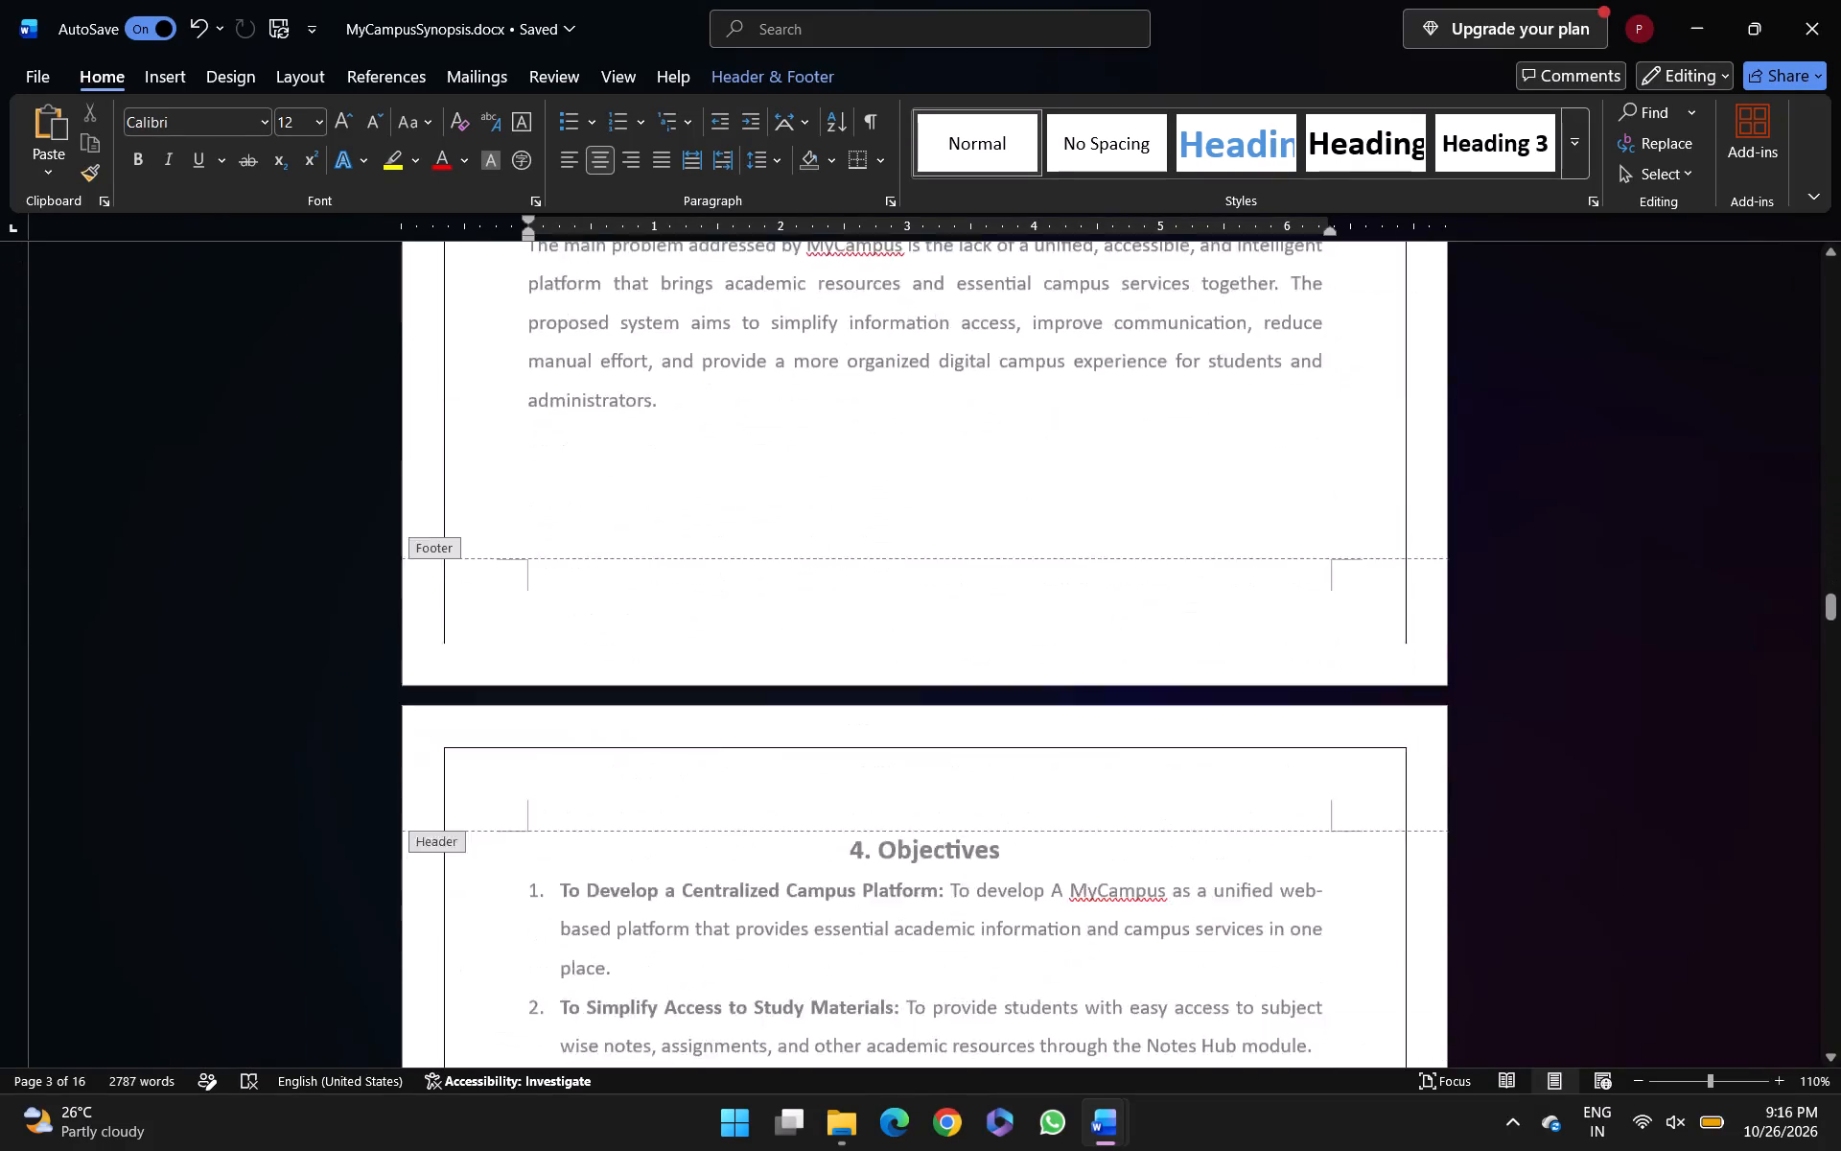
Look through MyCampusSynopsis.docx from the objectives to the module, hardware and software tables and the project phases.
scroll(979, 659, "down", 3)
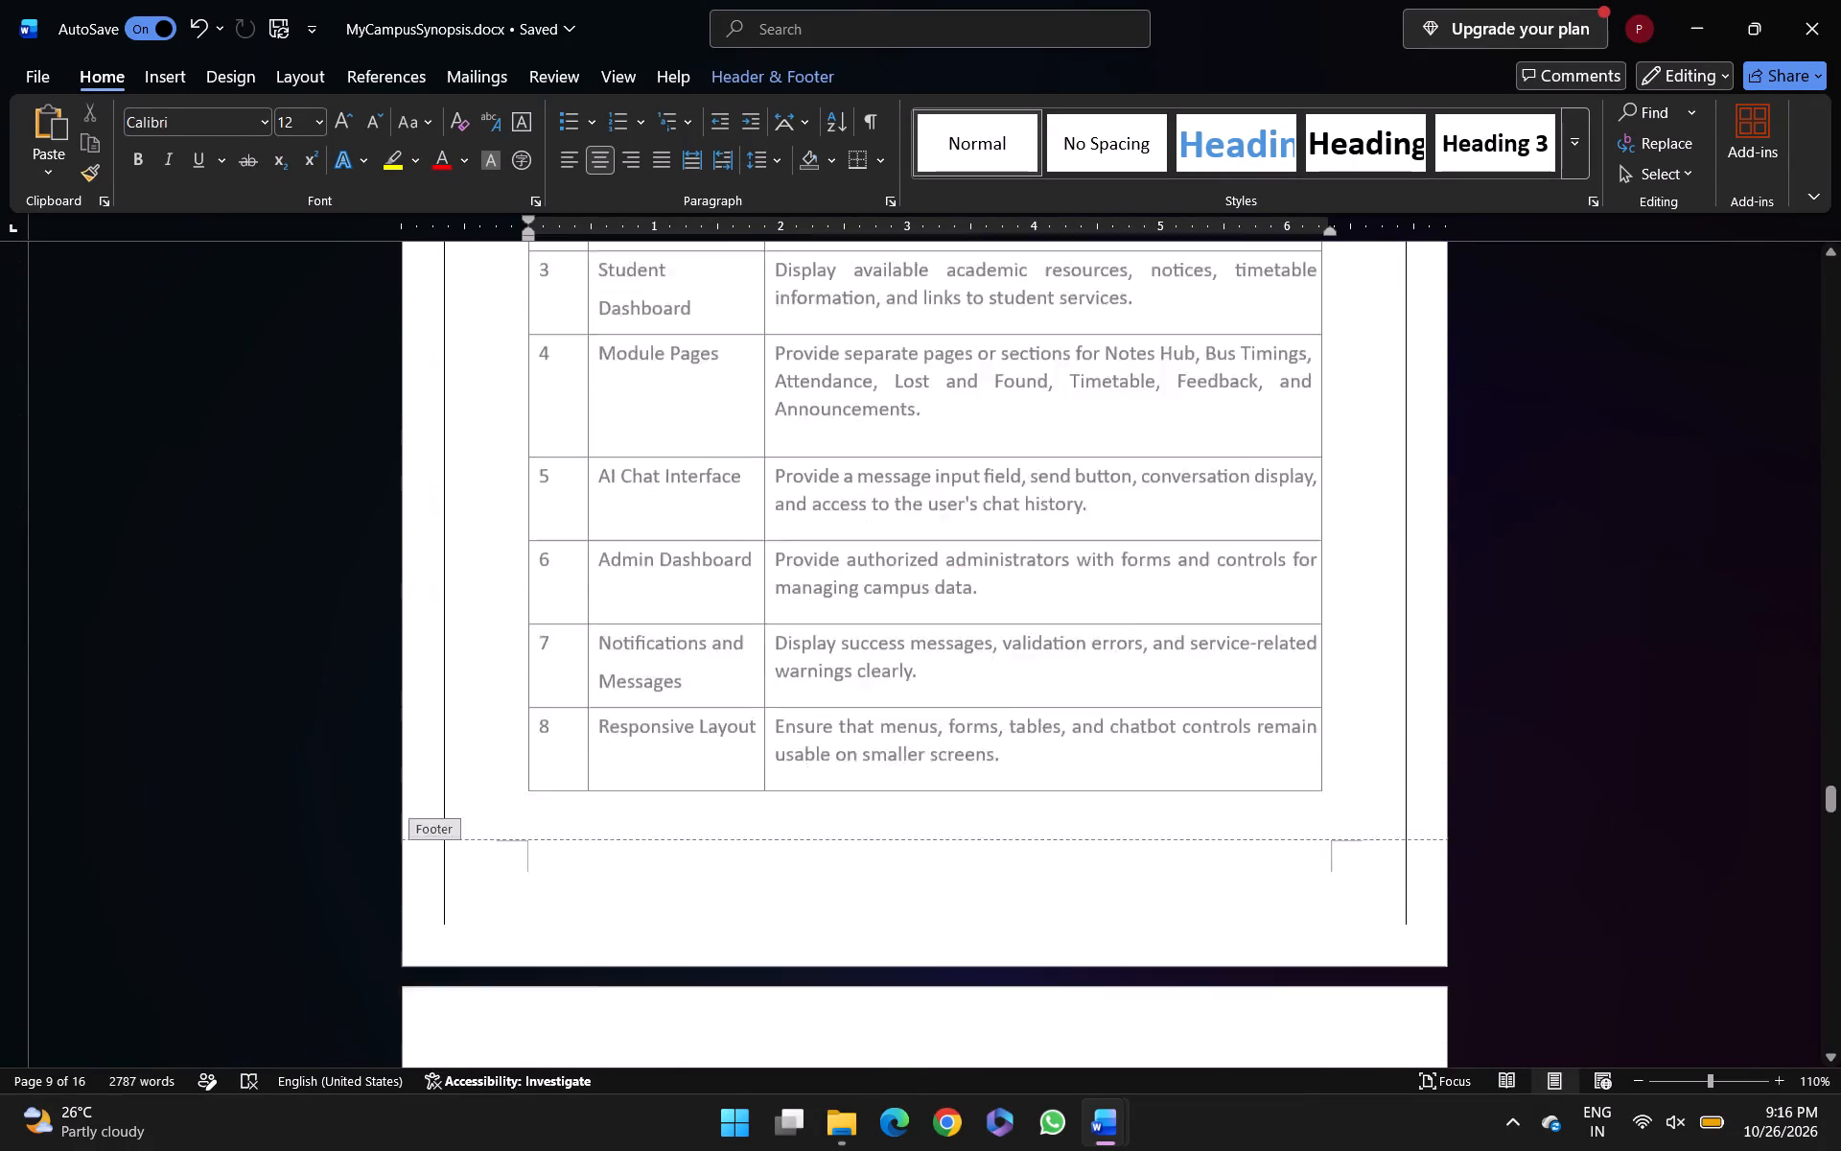
scroll(979, 659, "down", 7)
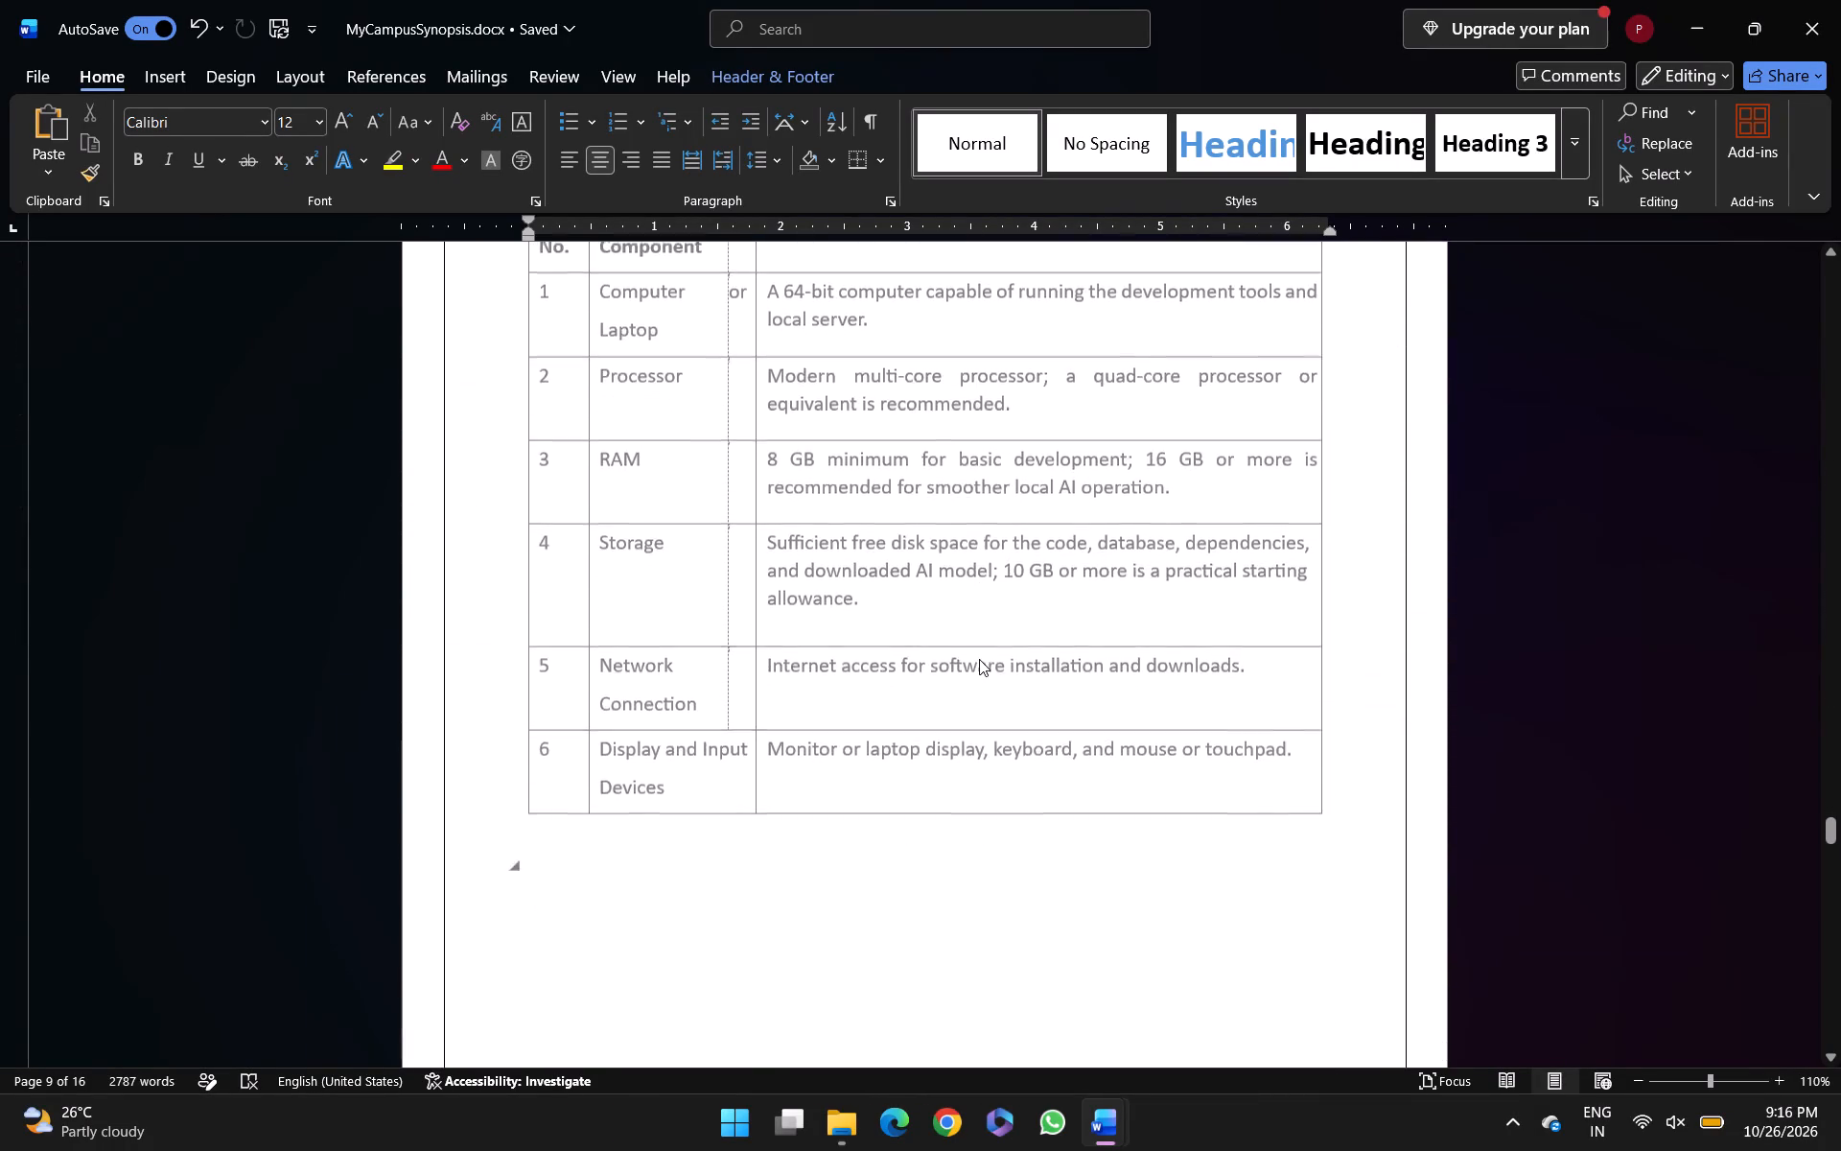
scroll(979, 659, "down", 9)
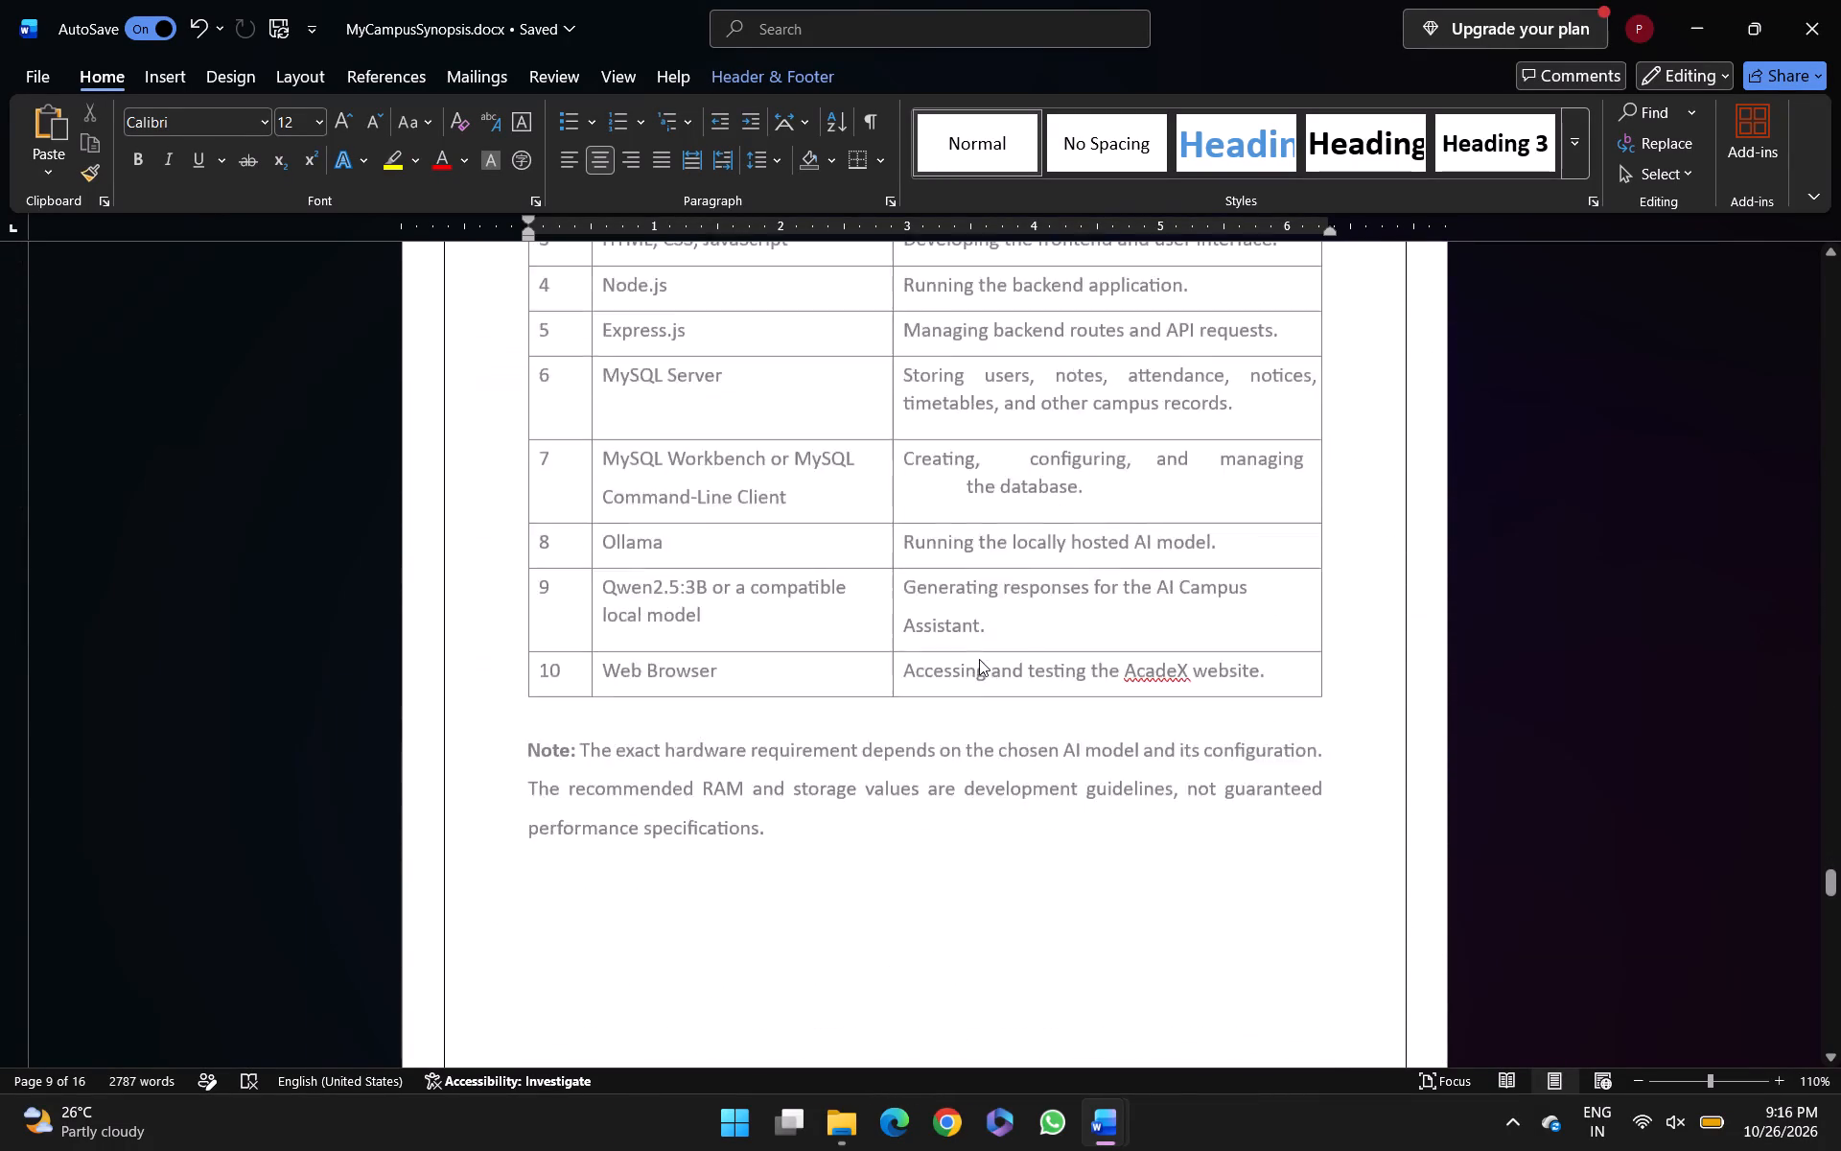
scroll(979, 659, "down", 8)
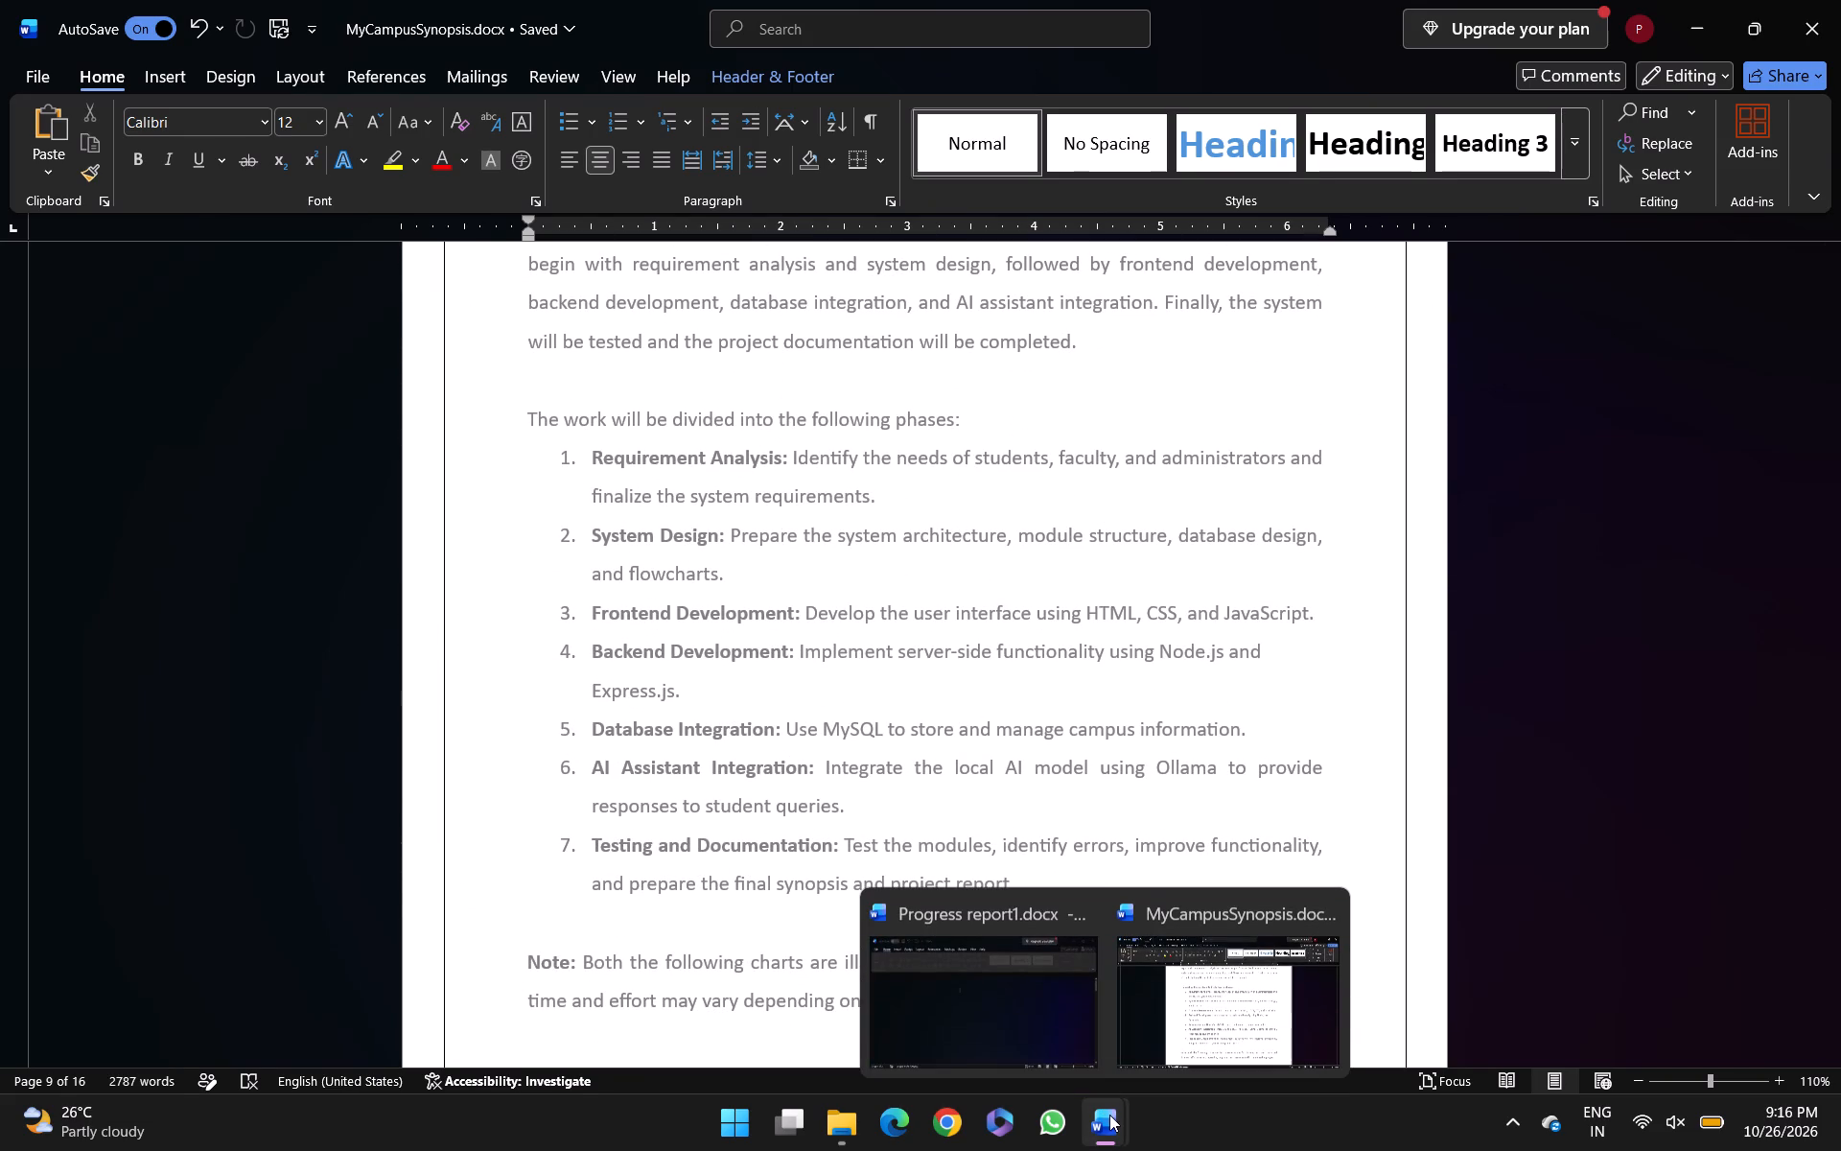
Switch to Progress report1.docx and review its project details, activity table, conclusion, work contribution and student sign-off sections.
left_click(1023, 1014)
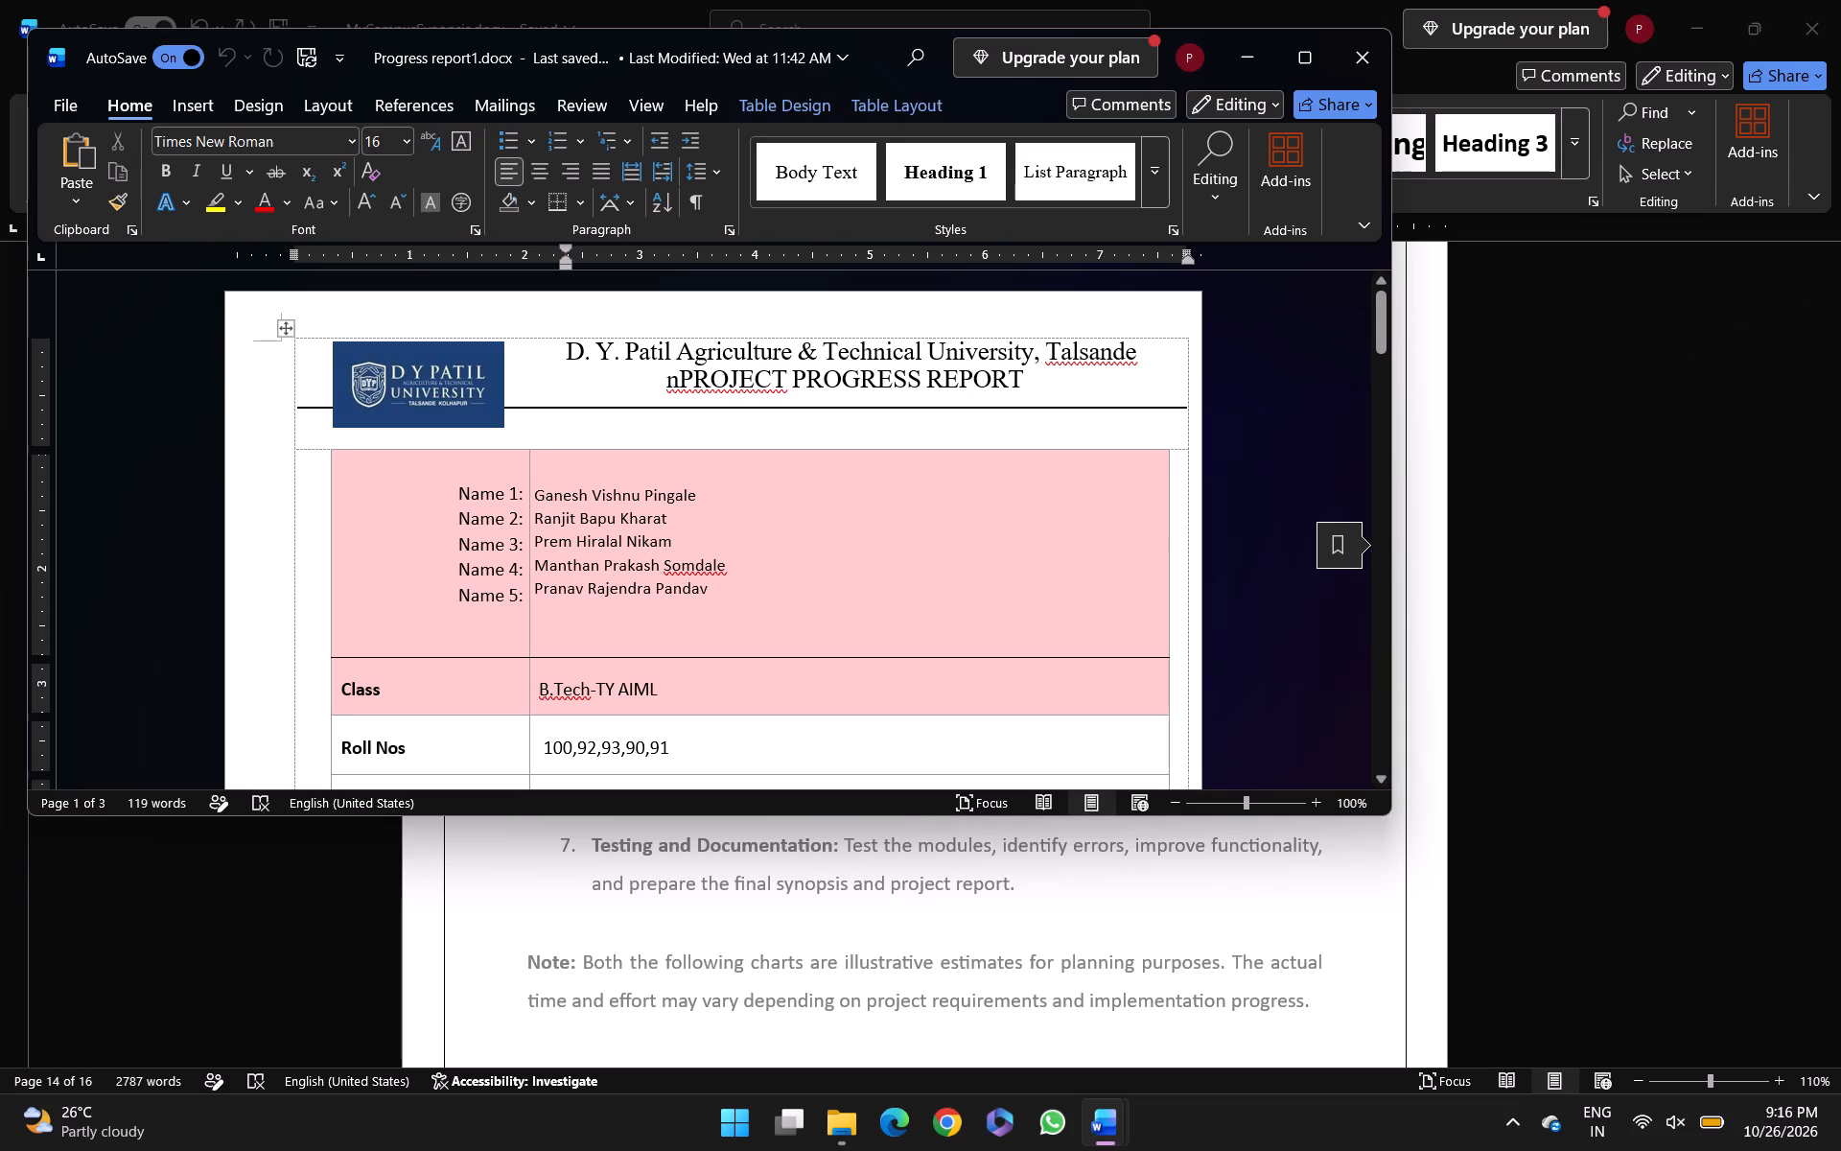
scroll(1113, 579, "down", 2)
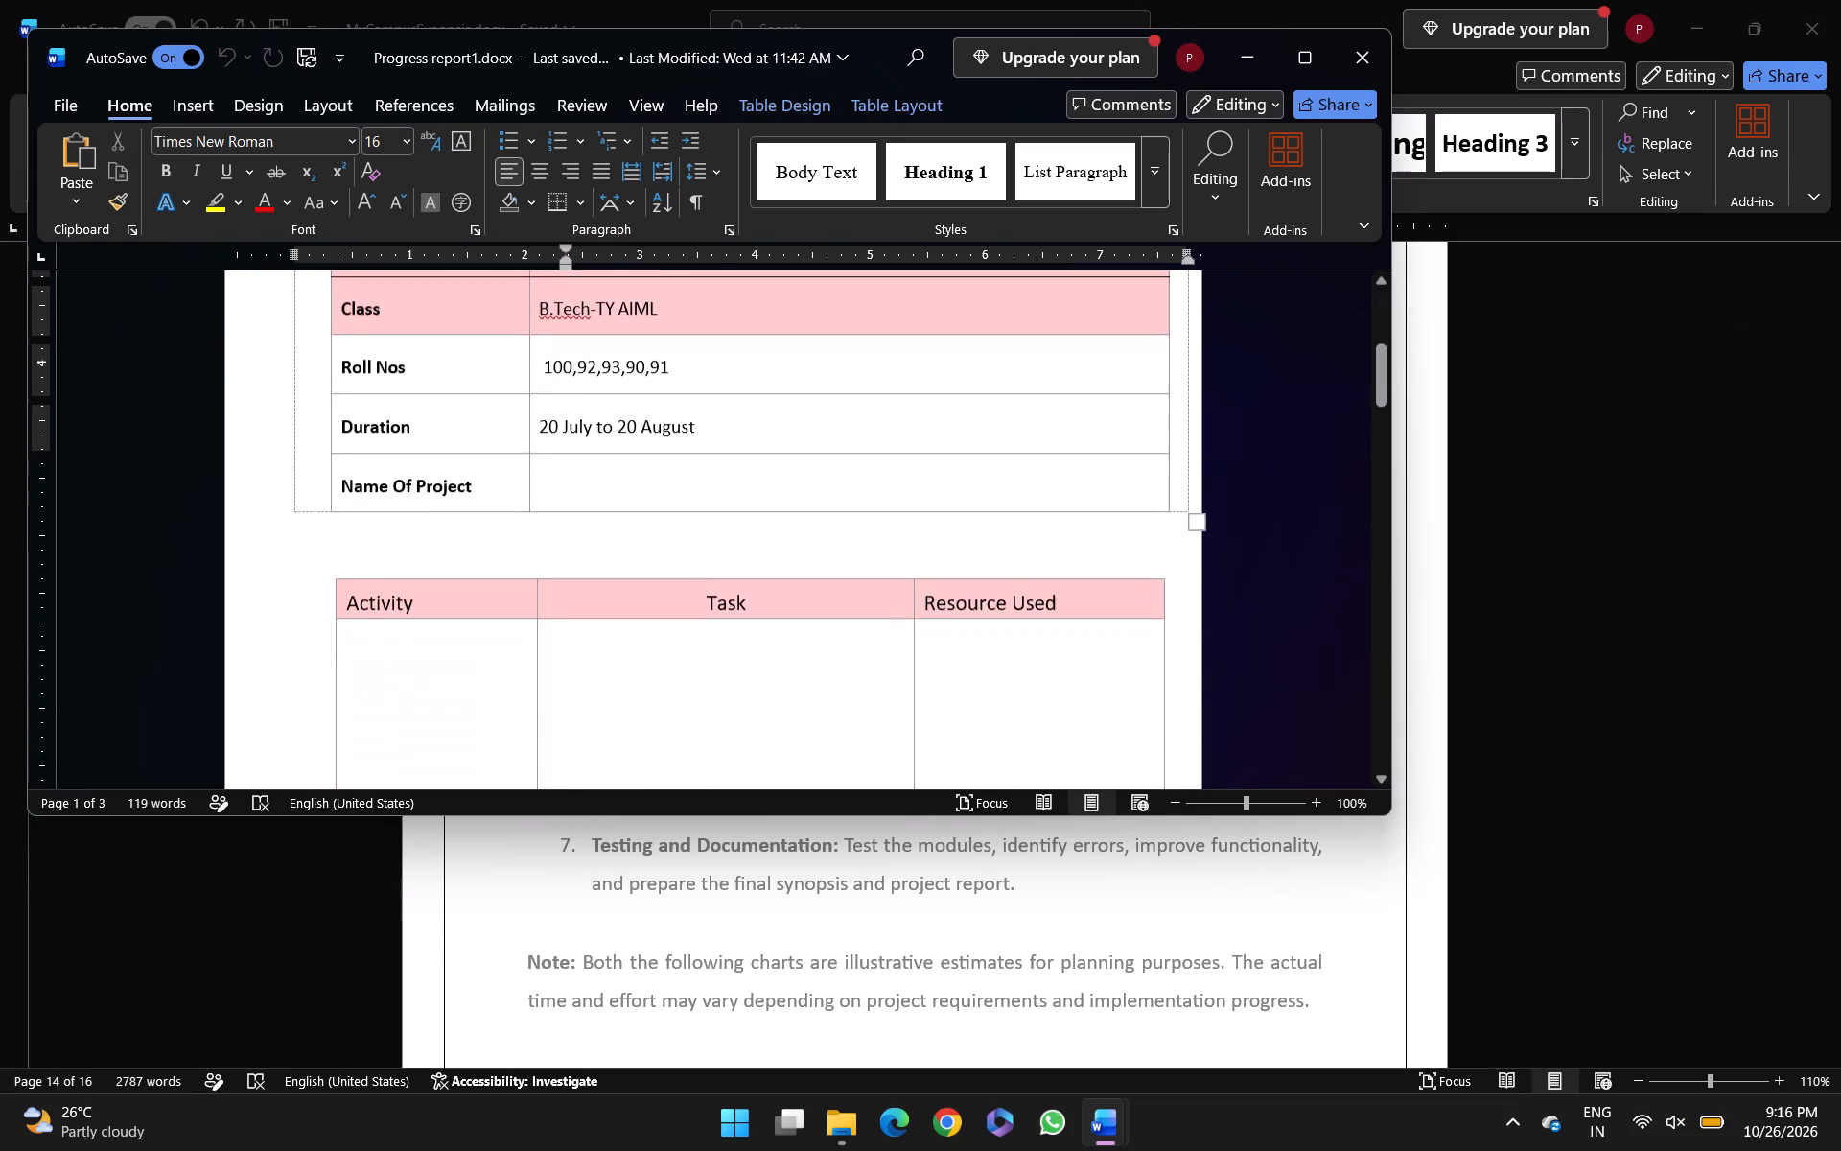
scroll(1113, 579, "down", 9)
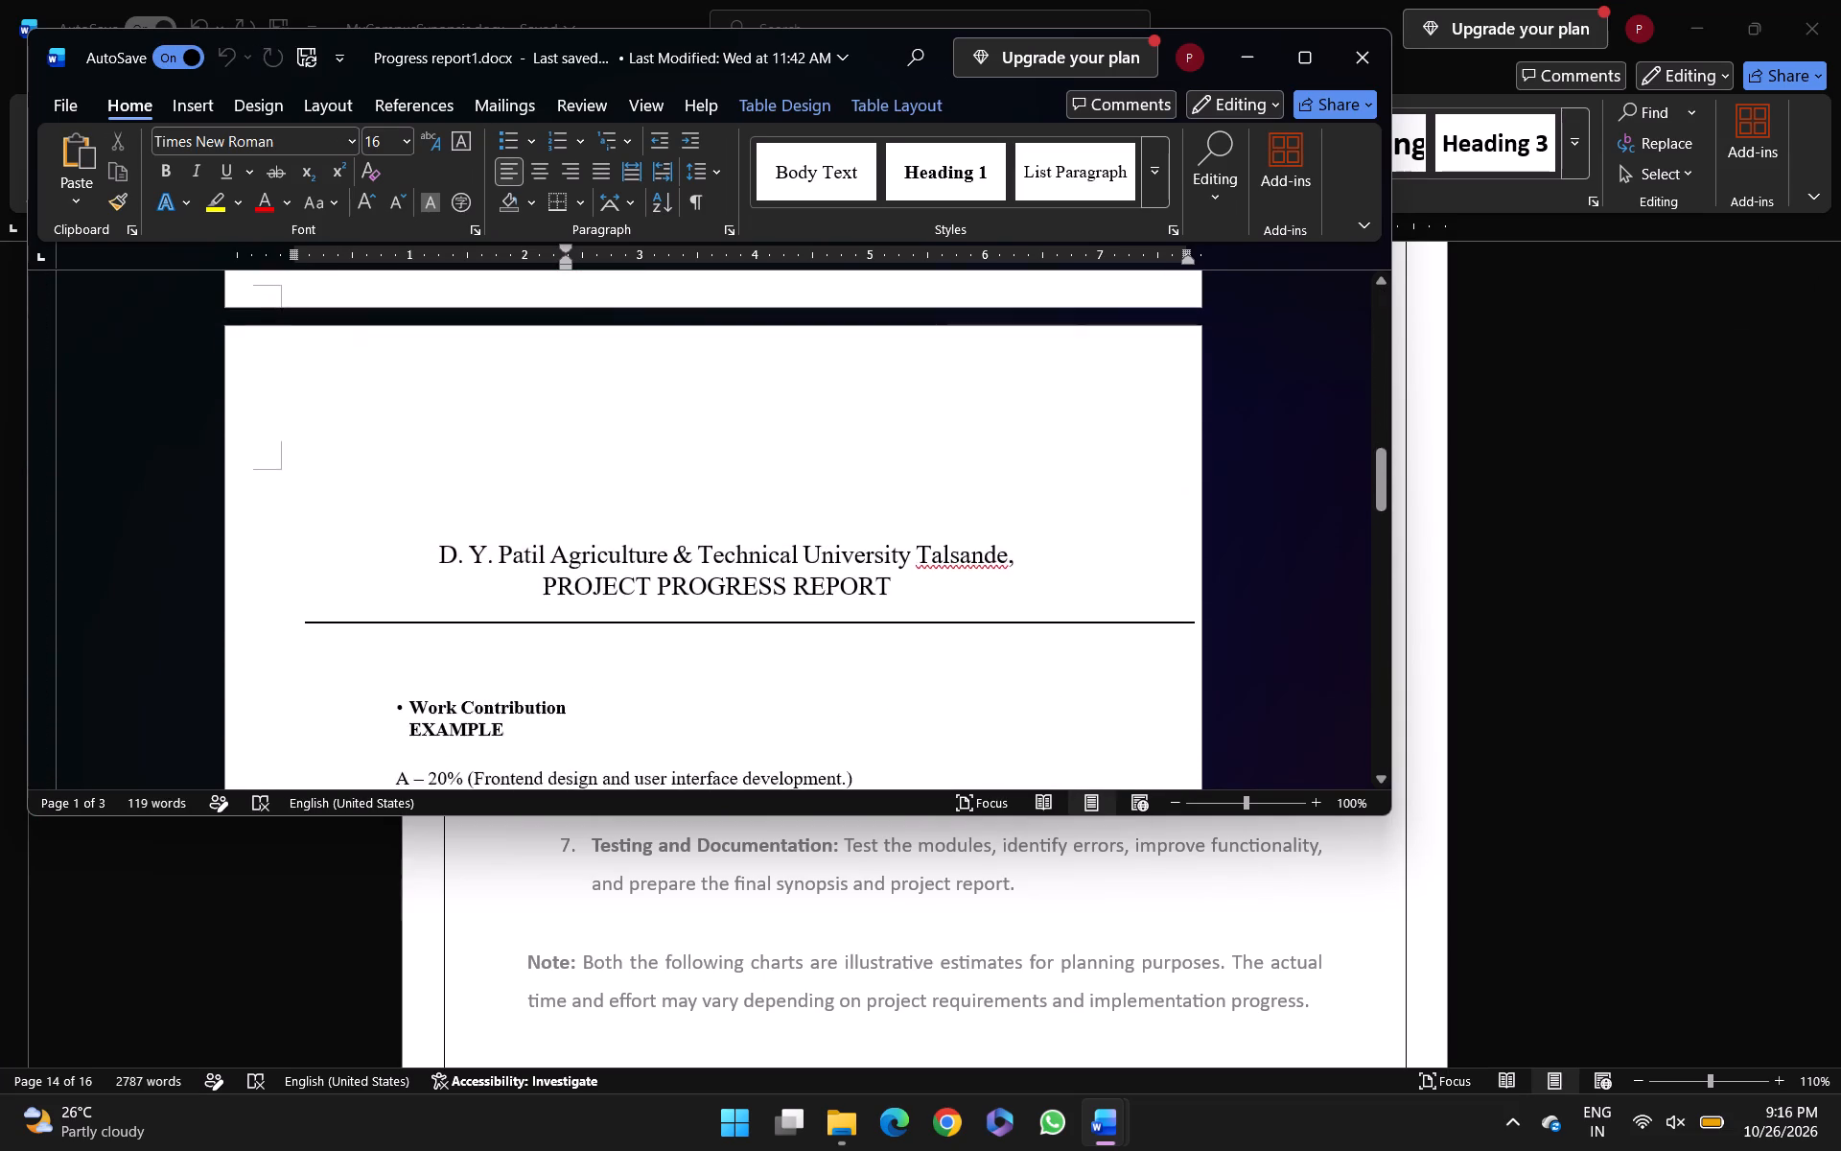
scroll(1113, 579, "down", 1)
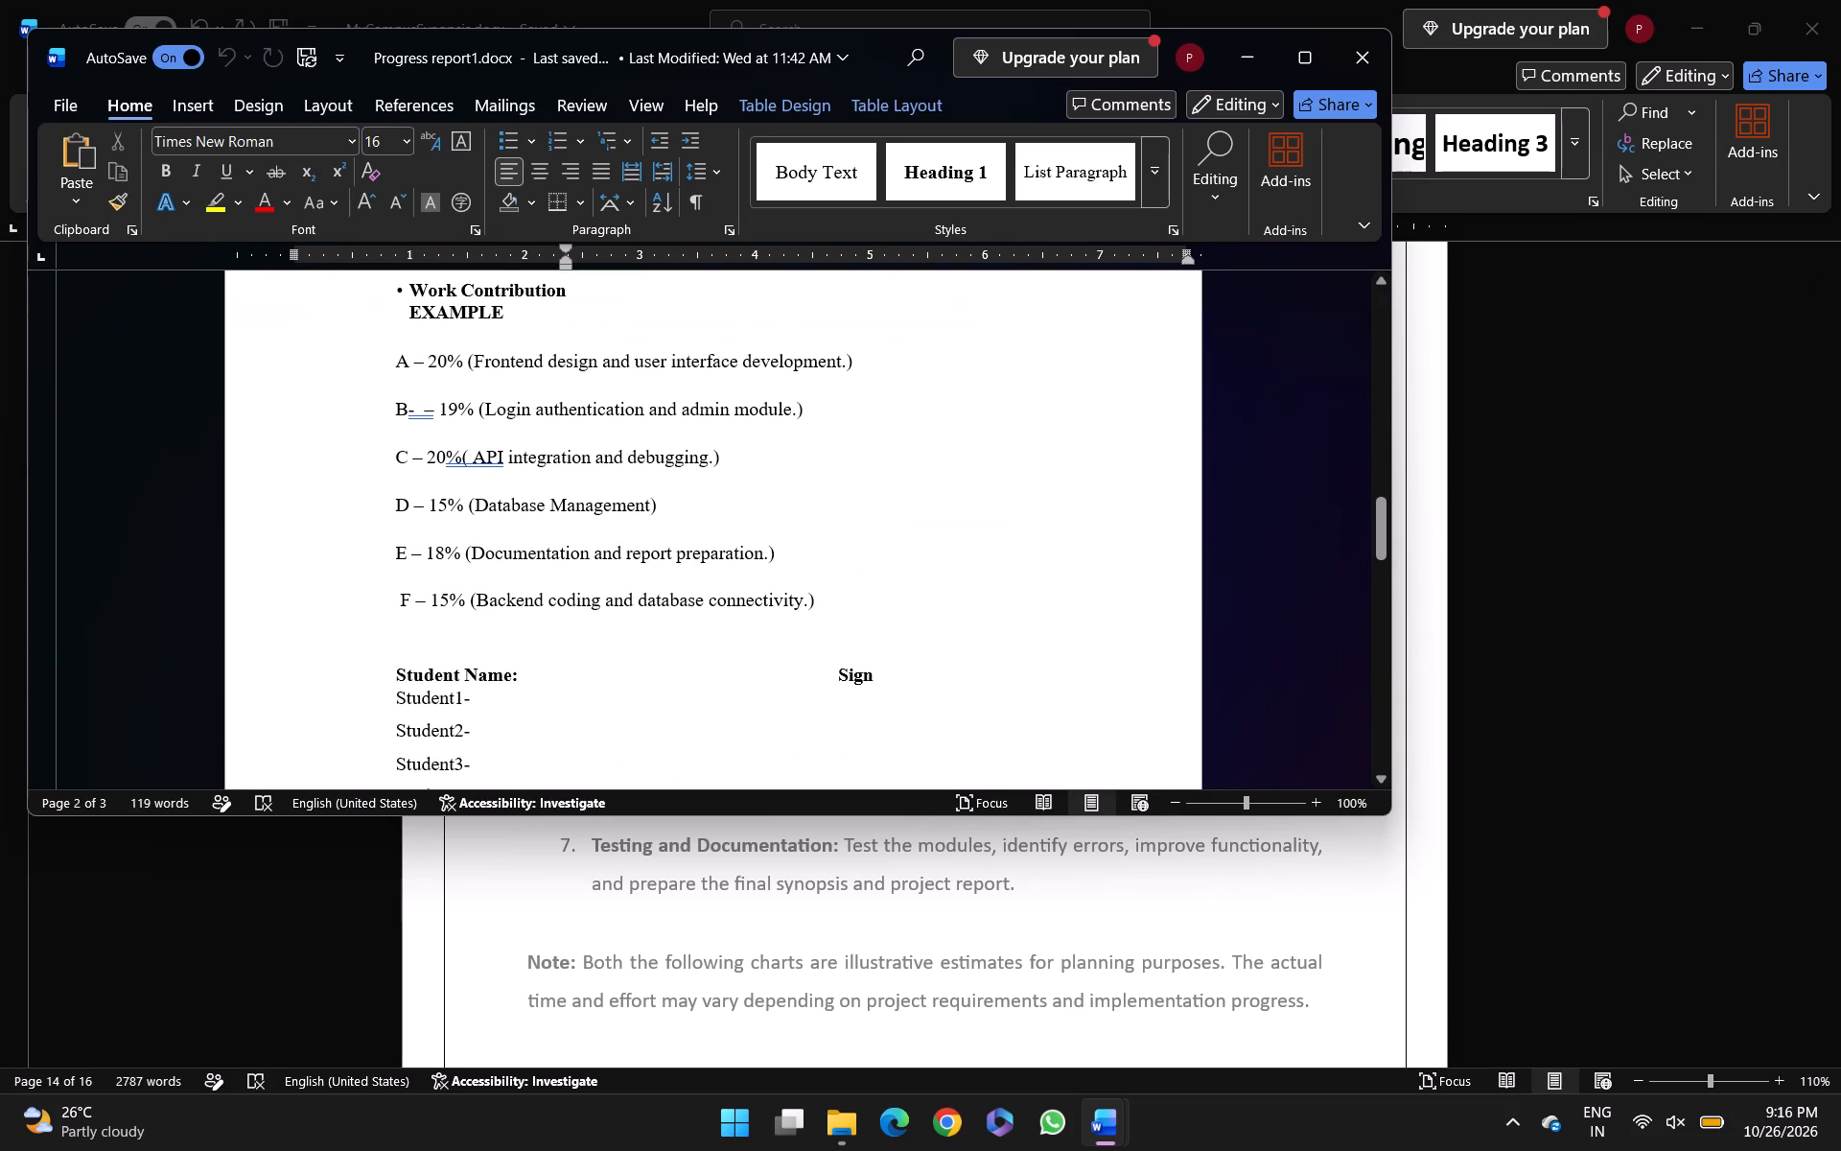
scroll(1113, 579, "up", 11)
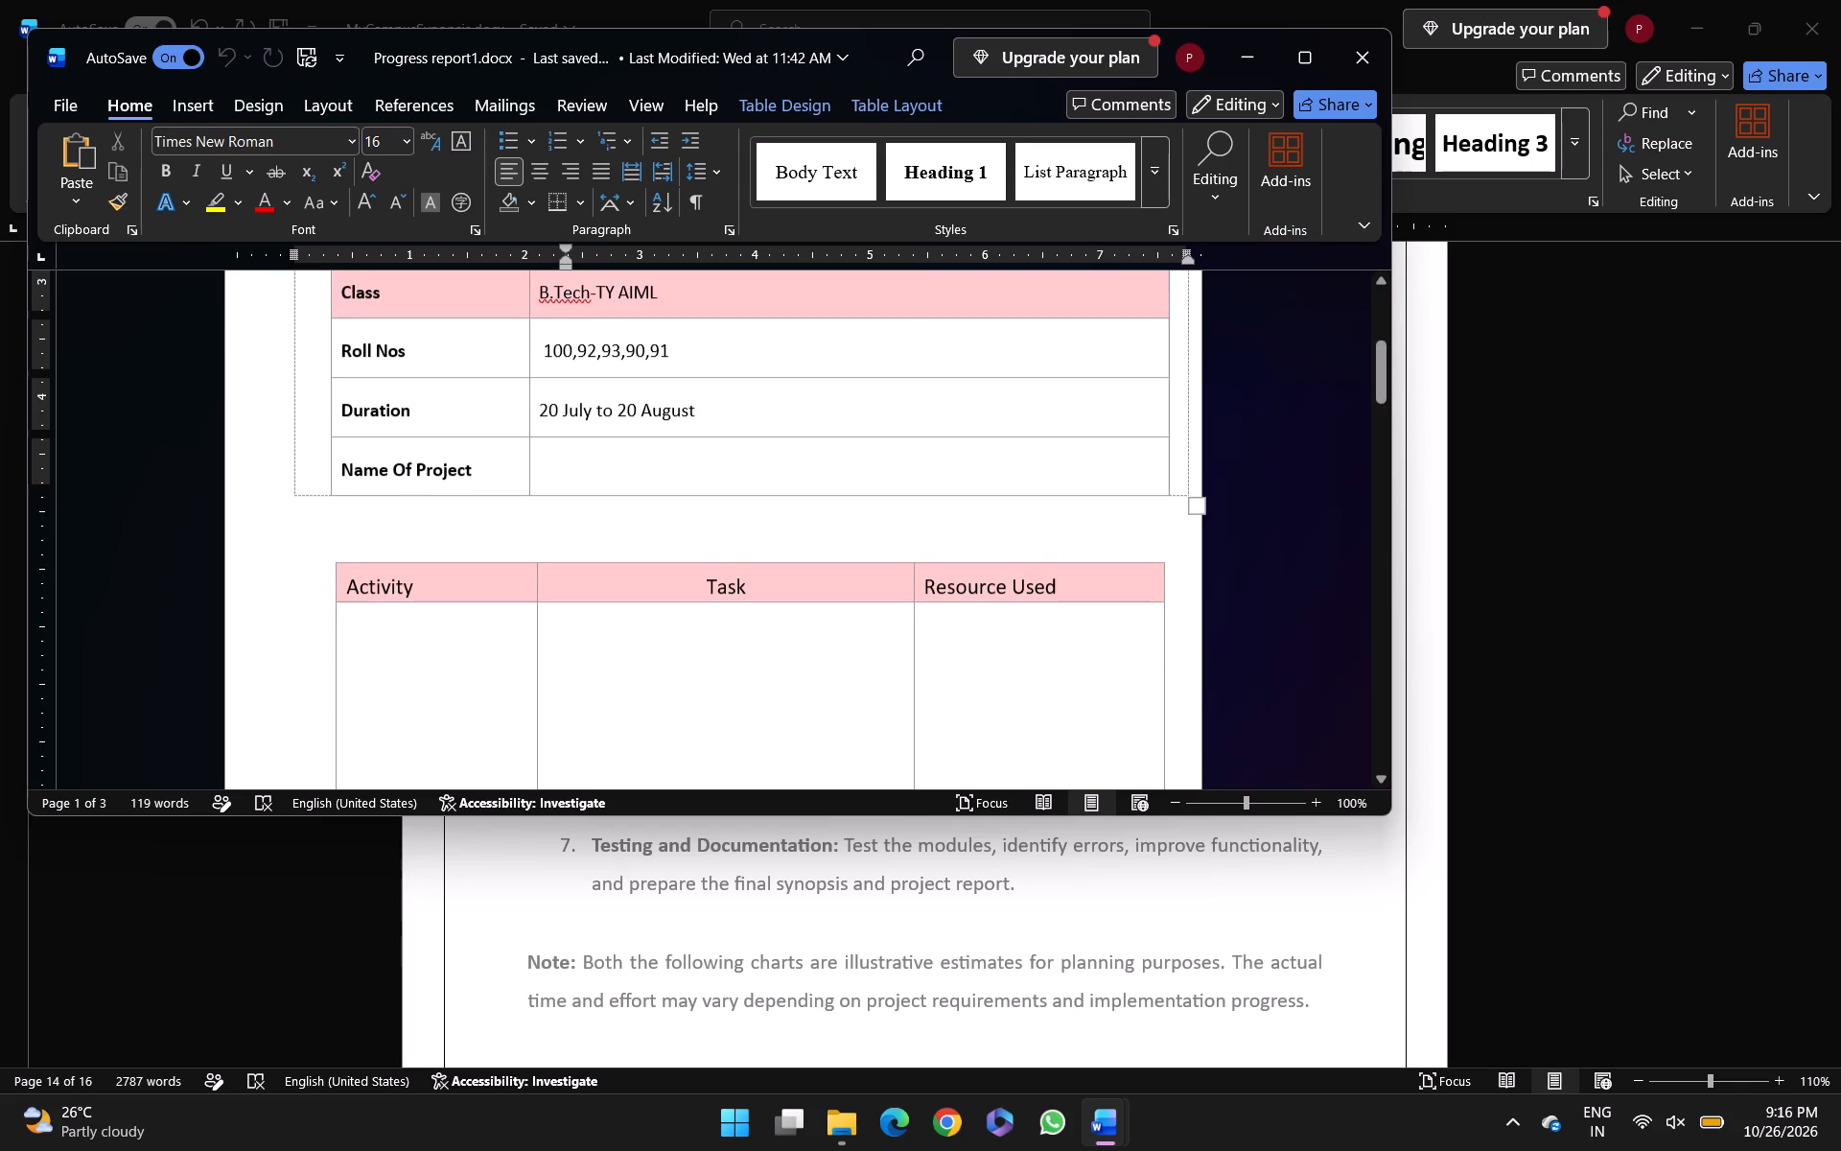
scroll(1113, 579, "up", 4)
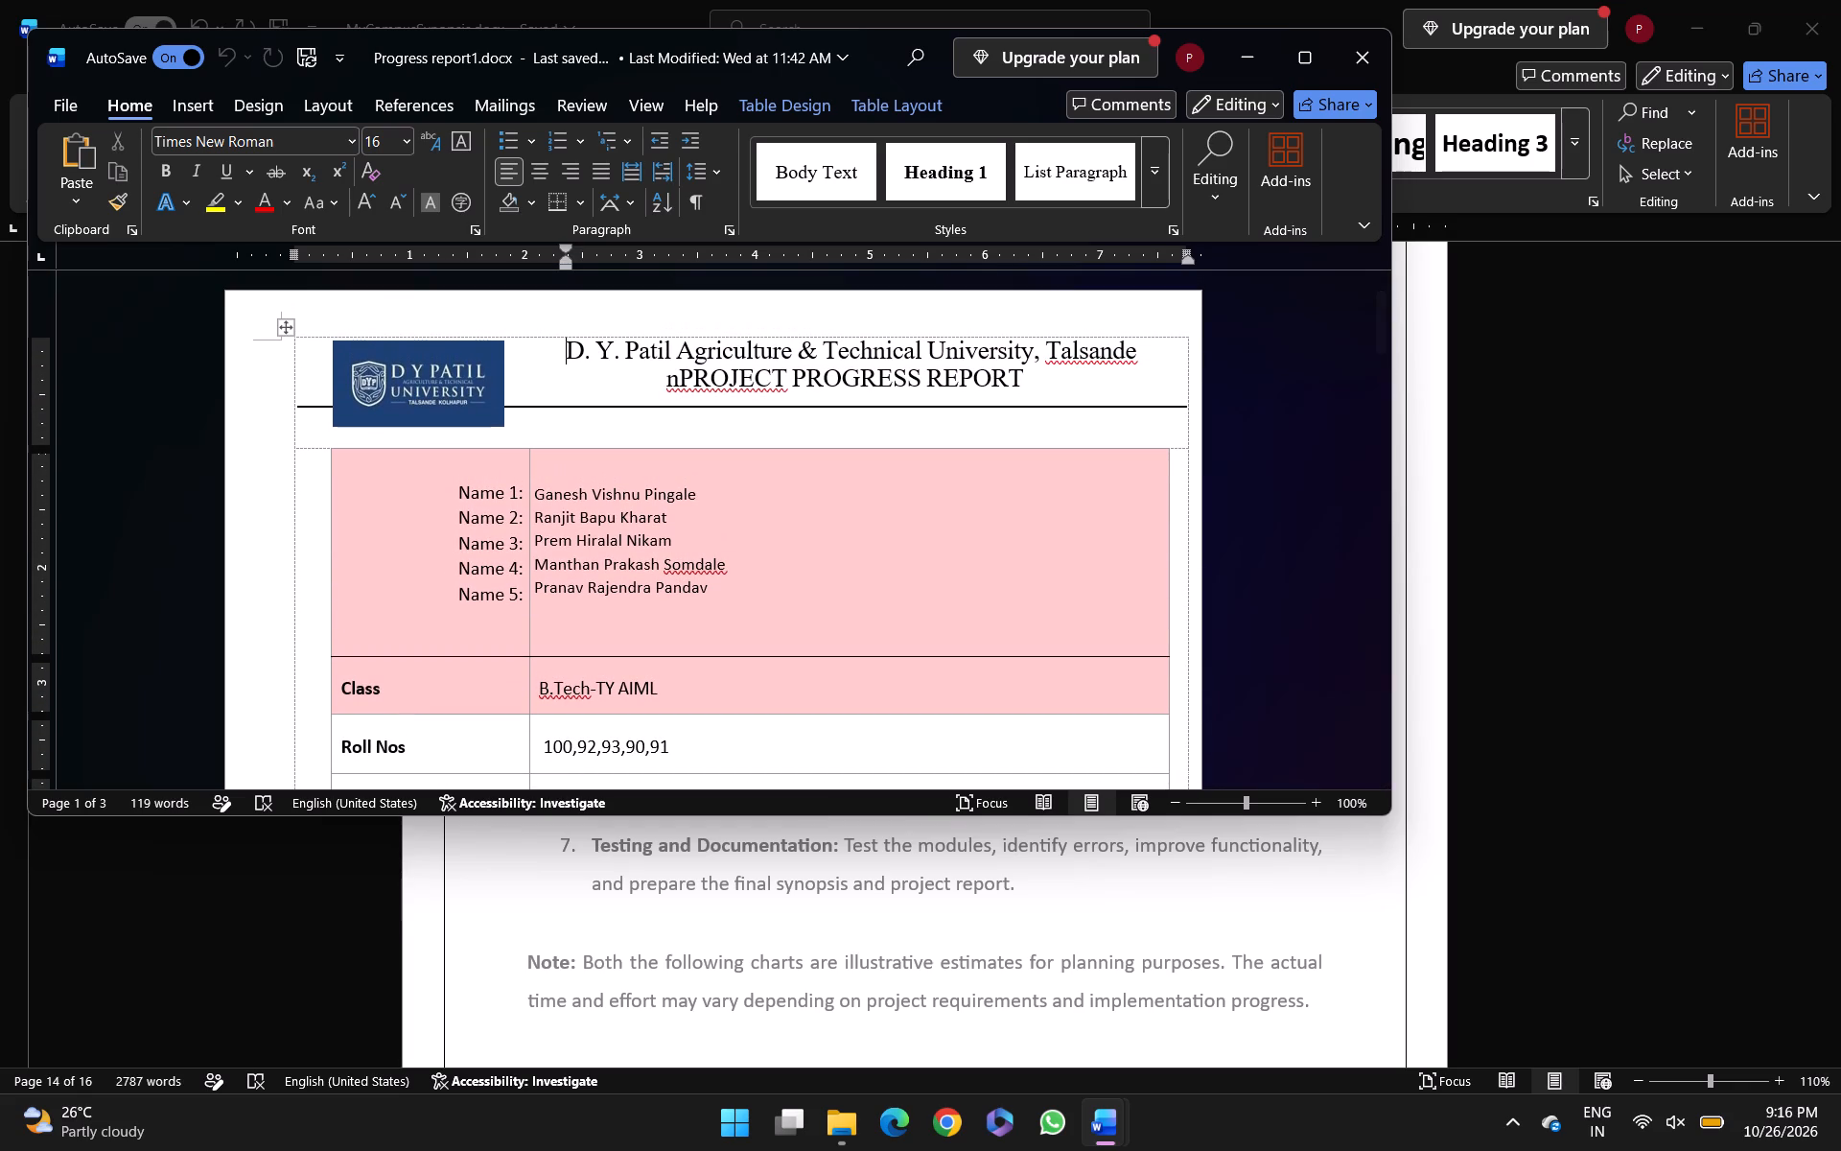
scroll(968, 674, "down", 2)
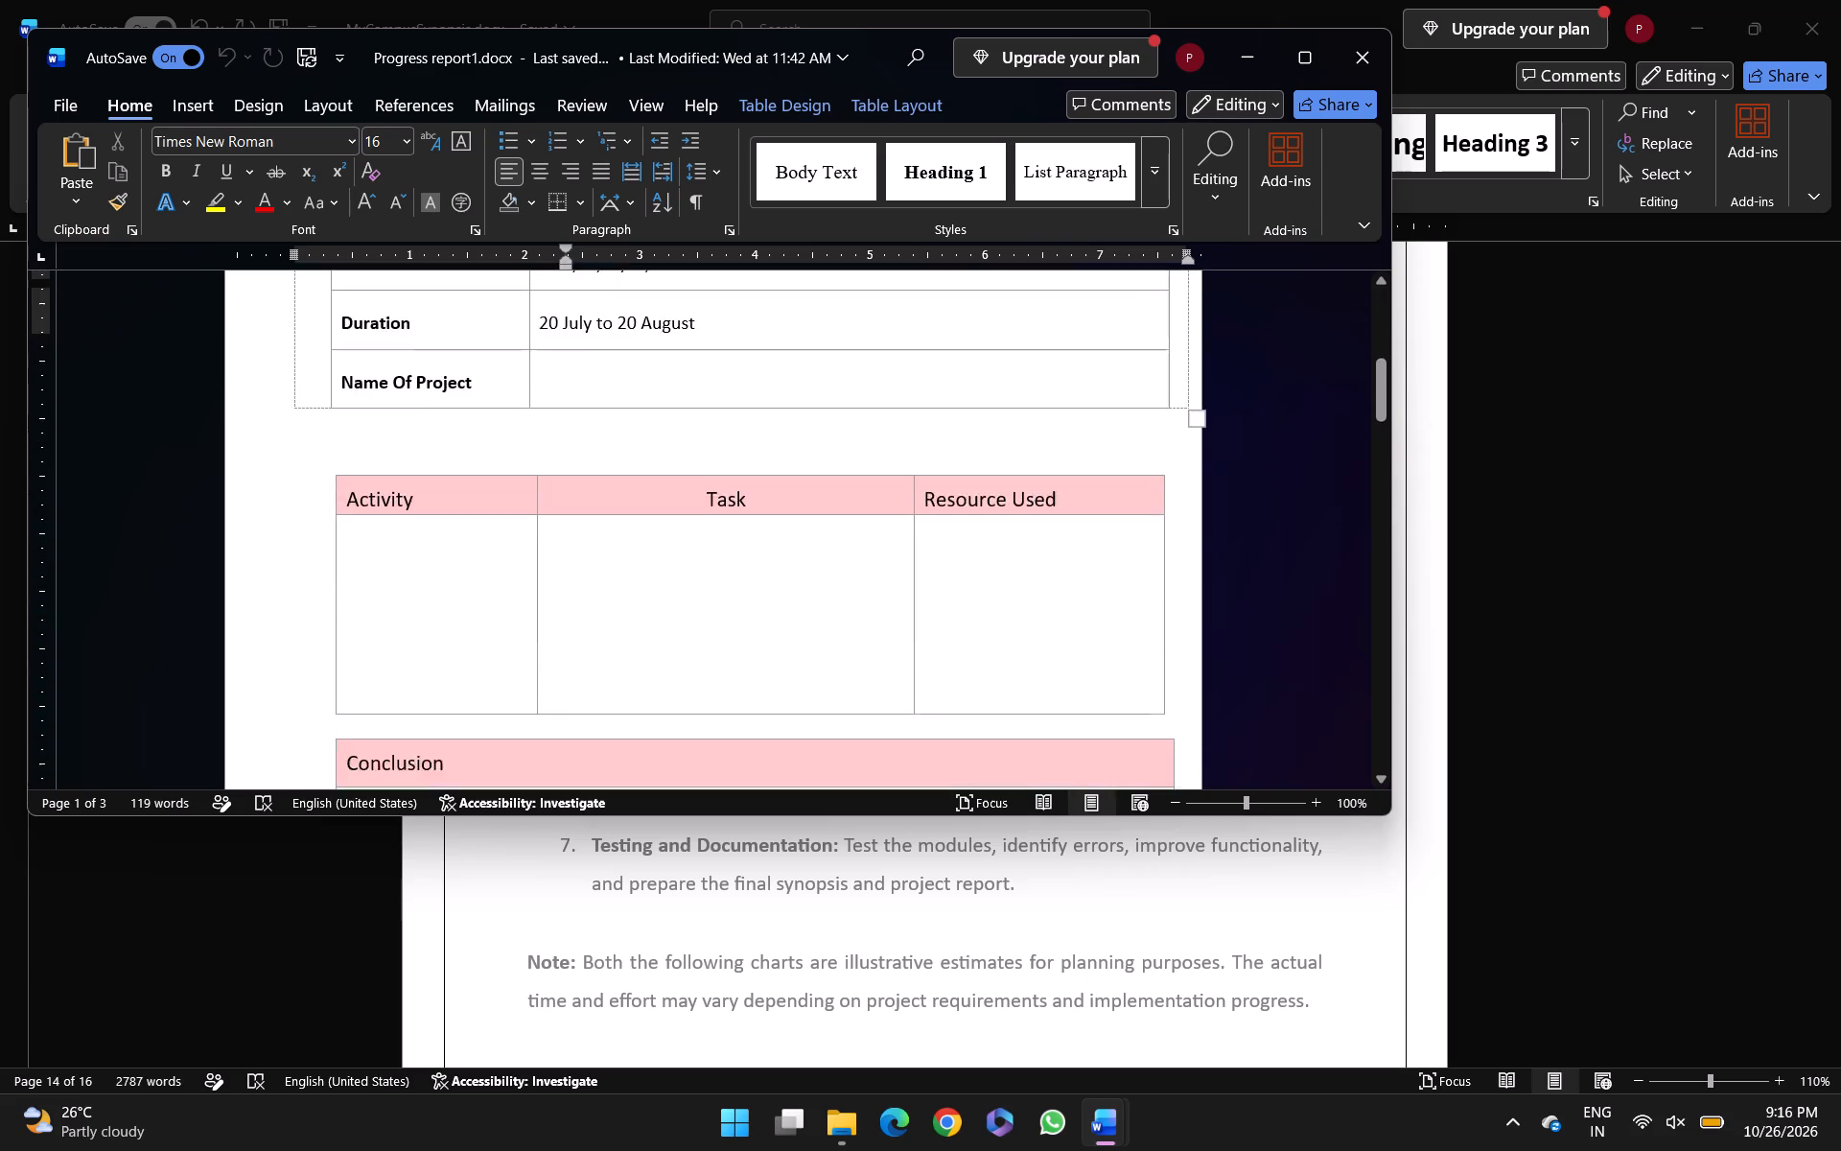
scroll(968, 674, "down", 6)
scroll(968, 674, "up", 1)
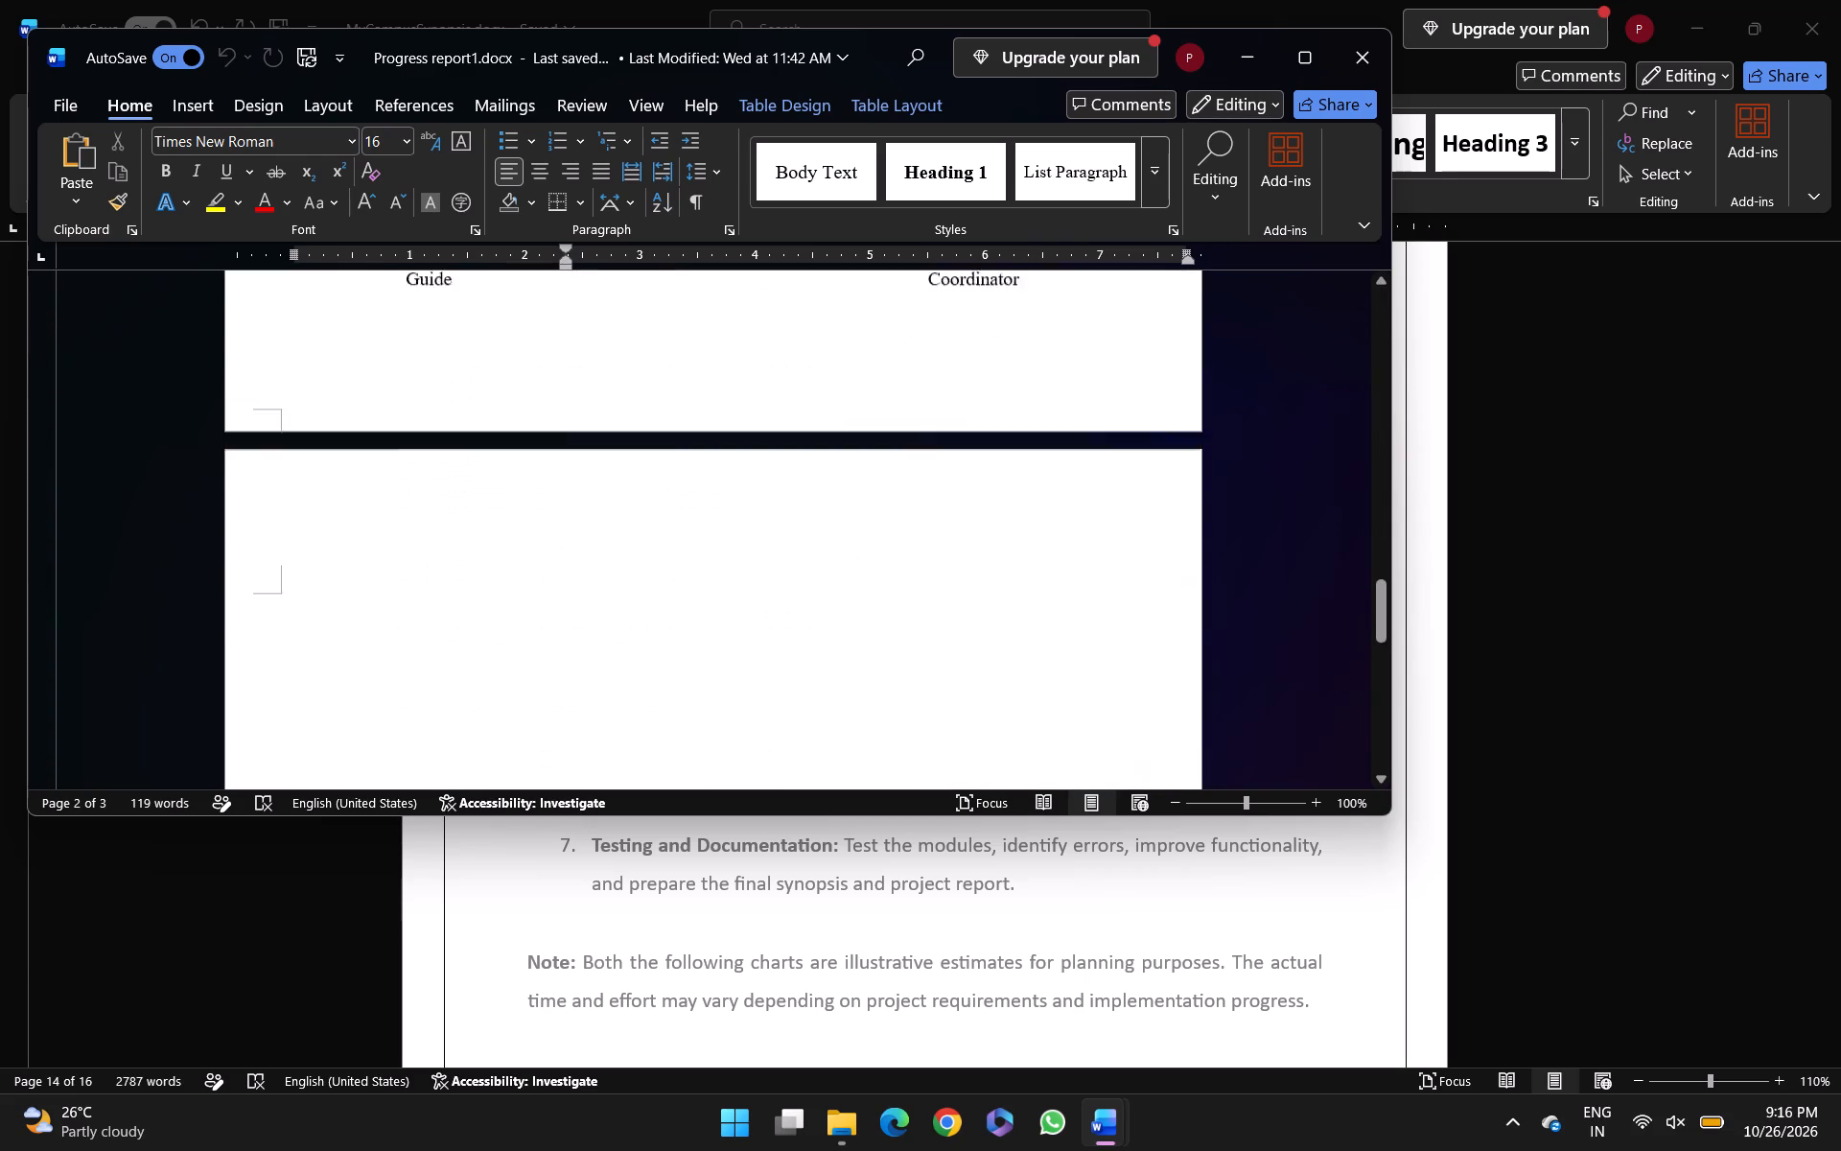
scroll(968, 674, "up", 1)
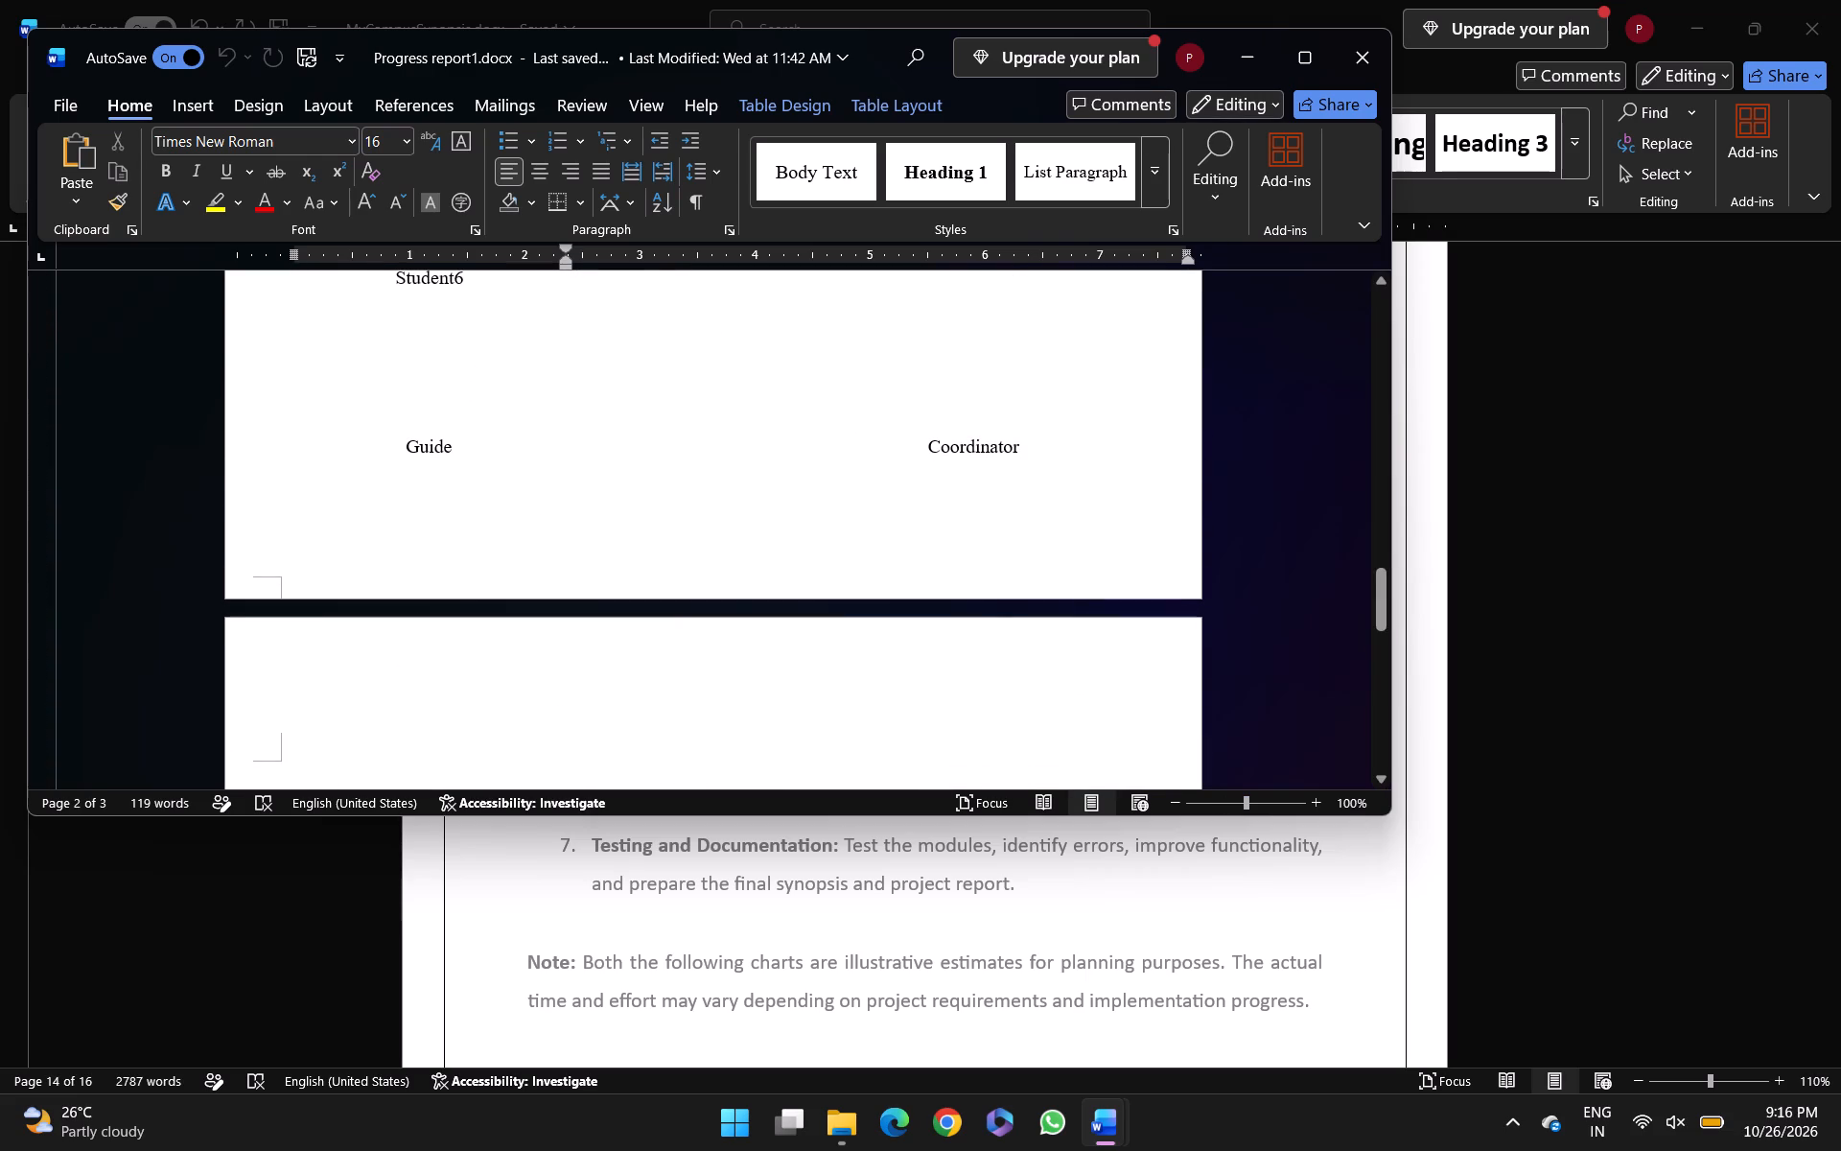
scroll(924, 645, "up", 2)
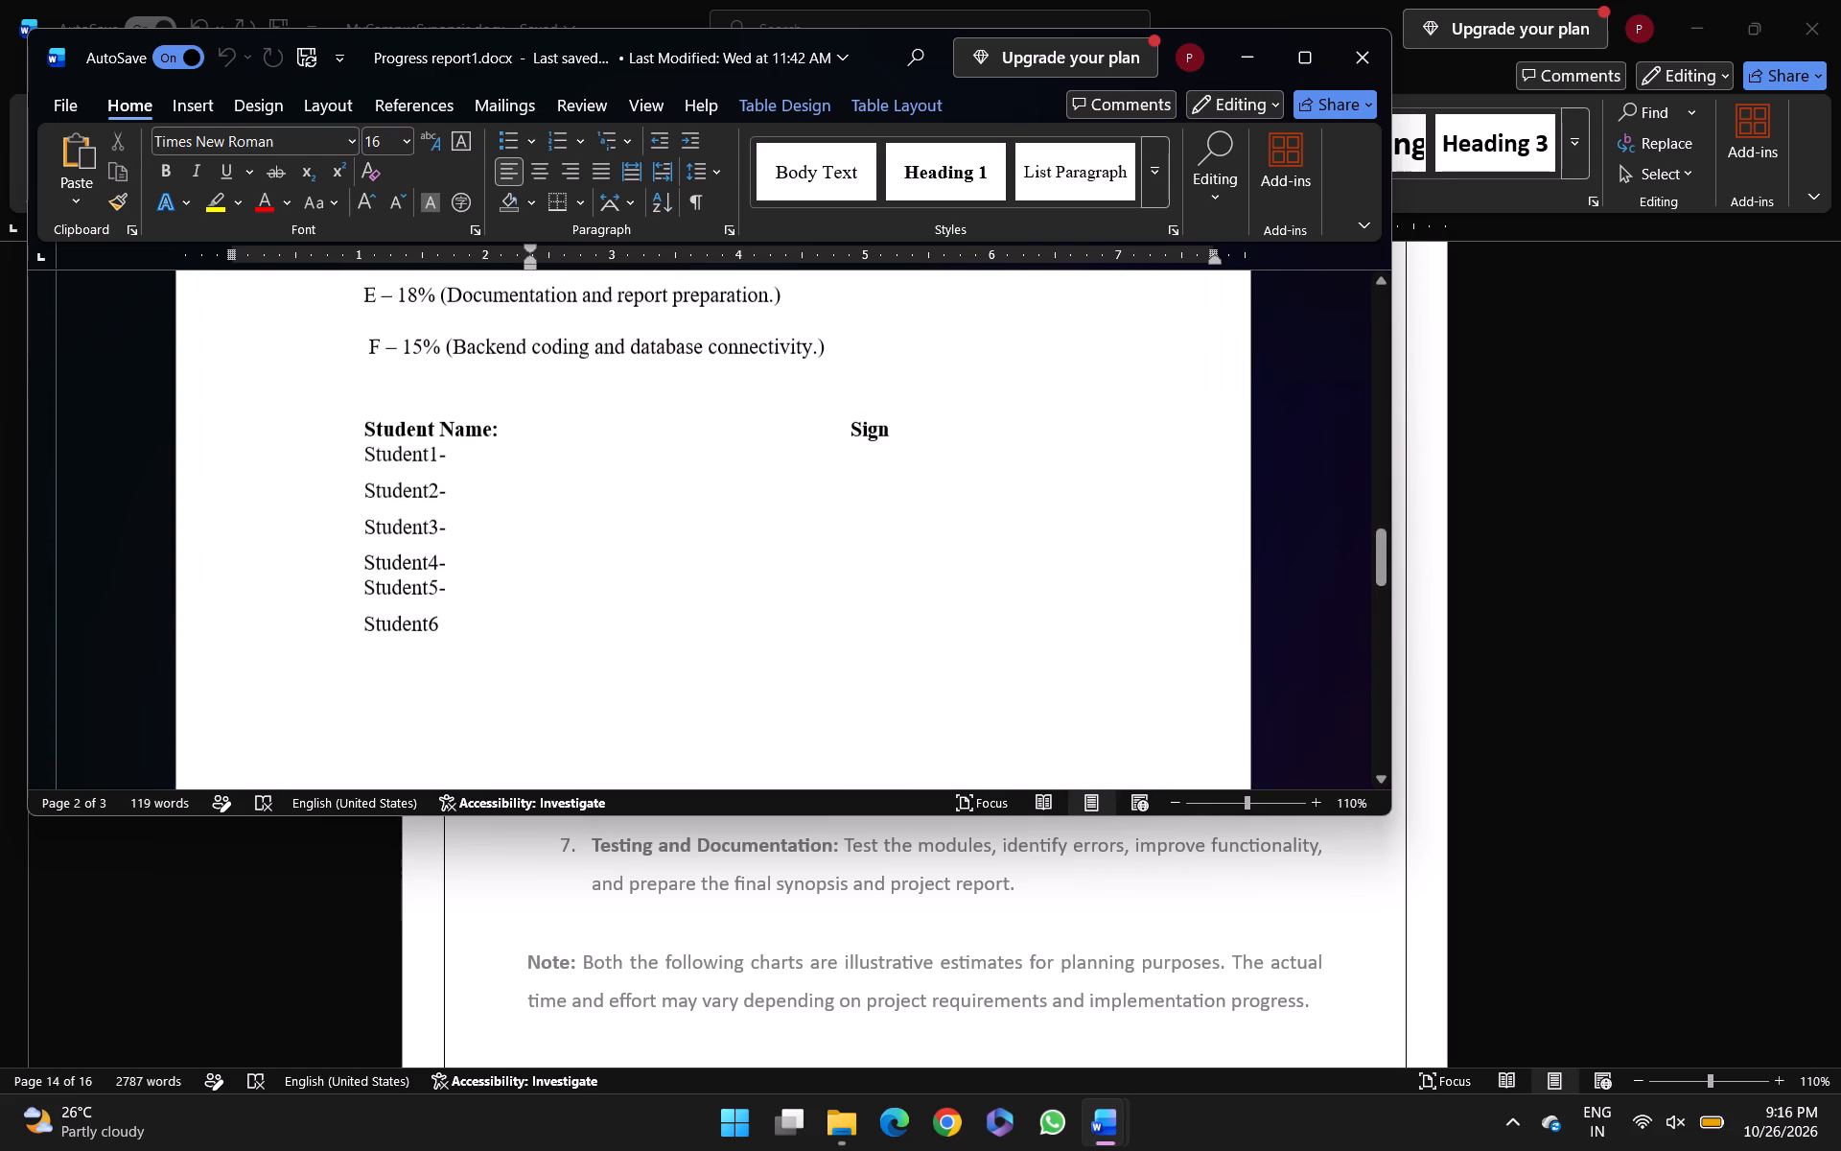
scroll(924, 645, "up", 1)
scroll(924, 645, "down", 1)
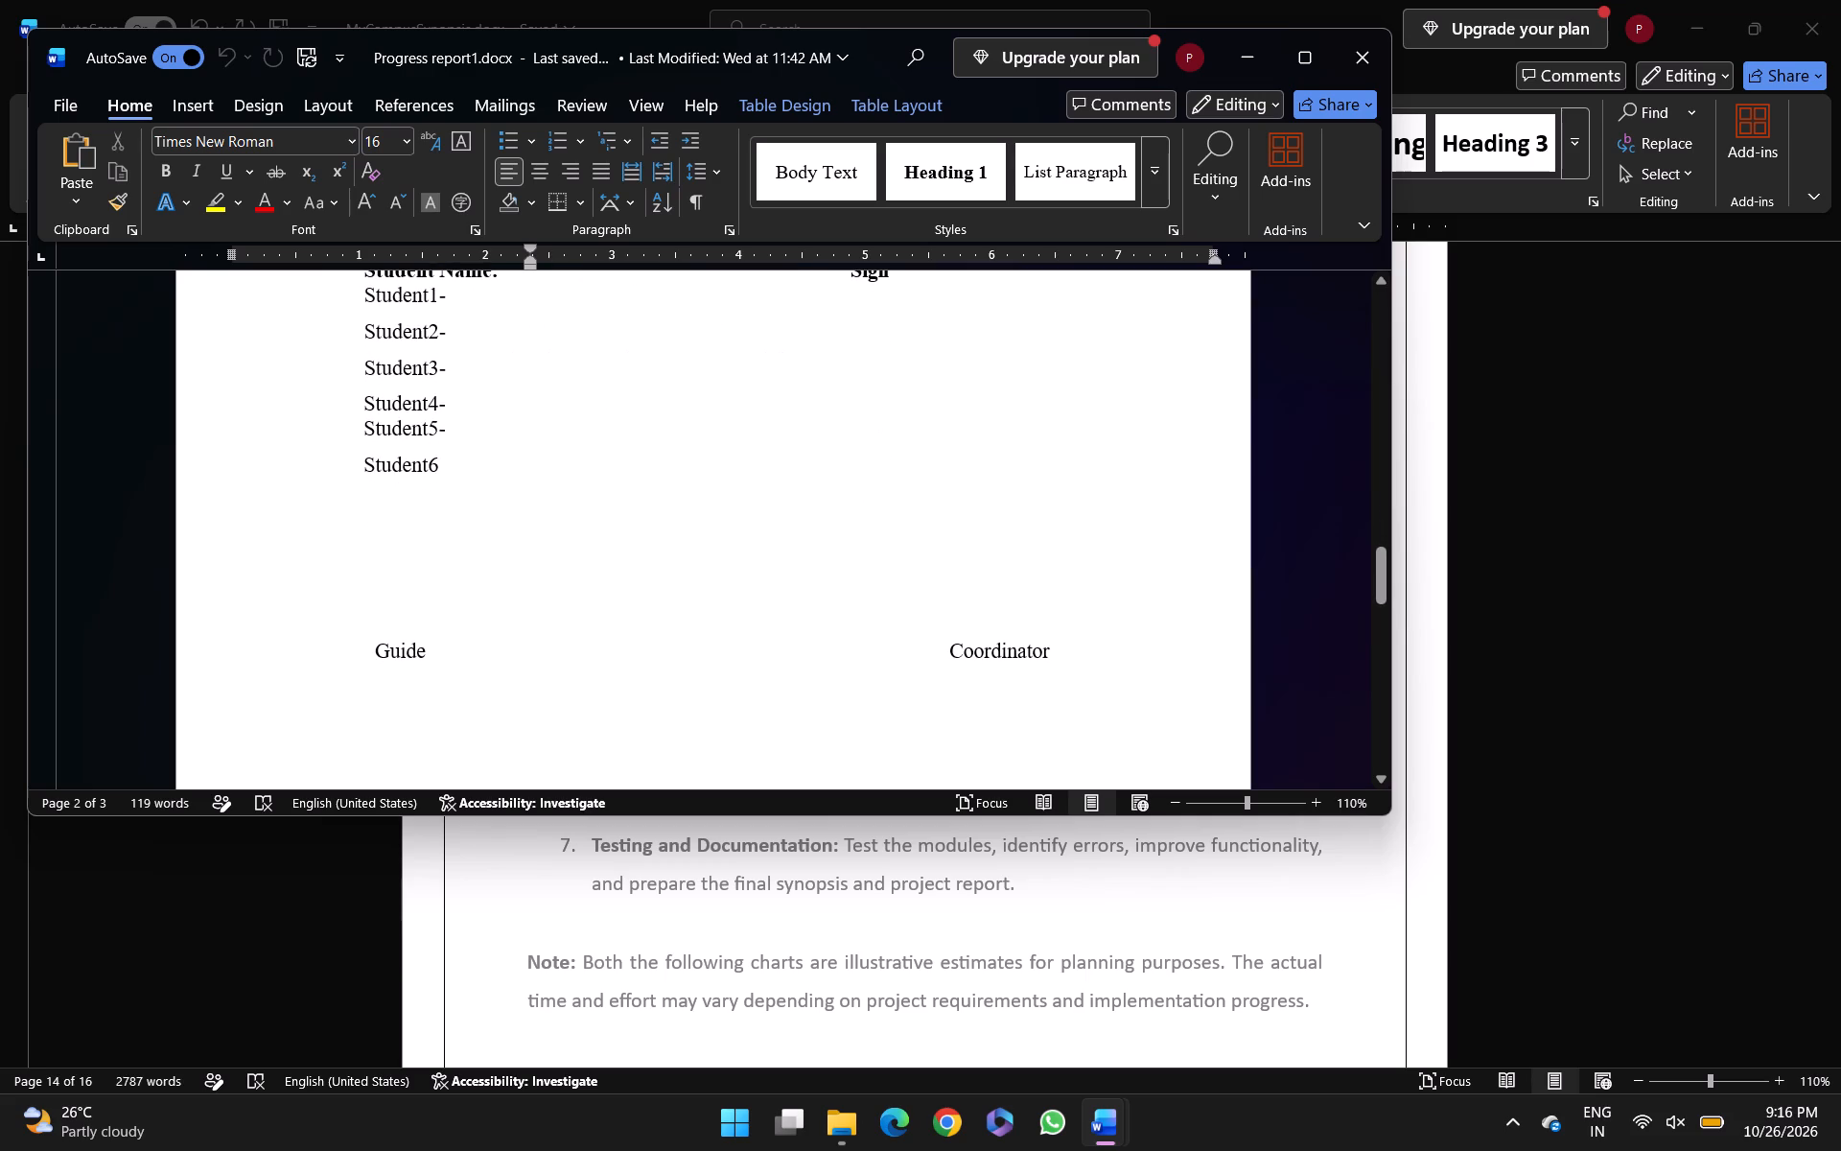
scroll(648, 536, "up", 2)
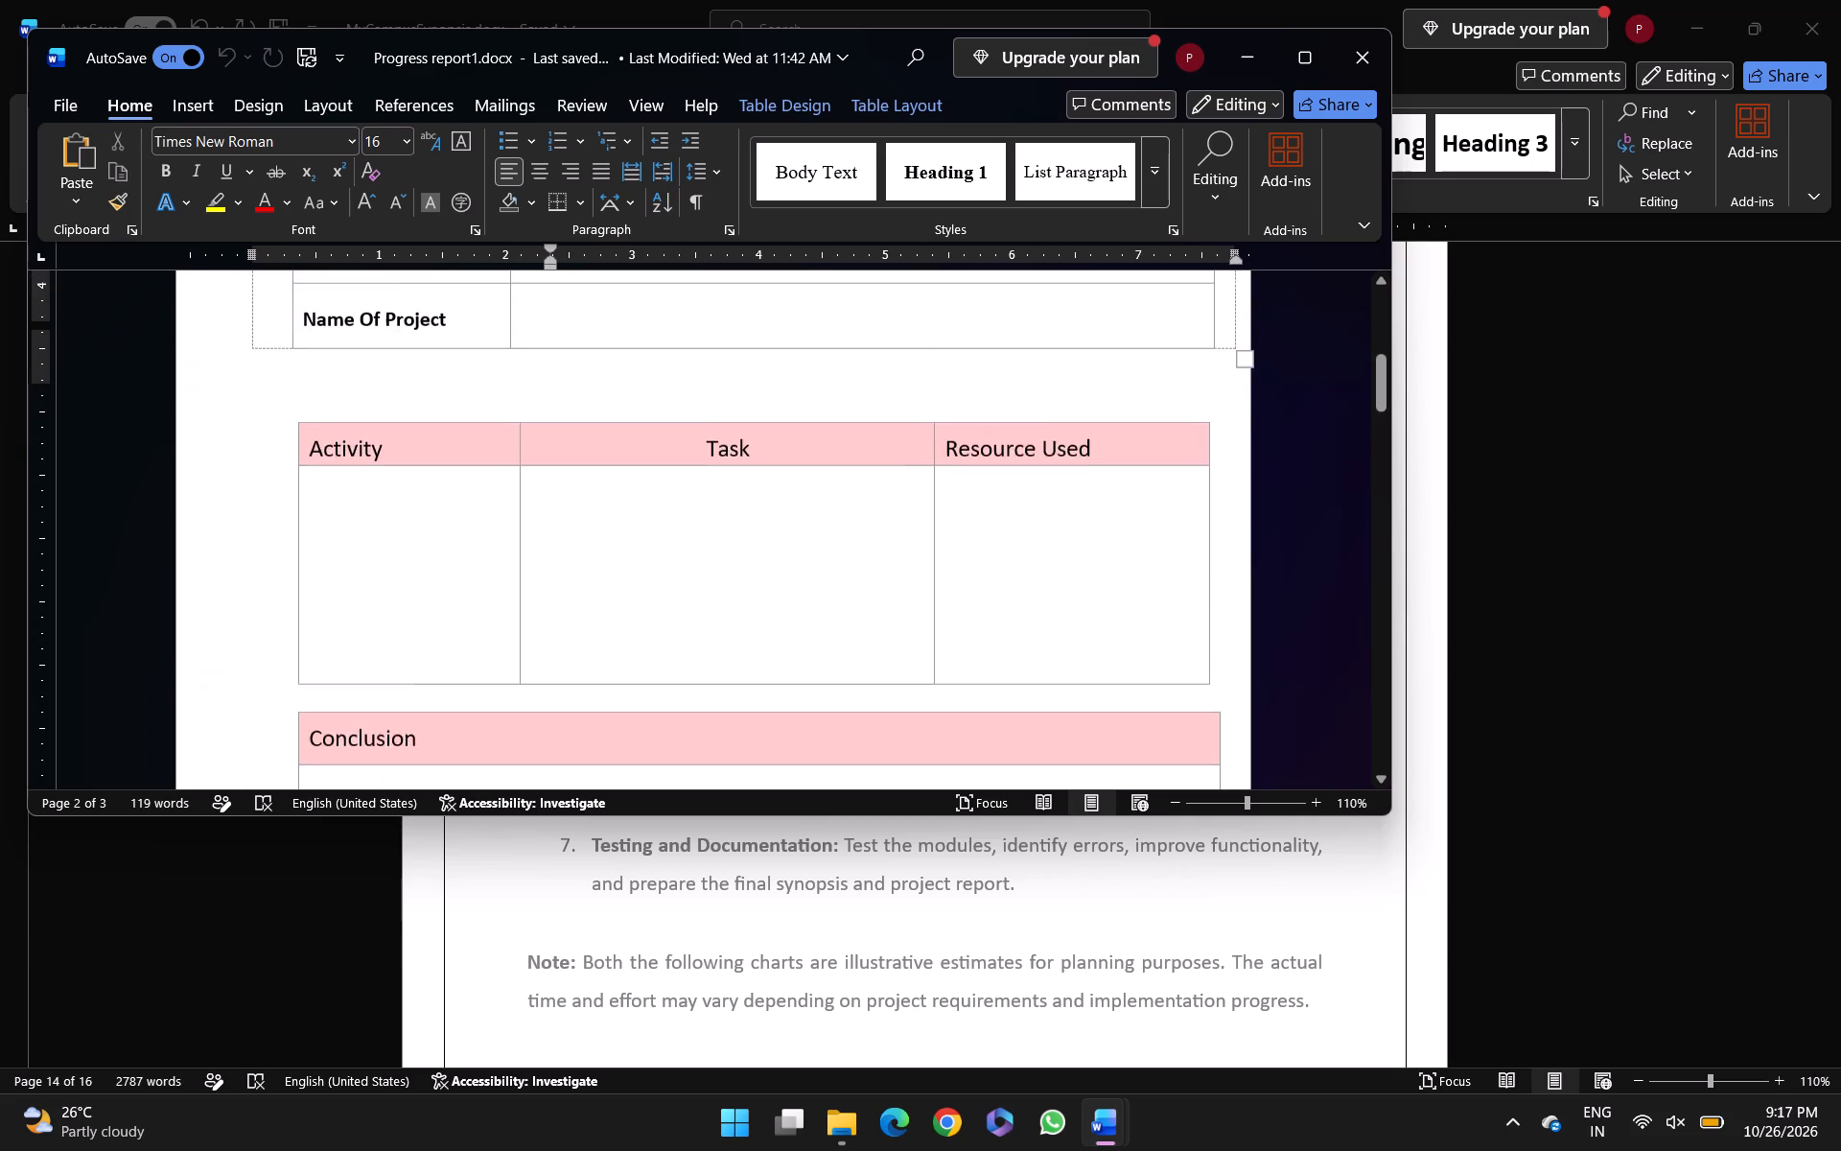
scroll(648, 536, "up", 2)
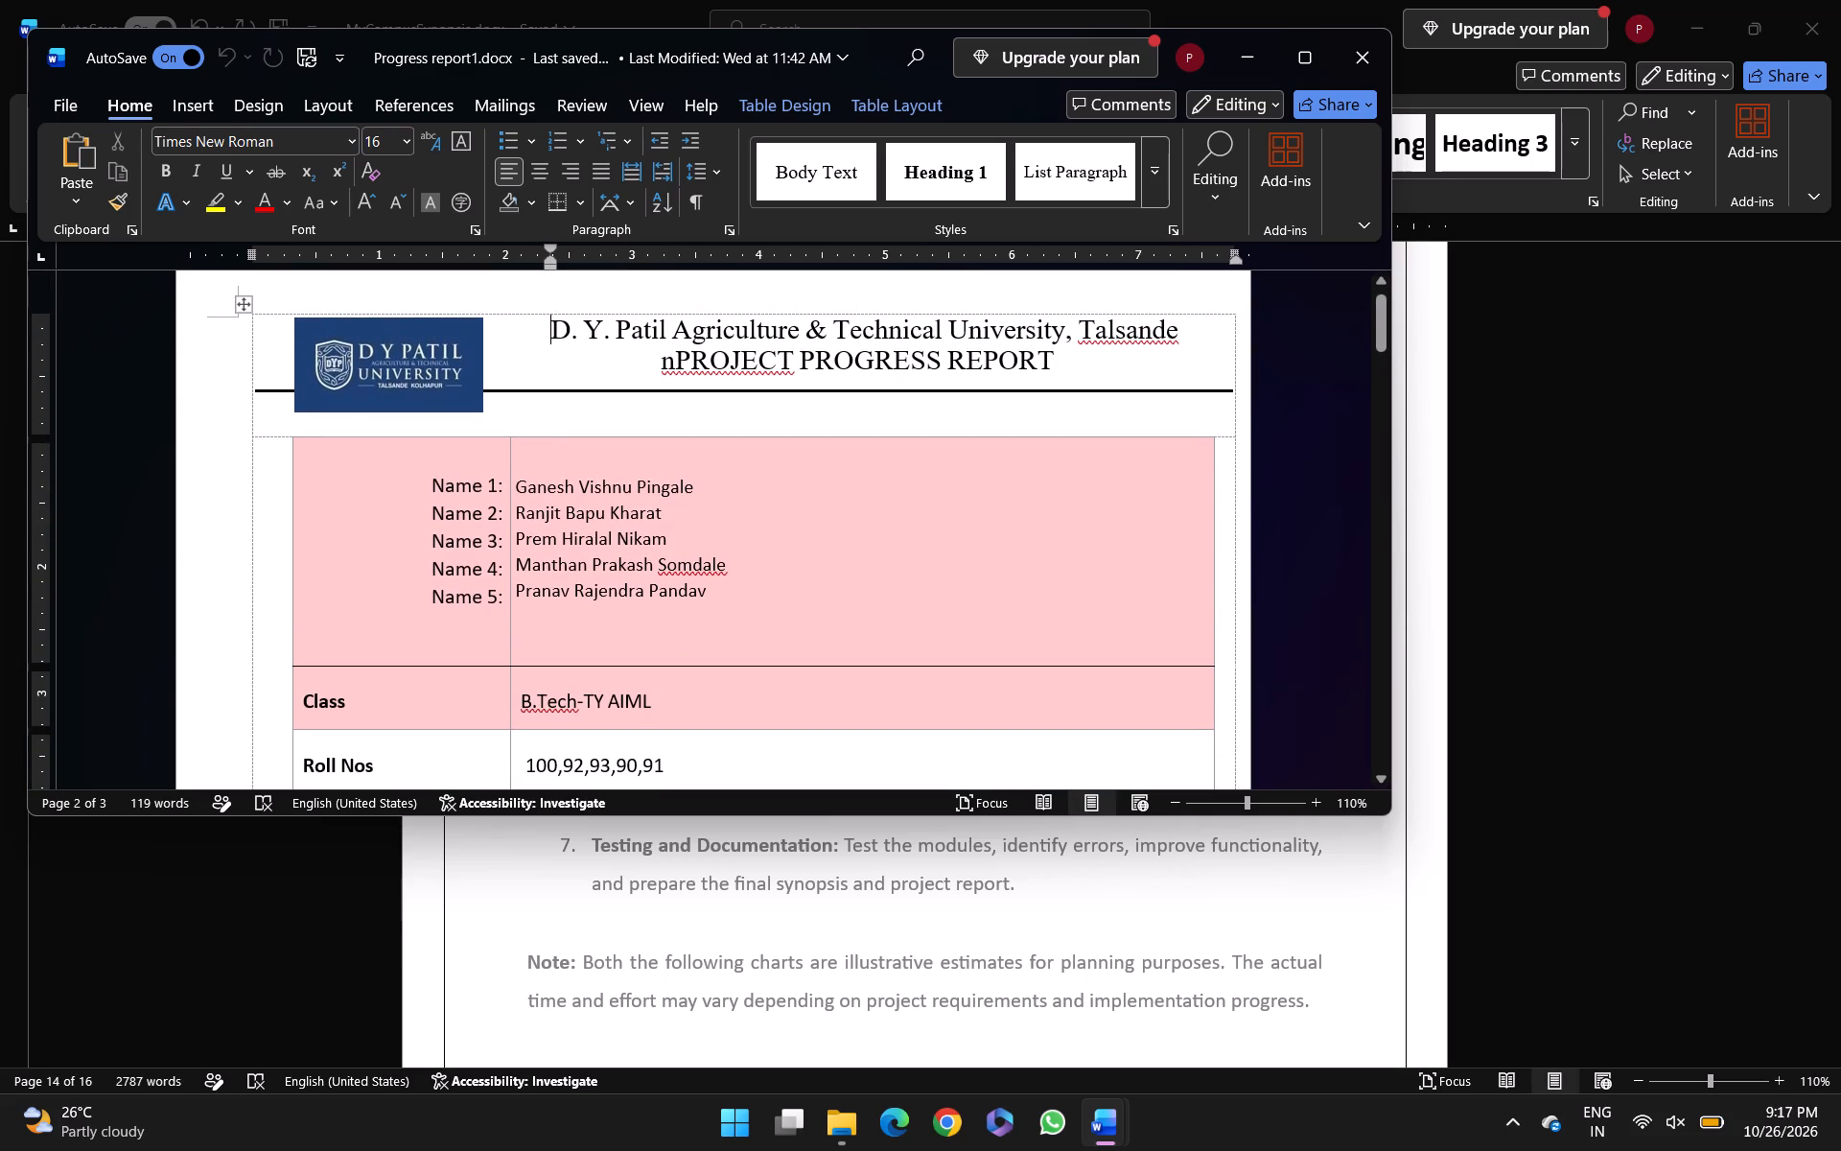
left_click(939, 1109)
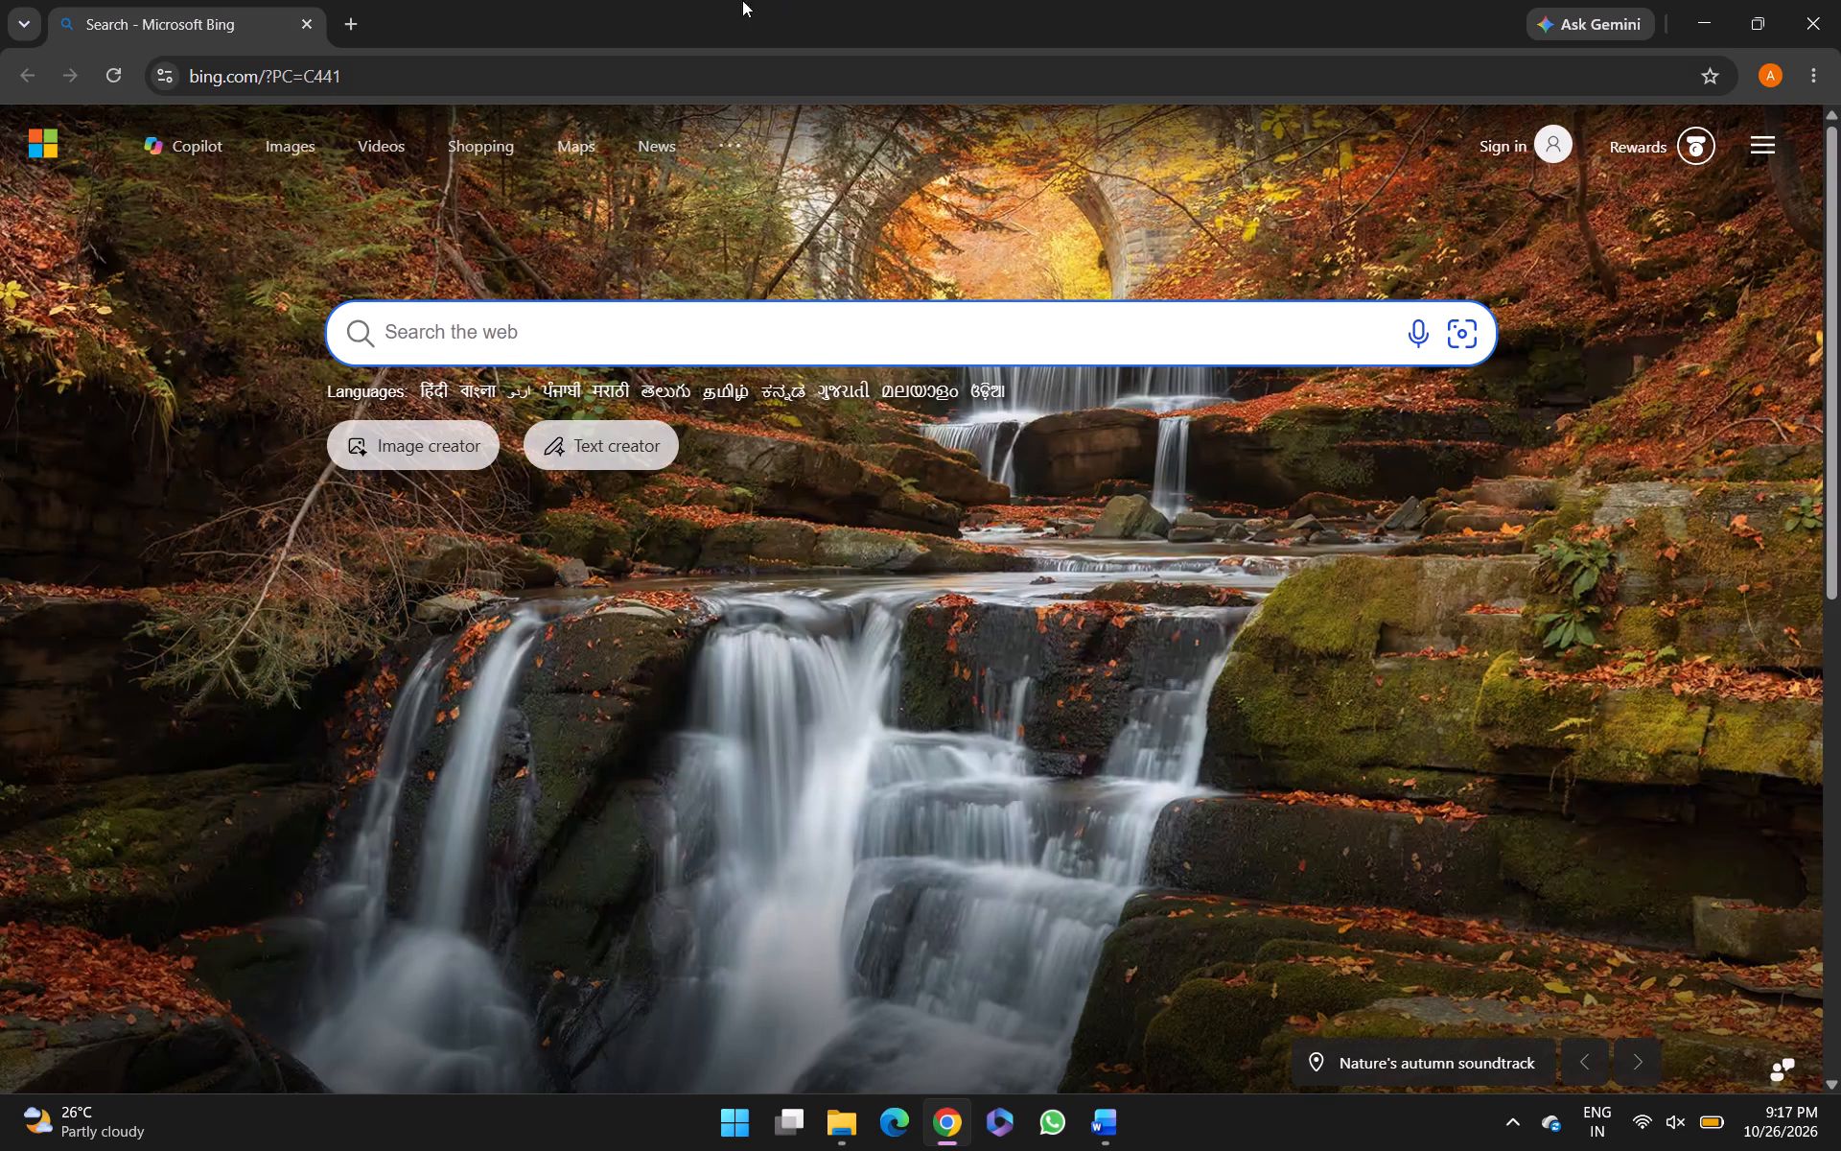
left_click(353, 28)
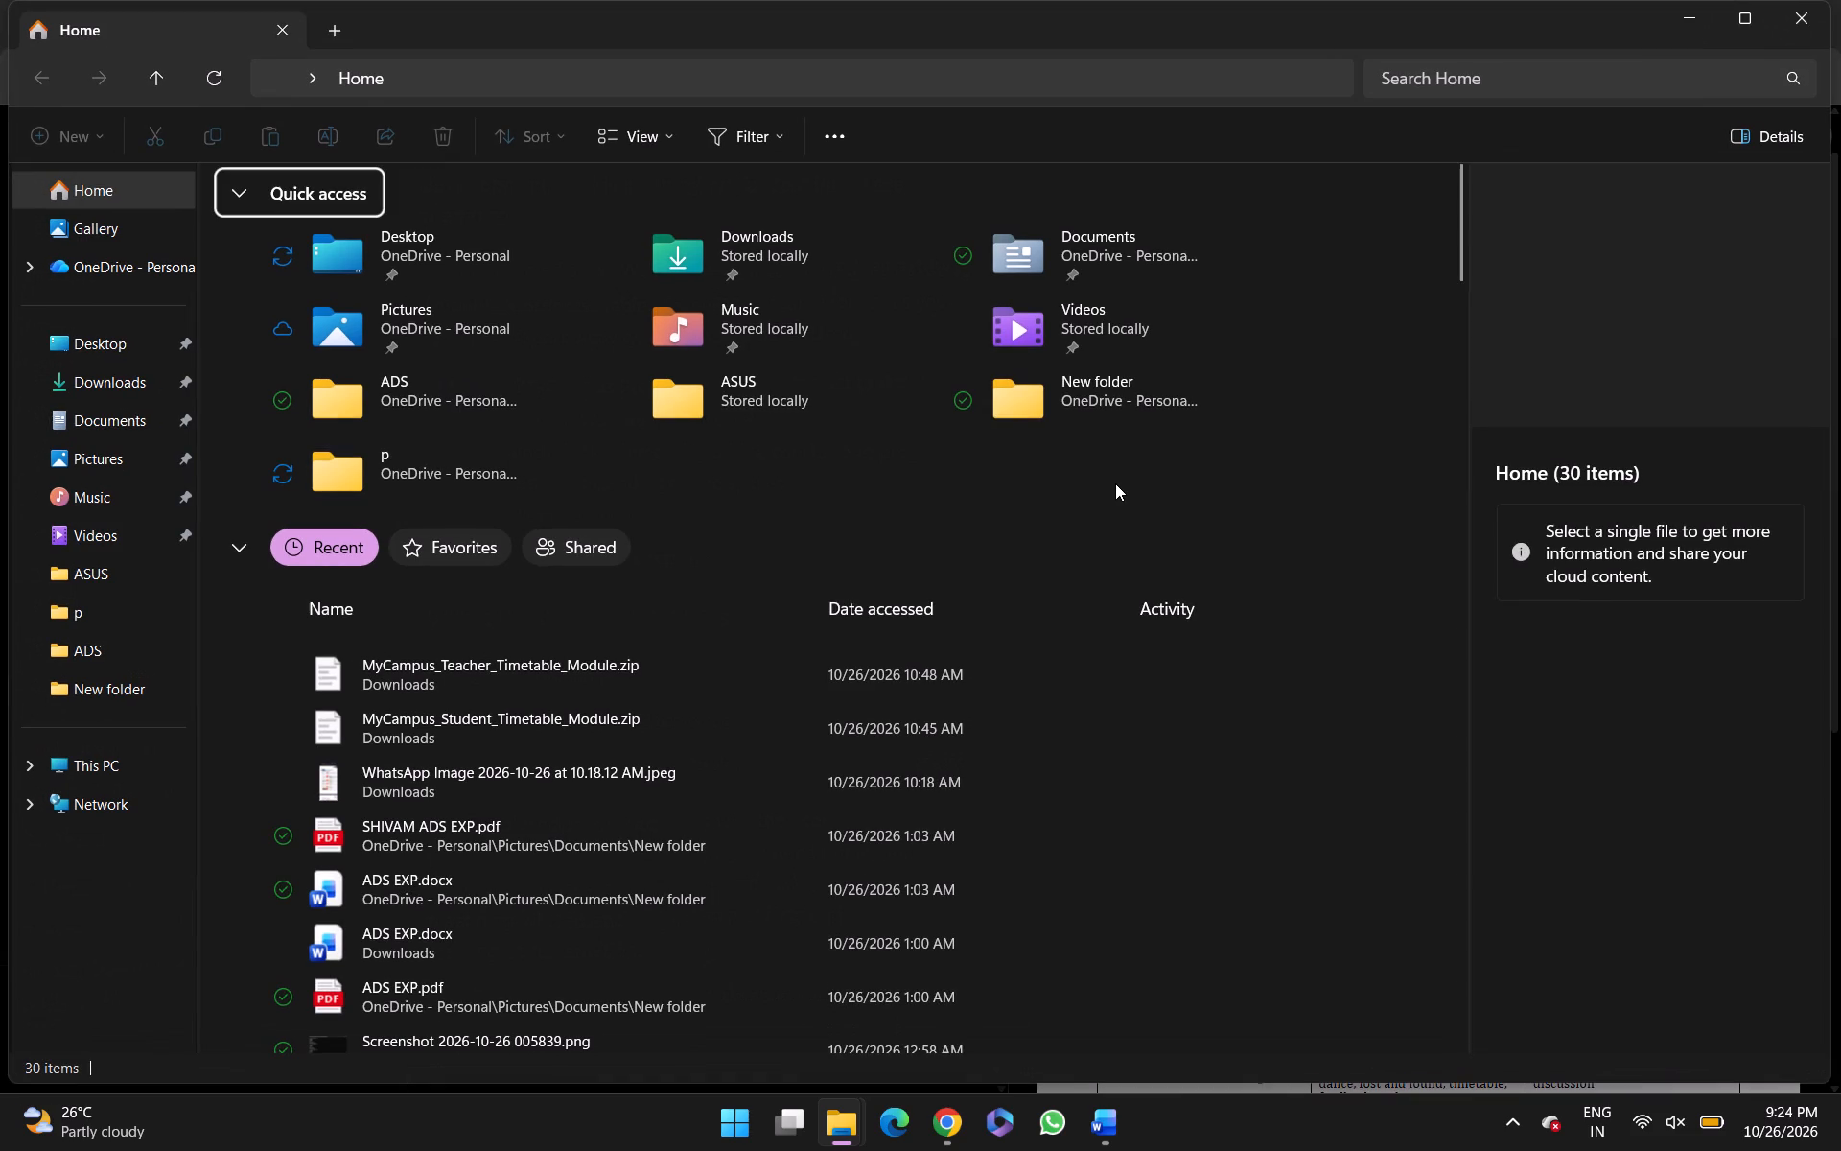
left_click(94, 384)
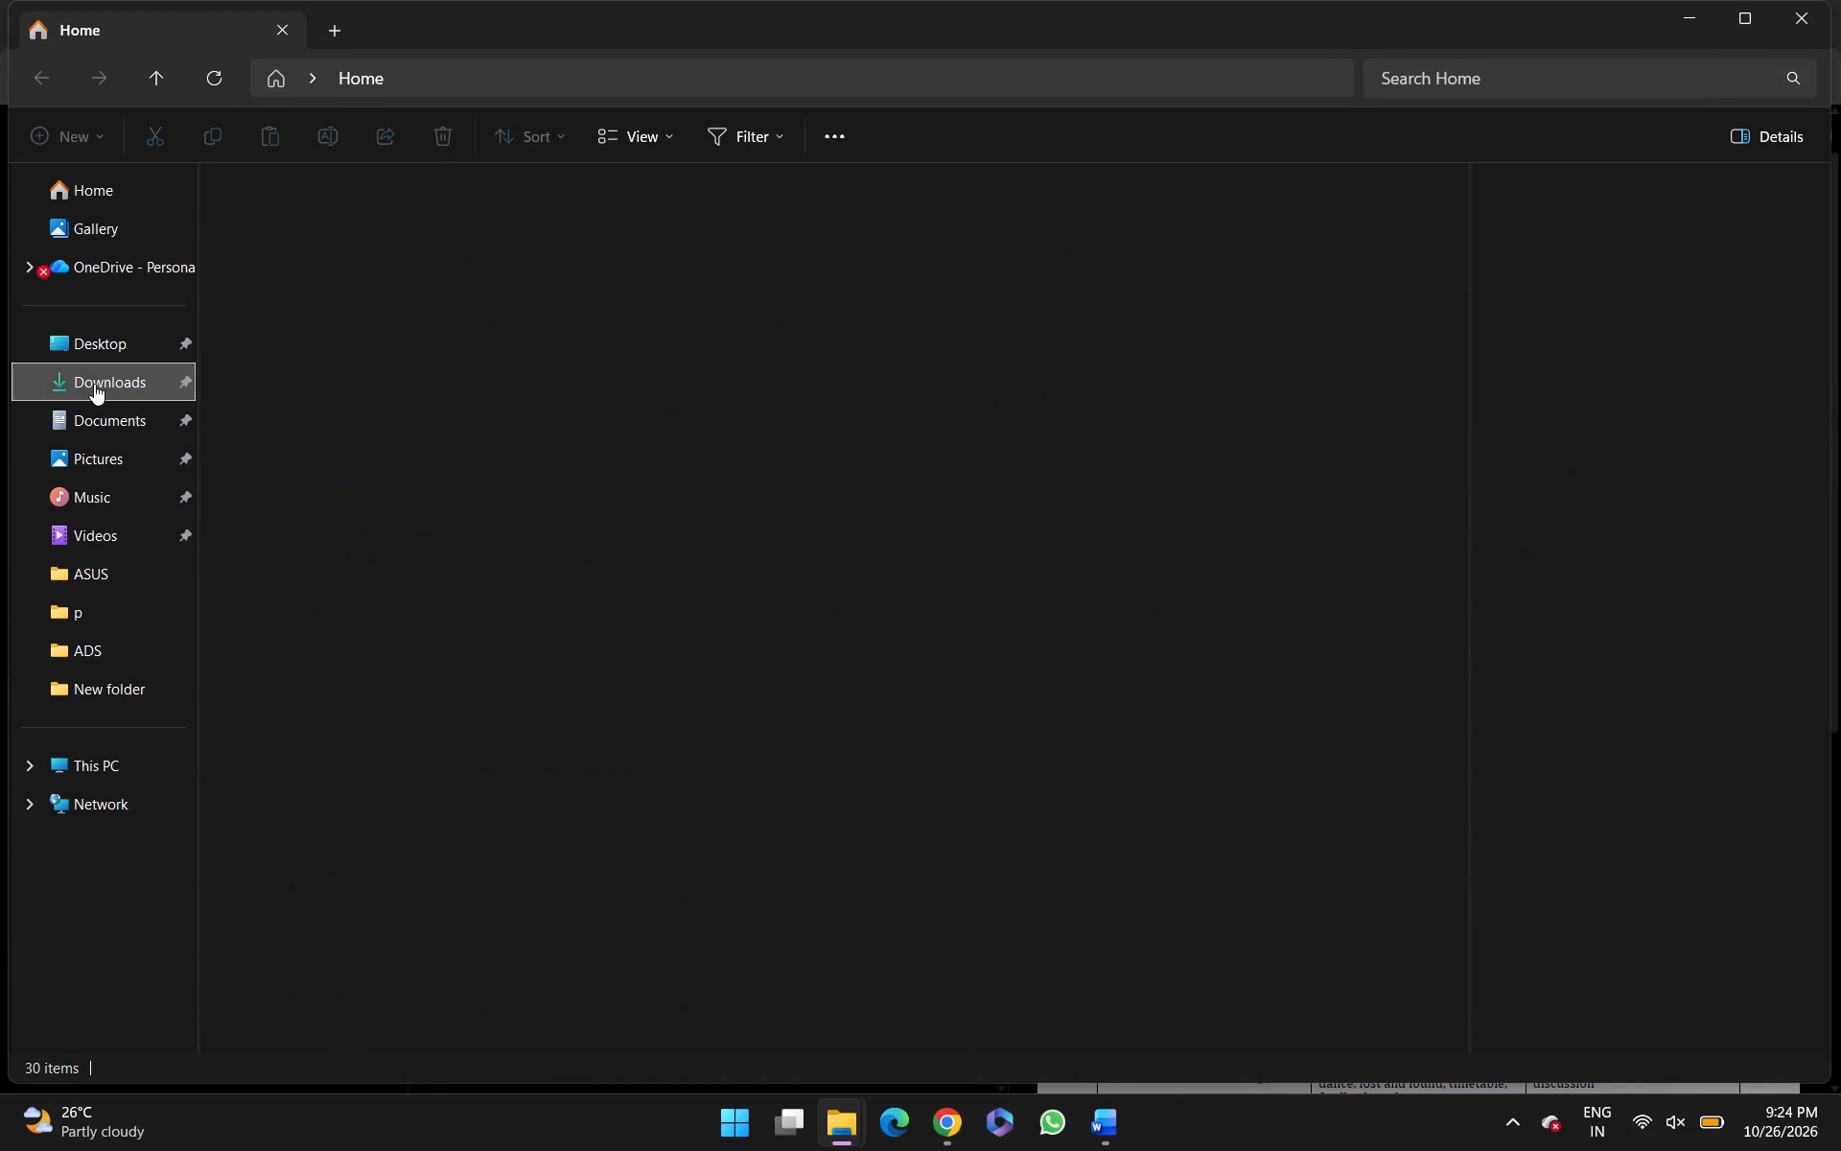
Open the downloaded MyCampus_Progress_Report_August_to_October.docx in Word.
right_click(358, 243)
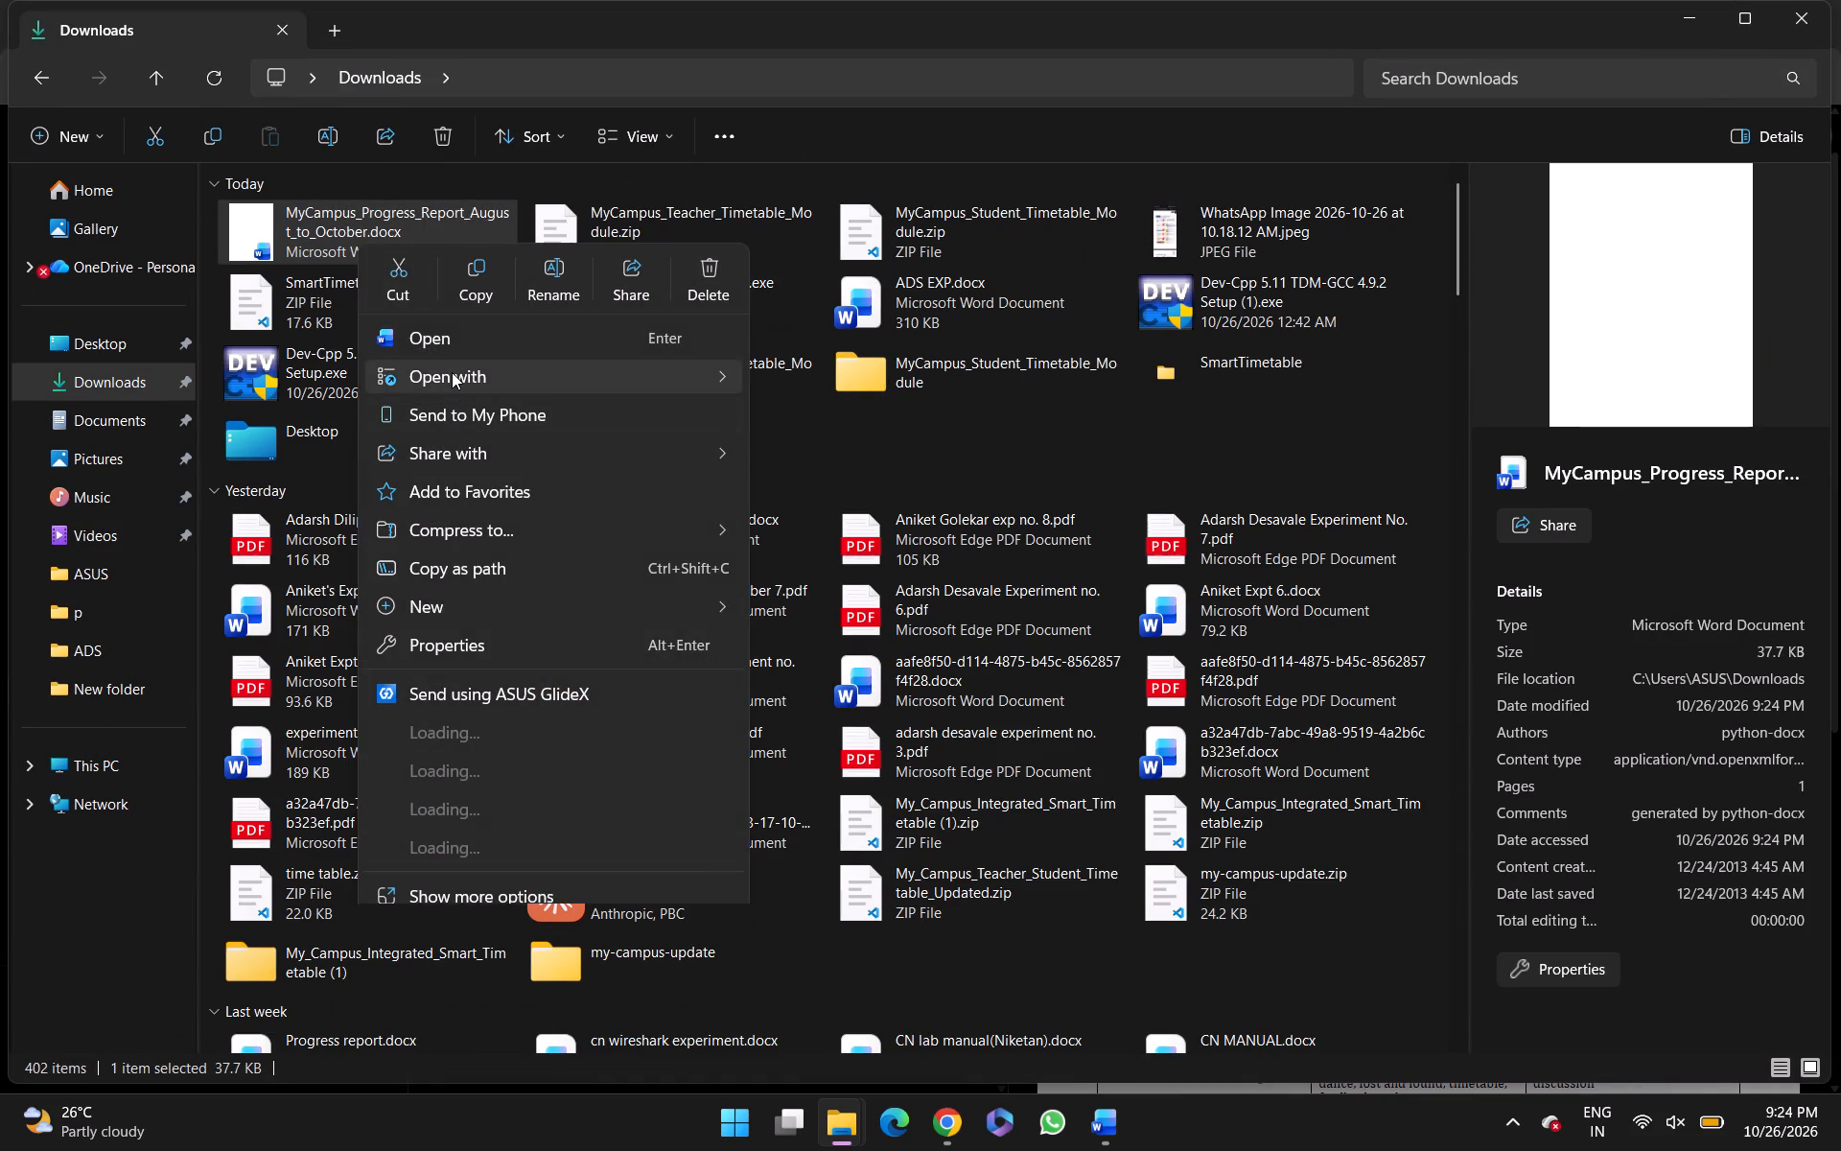
left_click(452, 371)
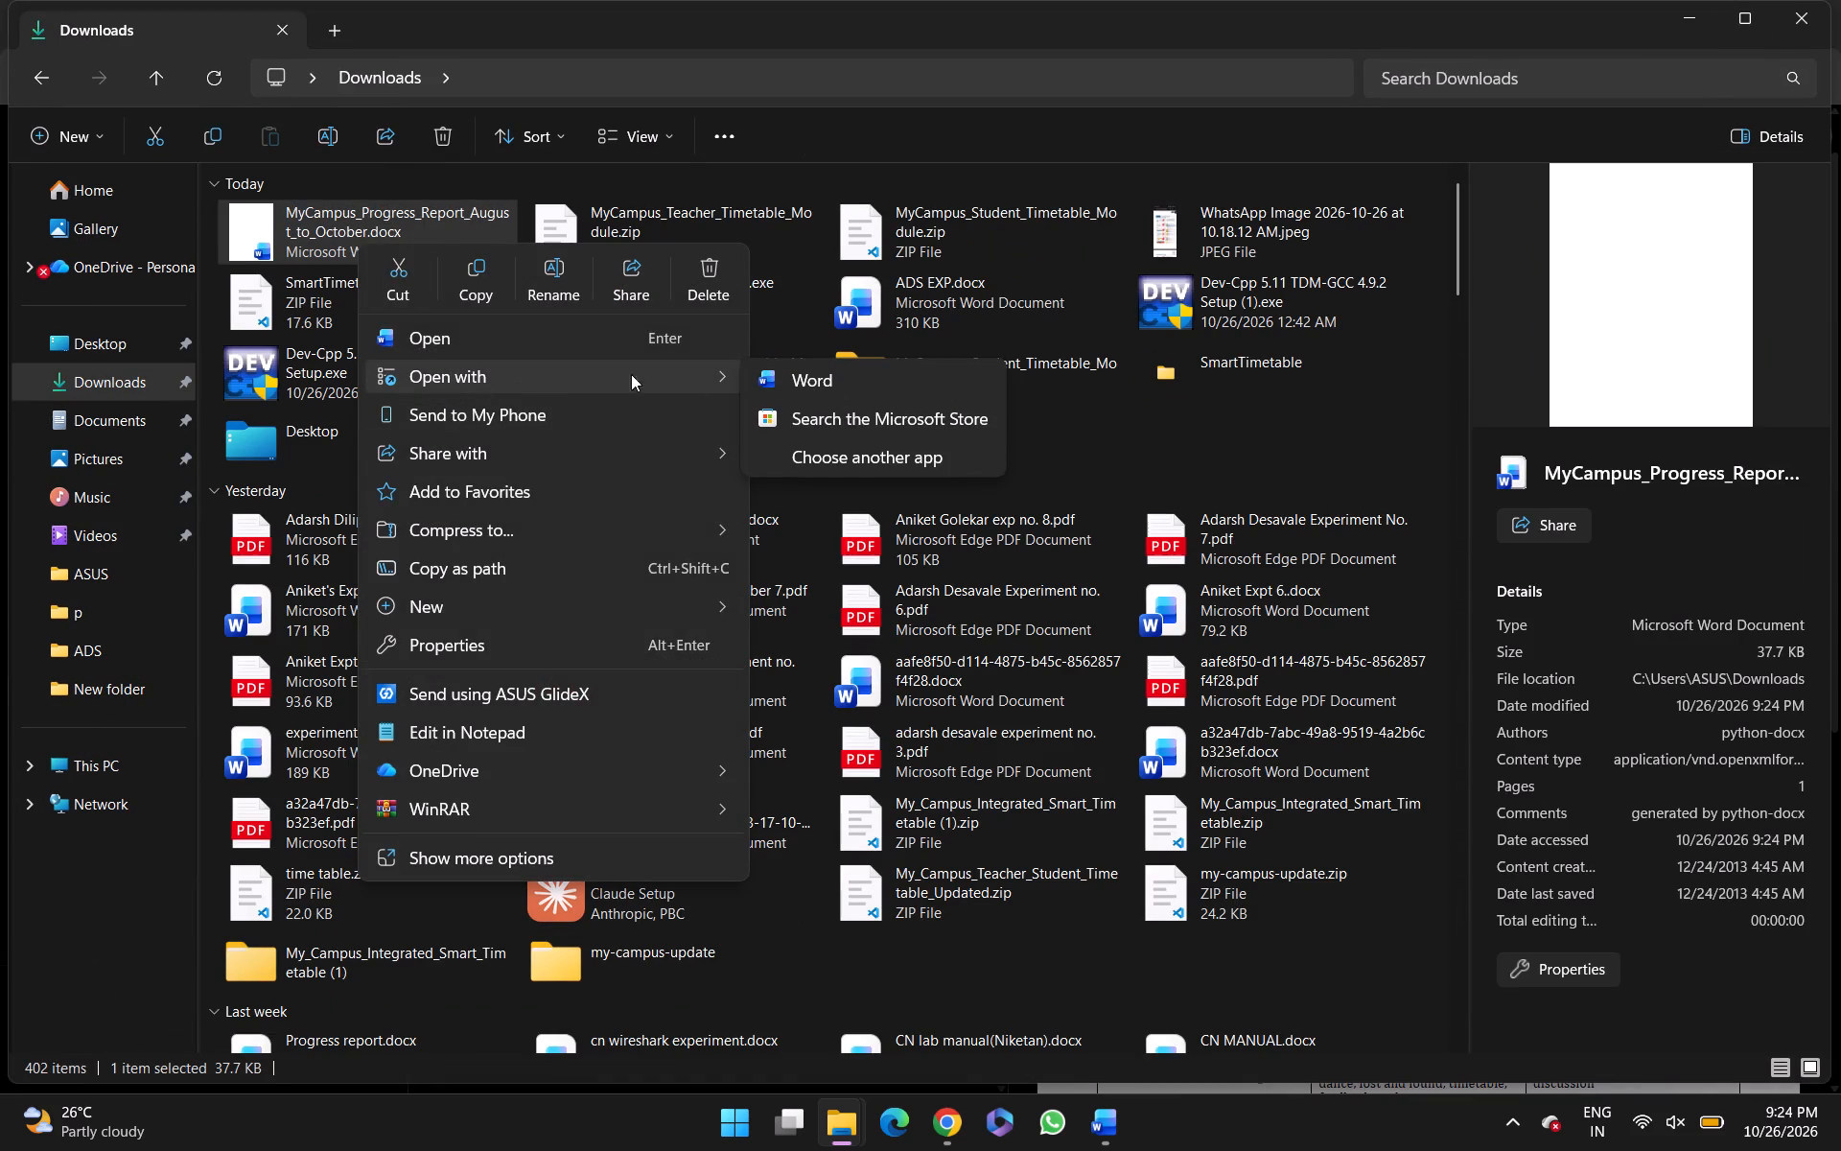
left_click(853, 385)
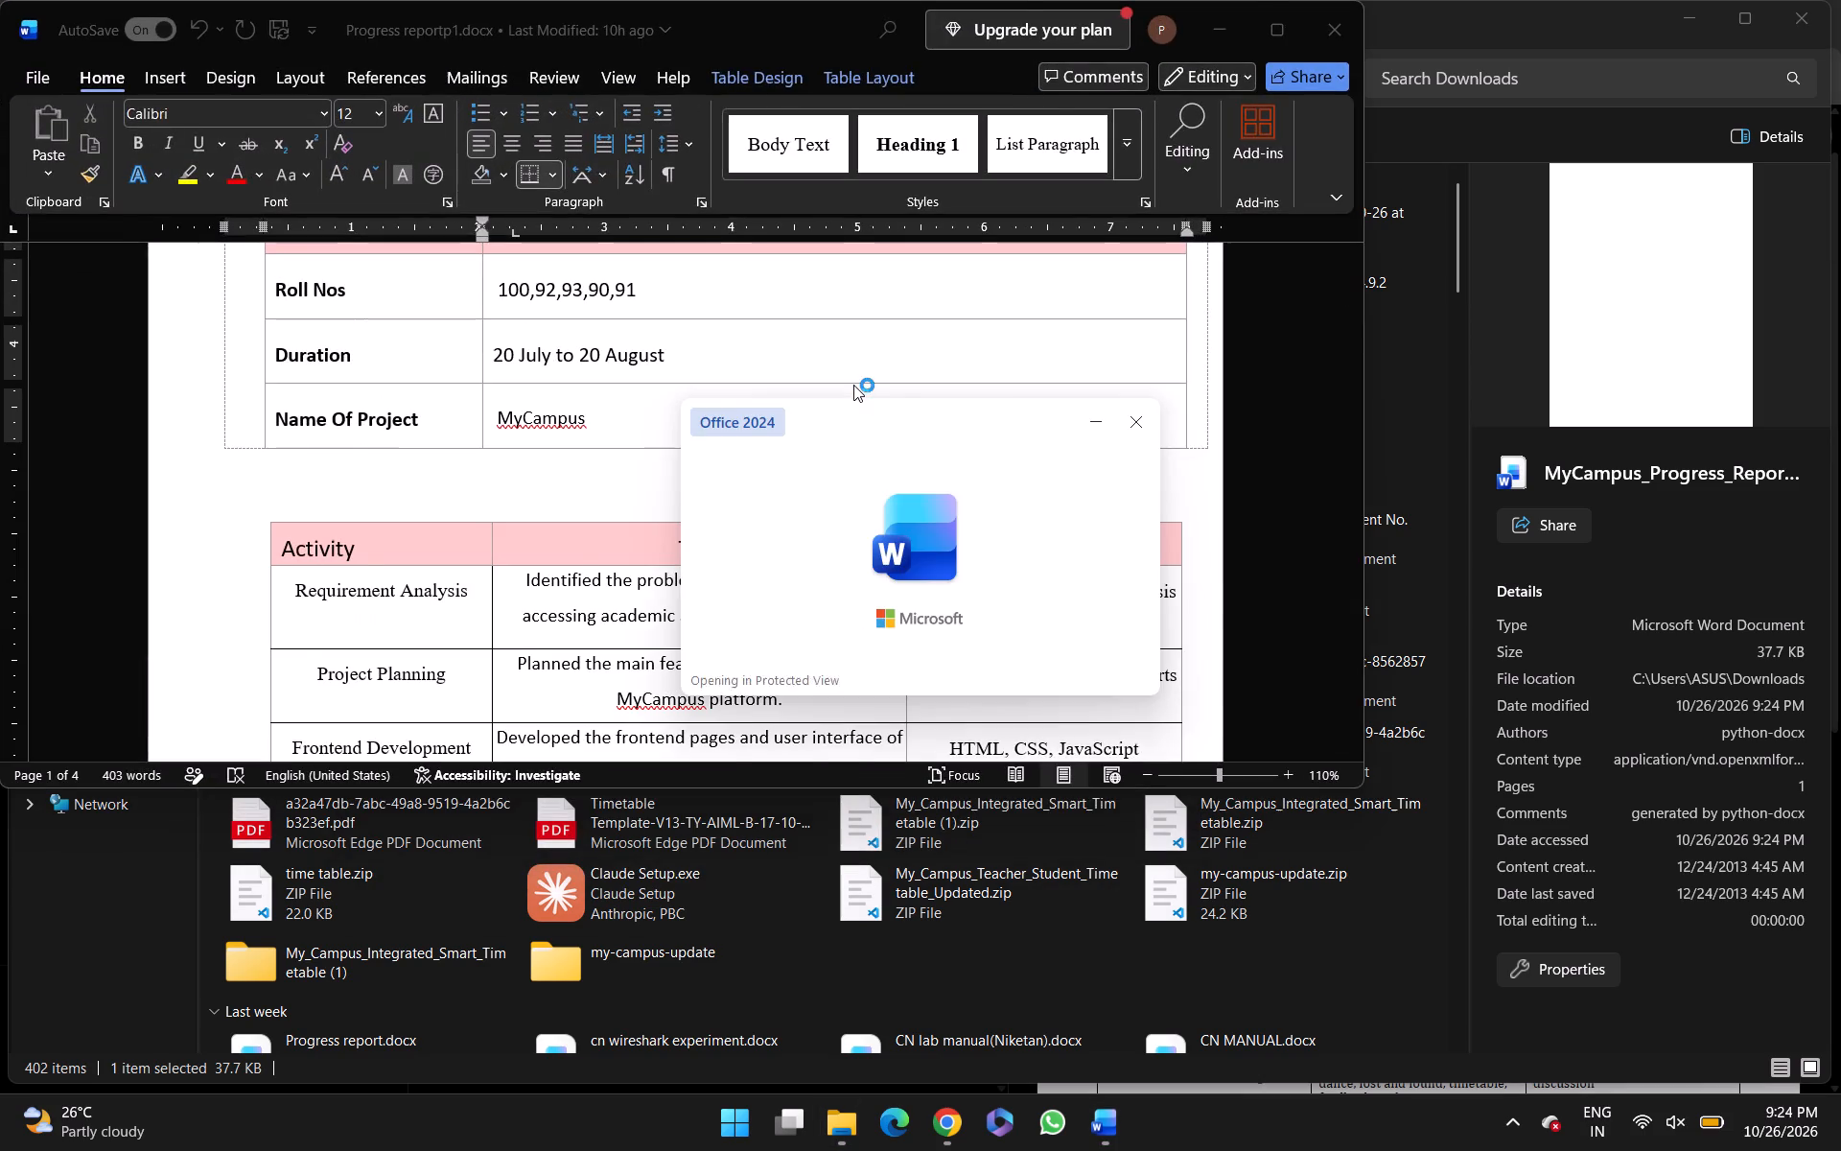
left_click(1295, 36)
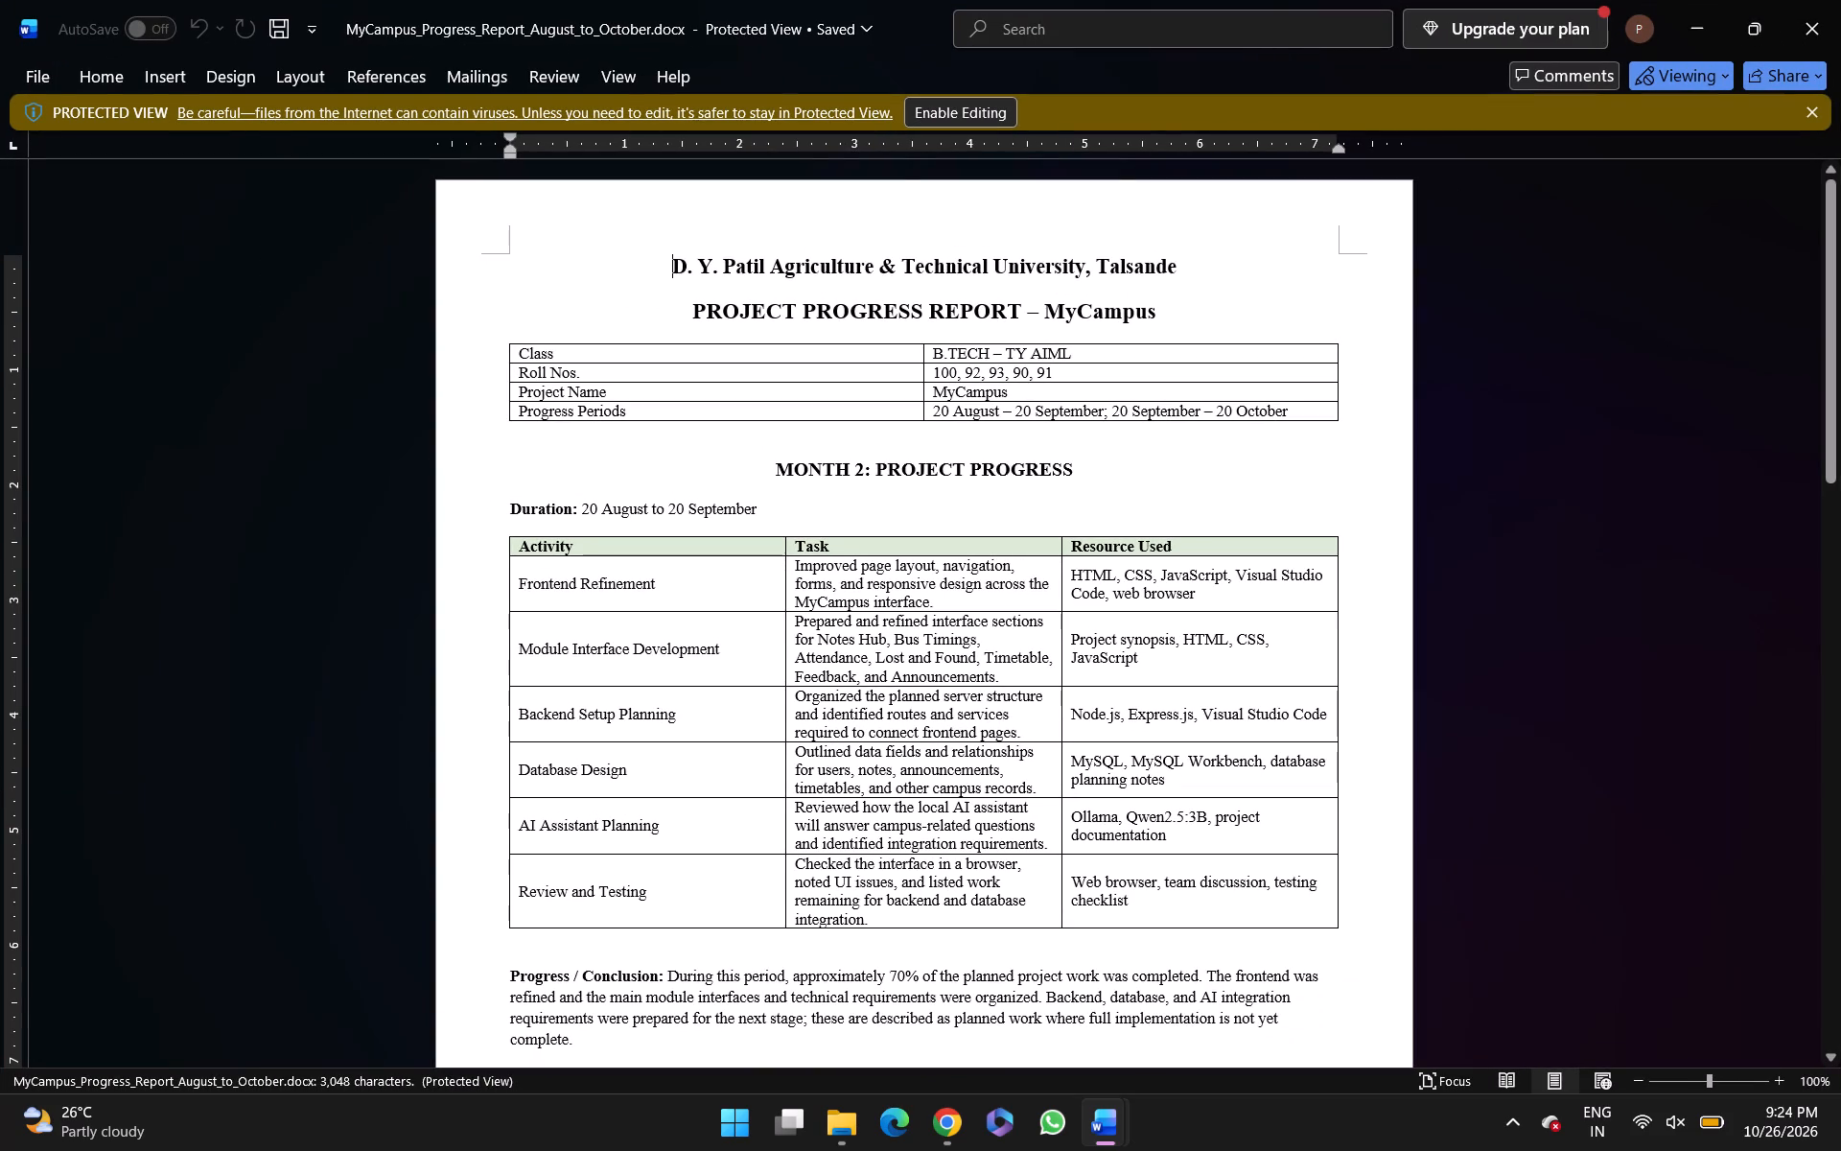
Enable editing of the downloaded report and copy the whole Month 2 progress table.
left_click(507, 532)
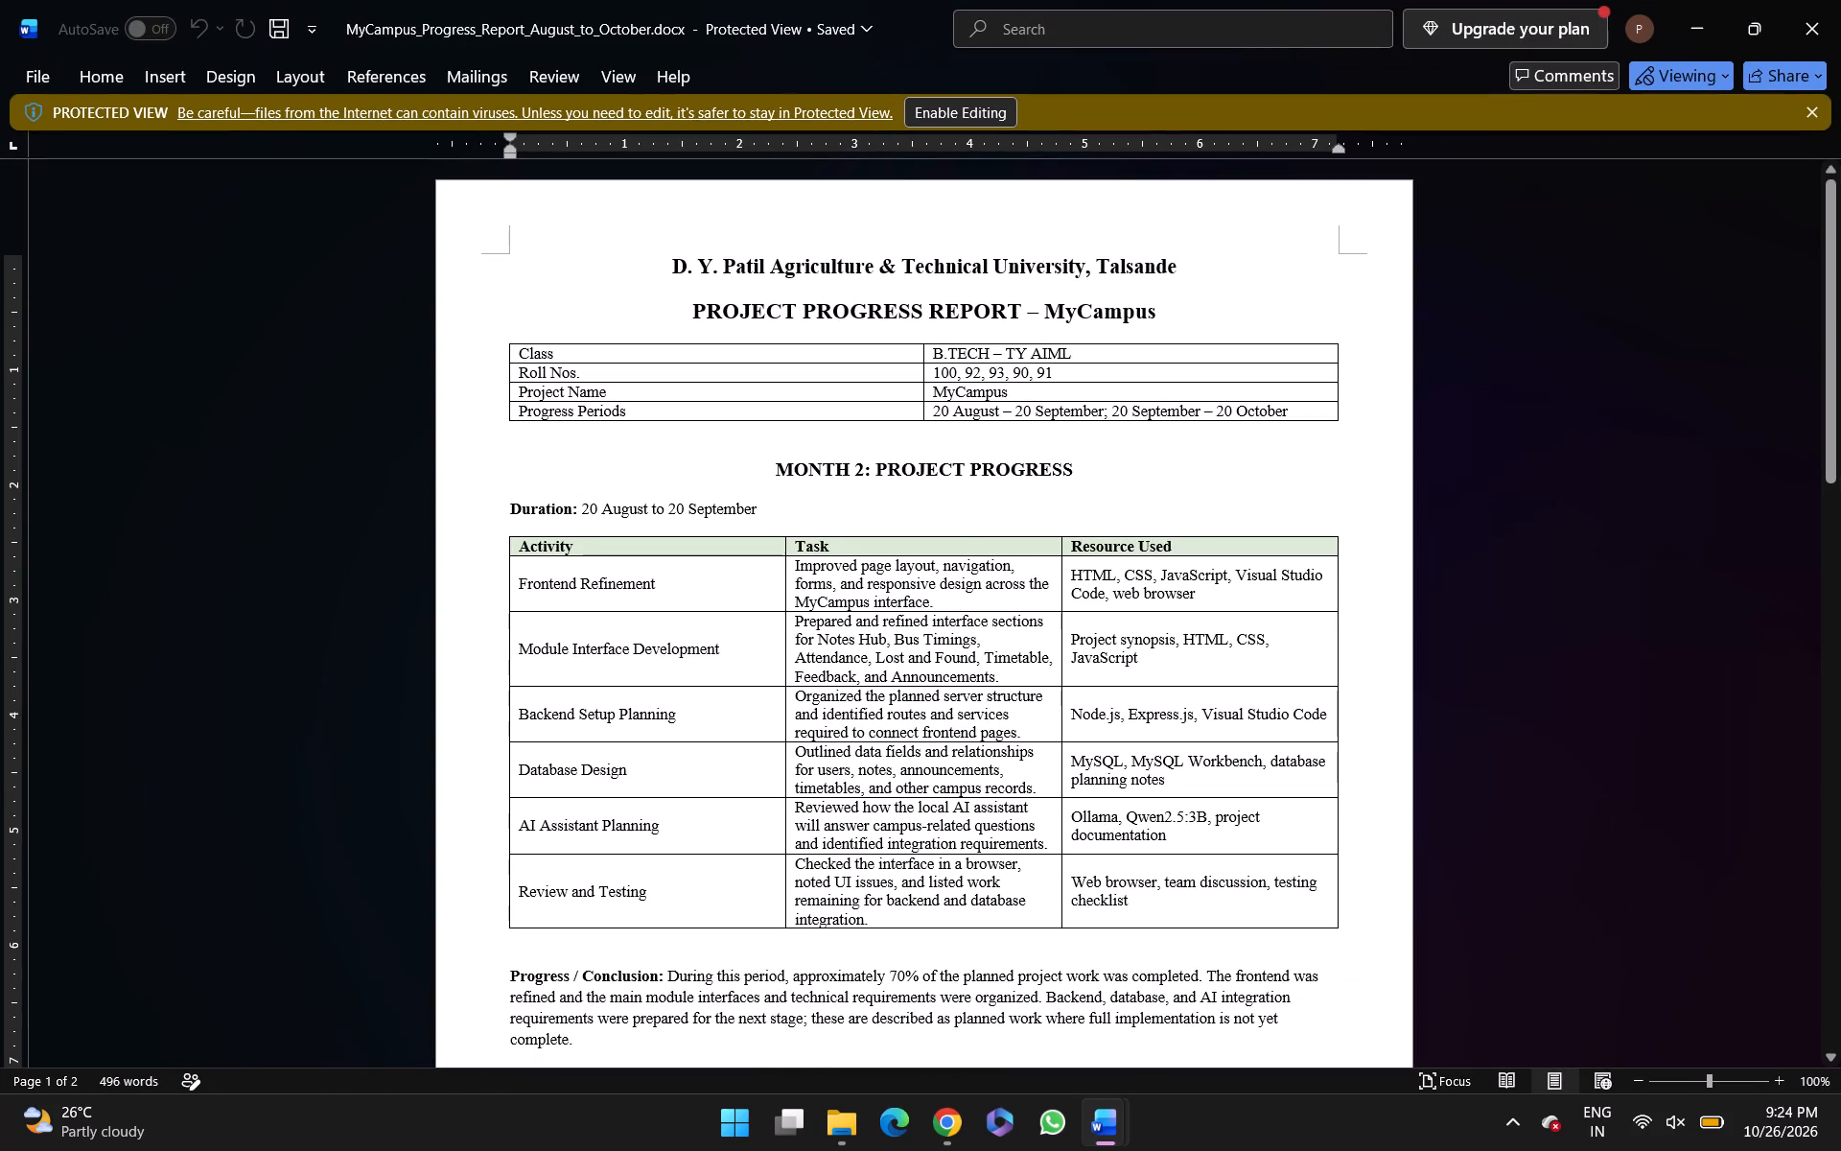
left_click(508, 550)
left_click_drag(508, 550, 591, 579)
left_click_drag(515, 546, 1159, 954)
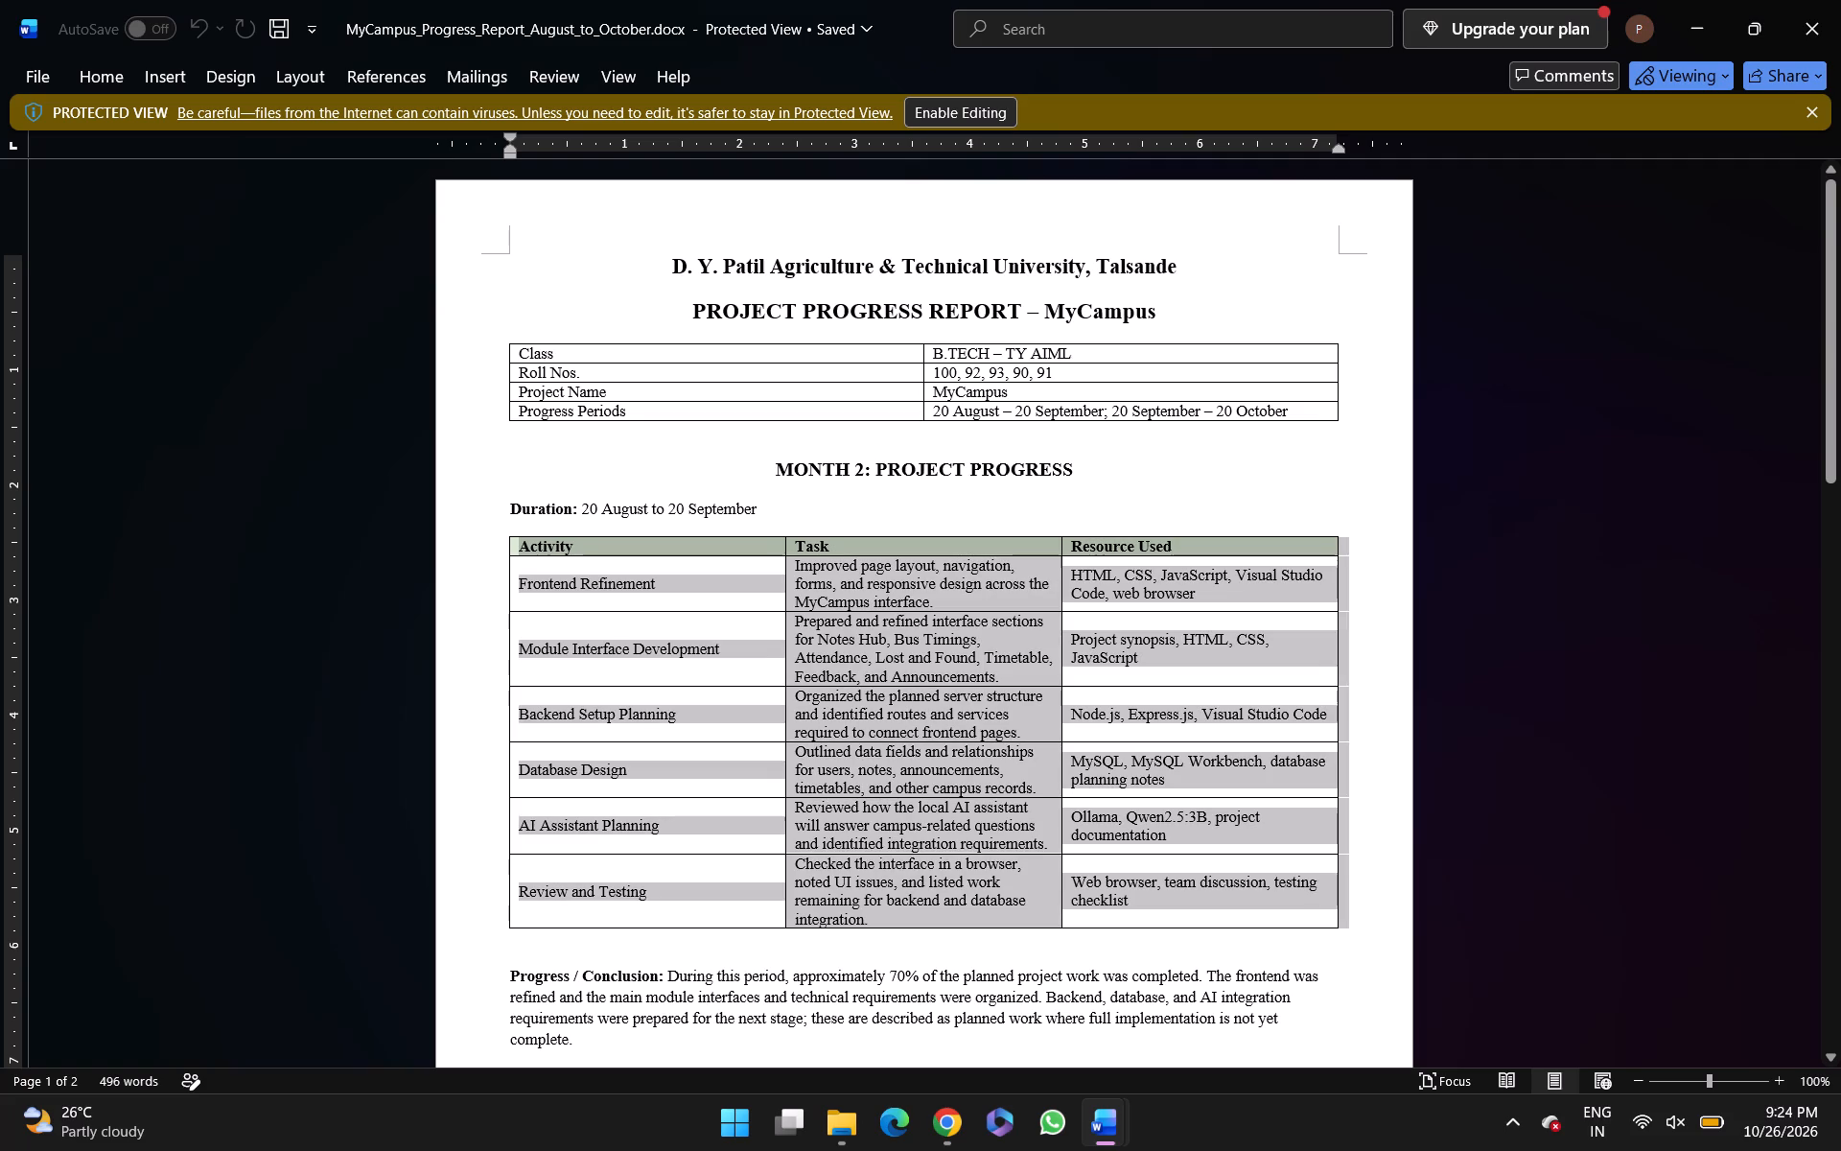
left_click_drag(1159, 954, 1284, 924)
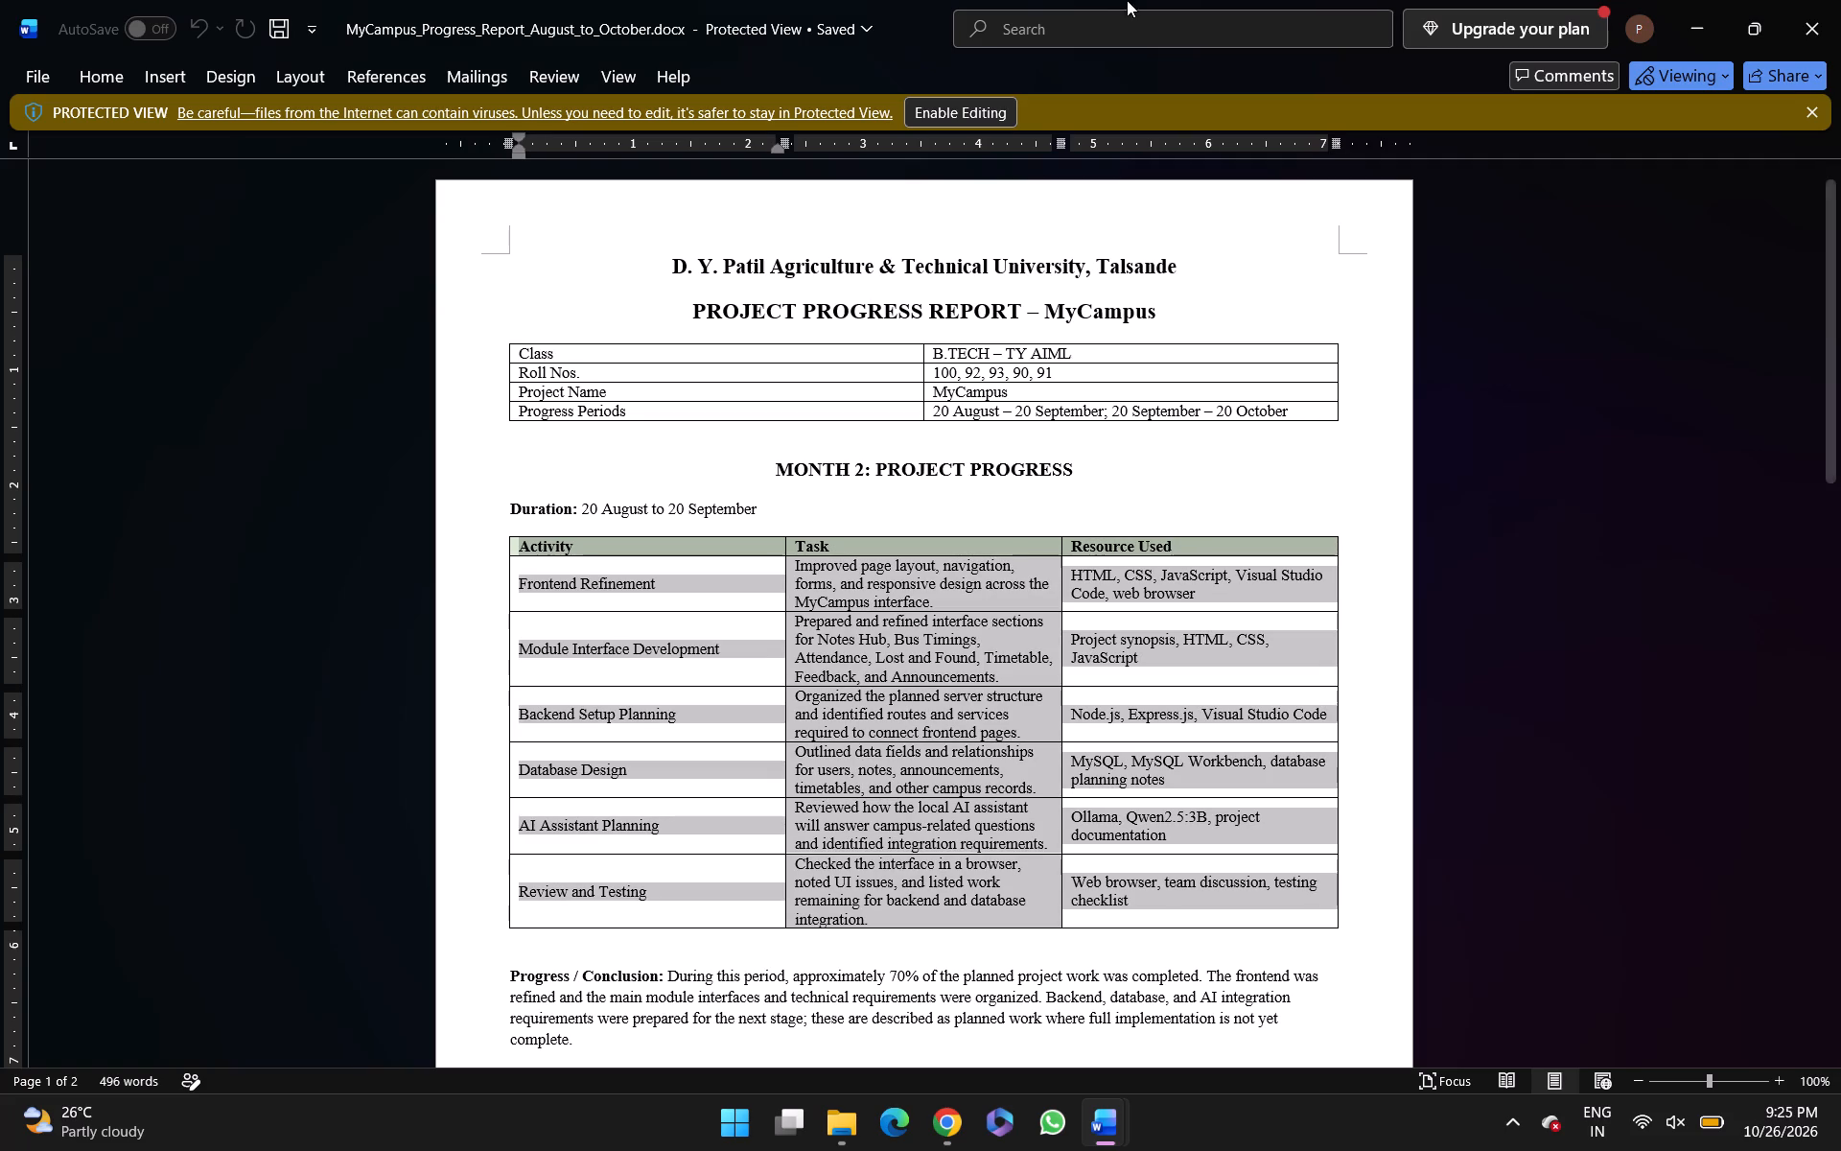
left_click(938, 115)
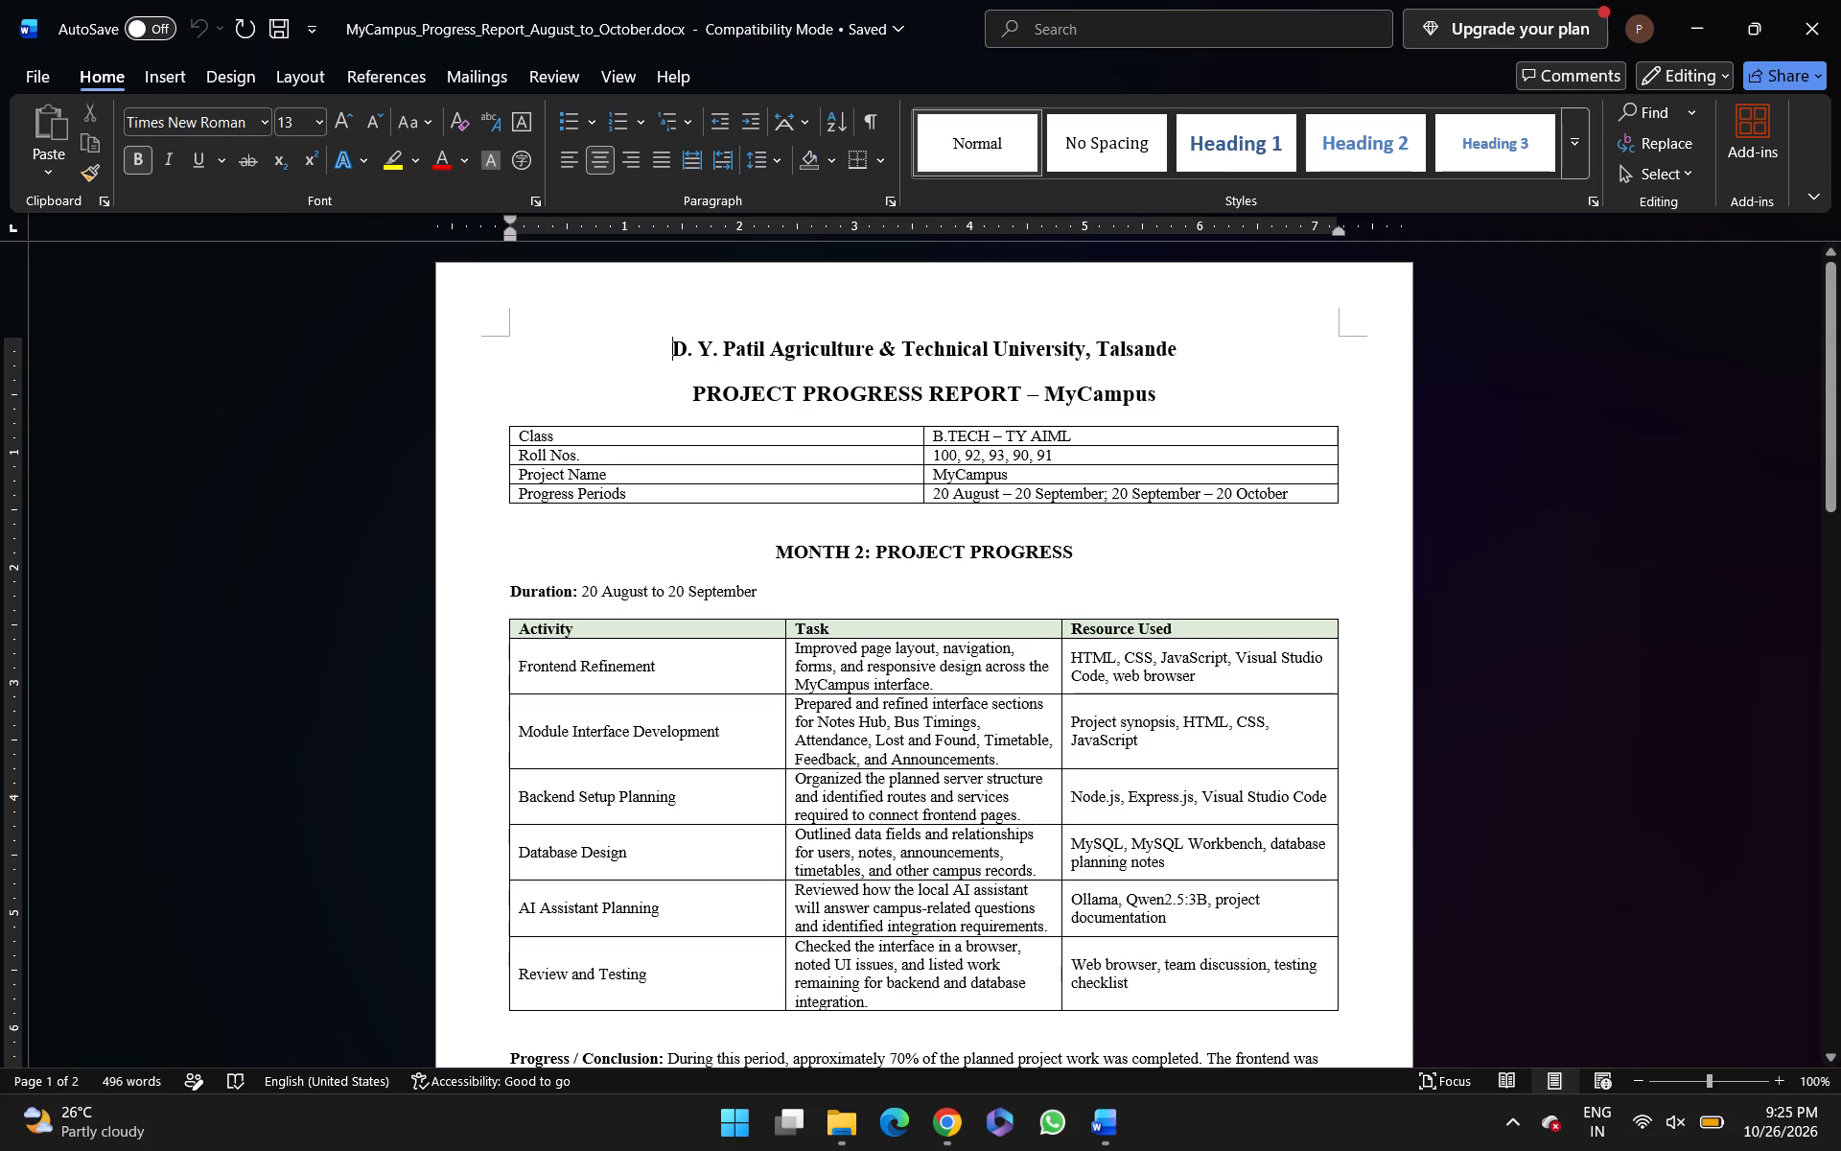
left_click(499, 605)
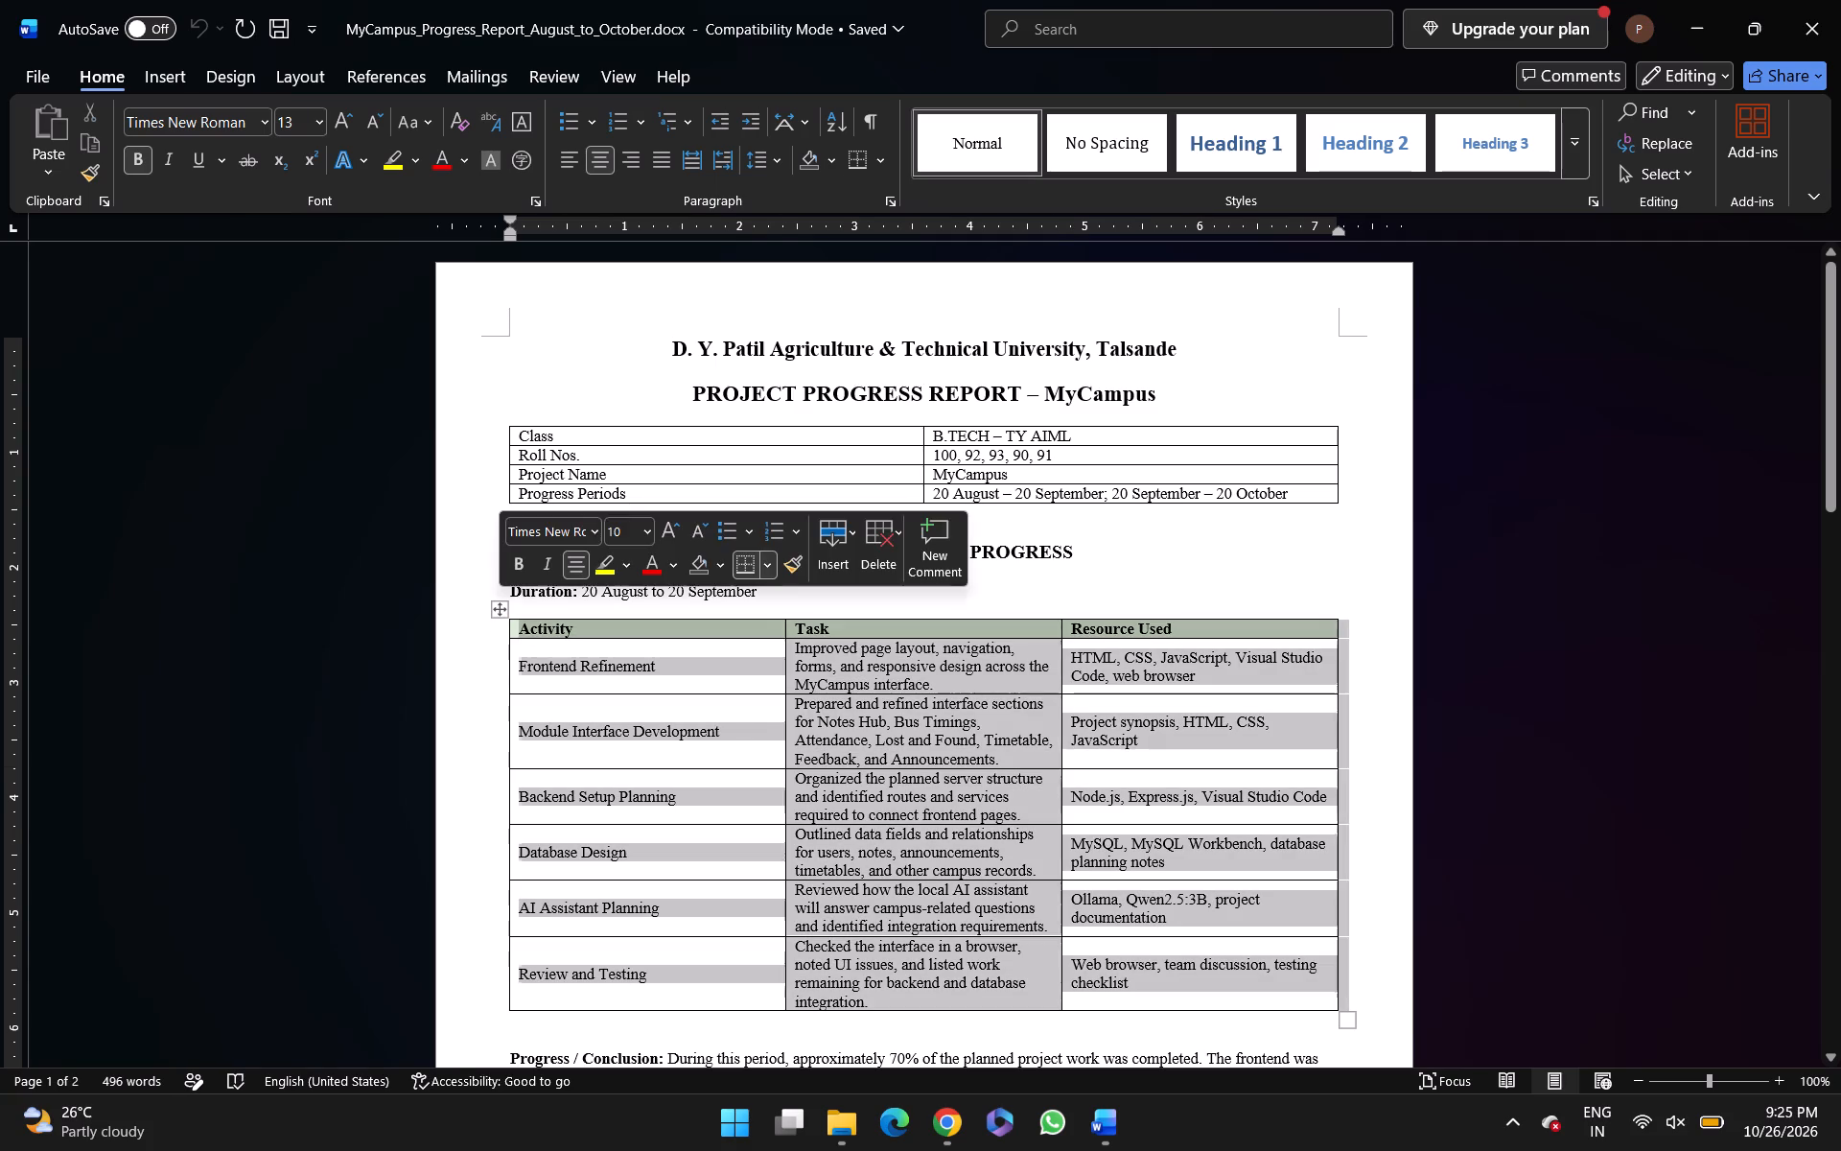
key("ctrl+c")
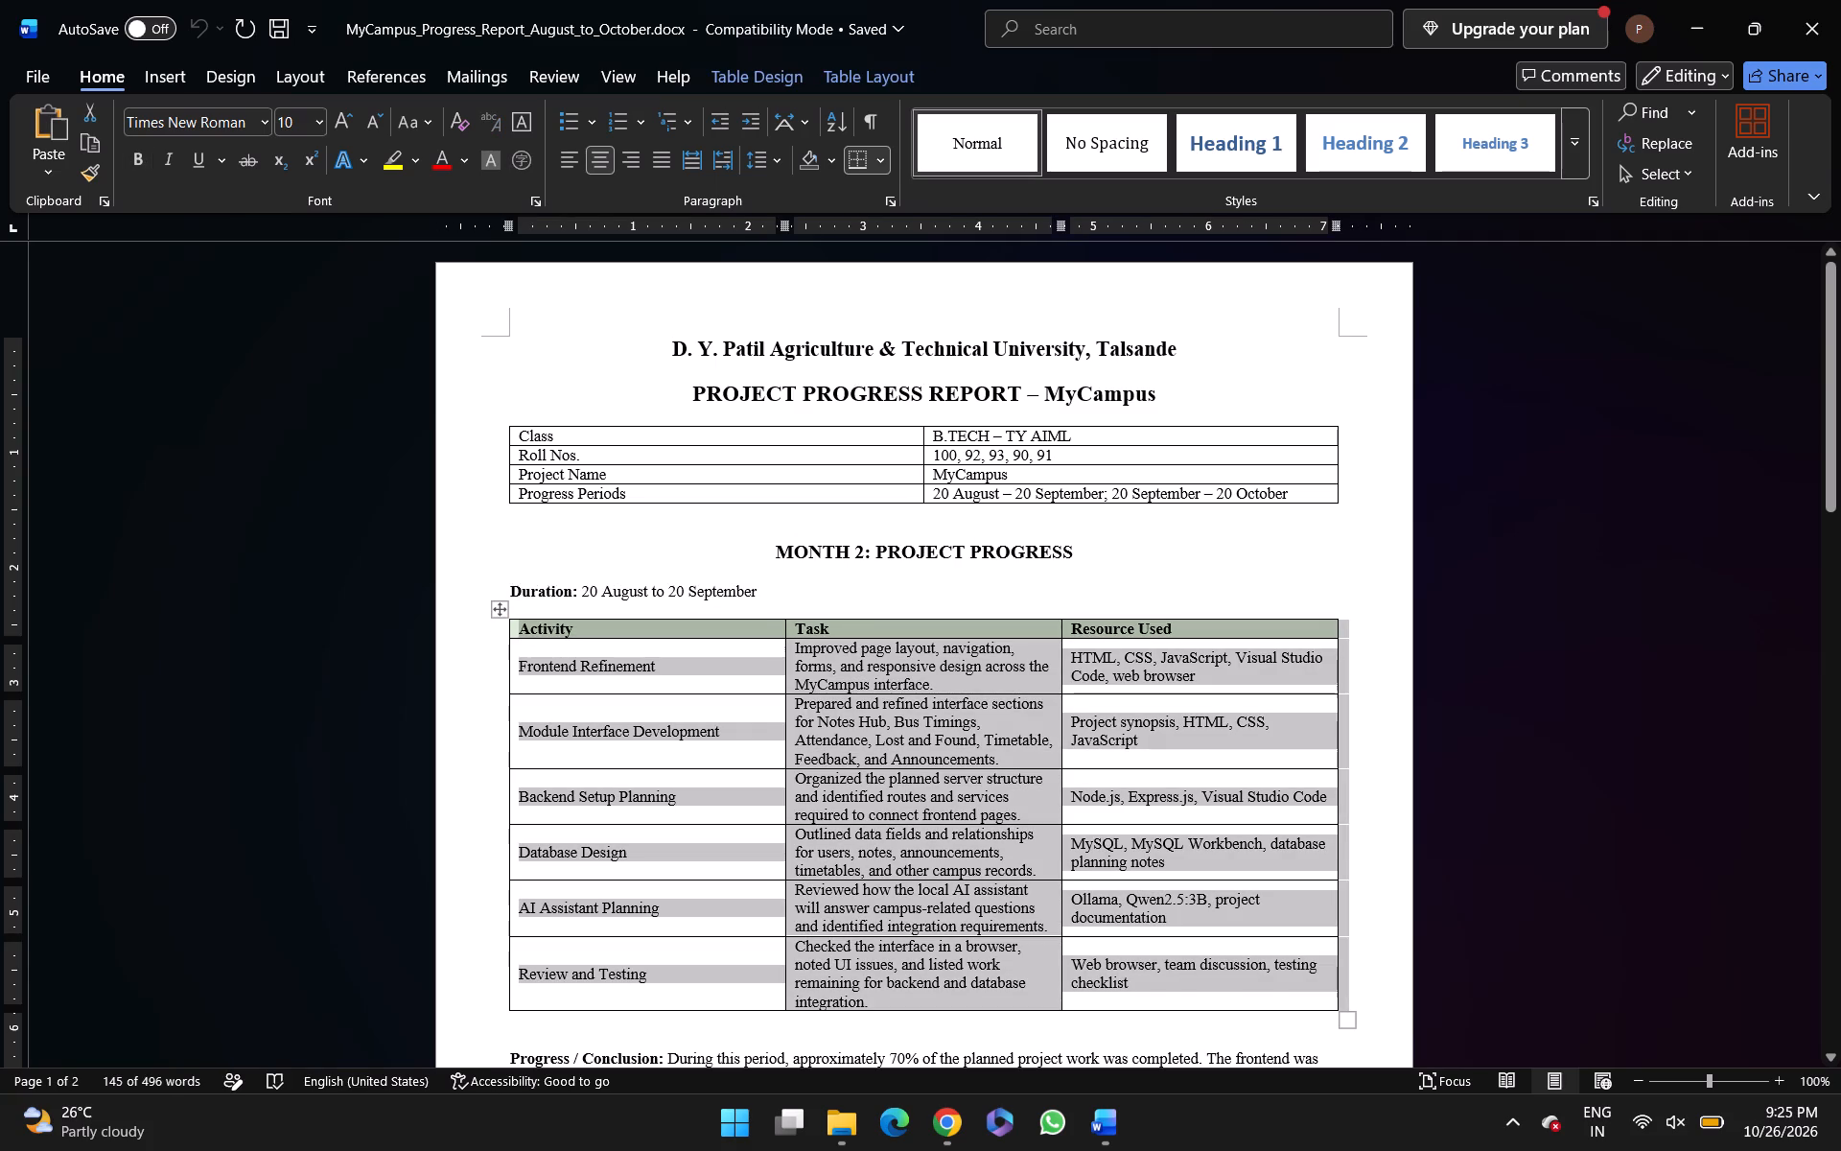
Switch to the Progress reportp1 document and open the recent file Progress report1.docx from there.
key("alt+Tab")
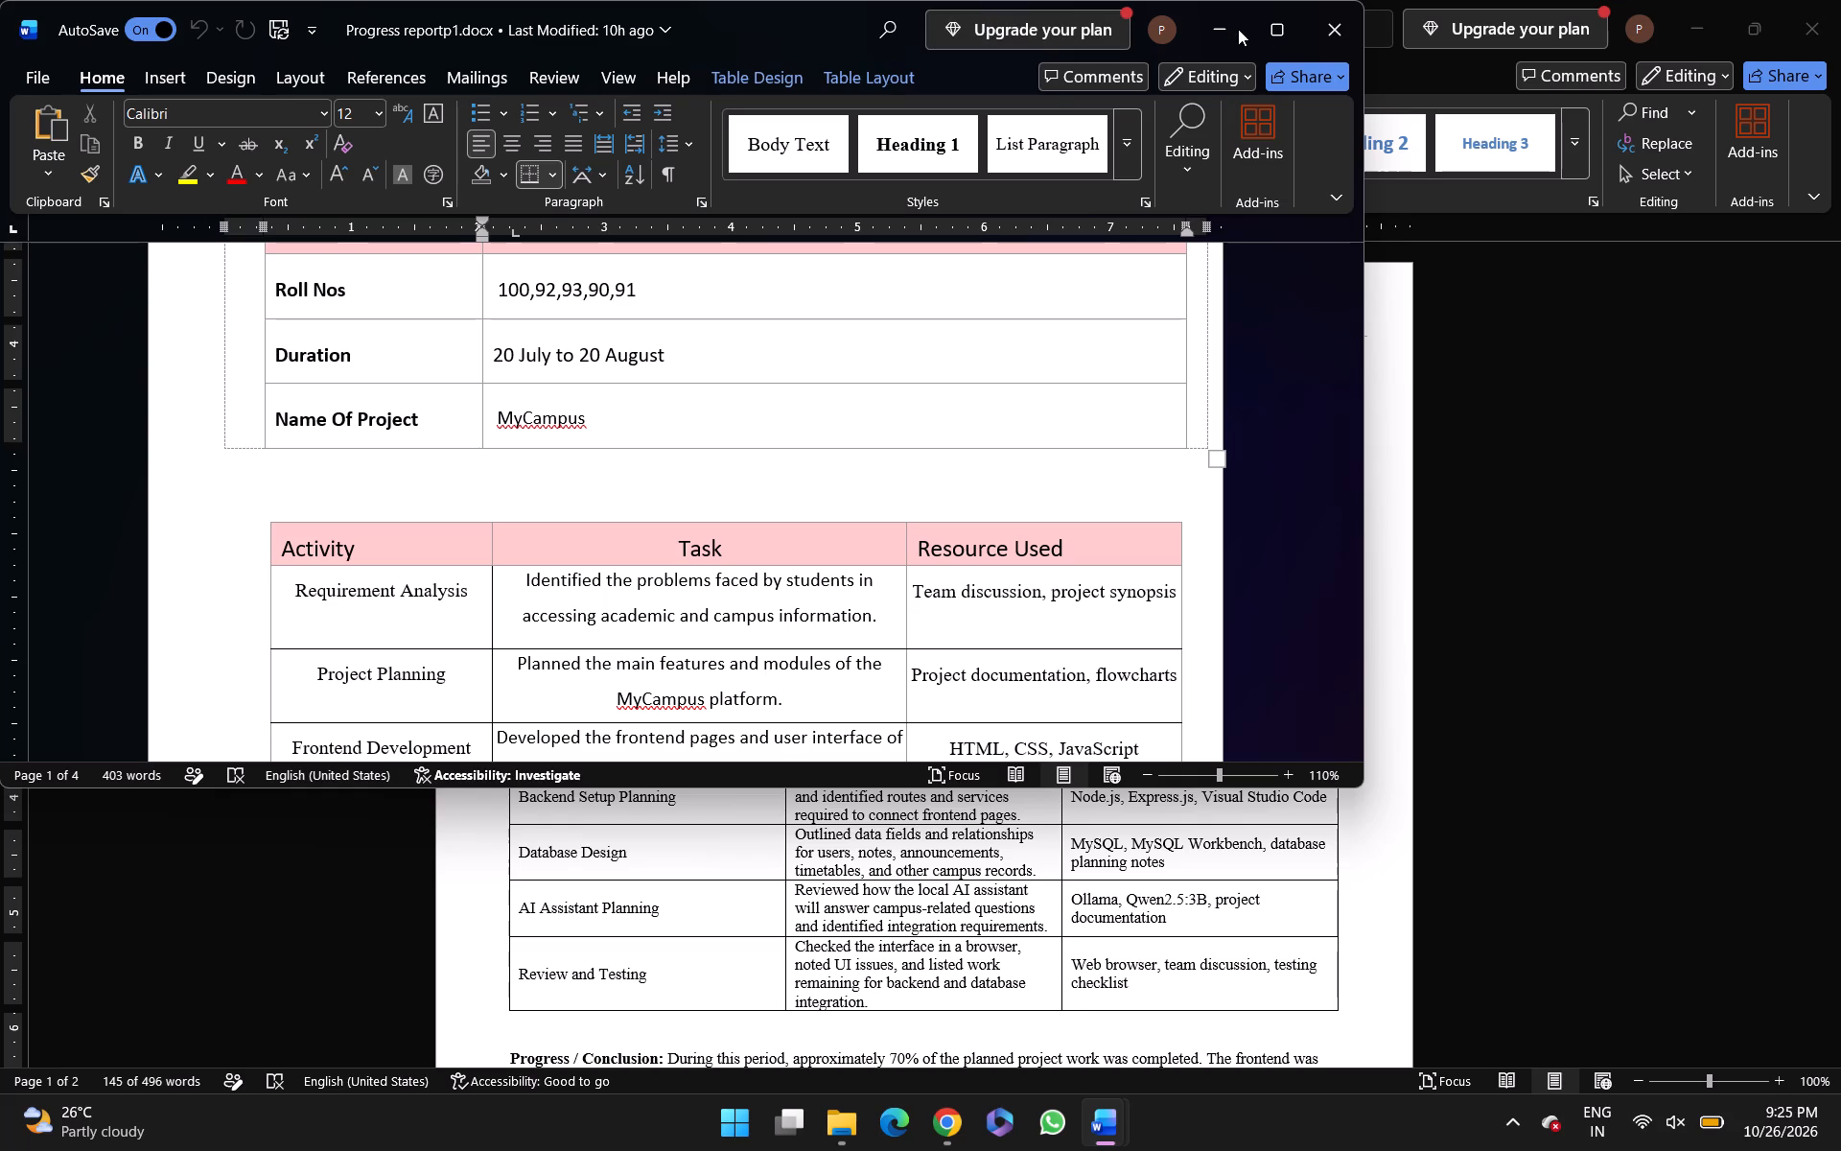
left_click(1282, 32)
scroll(927, 464, "down", 1)
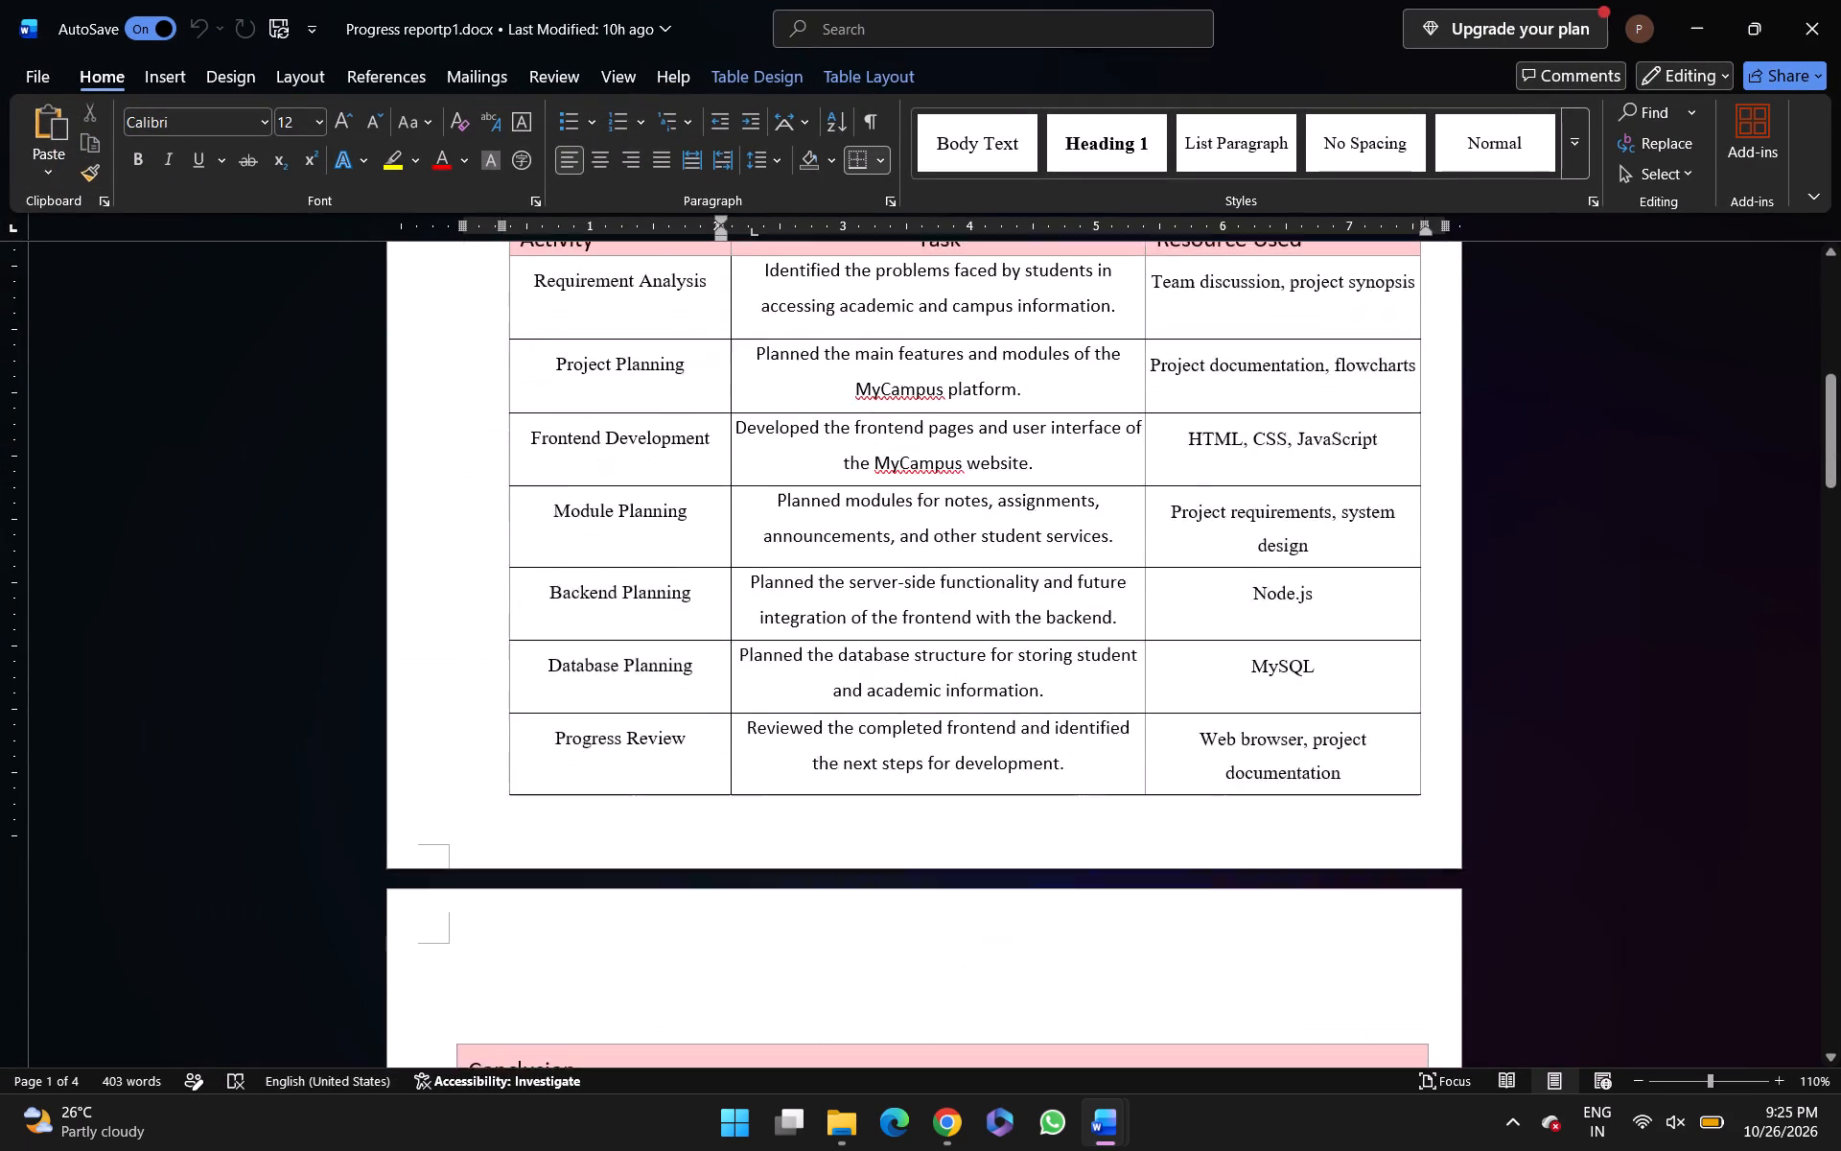
scroll(927, 464, "up", 5)
left_click(40, 80)
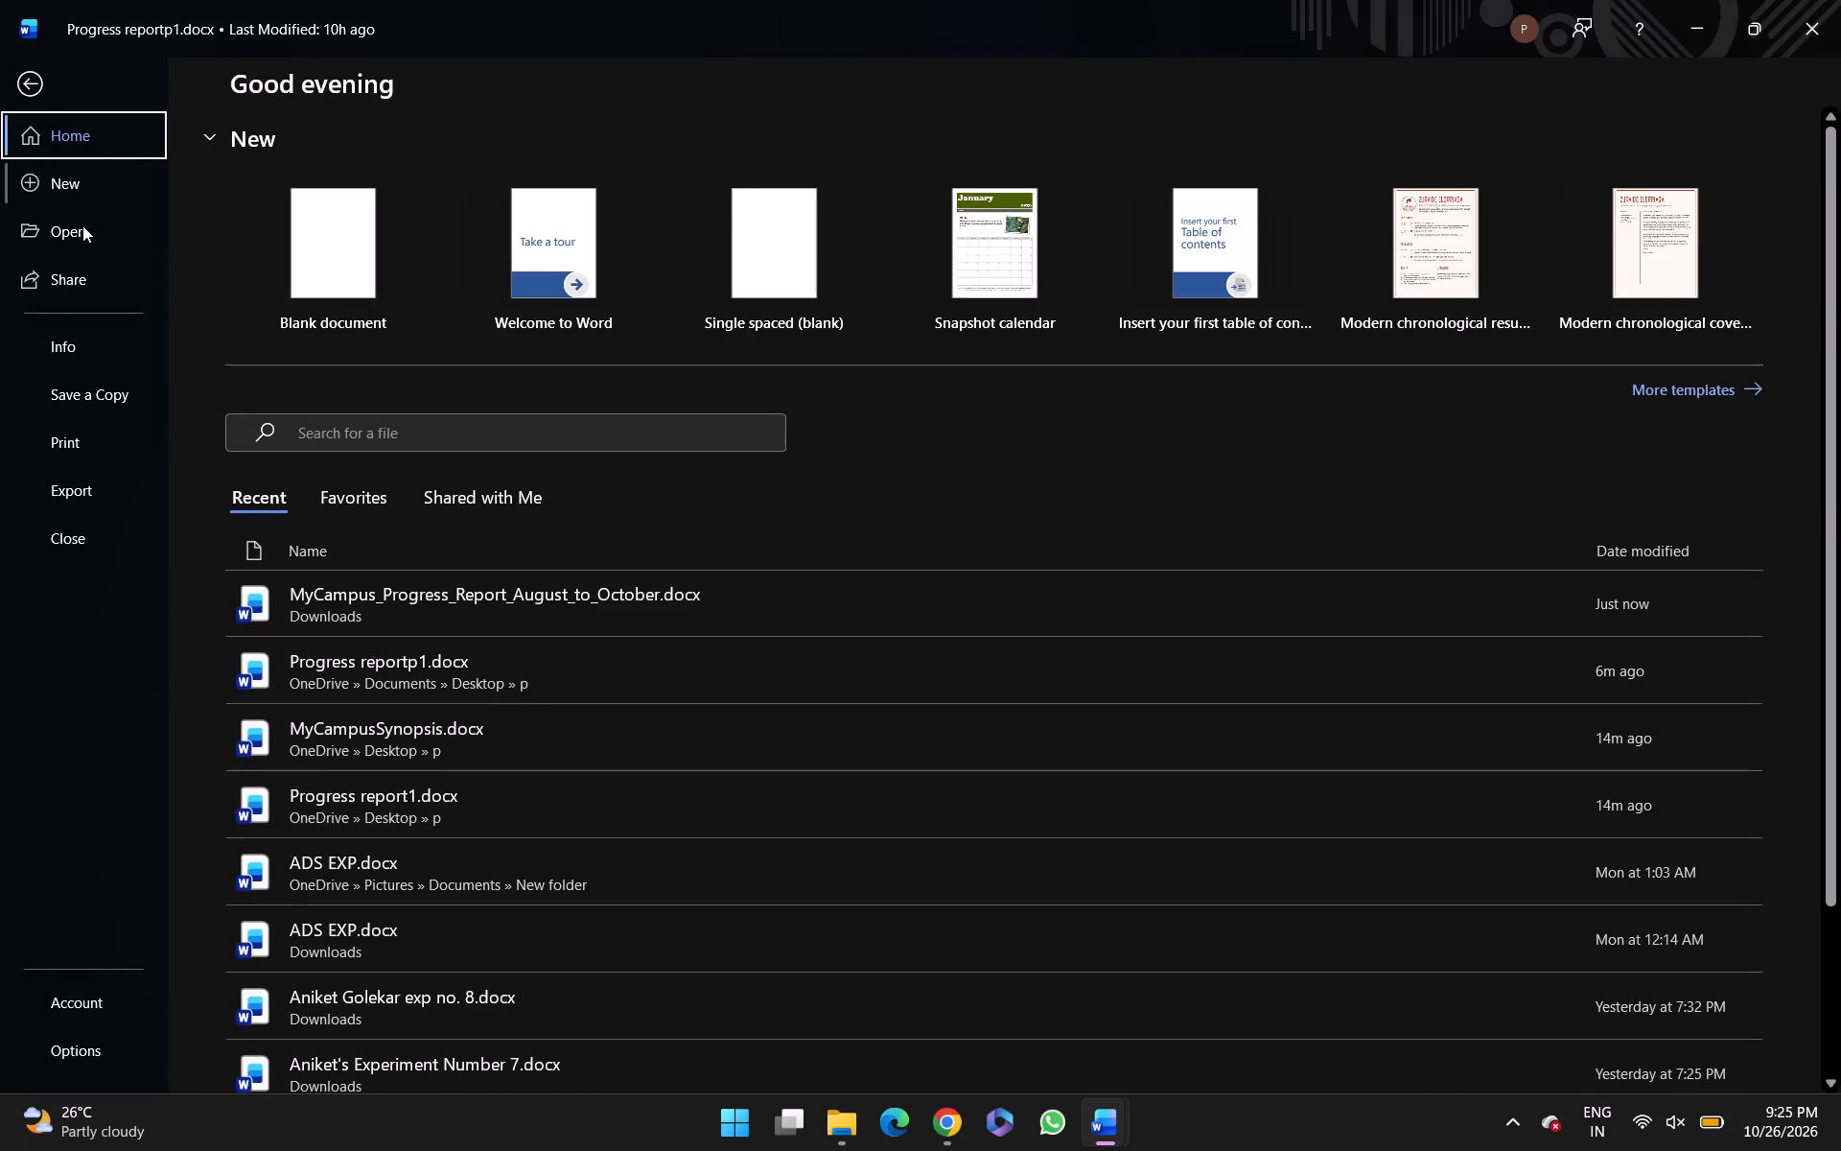
left_click(58, 217)
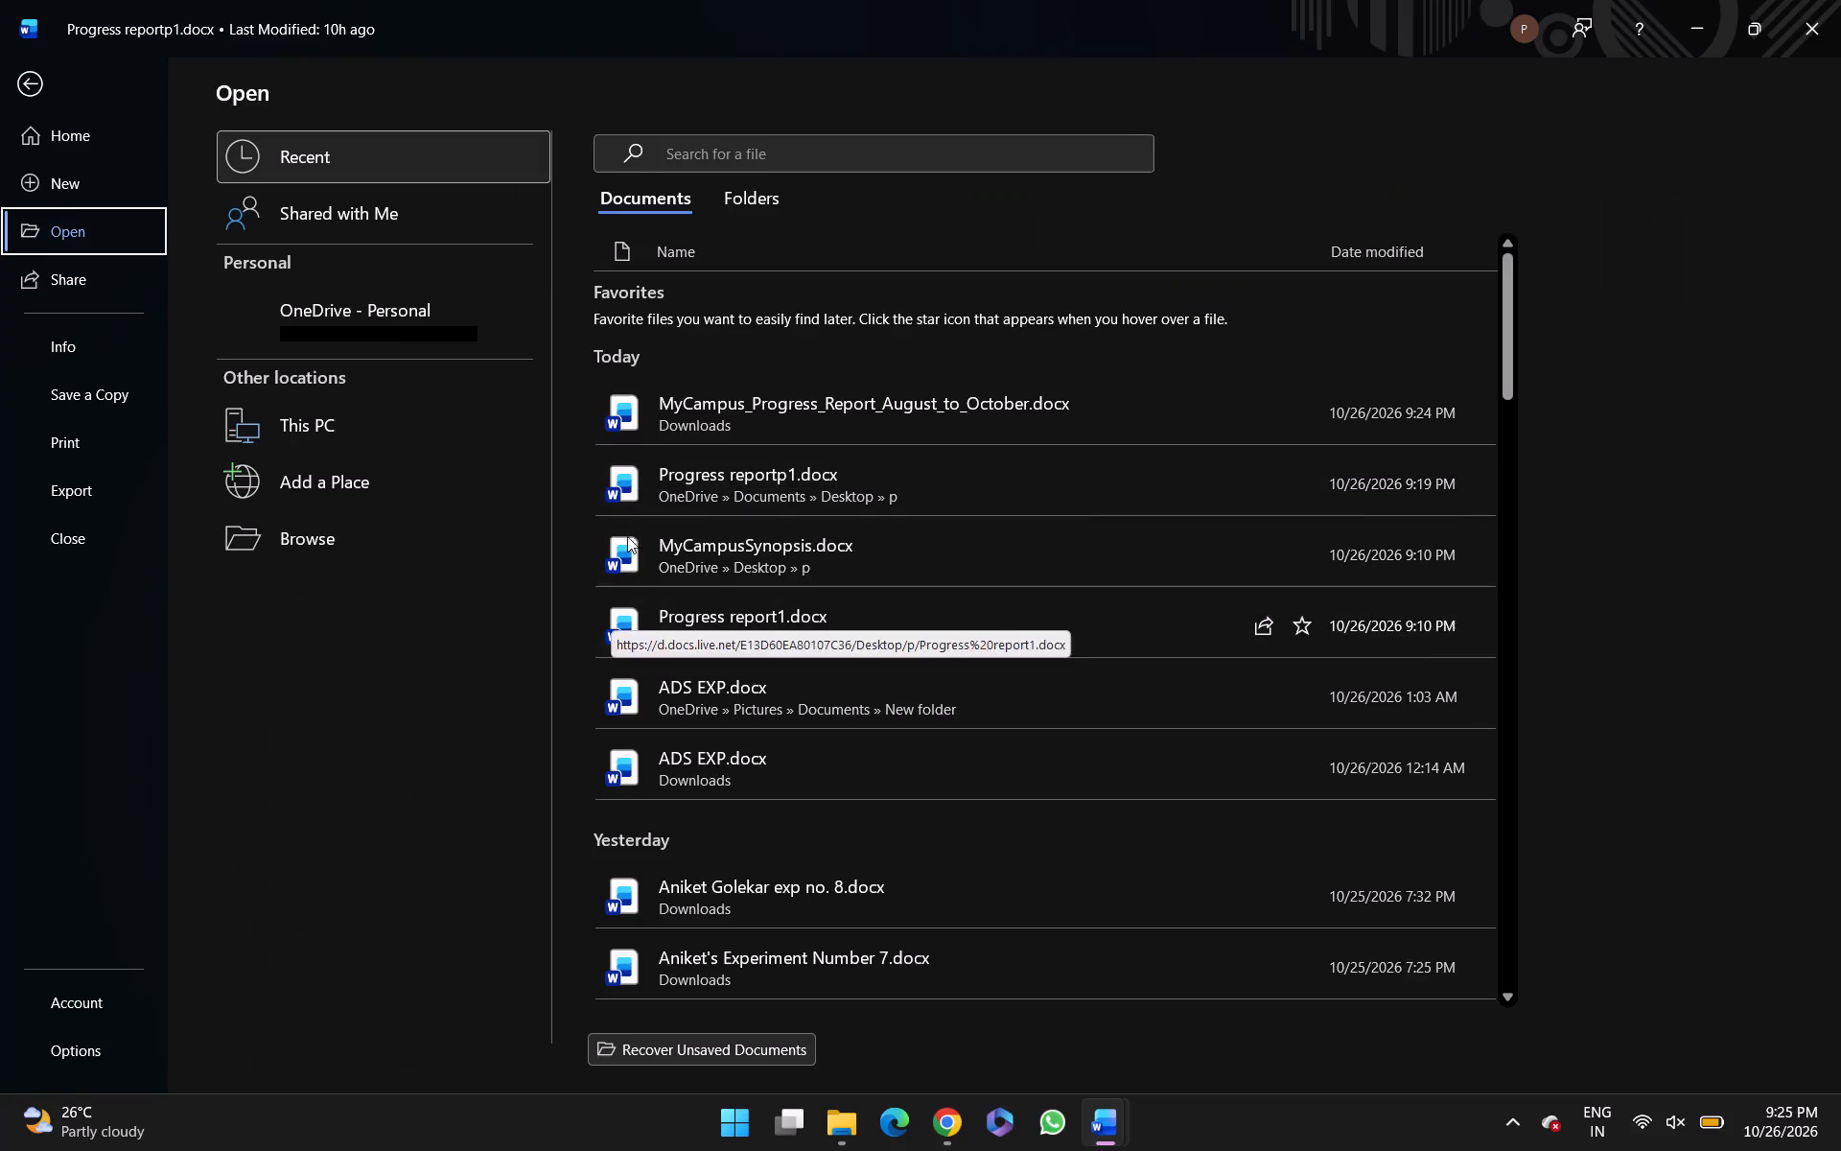
double_click(654, 622)
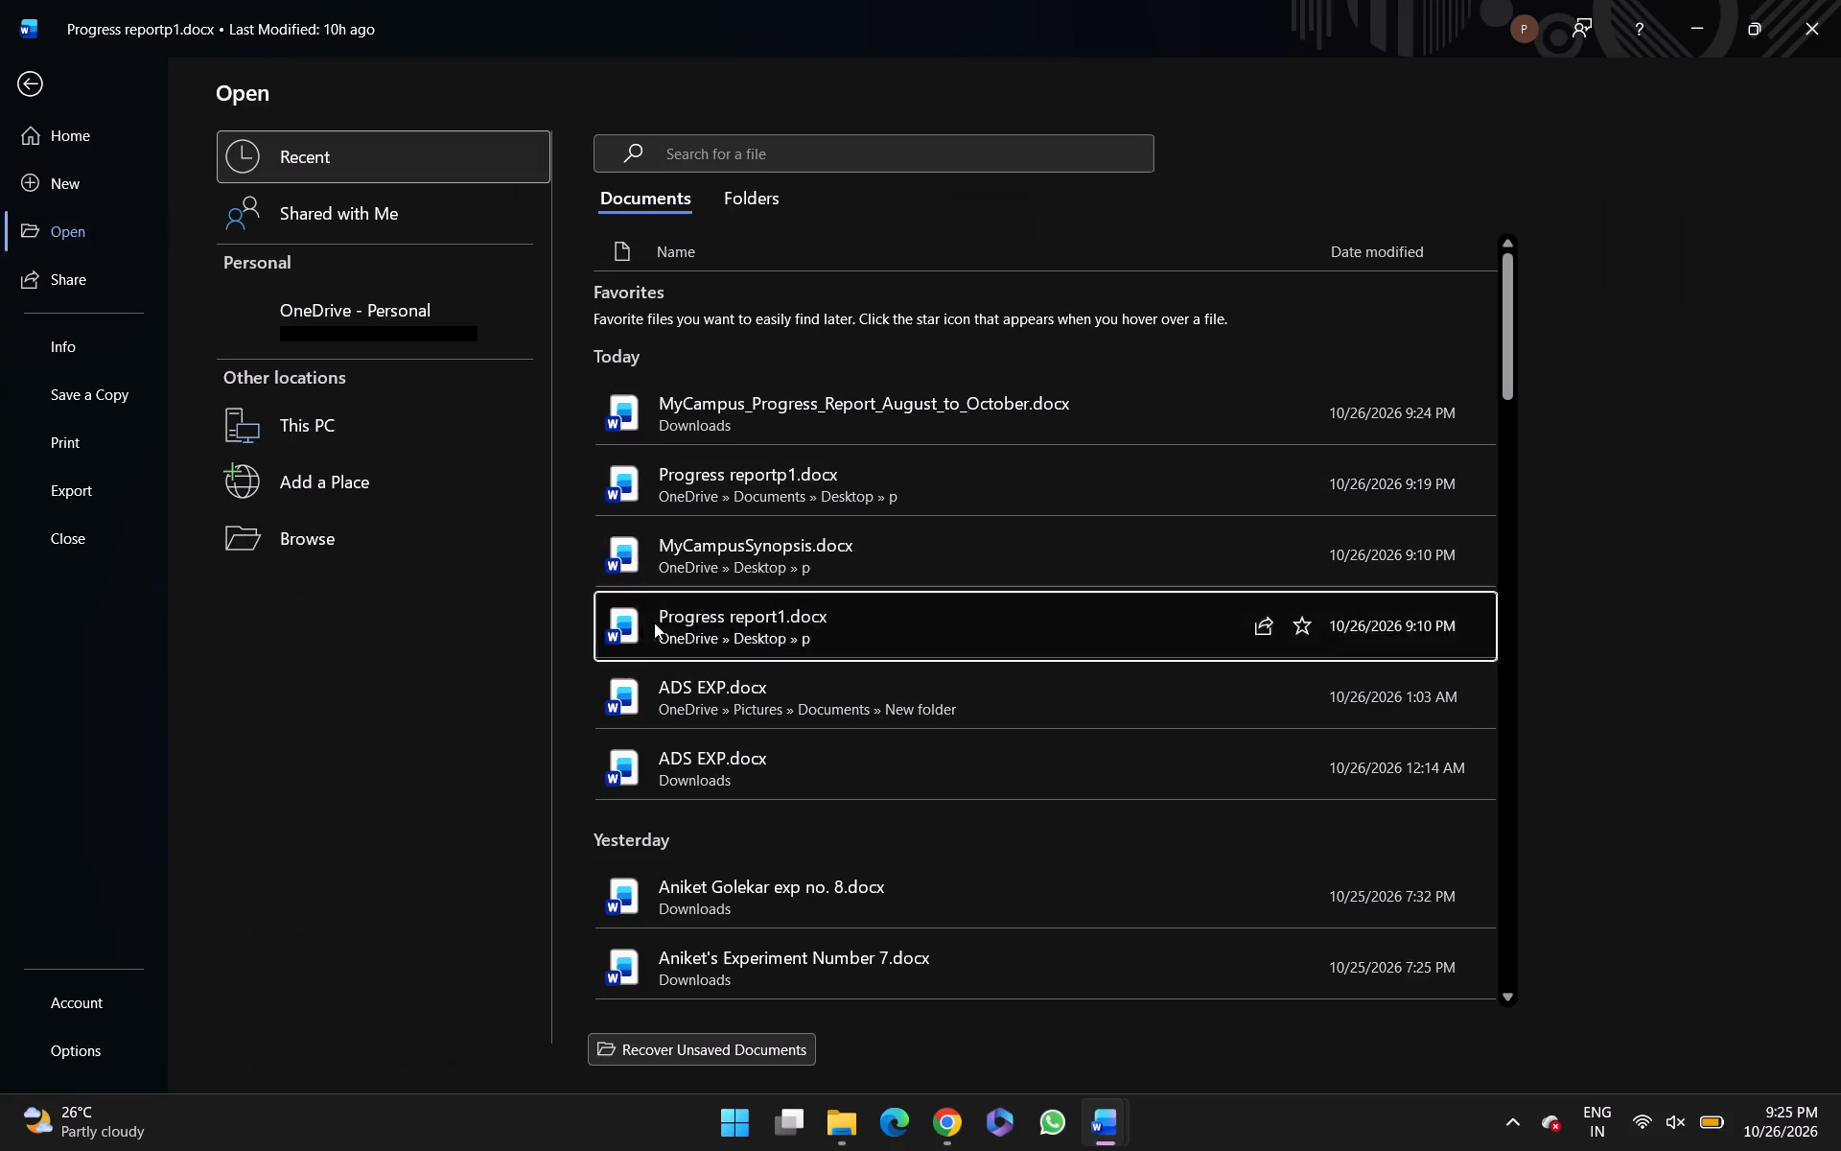
Examine the layout of the Progress report1 template, including its project details, activity, conclusion and work contribution sections.
scroll(654, 622, "down", 4)
scroll(654, 622, "up", 1)
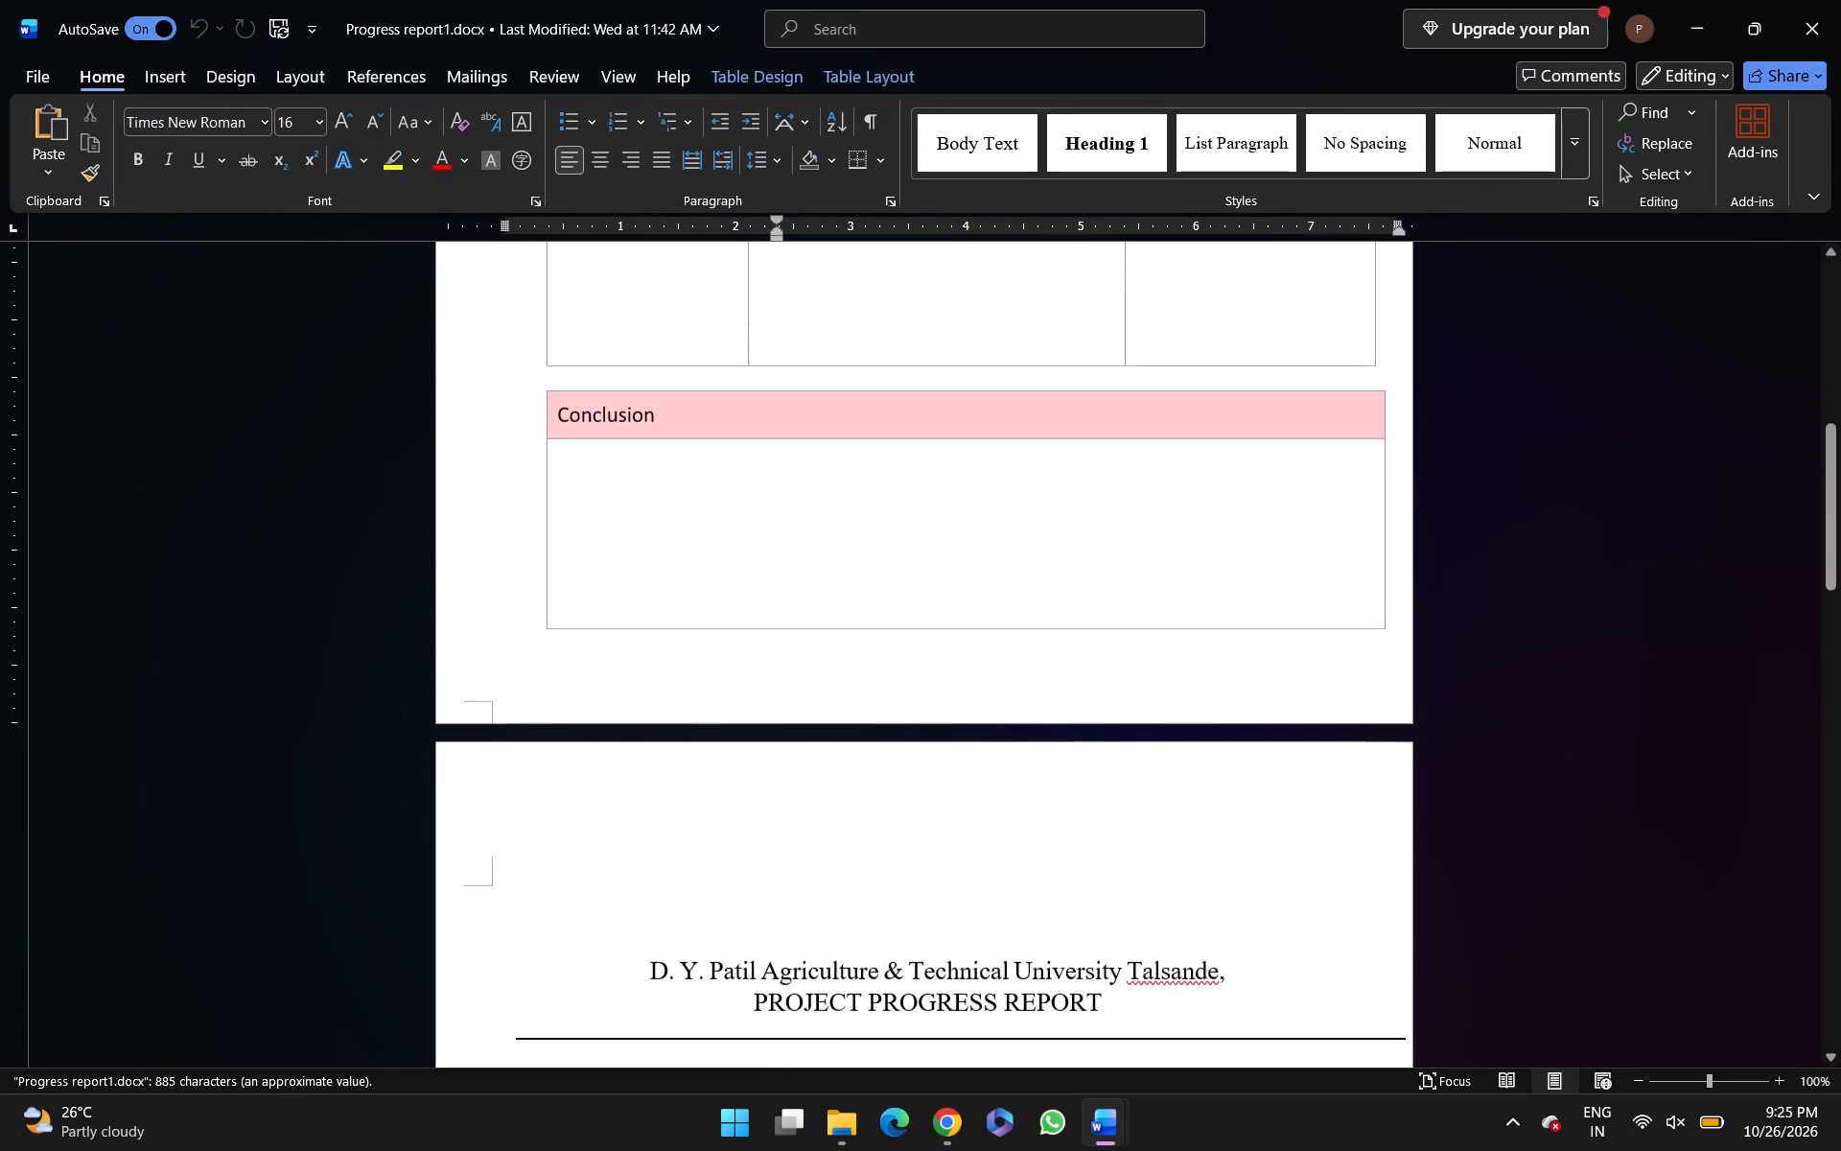
scroll(654, 622, "up", 2)
scroll(654, 622, "down", 2)
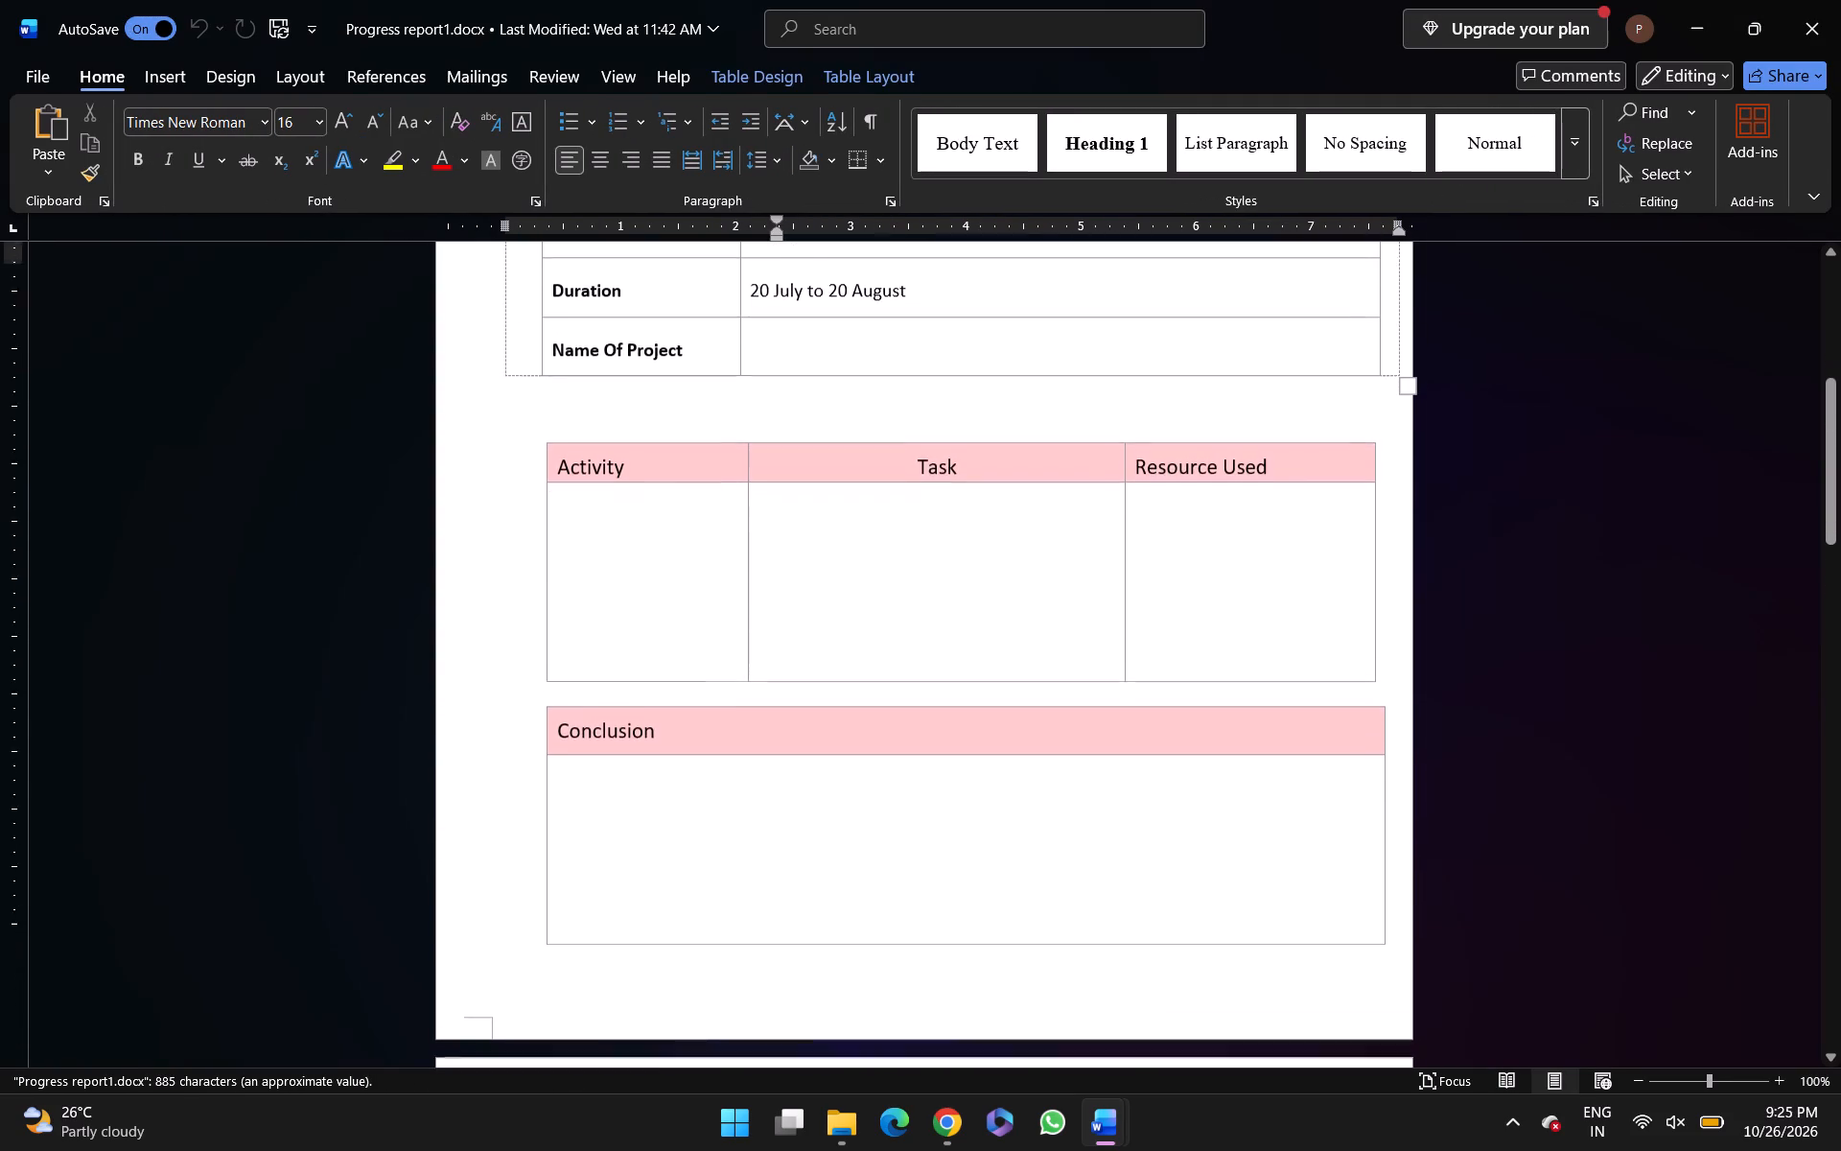
scroll(654, 622, "down", 1)
scroll(654, 622, "up", 3)
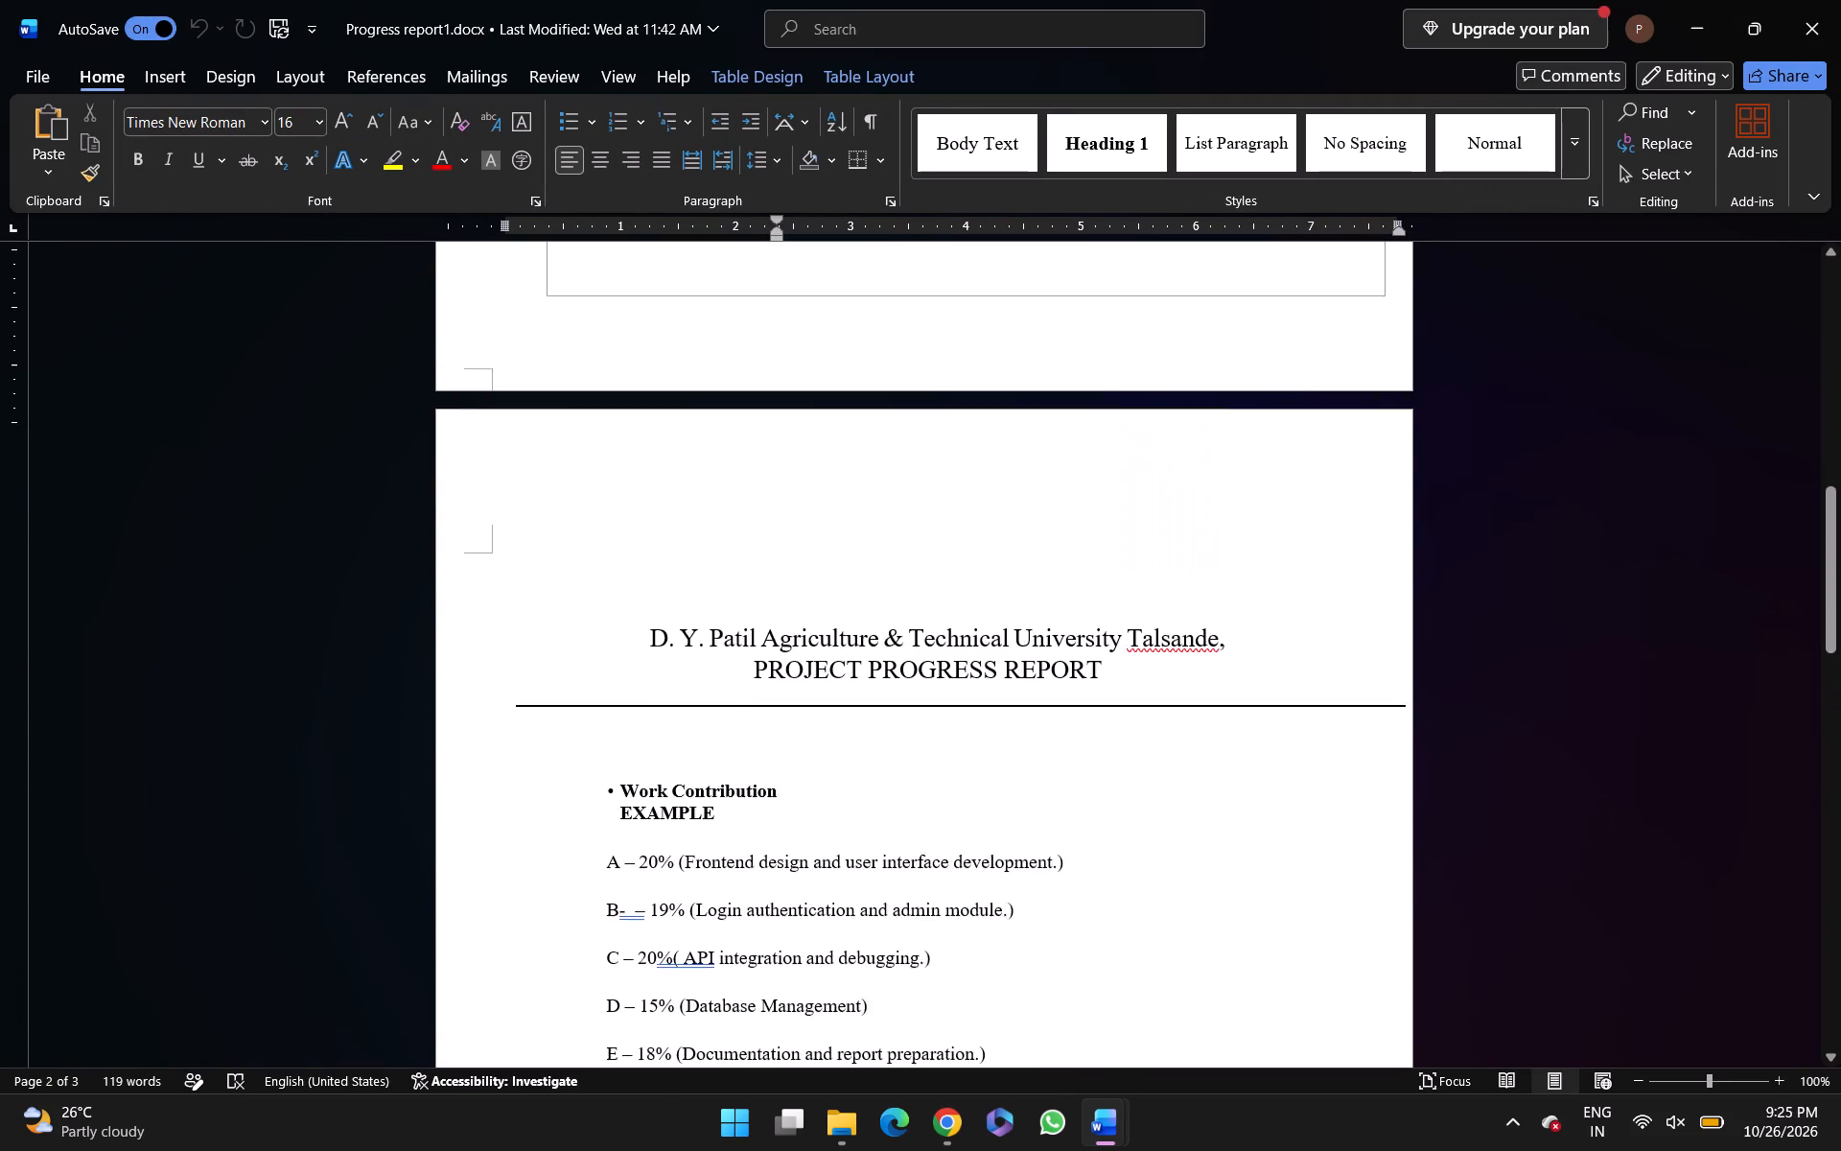
scroll(654, 622, "up", 2)
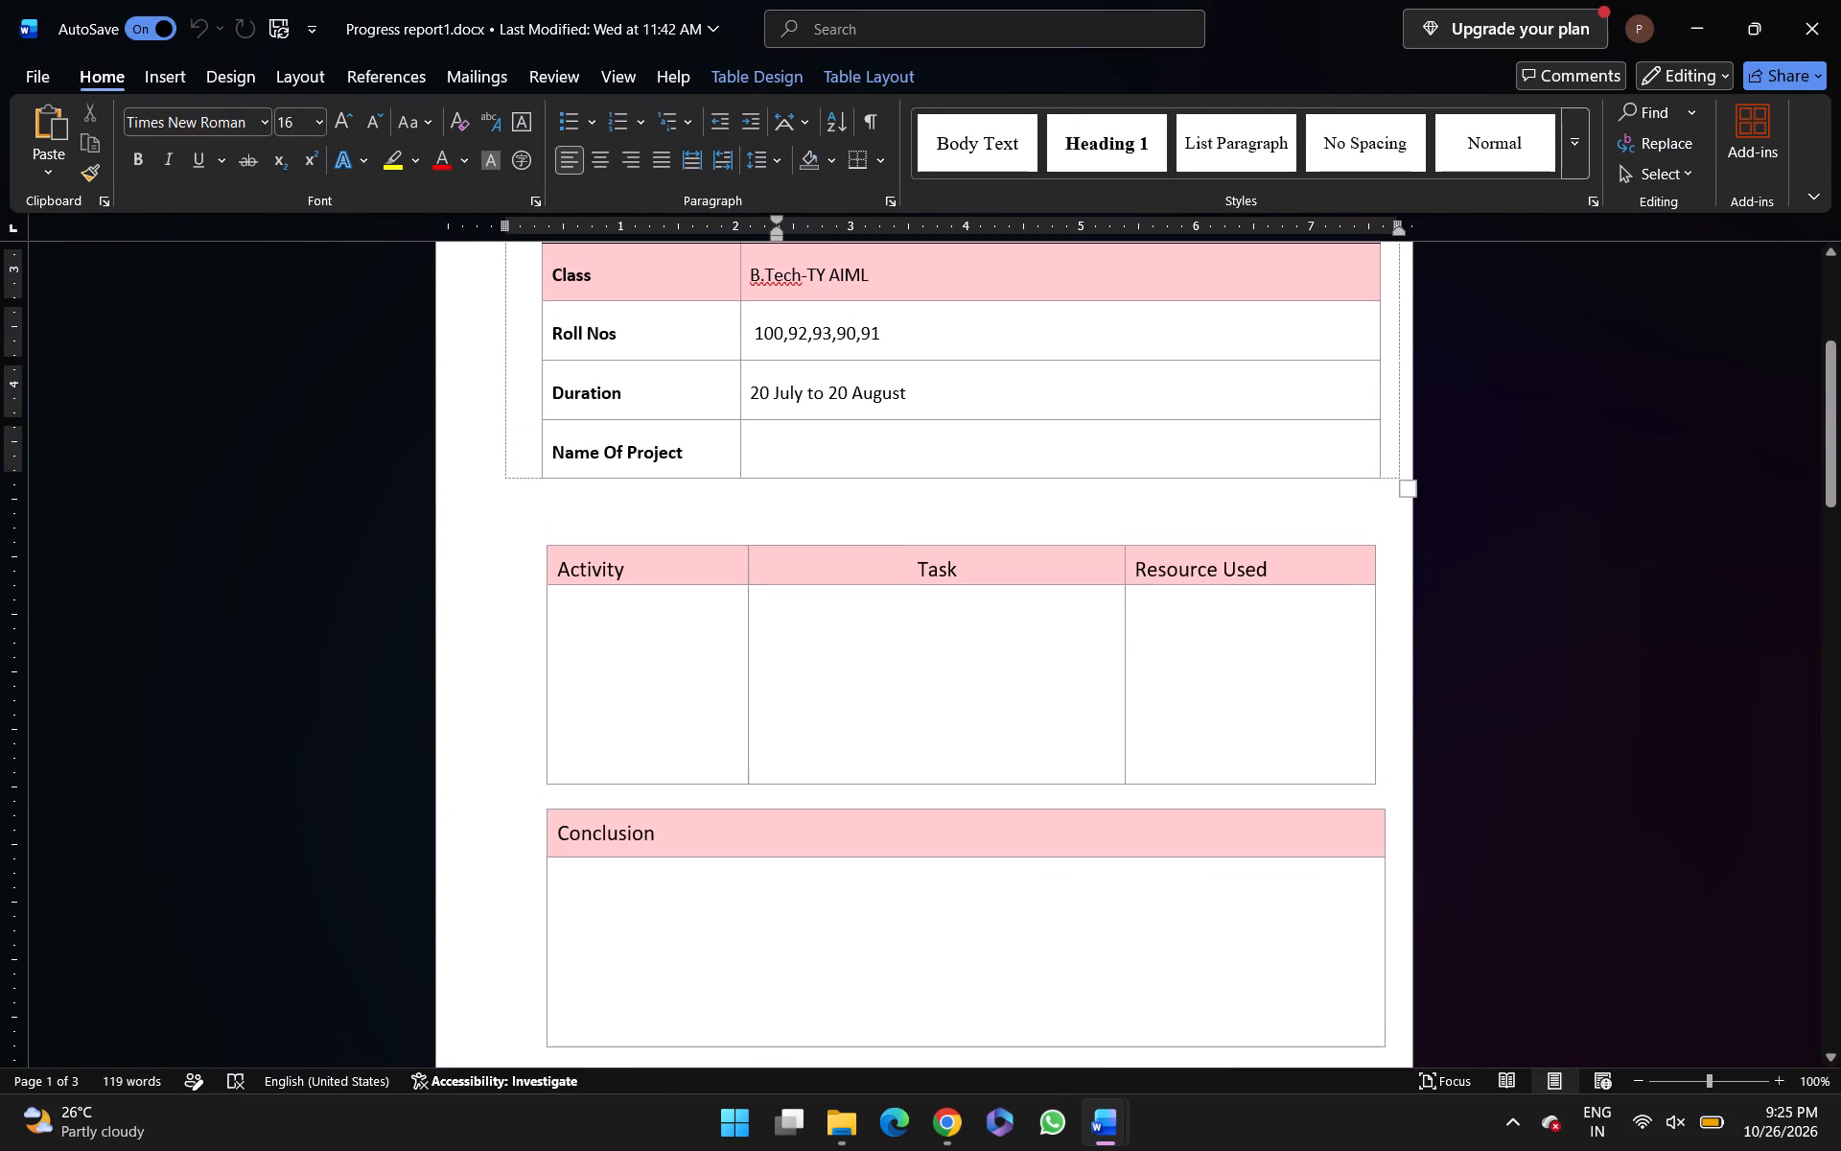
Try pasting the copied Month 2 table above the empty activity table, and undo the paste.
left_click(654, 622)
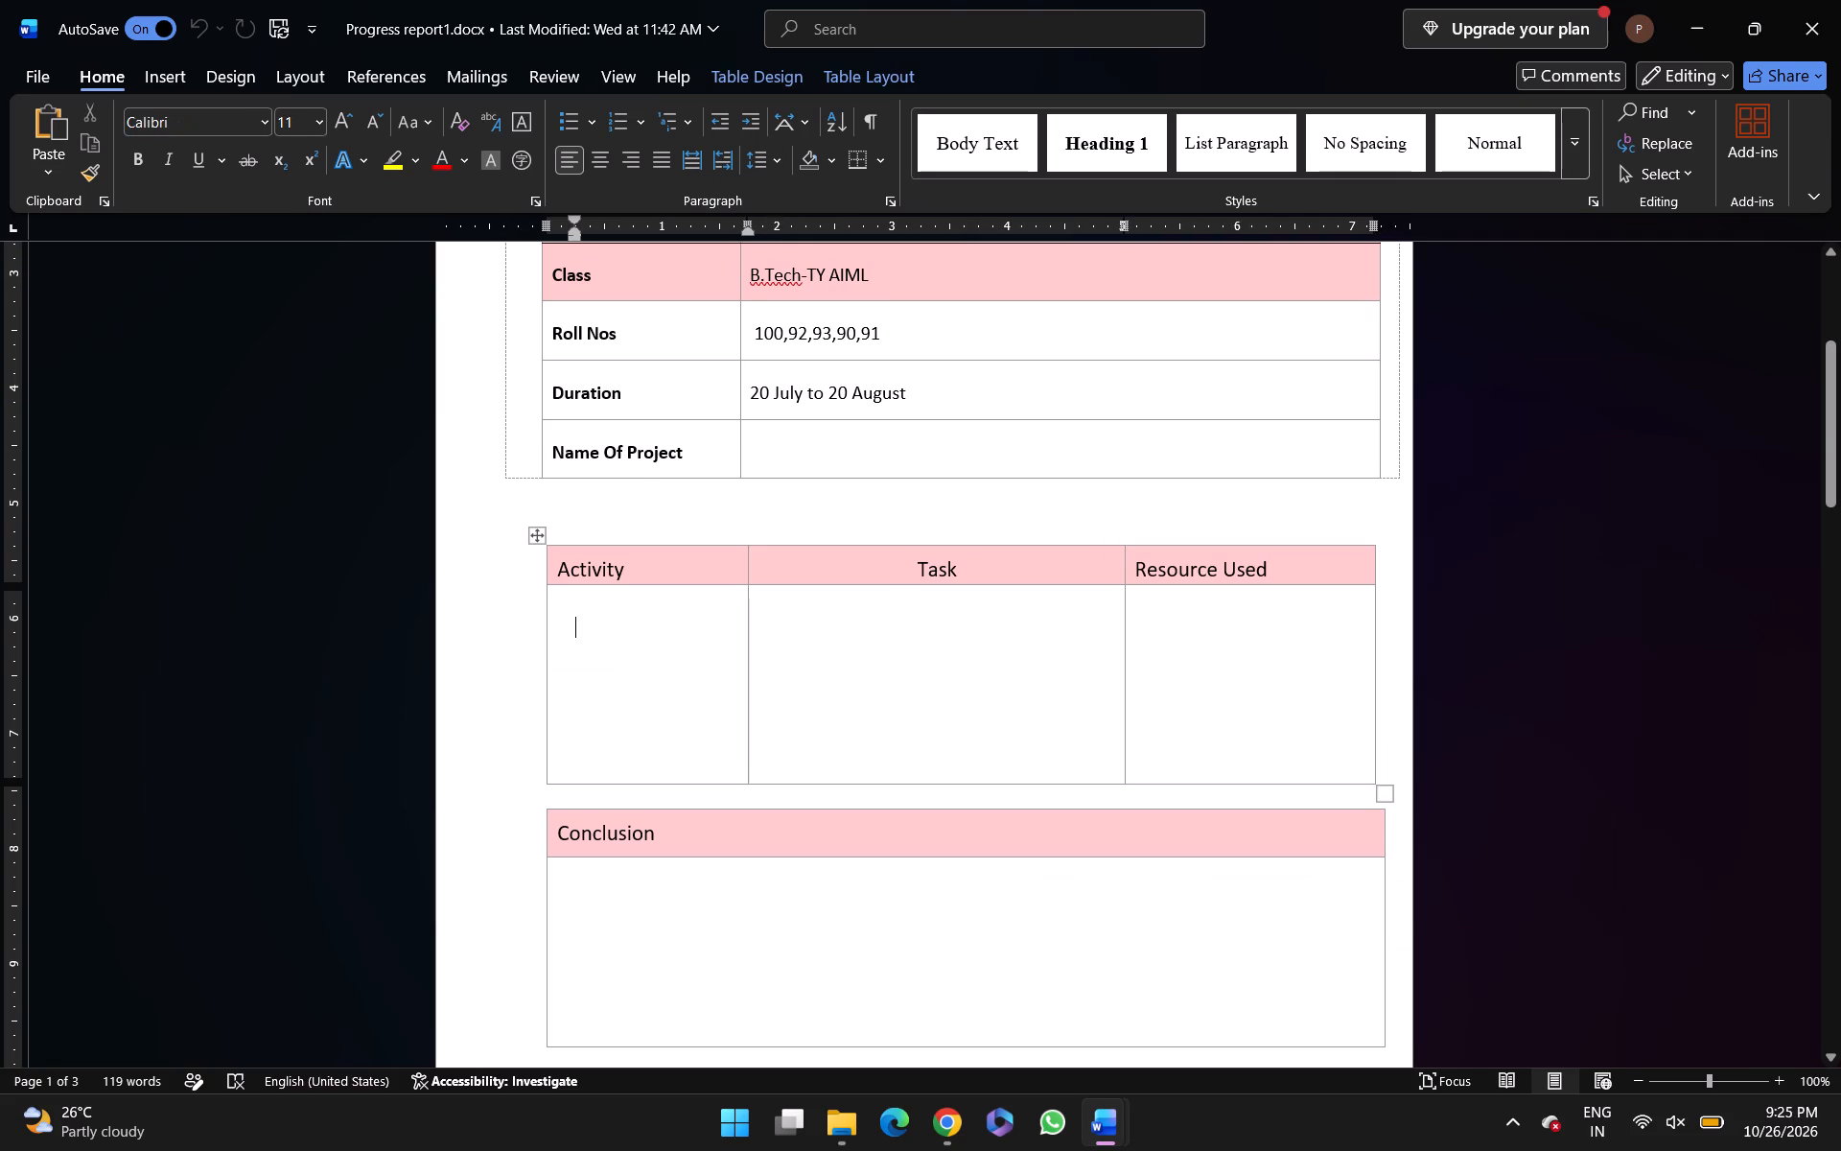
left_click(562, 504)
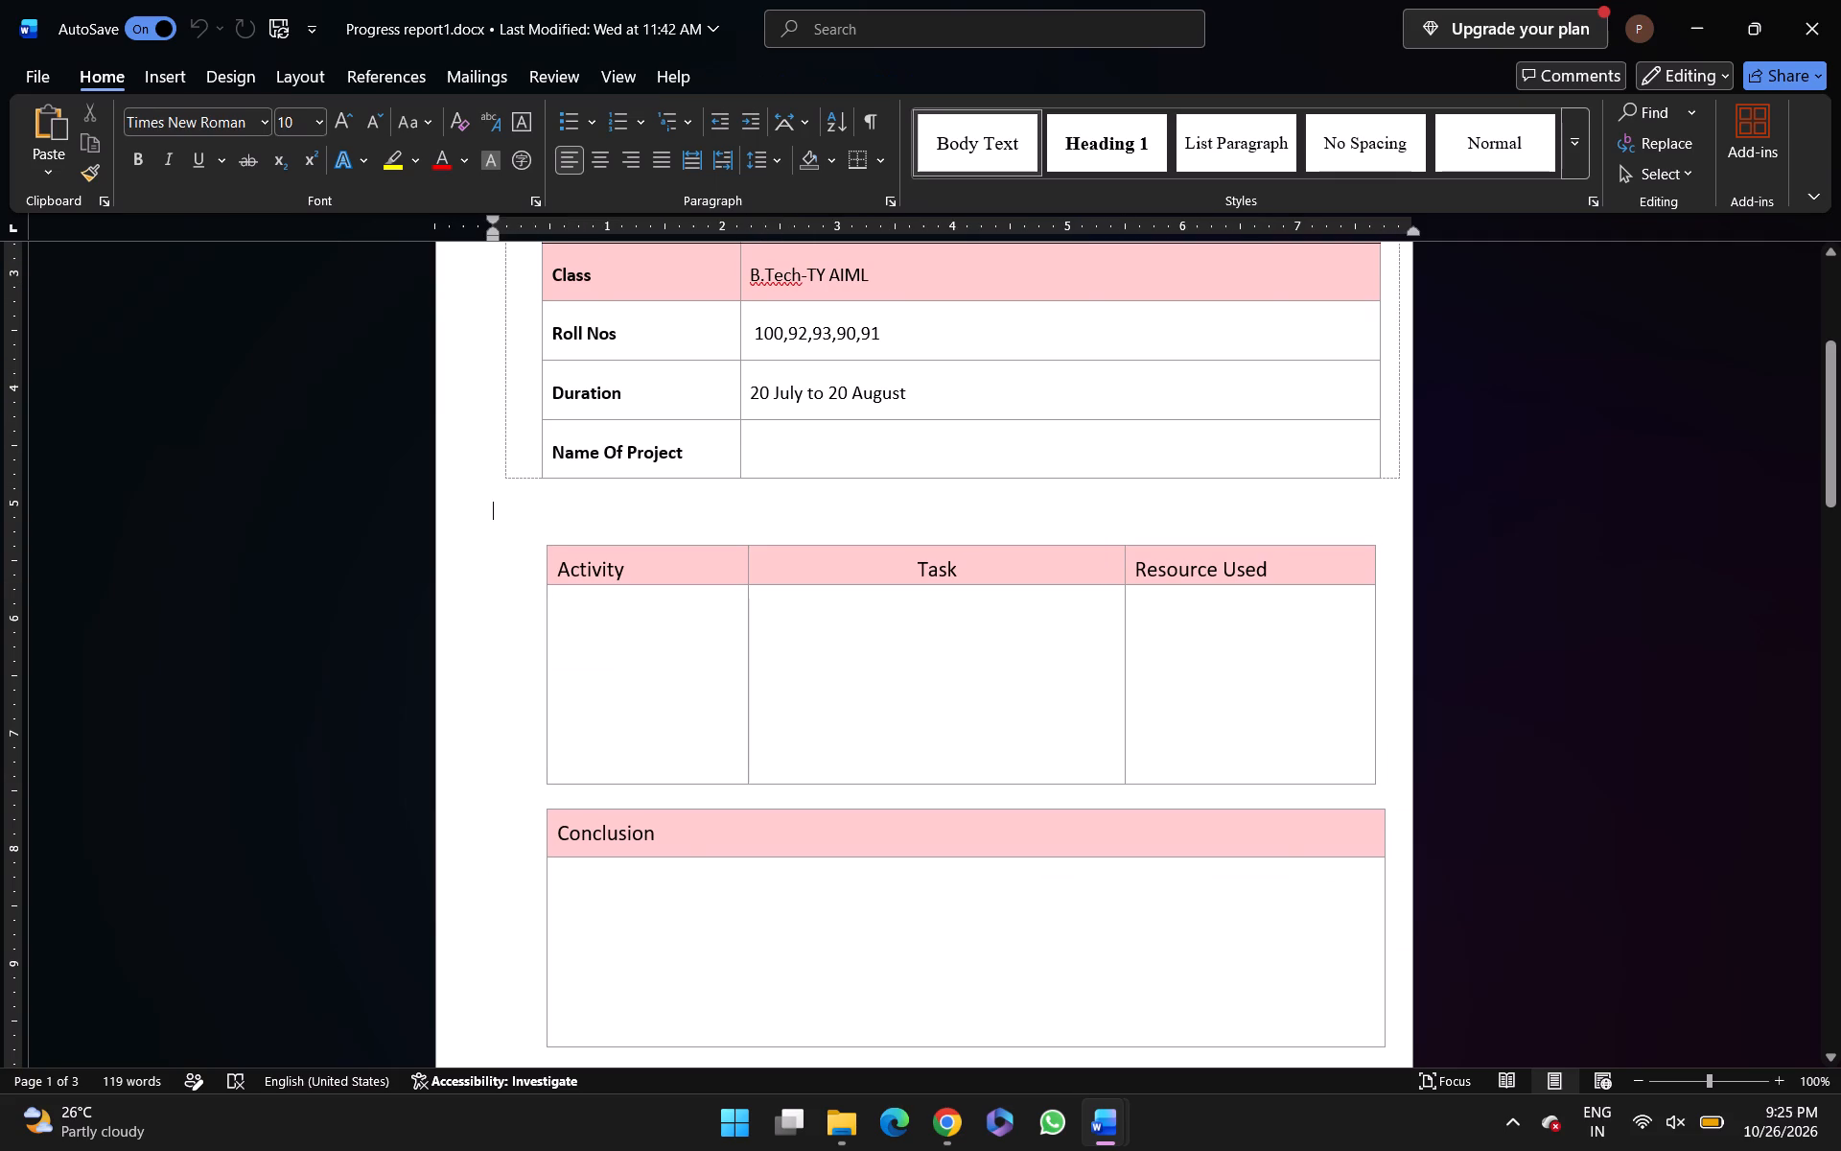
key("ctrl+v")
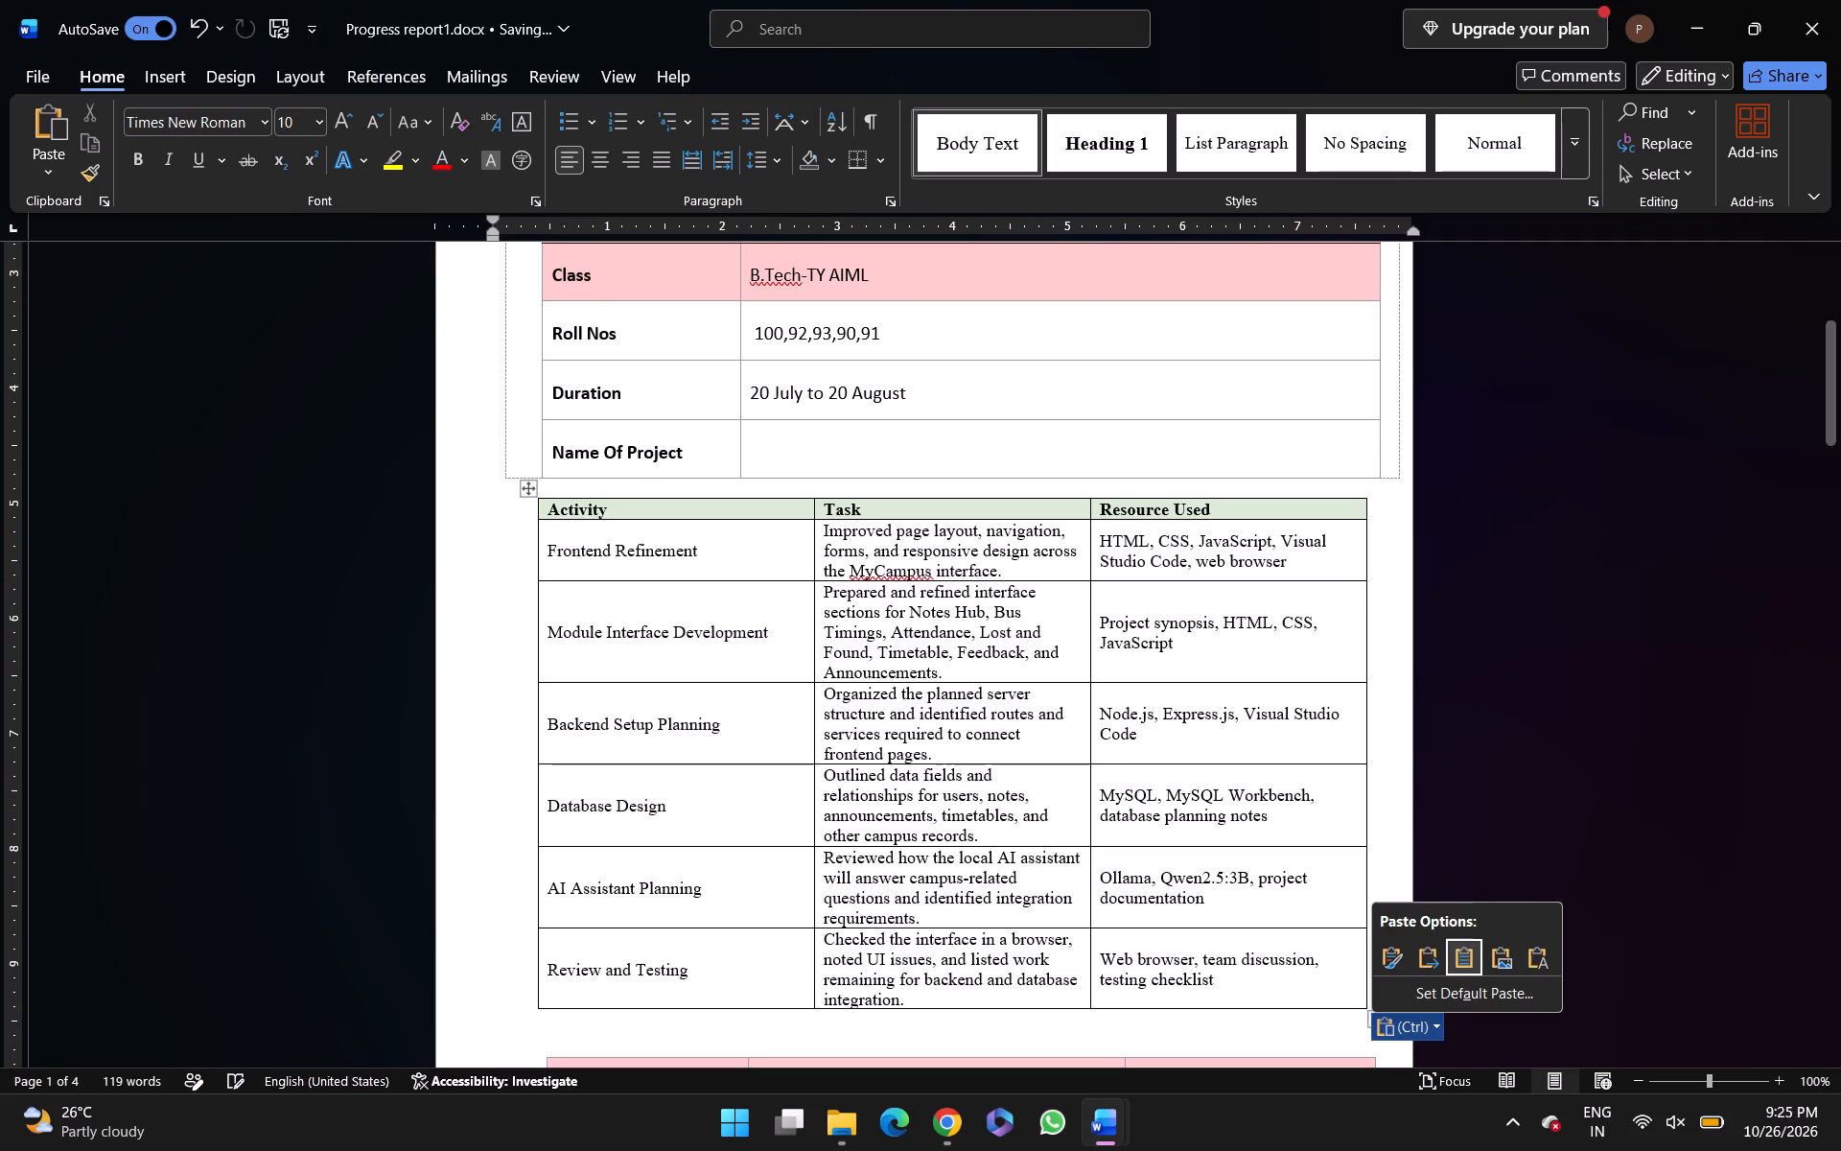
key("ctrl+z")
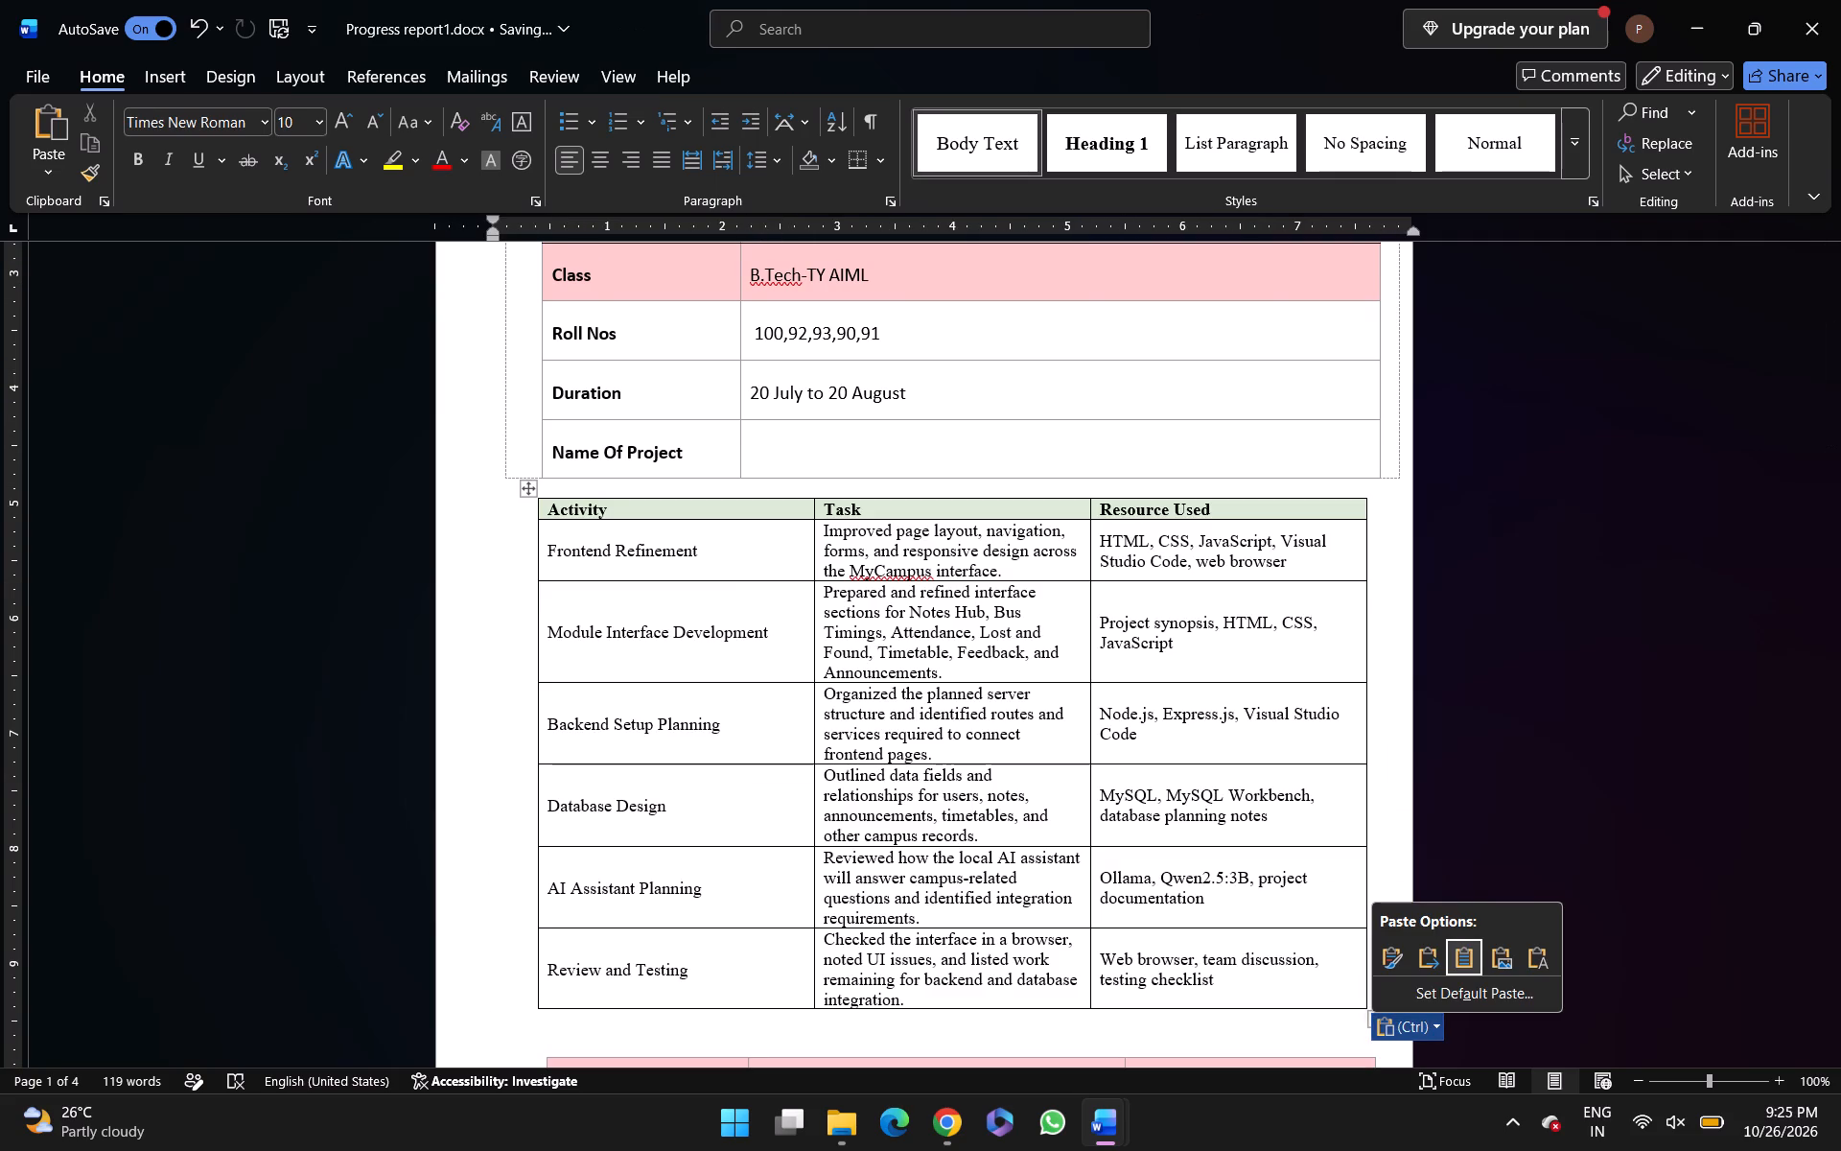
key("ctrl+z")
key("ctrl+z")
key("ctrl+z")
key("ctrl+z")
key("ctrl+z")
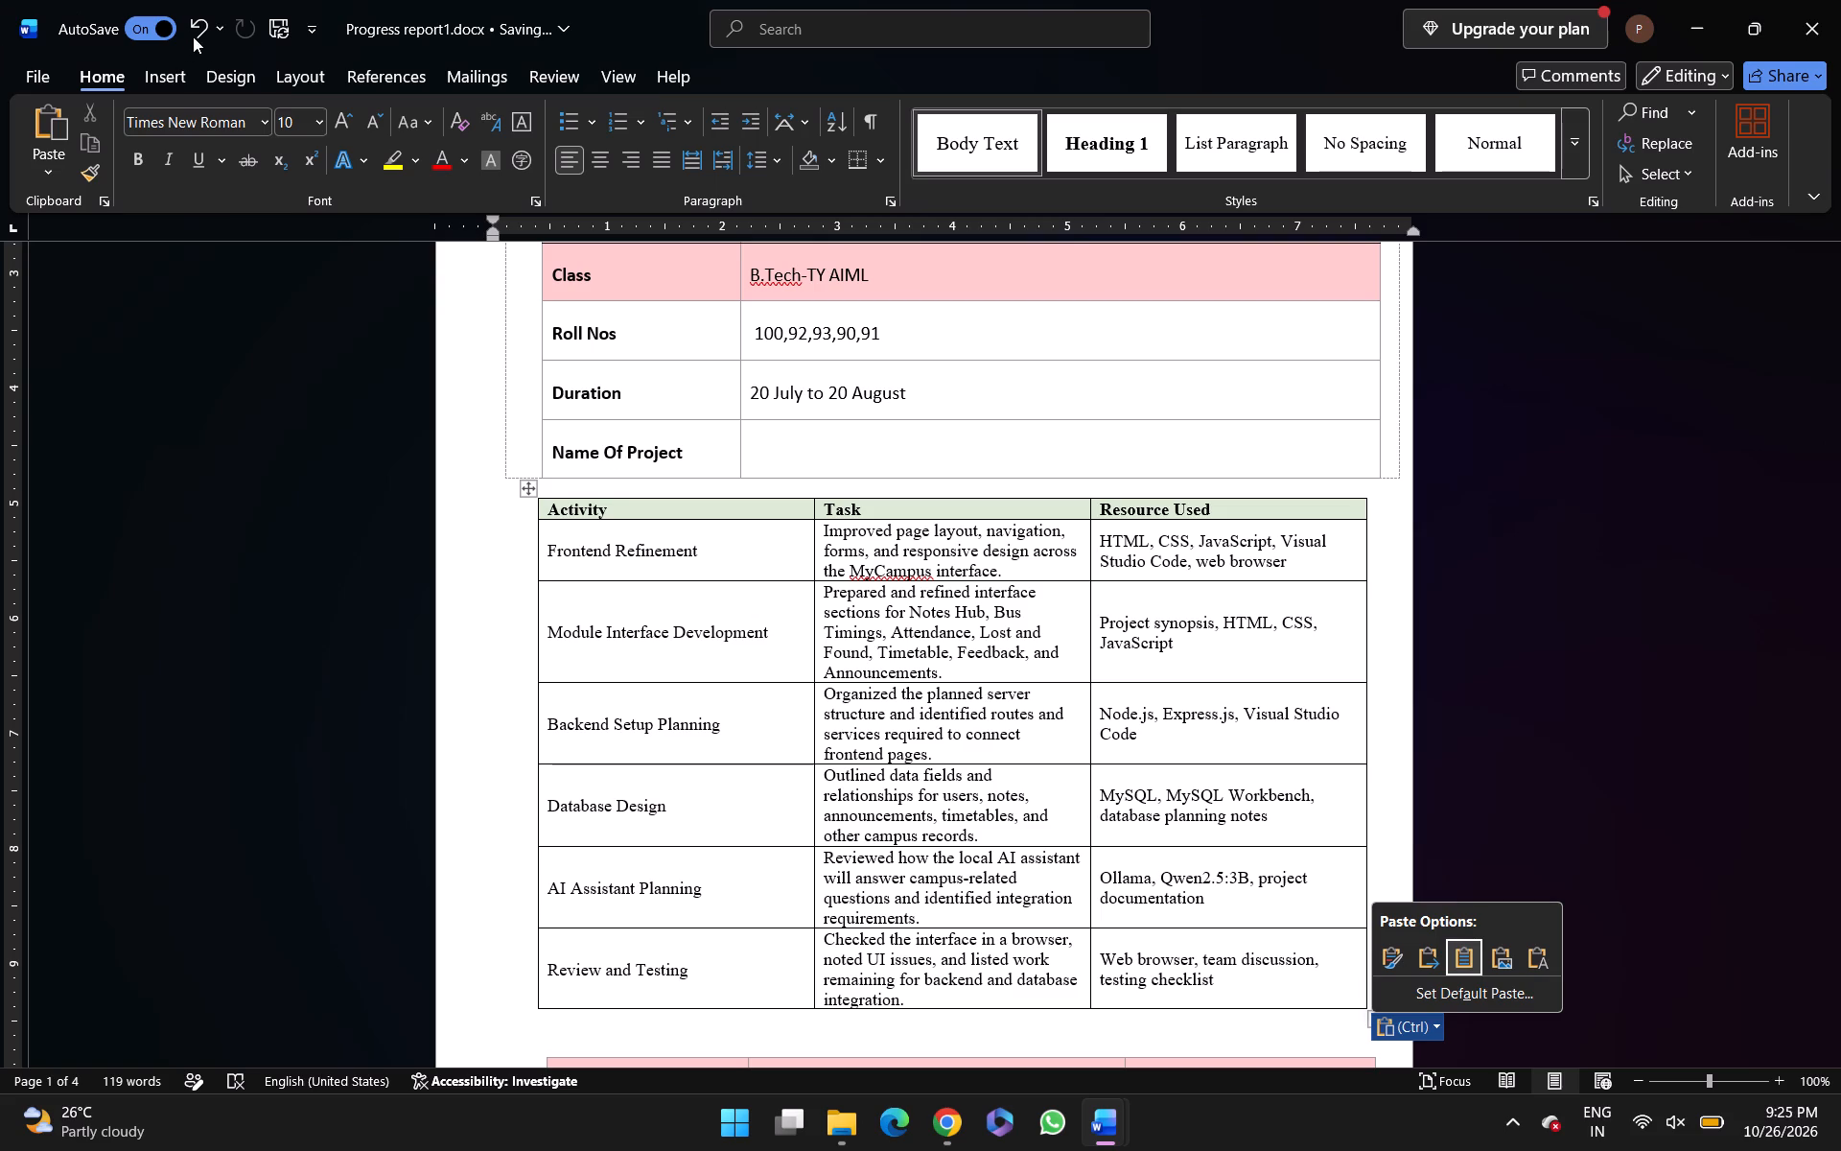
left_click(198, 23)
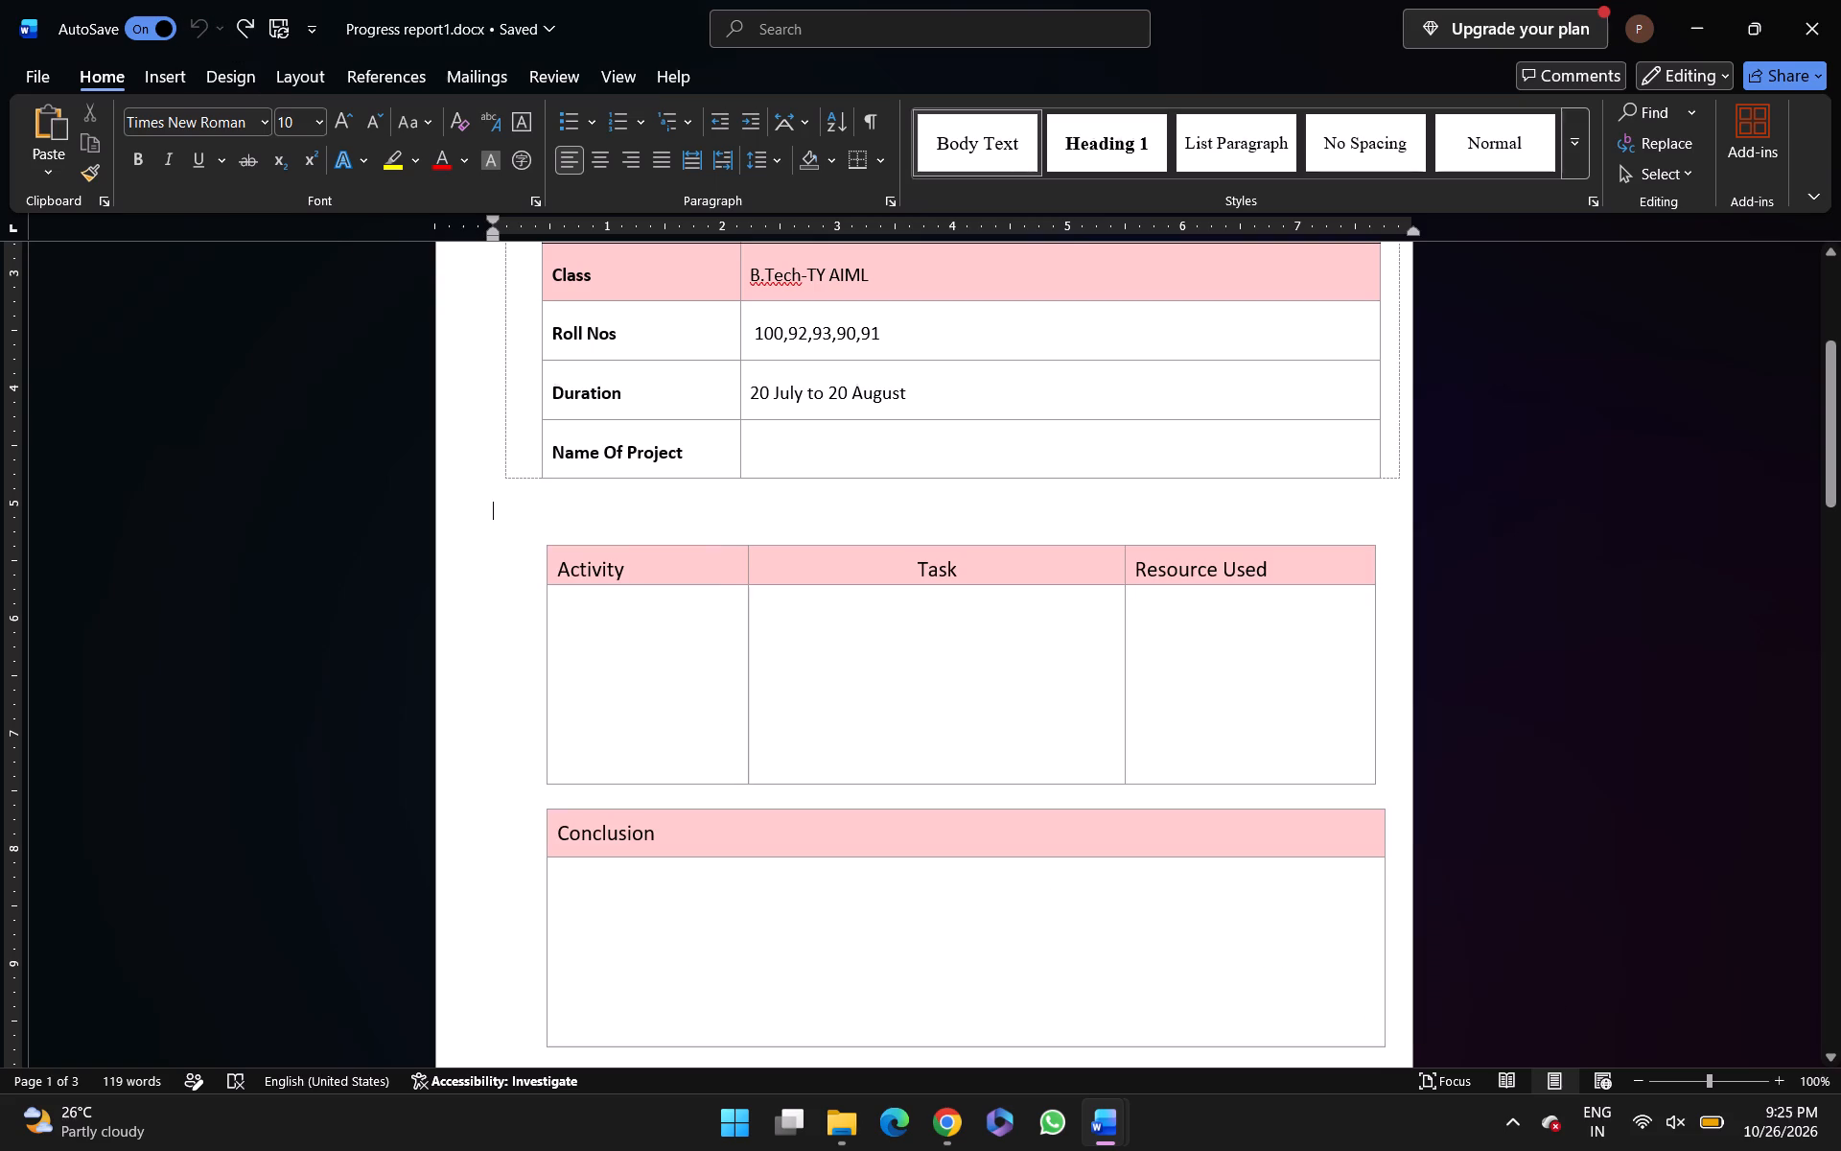
Delete the empty Activity, Task and Resource Used table from Progress report1.
left_click(535, 529)
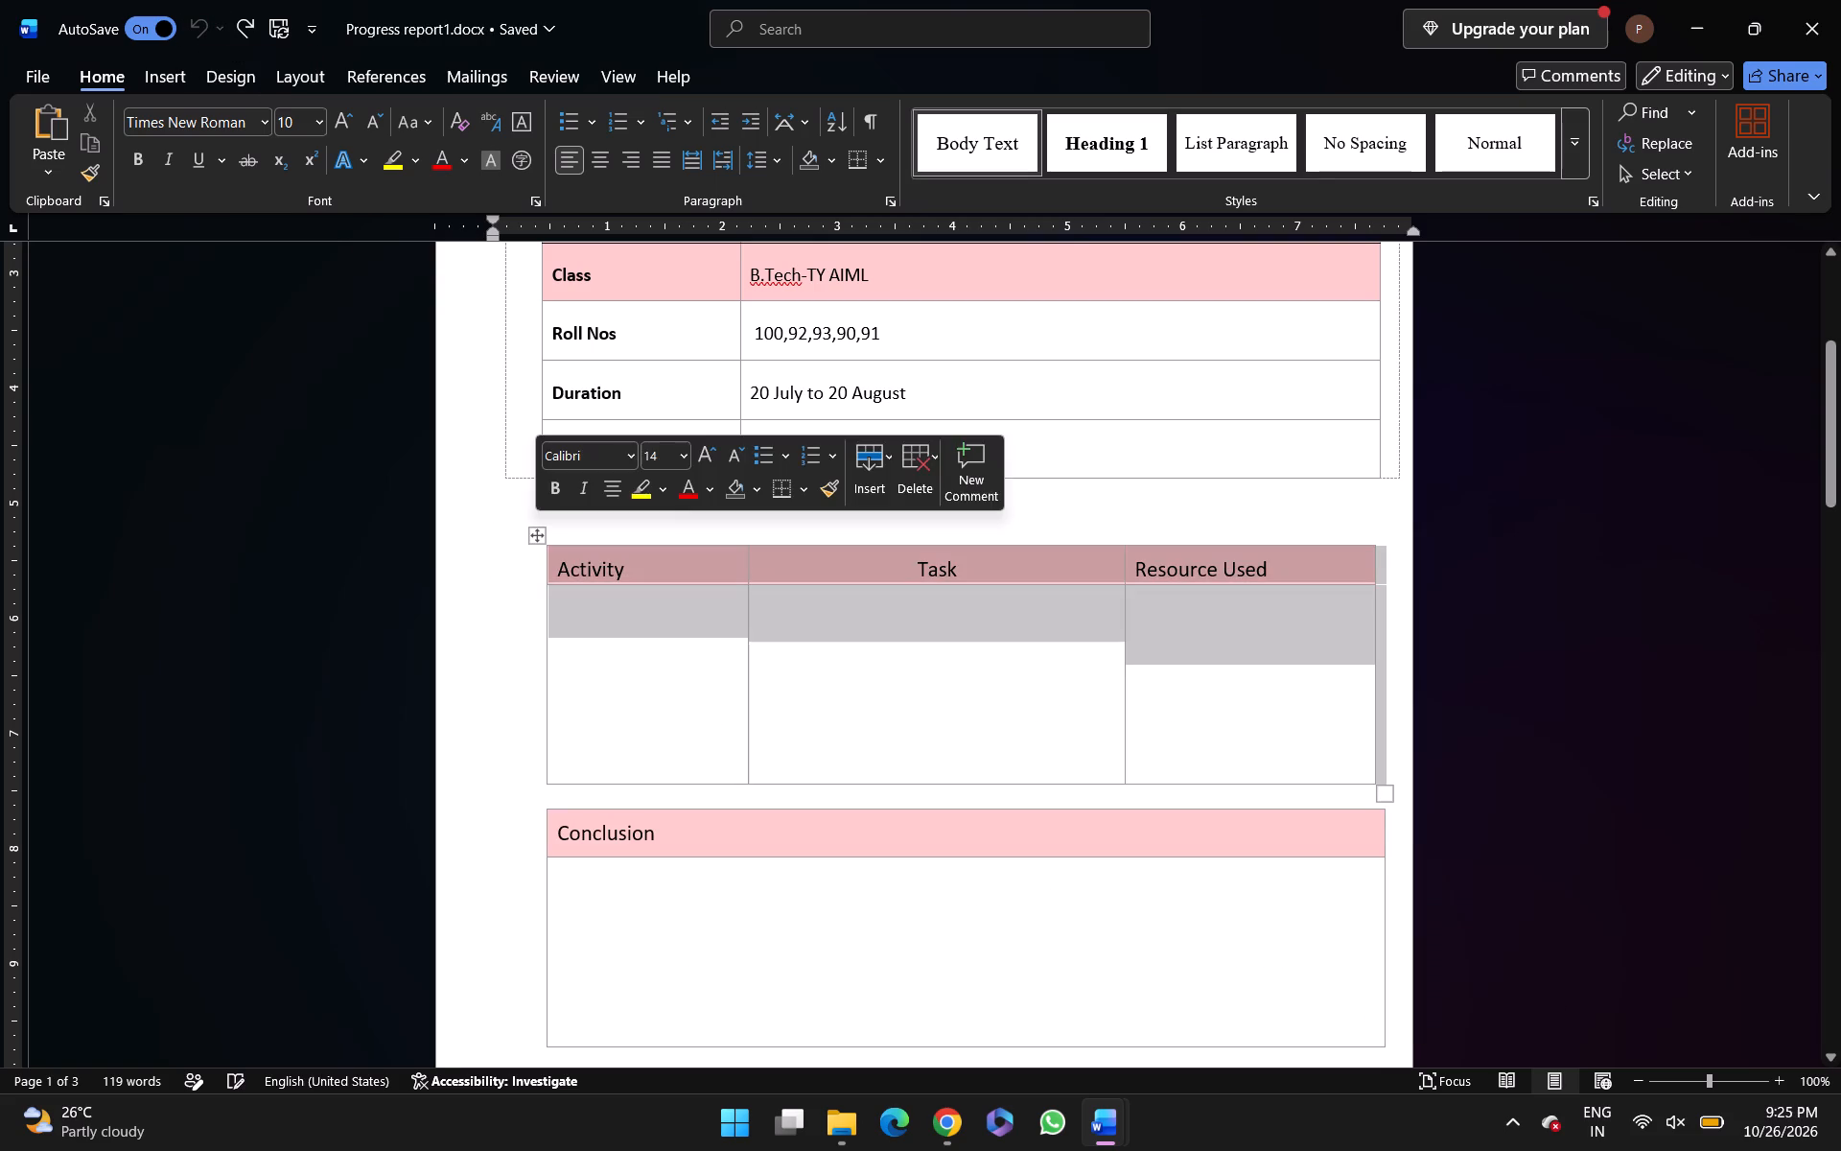
key("BackSpace")
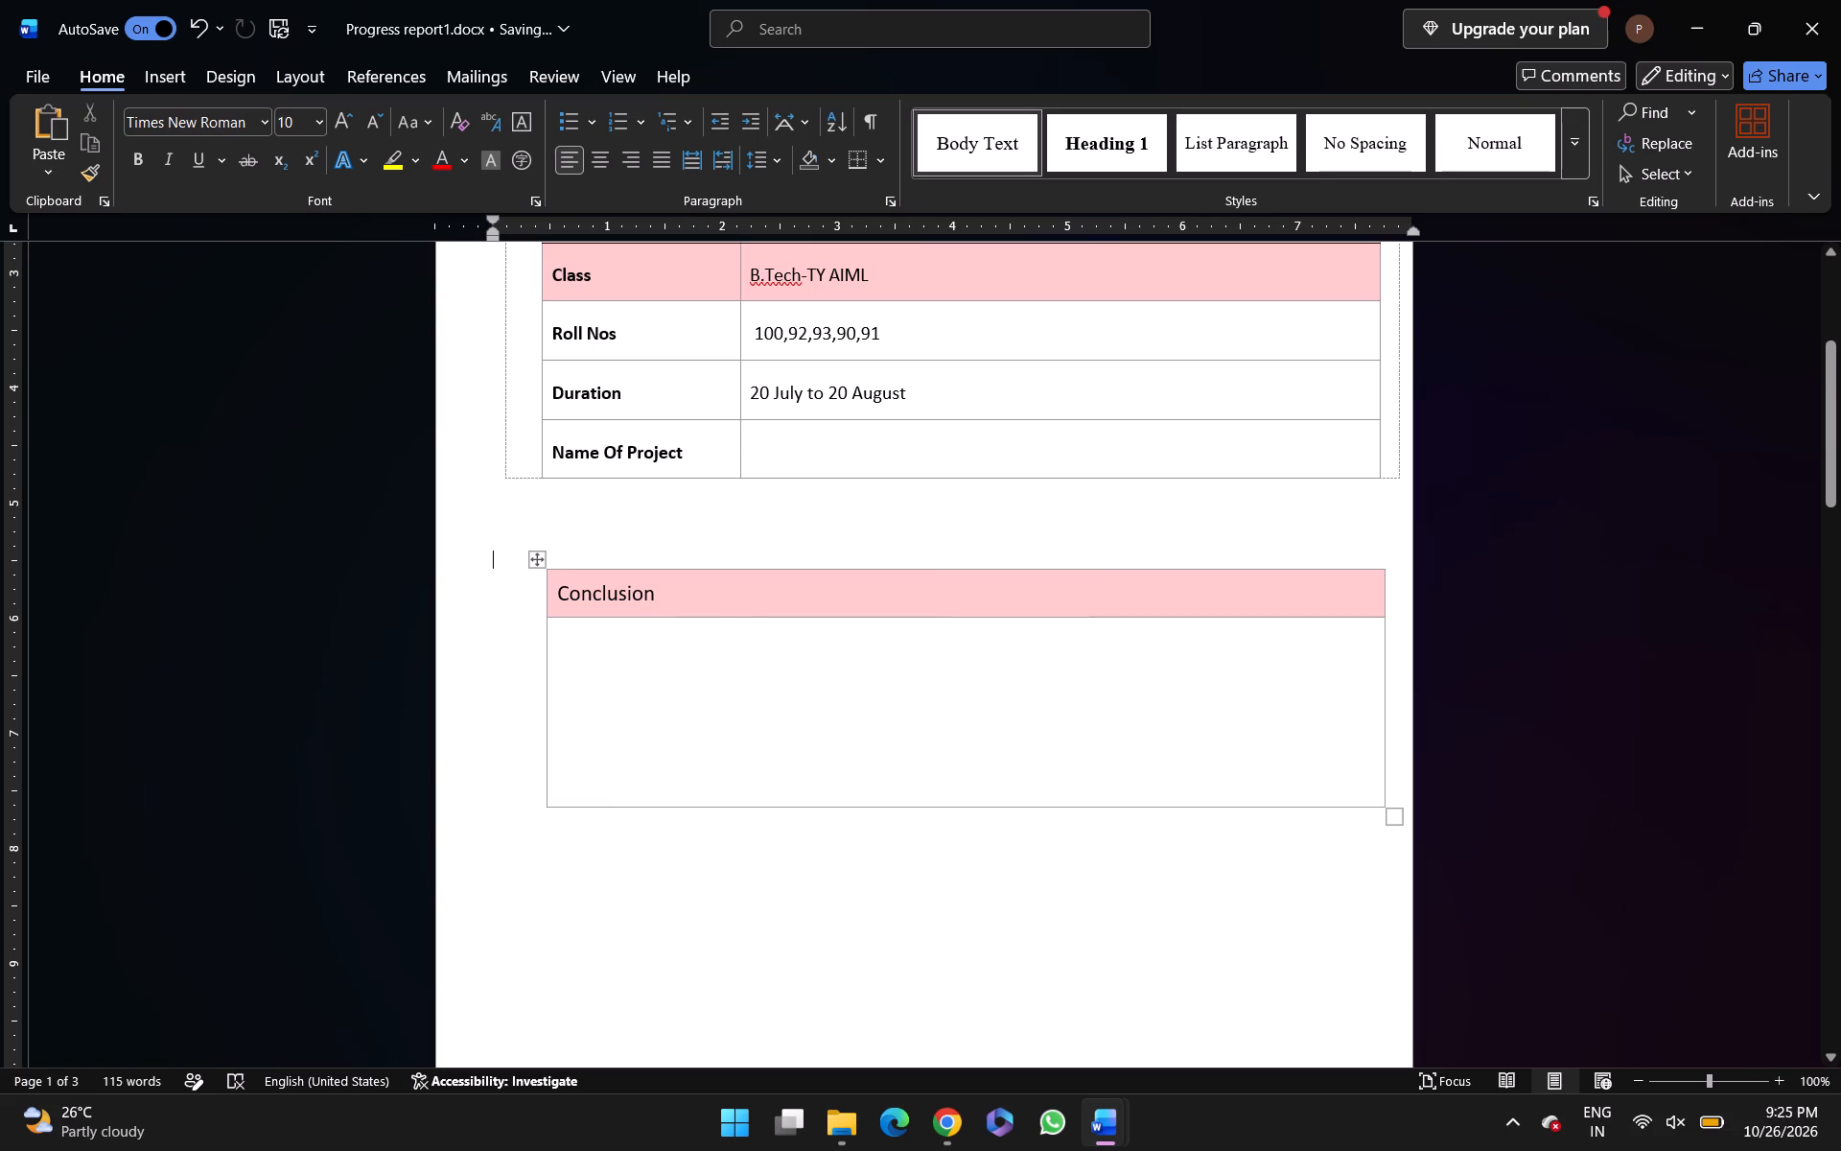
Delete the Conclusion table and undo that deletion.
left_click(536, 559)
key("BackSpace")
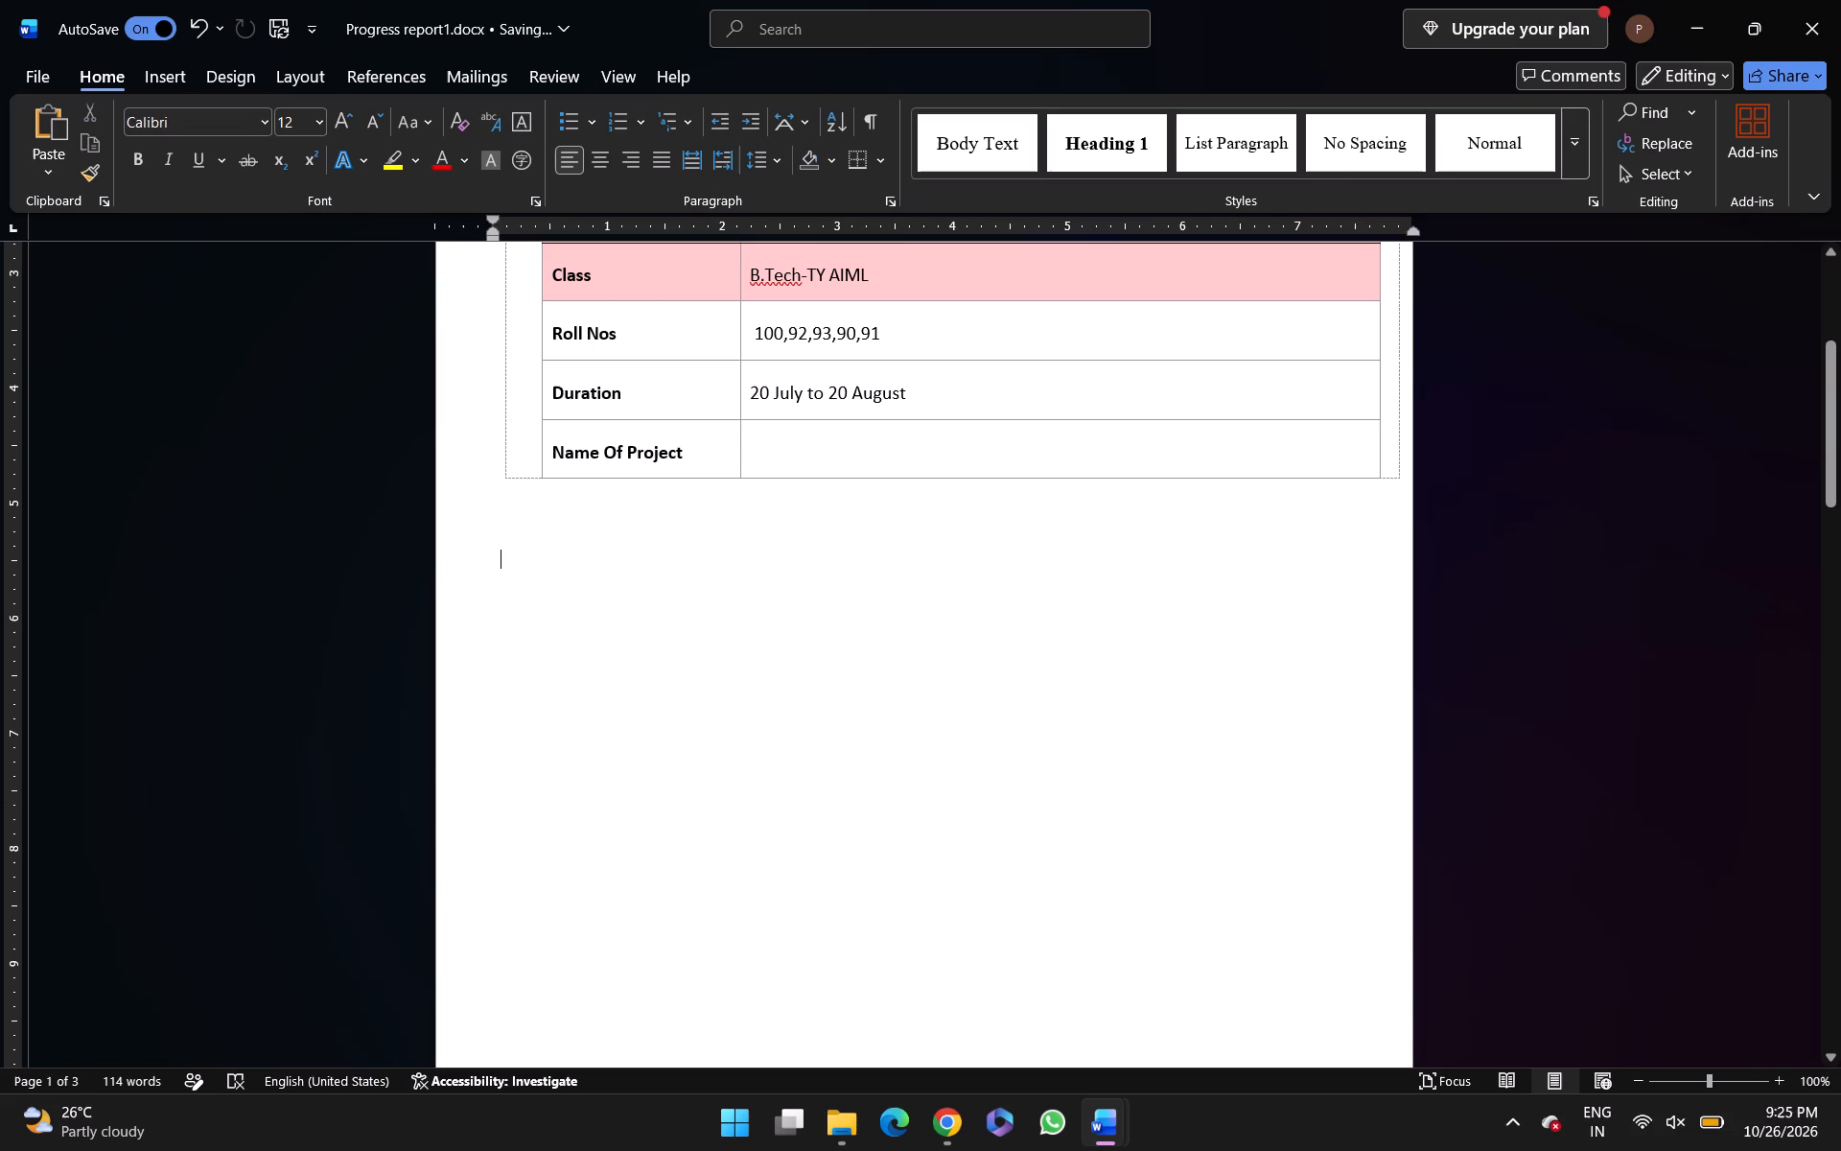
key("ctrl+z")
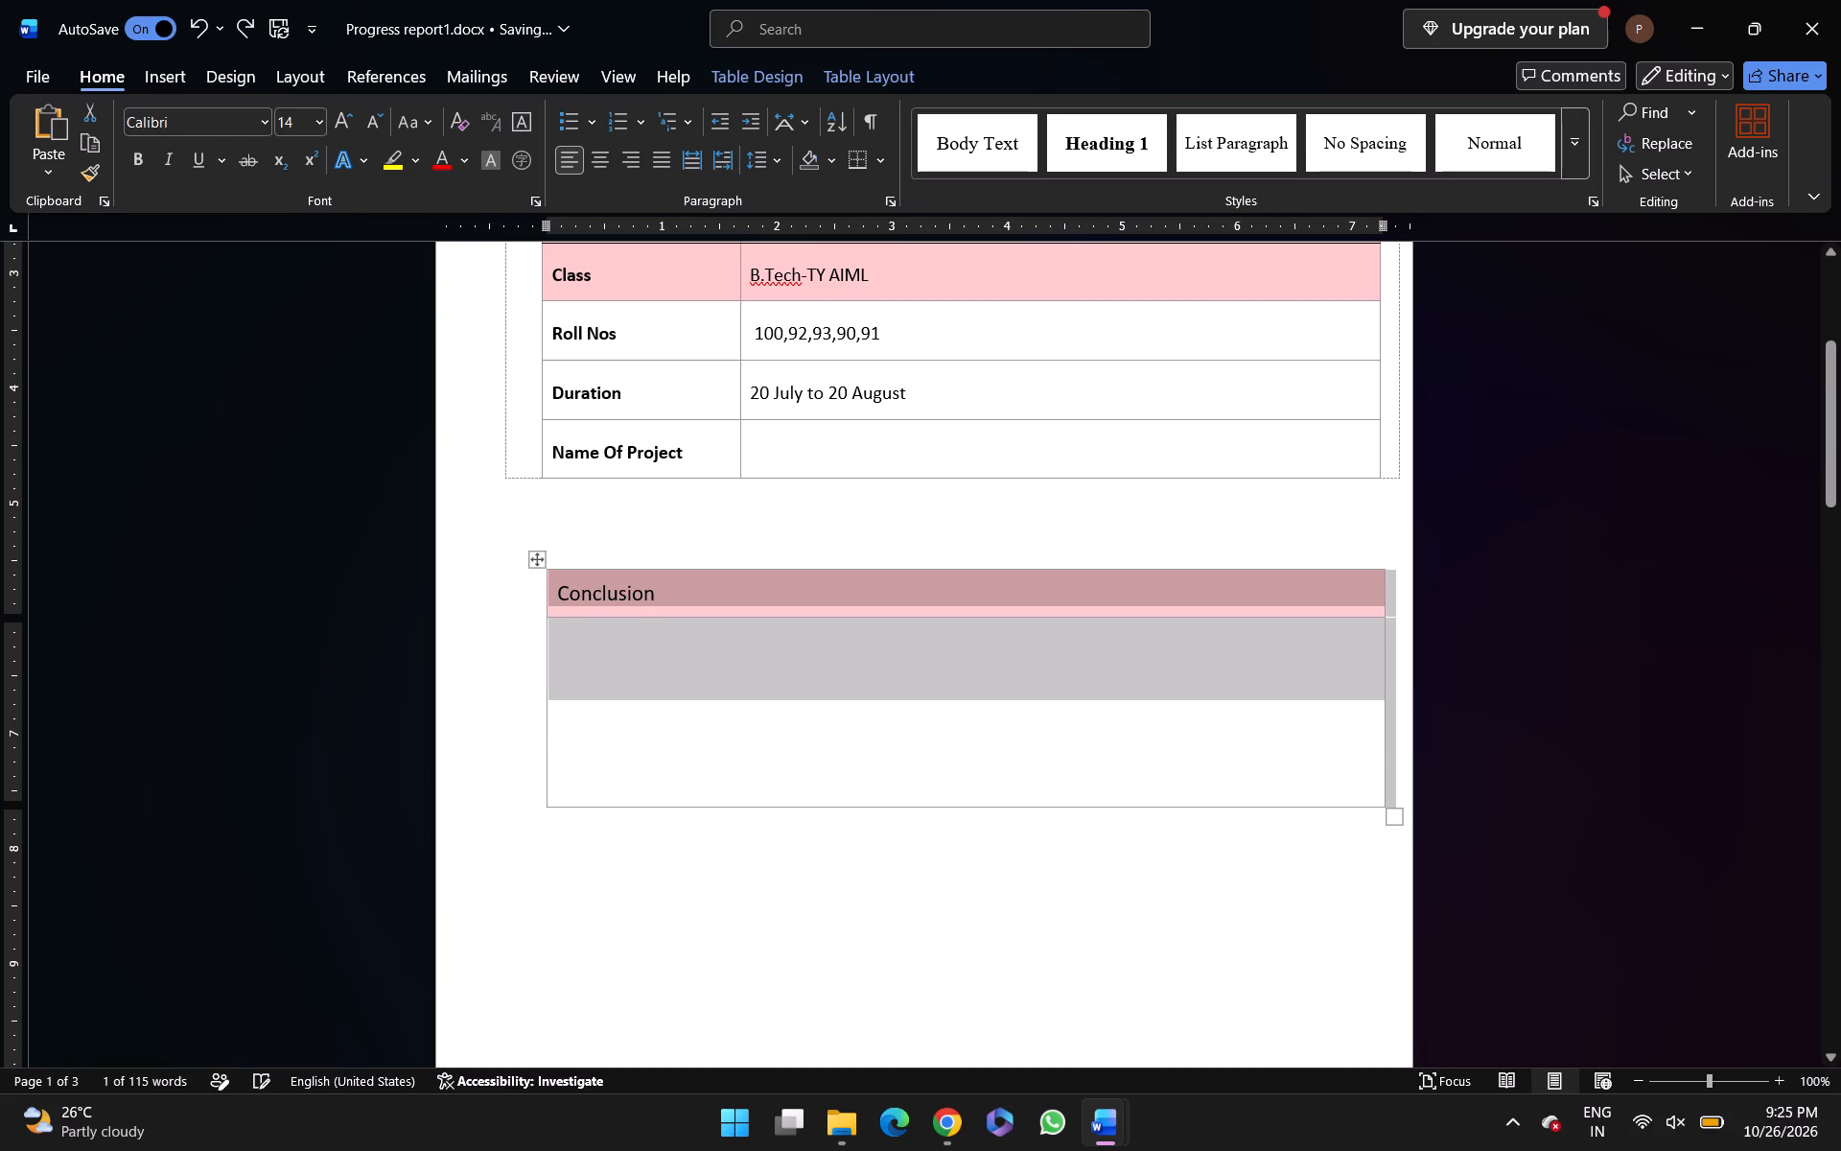
Paste the copied Month 2 progress table between the project details table and the Conclusion table.
left_click(507, 522)
key("Up")
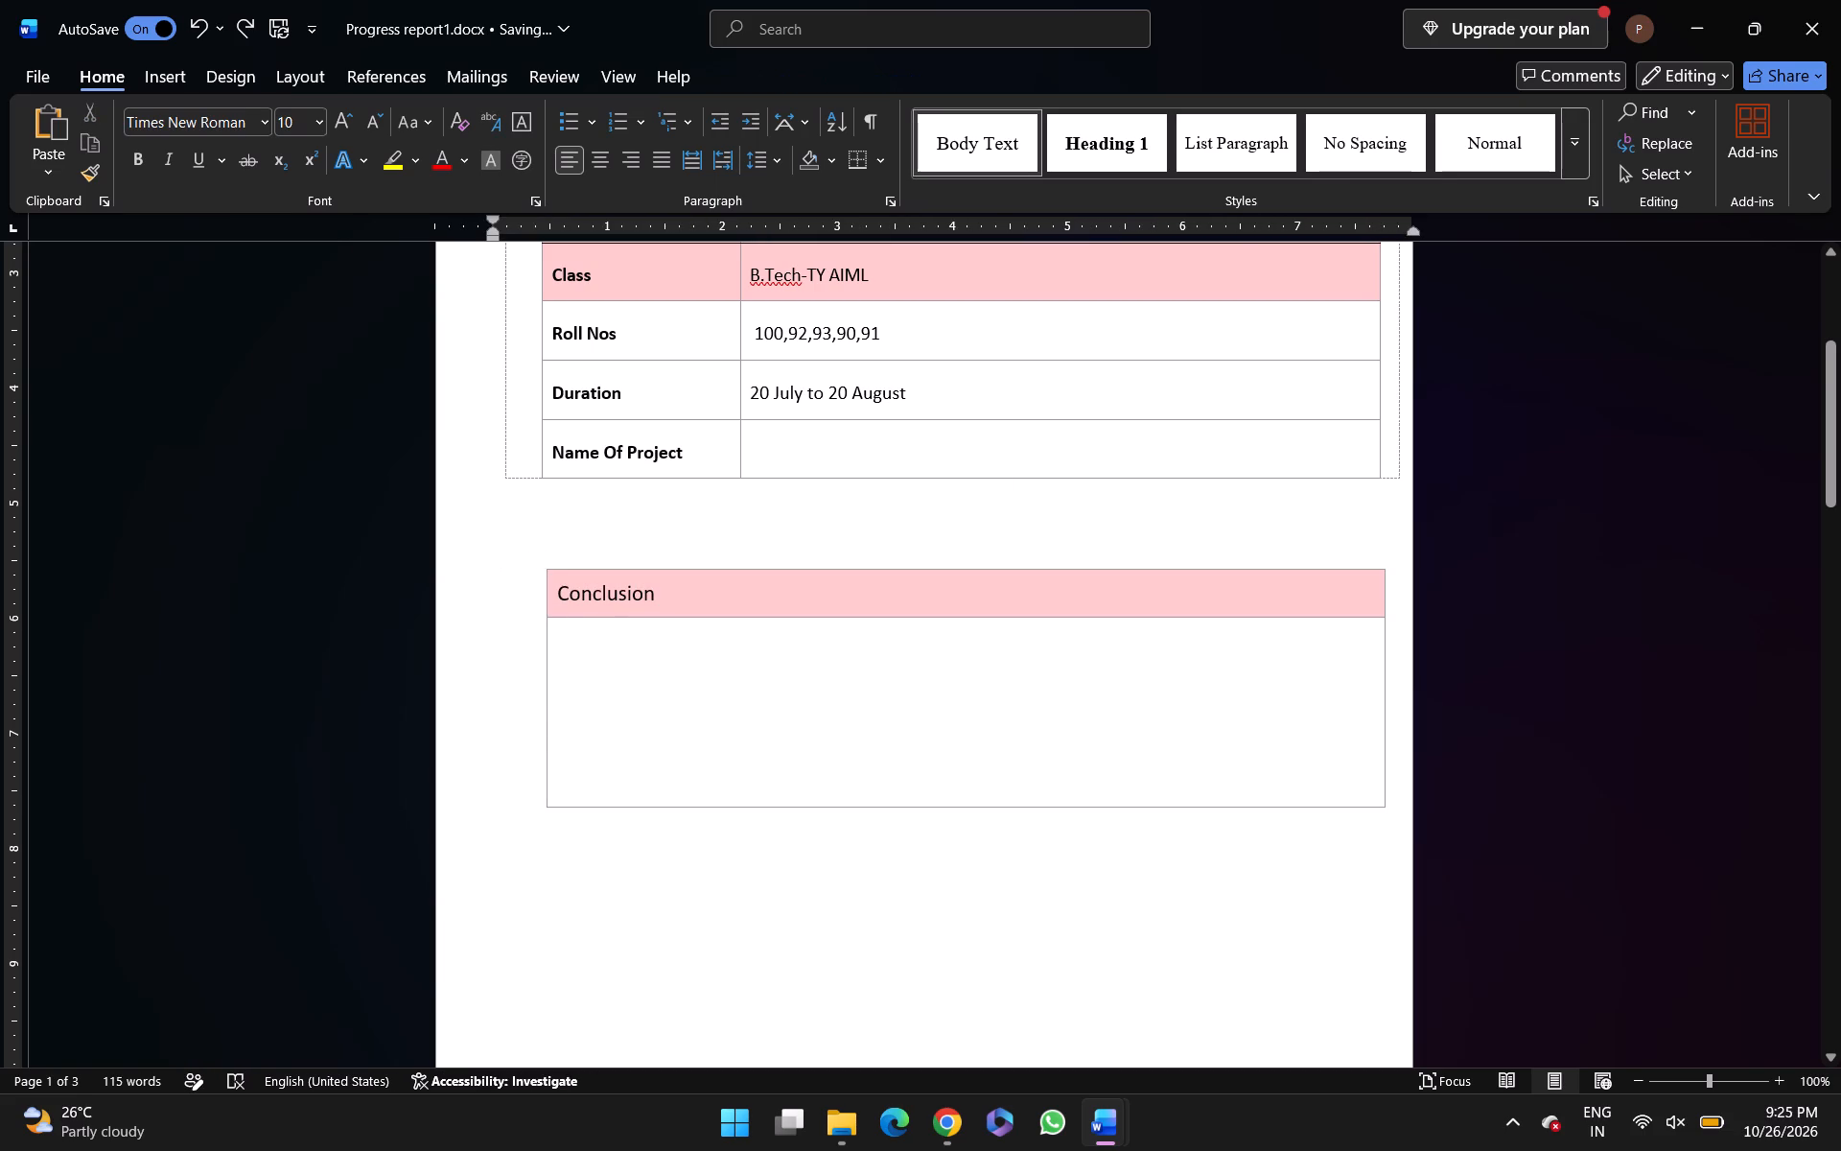
key("ctrl+v")
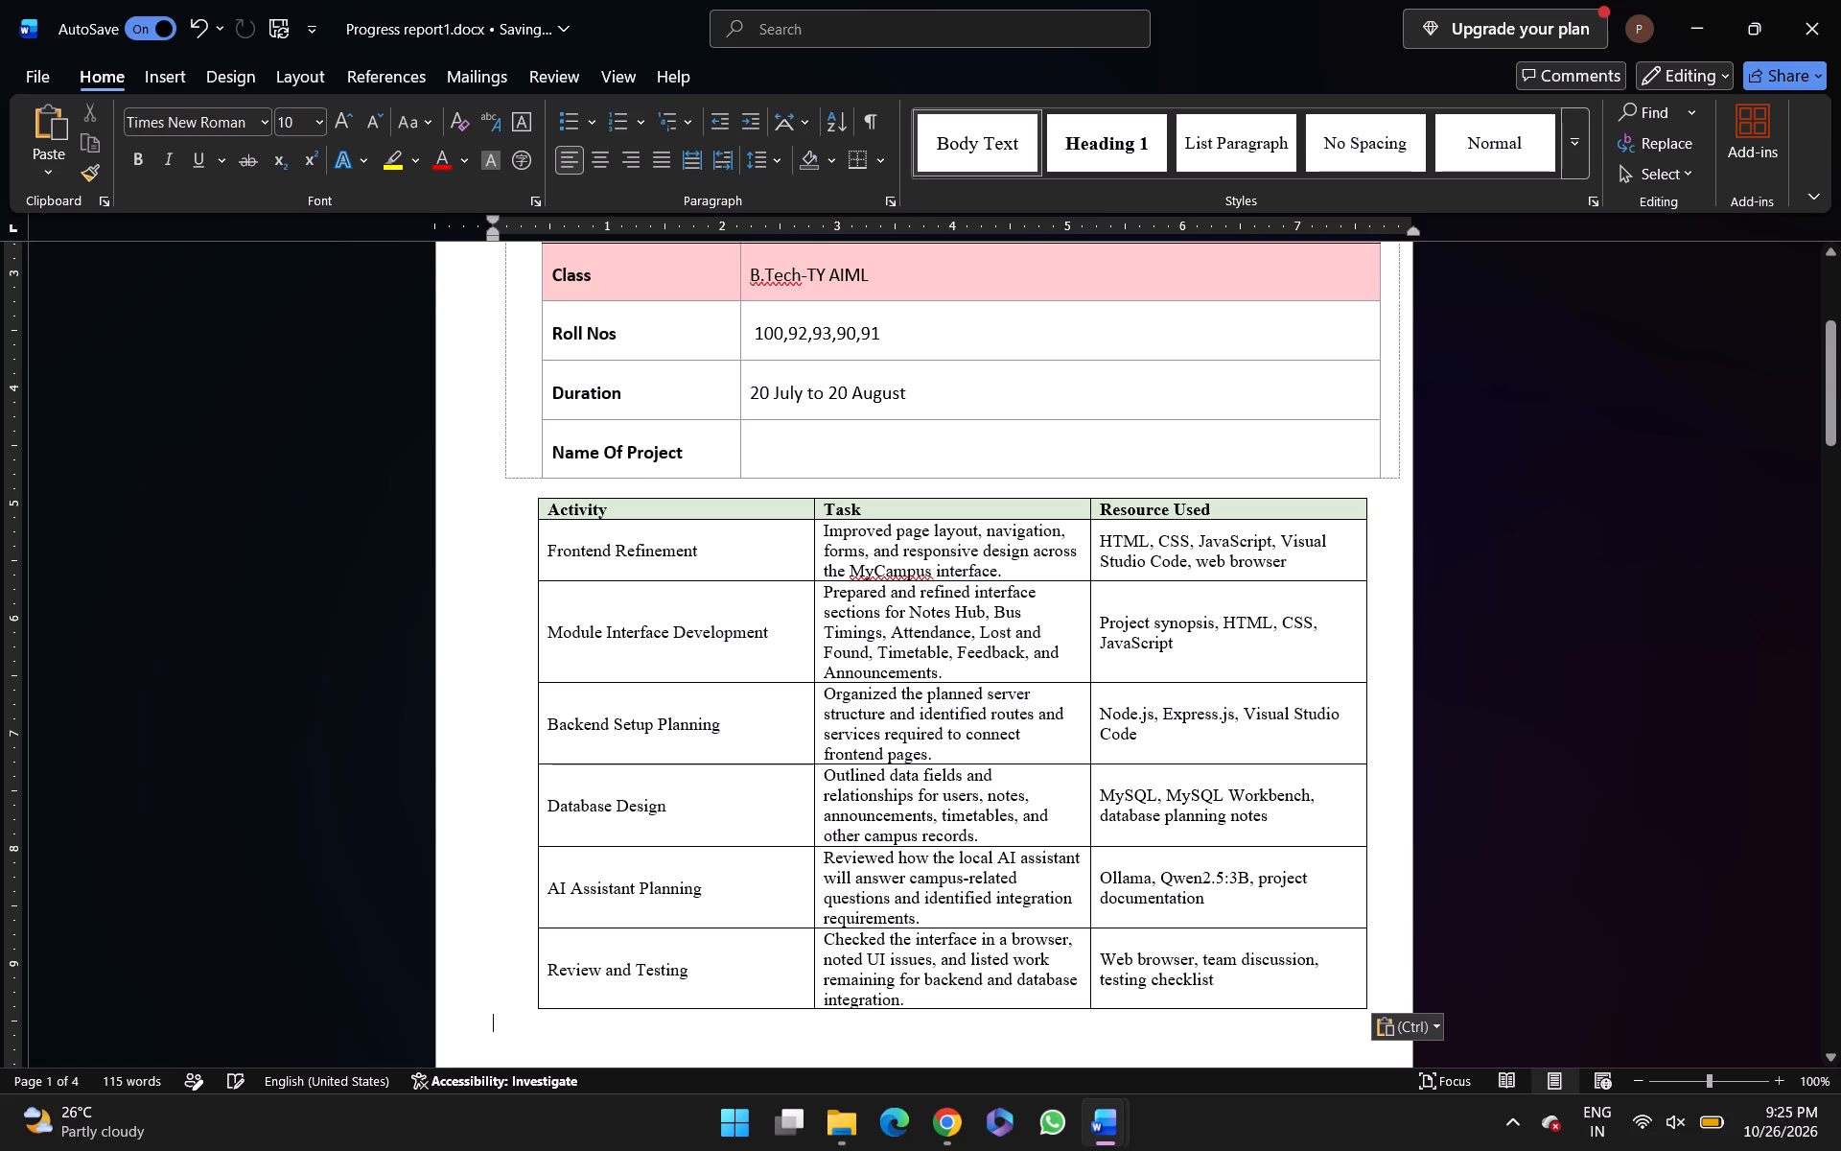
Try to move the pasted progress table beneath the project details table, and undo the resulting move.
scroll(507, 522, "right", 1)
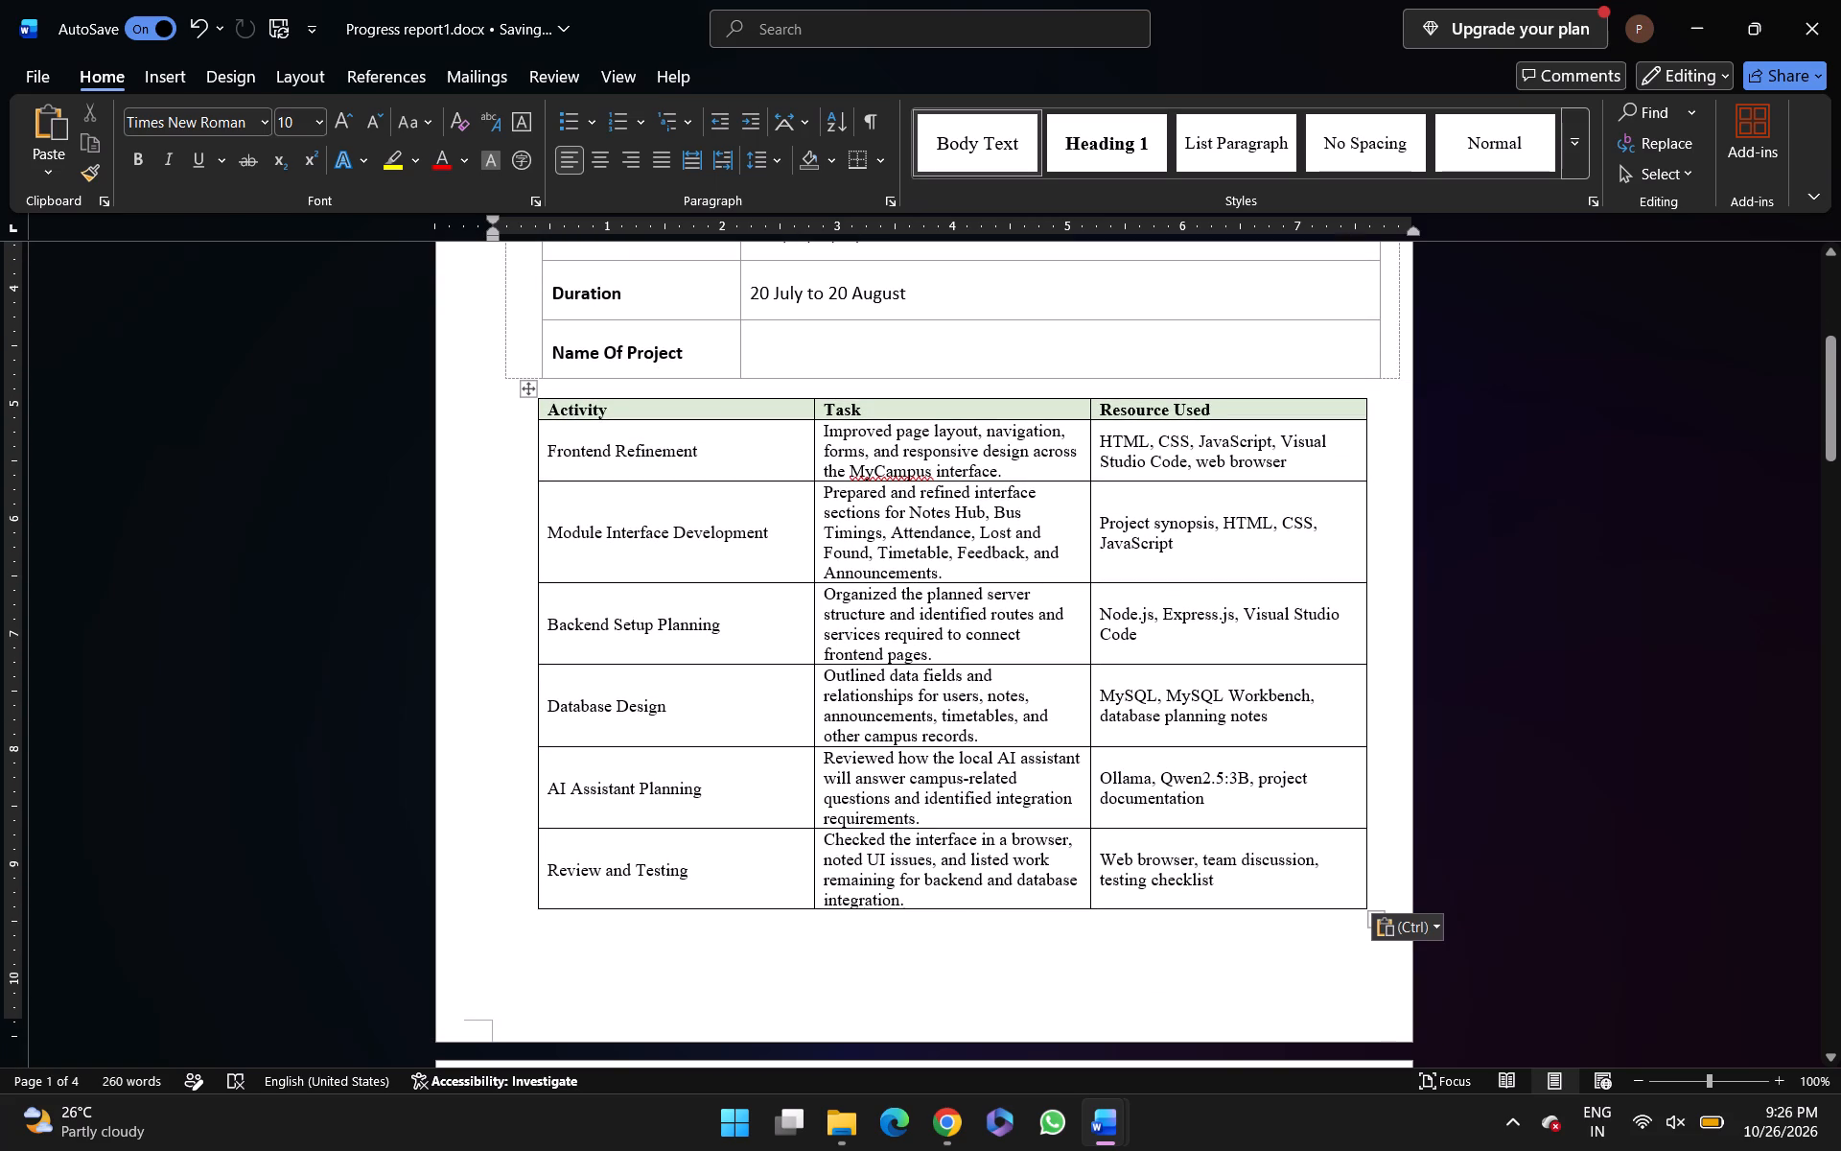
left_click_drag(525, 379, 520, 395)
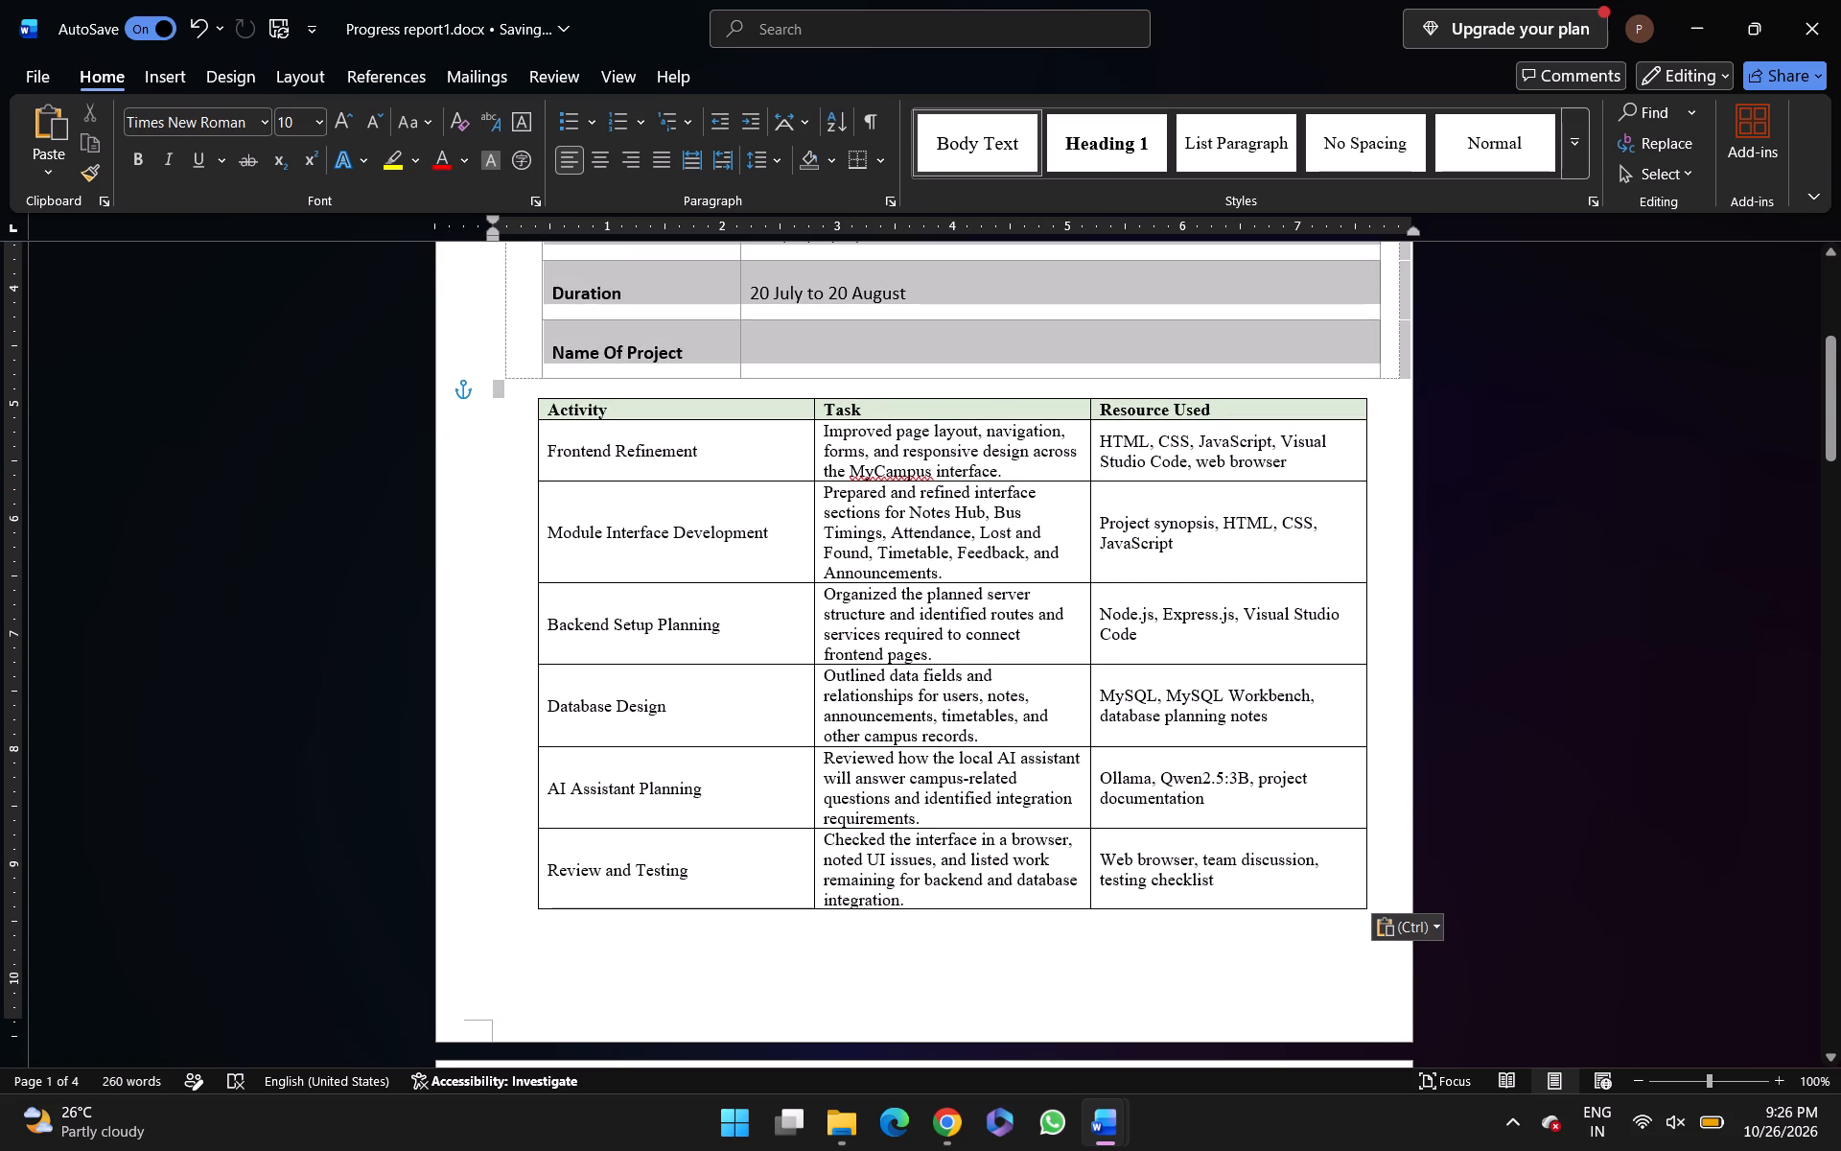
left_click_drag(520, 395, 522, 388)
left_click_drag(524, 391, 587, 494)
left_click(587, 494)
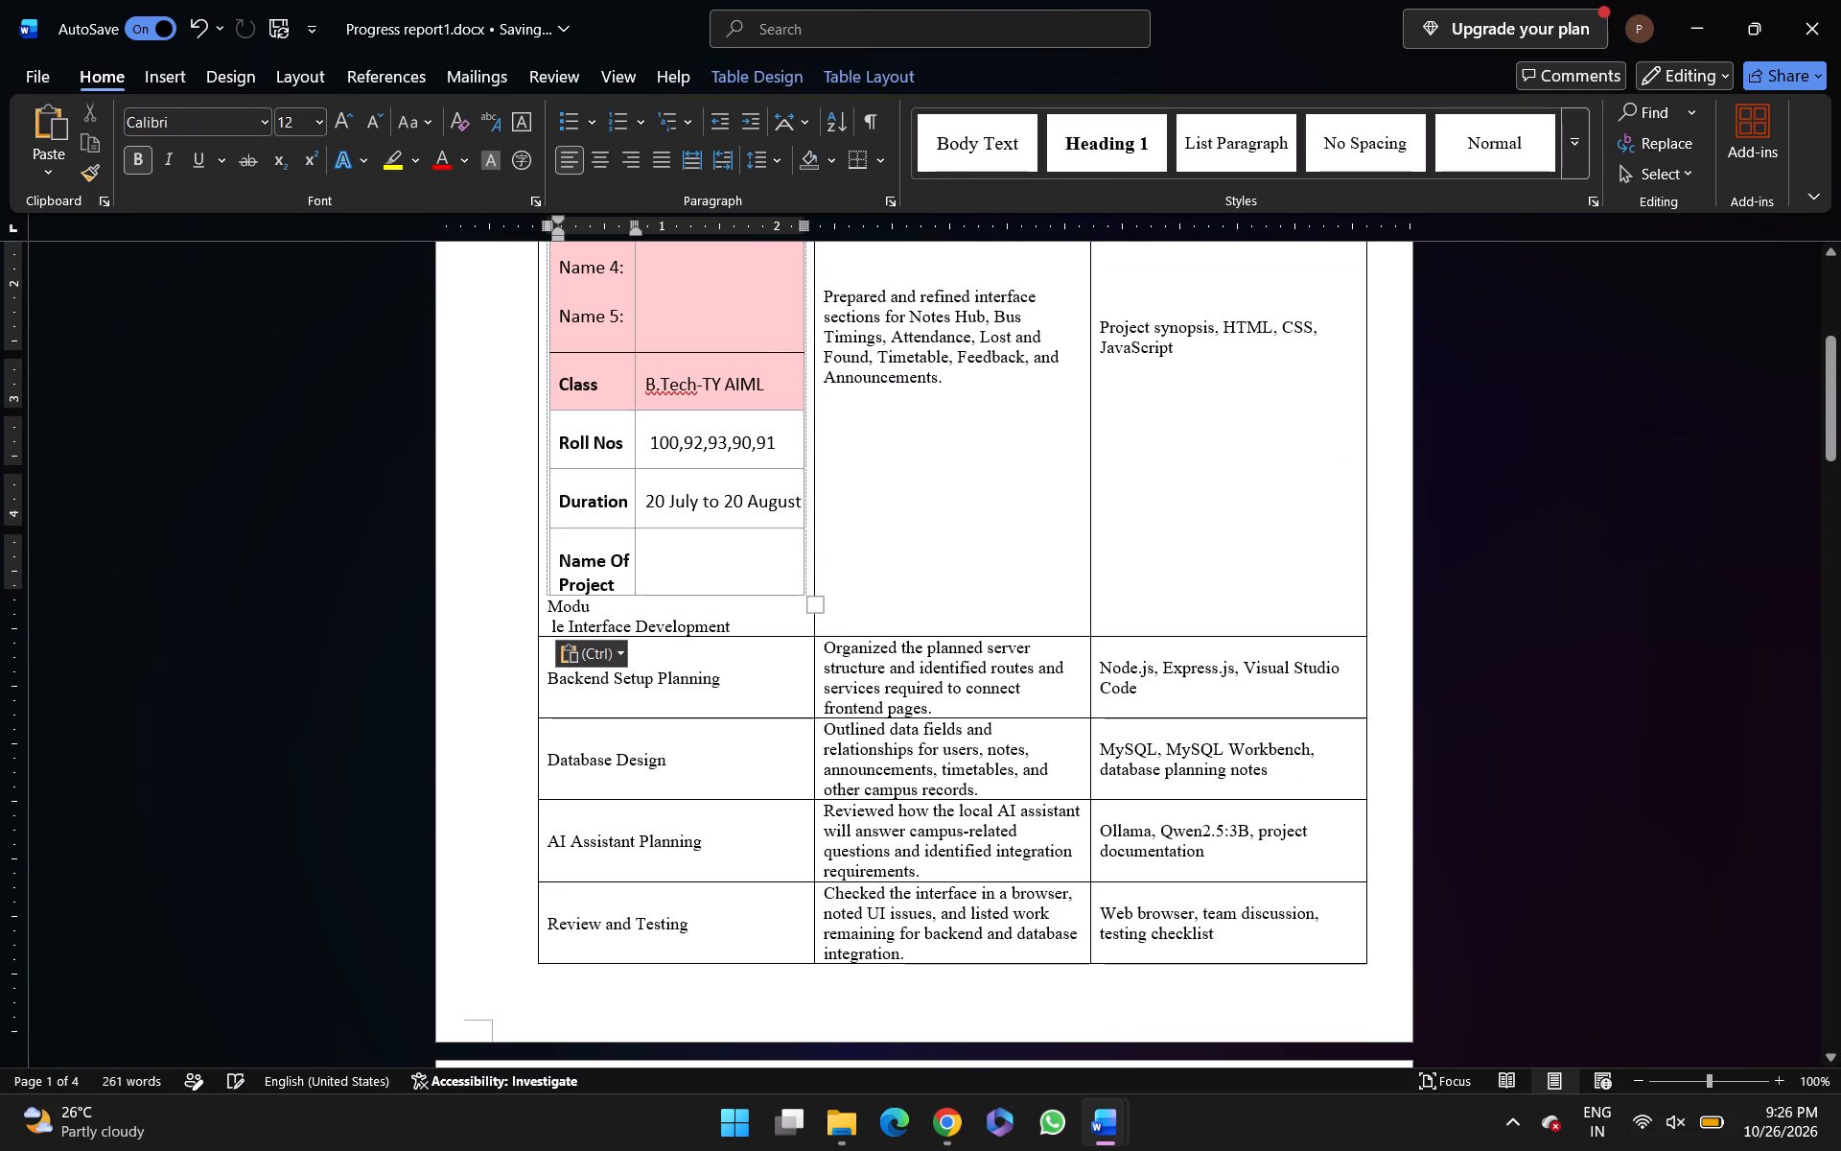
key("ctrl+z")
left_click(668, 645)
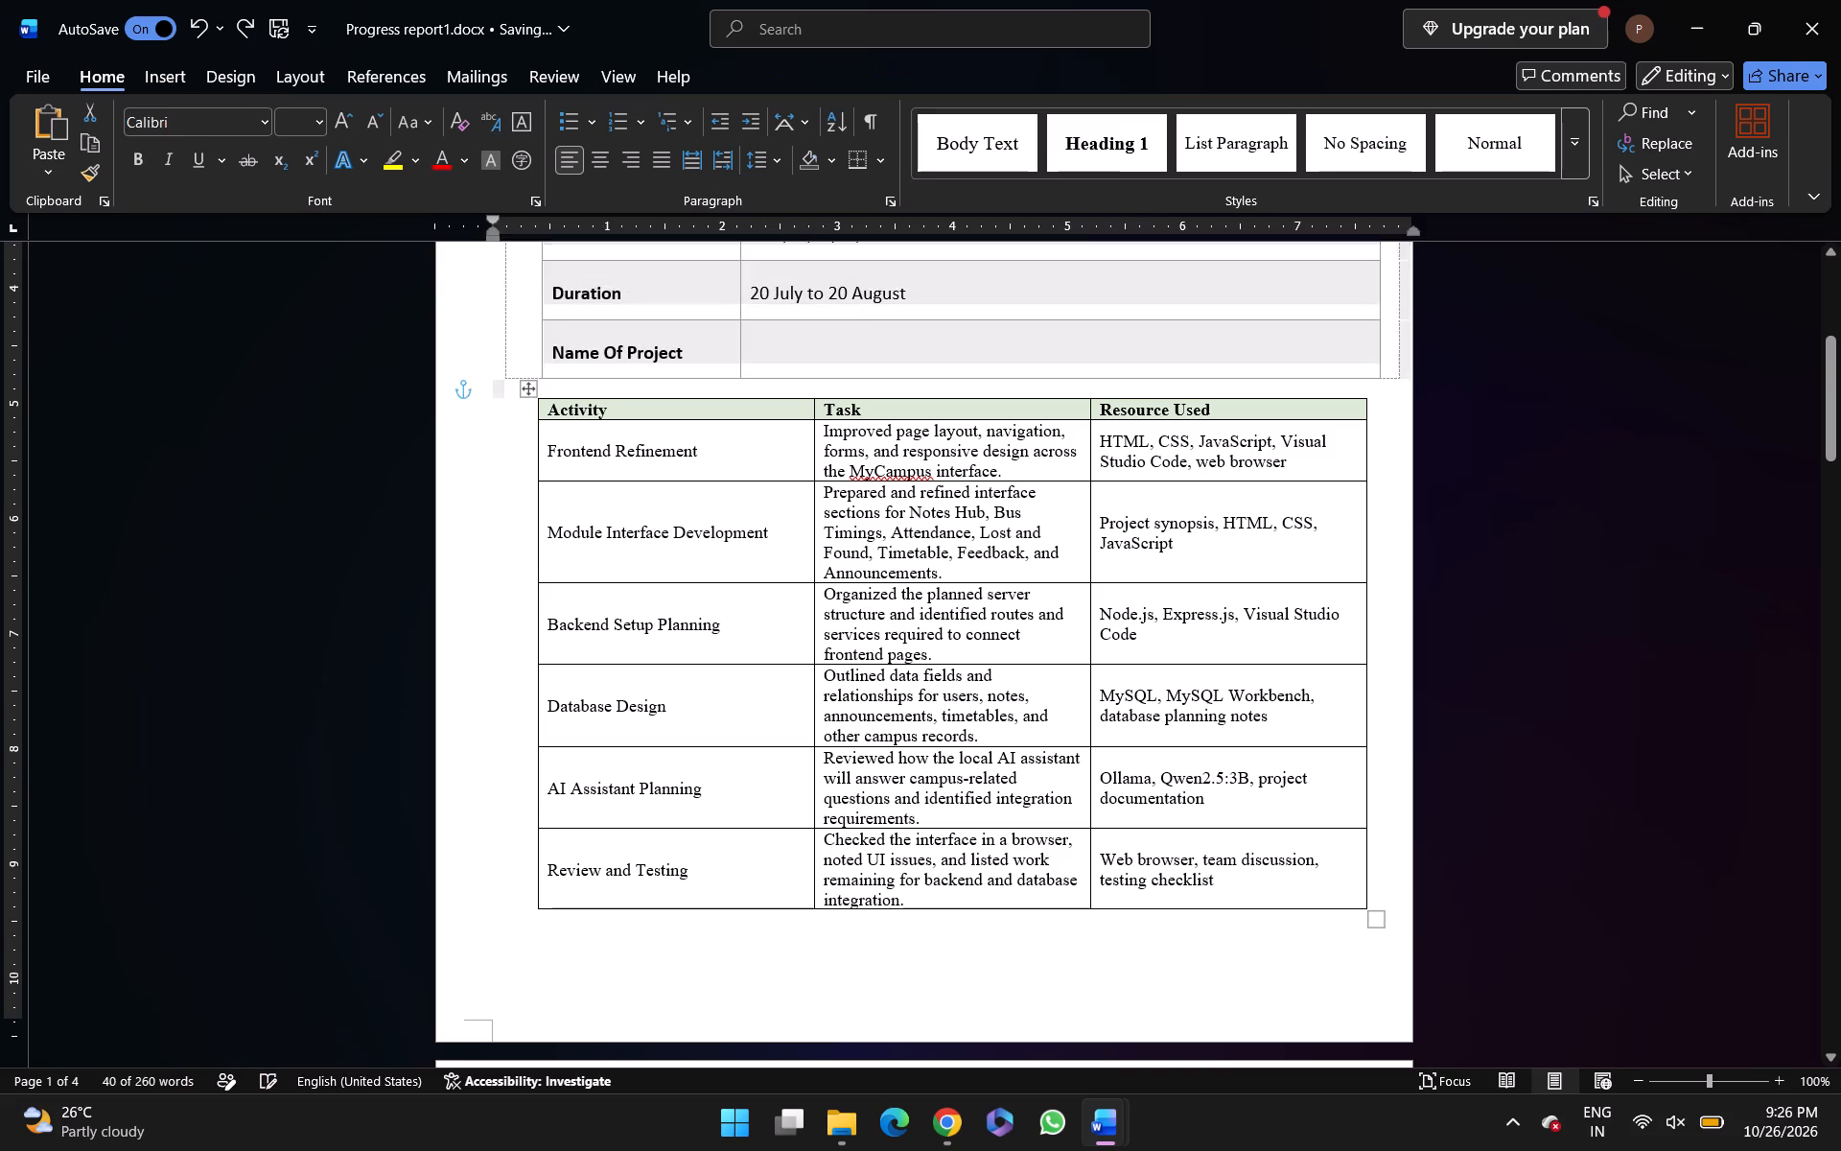
Select the pasted Activity, Task and Resource Used table and examine its layout options and the available table styles.
left_click(523, 386)
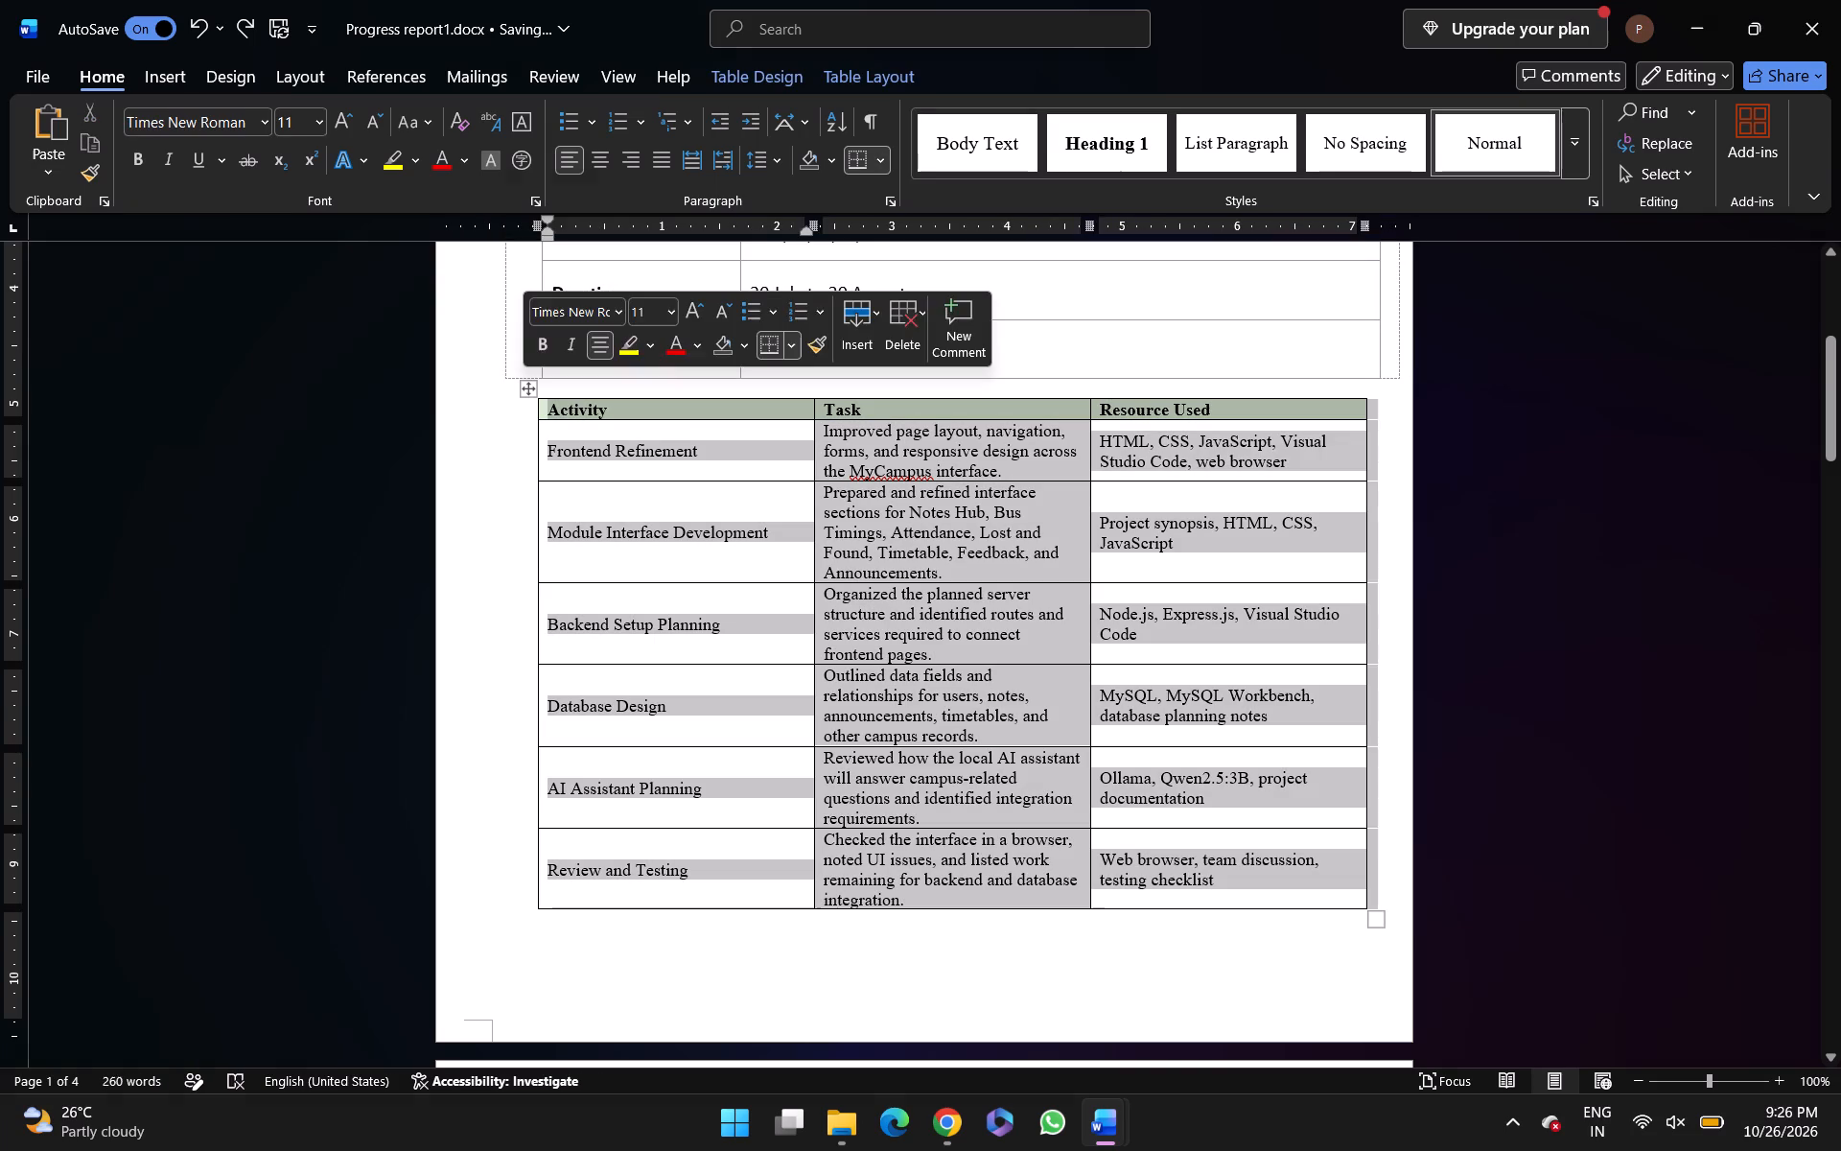
left_click(751, 69)
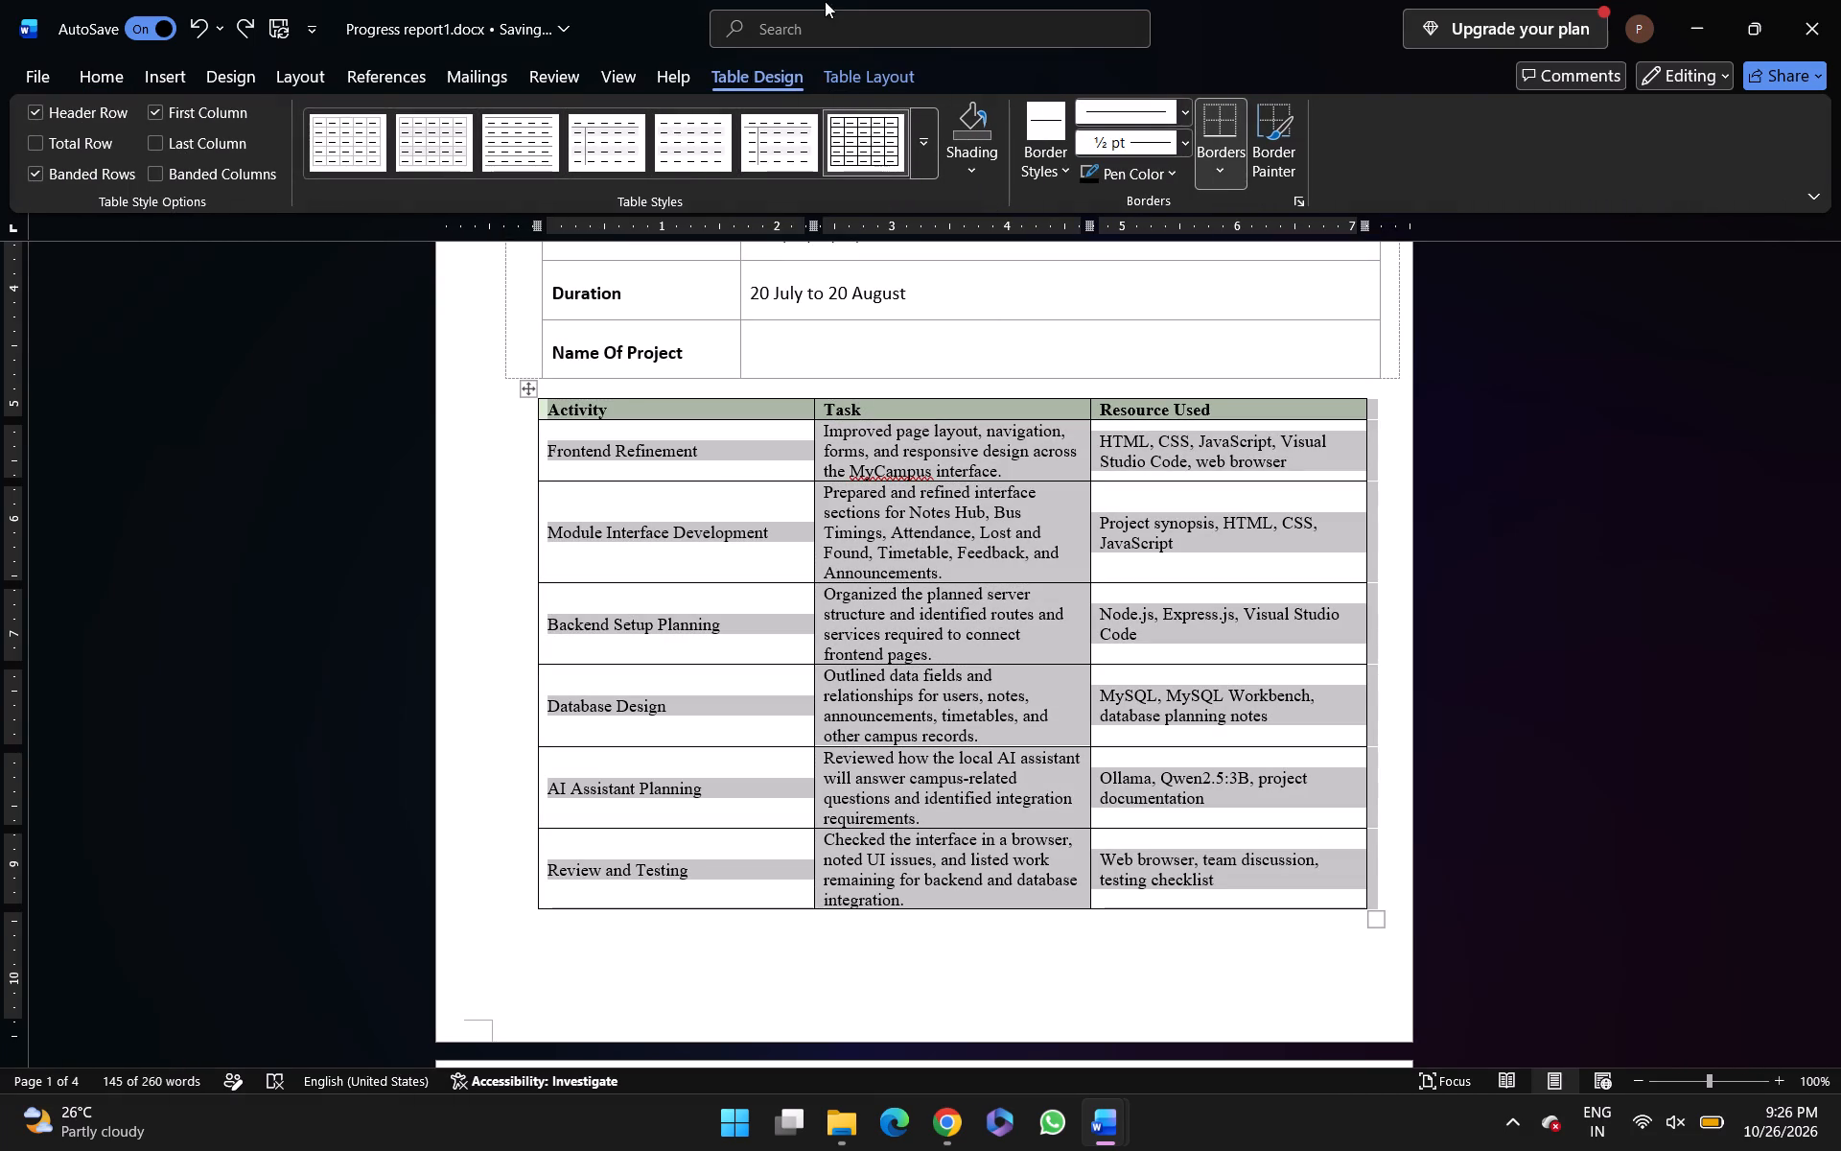
left_click(847, 77)
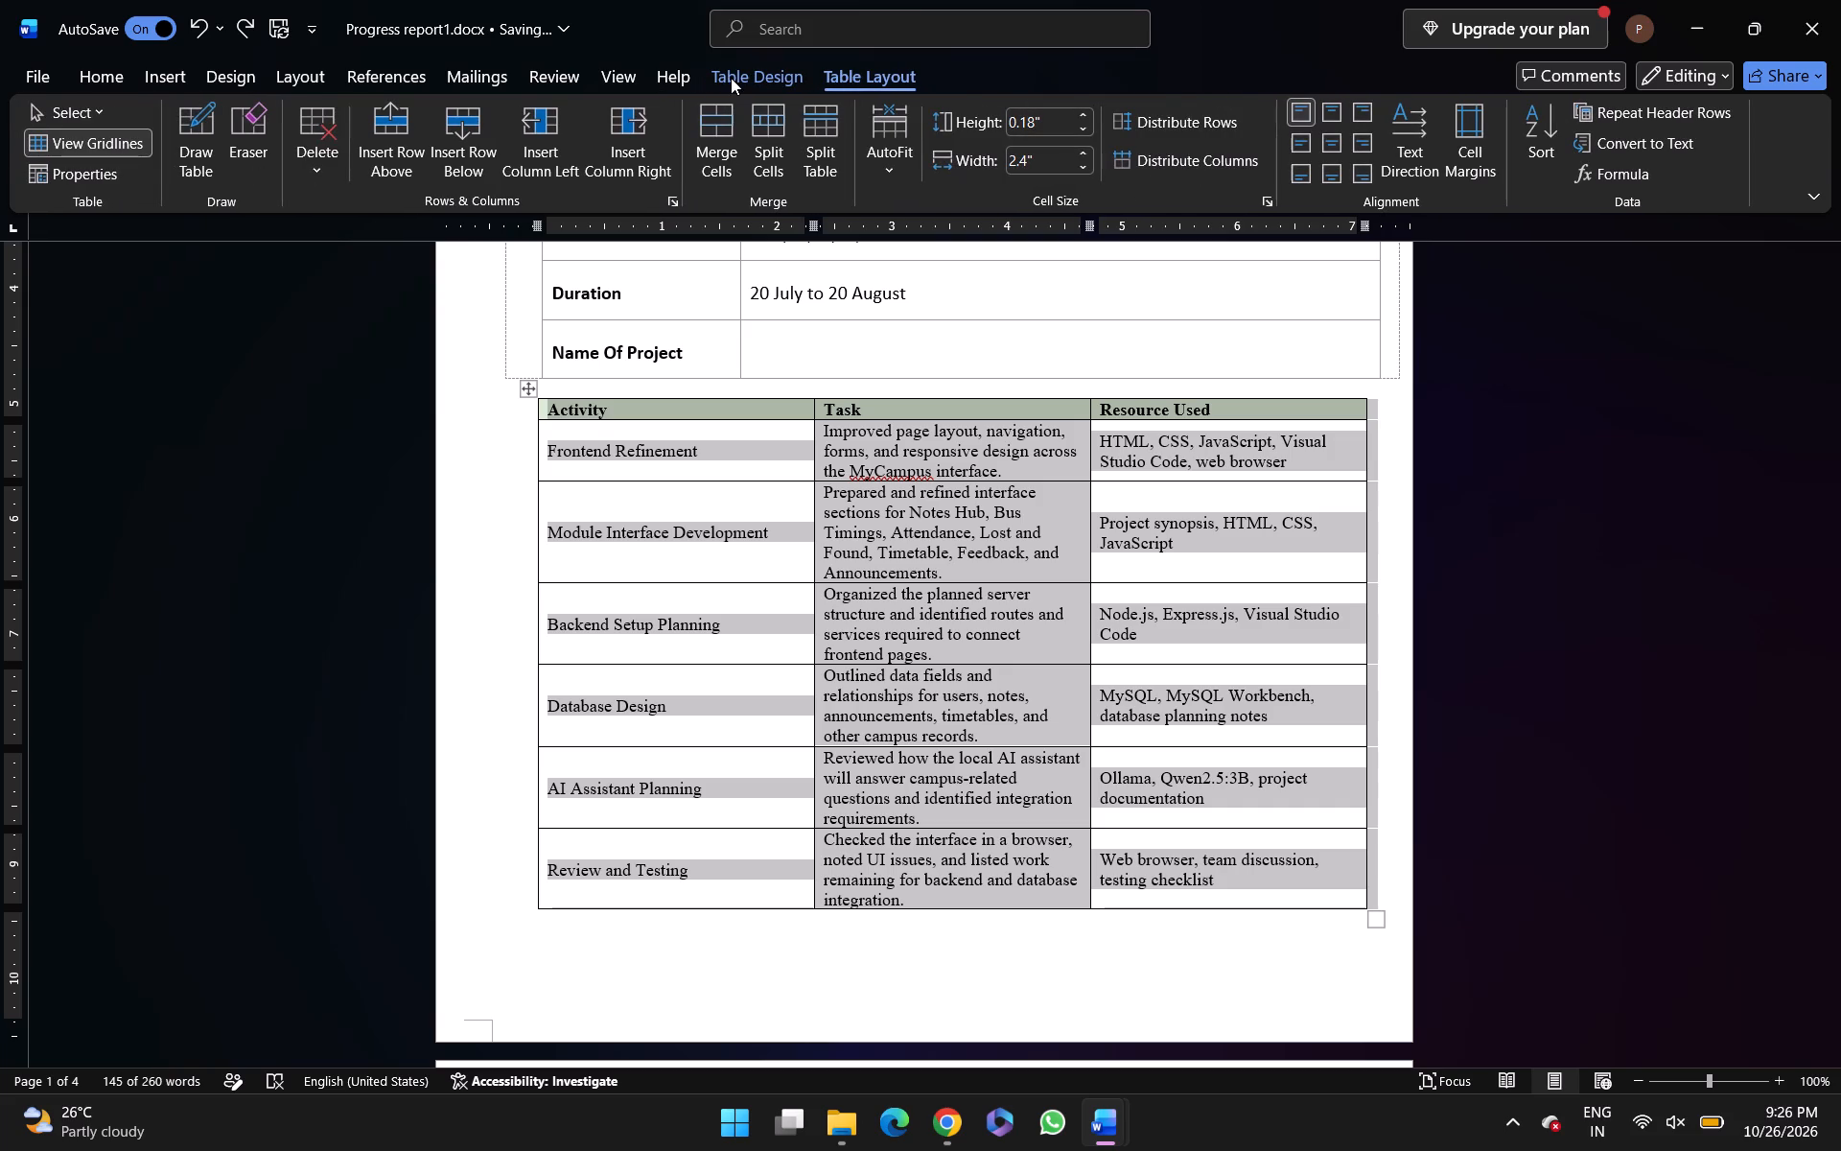
left_click(731, 78)
left_click(917, 150)
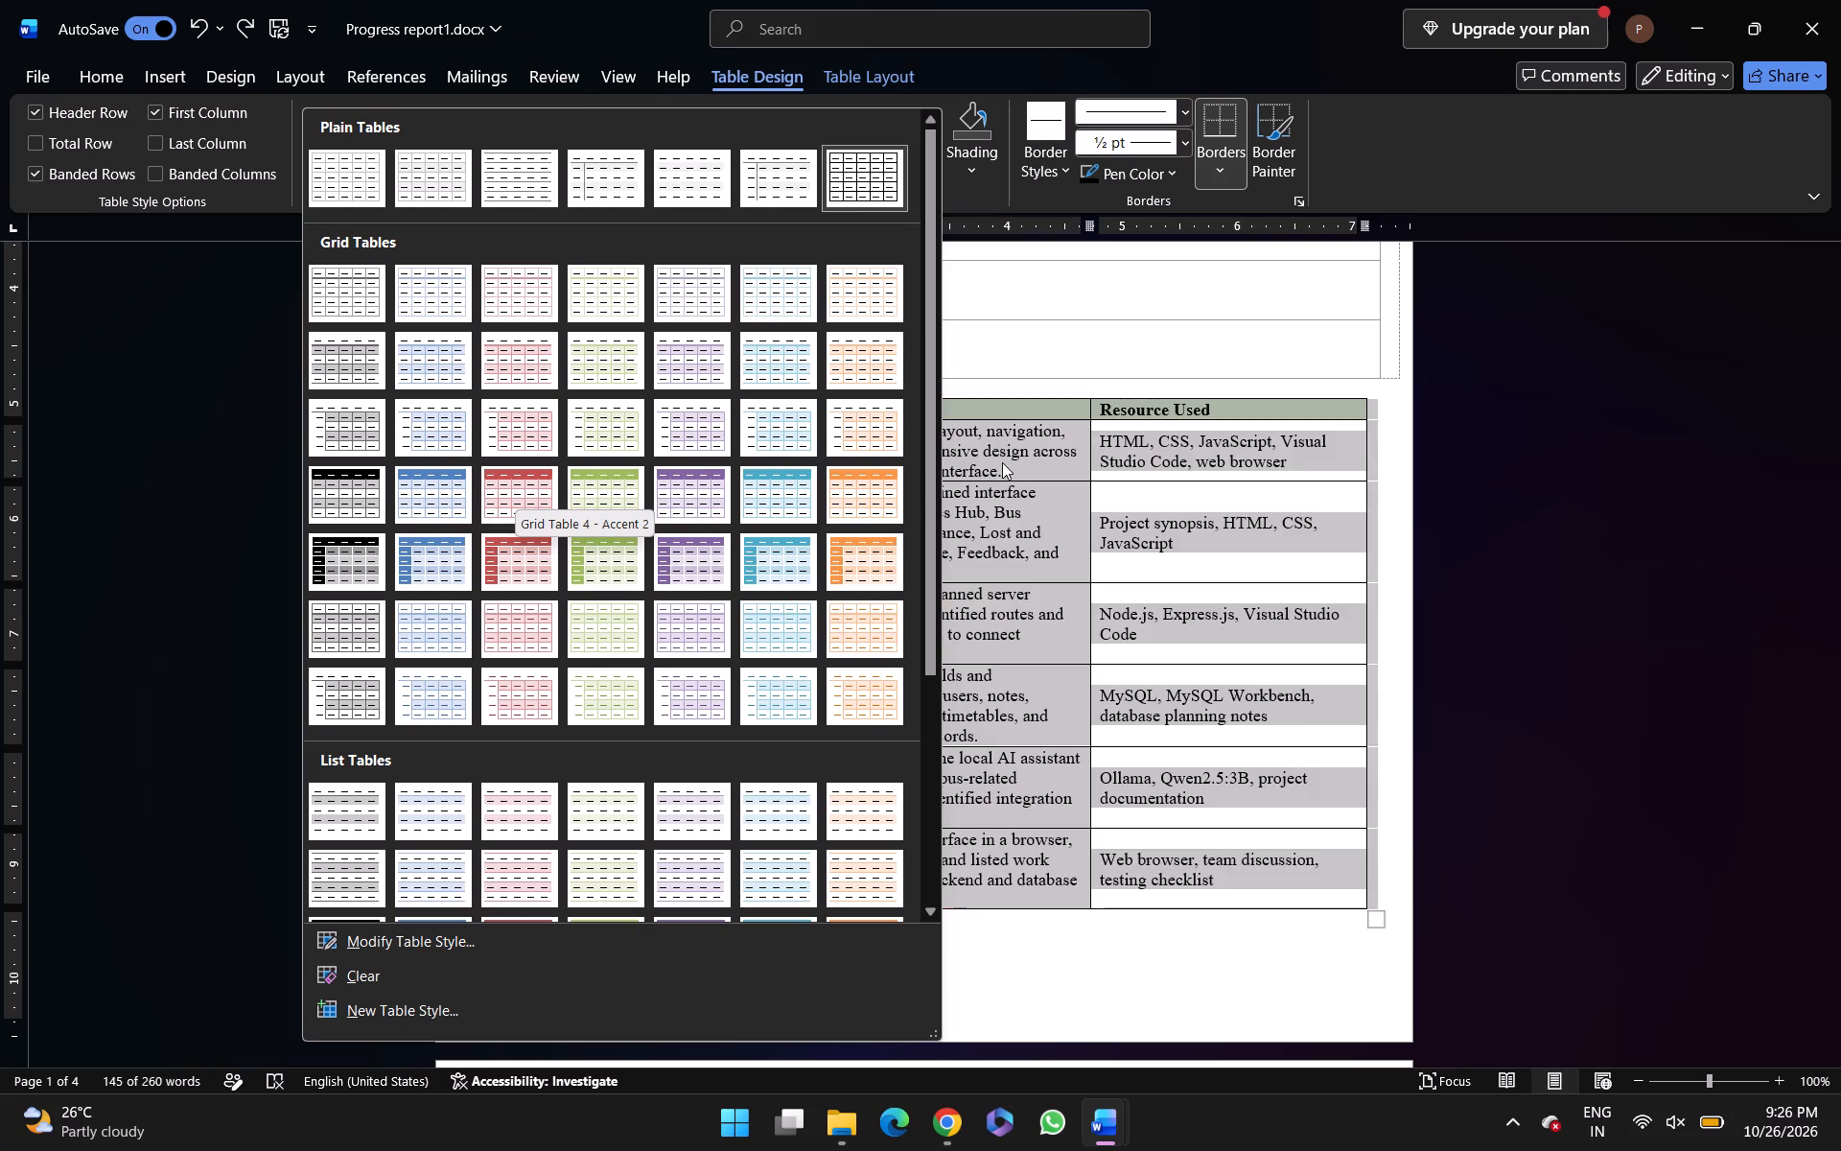
scroll(1002, 462, "down", 1)
scroll(1002, 462, "up", 6)
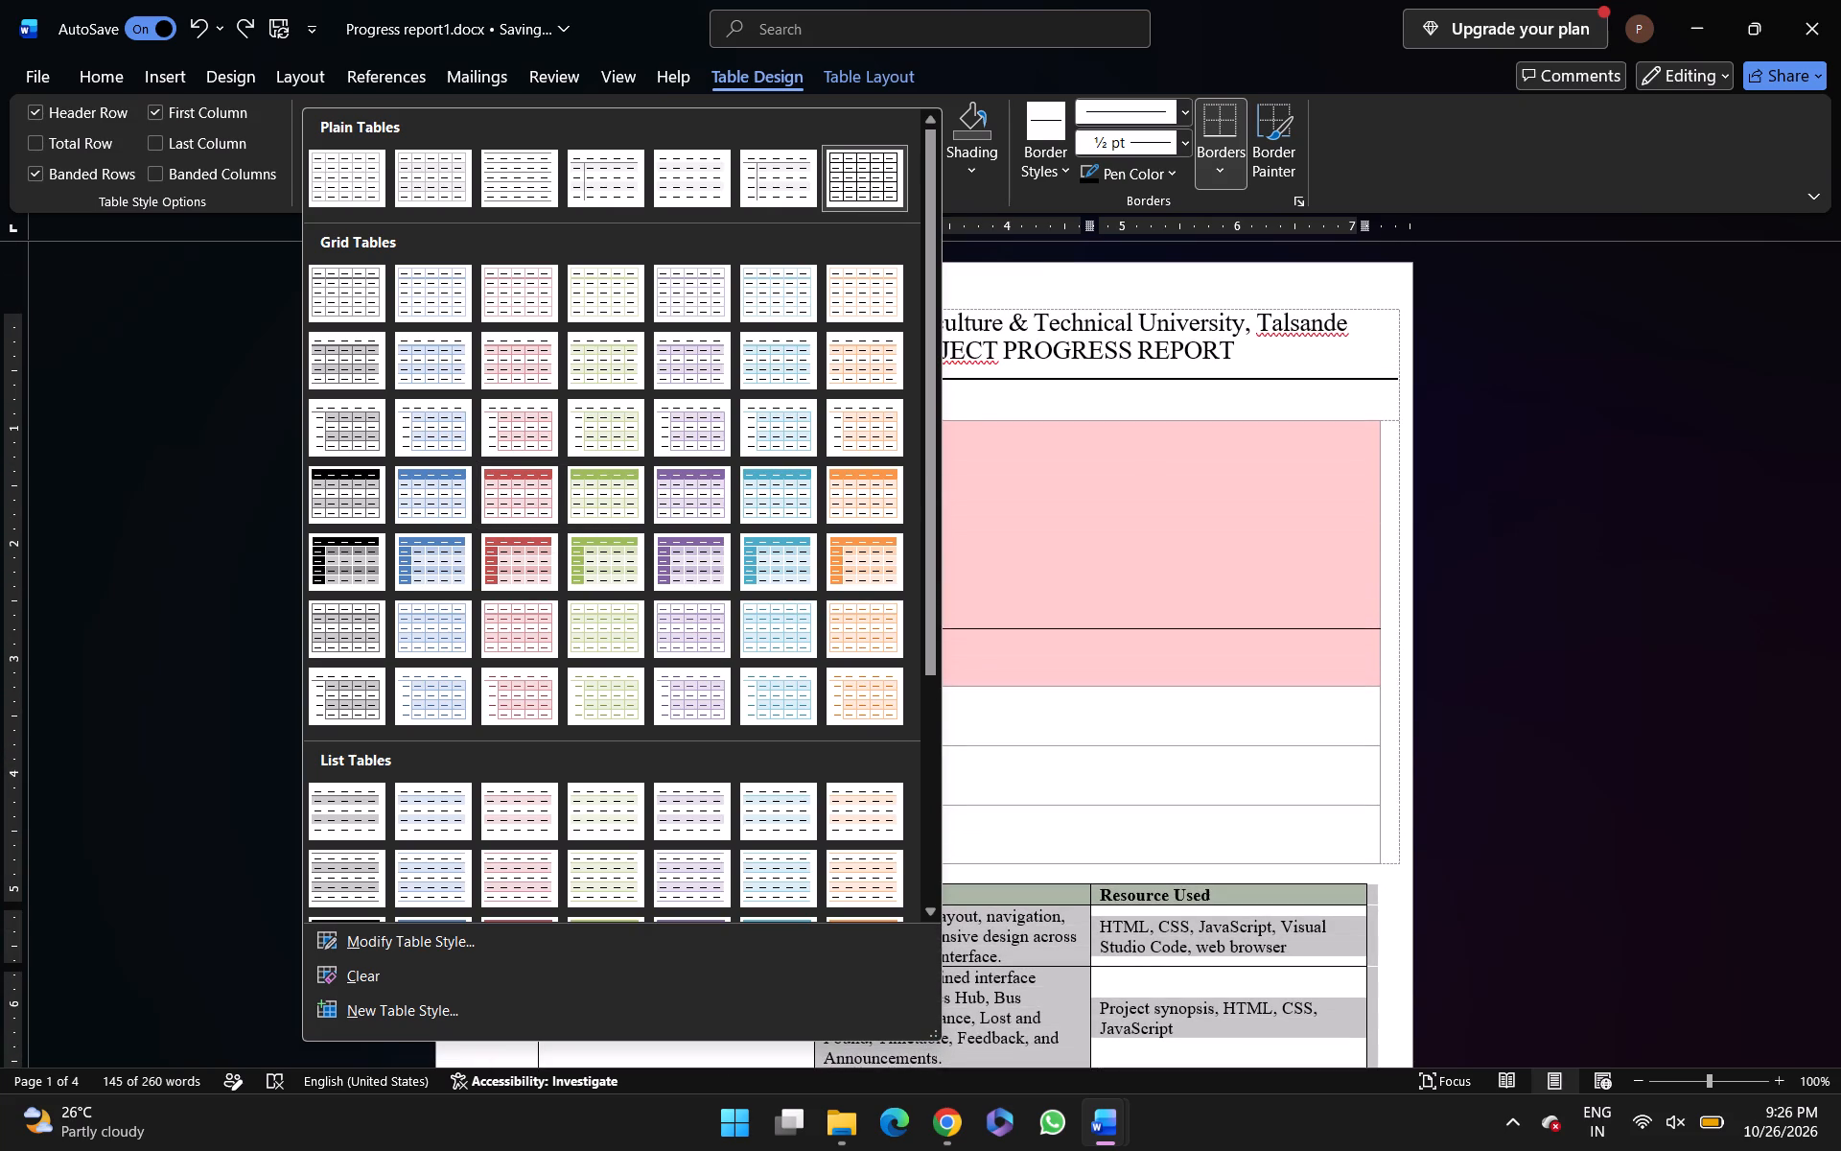
scroll(1002, 462, "up", 1)
scroll(1002, 462, "down", 1)
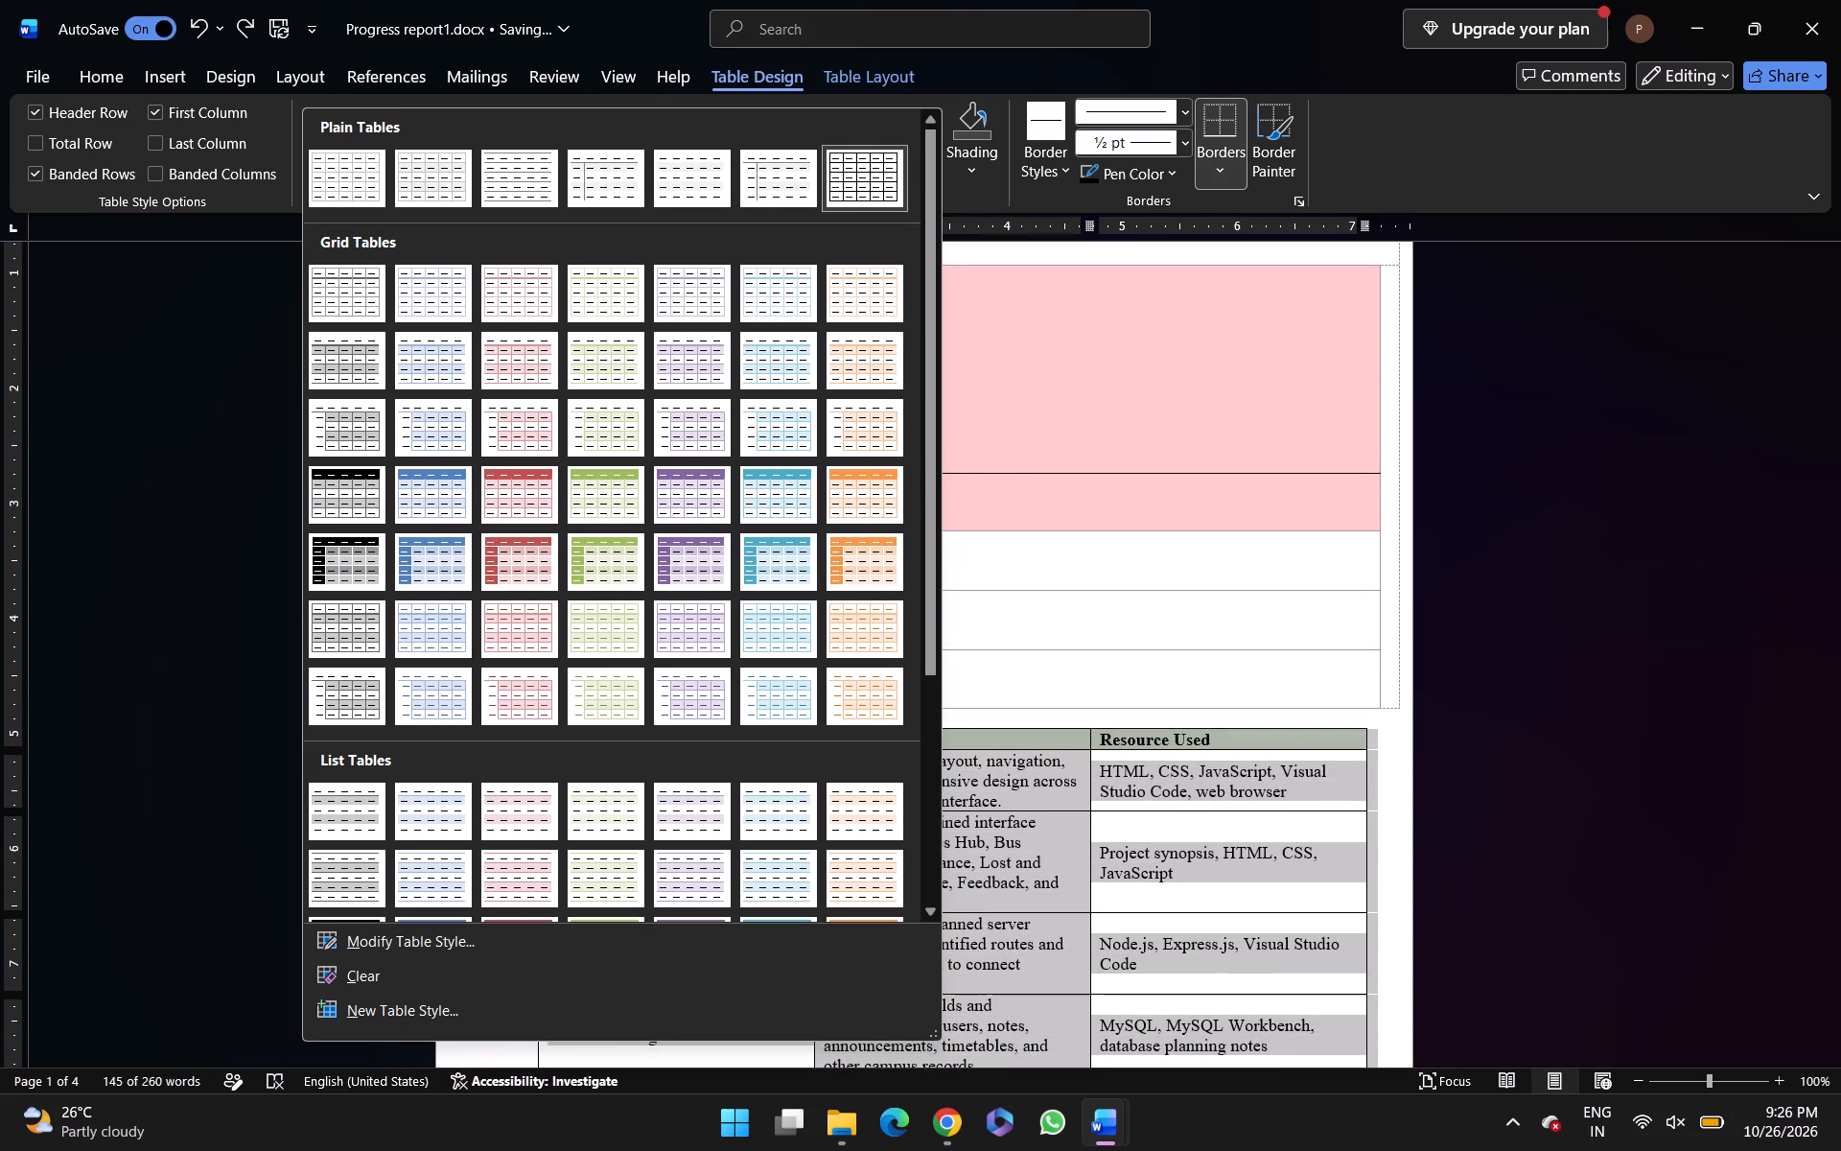
Launch another Word window and open the recent document MyCampus_Progress_Report_August_to_October.docx.
type("word")
key("Return")
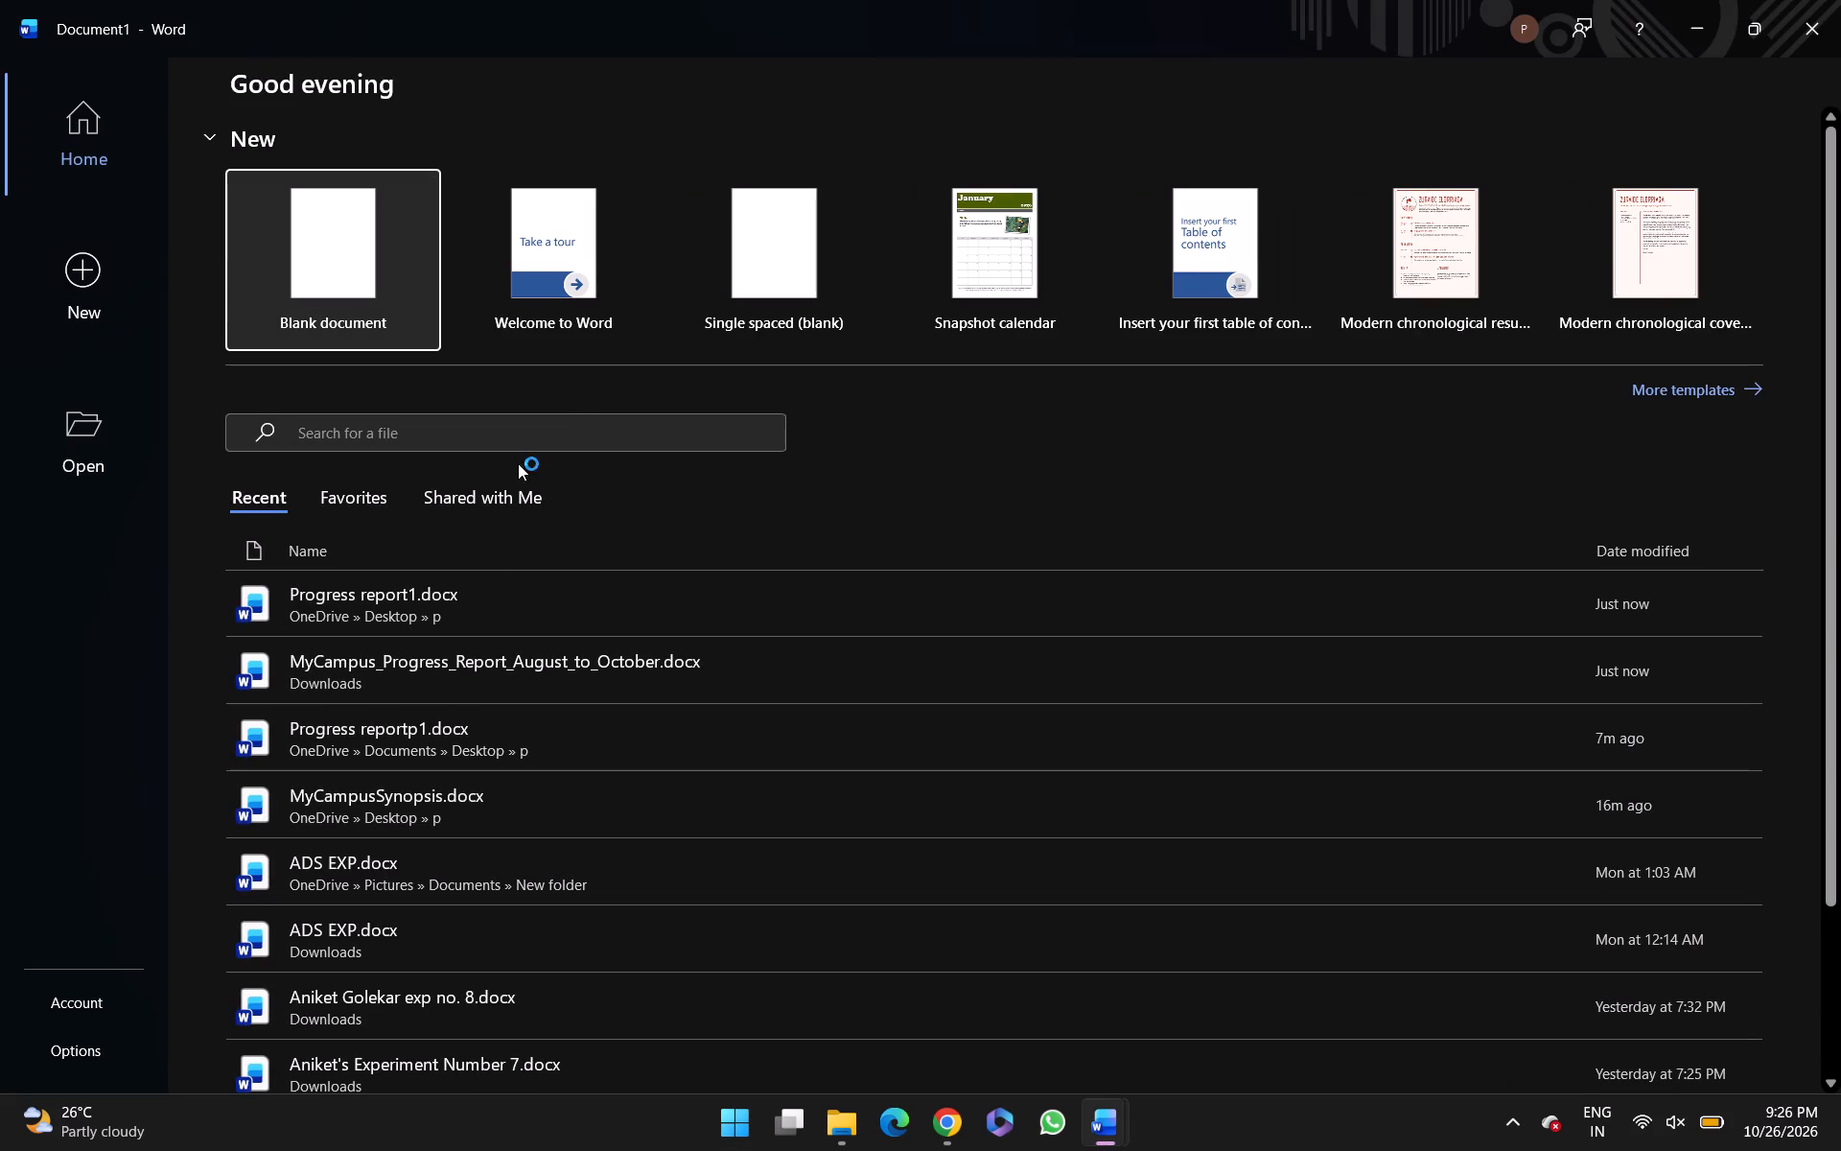
double_click(595, 685)
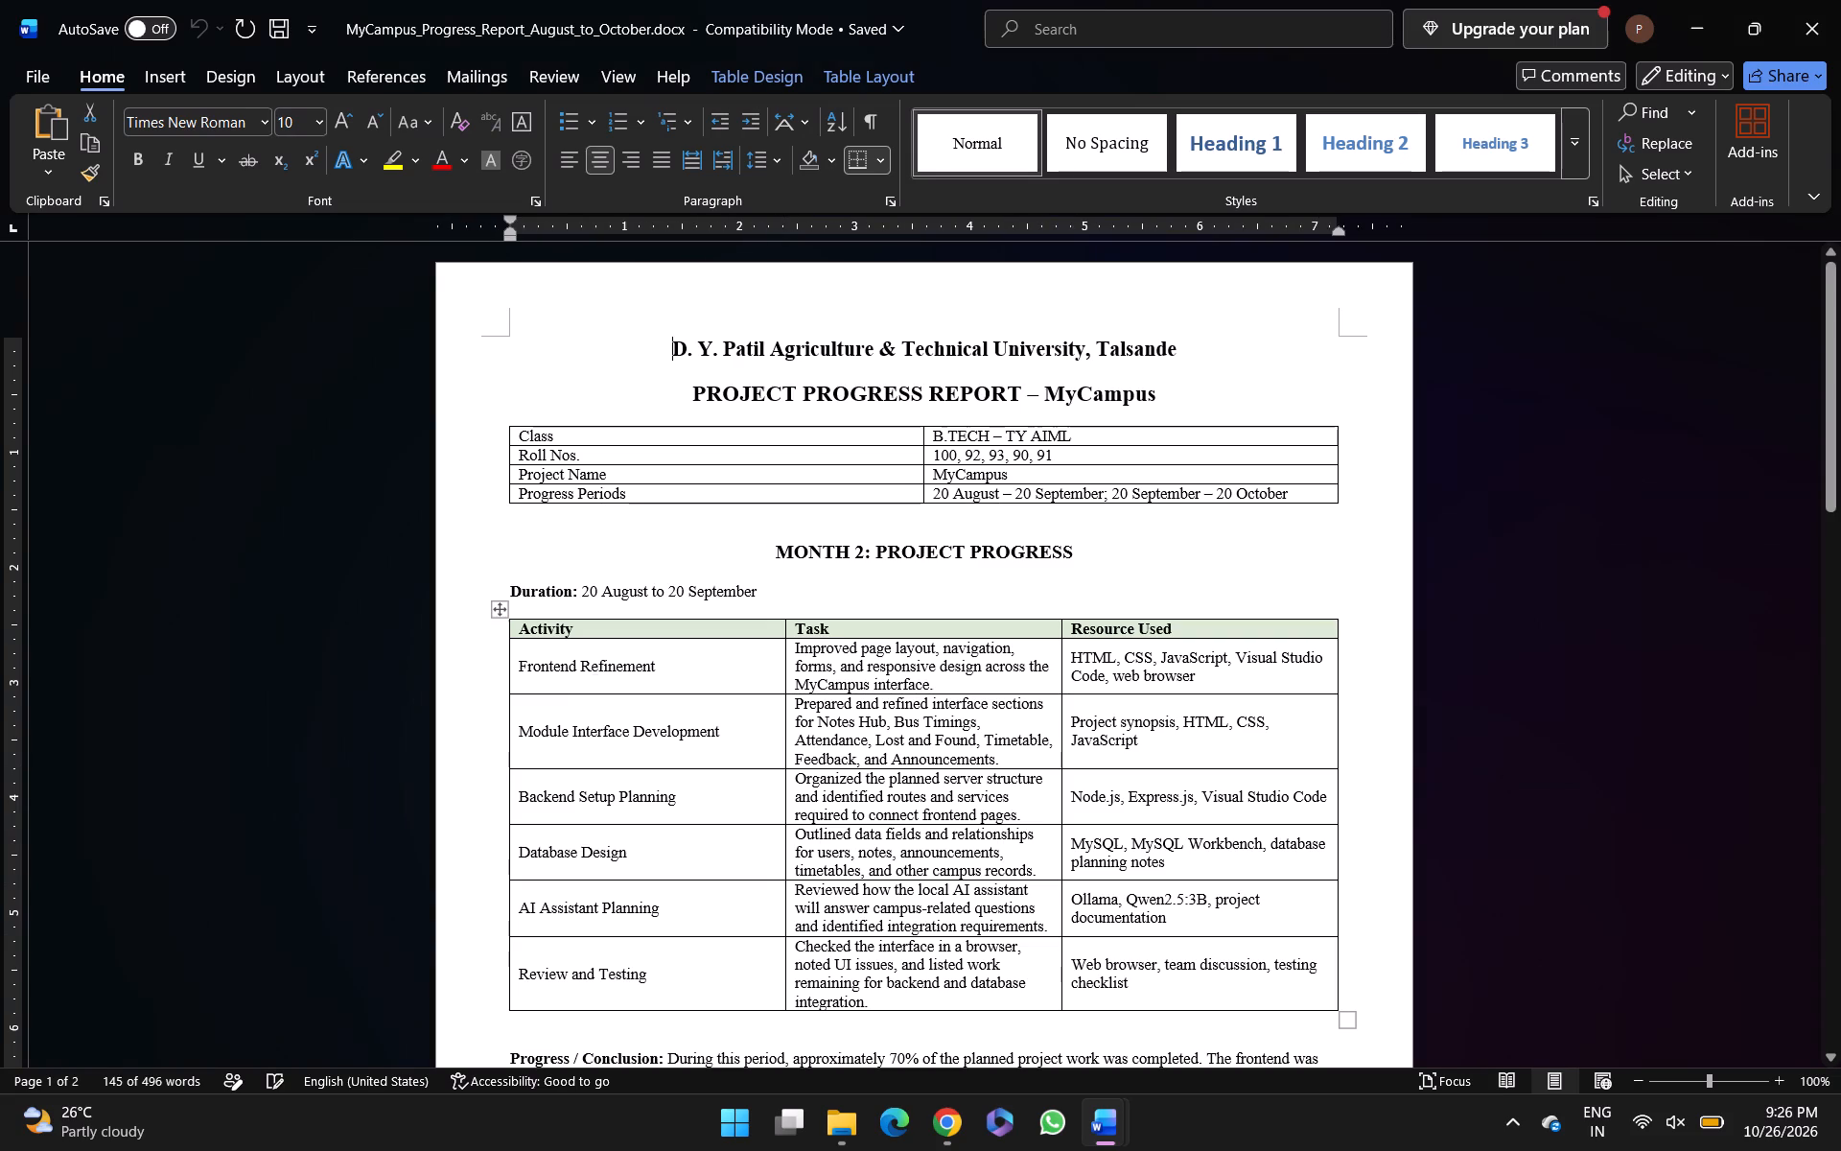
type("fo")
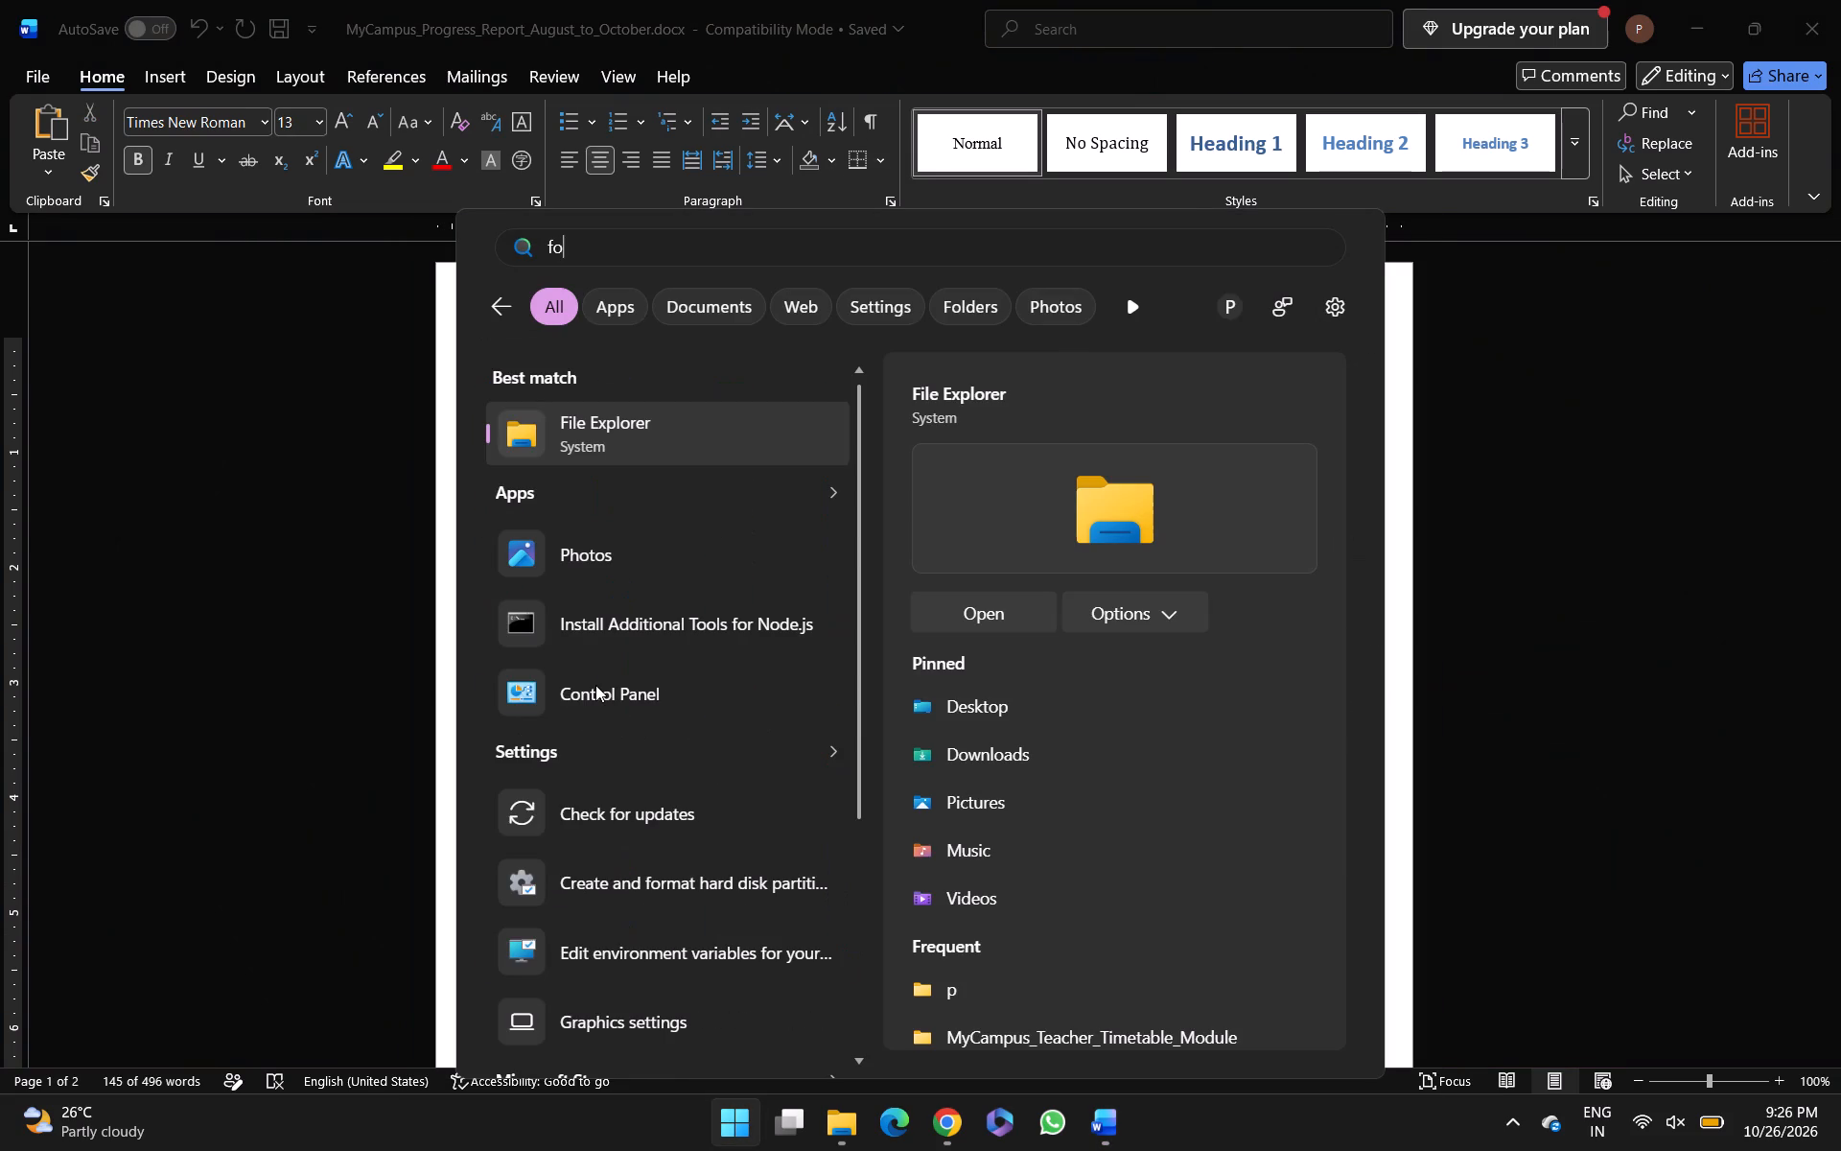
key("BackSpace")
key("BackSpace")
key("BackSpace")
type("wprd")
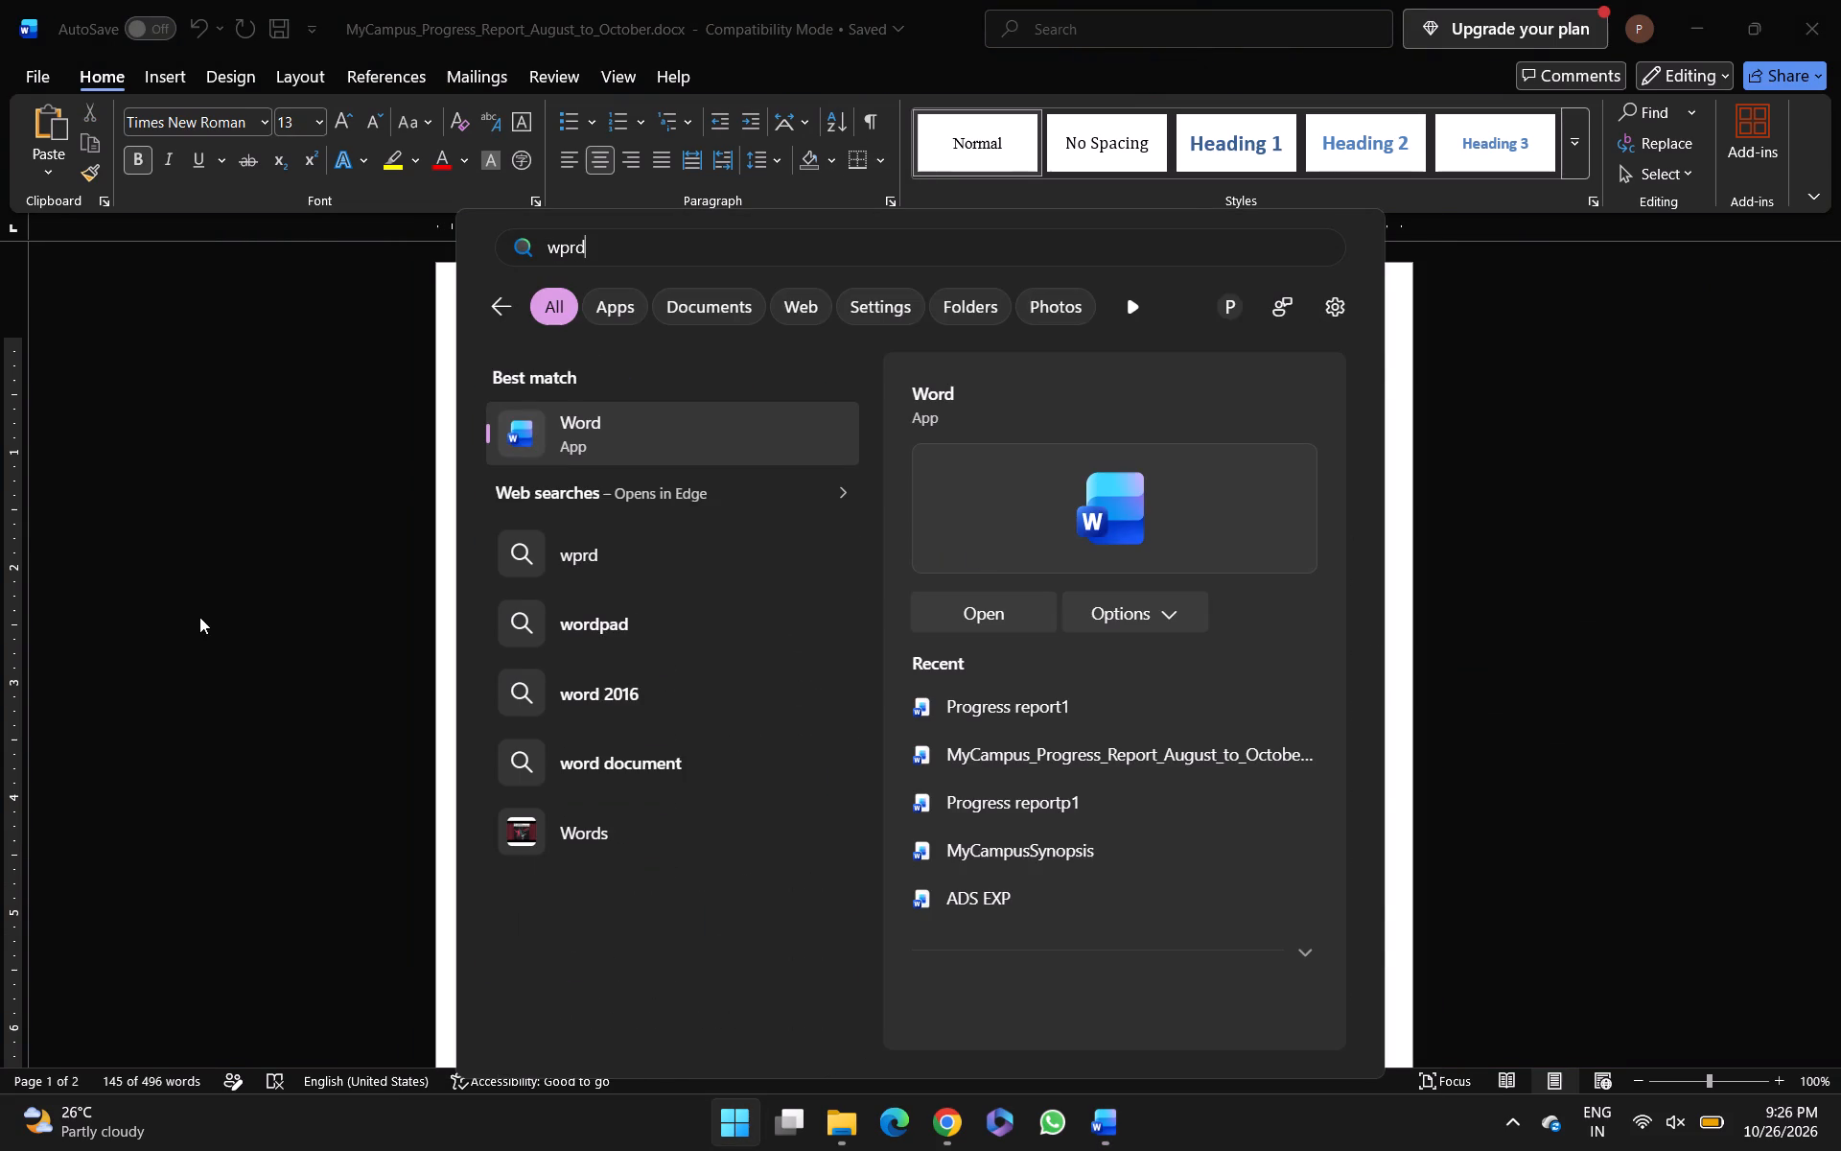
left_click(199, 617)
Bring up the list of recent documents available to open.
left_click(48, 77)
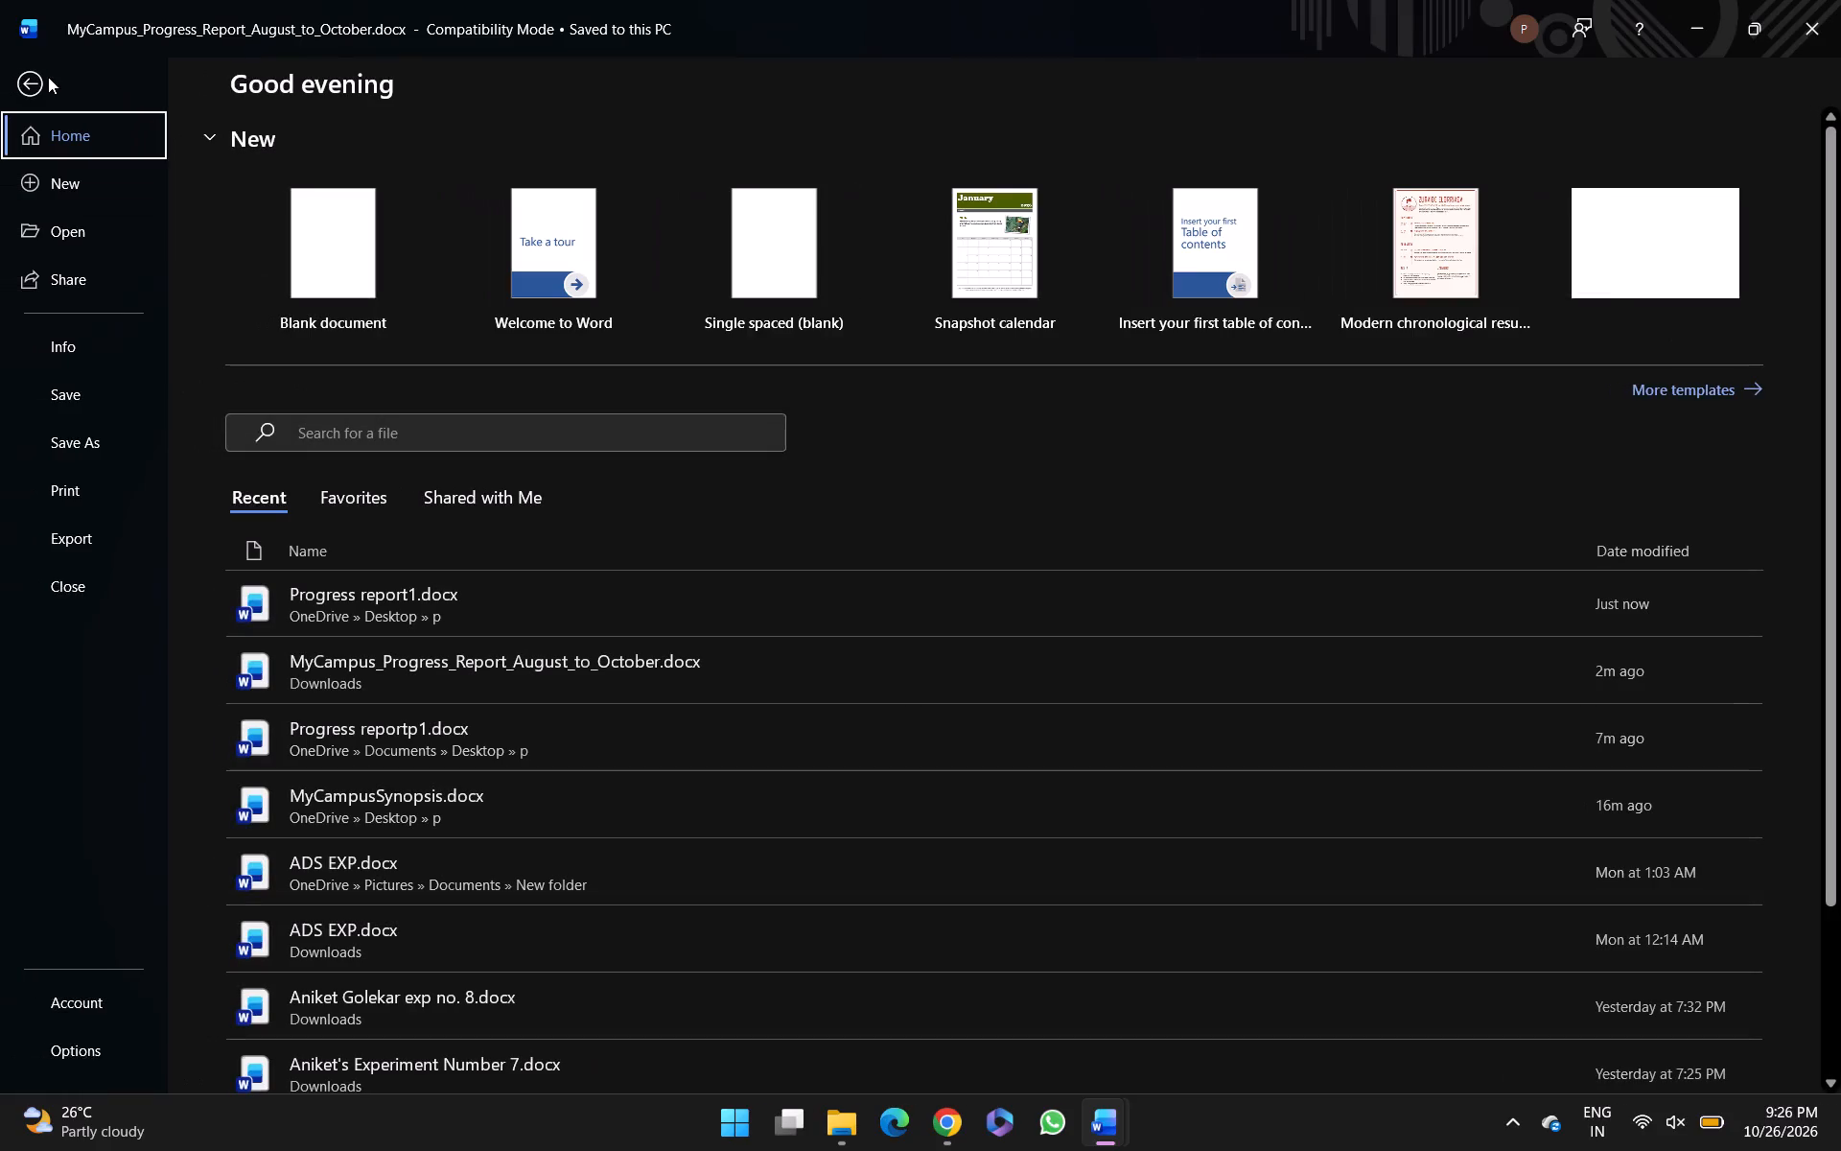
left_click(66, 239)
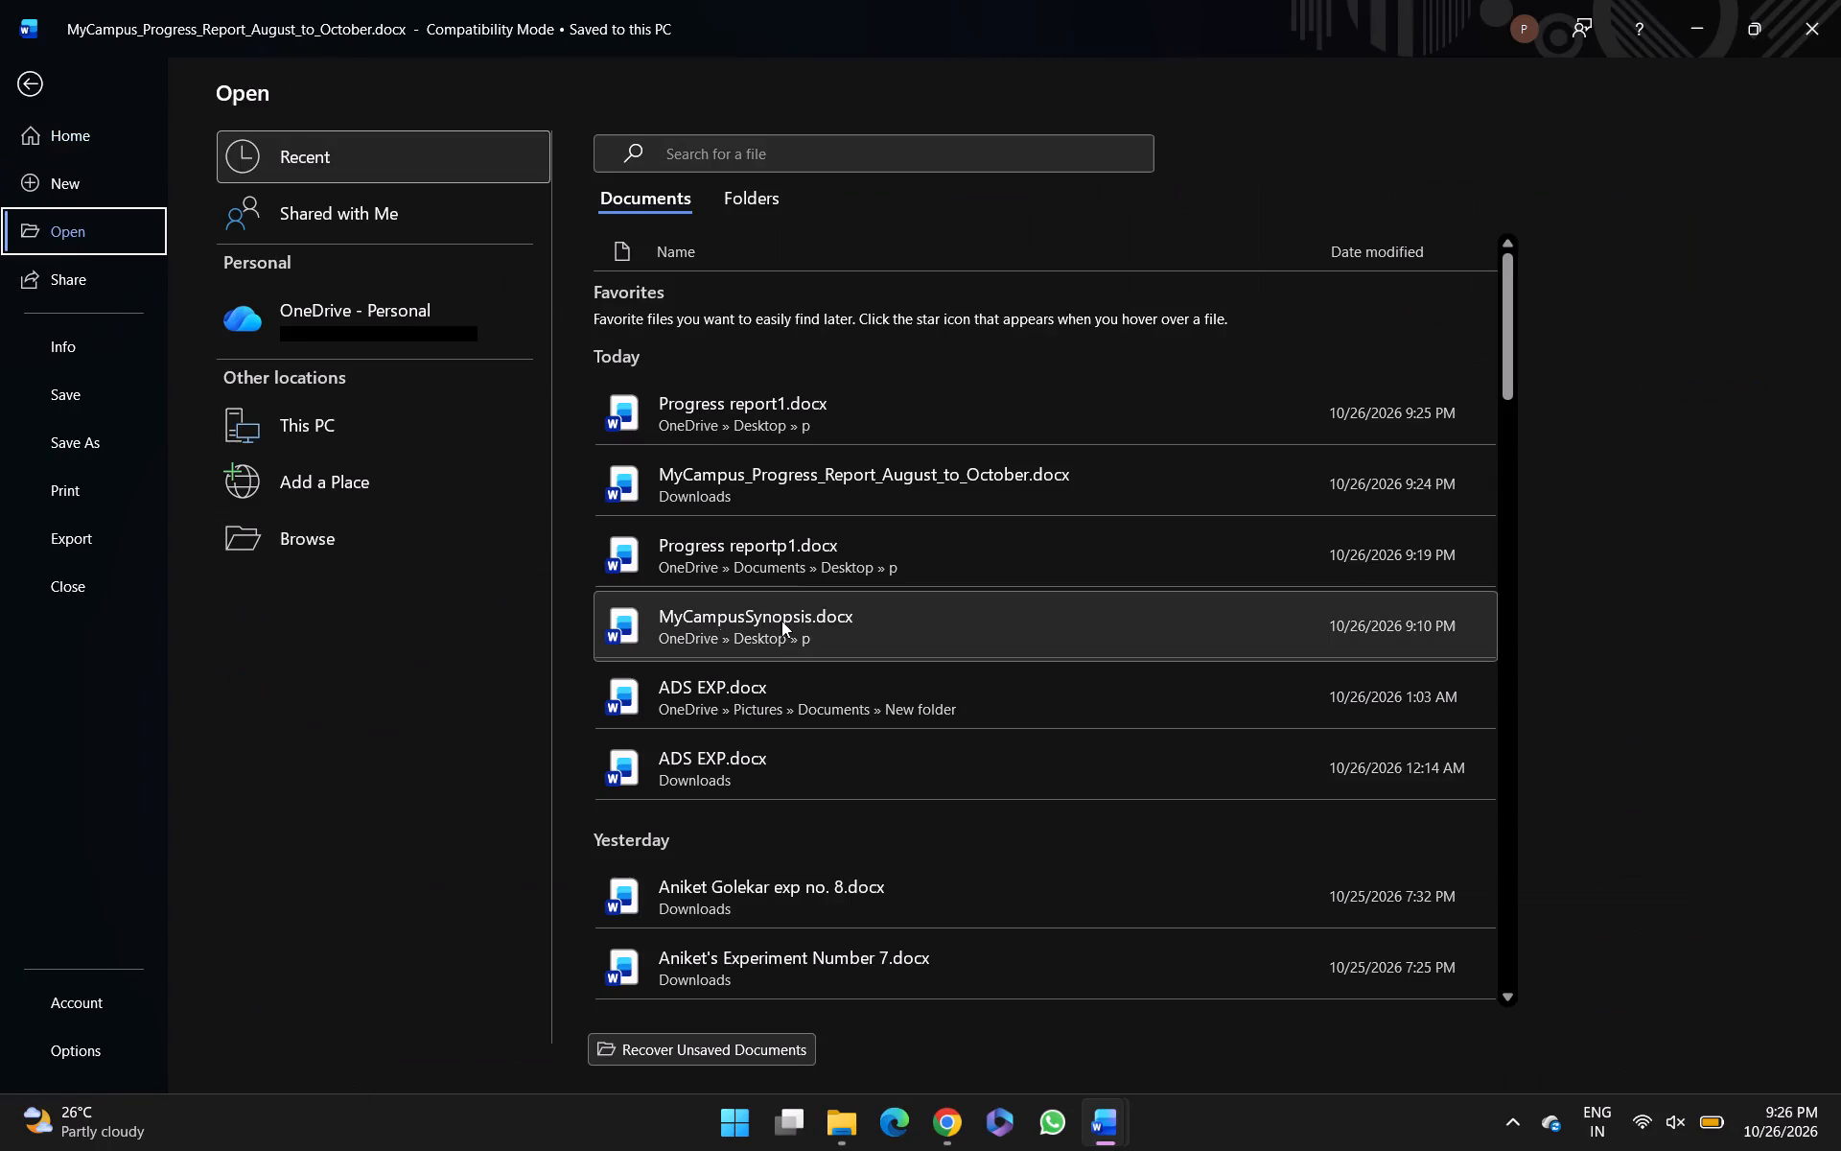
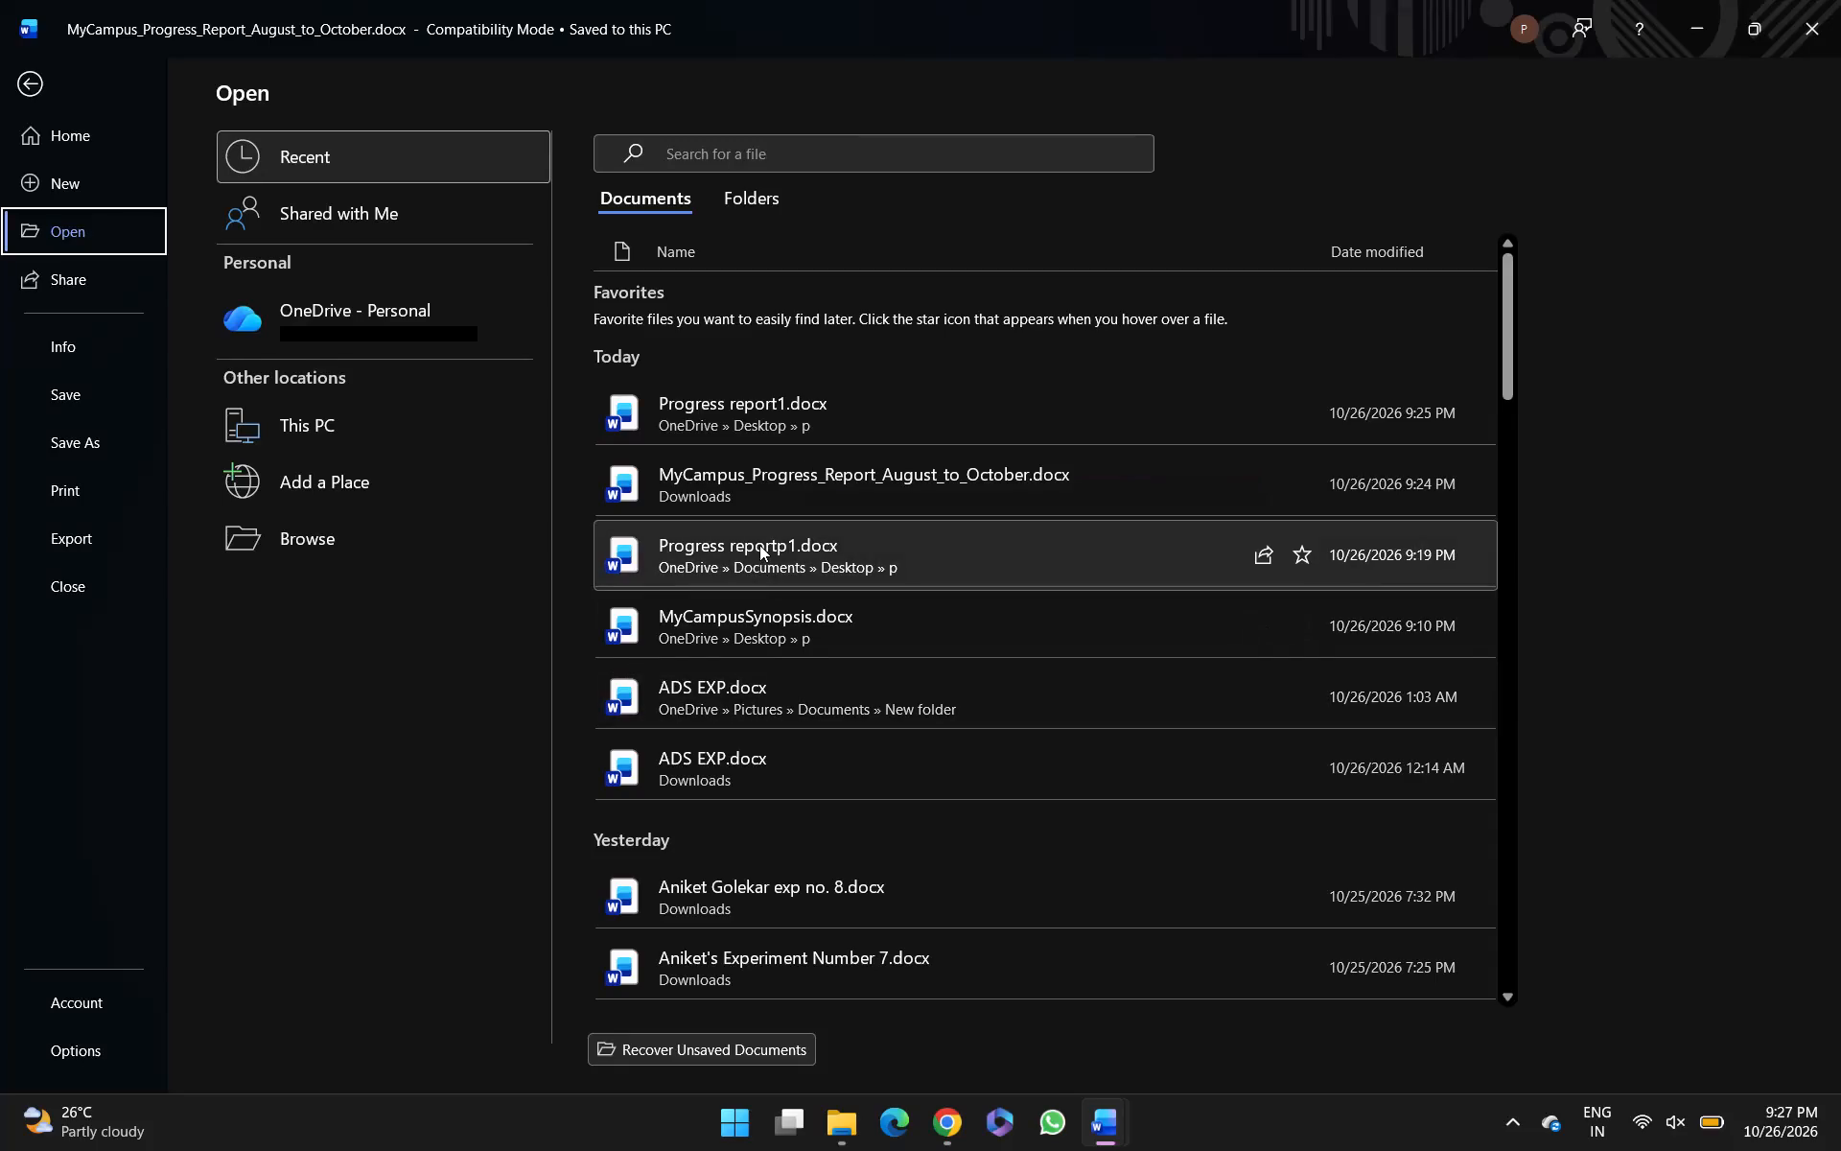
Open the recent document Progress report1.docx and review the pasted progress table beneath the project details.
double_click(755, 421)
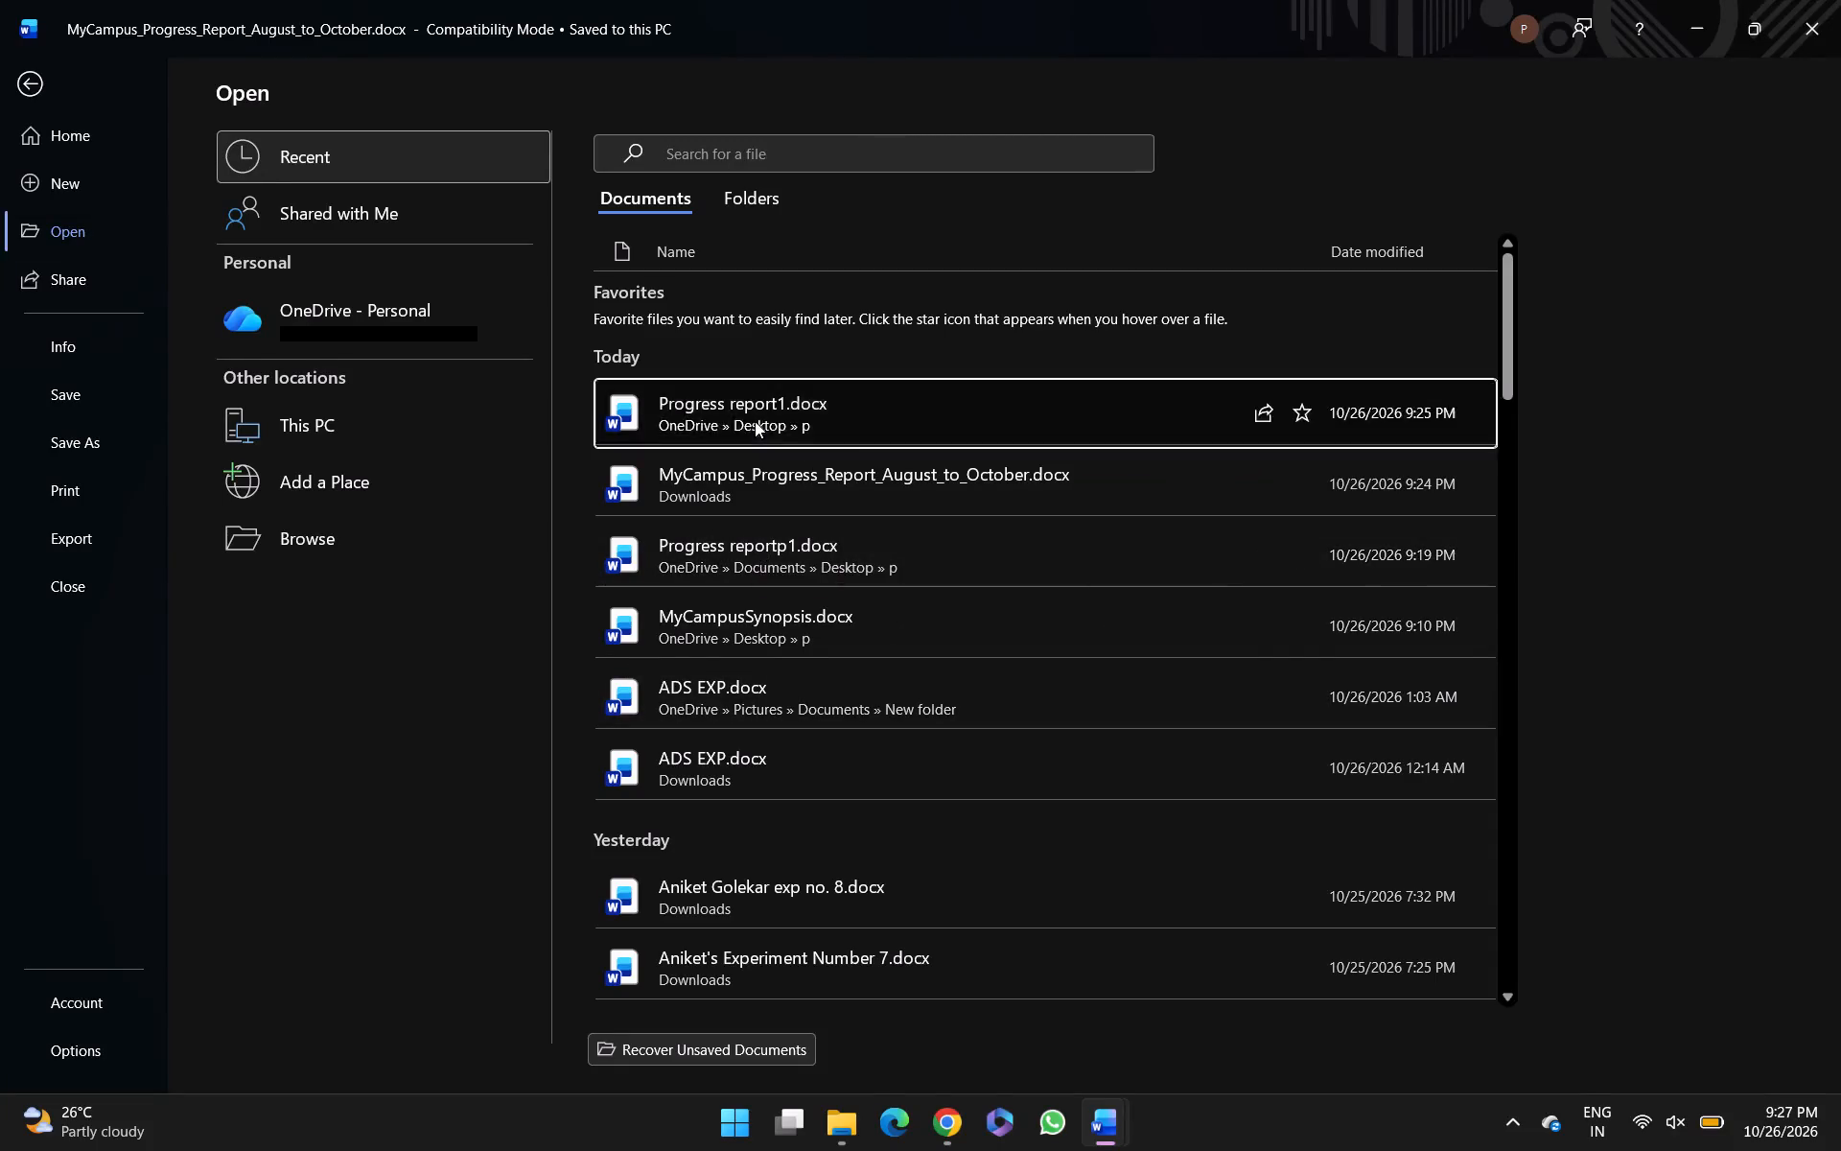
scroll(755, 421, "down", 1)
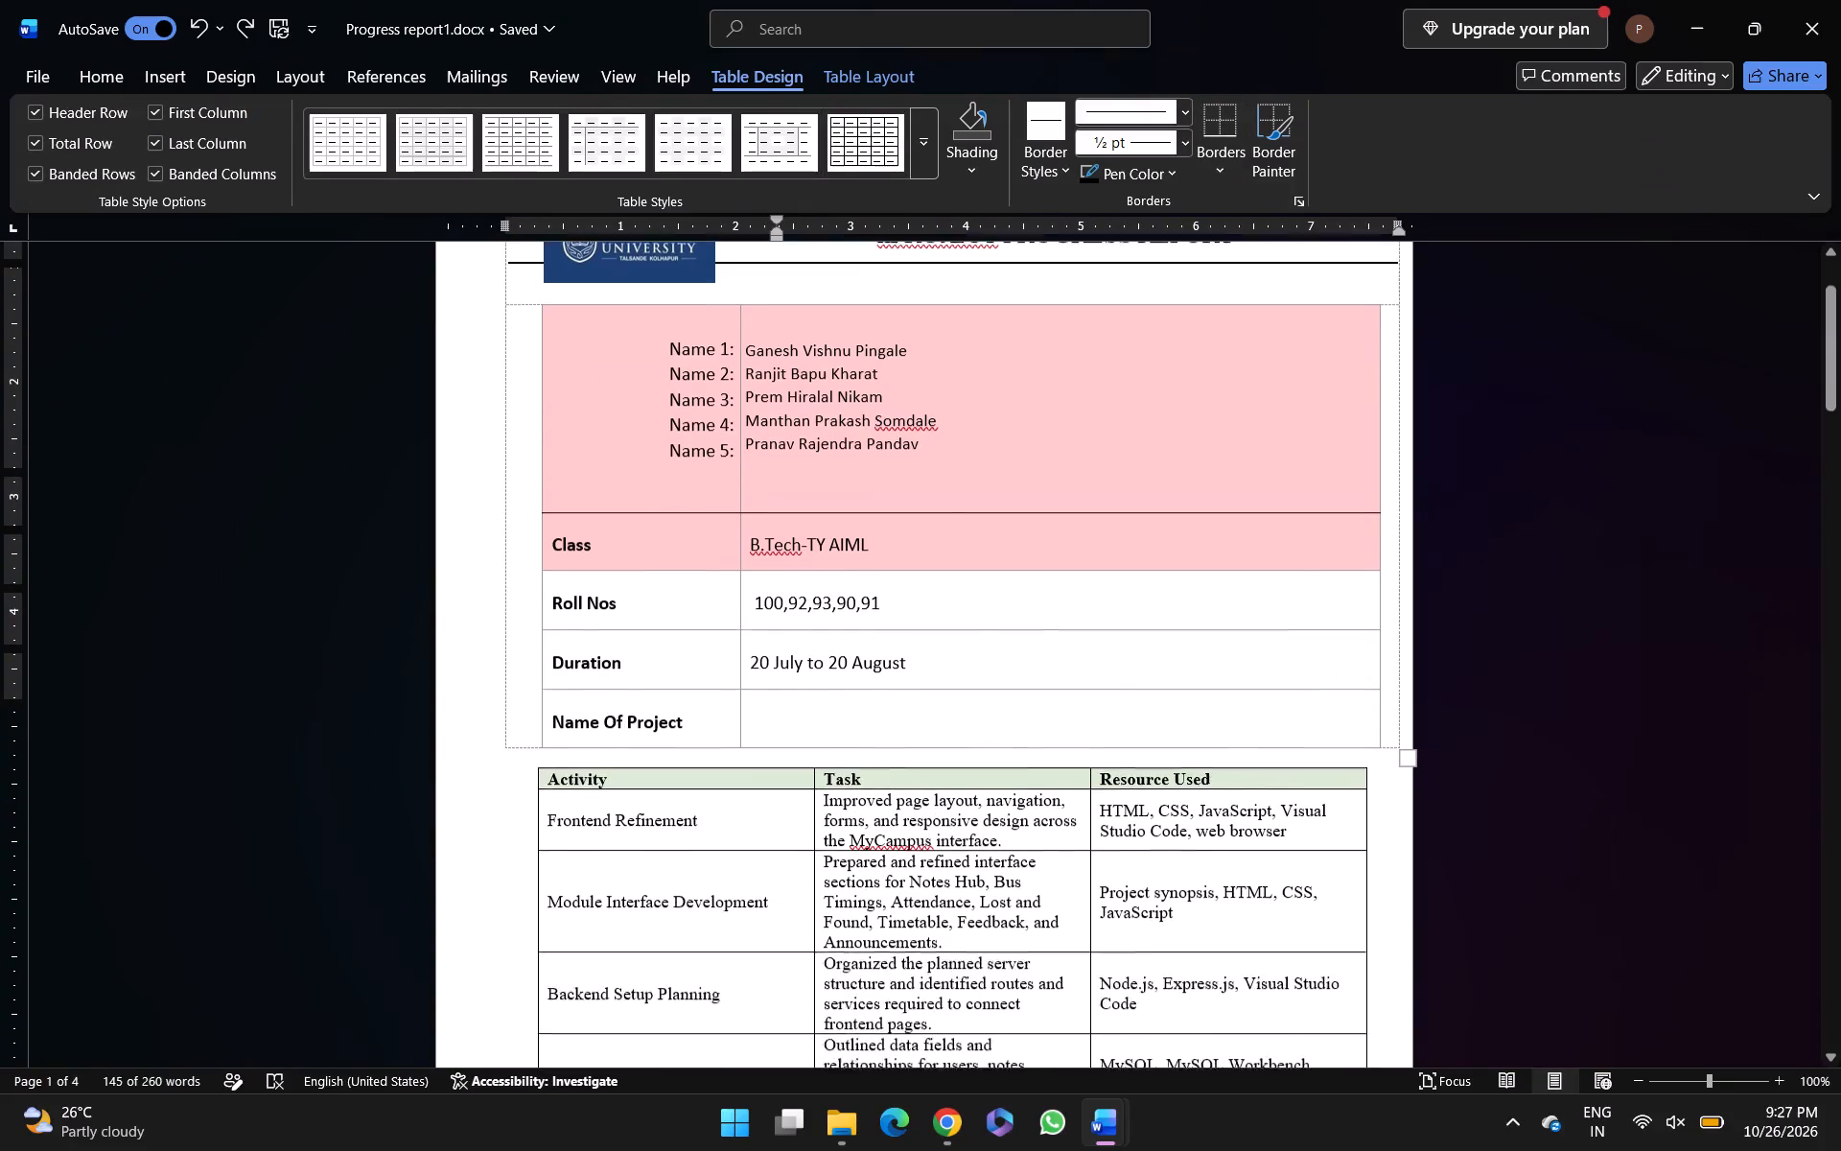
scroll(755, 421, "down", 1)
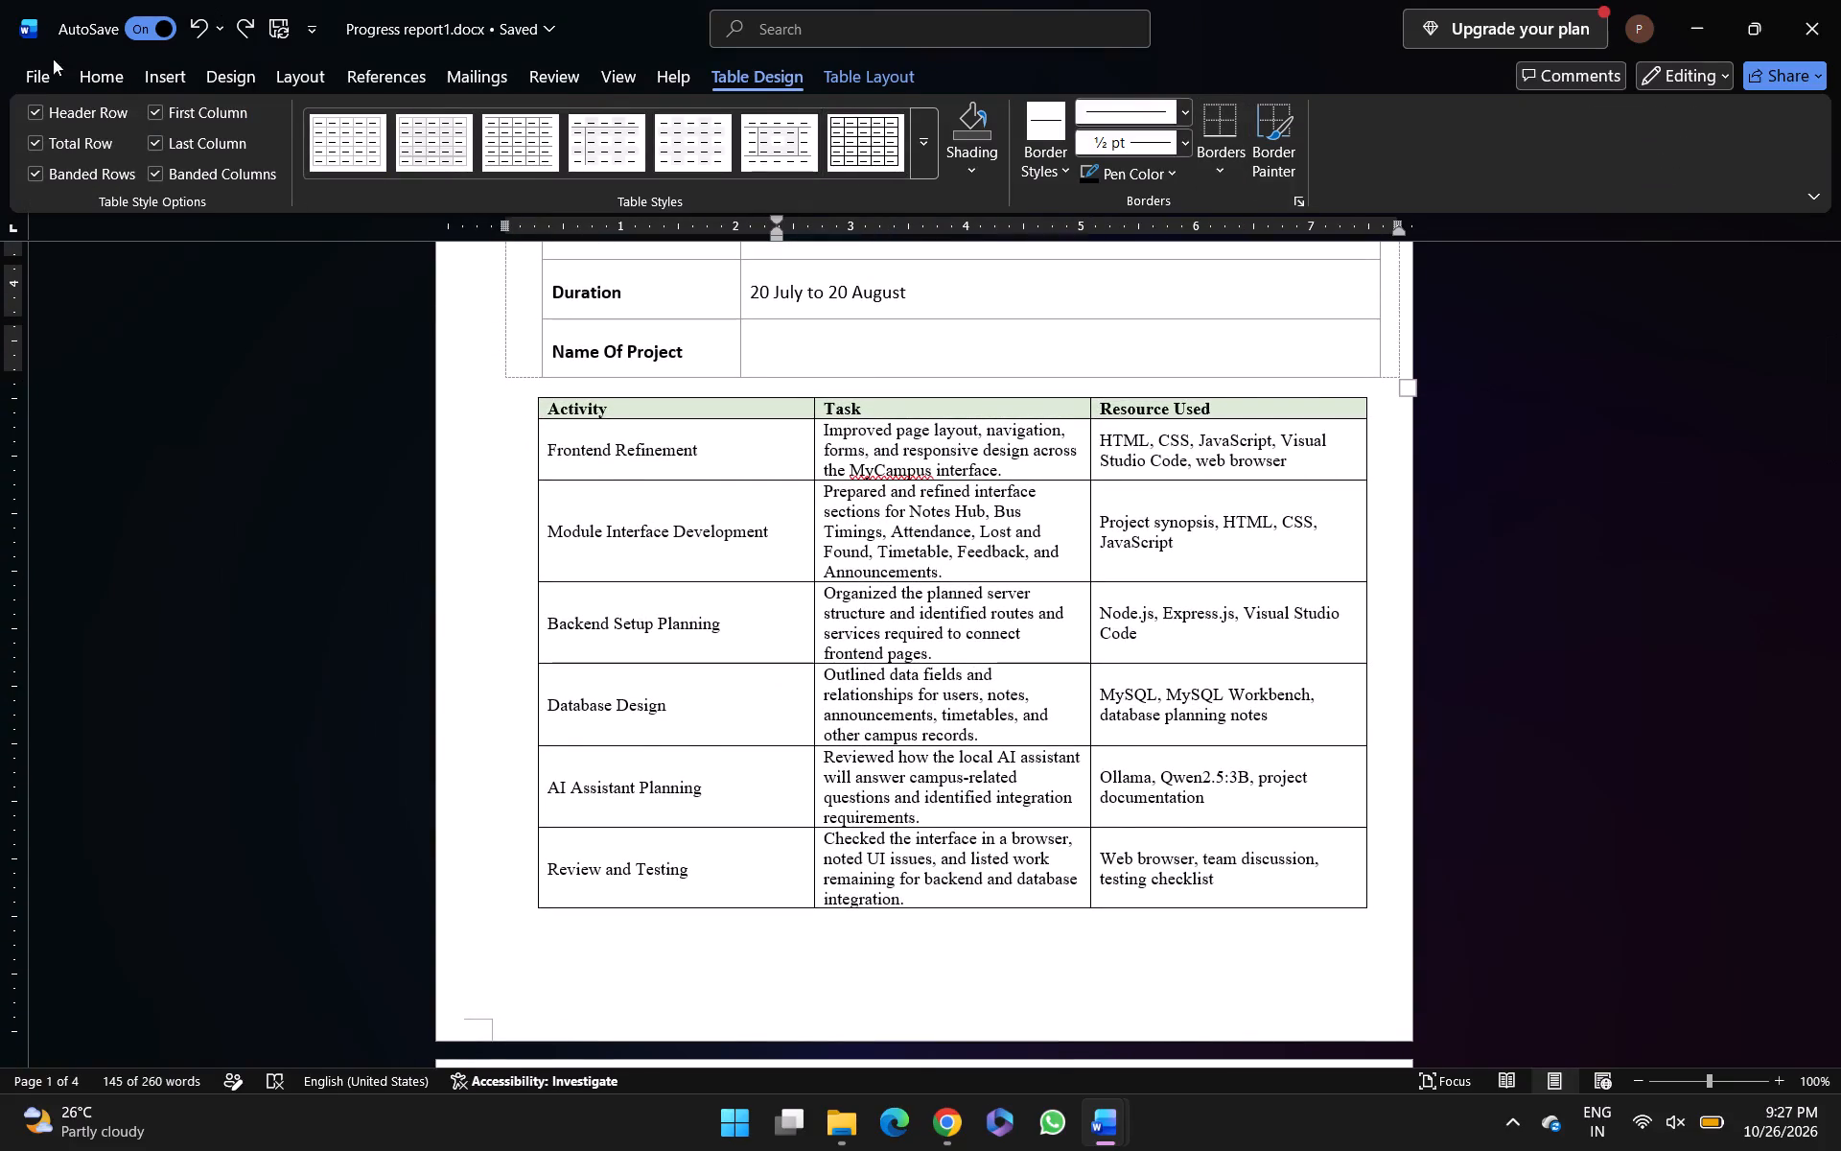
Switch to the open Progress reportp1.docx document and view its project details and activity table.
left_click(46, 79)
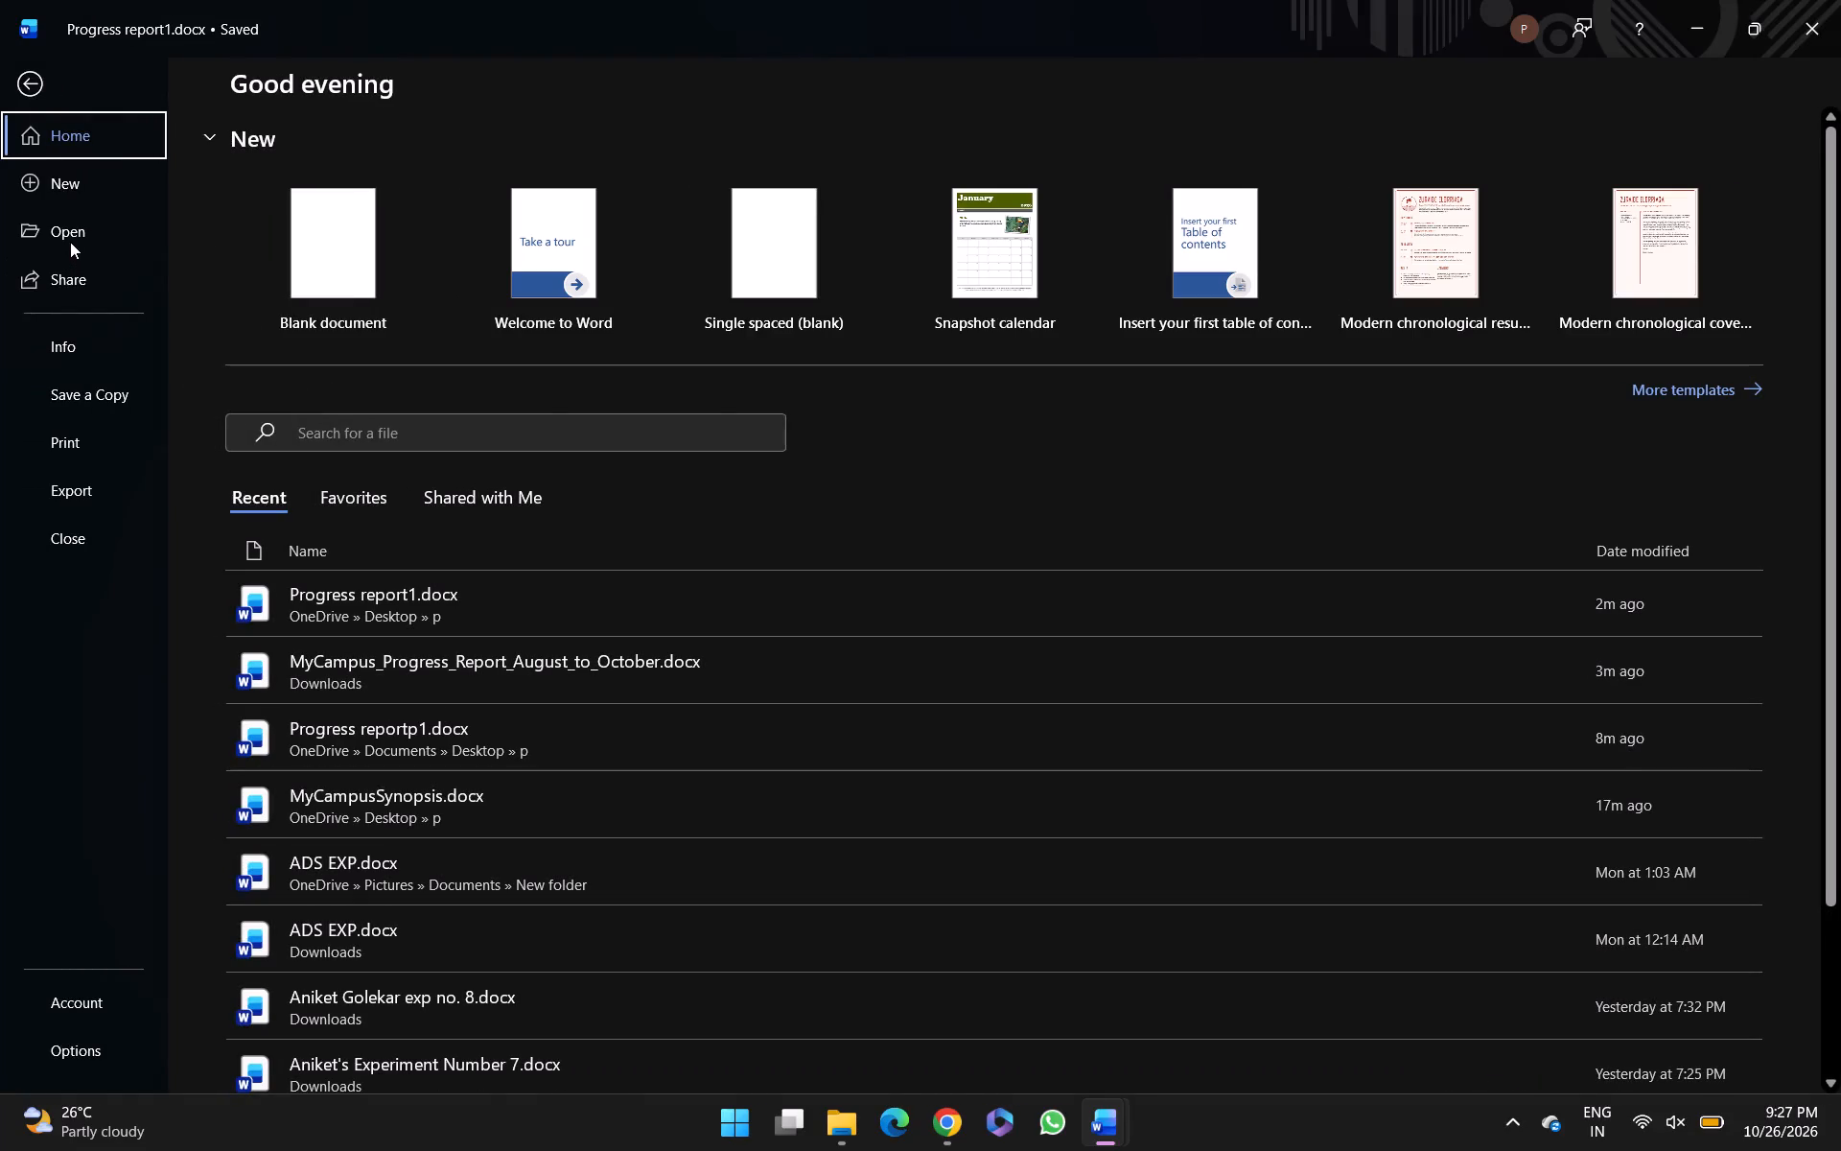
left_click(70, 242)
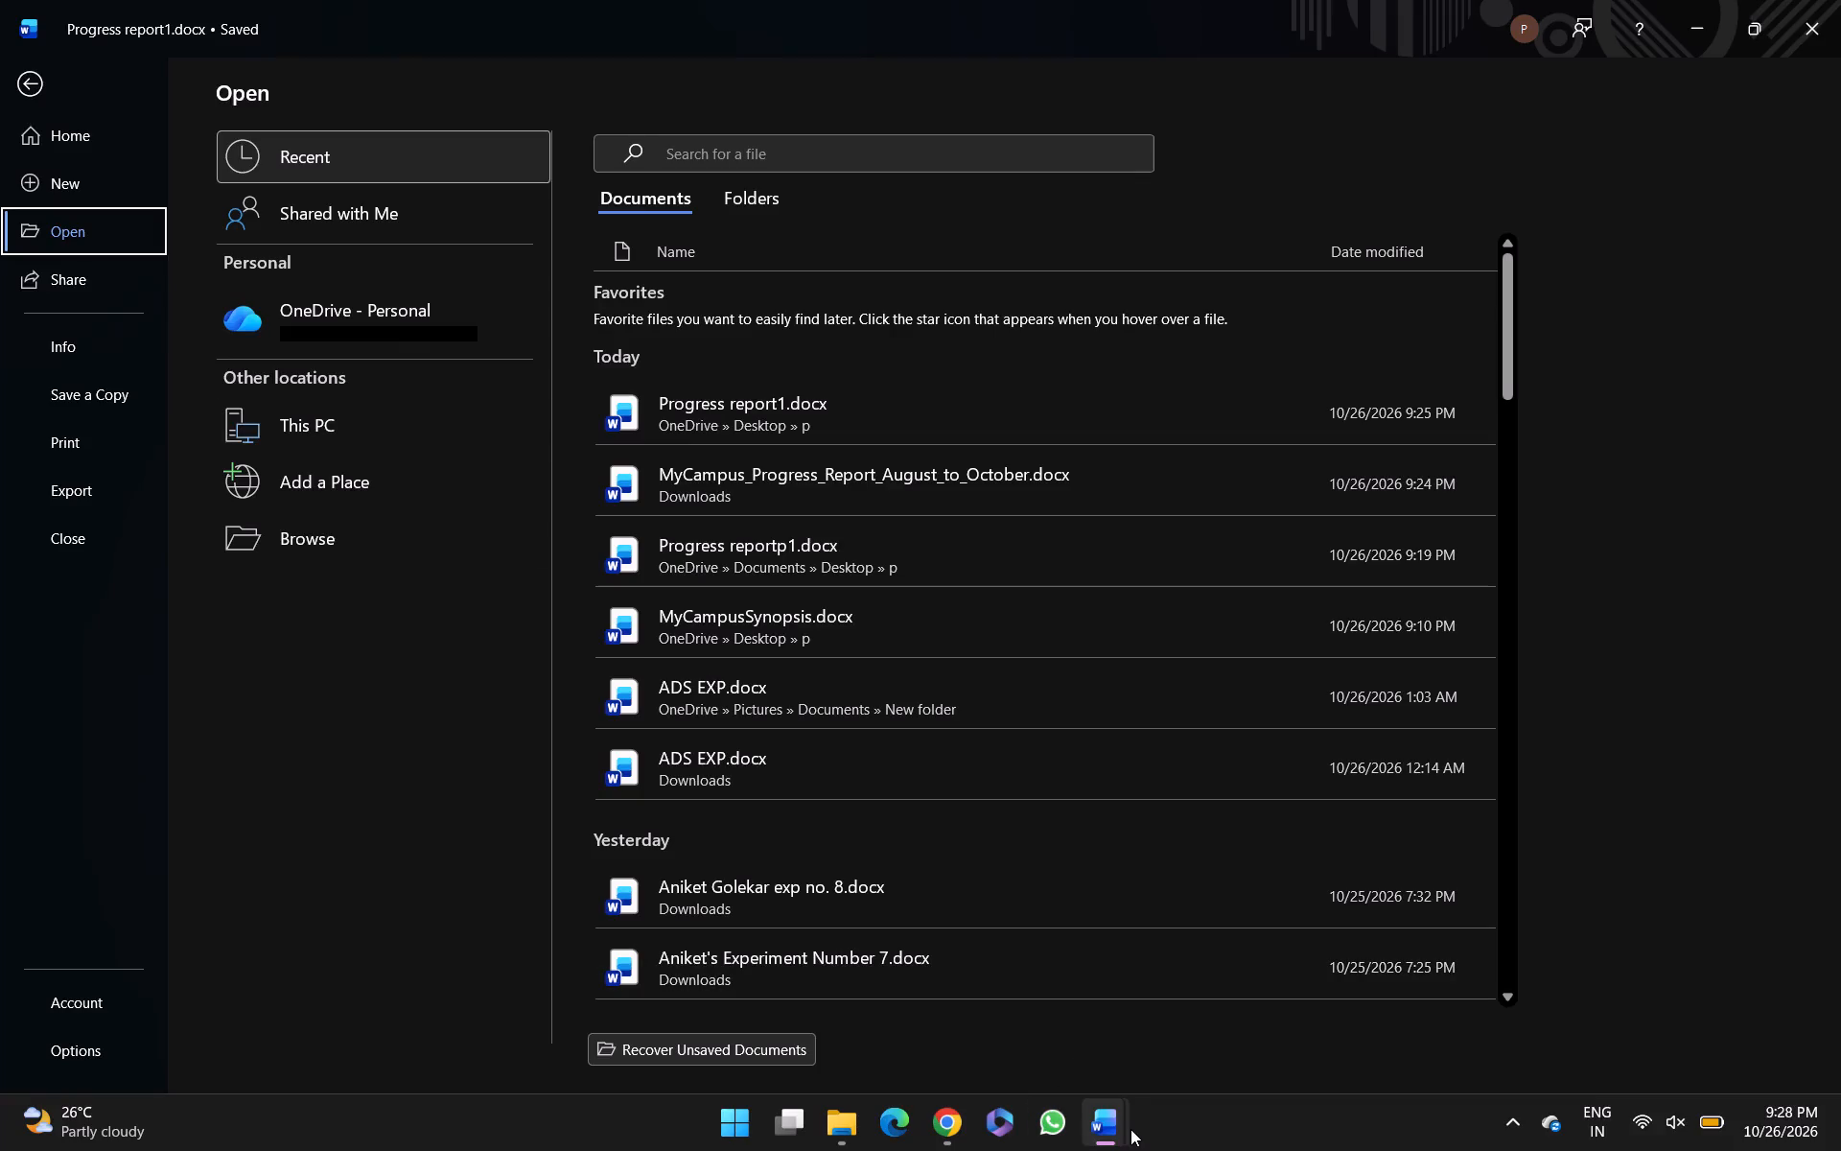
left_click_drag(1130, 1129, 1052, 1118)
left_click(1052, 1118)
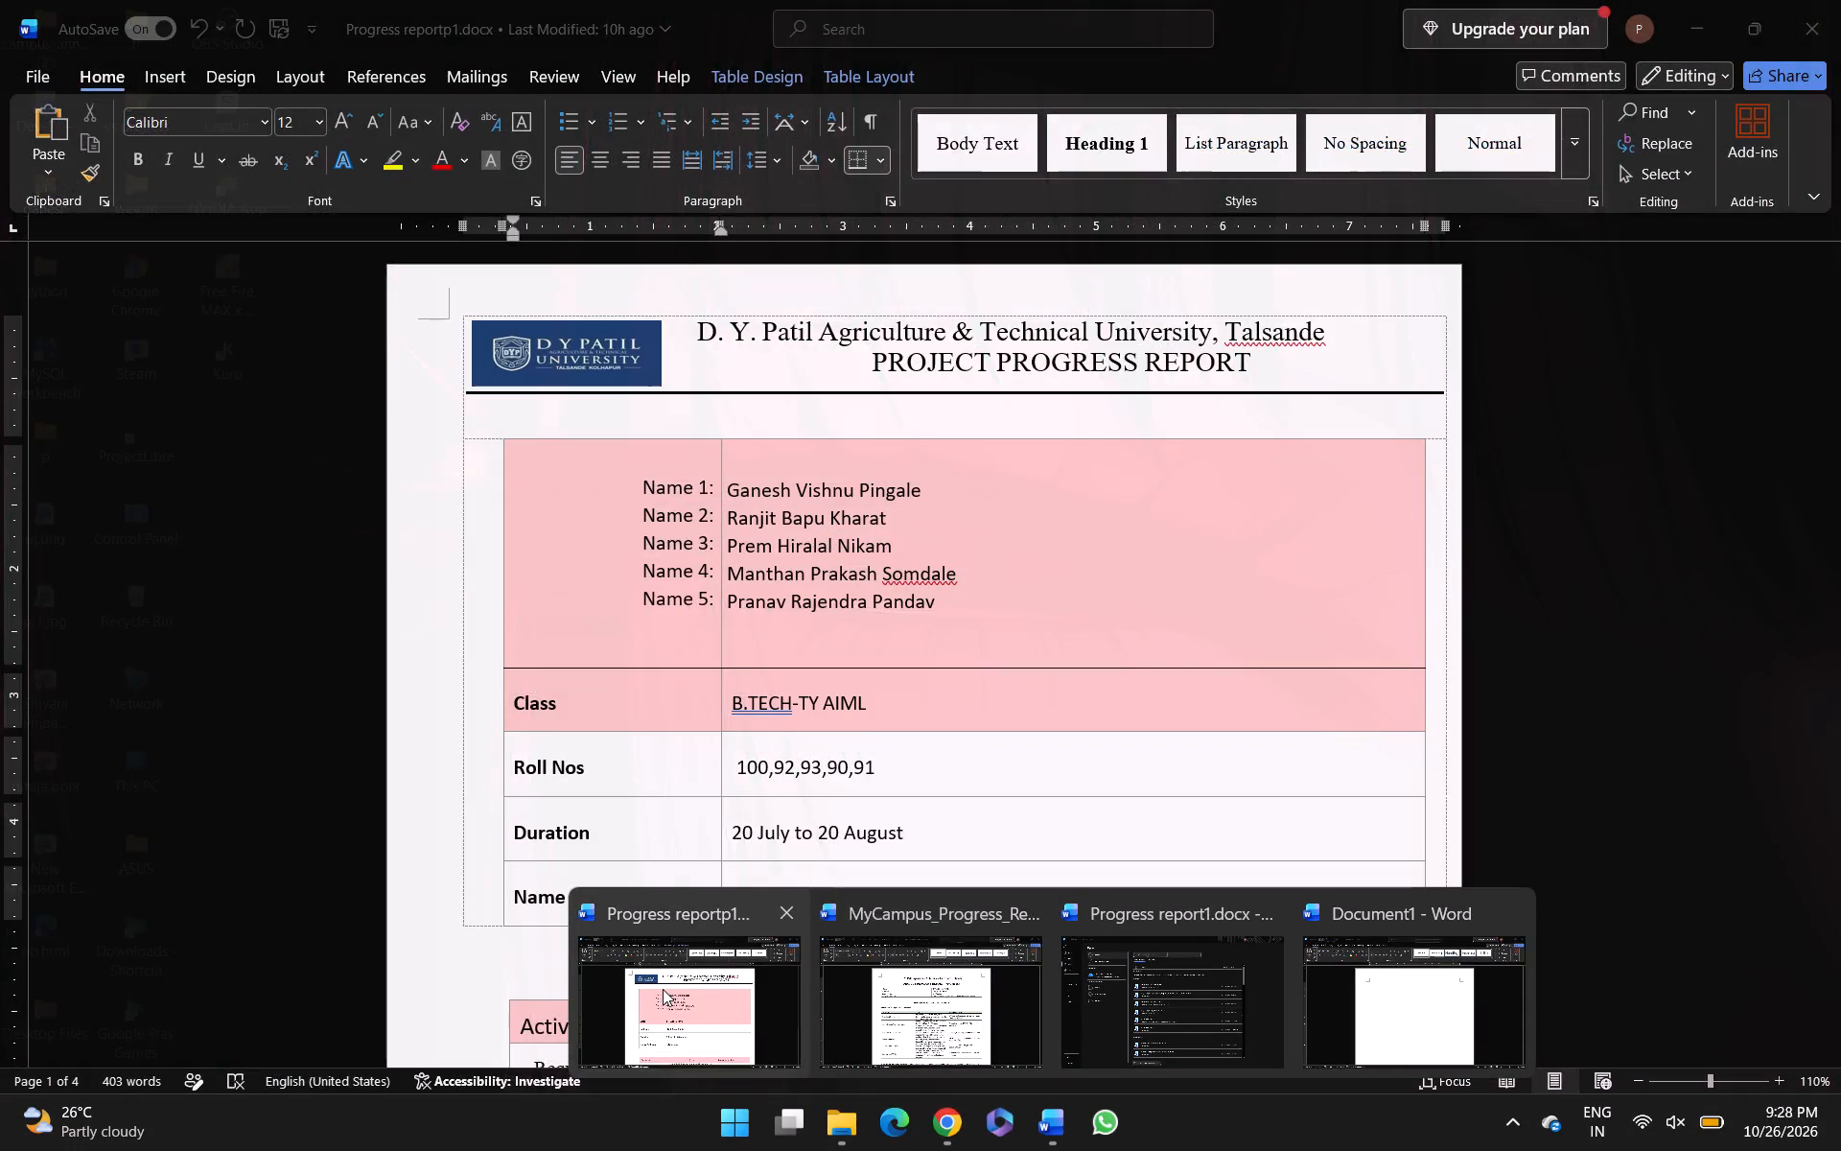
left_click(663, 989)
scroll(734, 845, "up", 1)
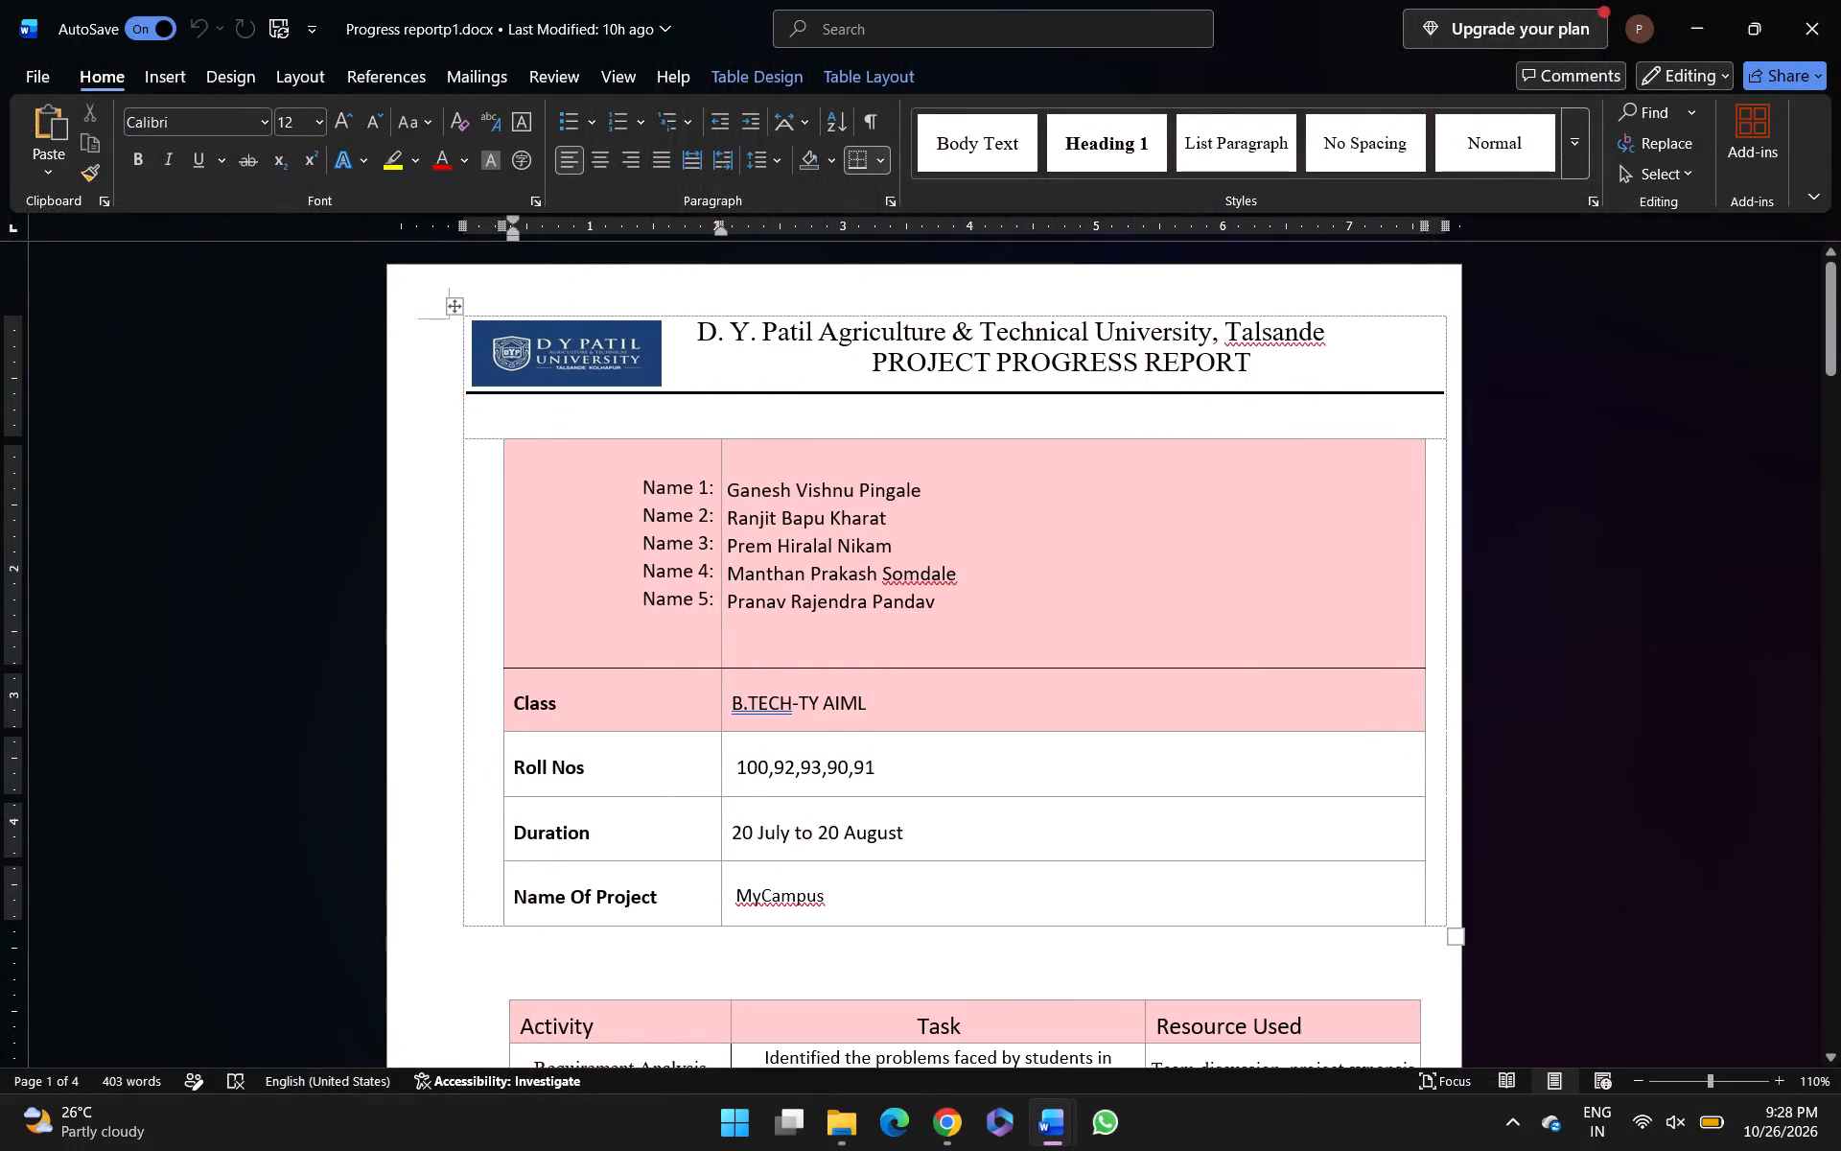
scroll(734, 845, "down", 2)
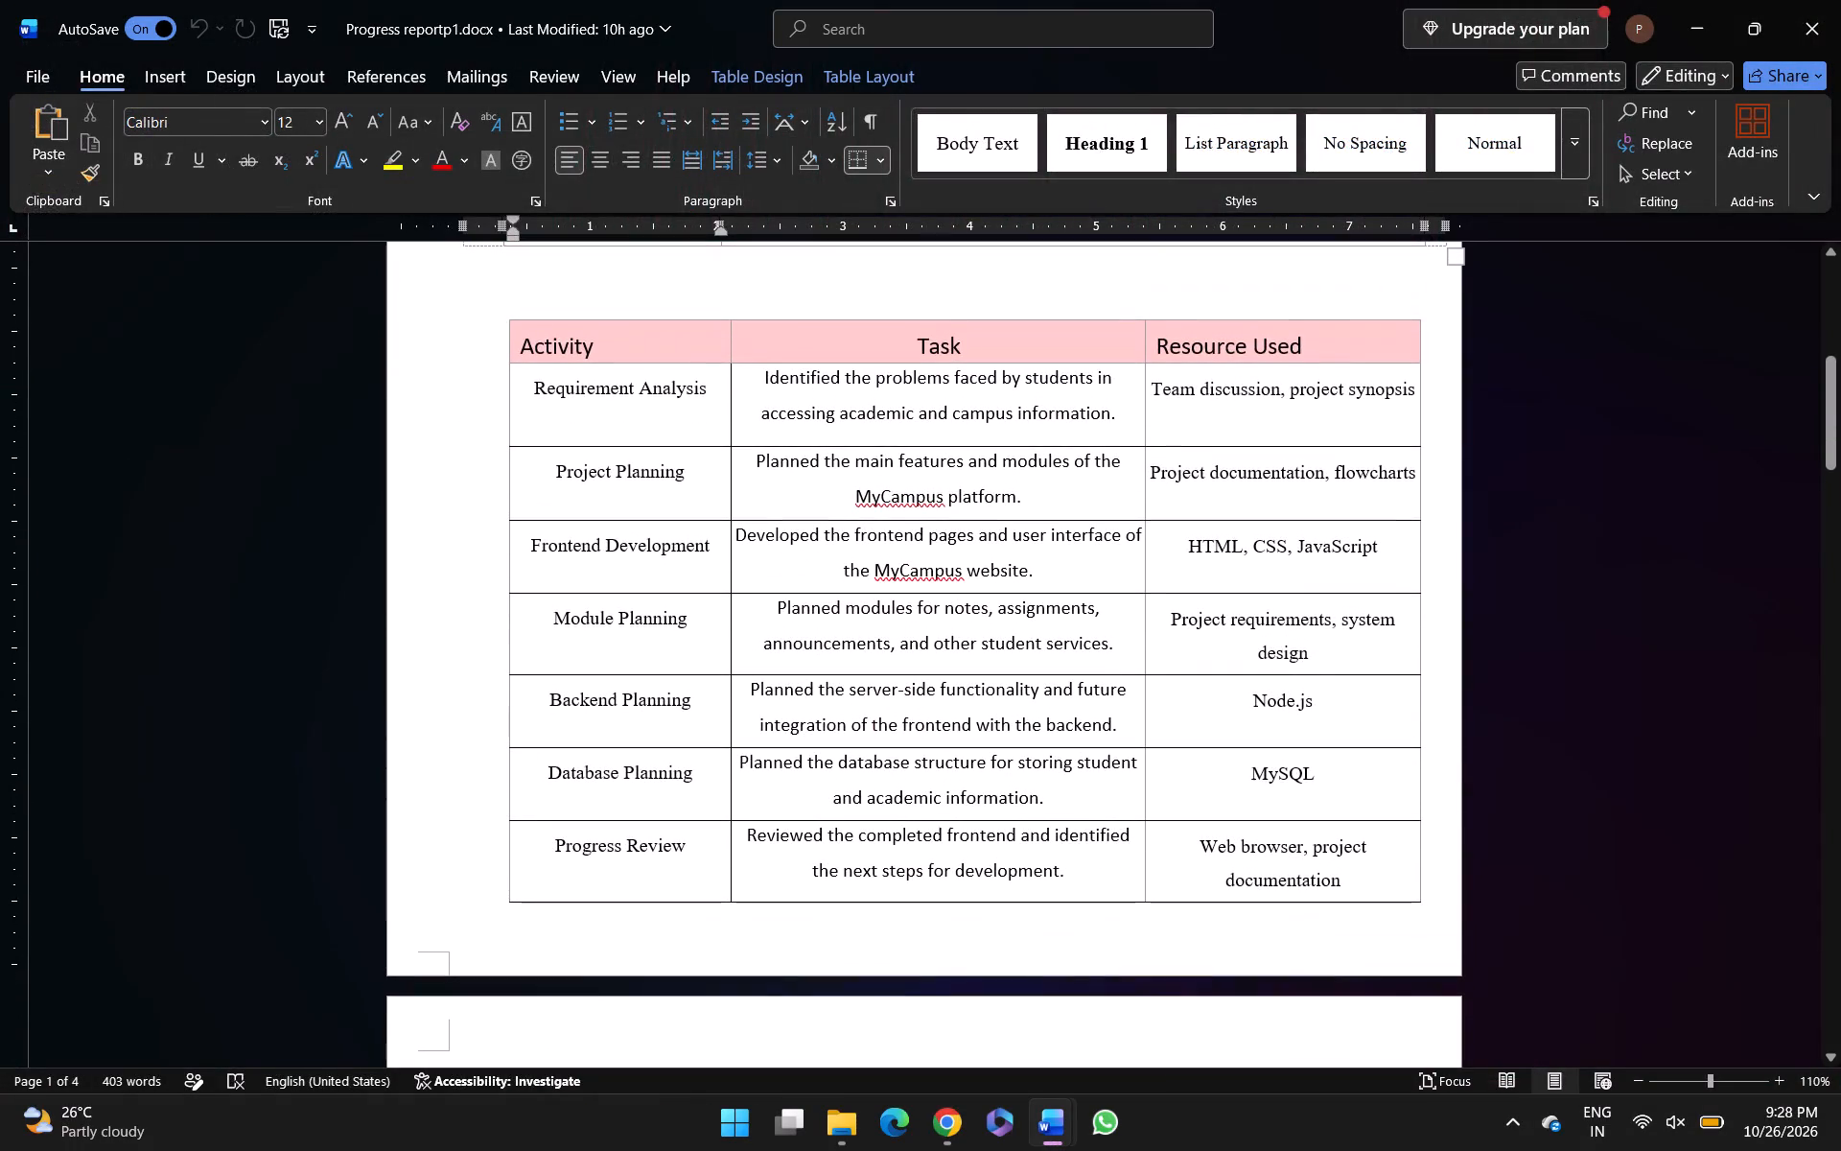
Select the Activity, Task and Resource Used table in Progress reportp1.docx and examine the available grid and list table styles.
left_click(535, 400)
left_click(496, 309)
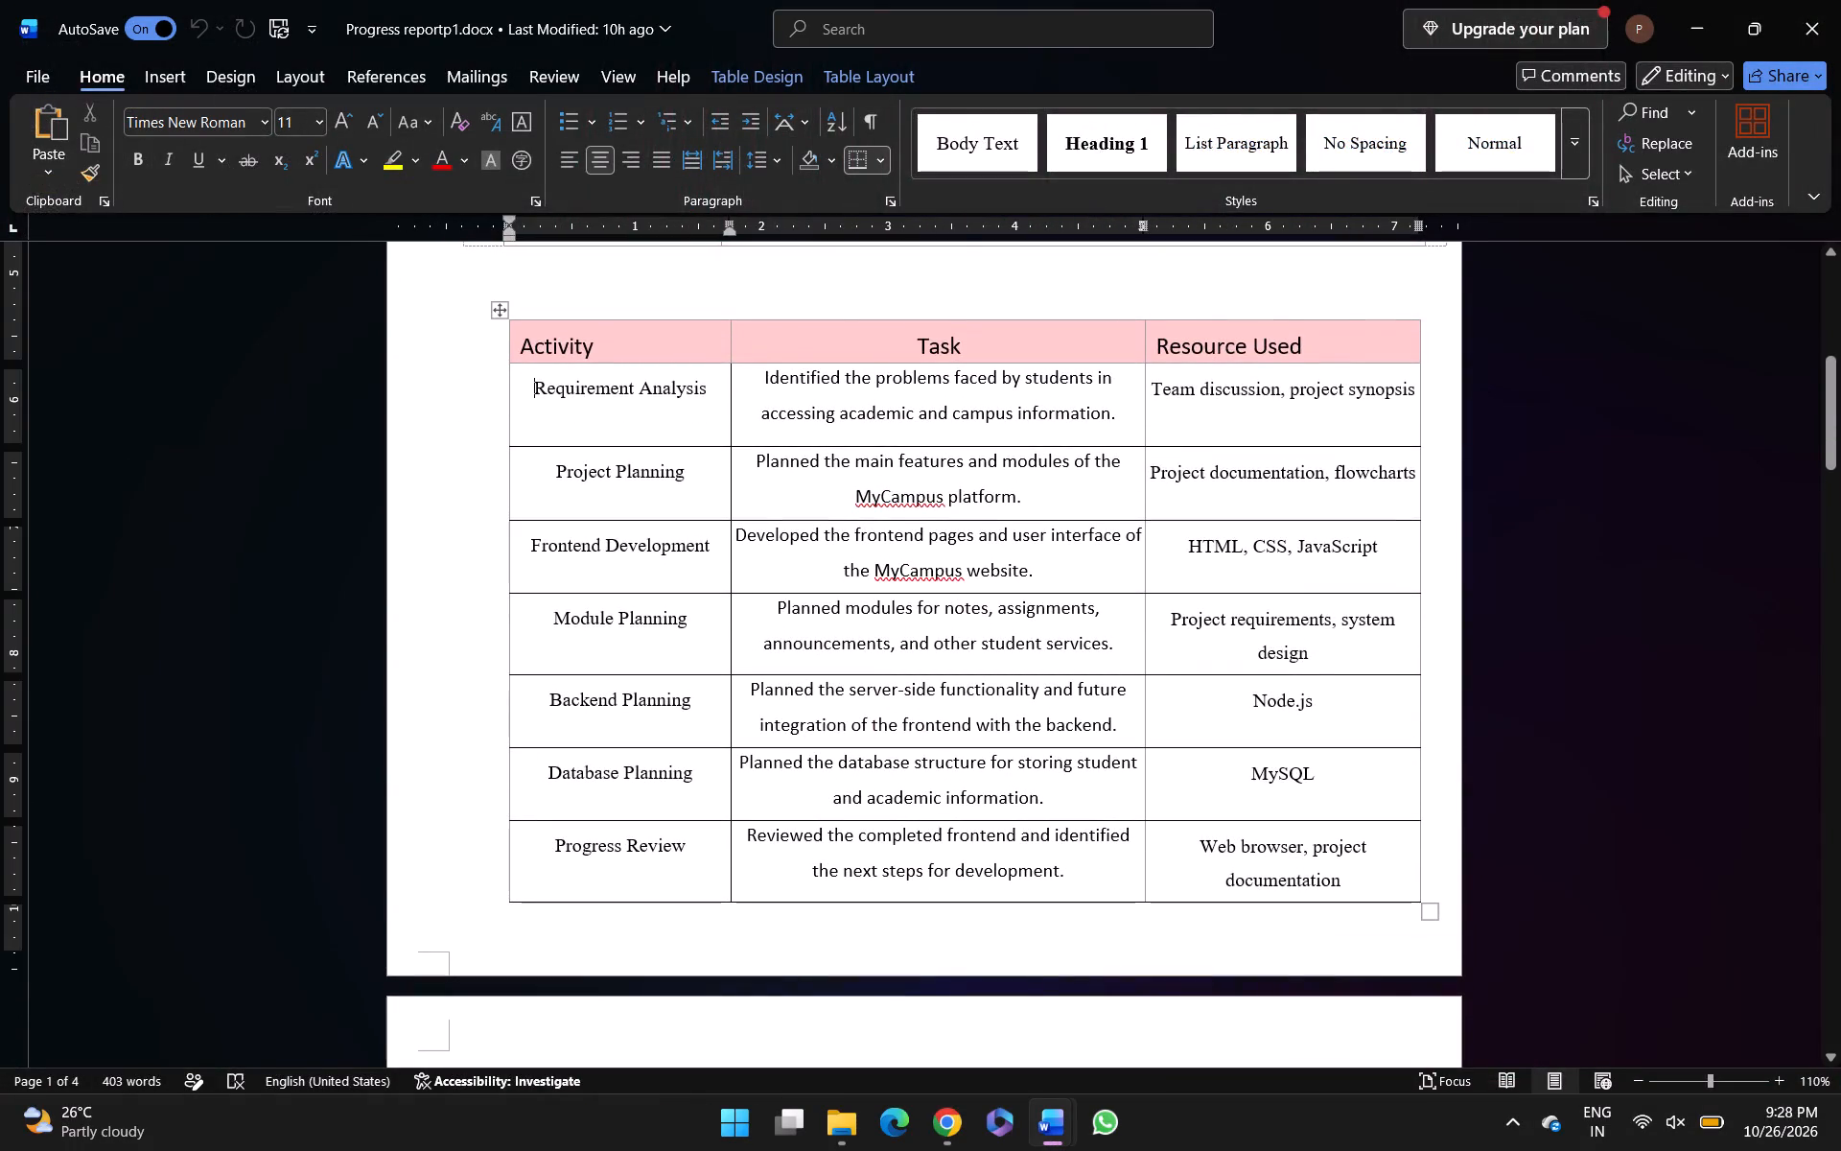
left_click(749, 64)
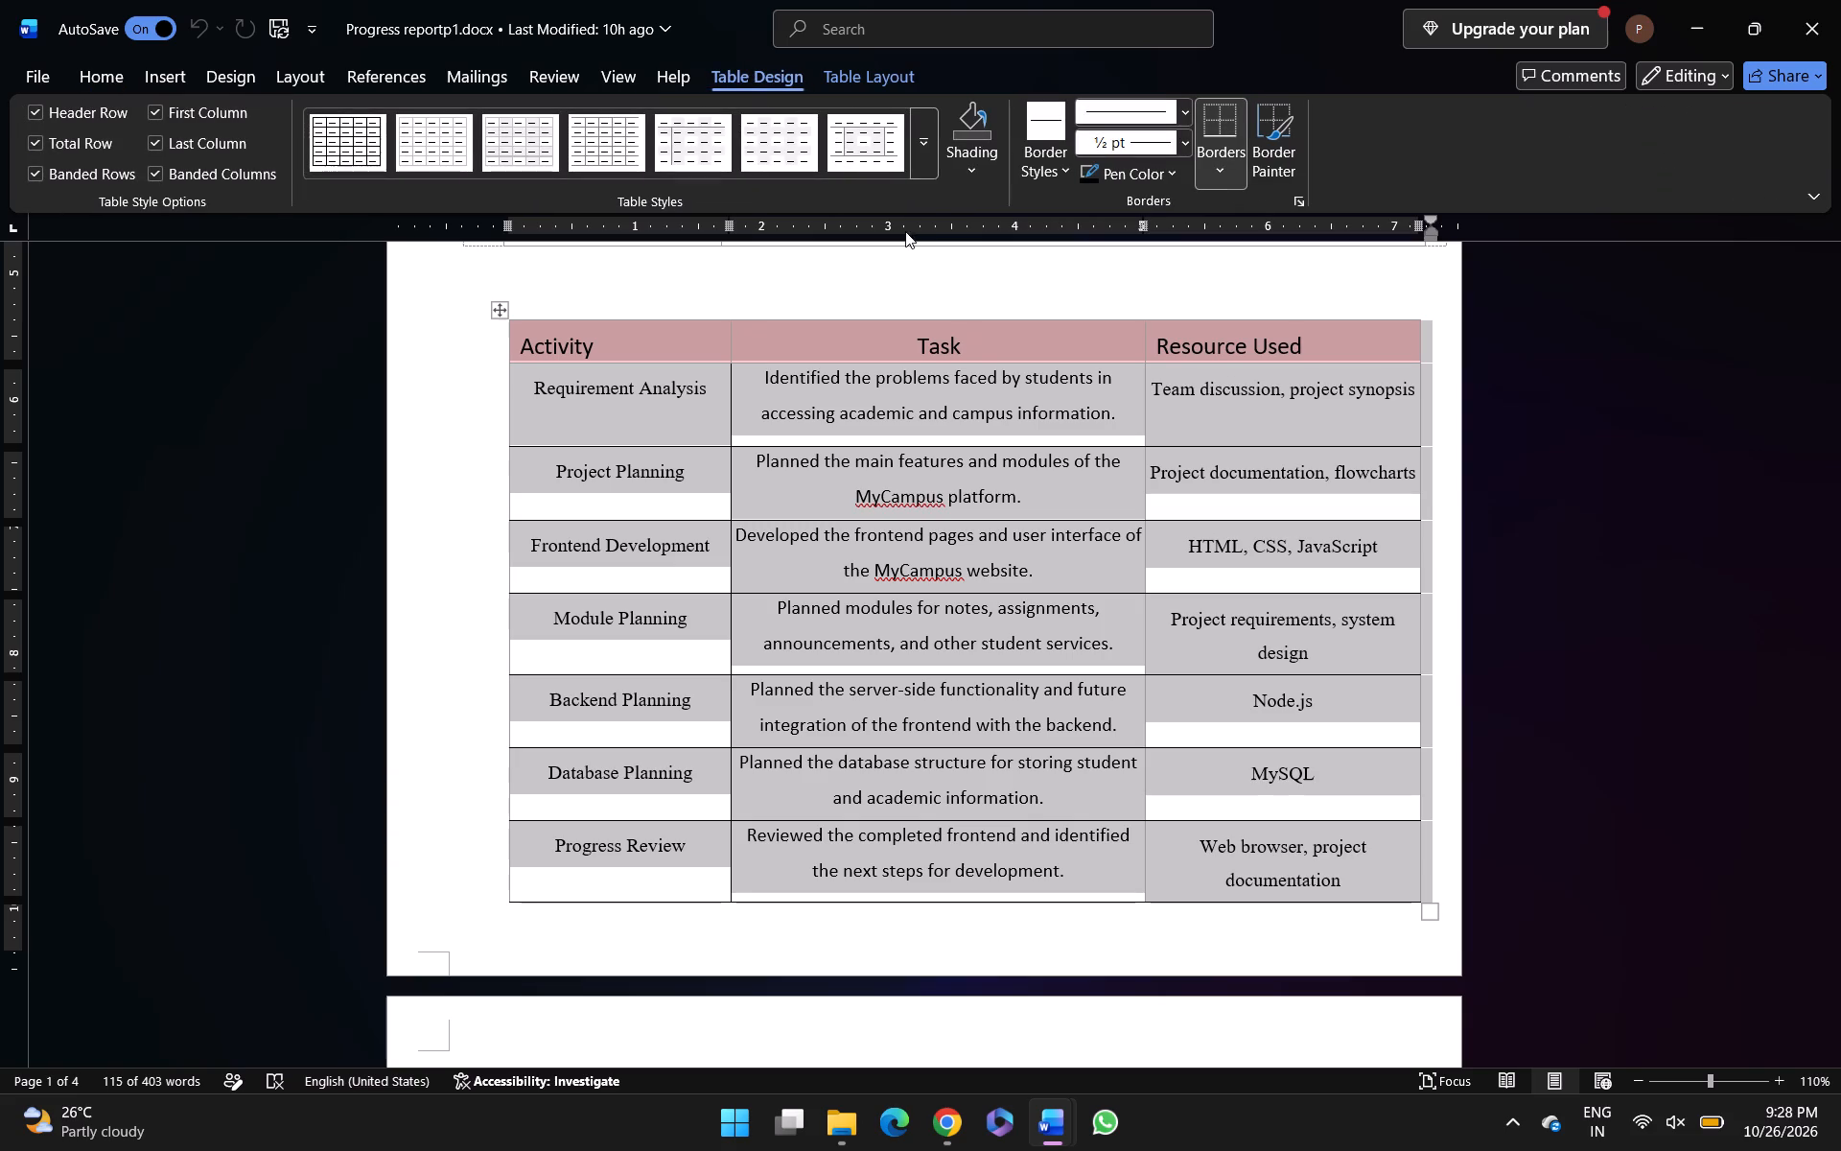
left_click(928, 150)
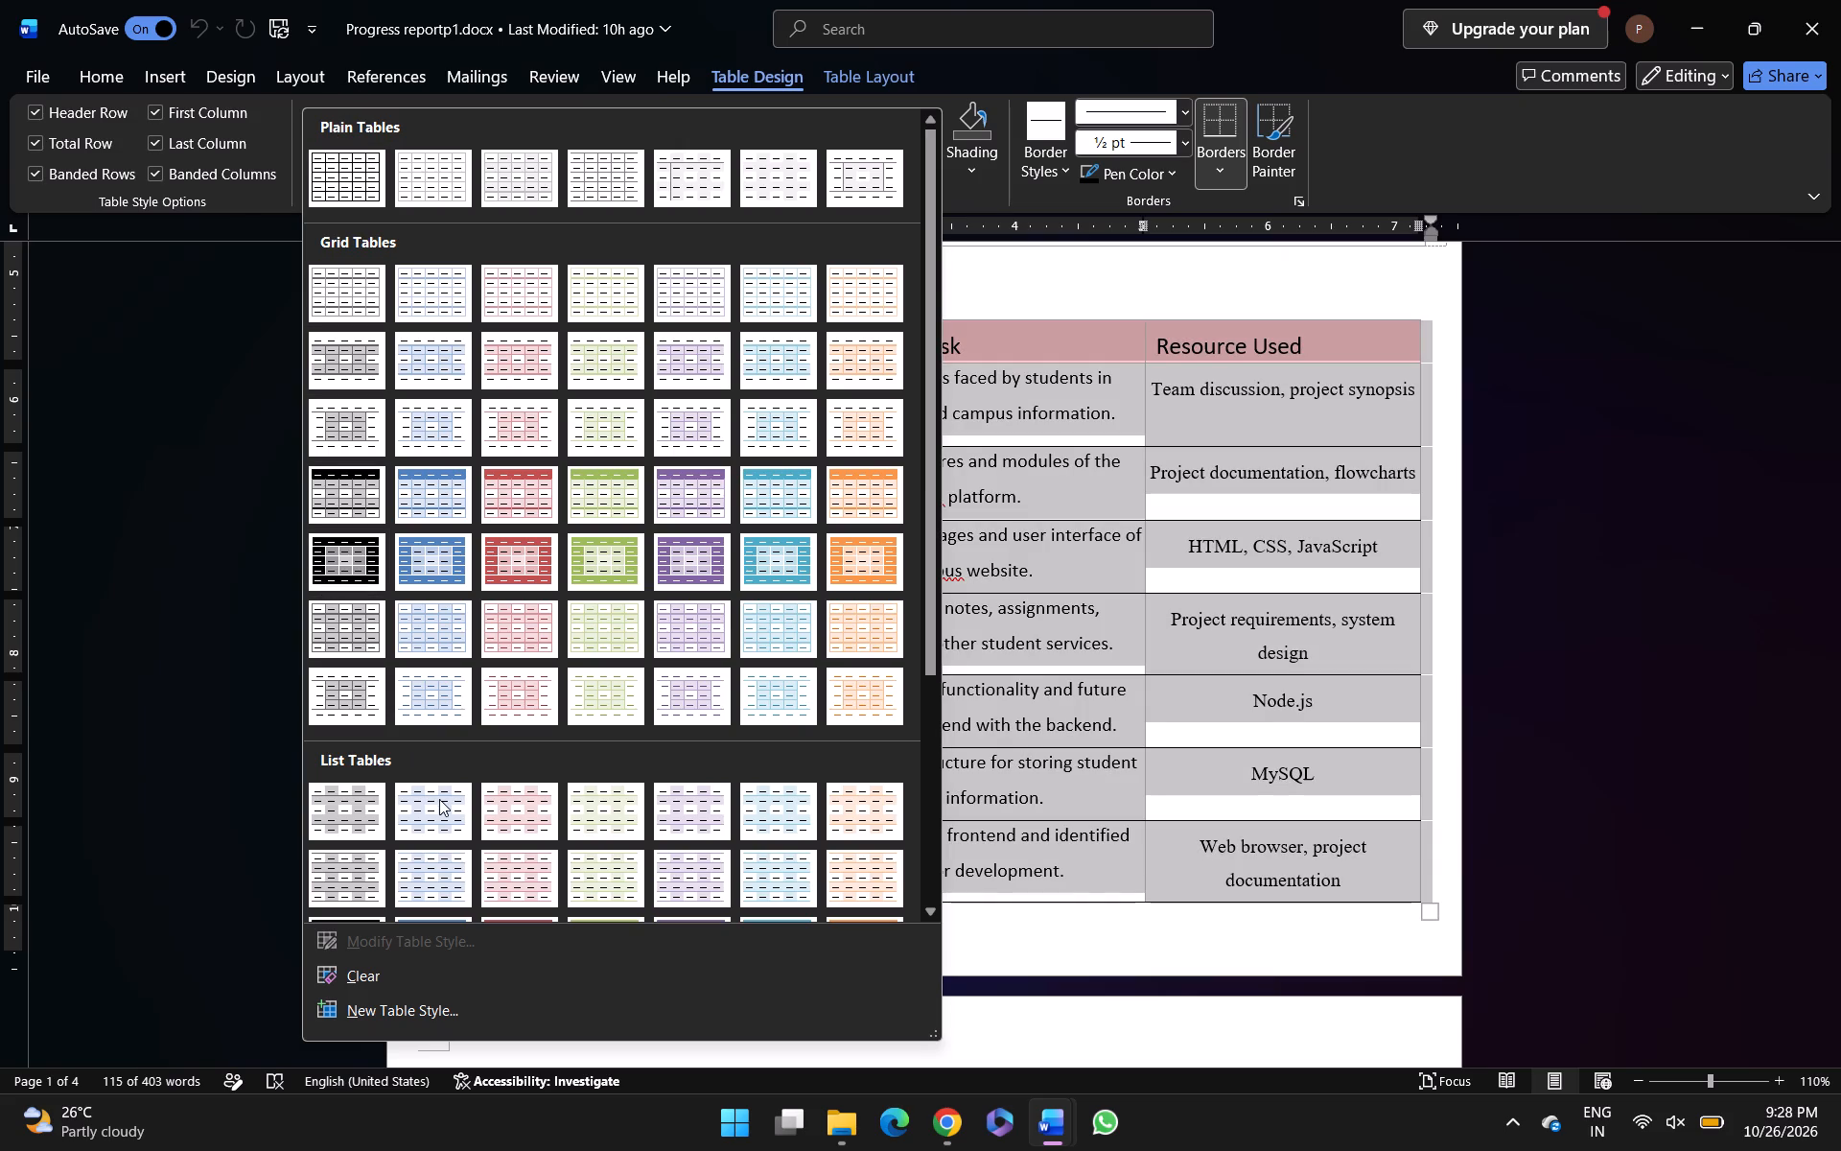
scroll(497, 834, "down", 1)
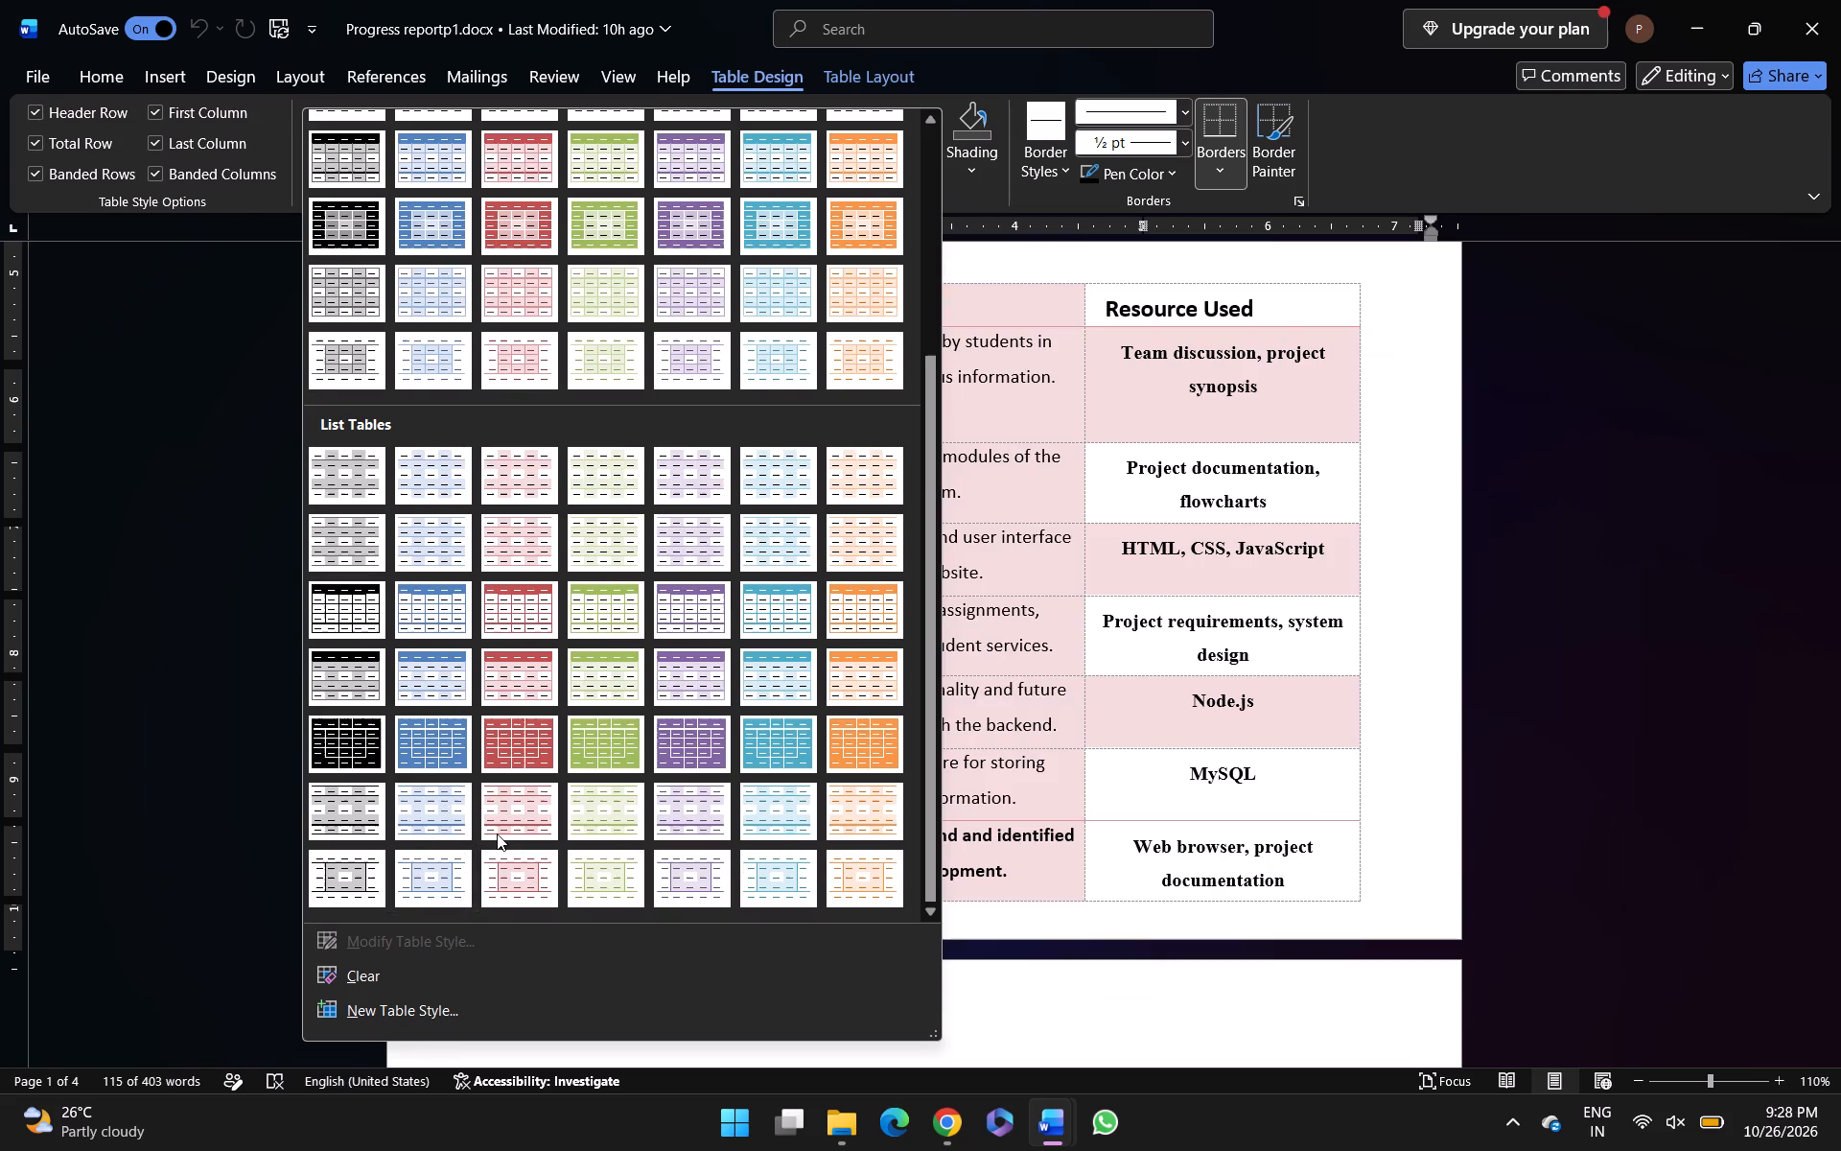
scroll(497, 834, "down", 1)
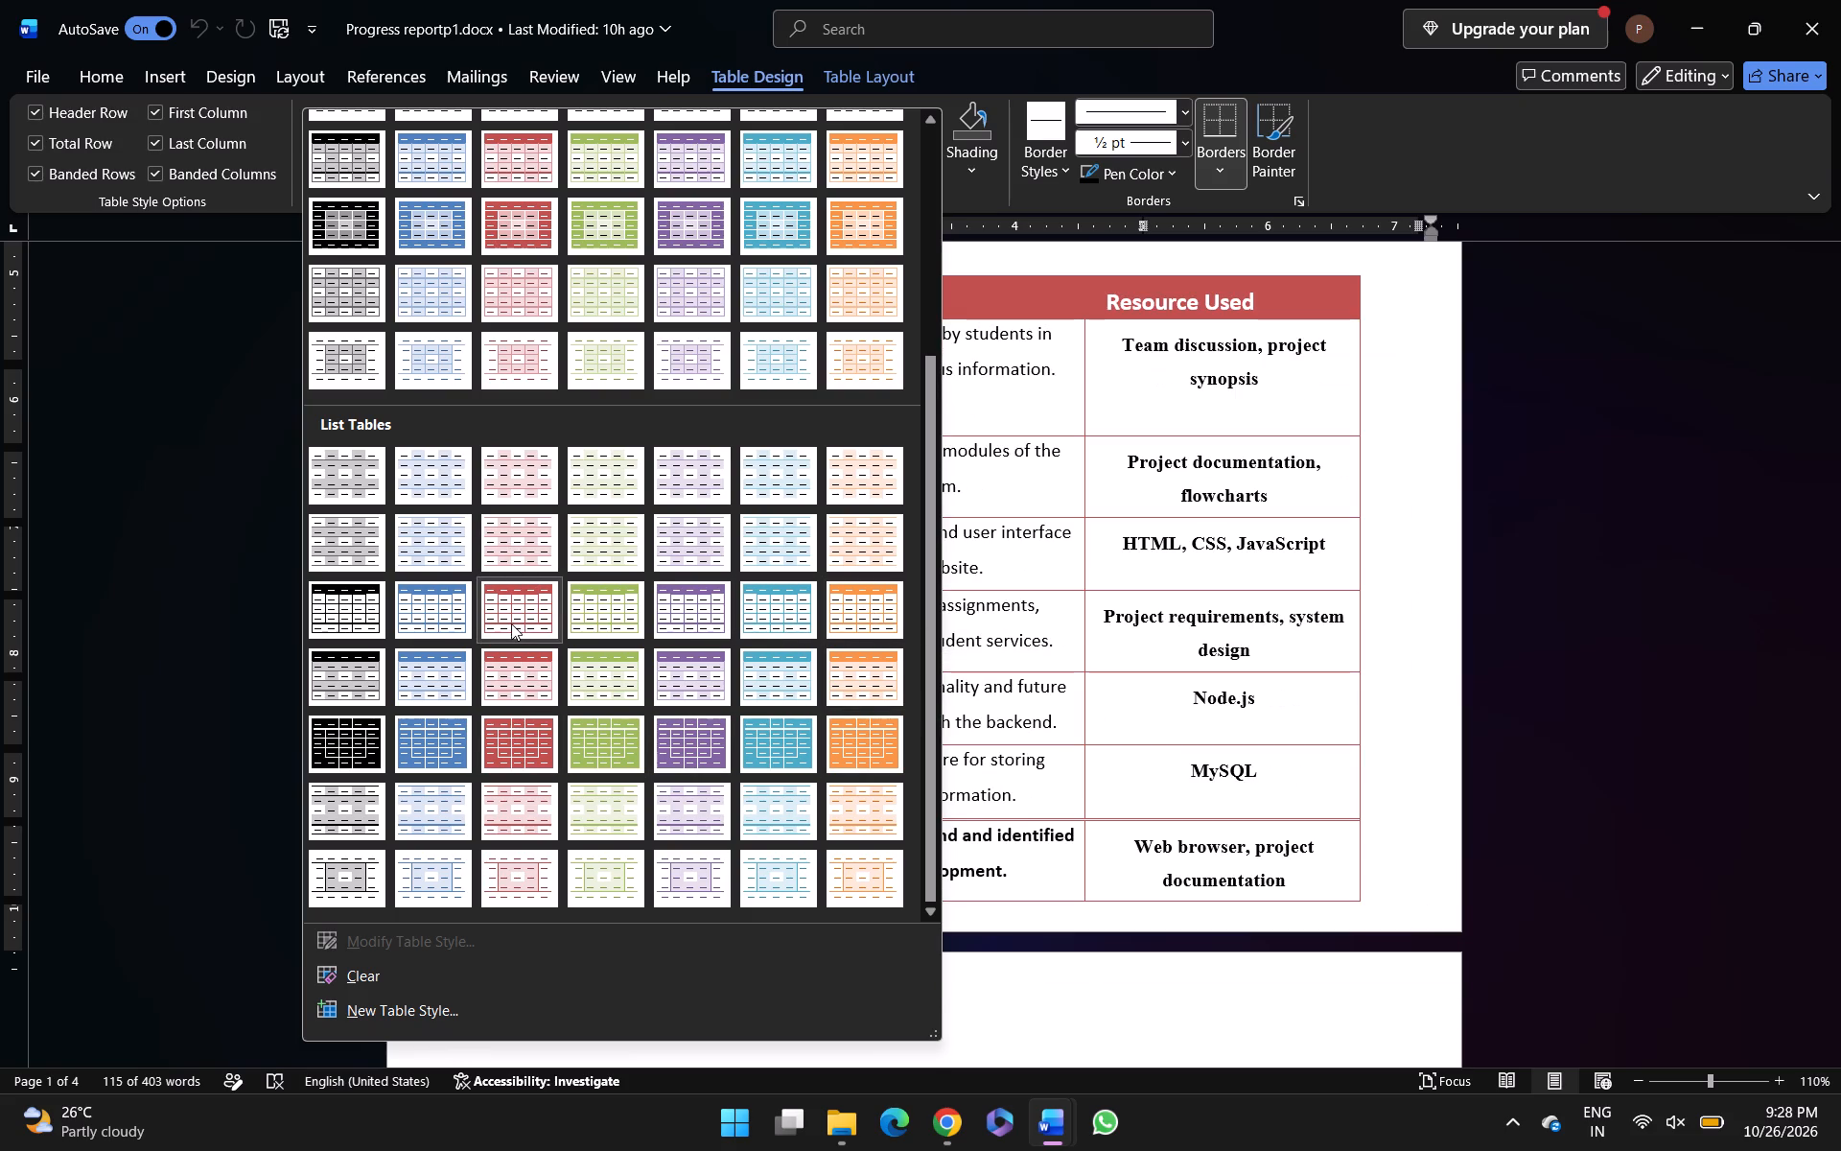
scroll(513, 669, "down", 3)
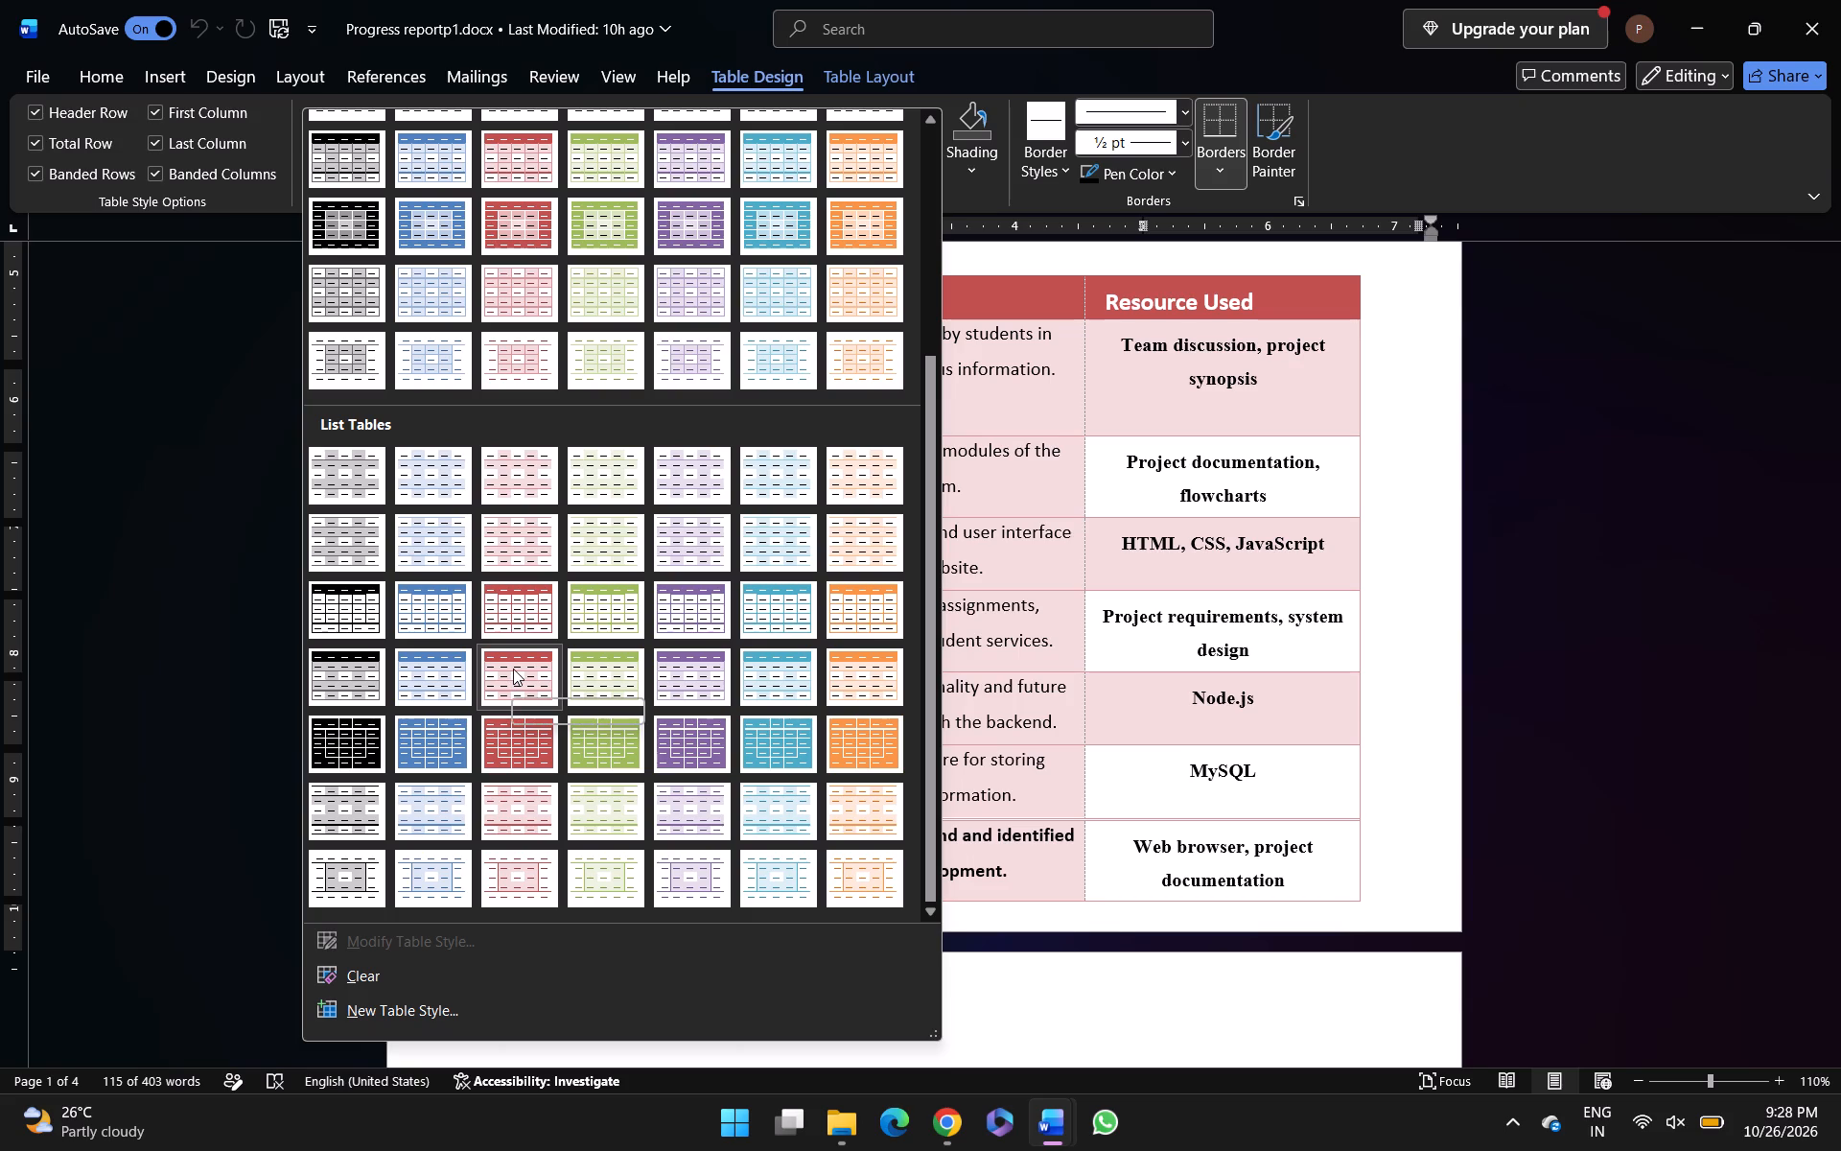
scroll(513, 669, "down", 10)
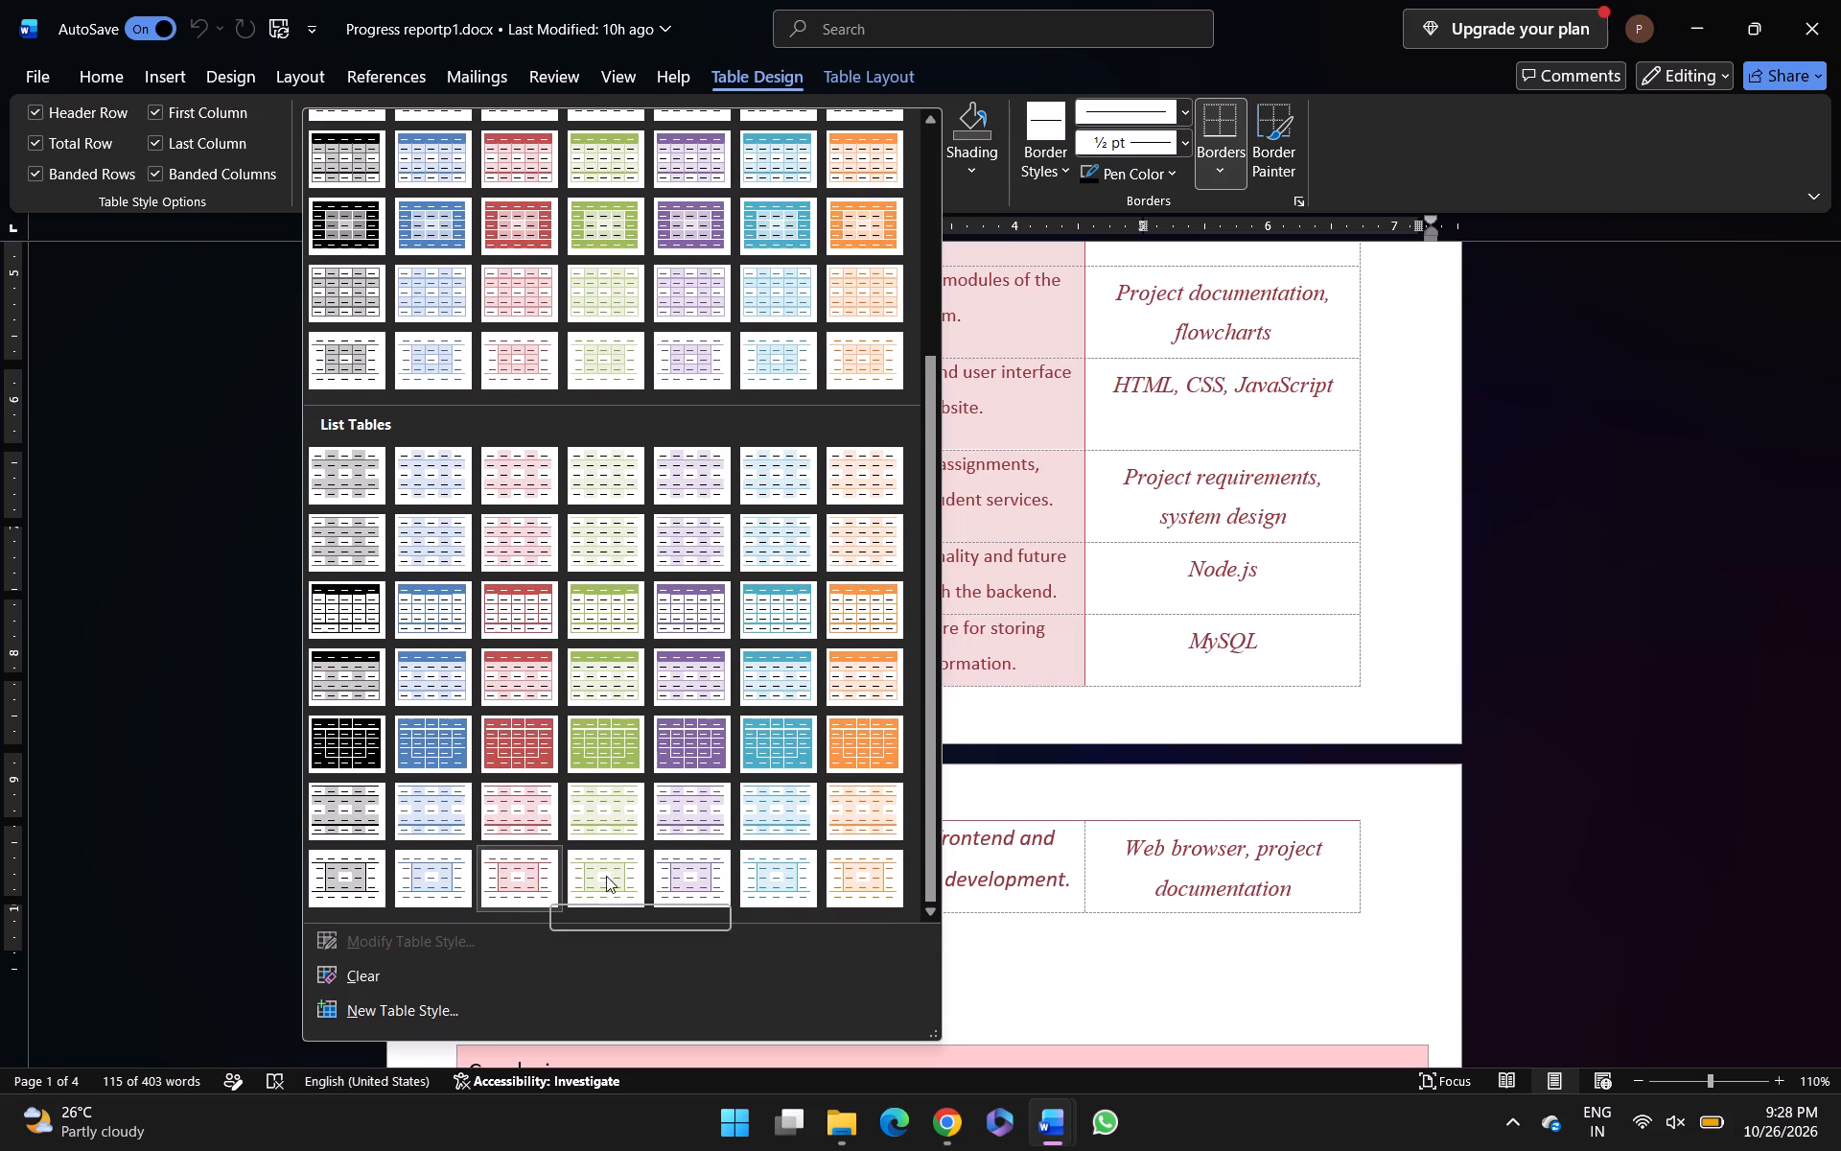
scroll(590, 709, "down", 8)
scroll(590, 709, "up", 1)
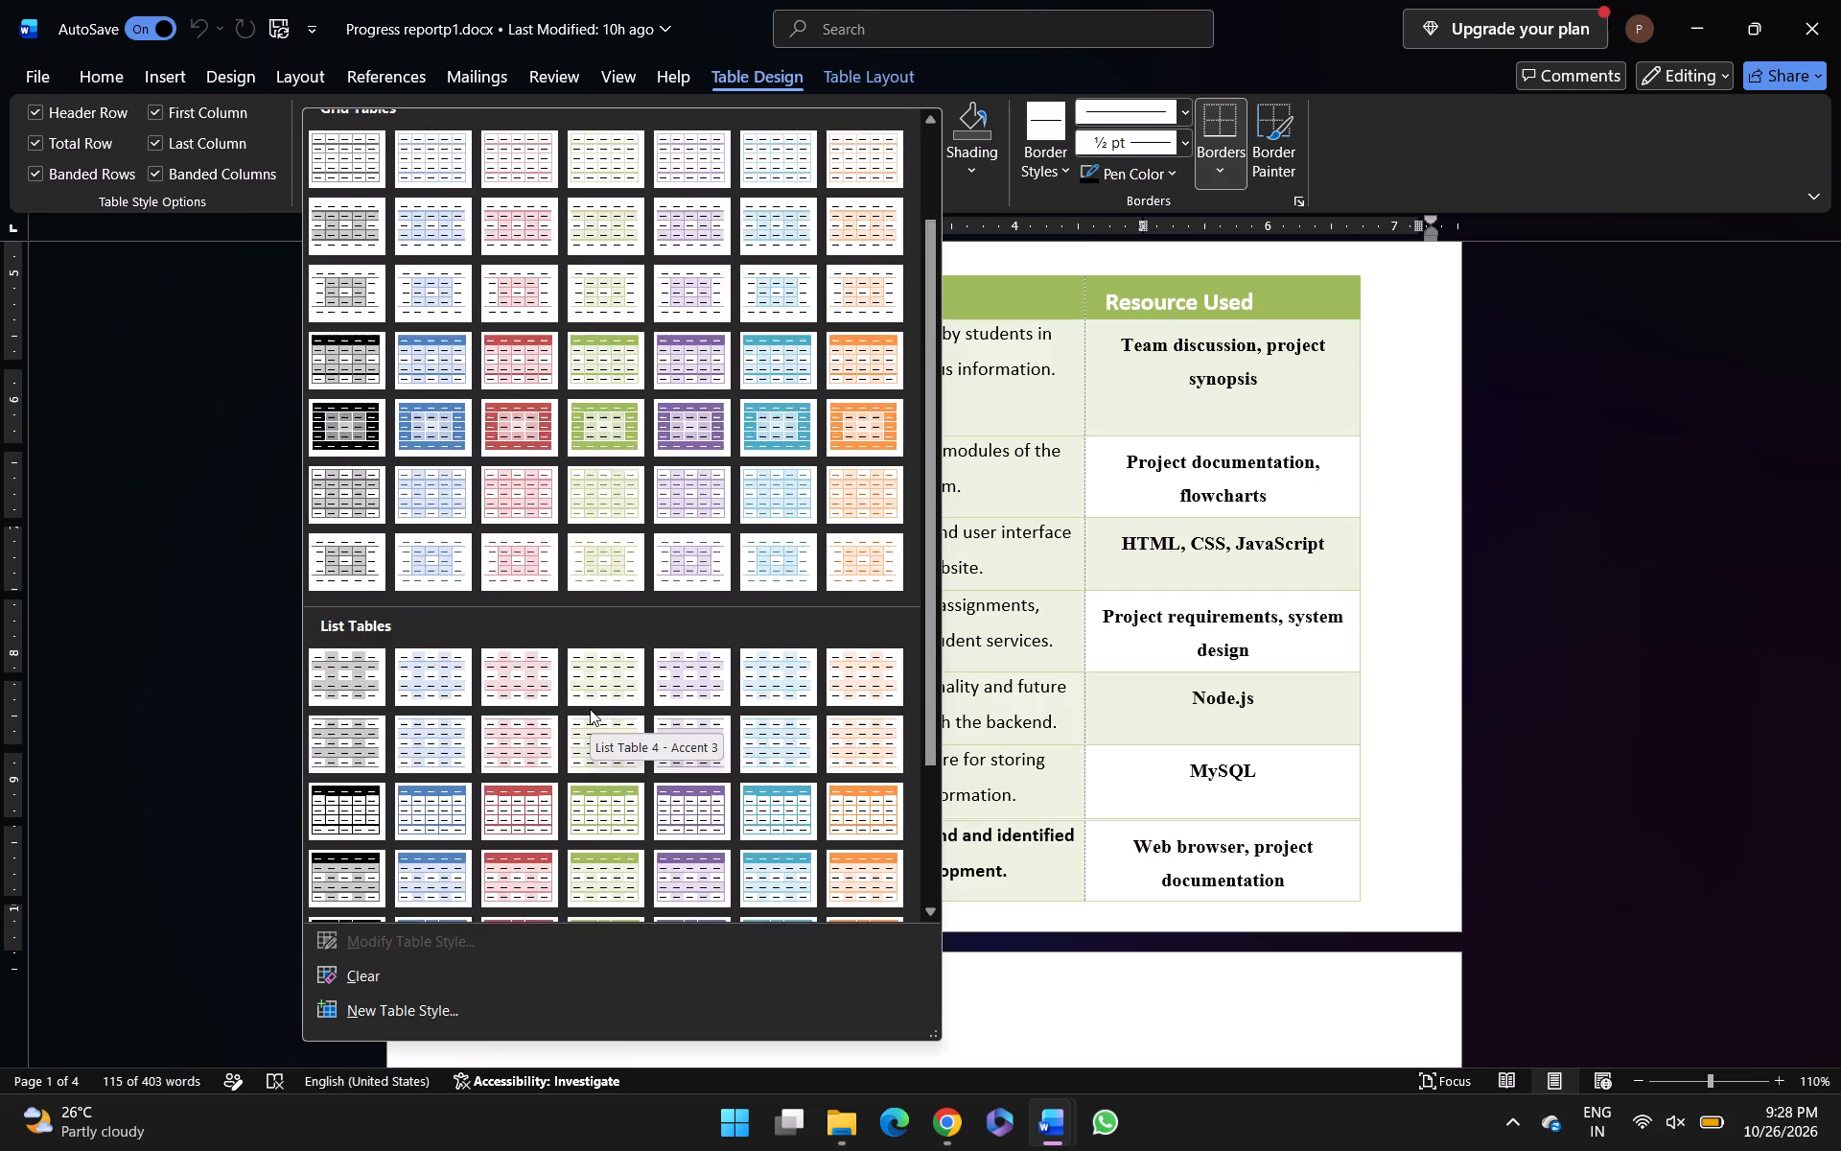
scroll(590, 709, "up", 1)
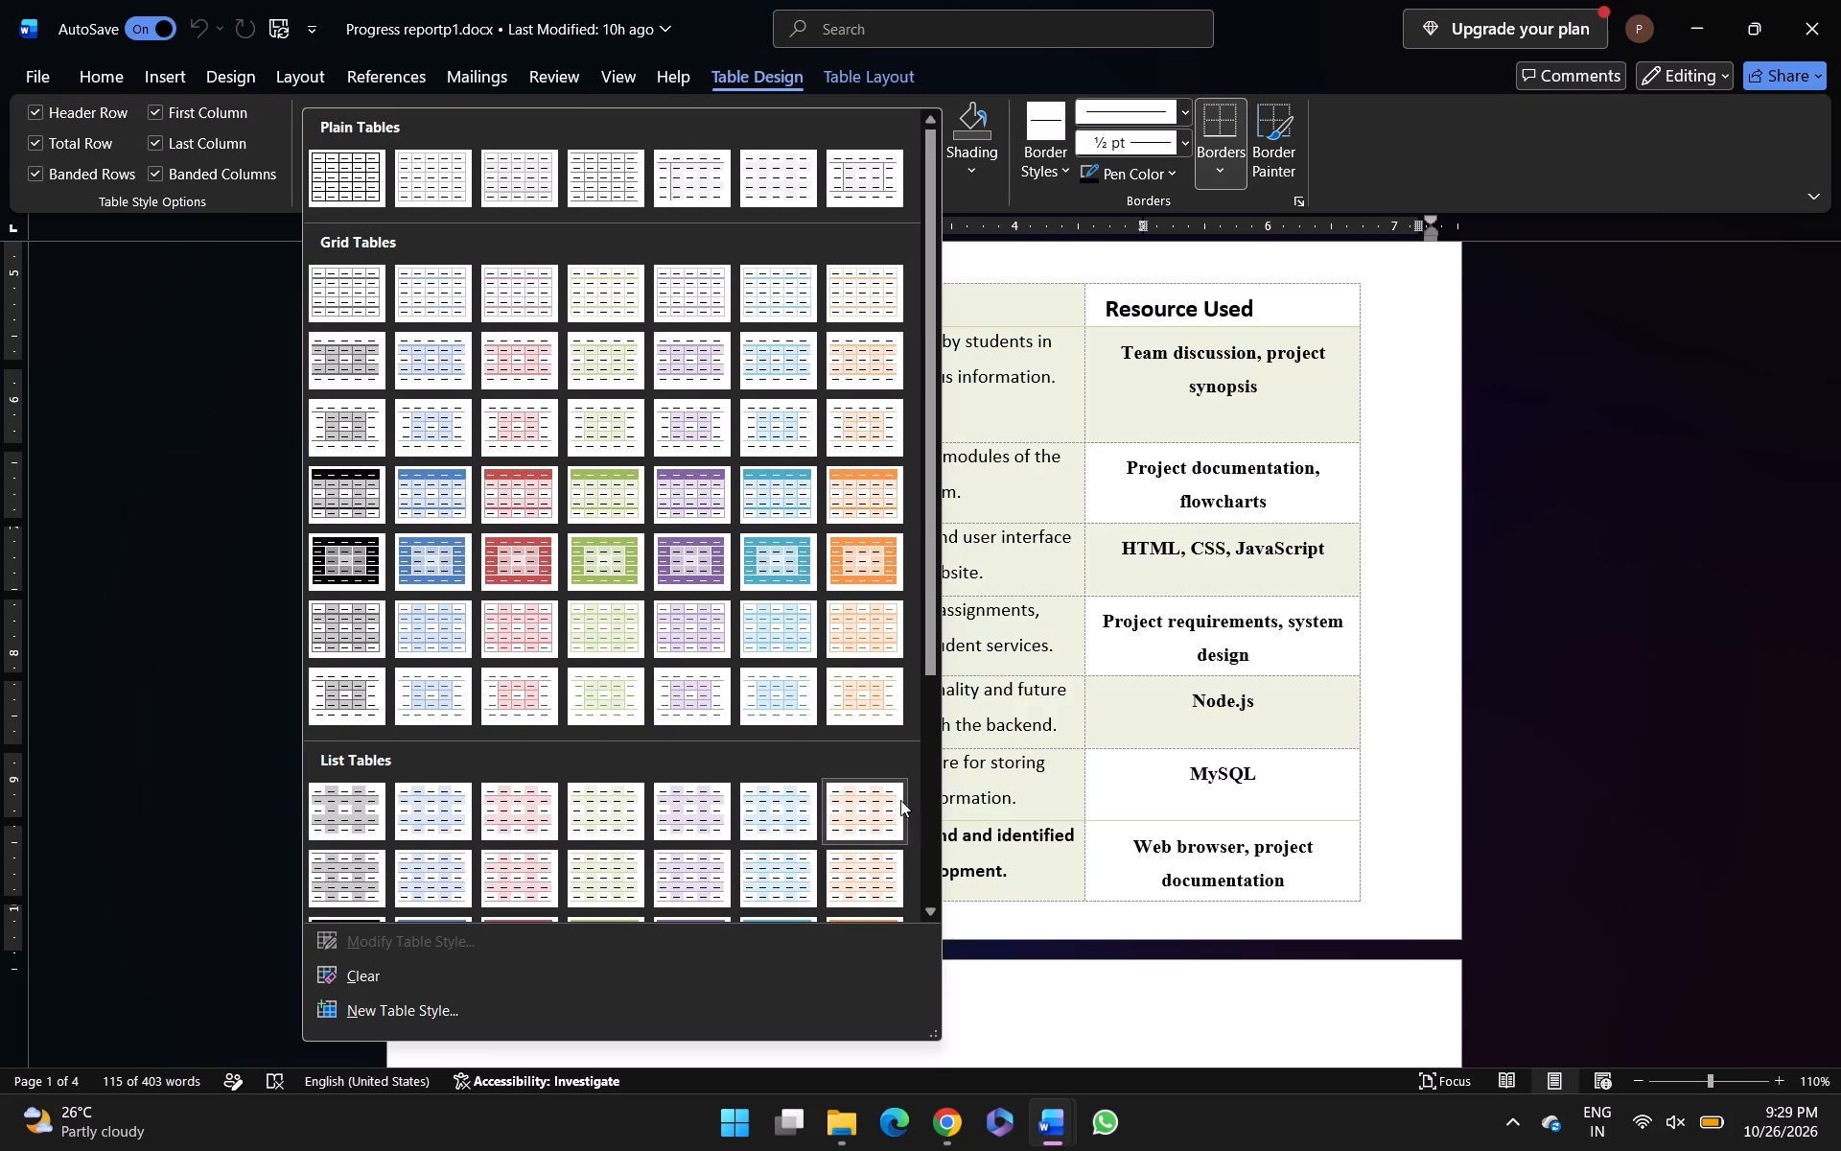
scroll(796, 525, "up", 1)
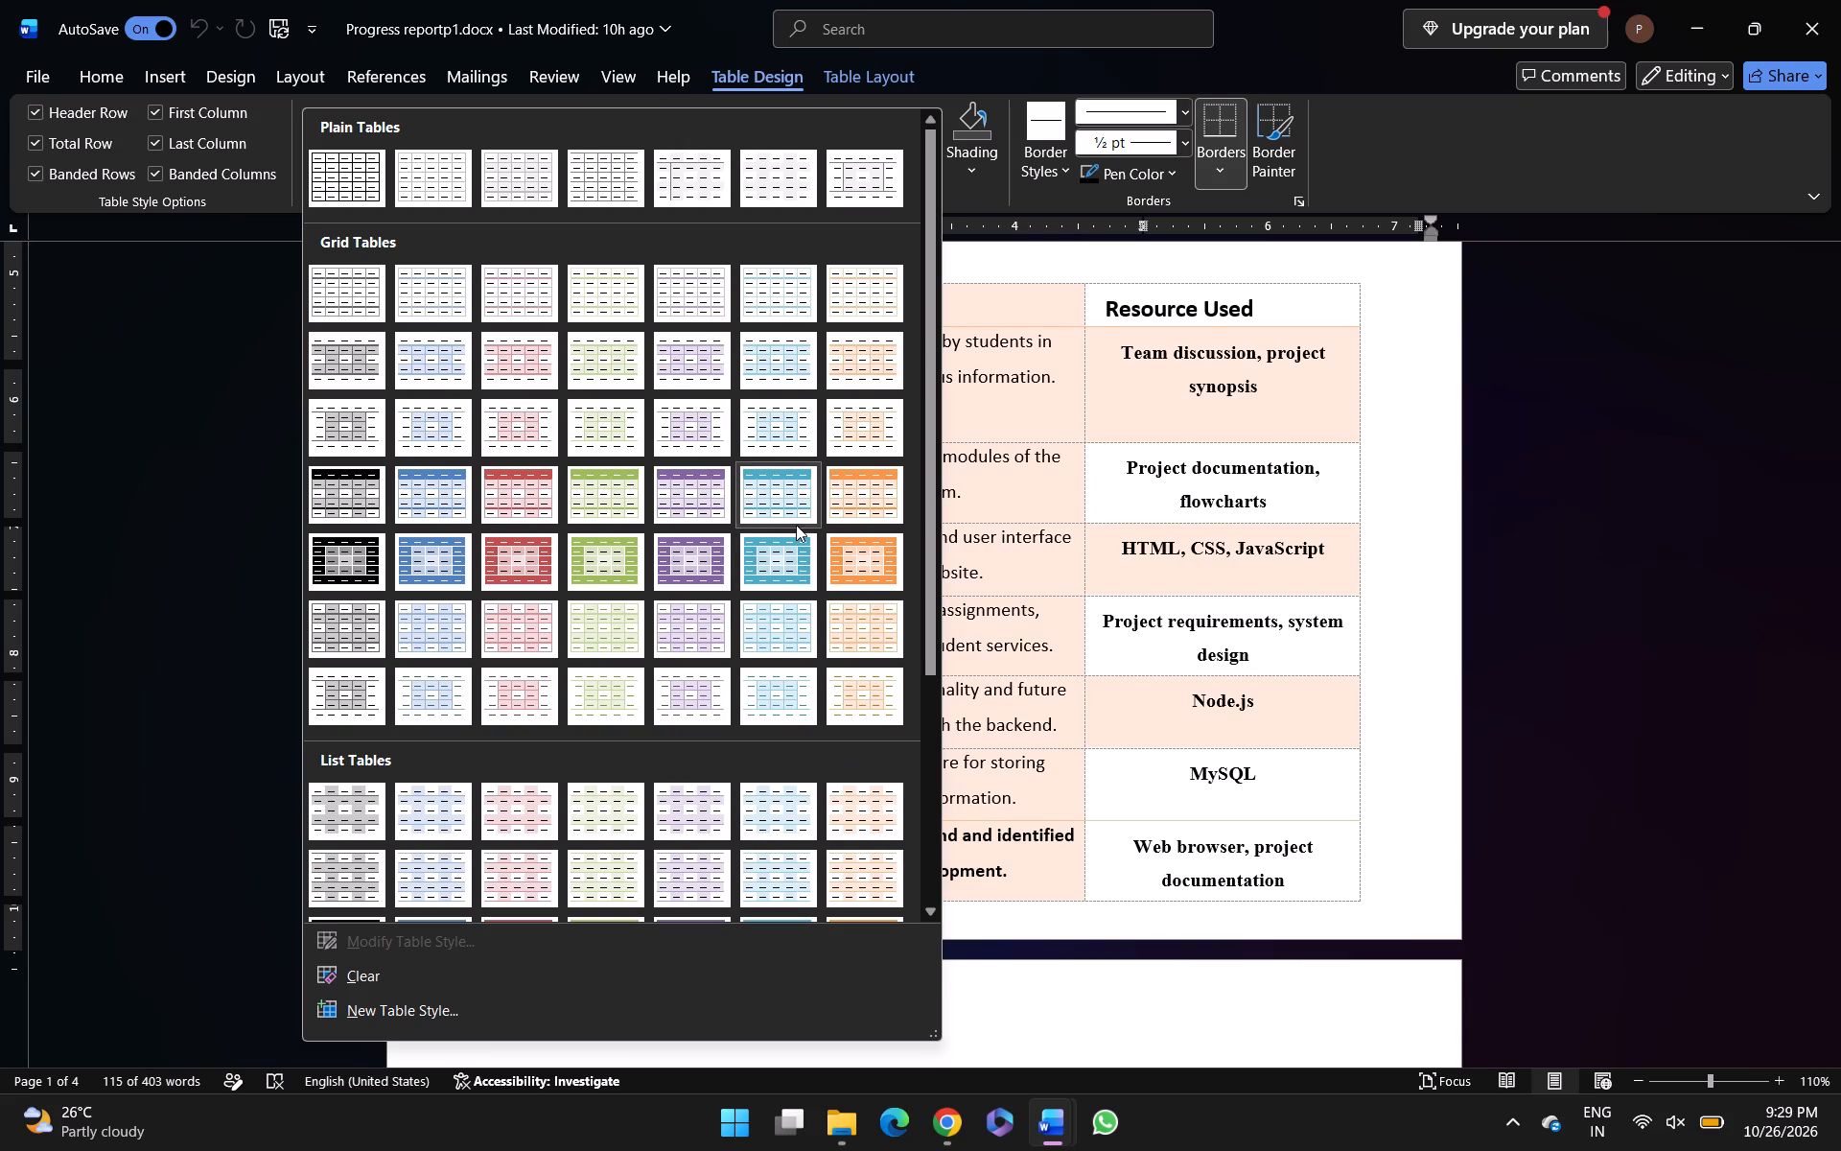
scroll(796, 525, "up", 1)
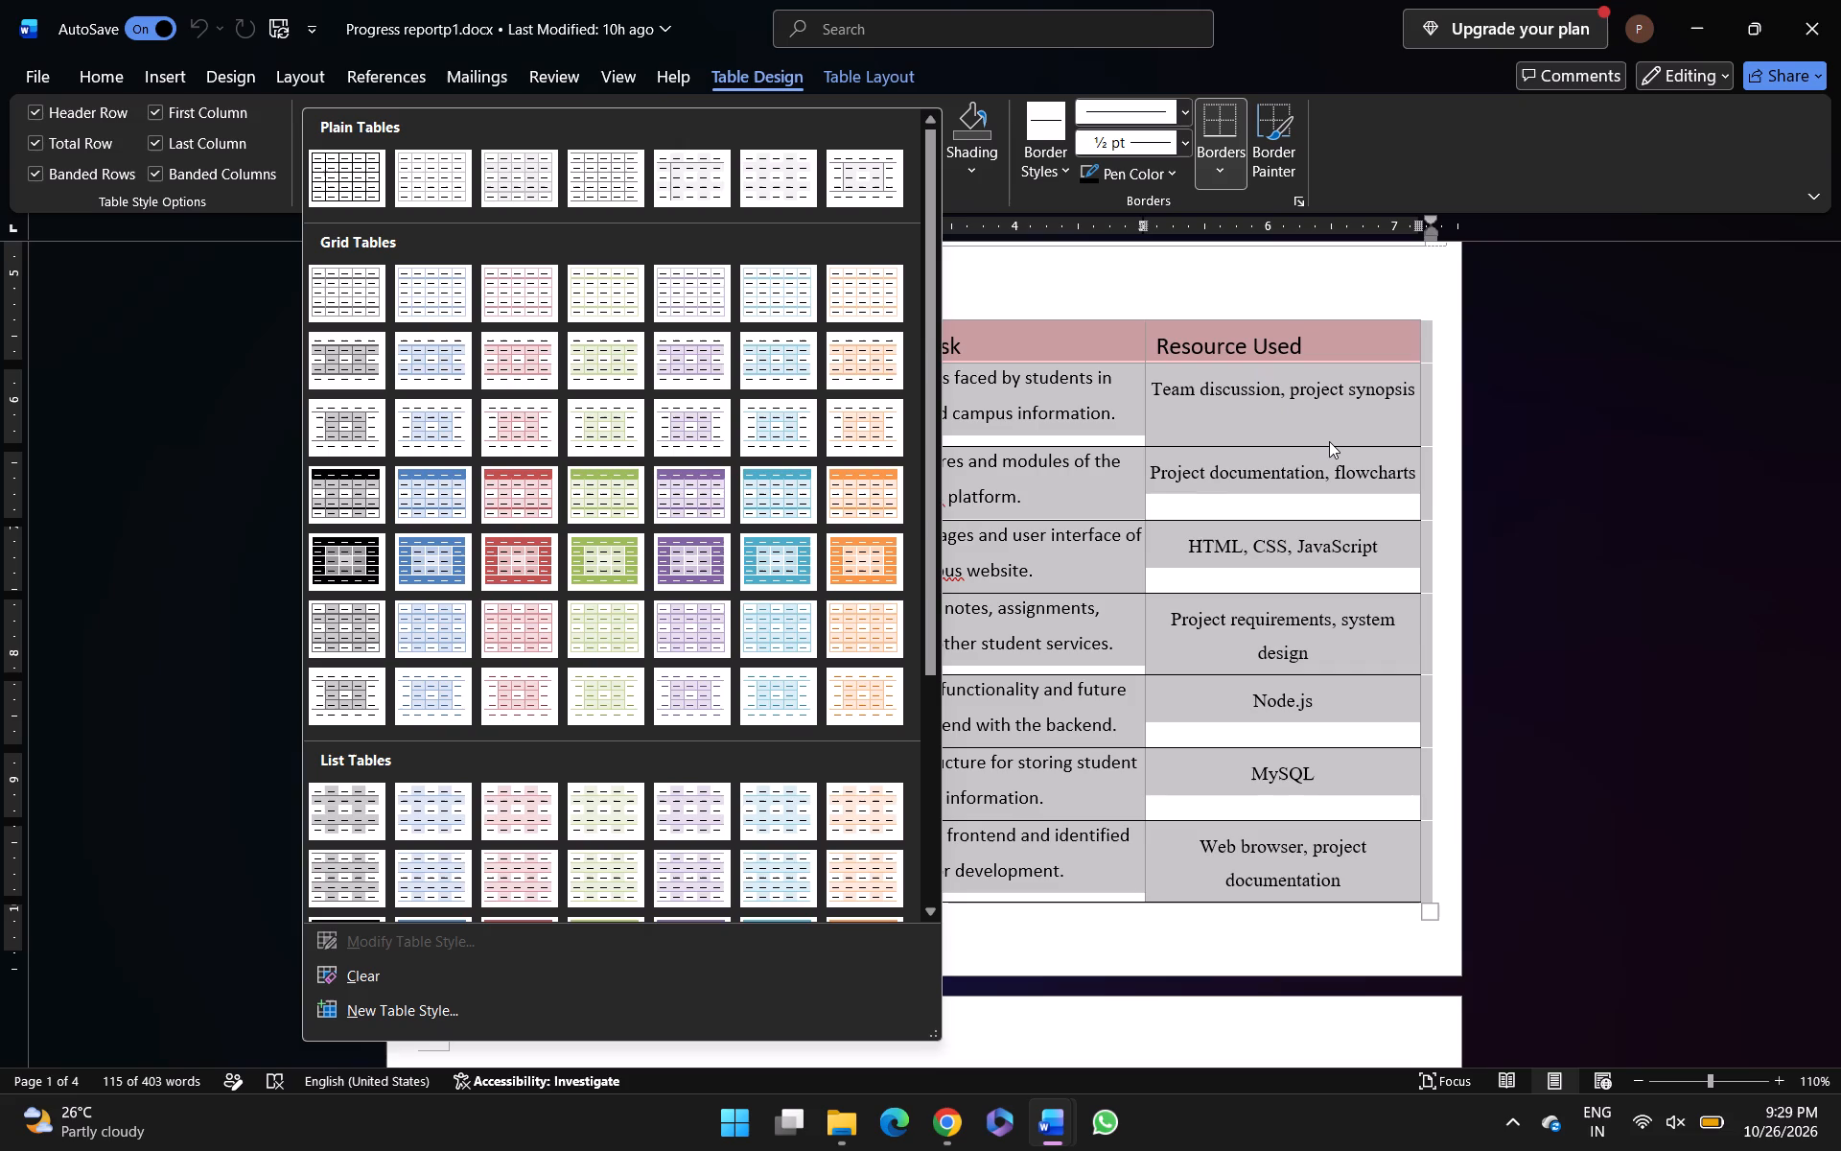
left_click(1561, 466)
left_click(1250, 475)
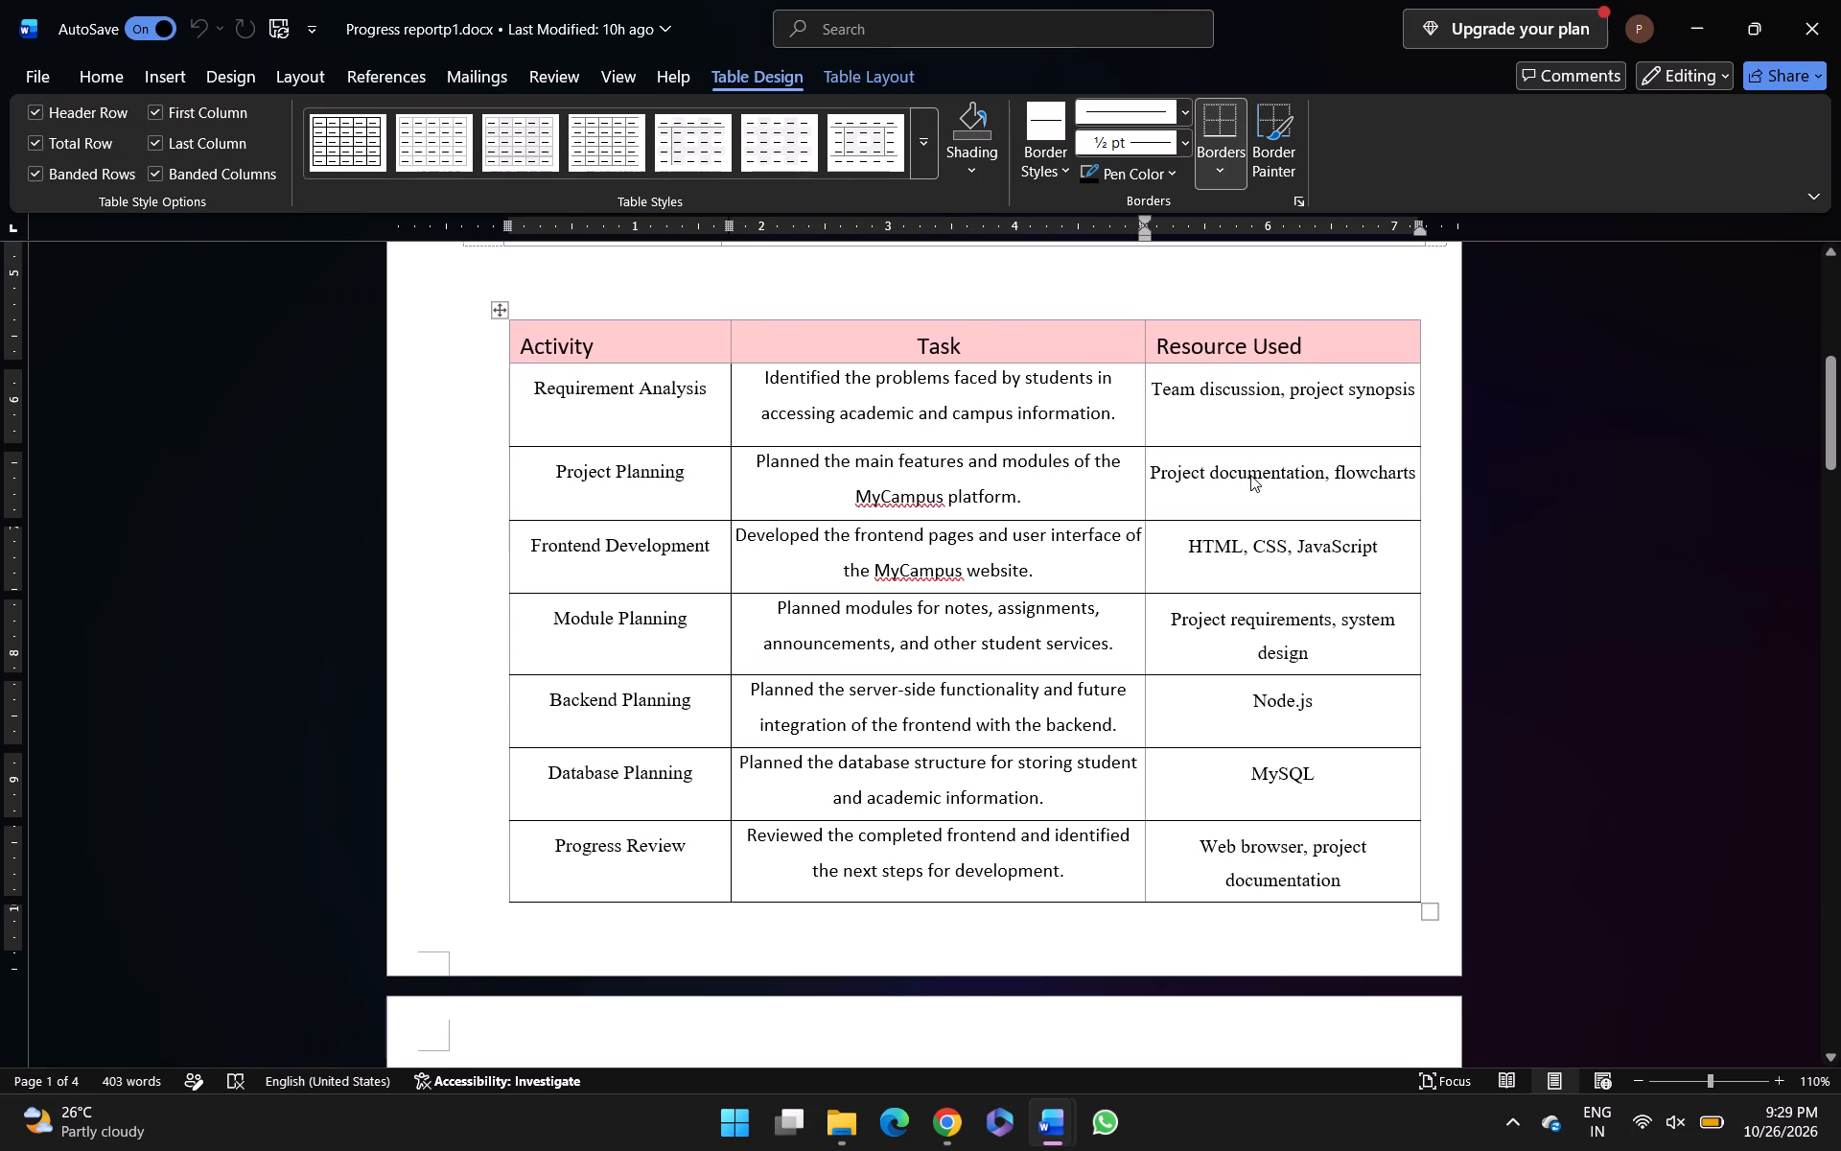
left_click(641, 355)
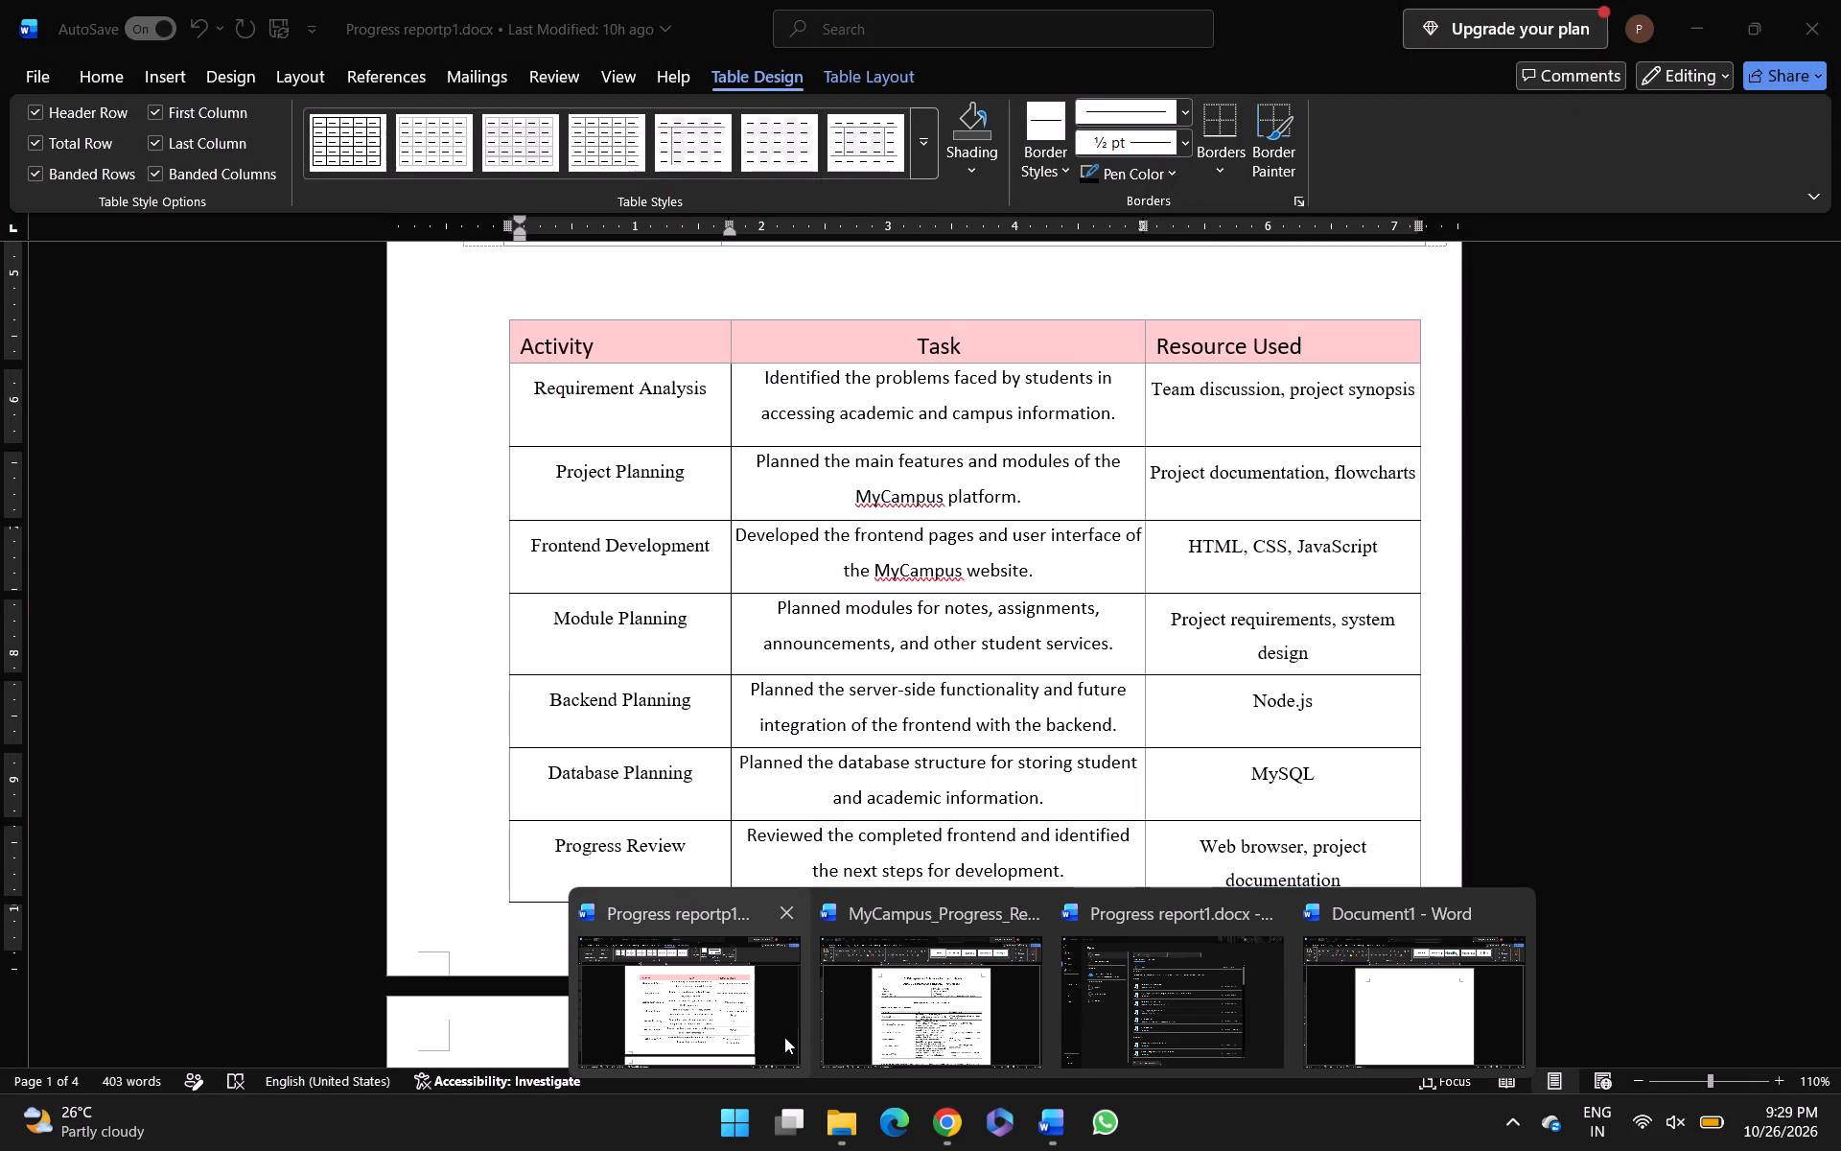
left_click(784, 1037)
scroll(782, 802, "down", 2)
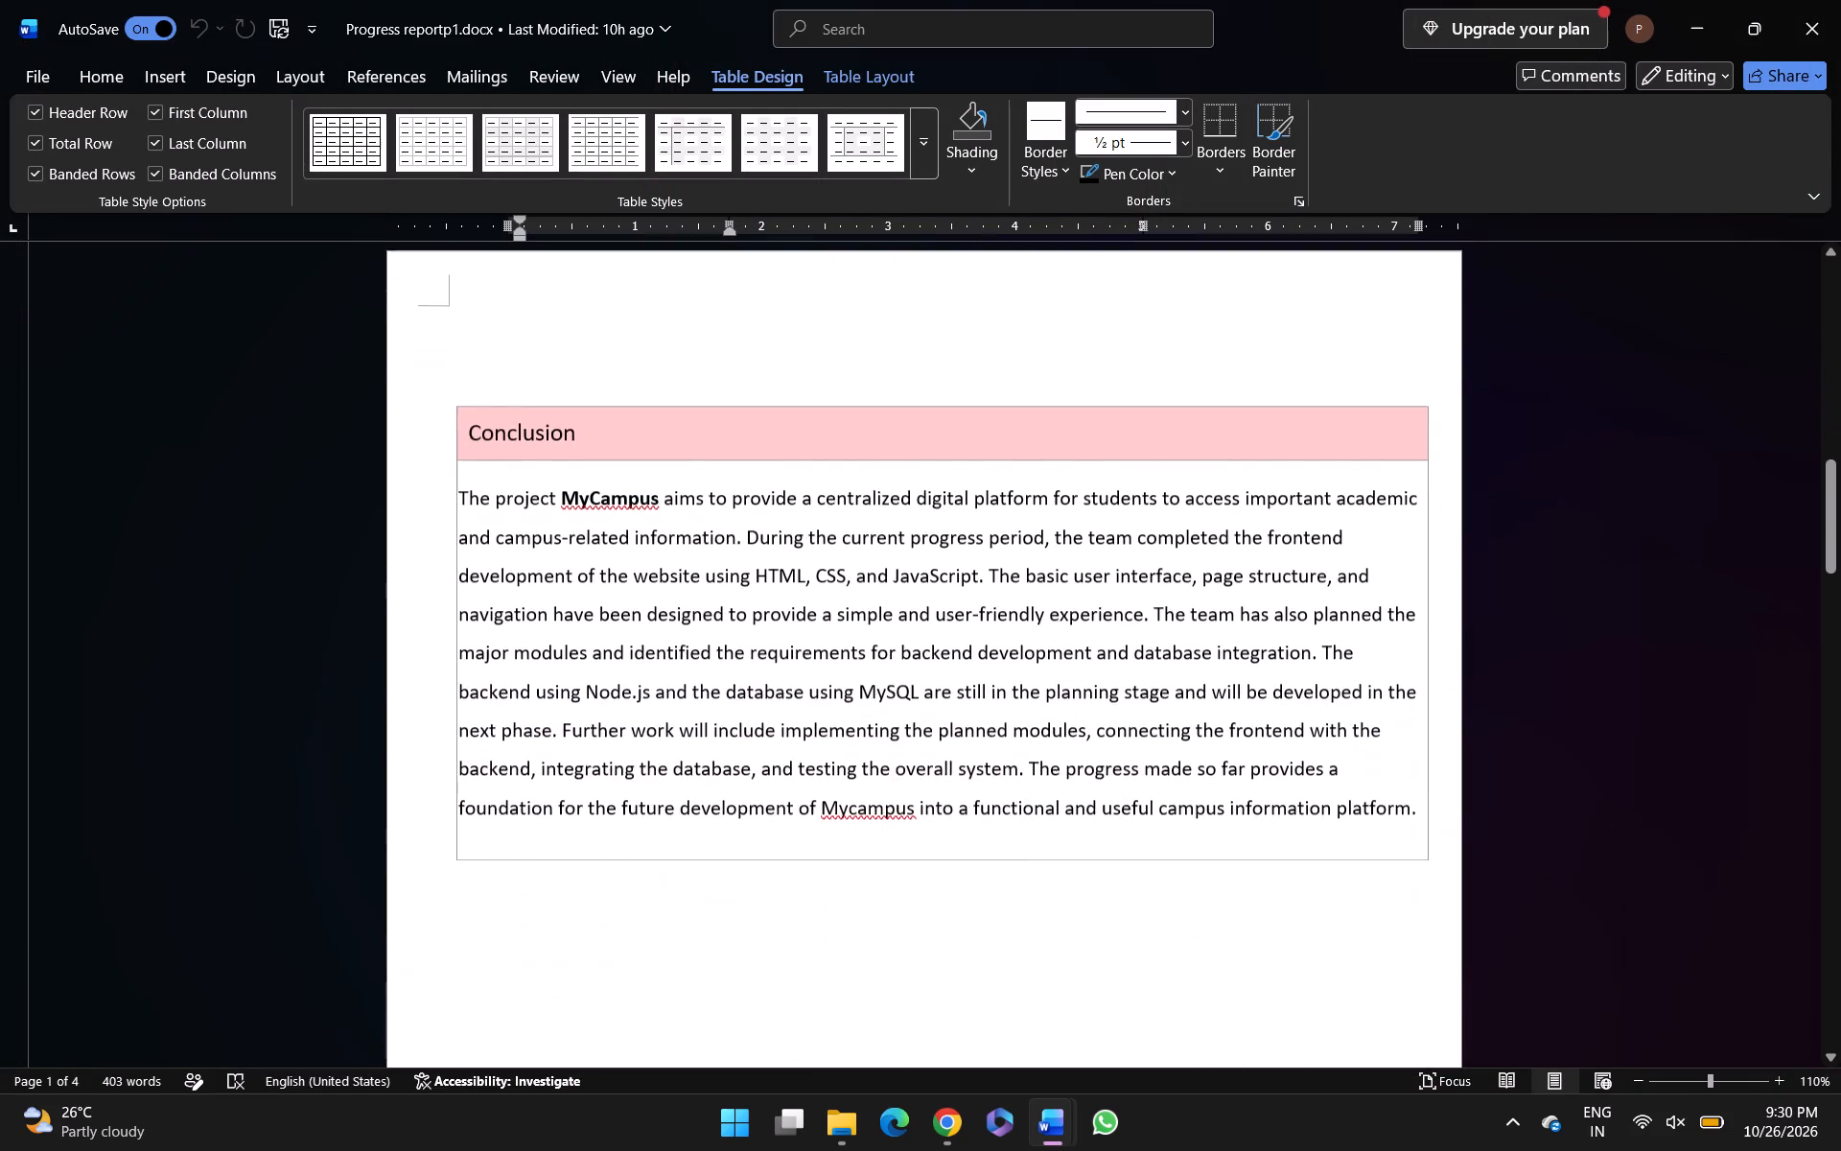
scroll(782, 802, "up", 5)
scroll(782, 802, "down", 1)
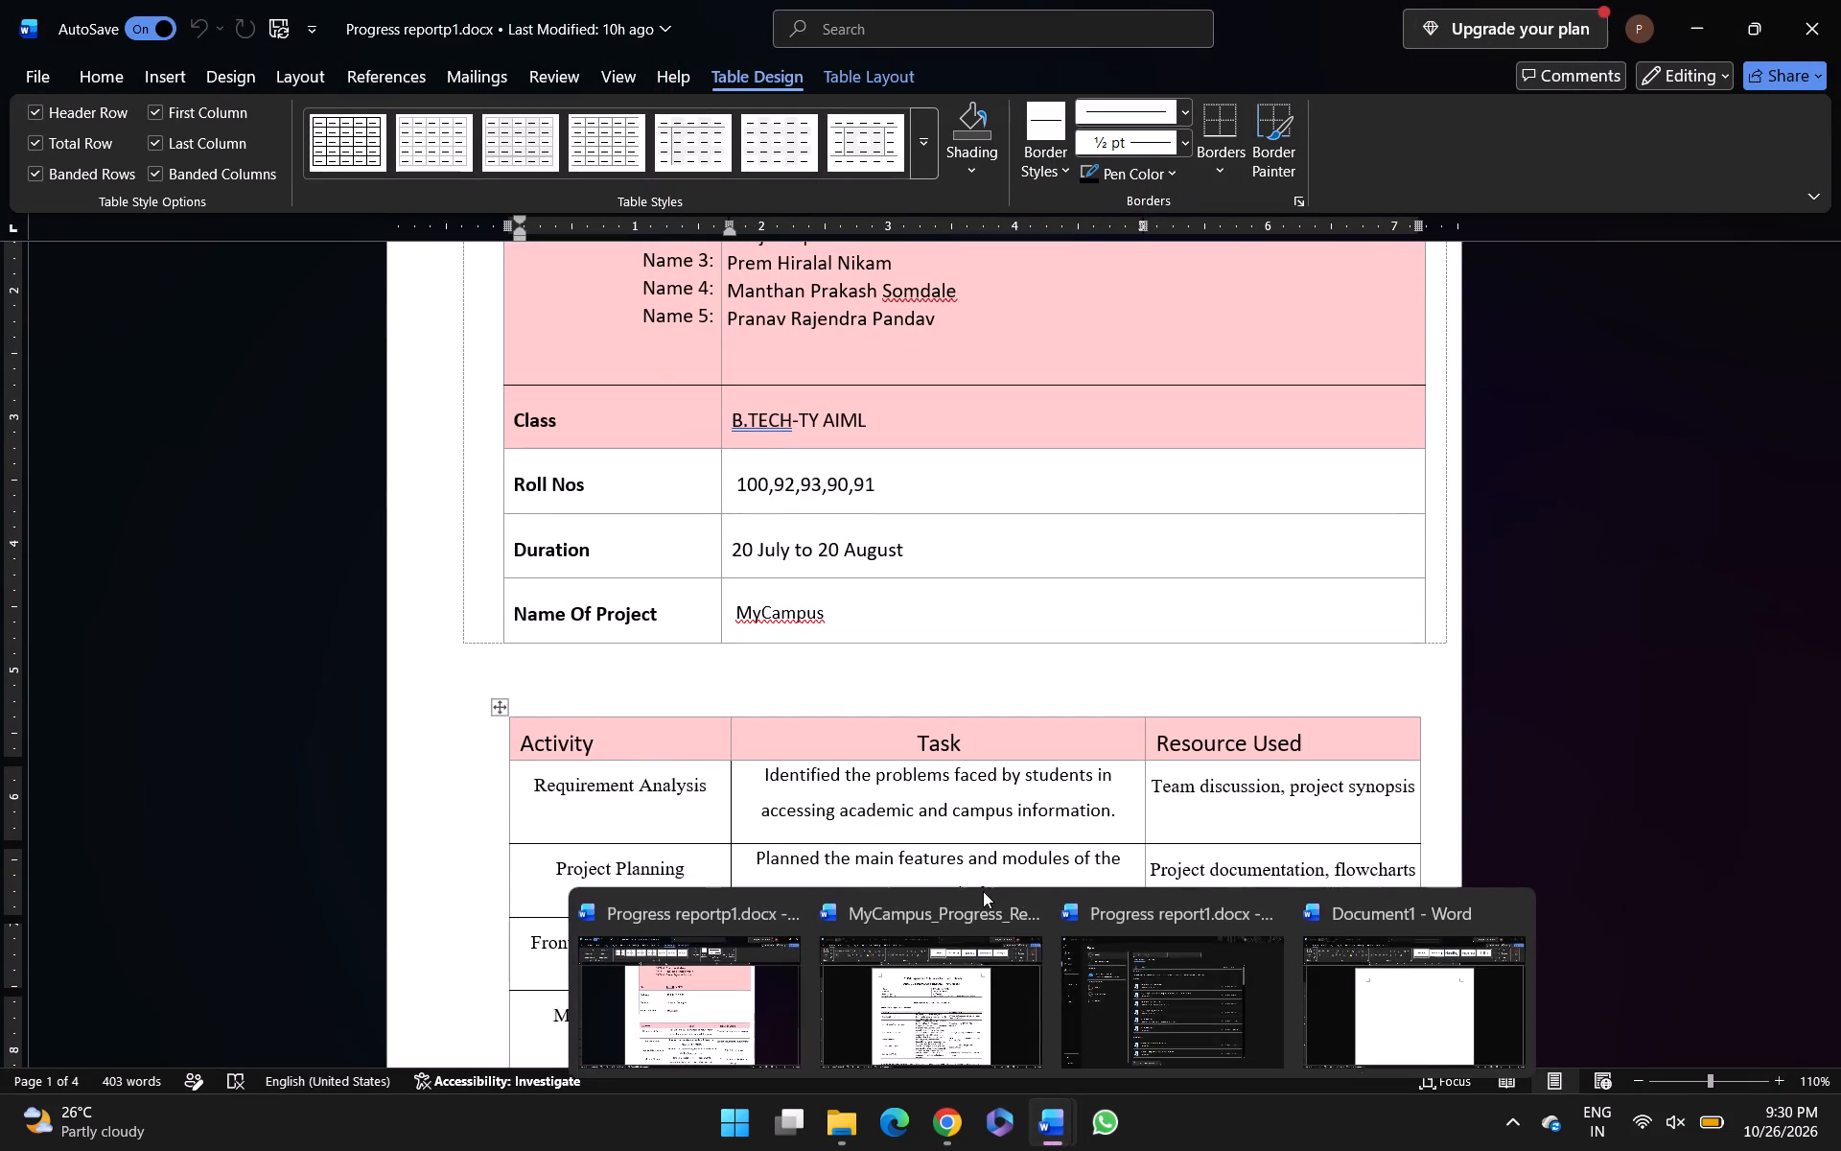
scroll(944, 468, "down", 3)
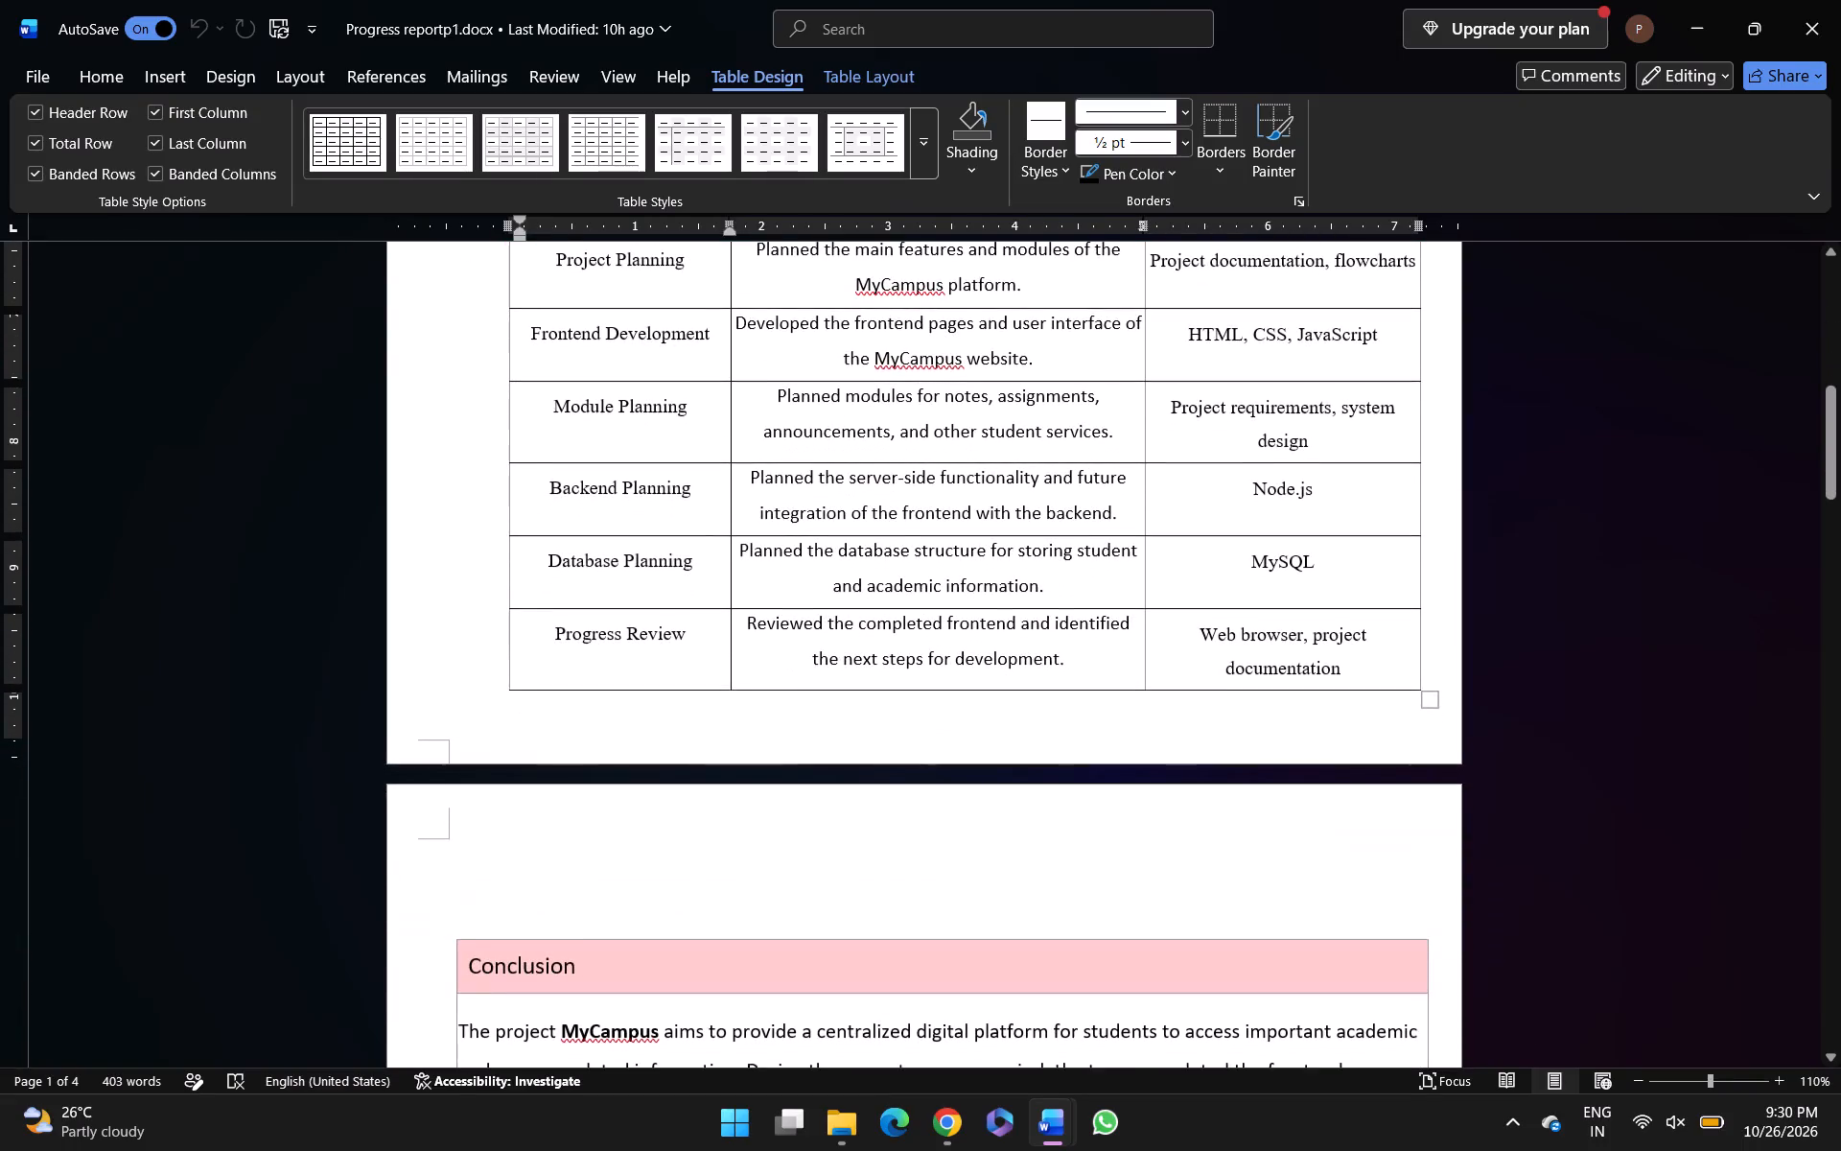
scroll(944, 468, "down", 1)
Open Progress reportp1.docx from the recent documents and view the end of its activity table and the Conclusion.
left_click(1065, 1116)
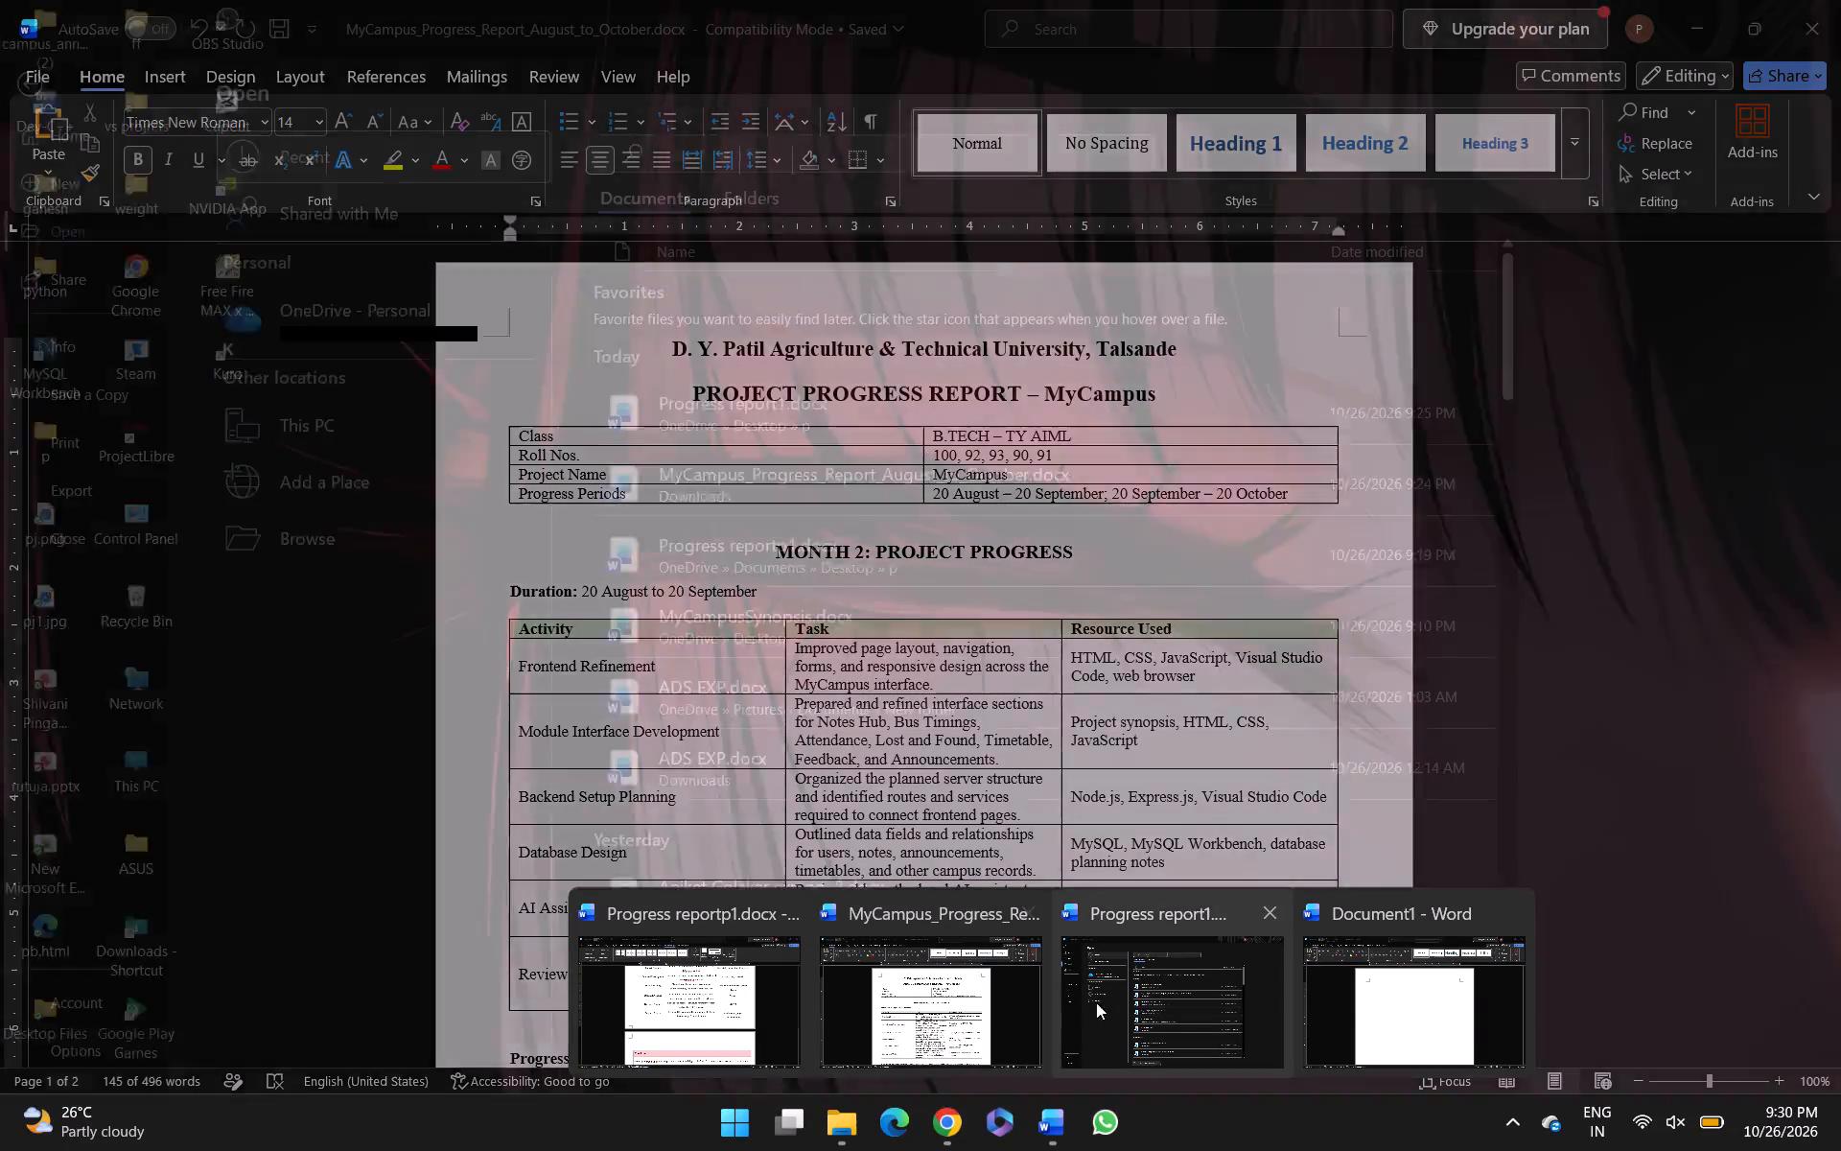
left_click_drag(1107, 998, 55, 510)
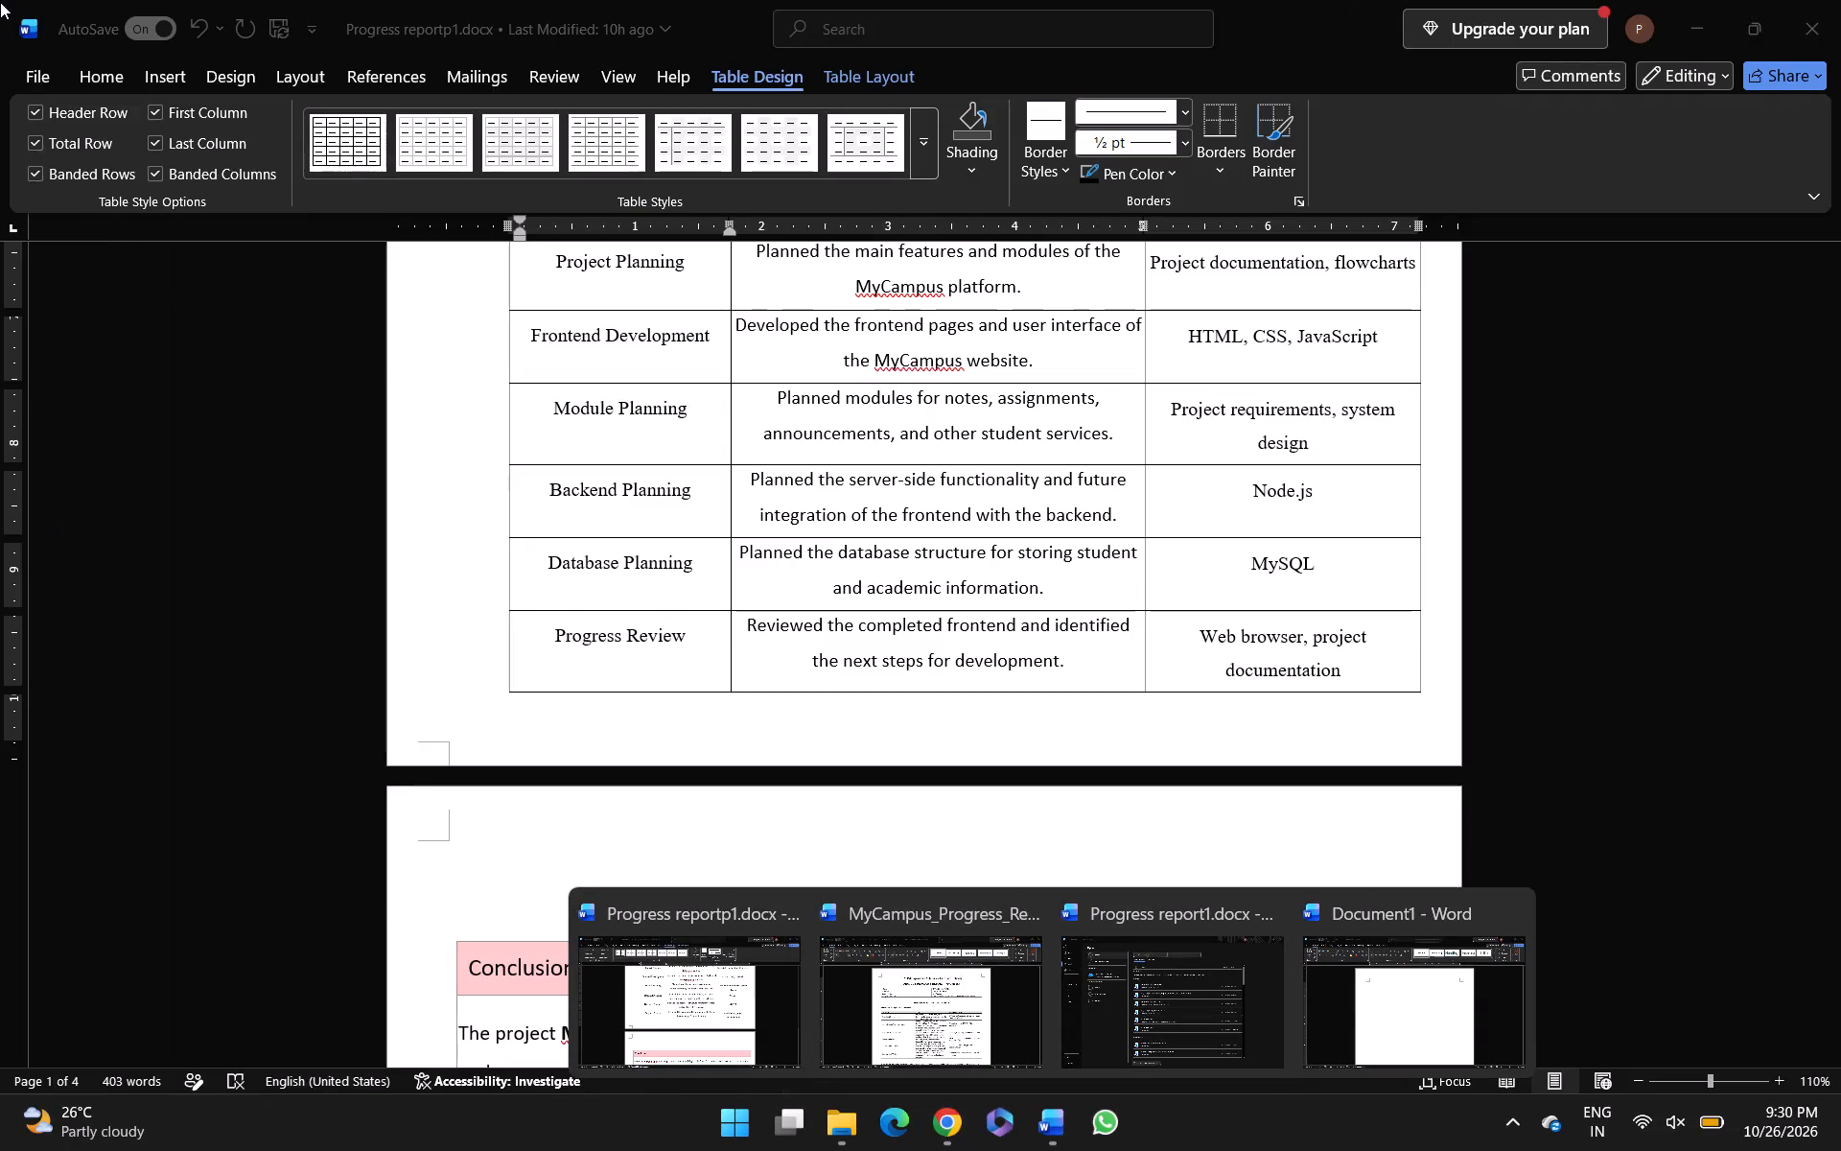
left_click(402, 386)
left_click(57, 85)
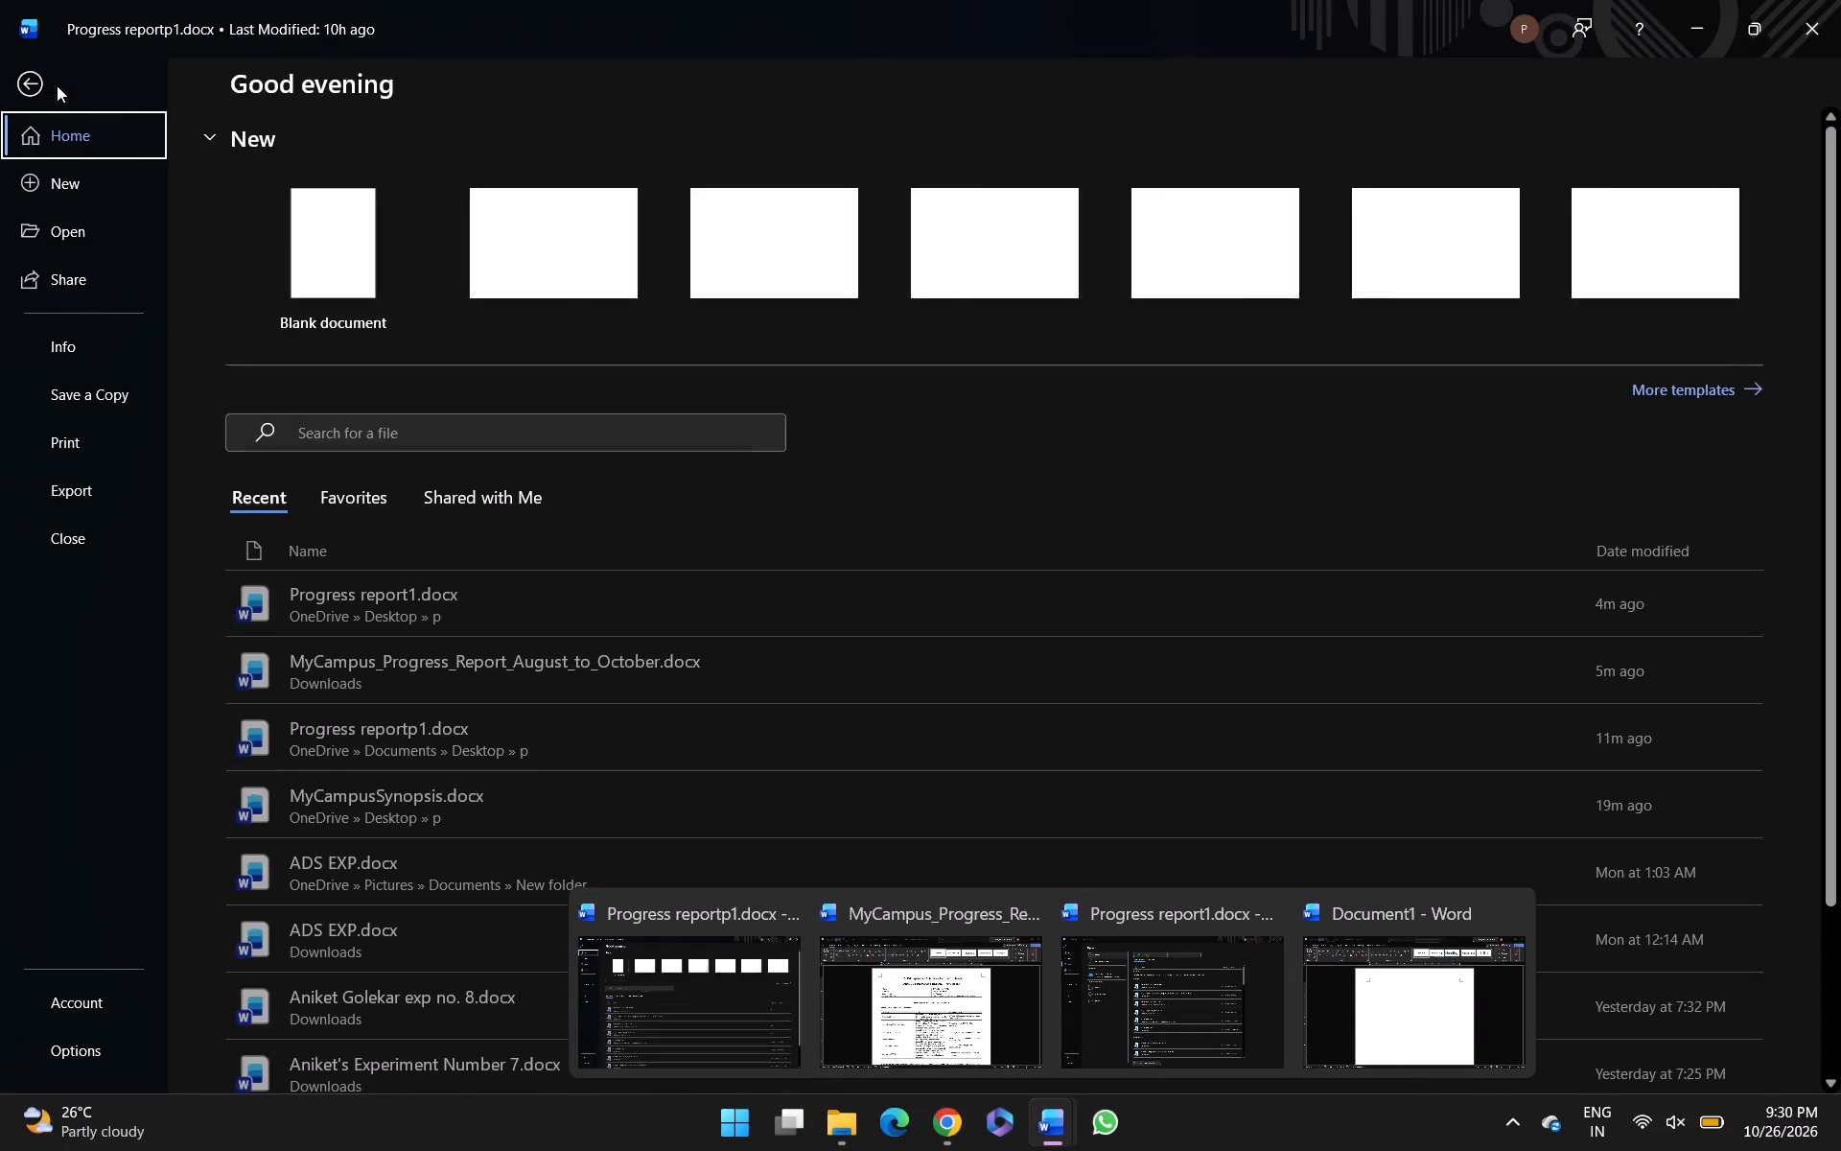
left_click(96, 233)
scroll(720, 604, "down", 1)
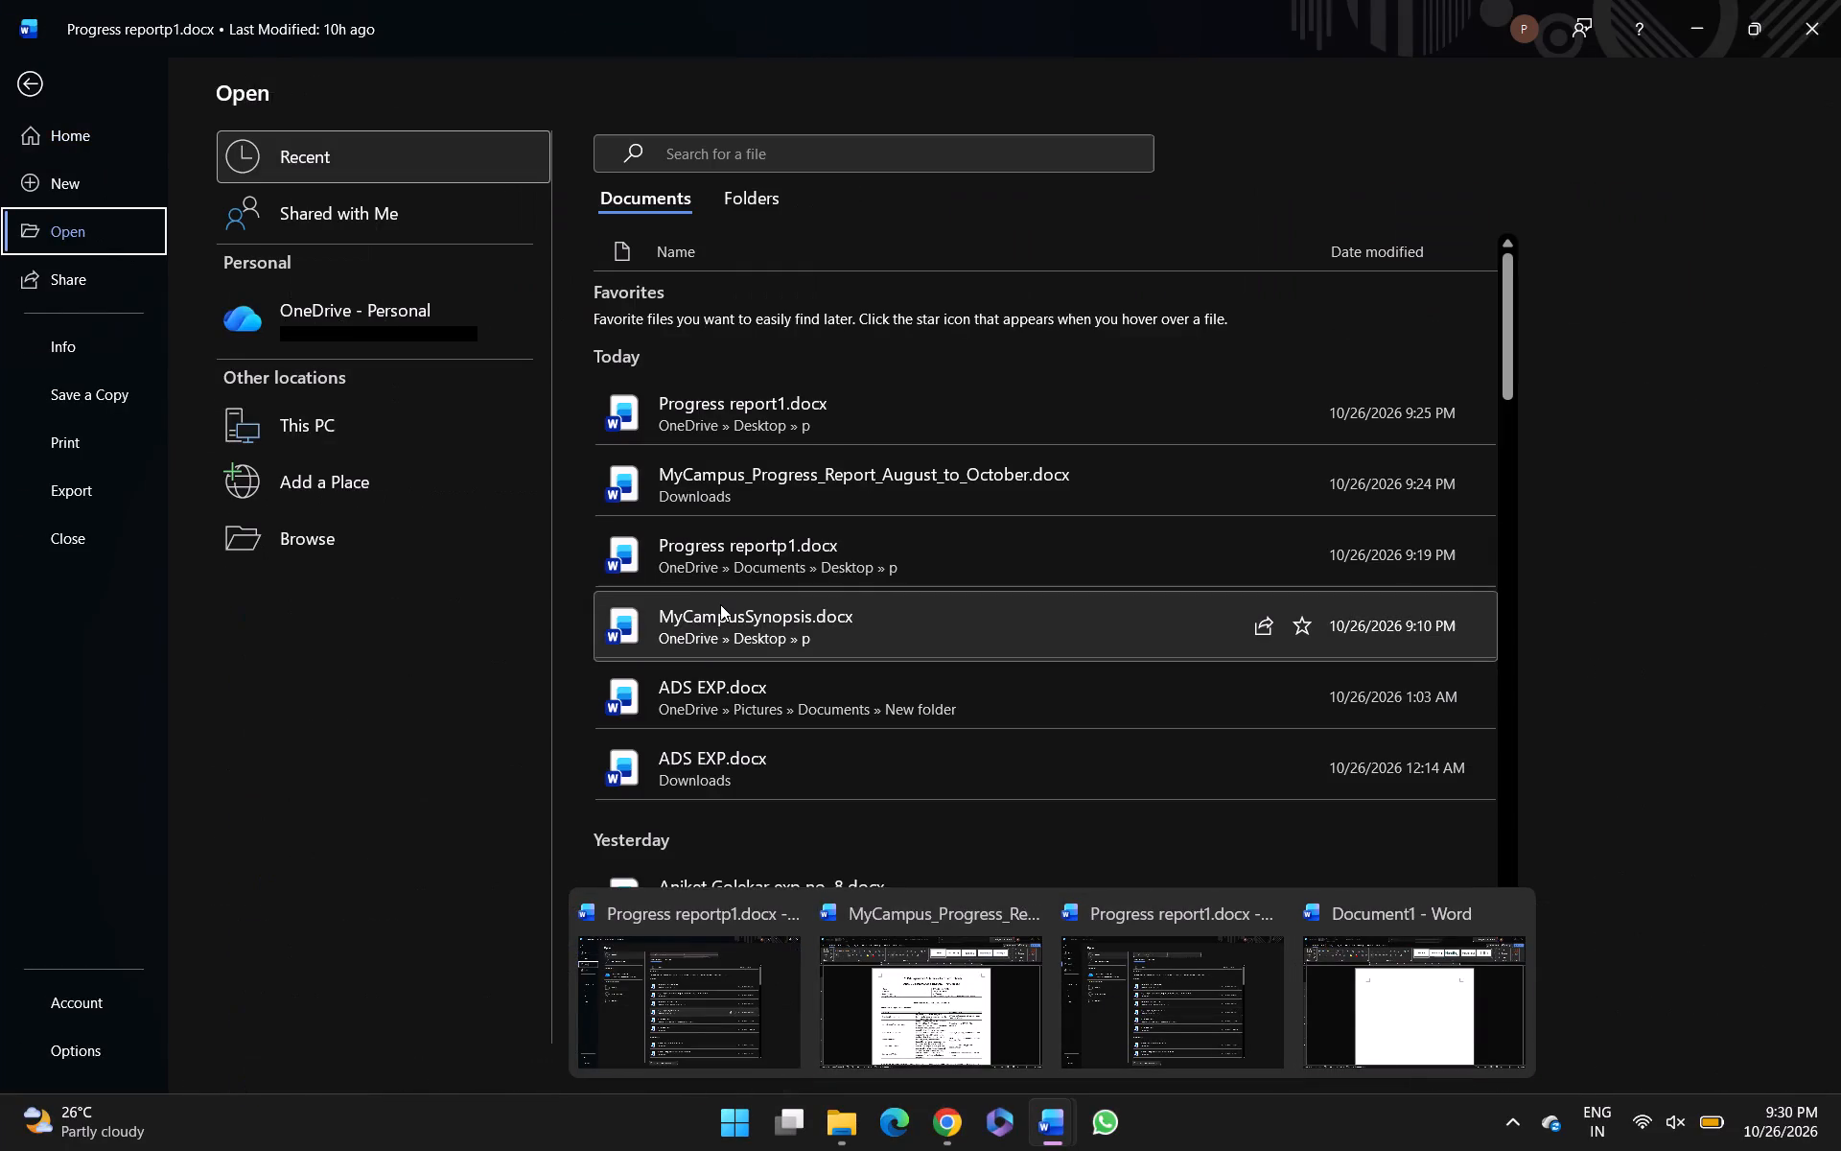
scroll(720, 604, "down", 1)
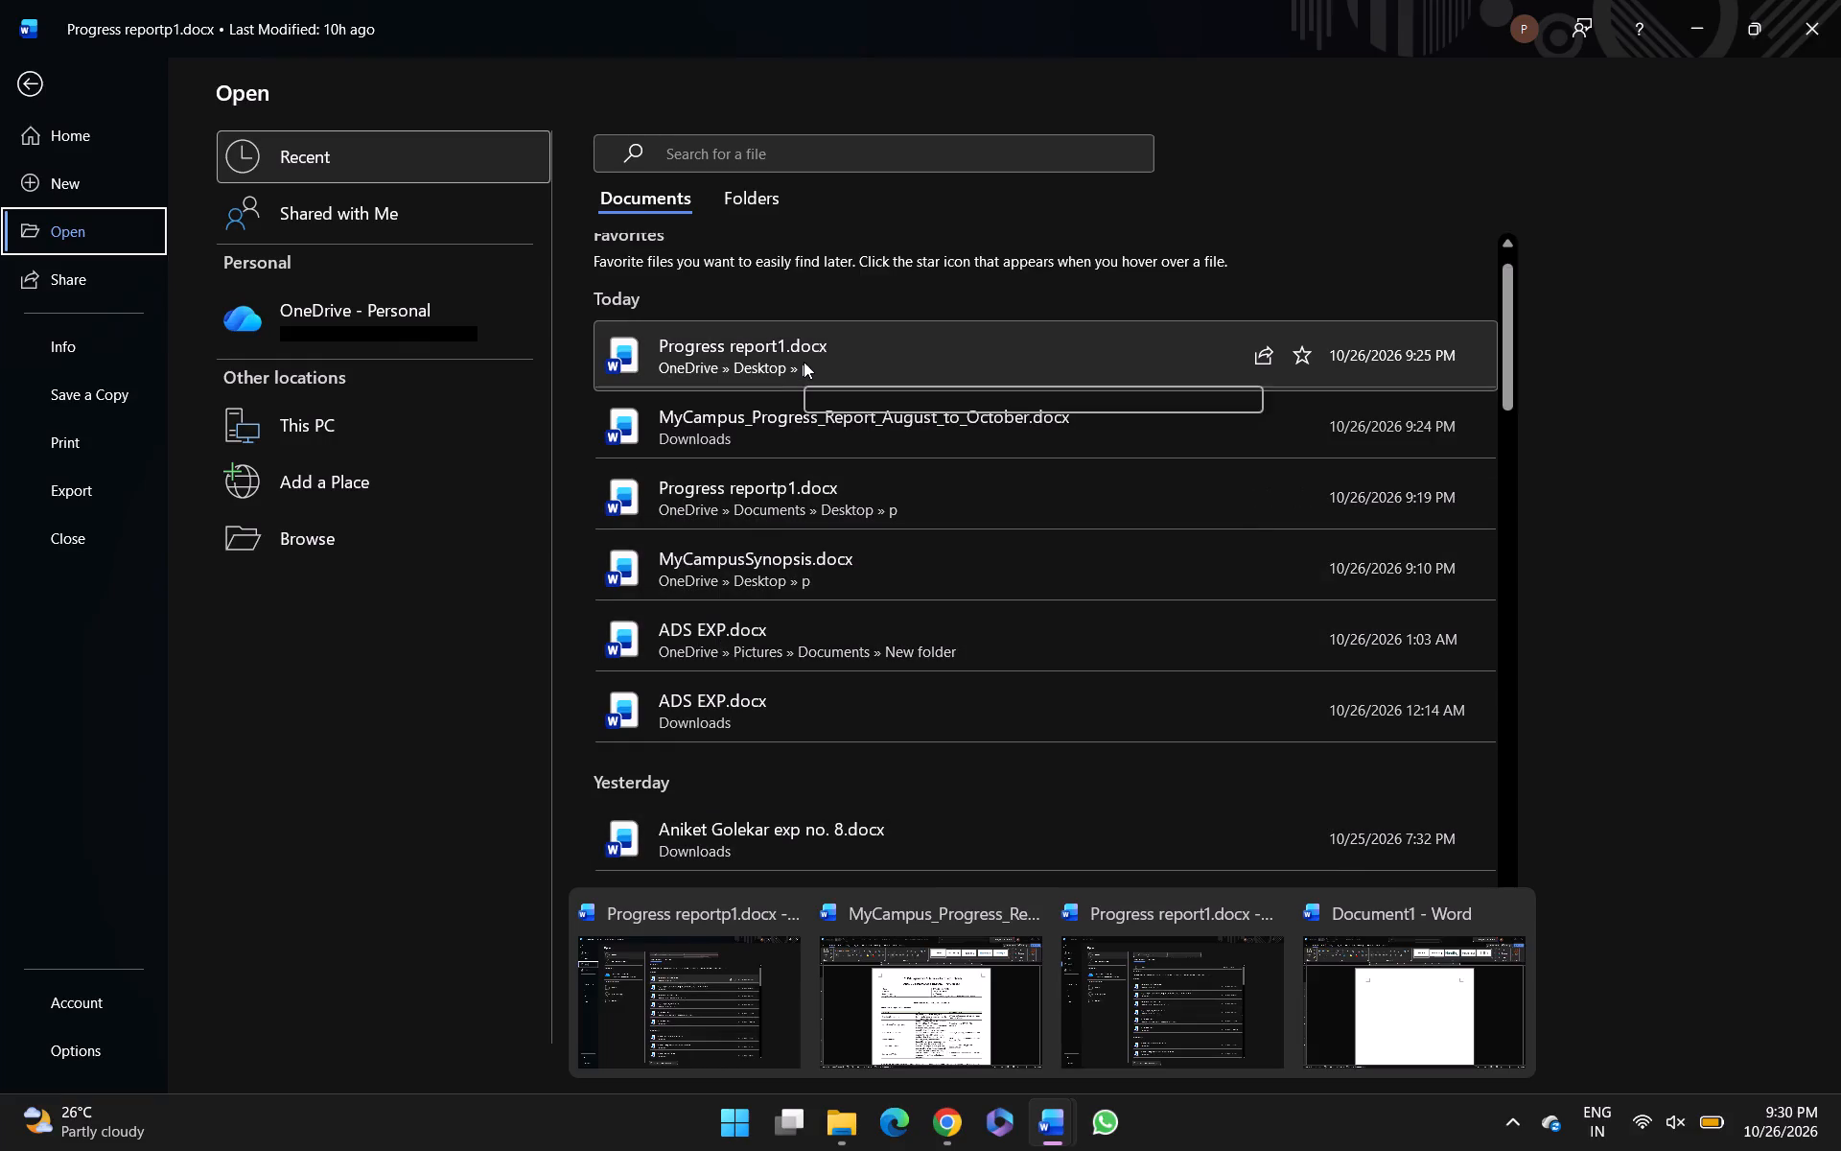
double_click(763, 506)
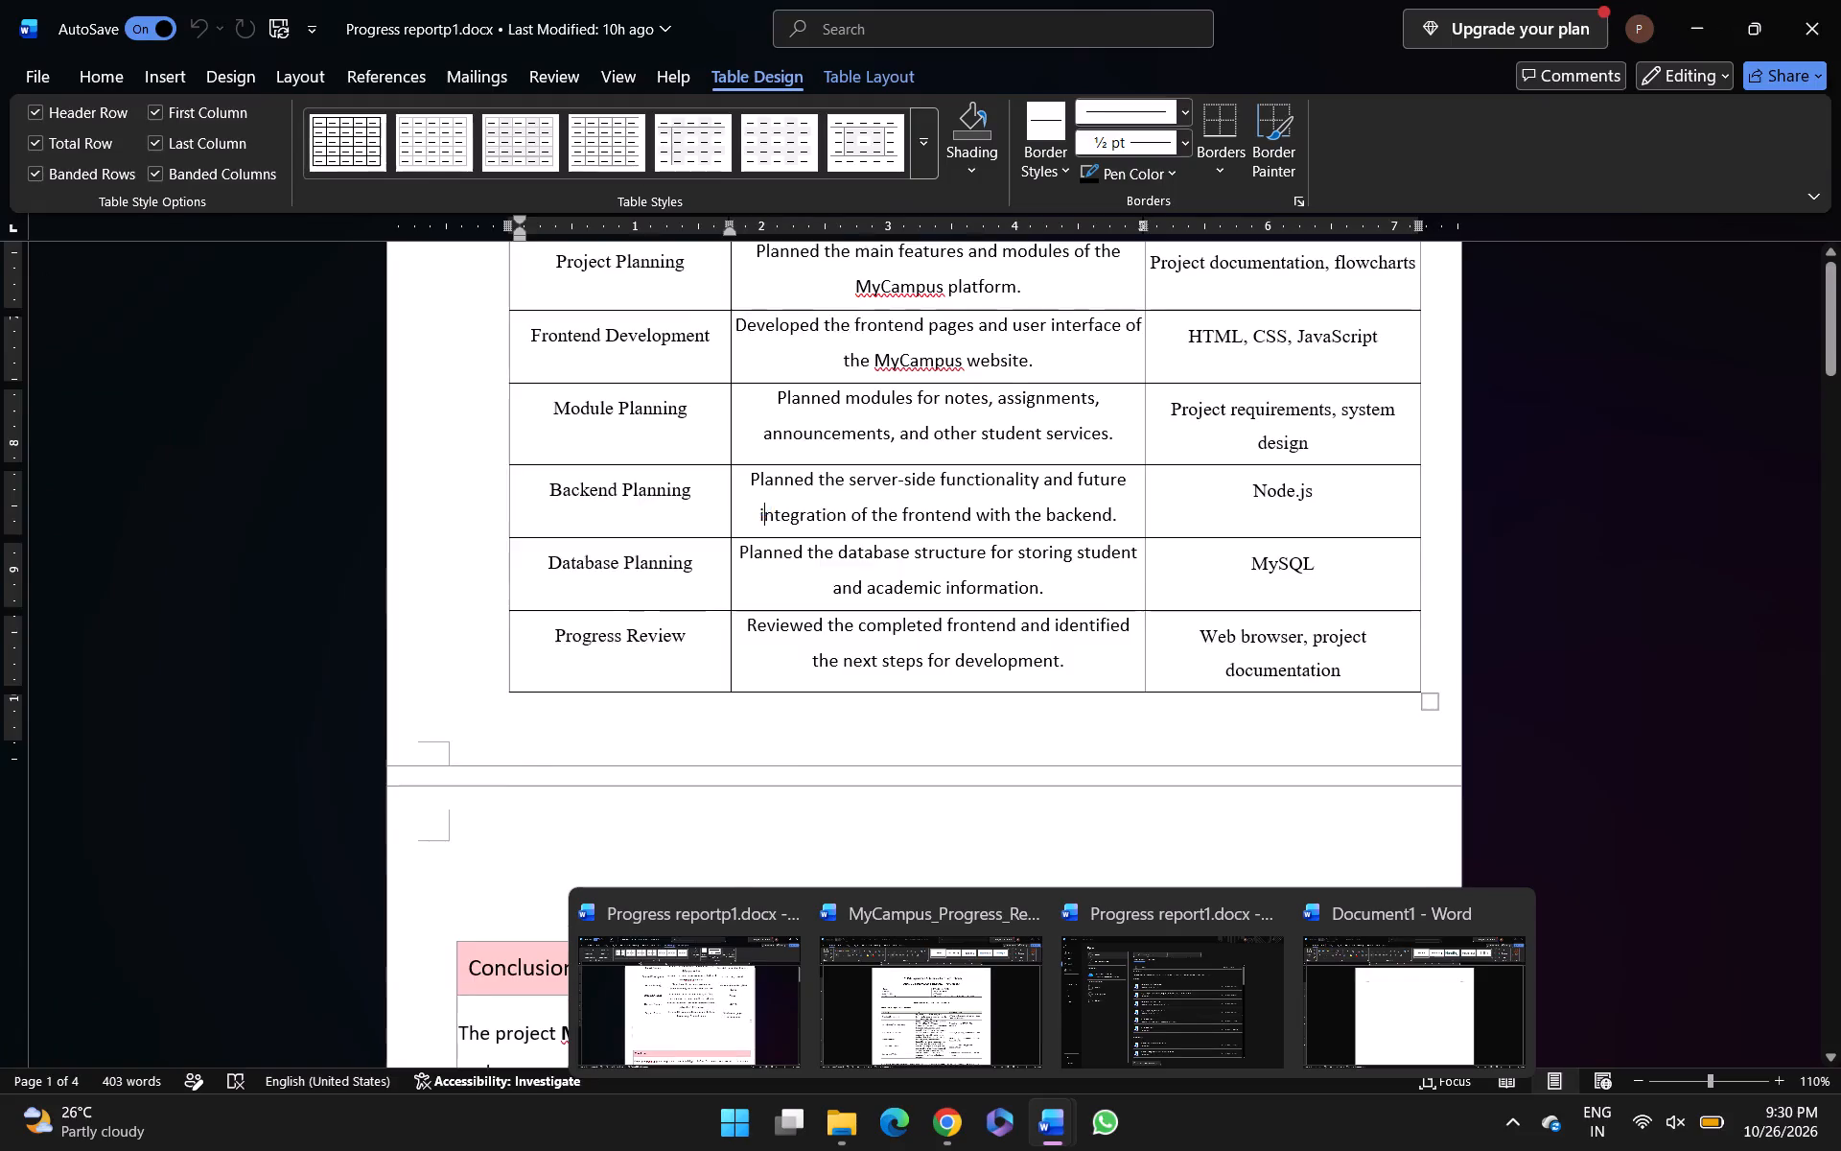
scroll(763, 506, "down", 3)
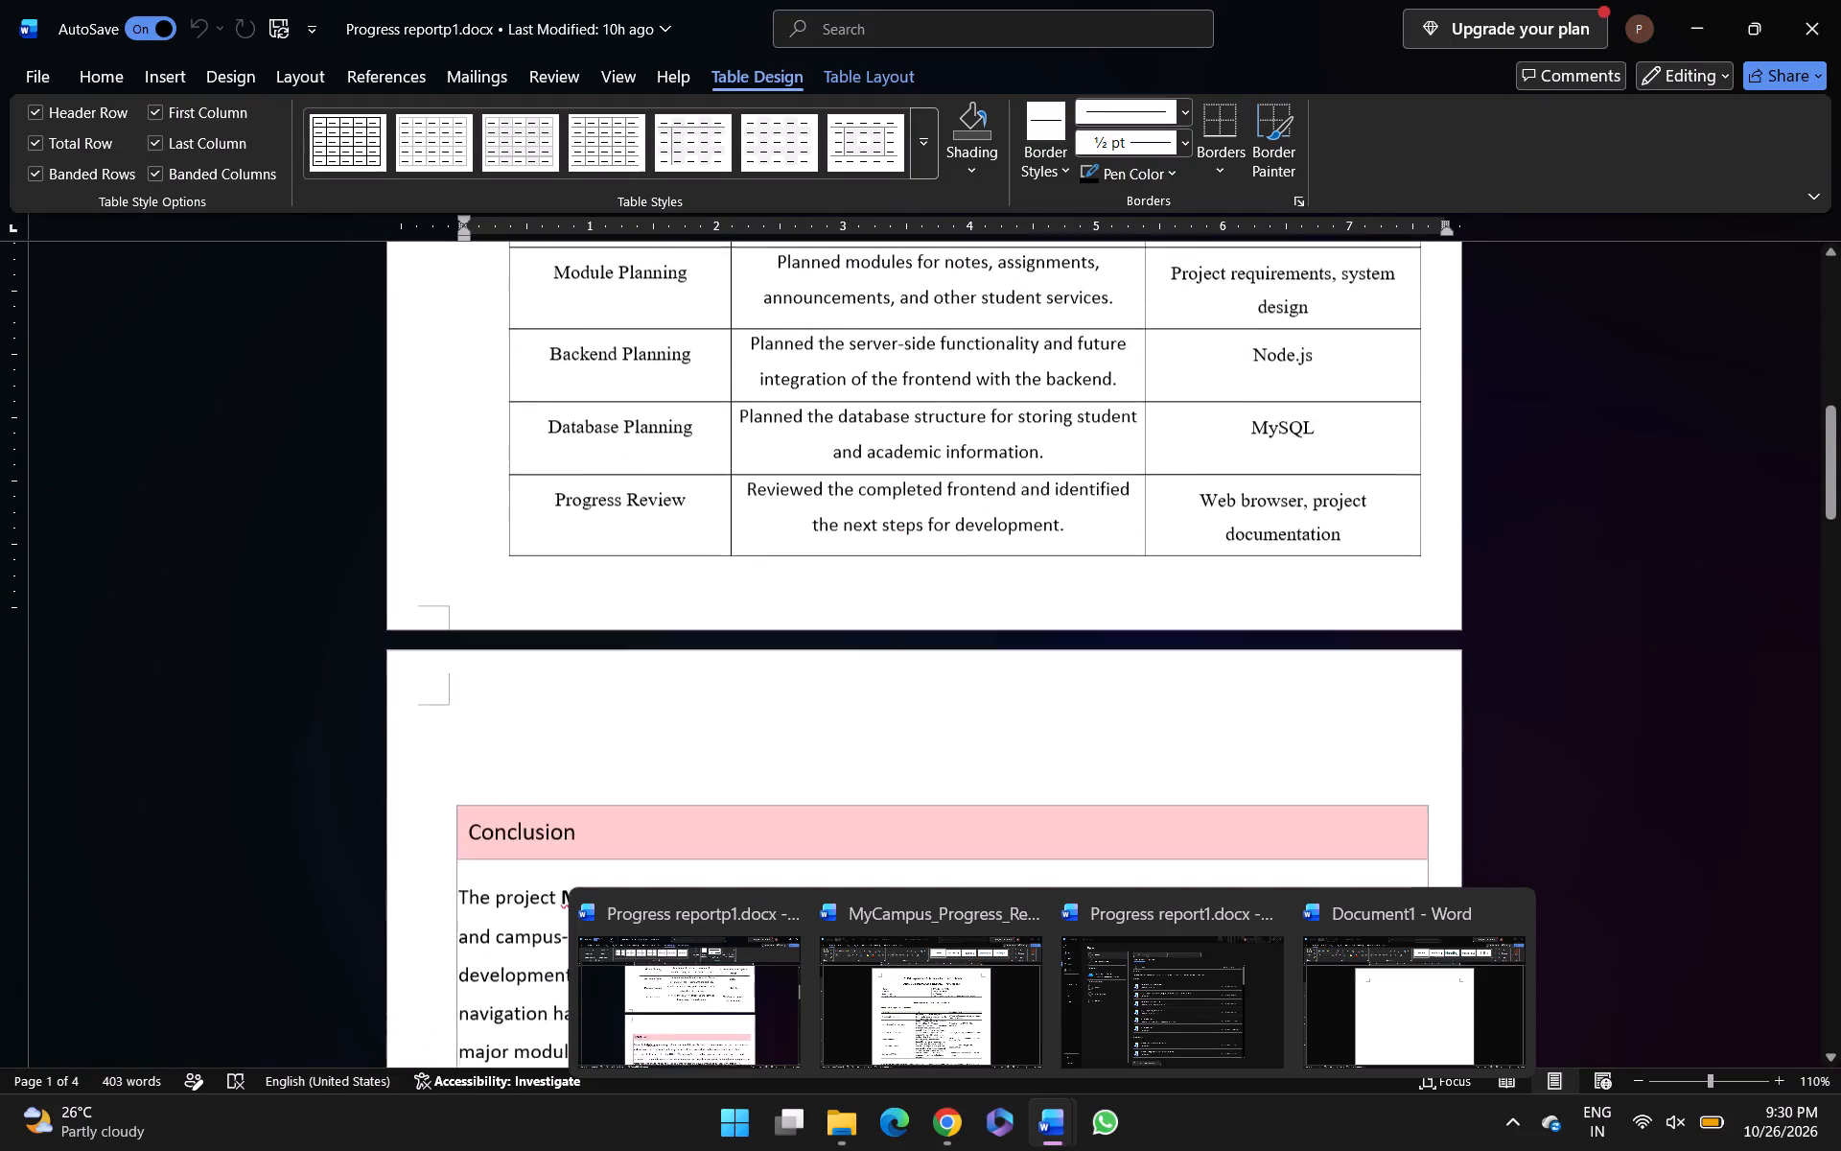
scroll(763, 506, "down", 3)
Open Progress reportp1.docx from the recent documents once more.
left_click_drag(37, 96, 35, 59)
left_click(35, 59)
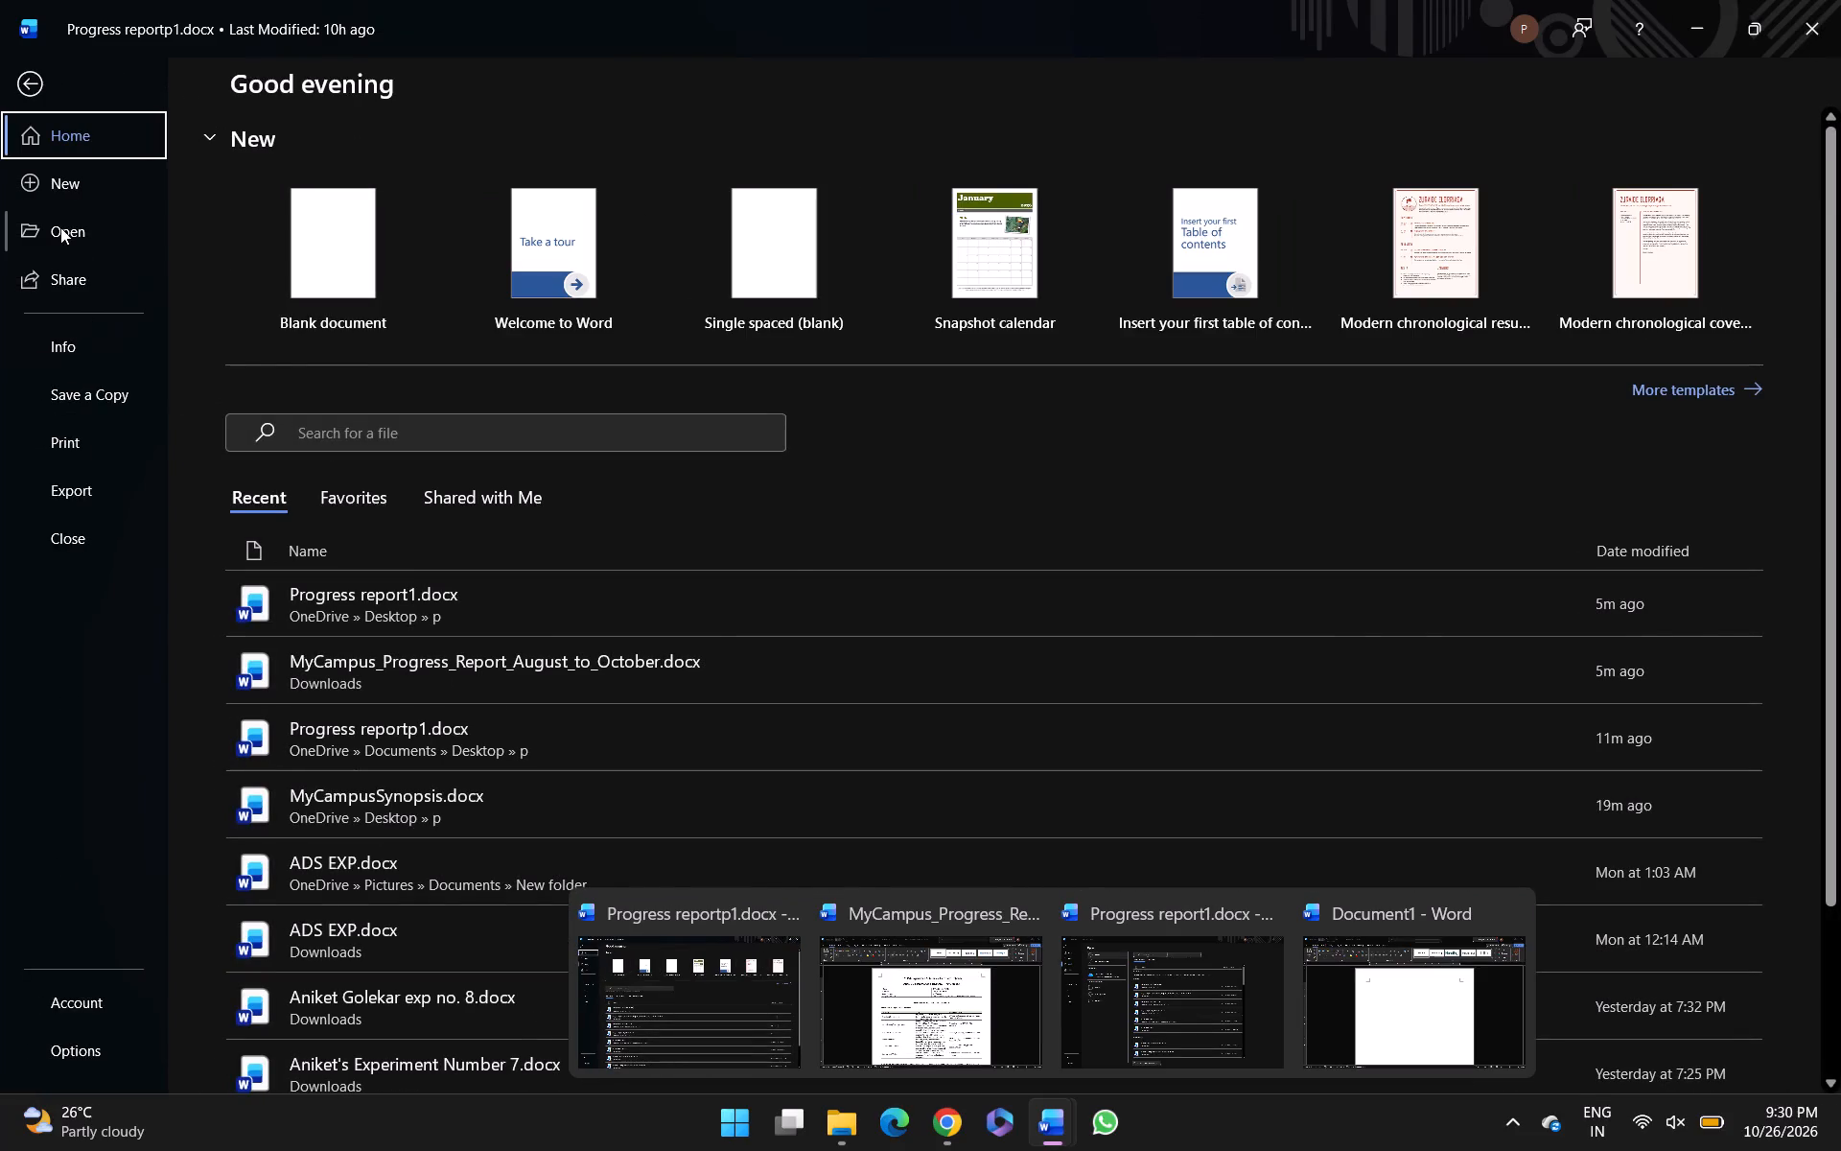
left_click(60, 227)
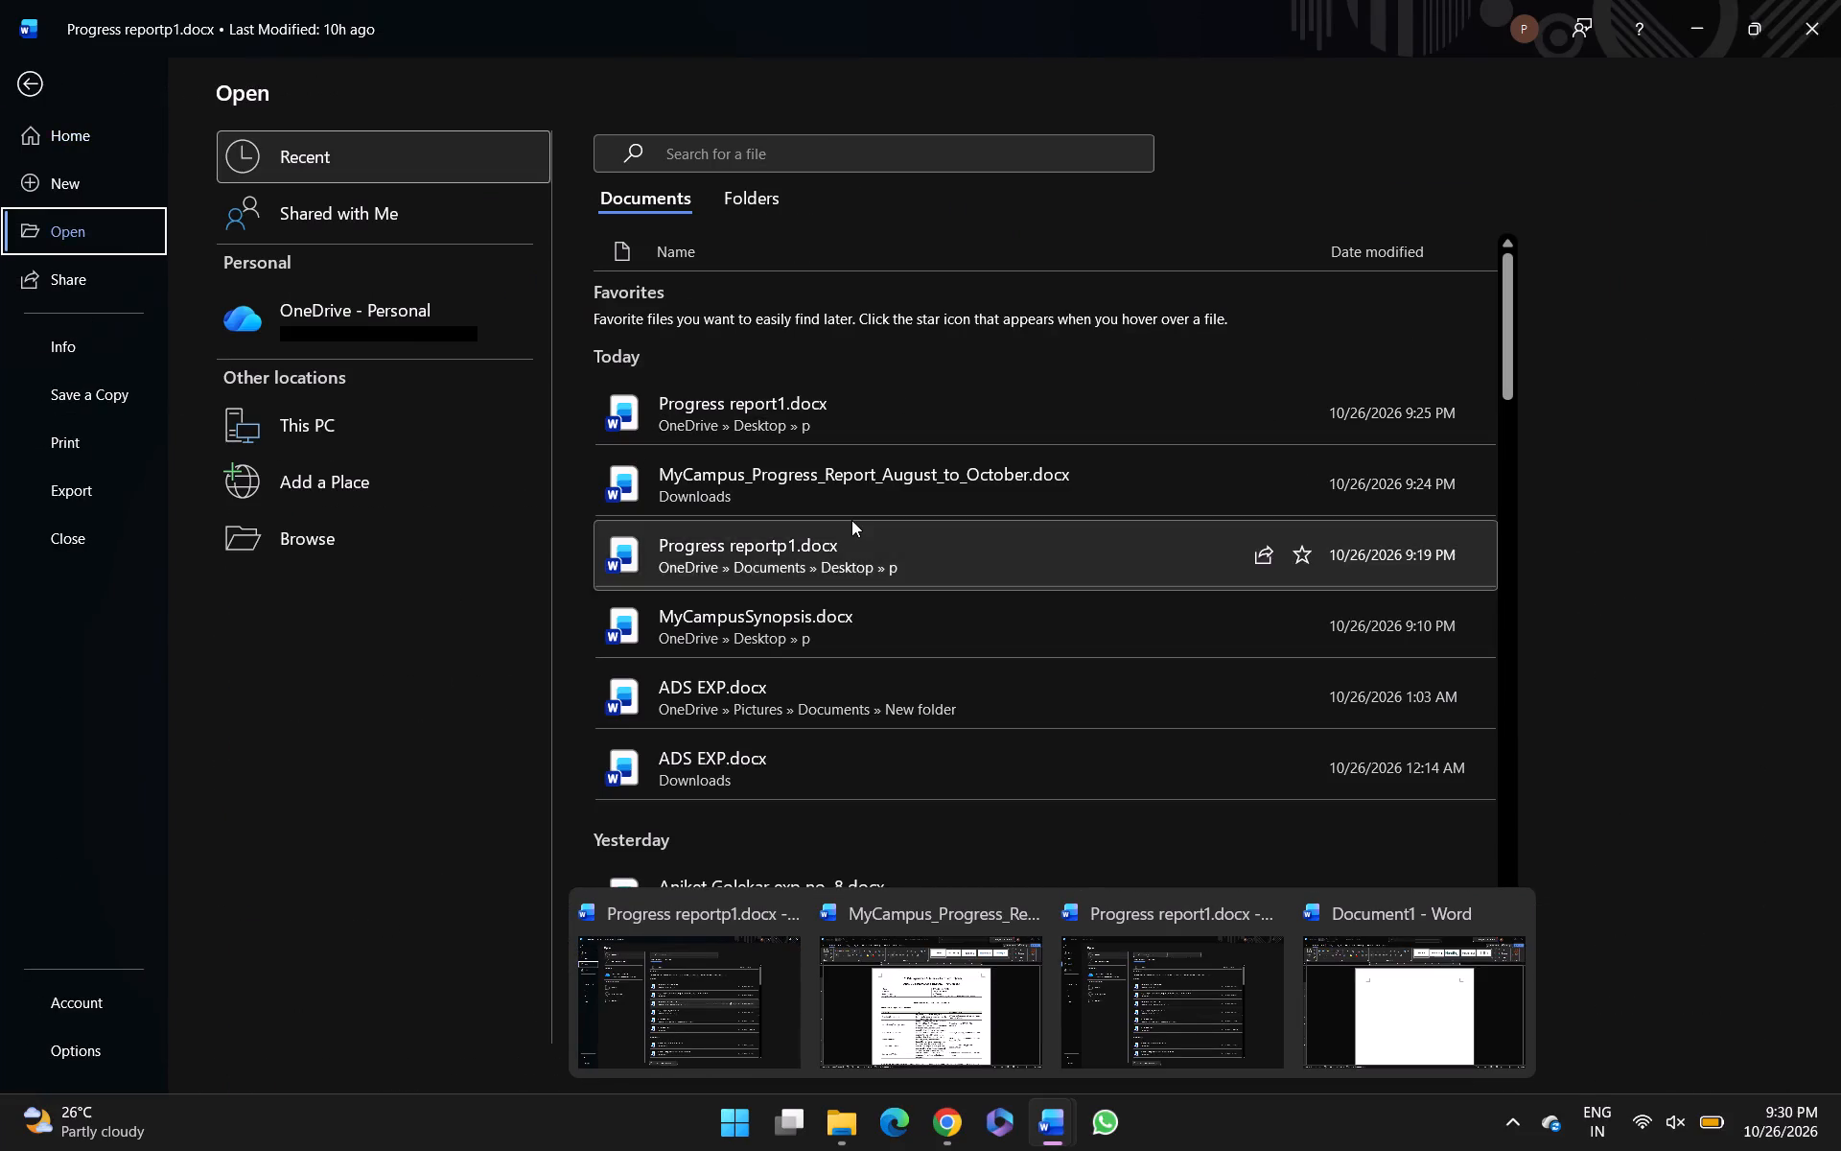
double_click(835, 567)
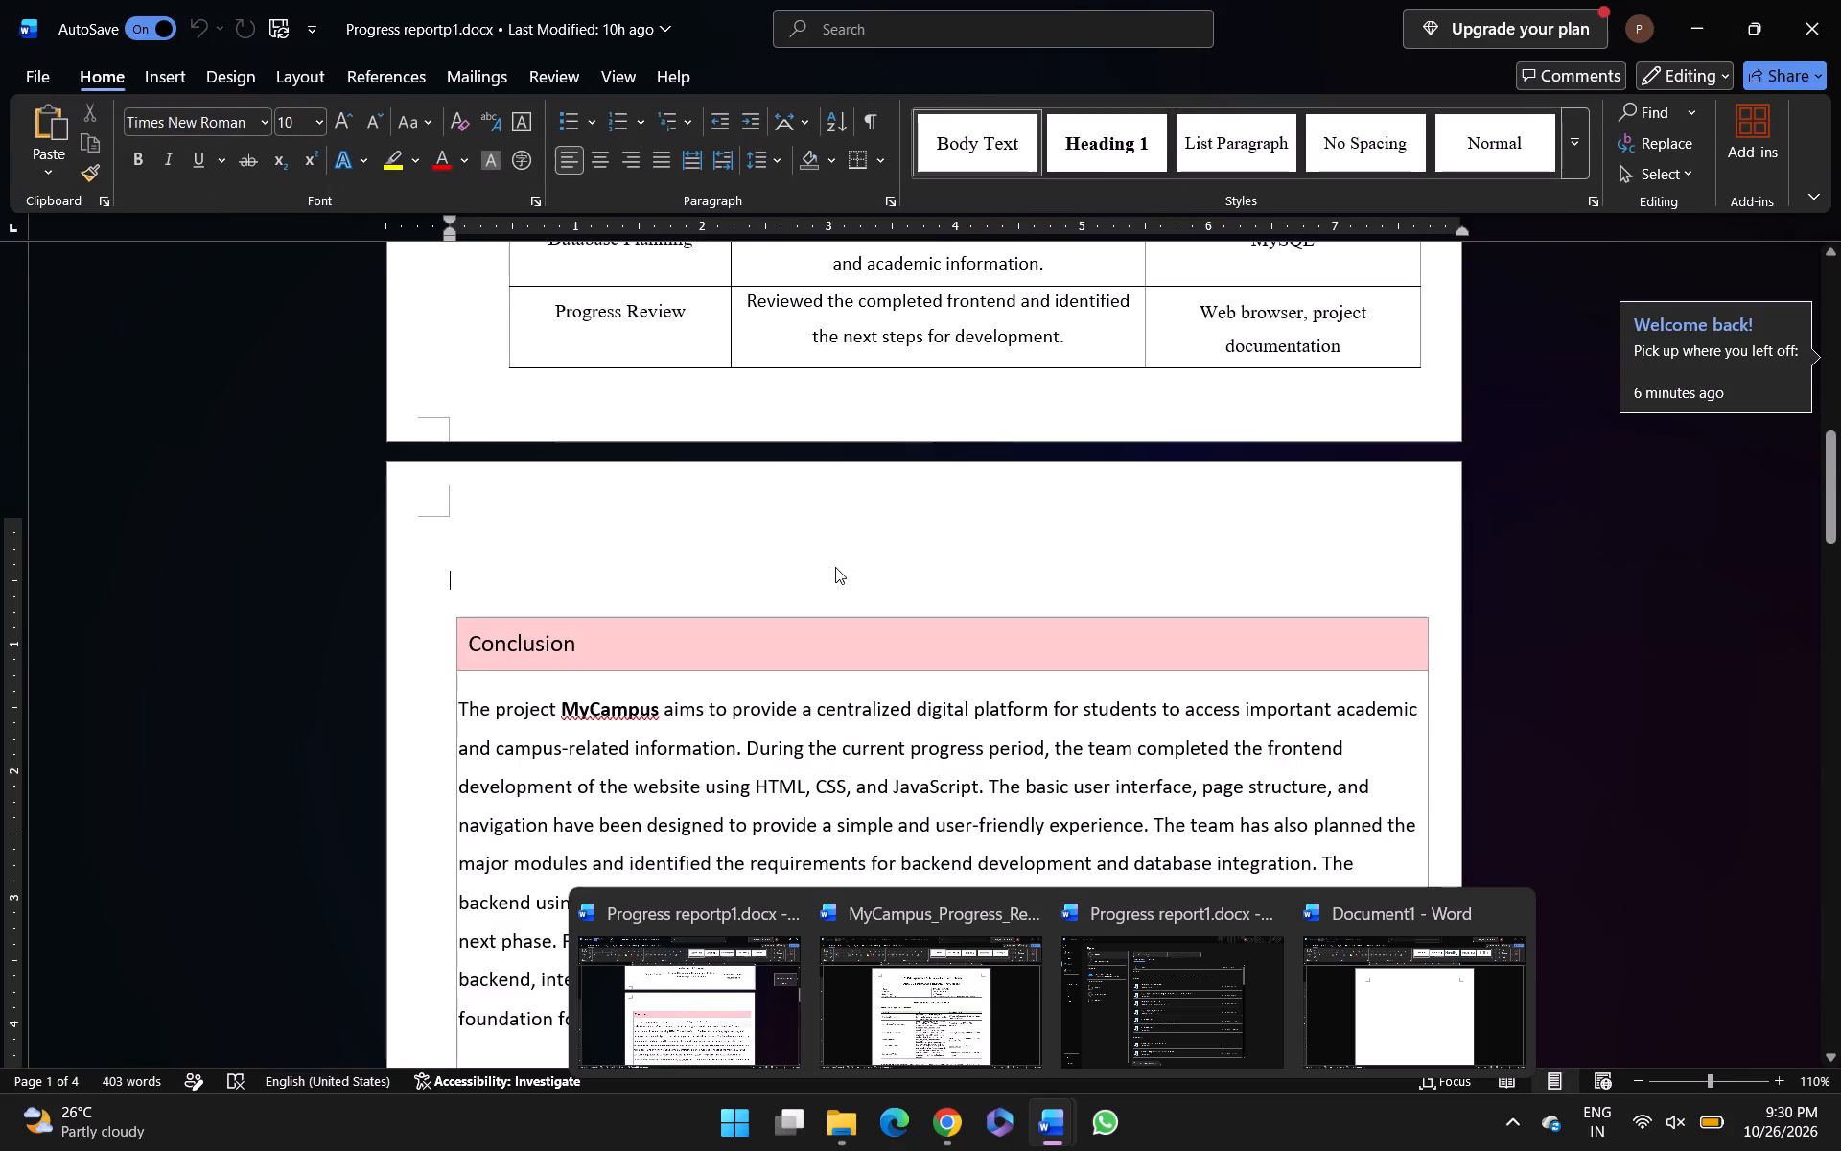
Open Progress report1.docx from the recent documents and review its project details, activity table and Conclusion section.
scroll(835, 567, "up", 1)
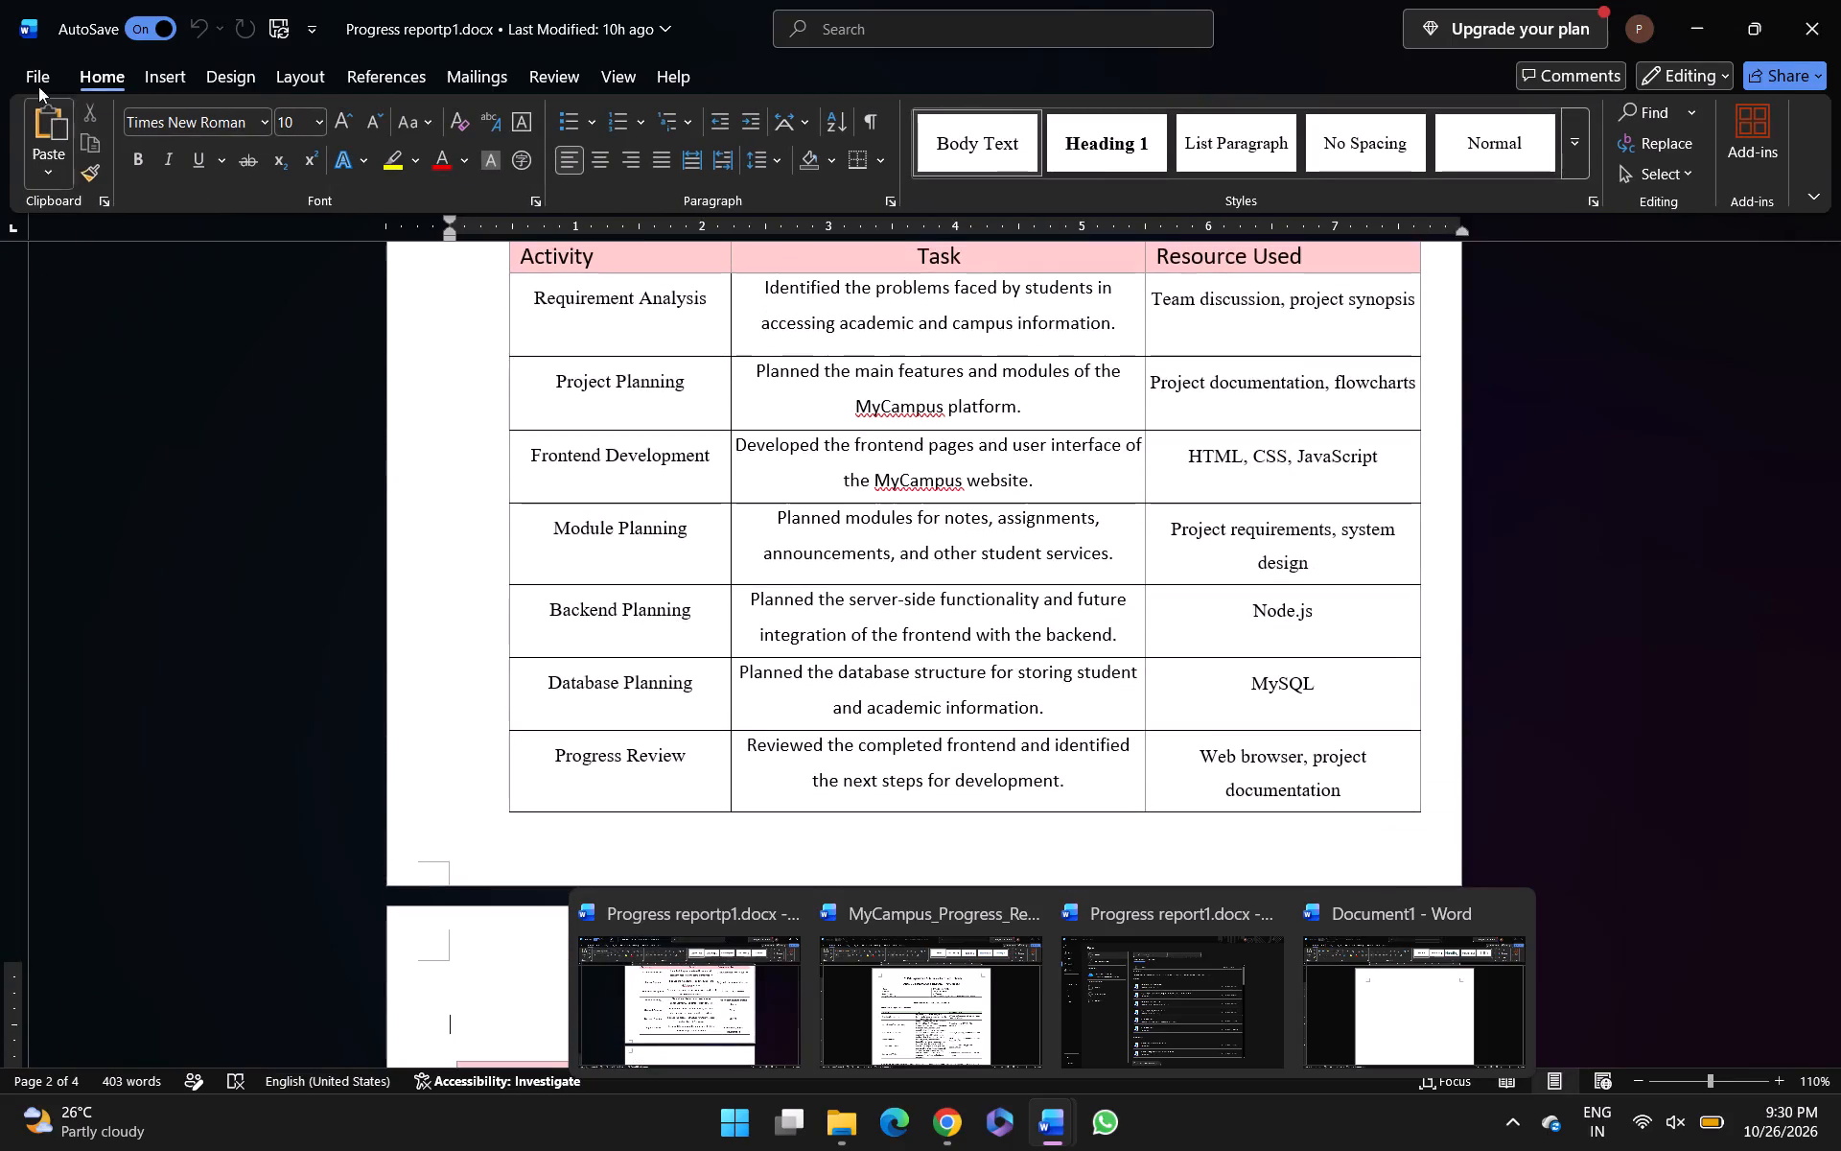
left_click(35, 76)
left_click(66, 233)
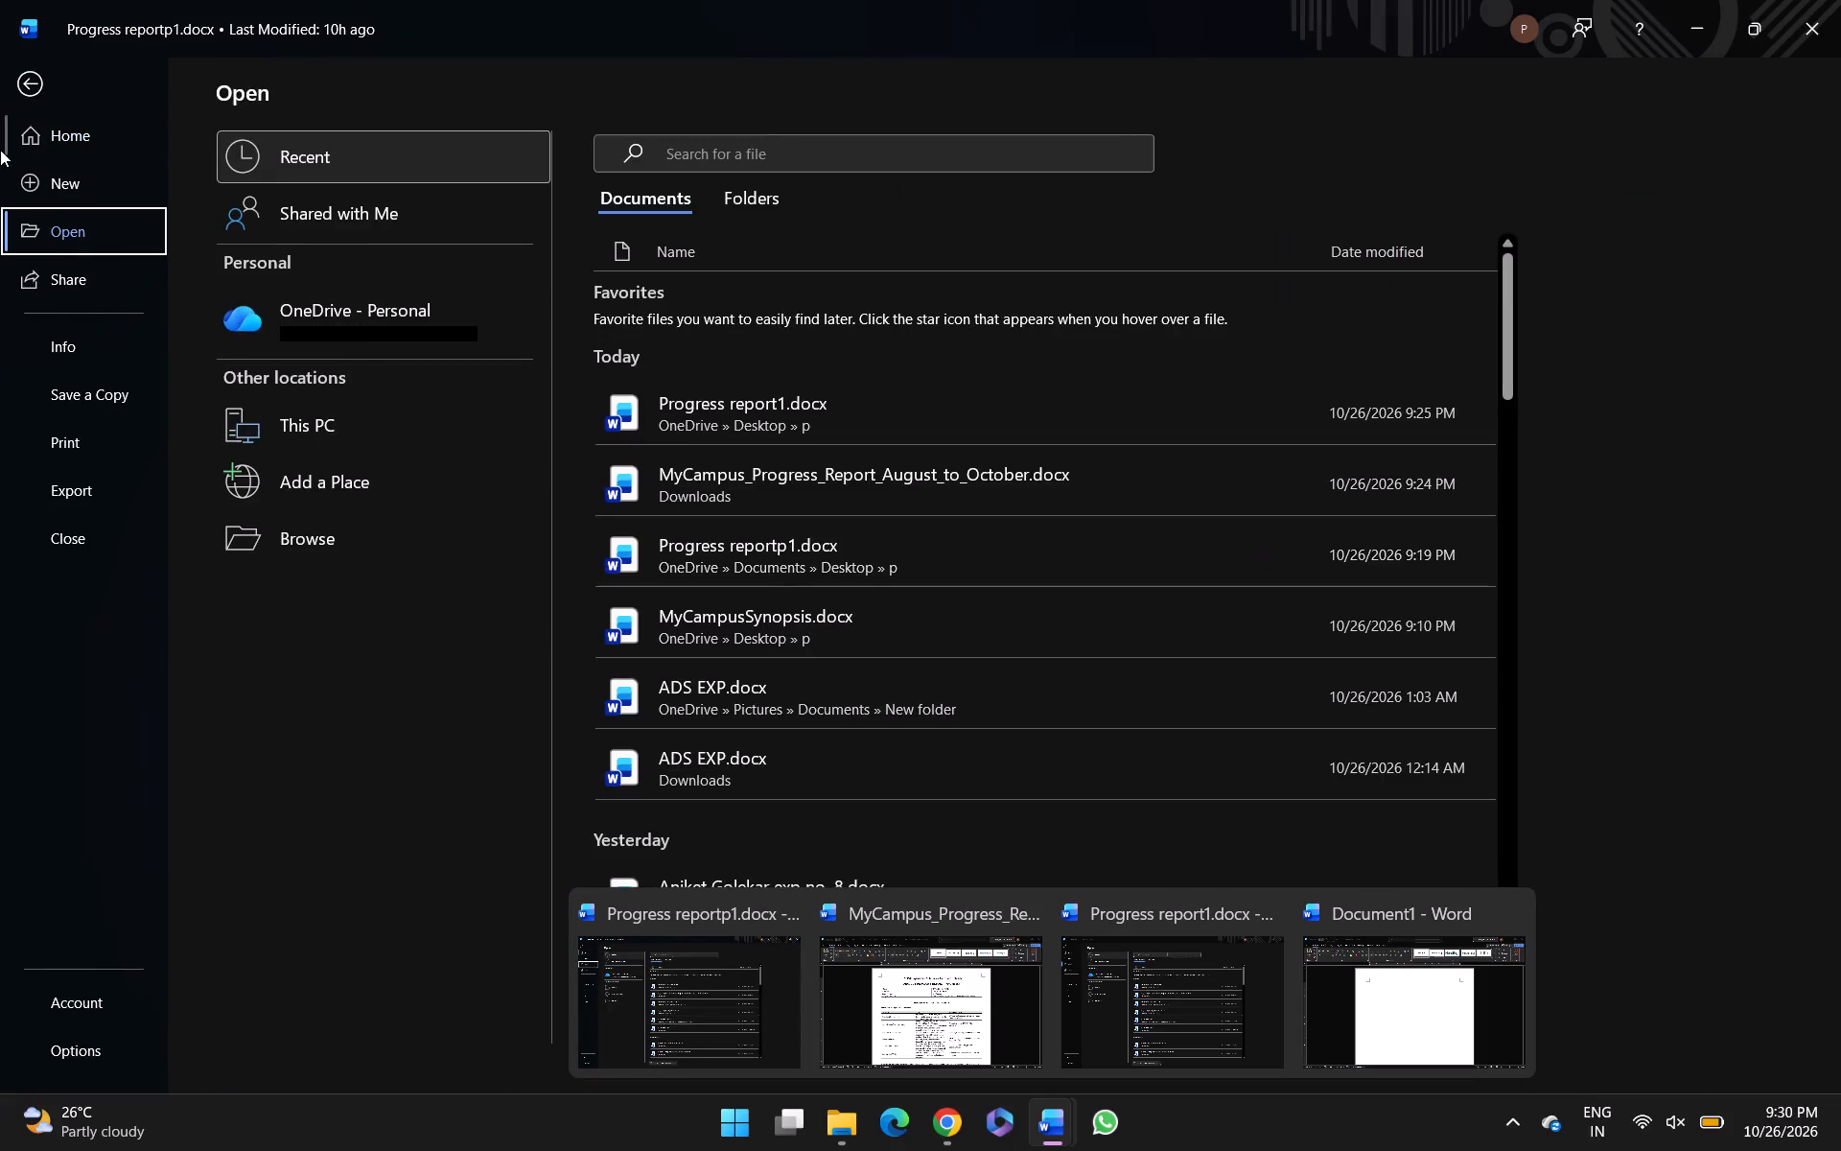
left_click(727, 412)
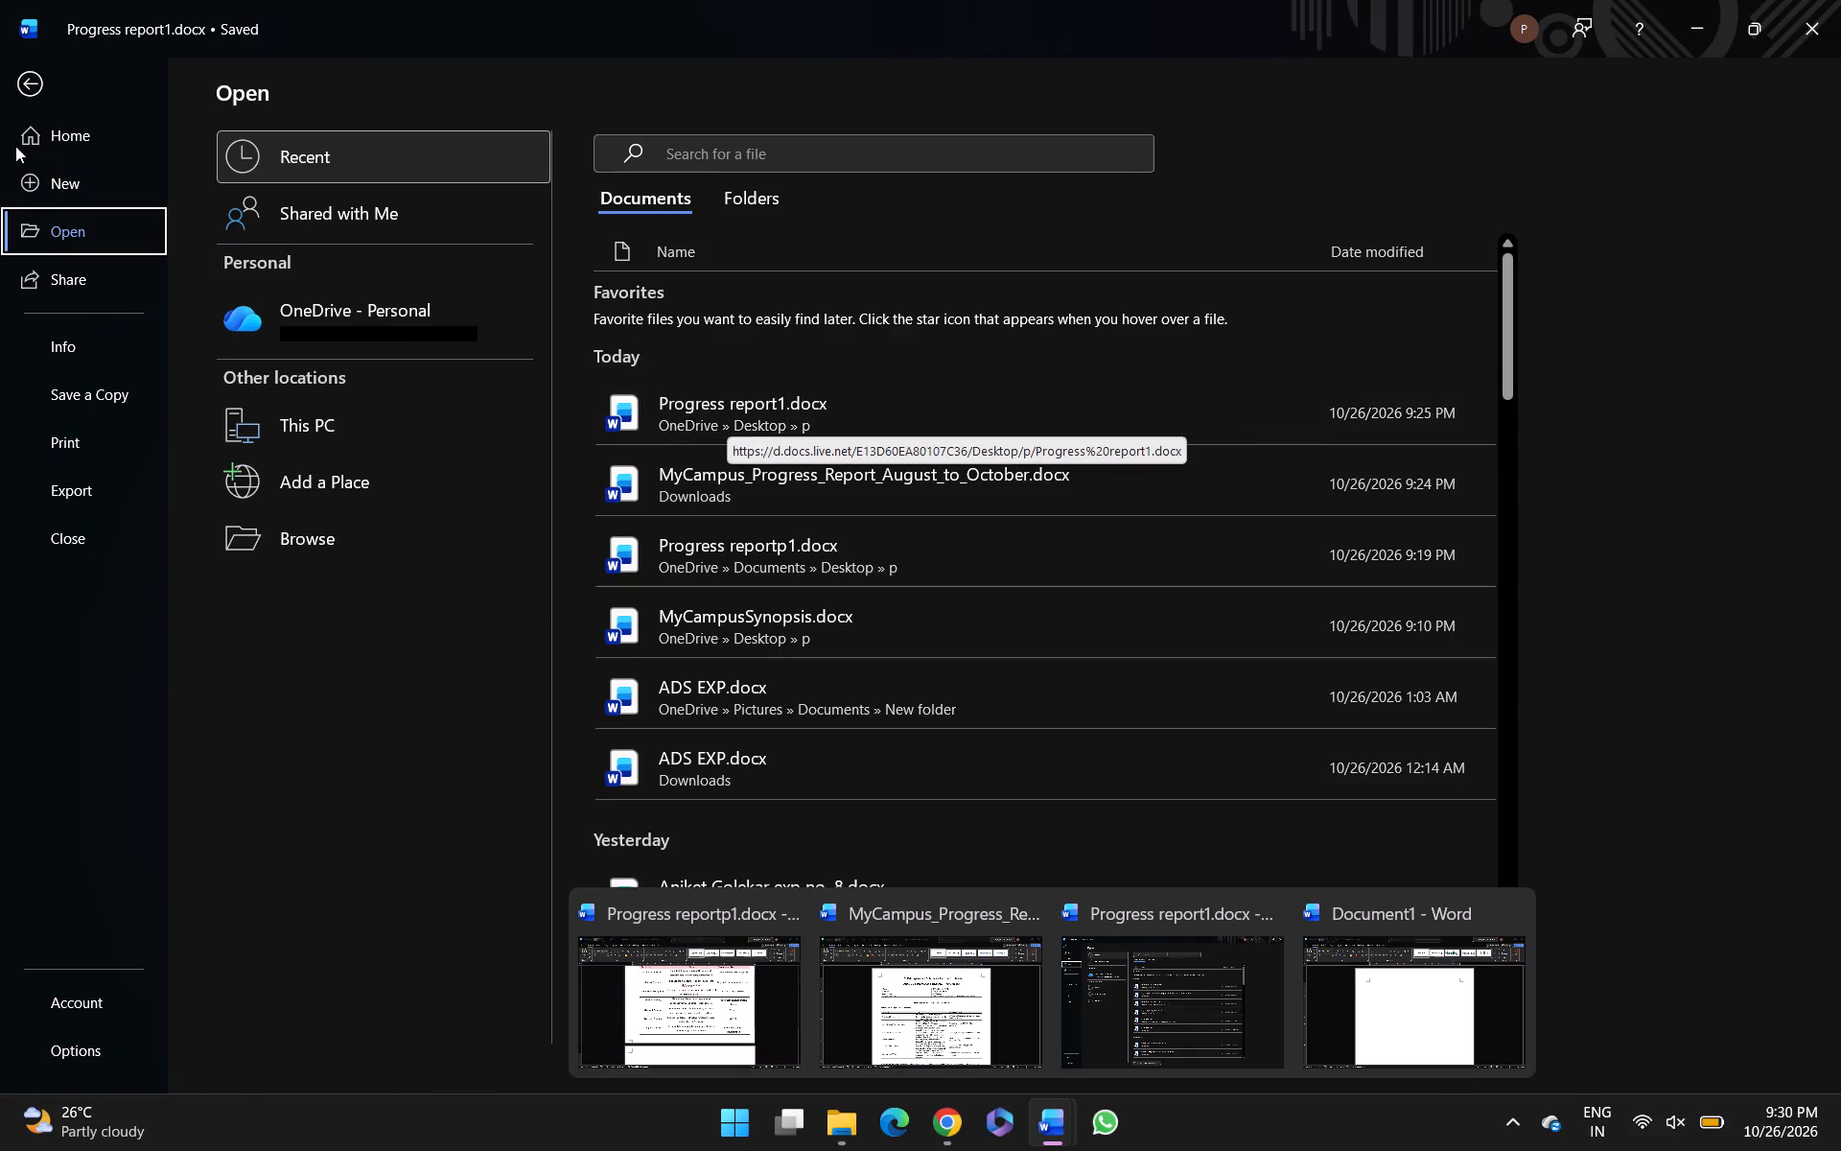
left_click(804, 417)
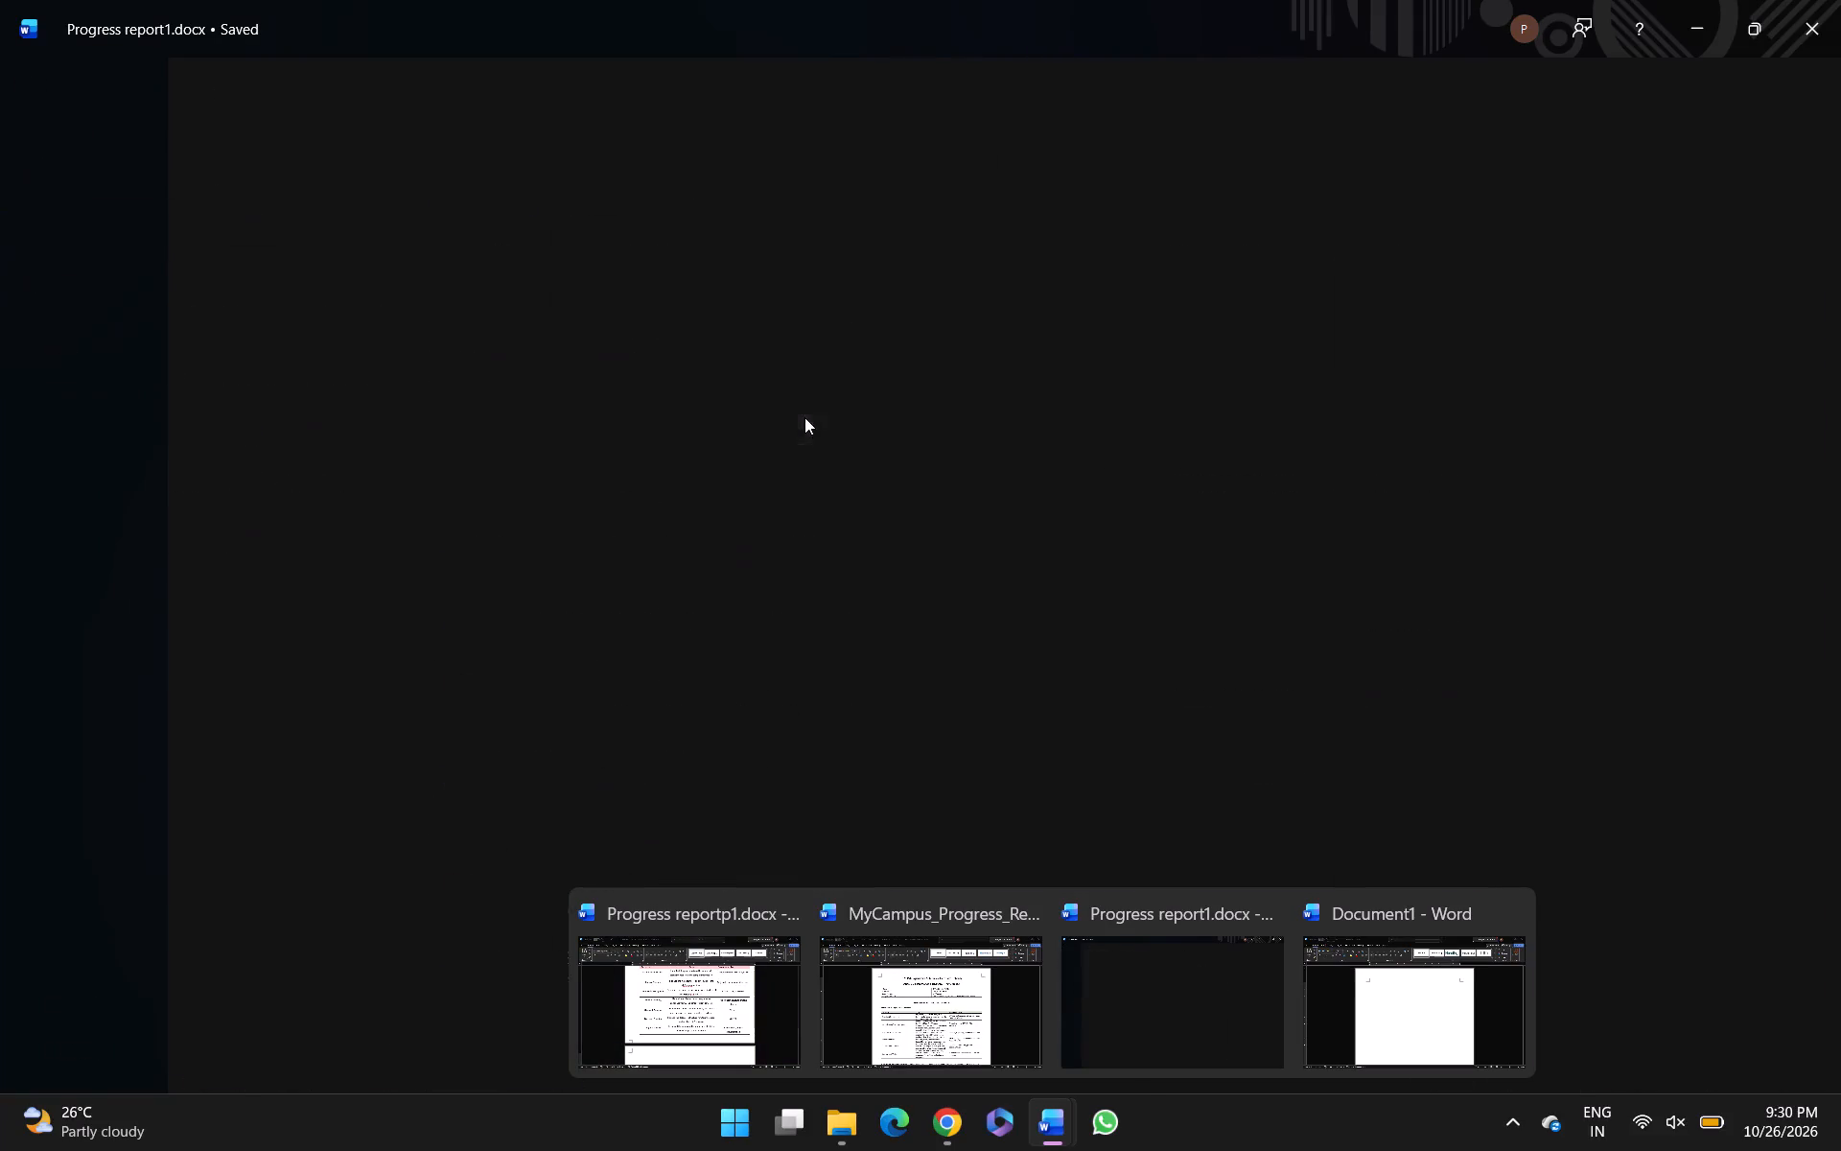
scroll(804, 417, "down", 2)
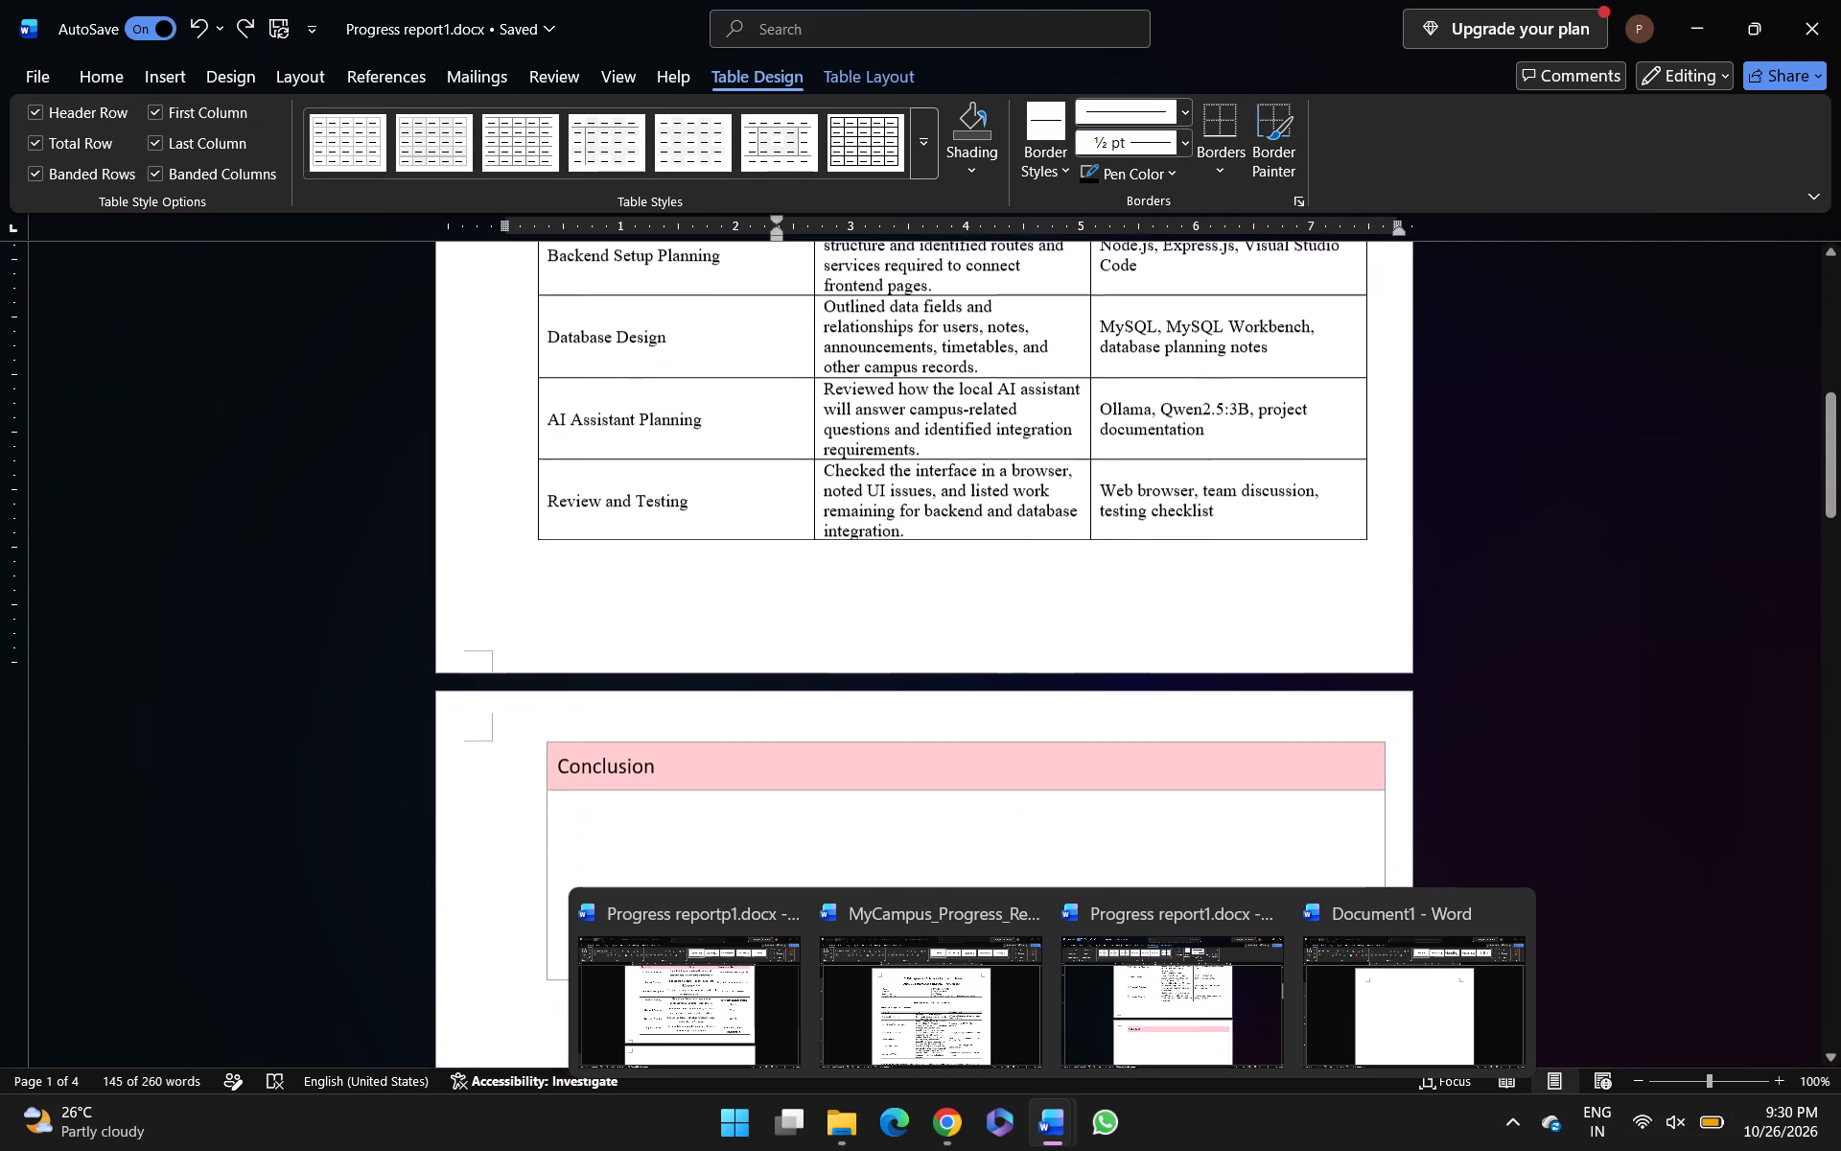
scroll(804, 417, "up", 2)
scroll(804, 417, "down", 1)
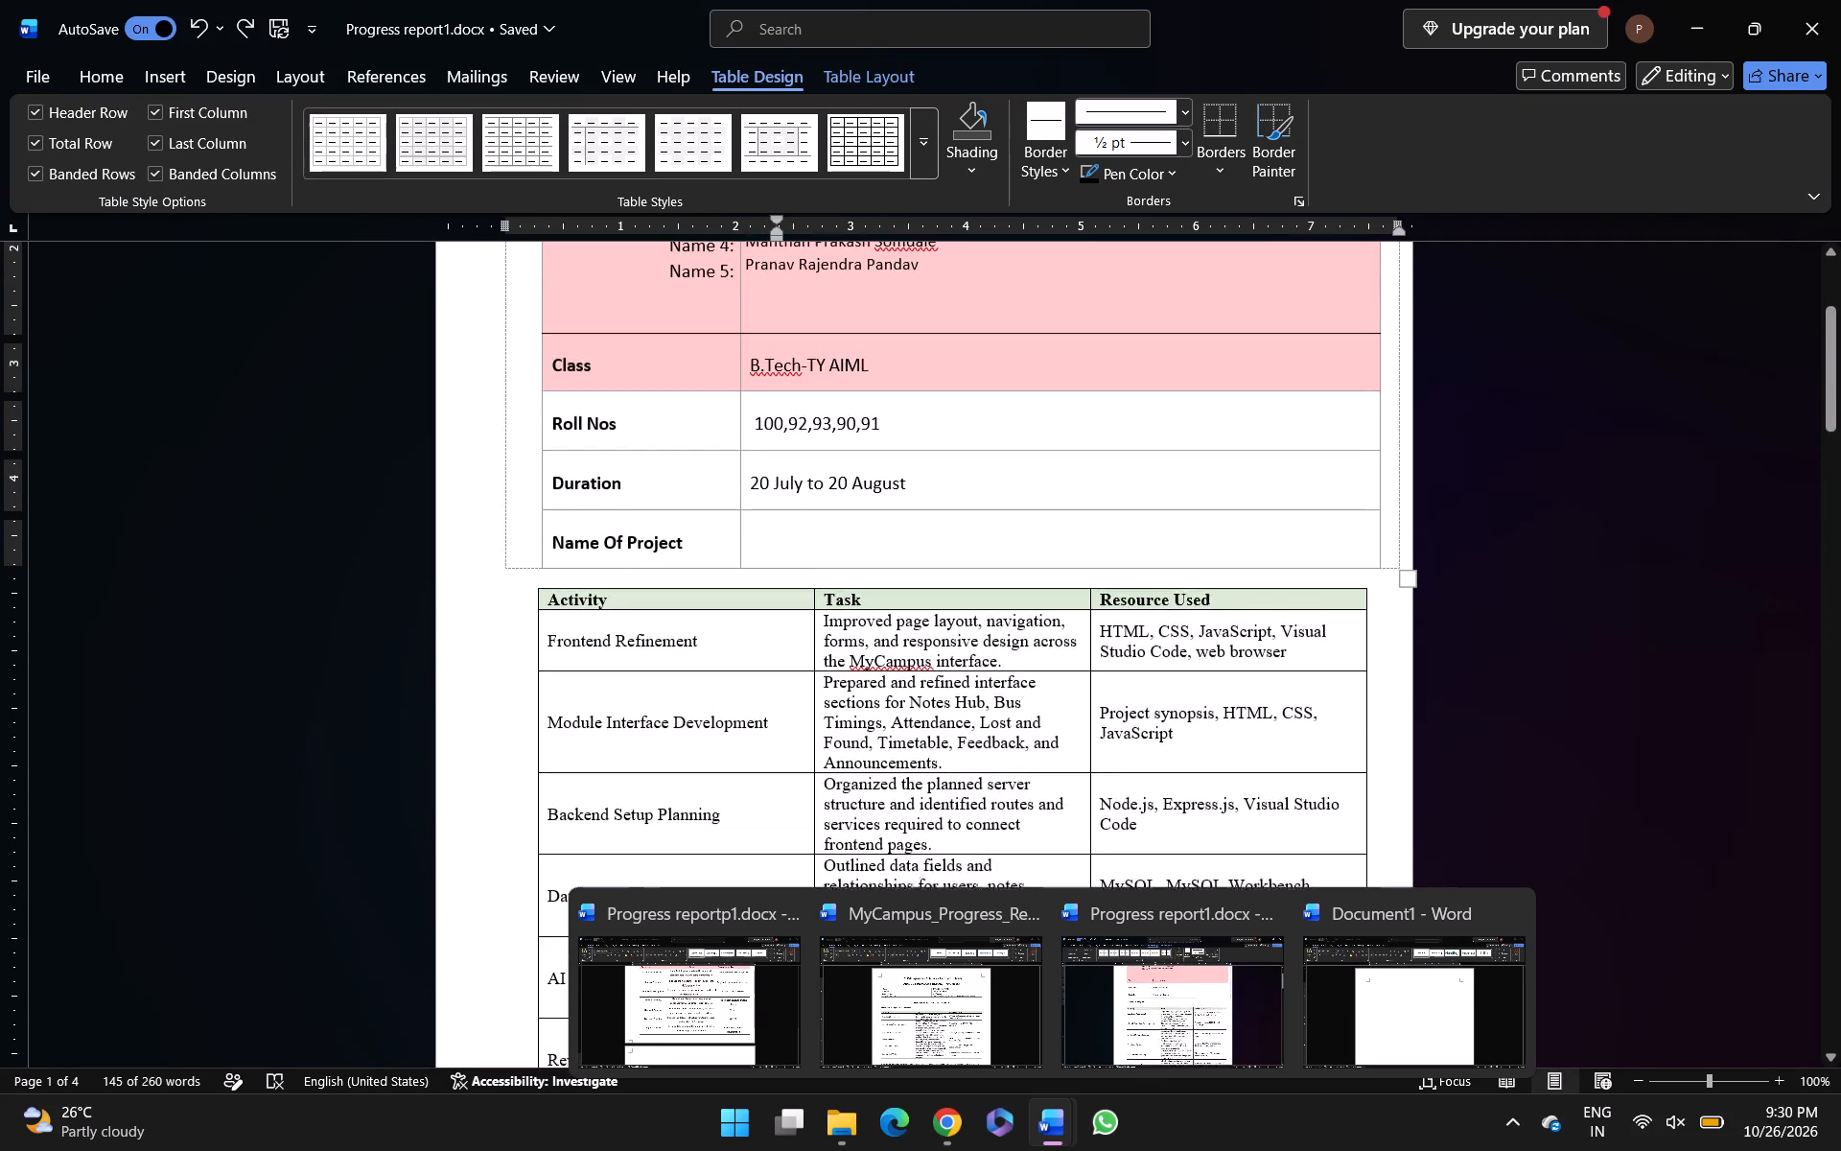
scroll(804, 417, "down", 1)
scroll(804, 417, "up", 2)
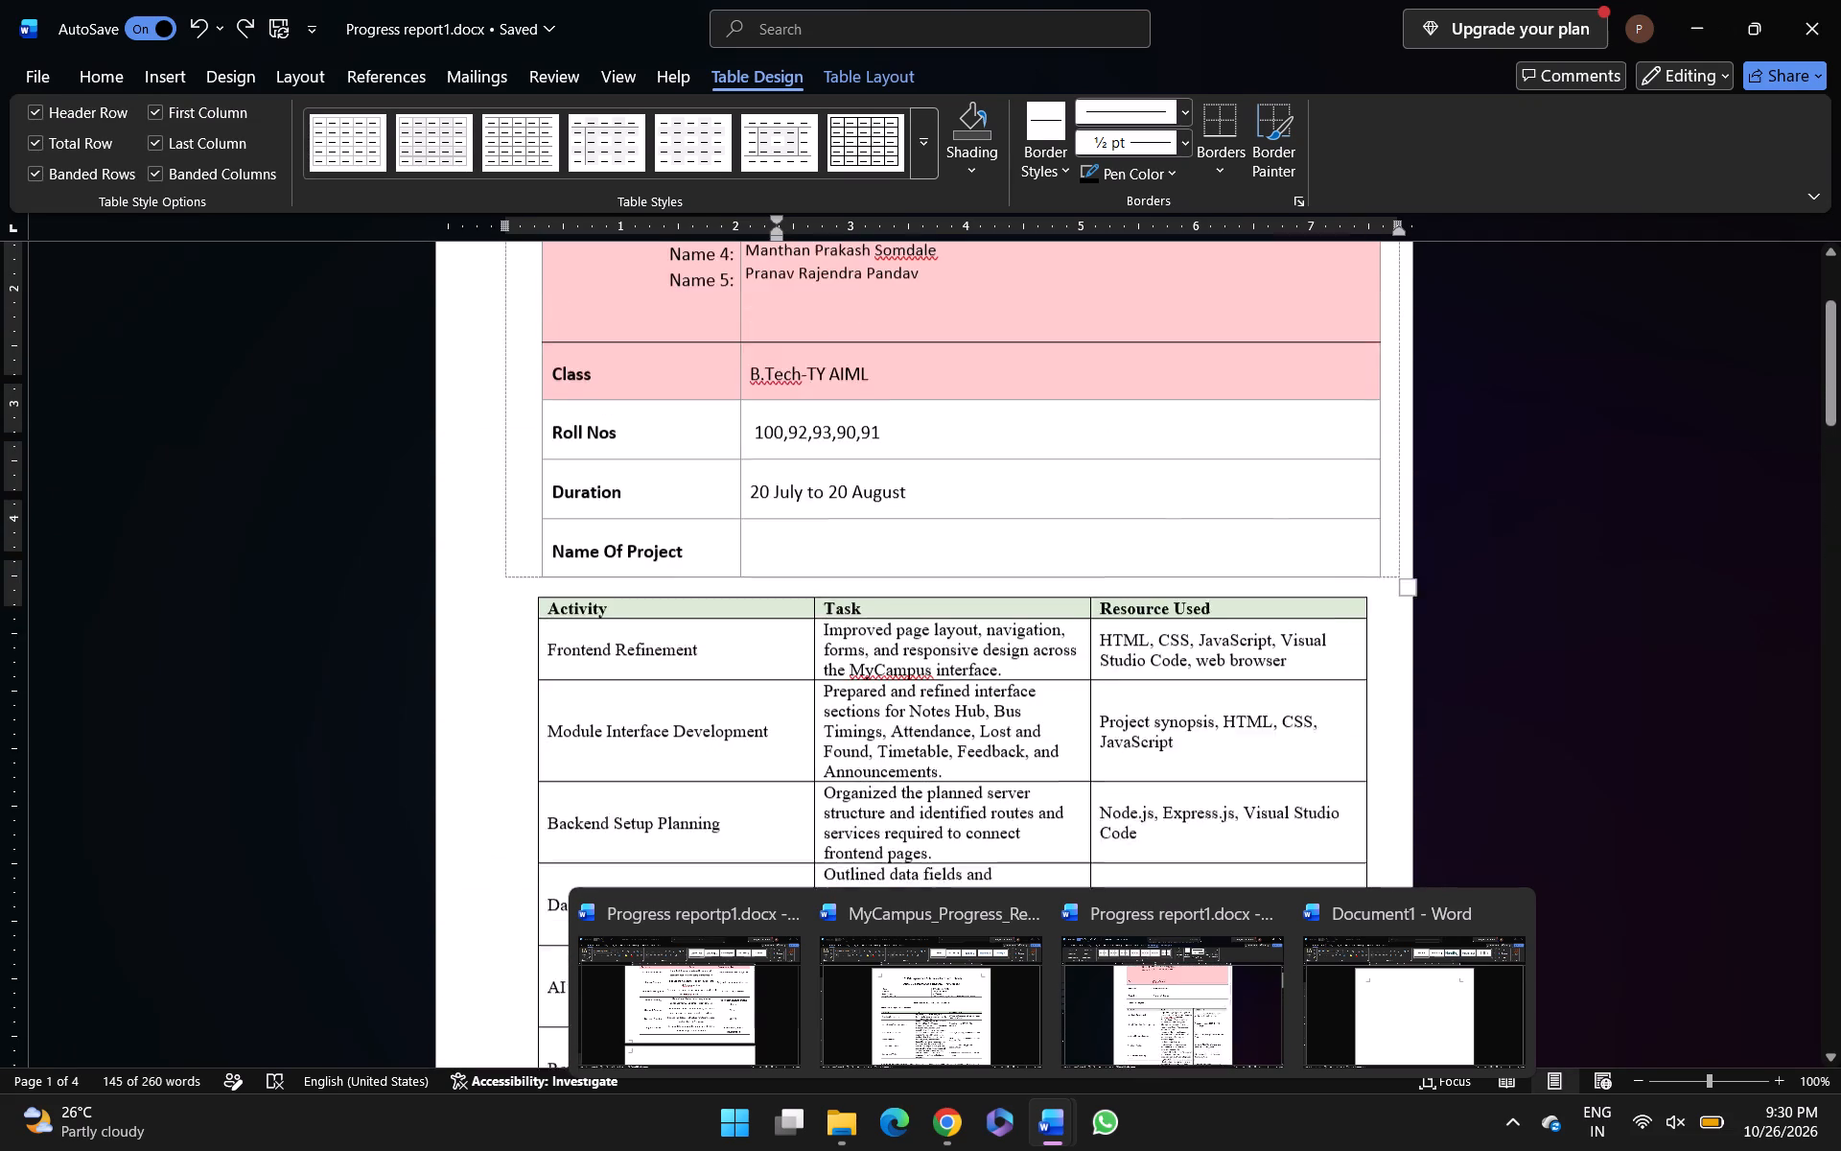
scroll(804, 417, "right", 1)
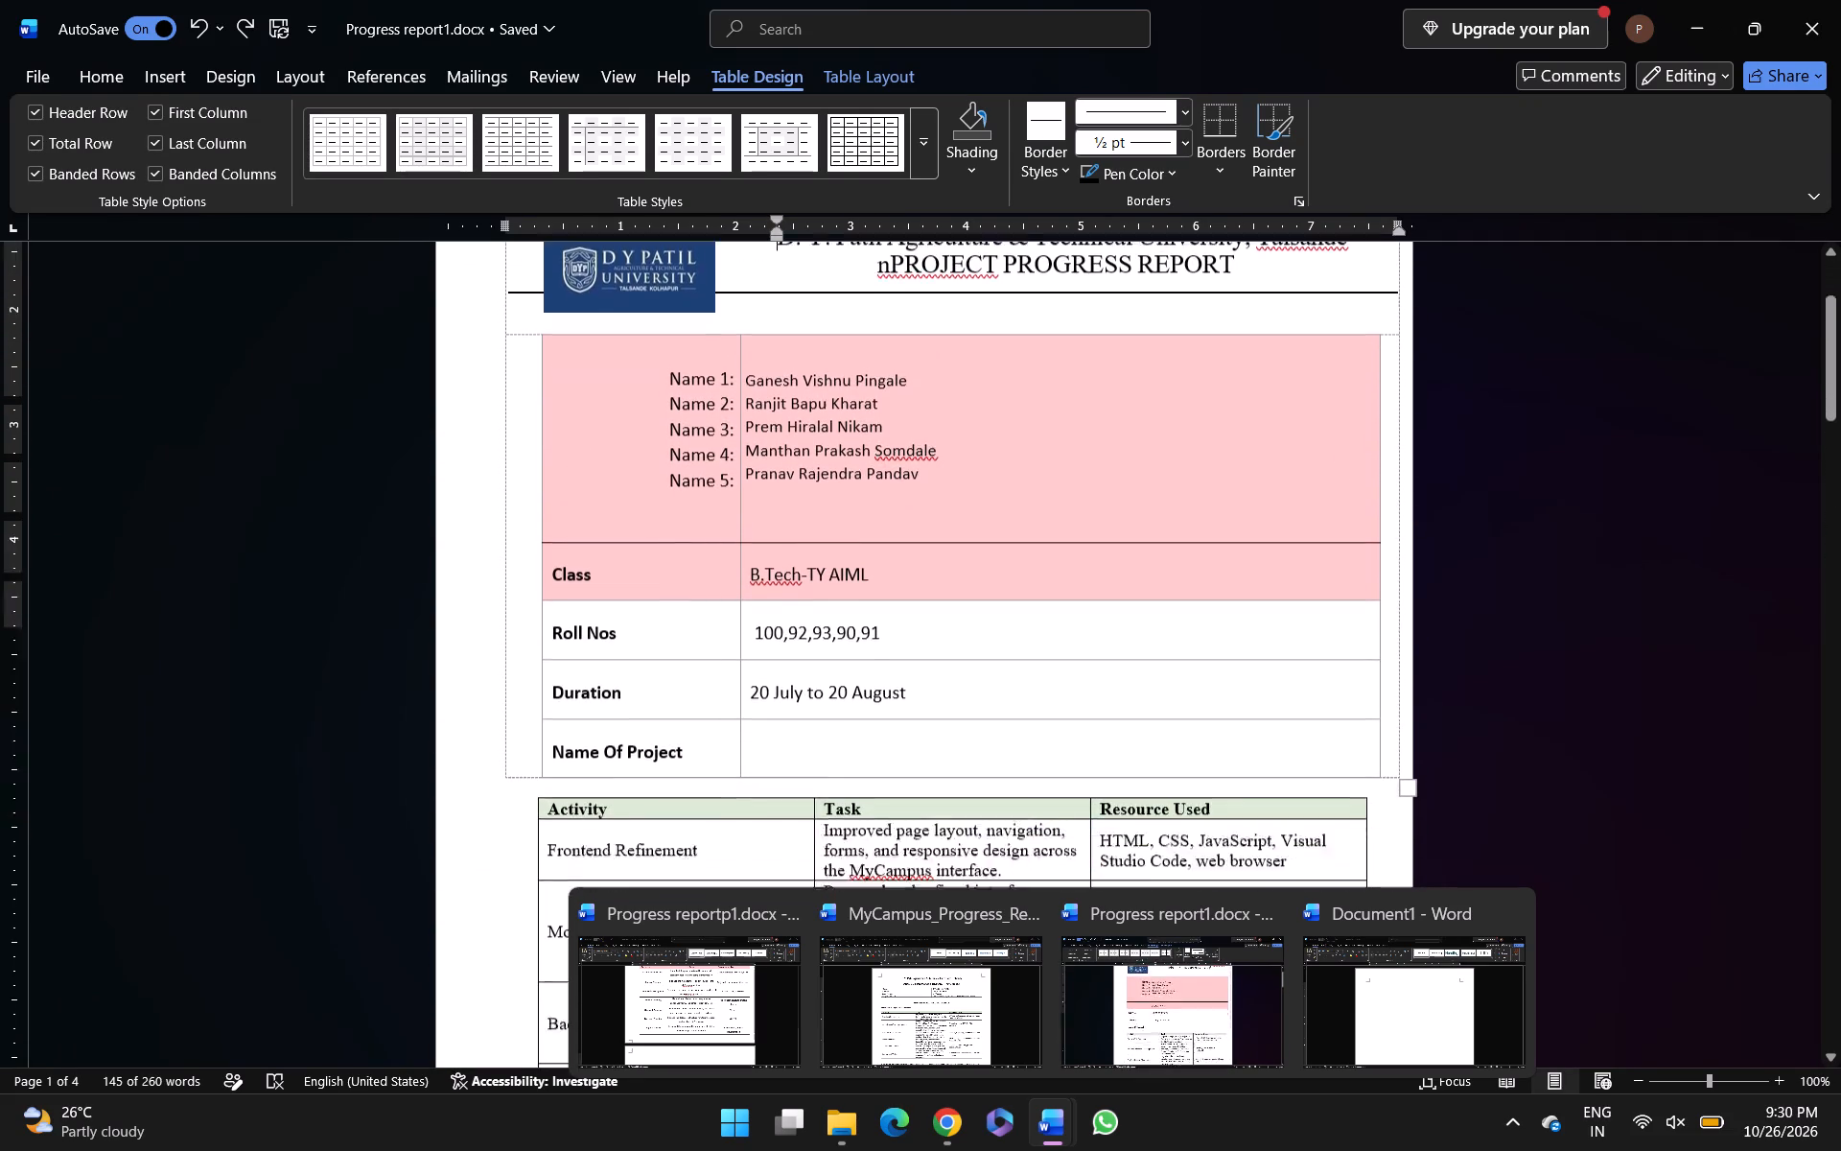
scroll(804, 417, "right", 1)
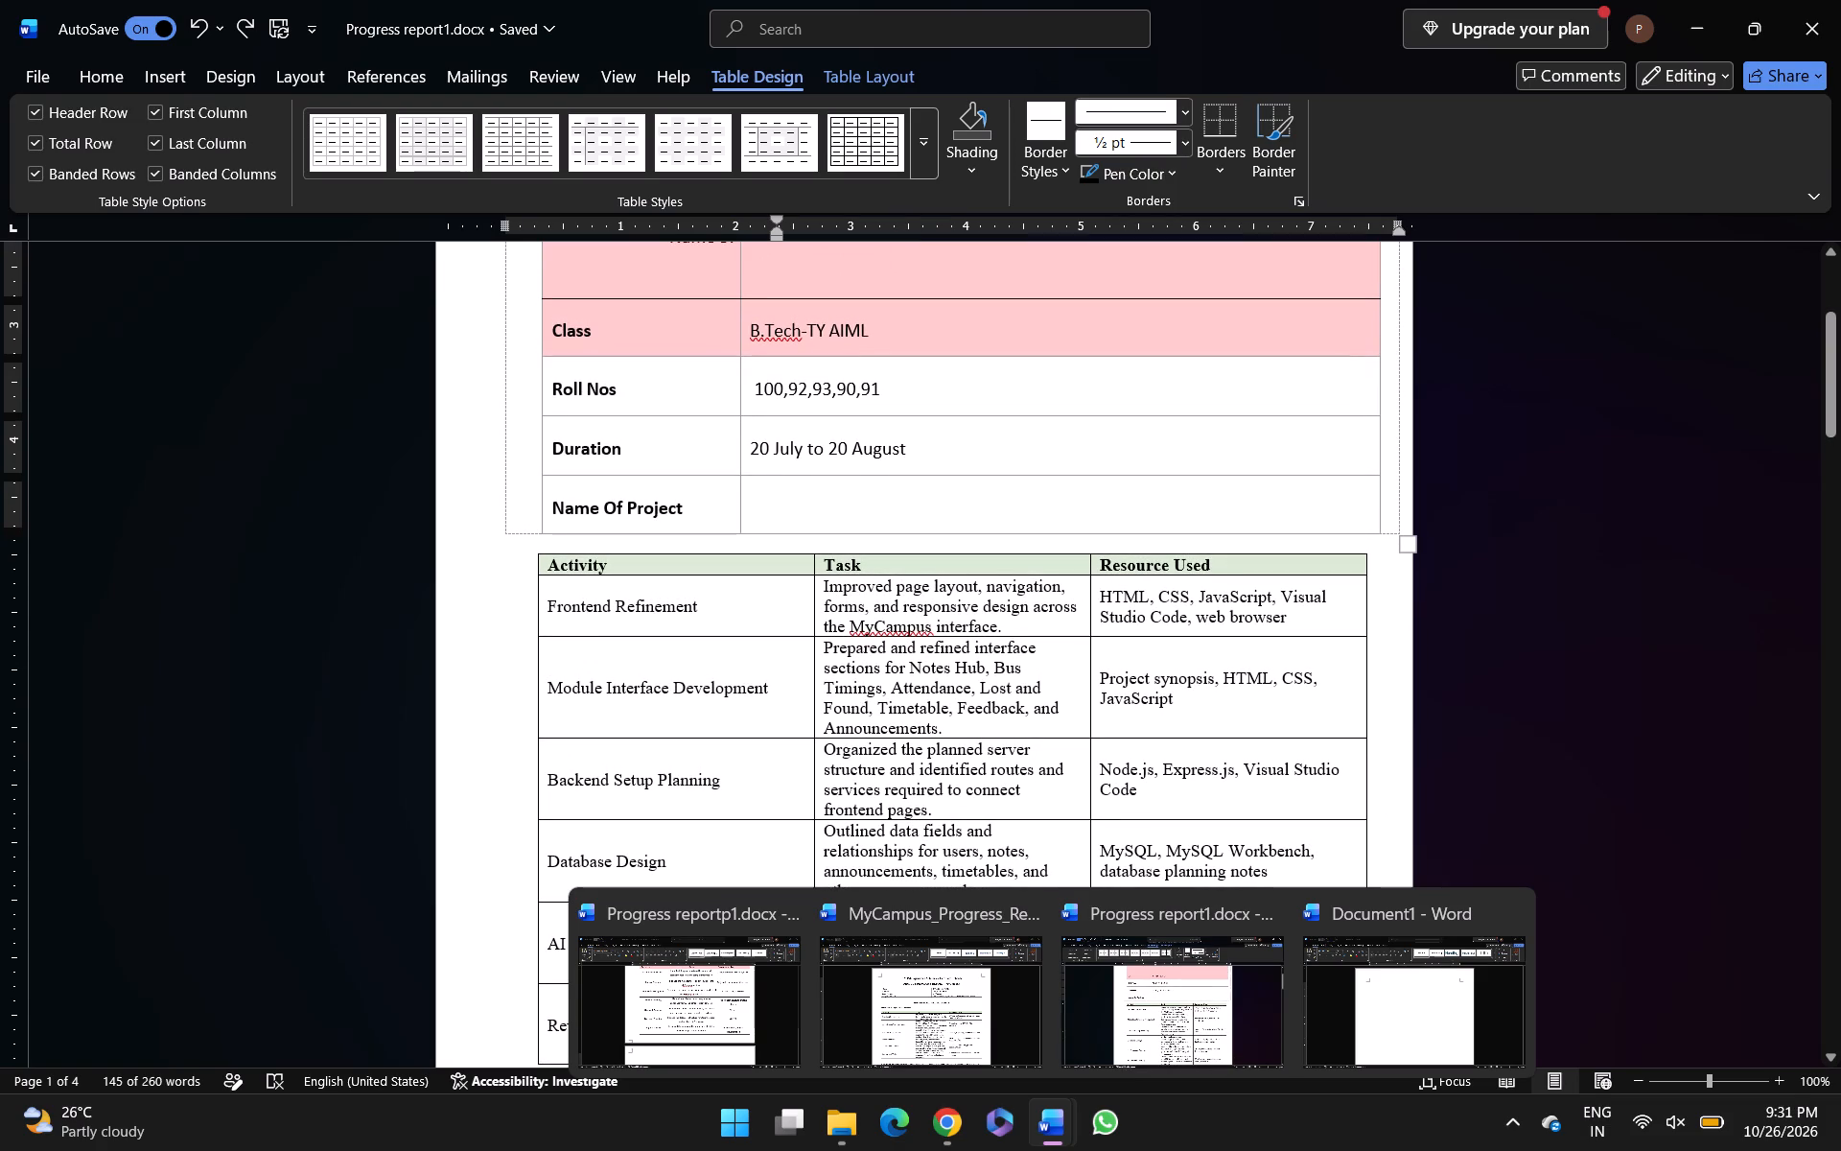
Undo the recent edits in Progress report1.docx back to the template's blank Activity, Task and Resource Used table.
key("ctrl+z")
key("ctrl+z")
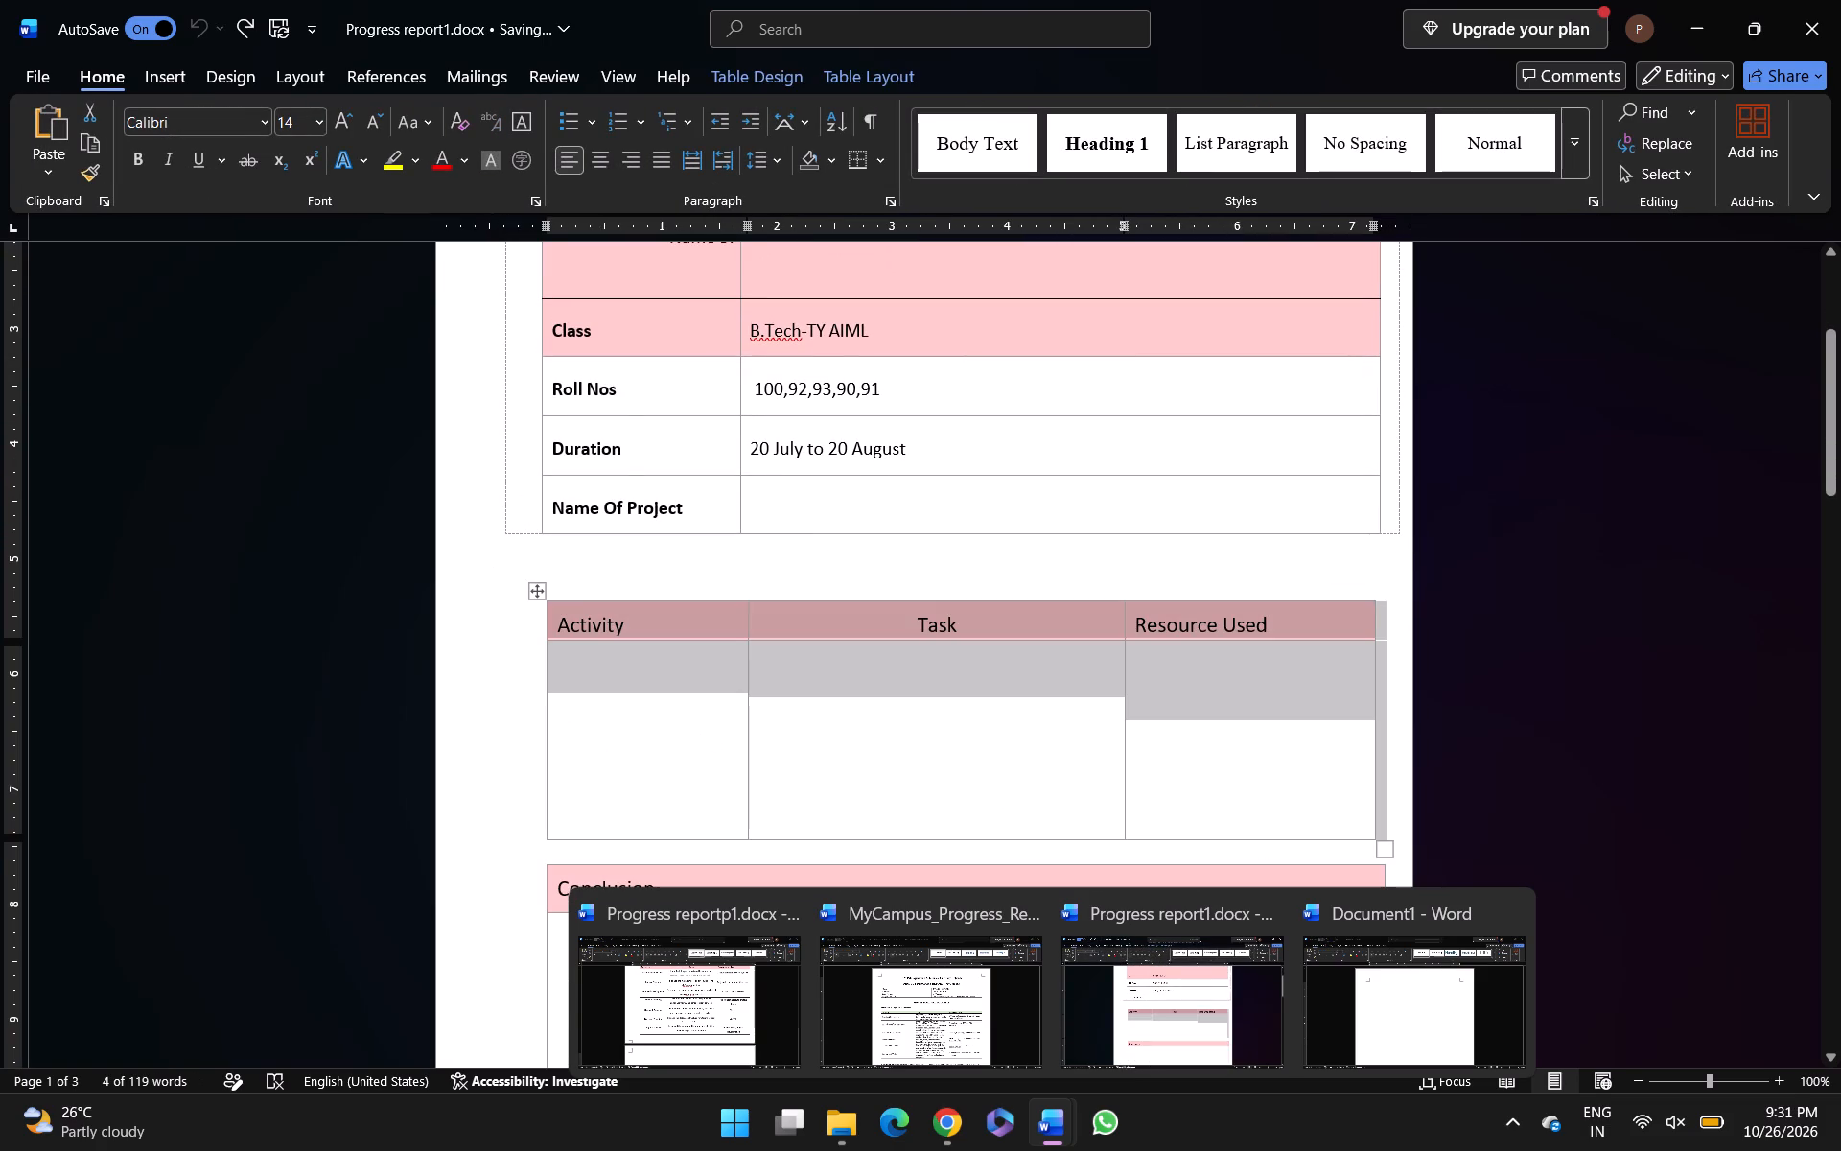
key("ctrl+z")
key("ctrl+z")
key("ctrl+z")
key("ctrl+z")
key("ctrl+z")
Delete the blank activity table and paste the copied MyCampus activity table between the project details and the Conclusion.
key("BackSpace")
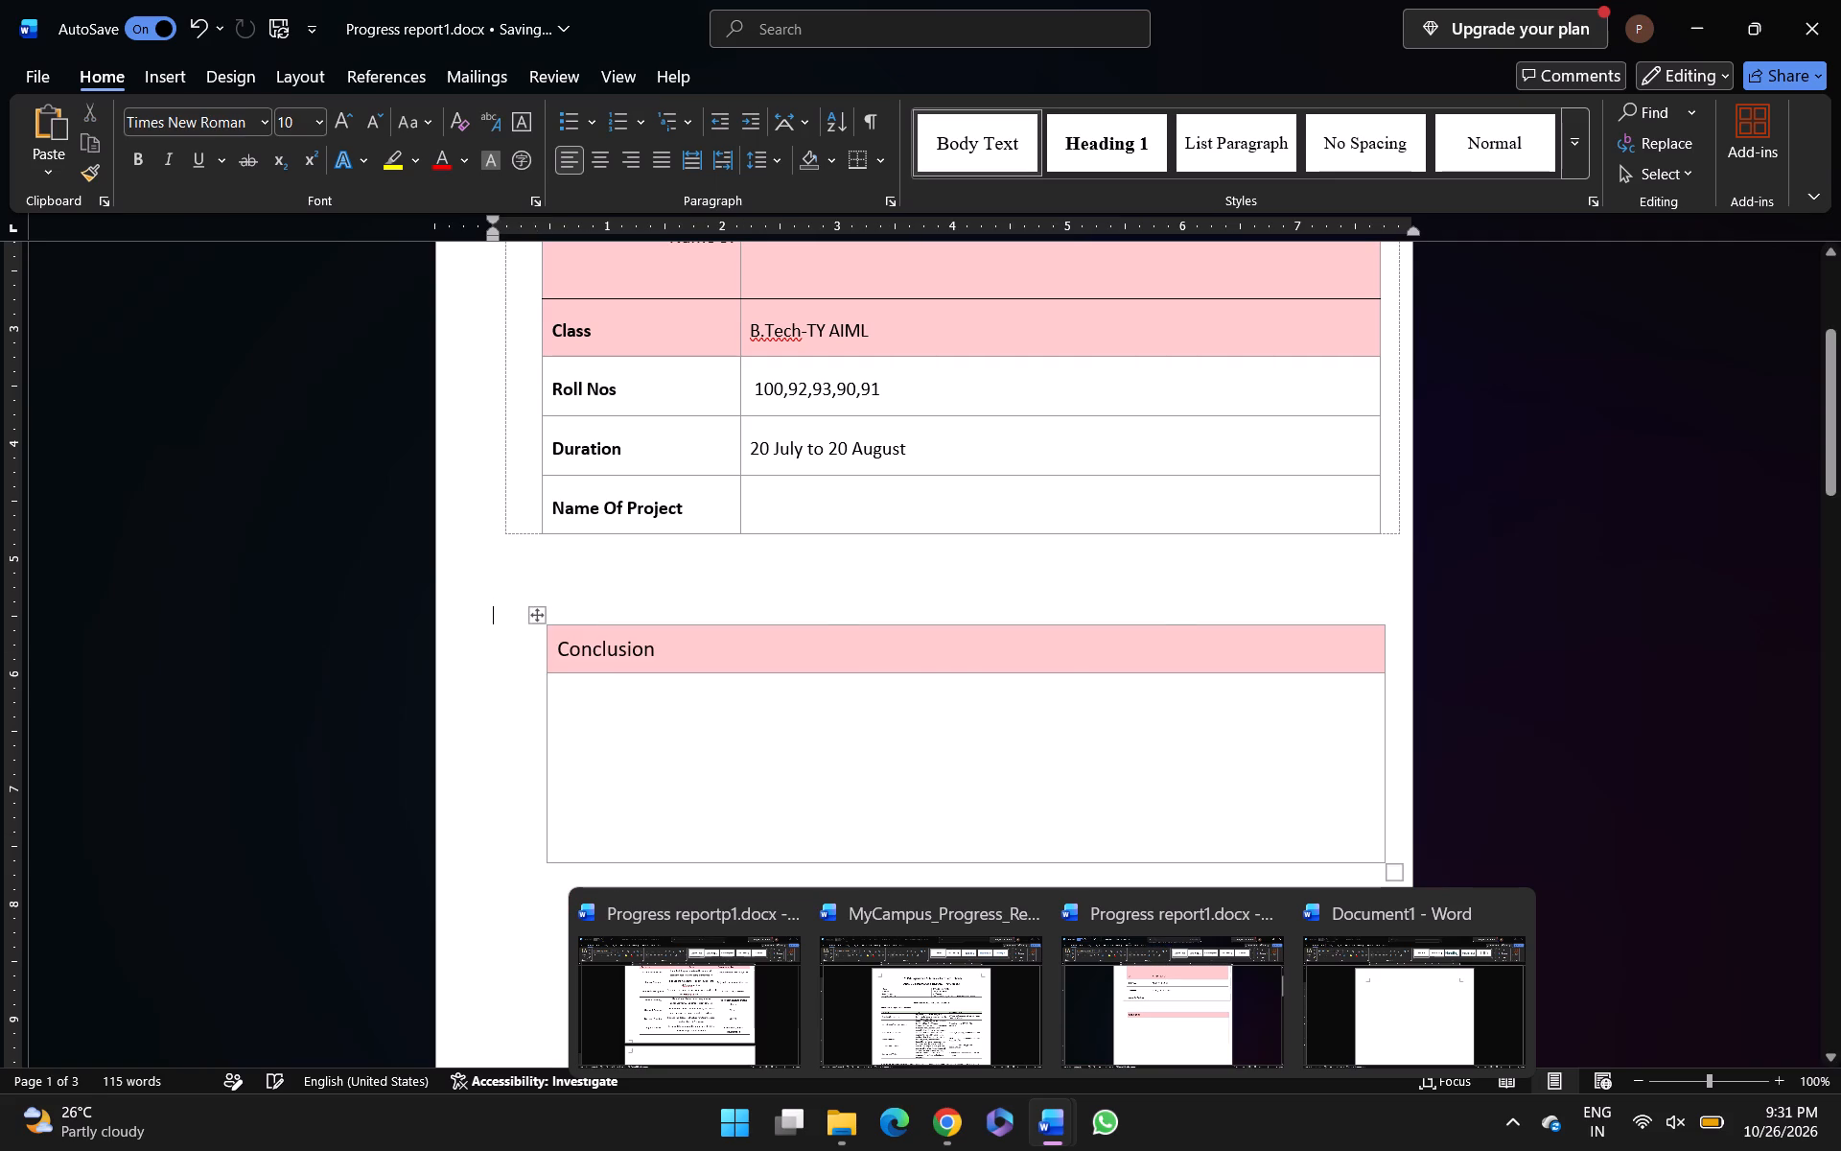
left_click(1056, 1123)
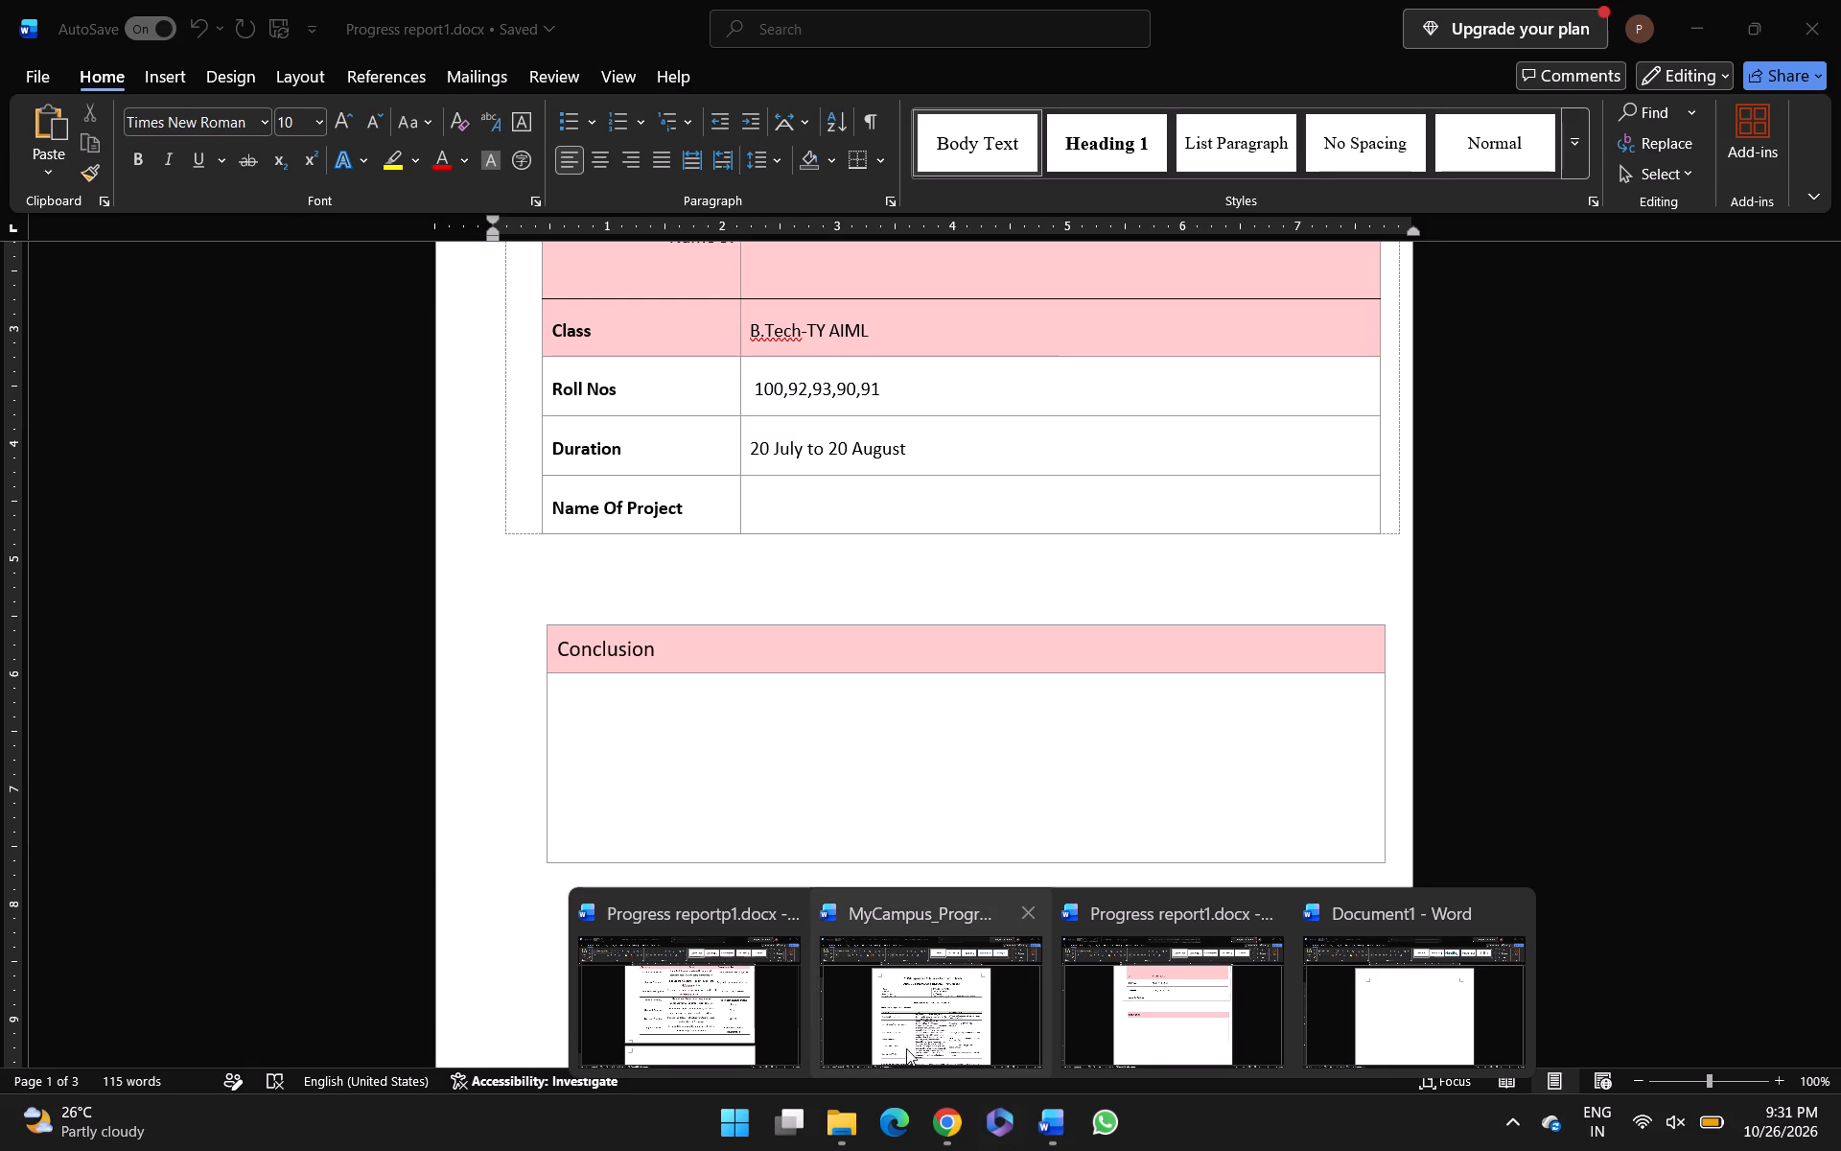
left_click(556, 557)
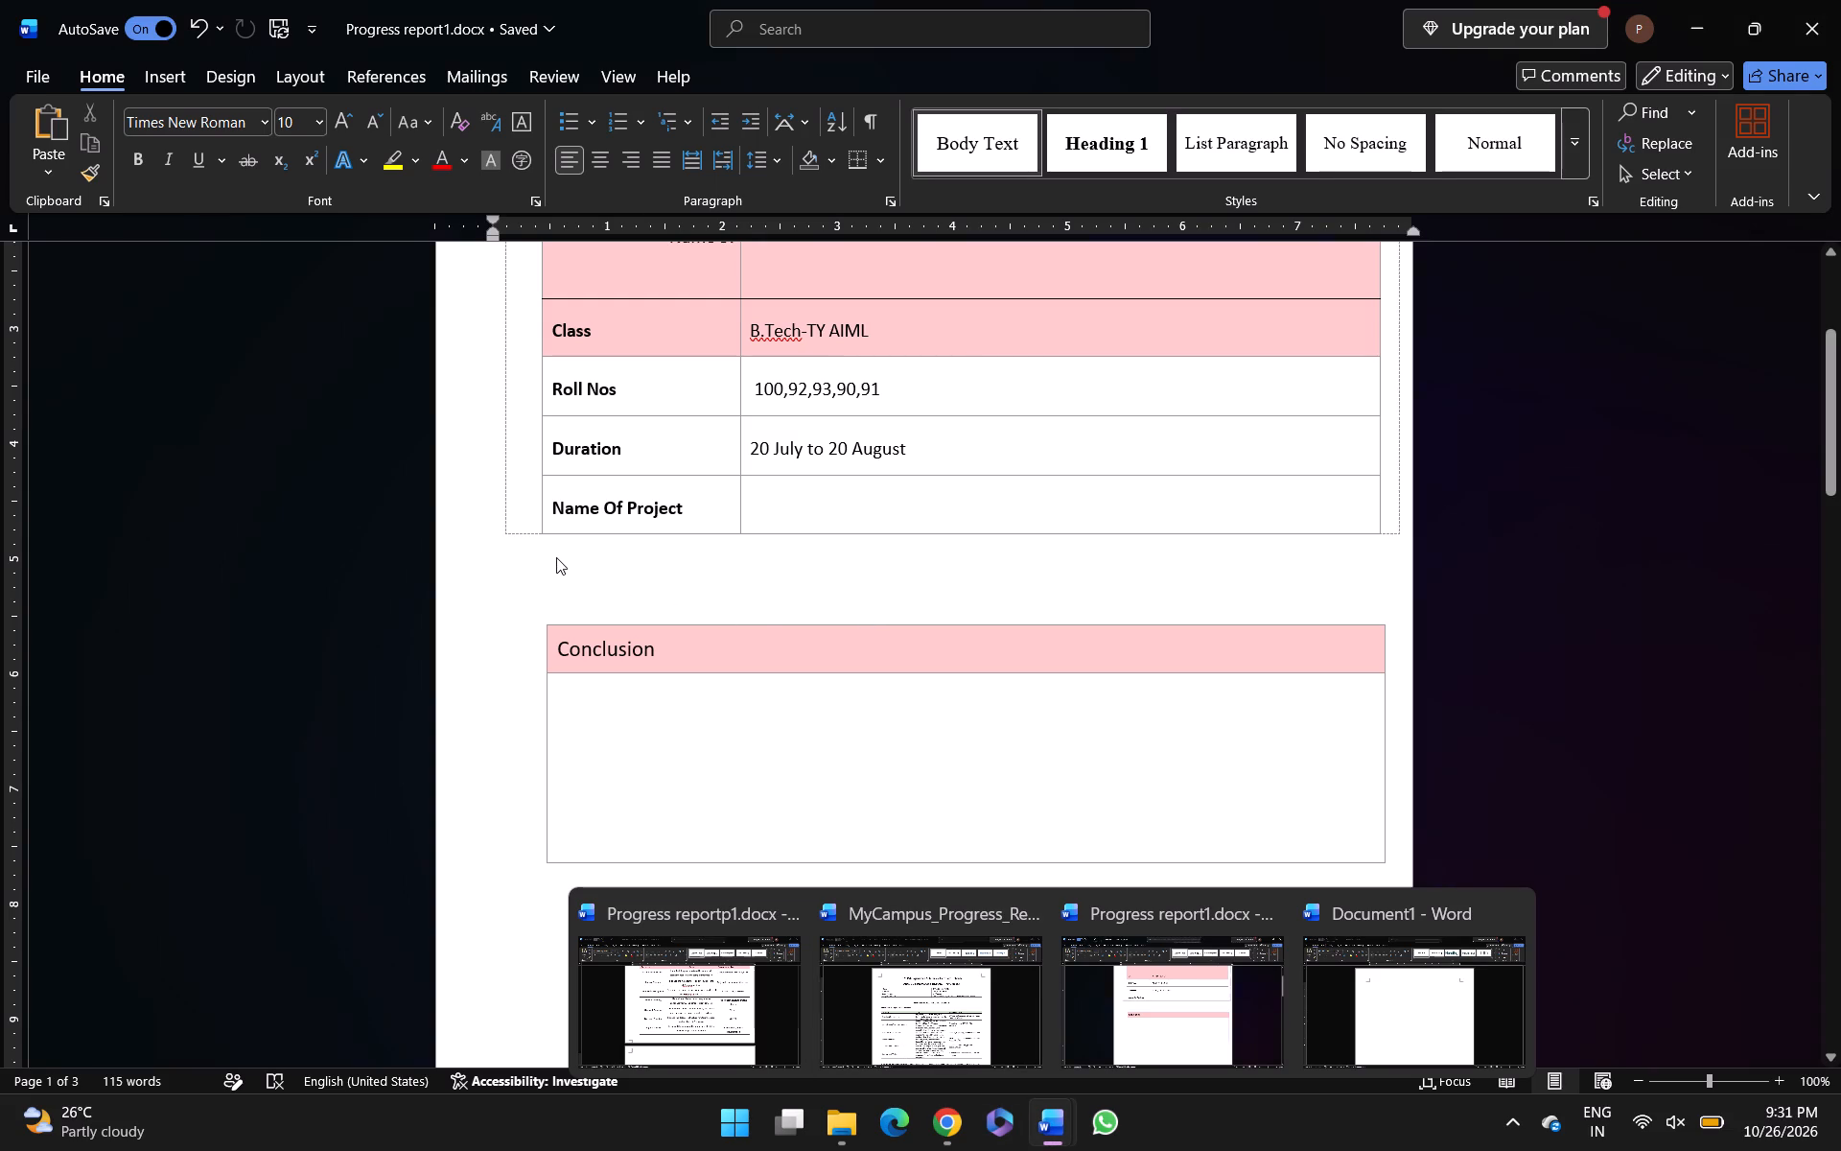
key("Up")
key("ctrl+v")
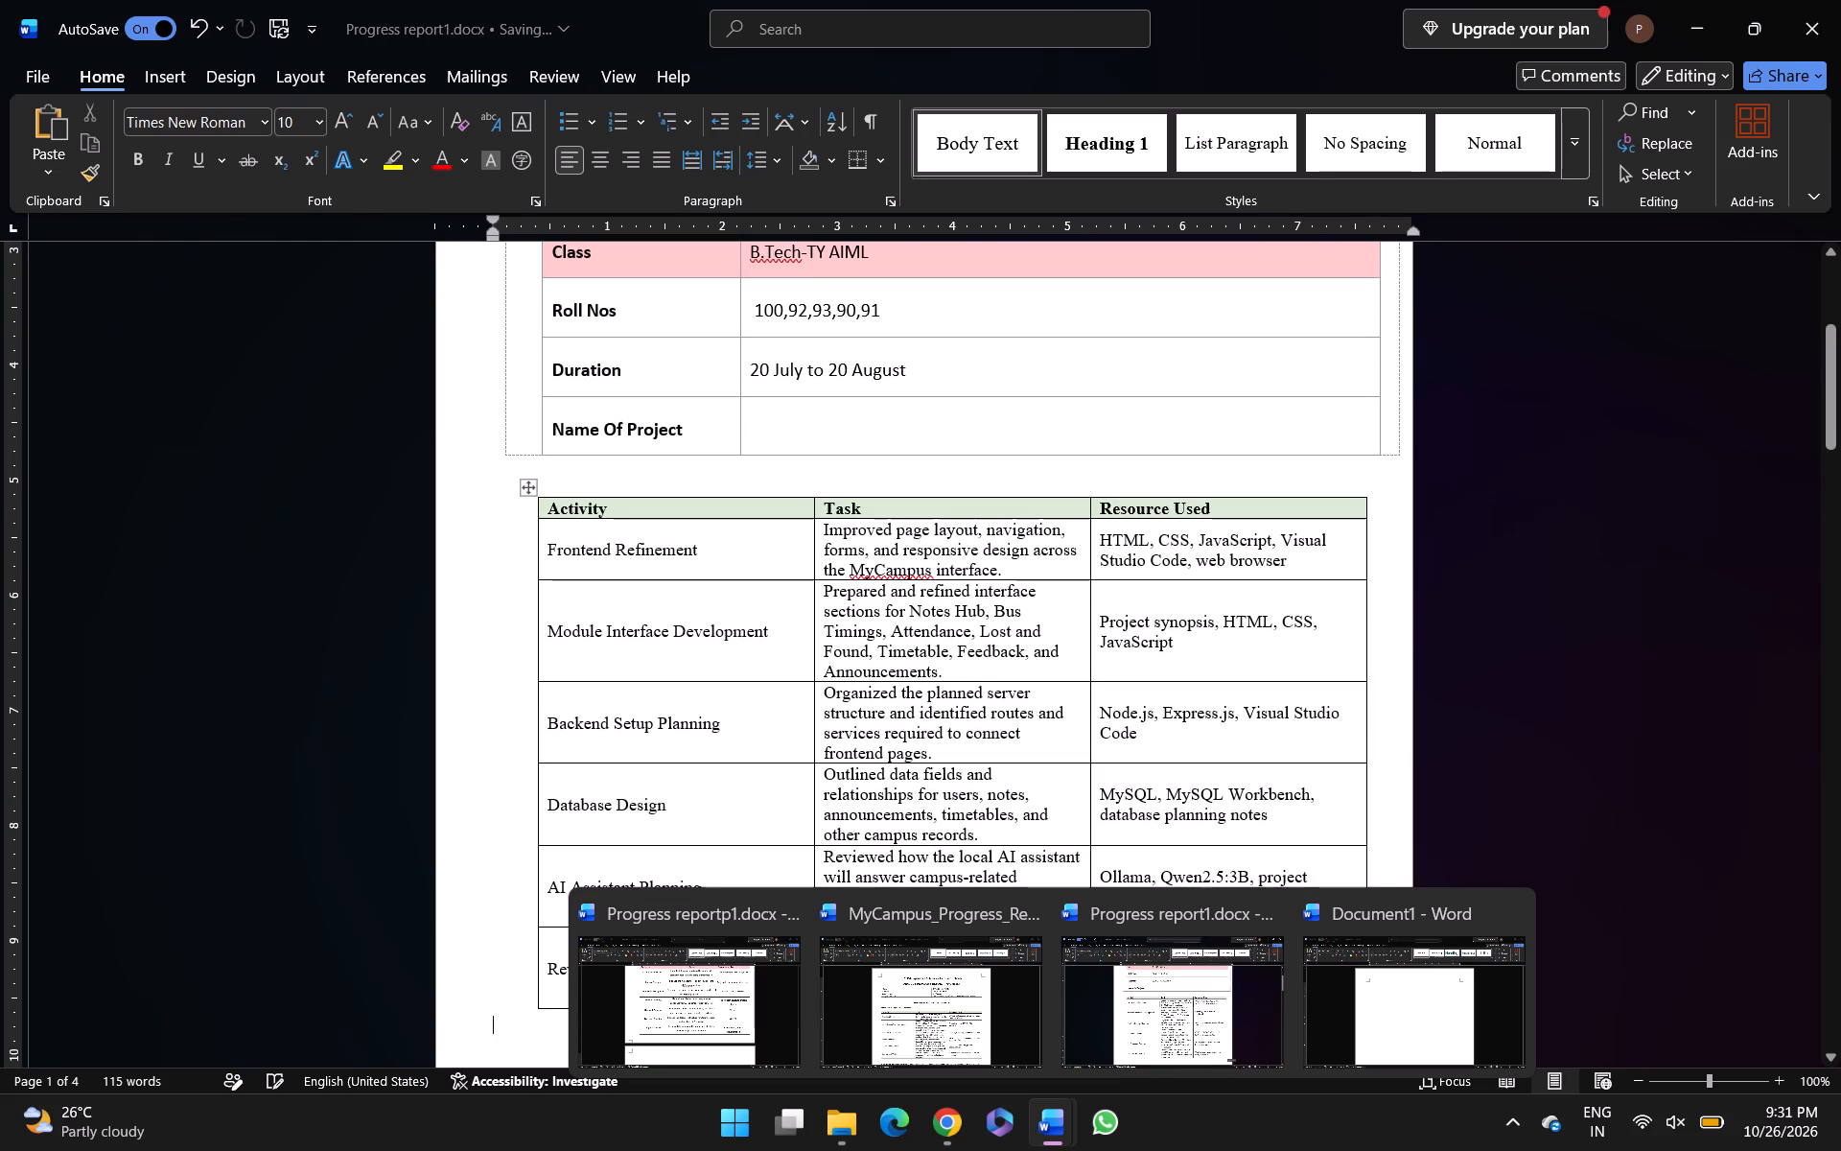
Shade the Activity header cell of the pasted table with a light red theme colour.
double_click(652, 501)
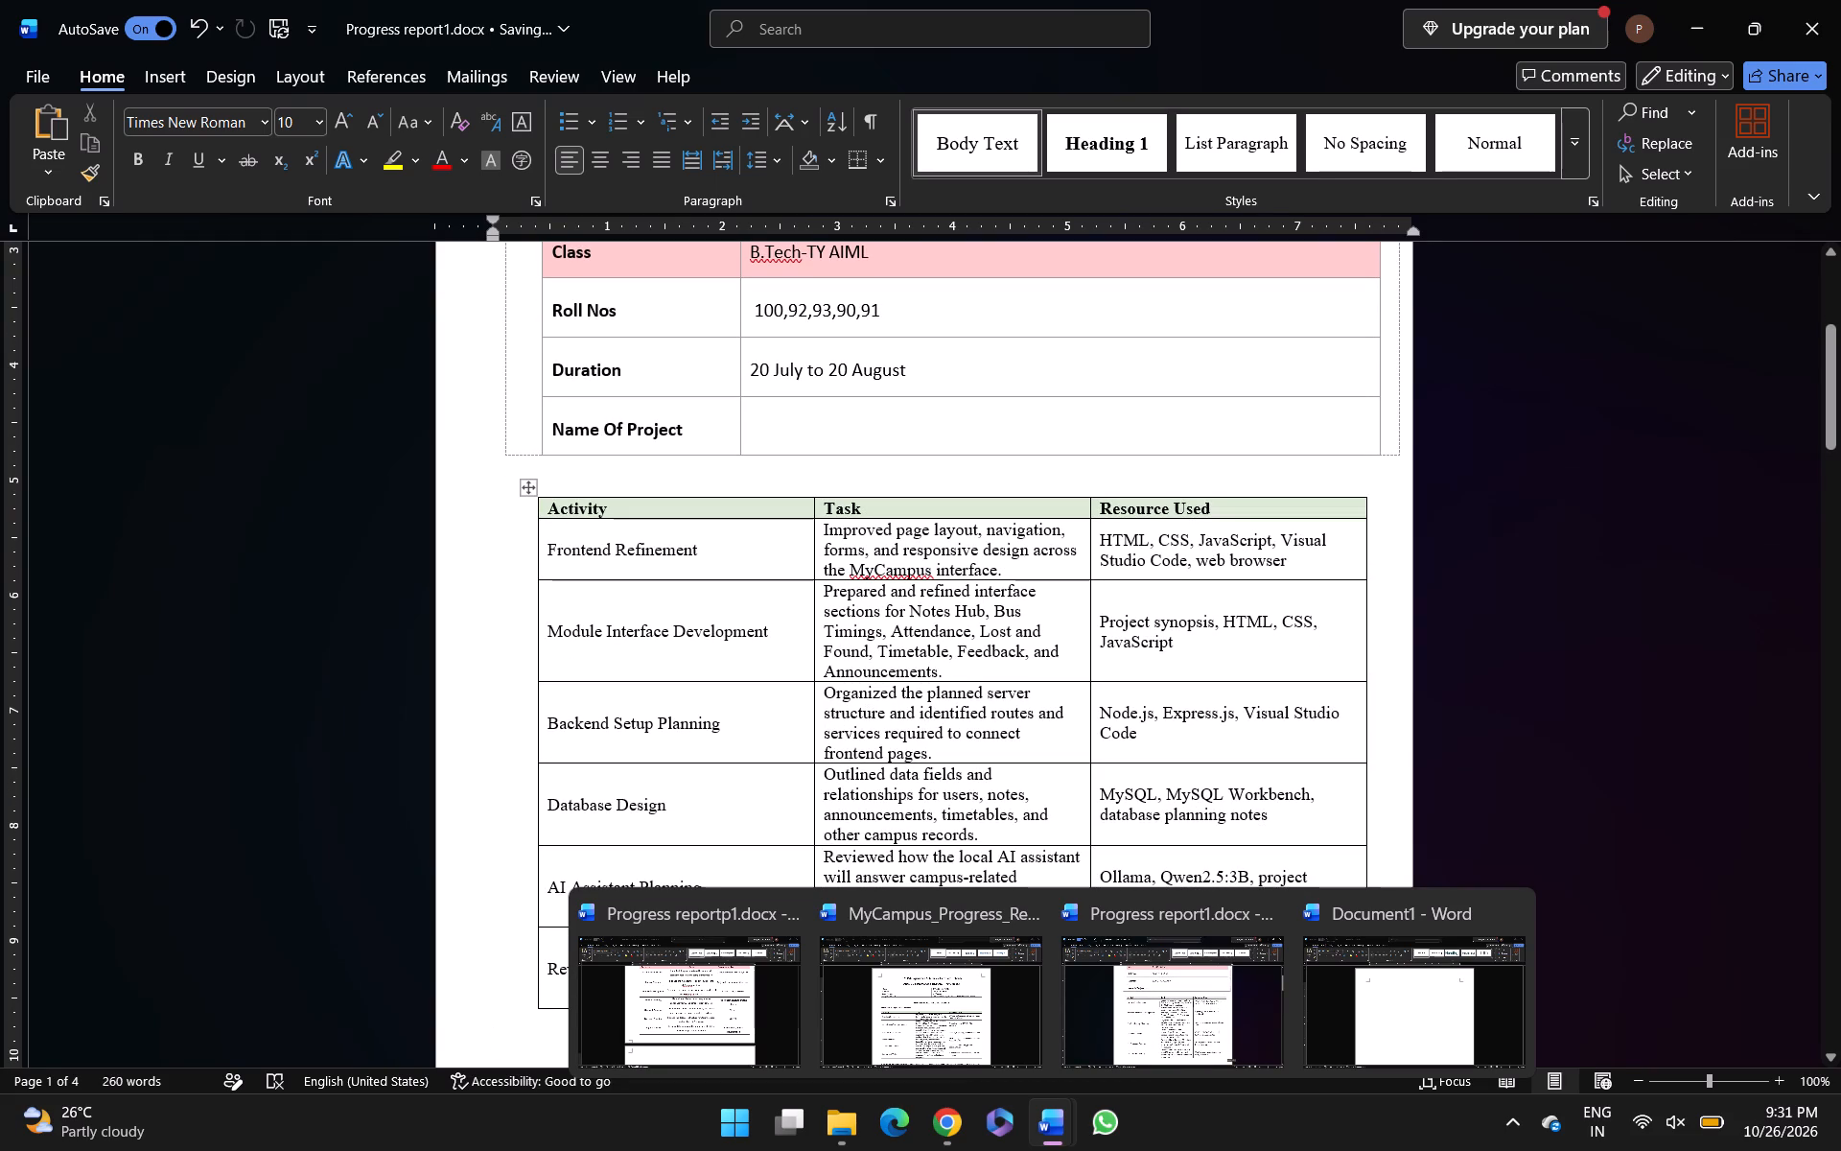
left_click(626, 518)
left_click(656, 505)
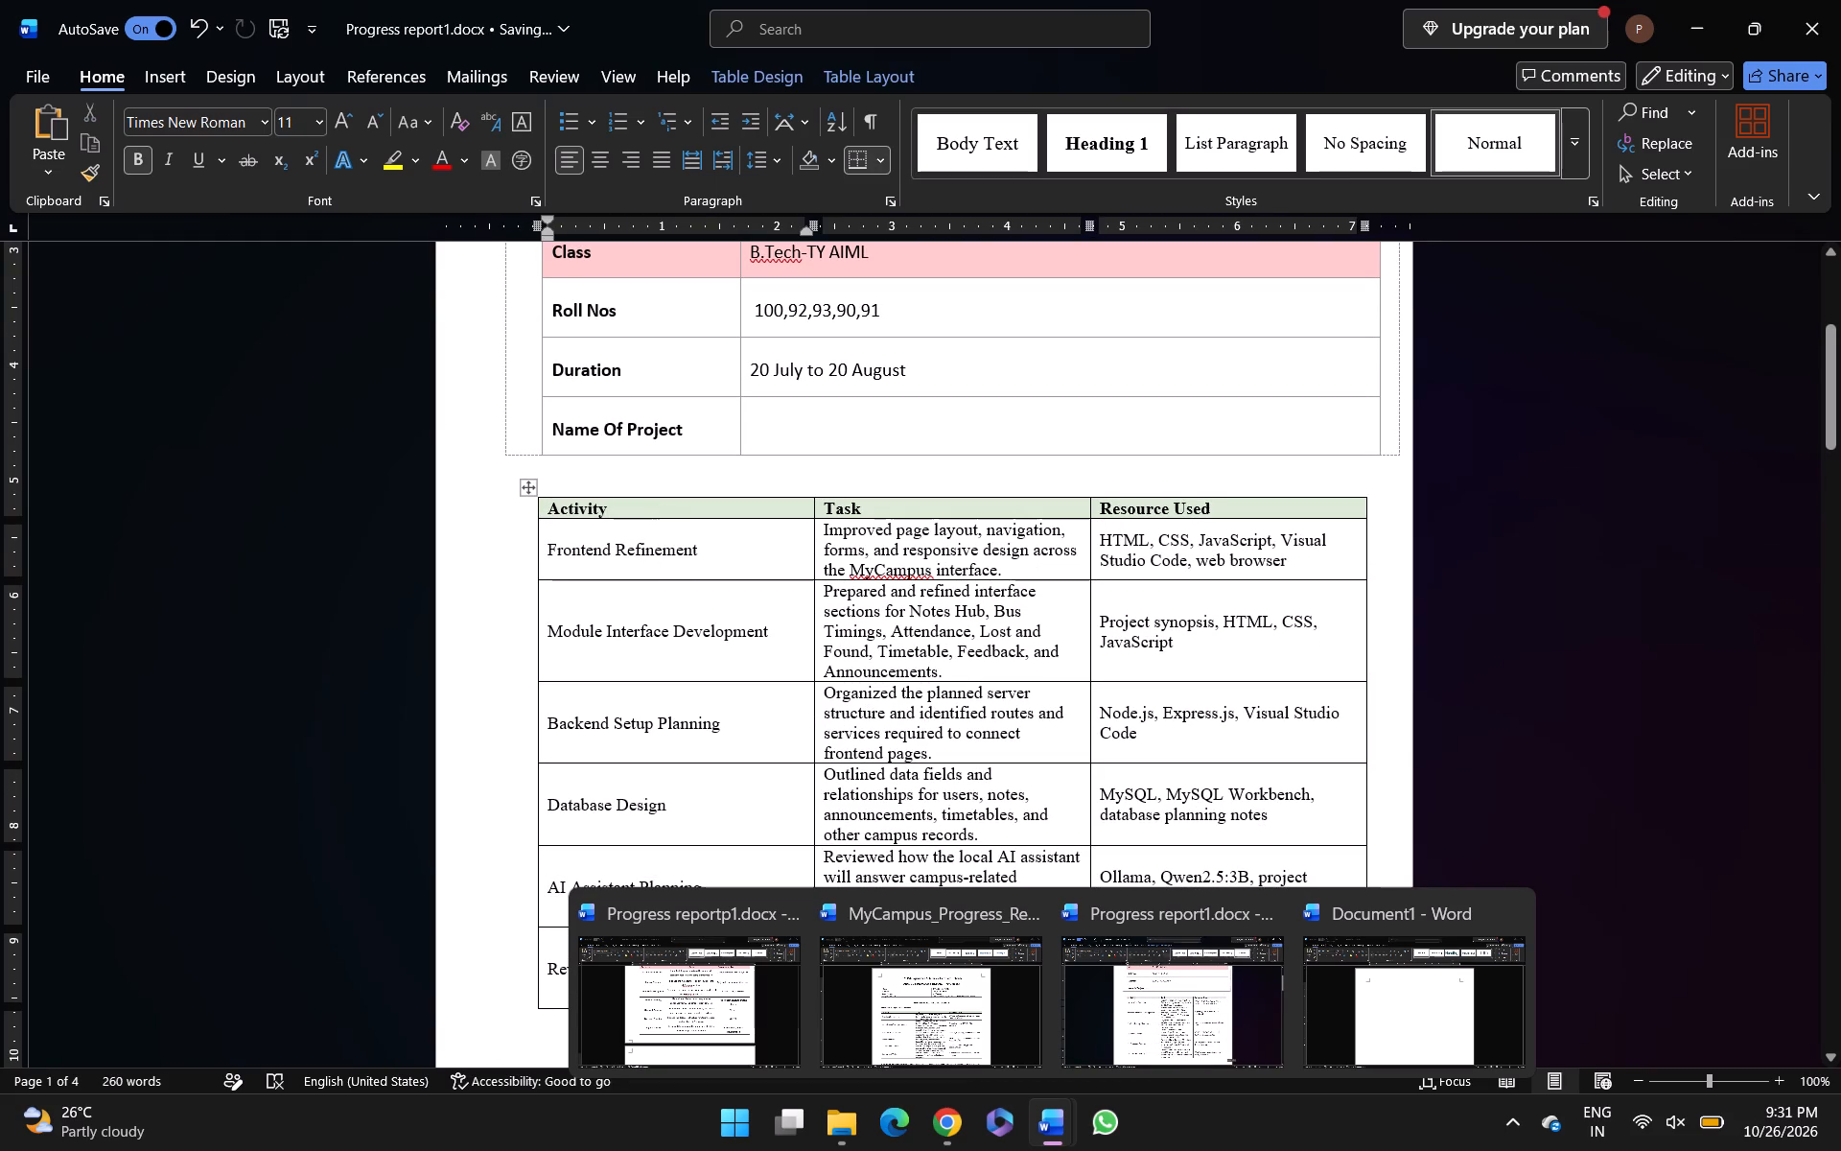
left_click(656, 505, "shift")
key("ctrl+shift+Down")
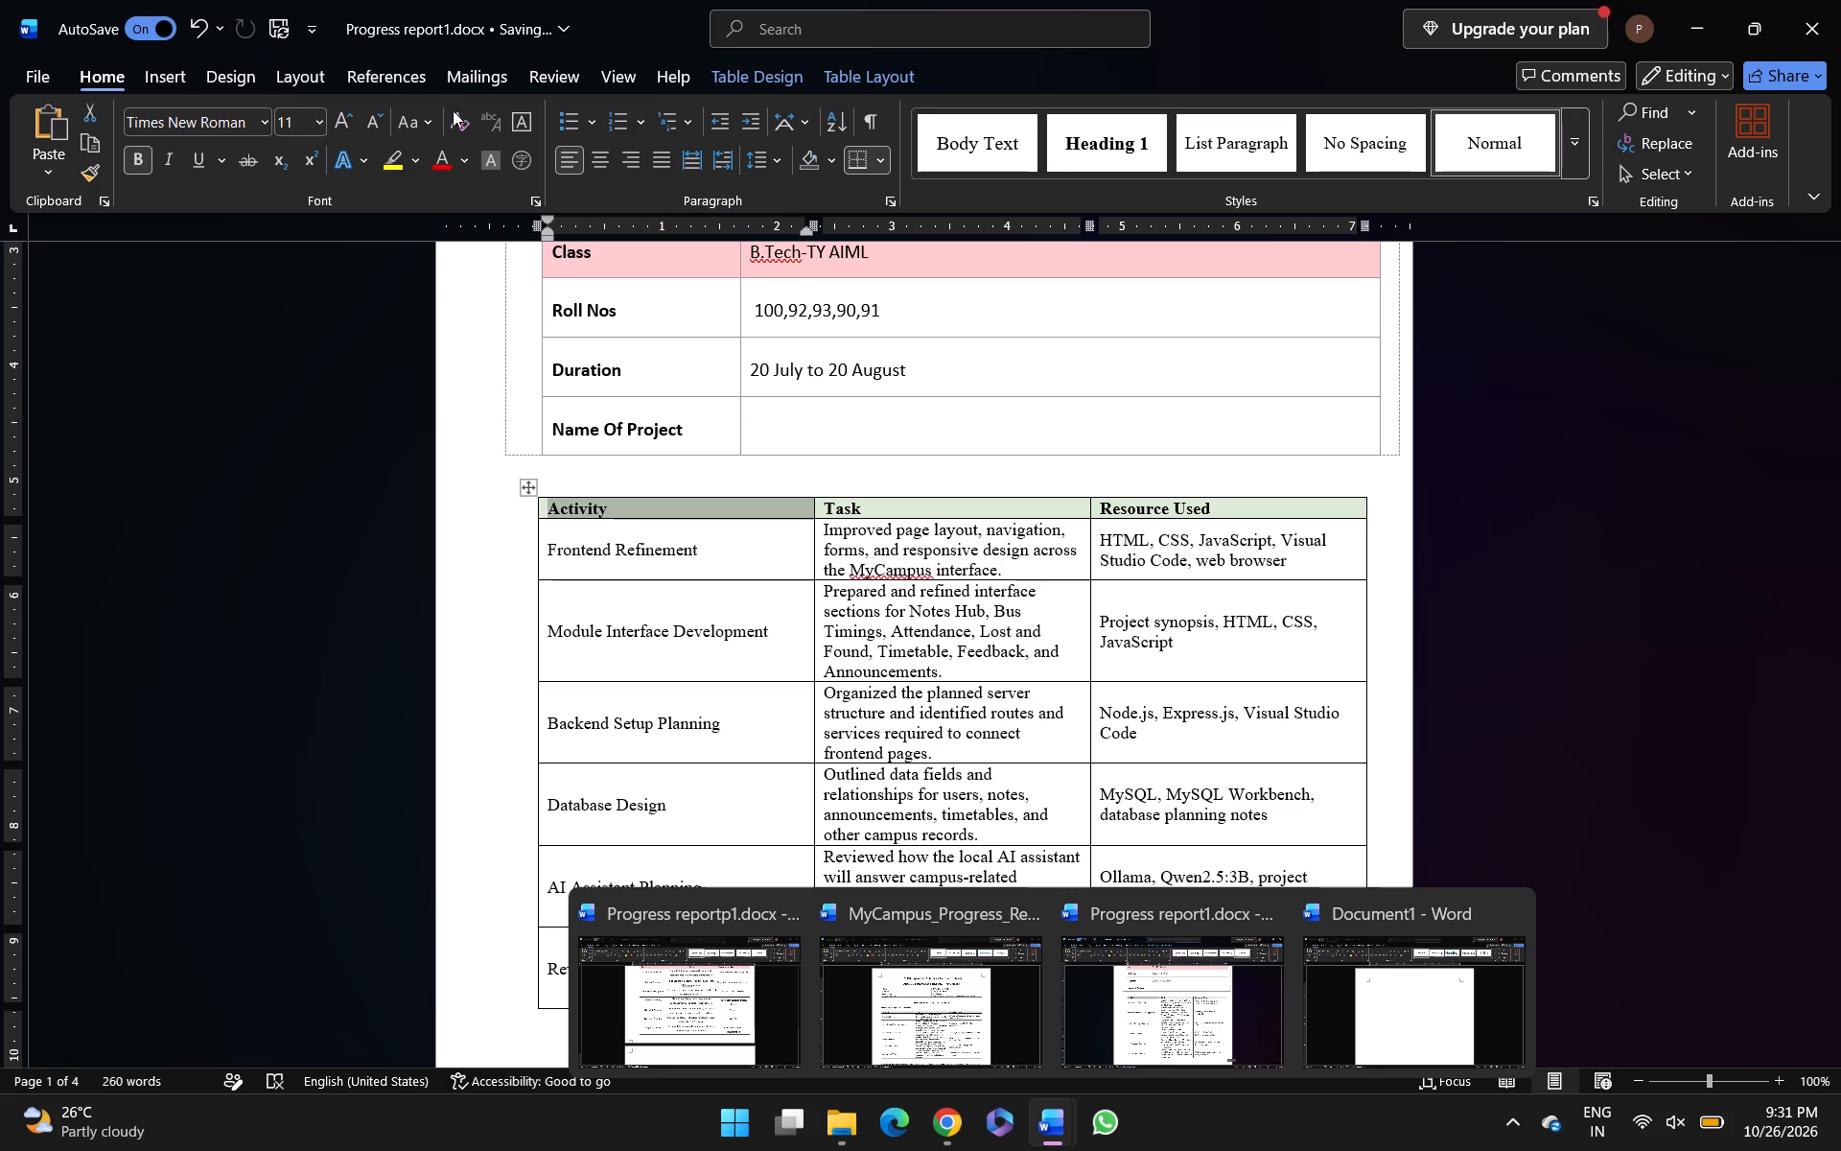
left_click(723, 82)
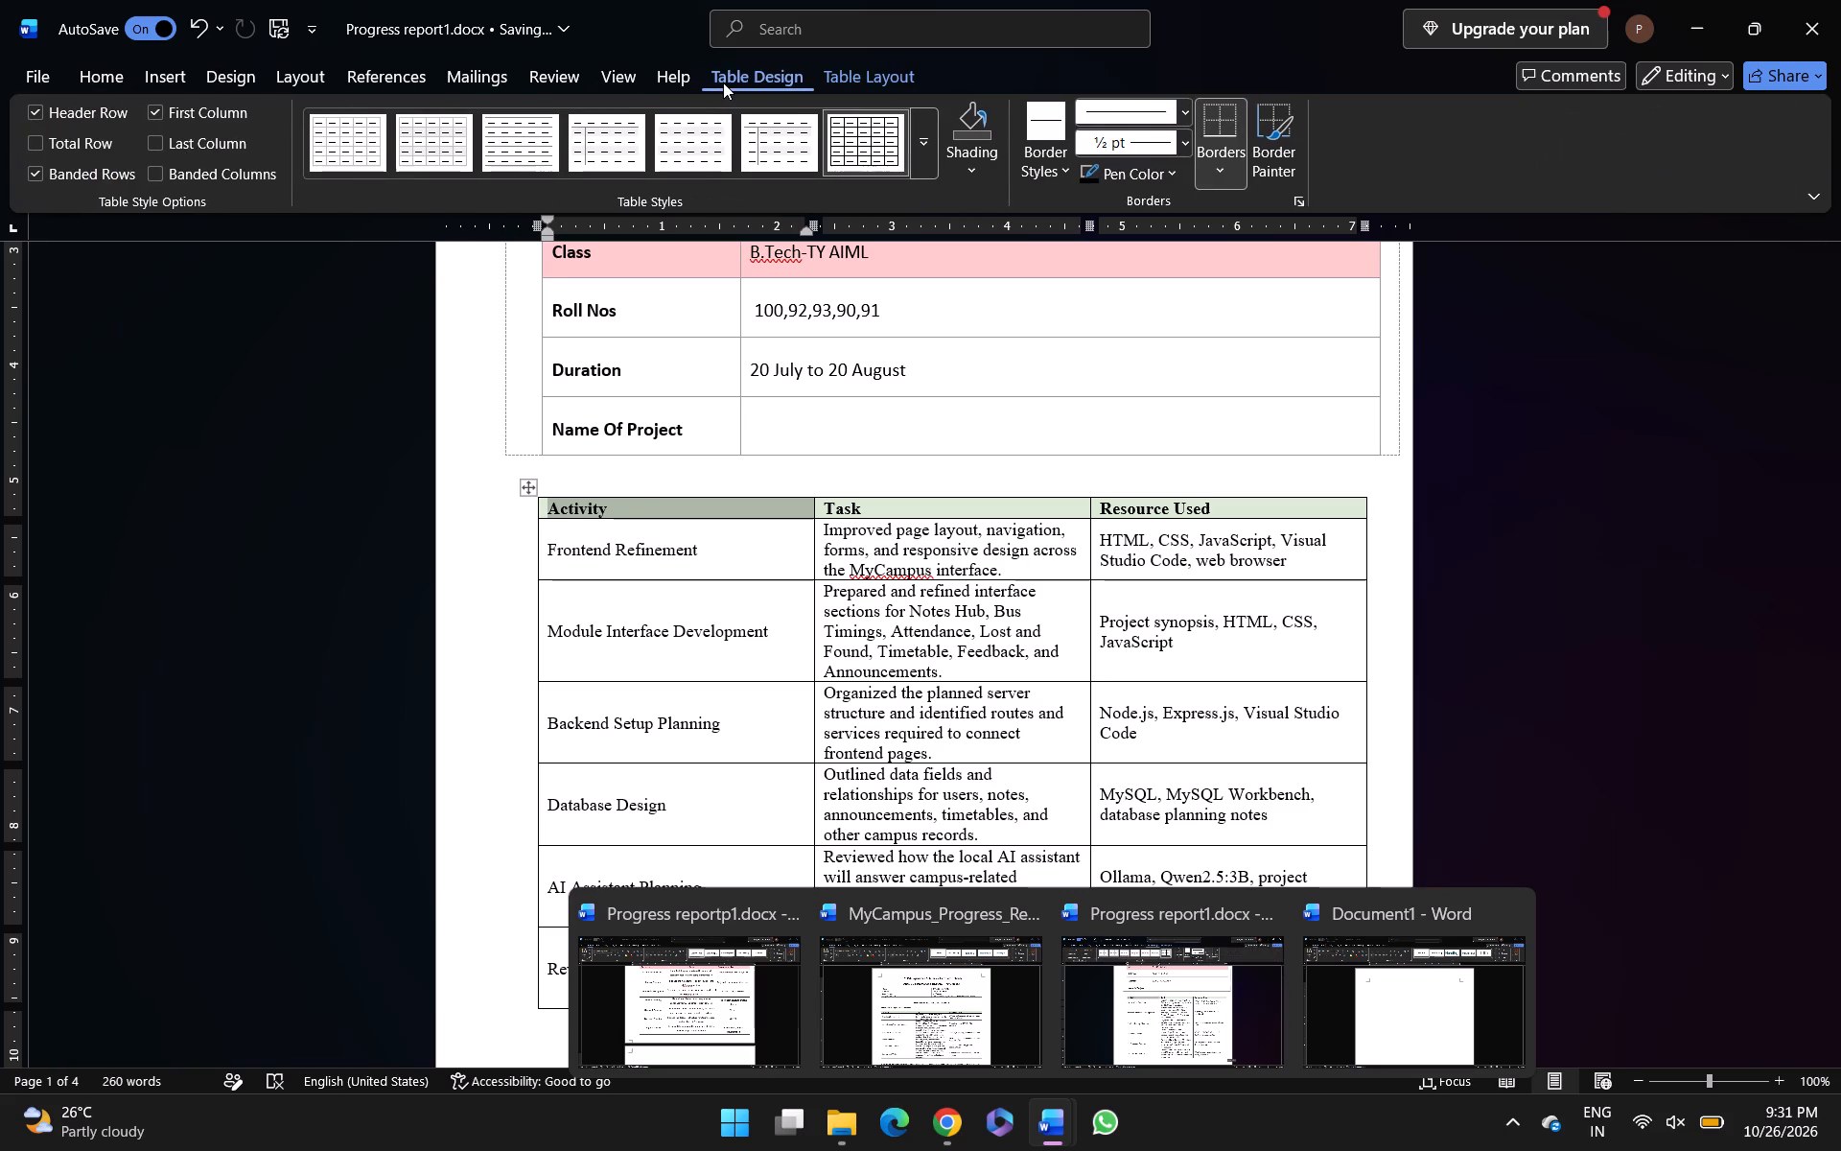
left_click(966, 153)
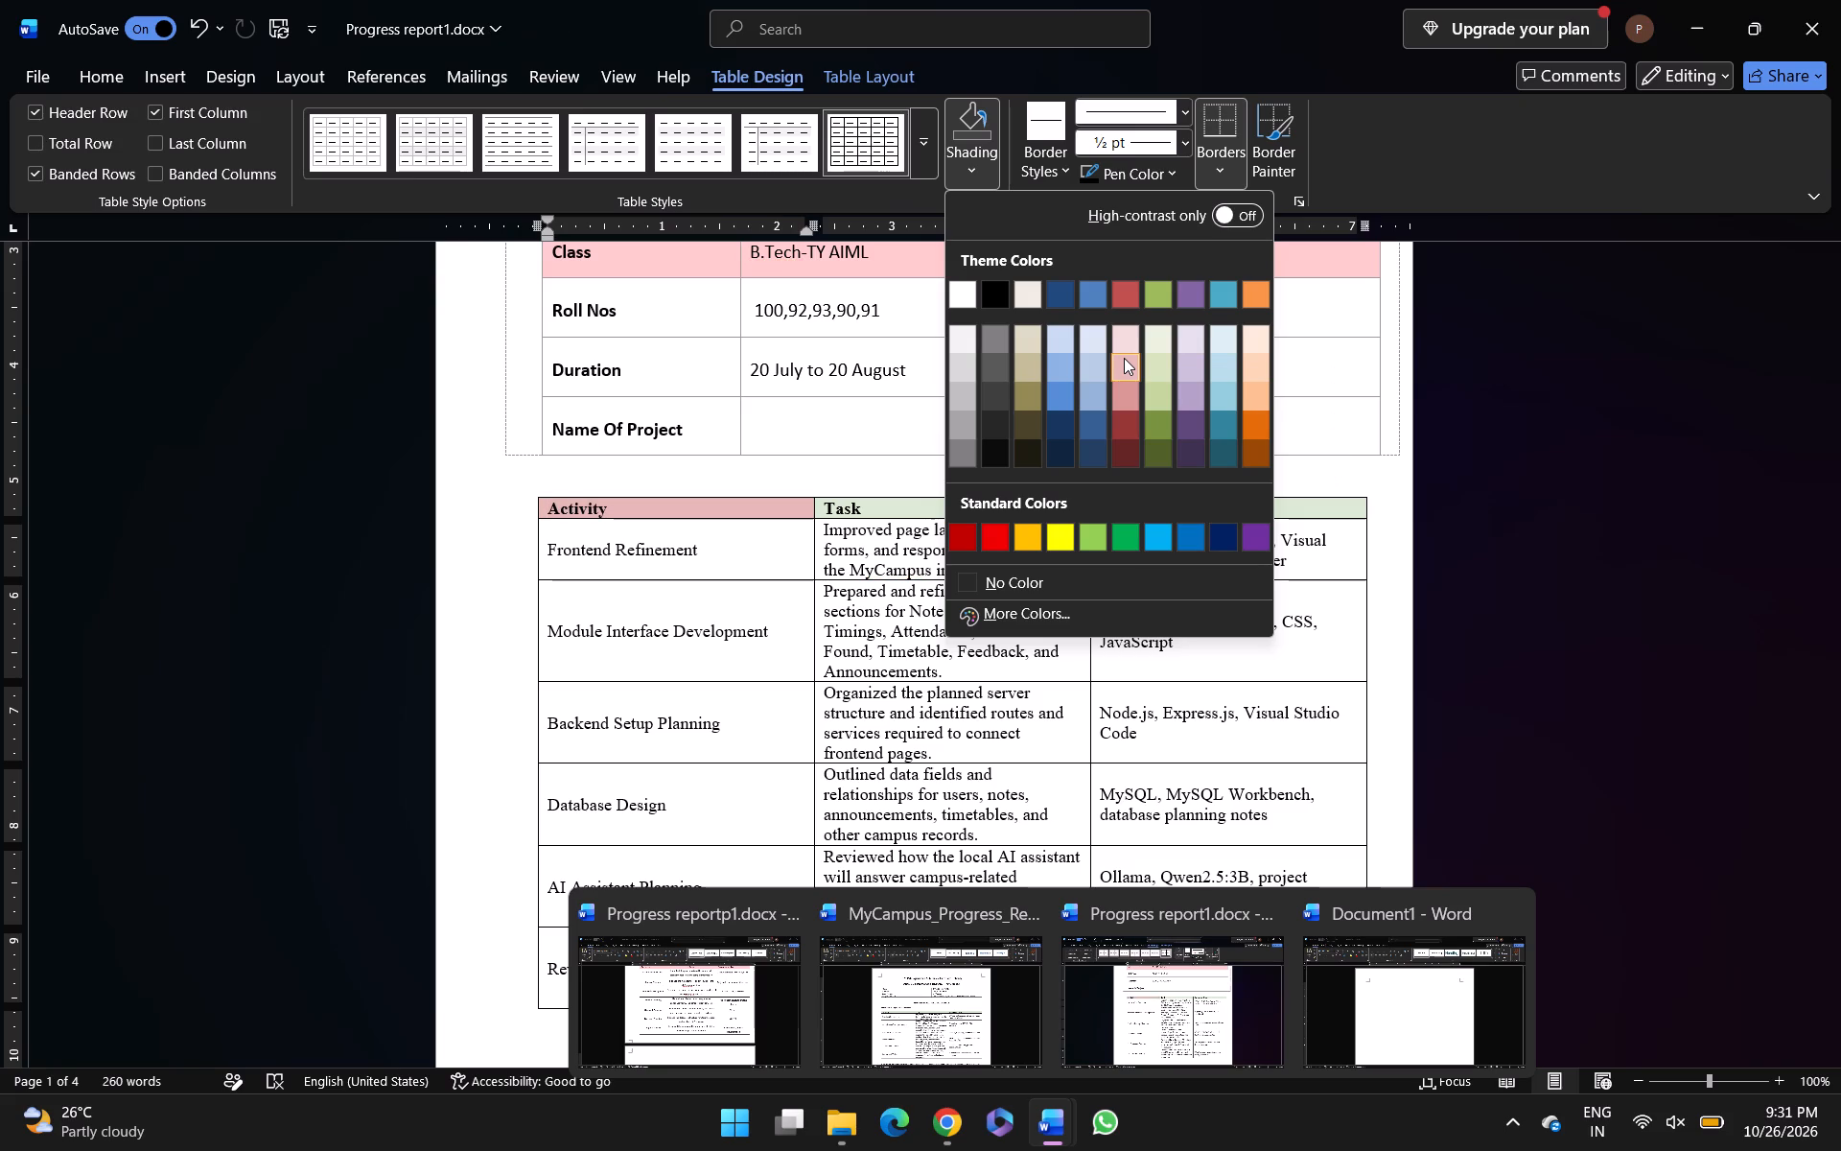
left_click(1124, 358)
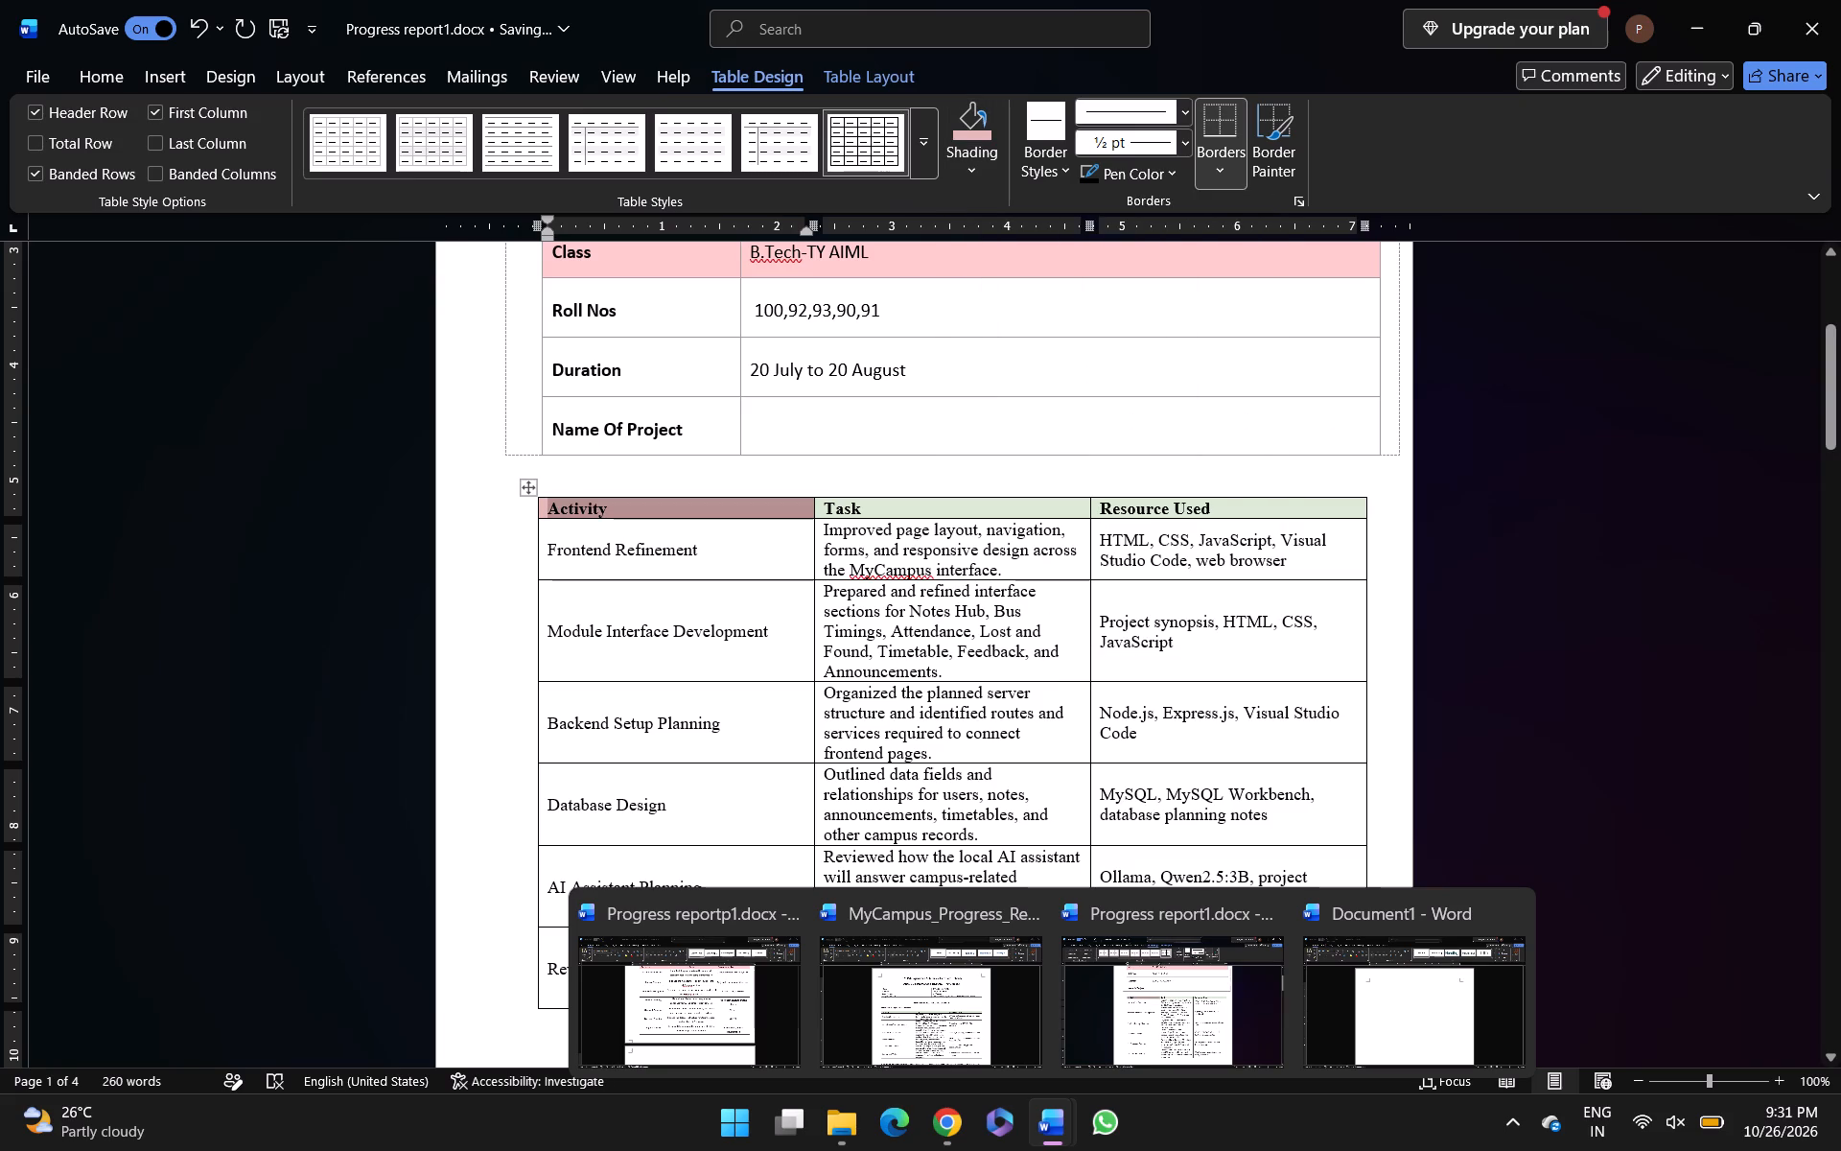
Apply the same light red shading to the Task header cell.
left_click(982, 508)
left_click(982, 508)
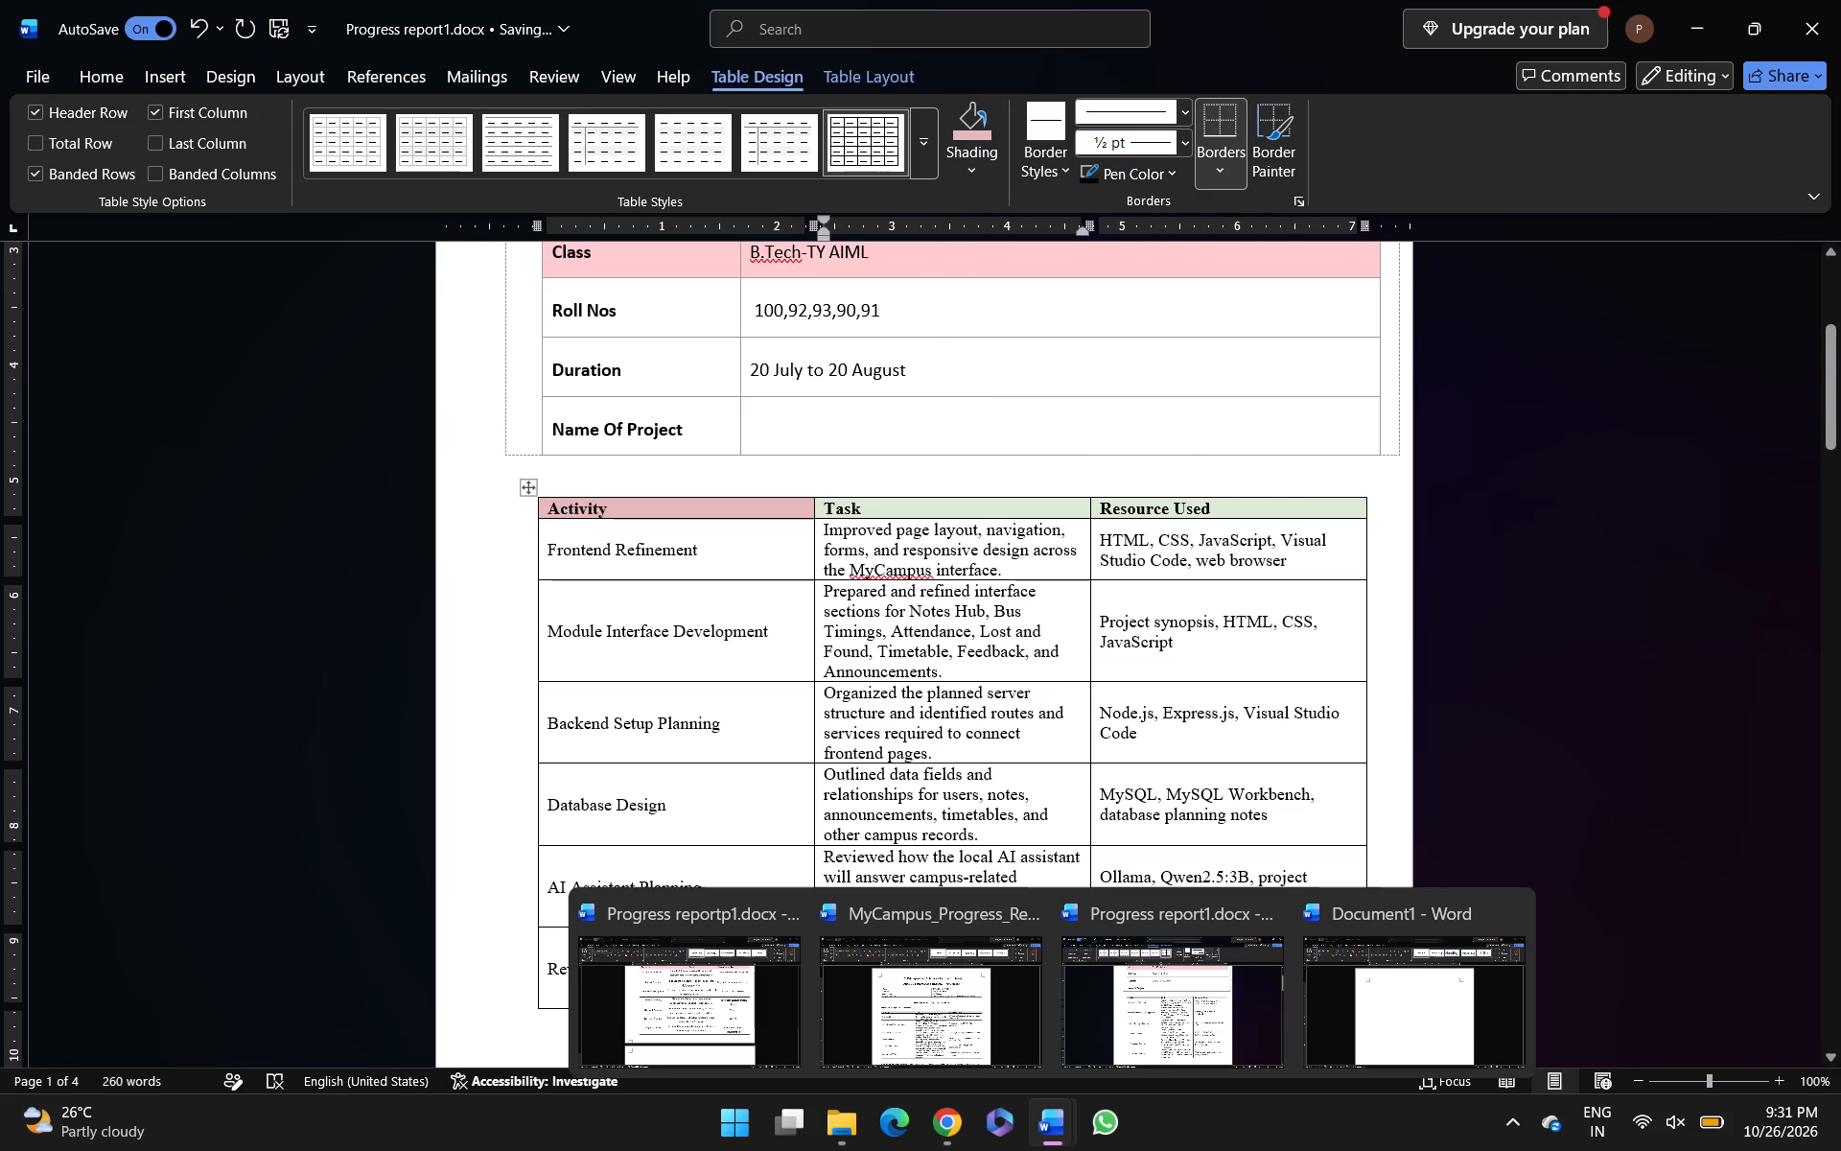
key("shift+Down")
left_click(982, 508)
left_click(982, 508)
key("ctrl+shift+Left")
key("ctrl+shift+Left")
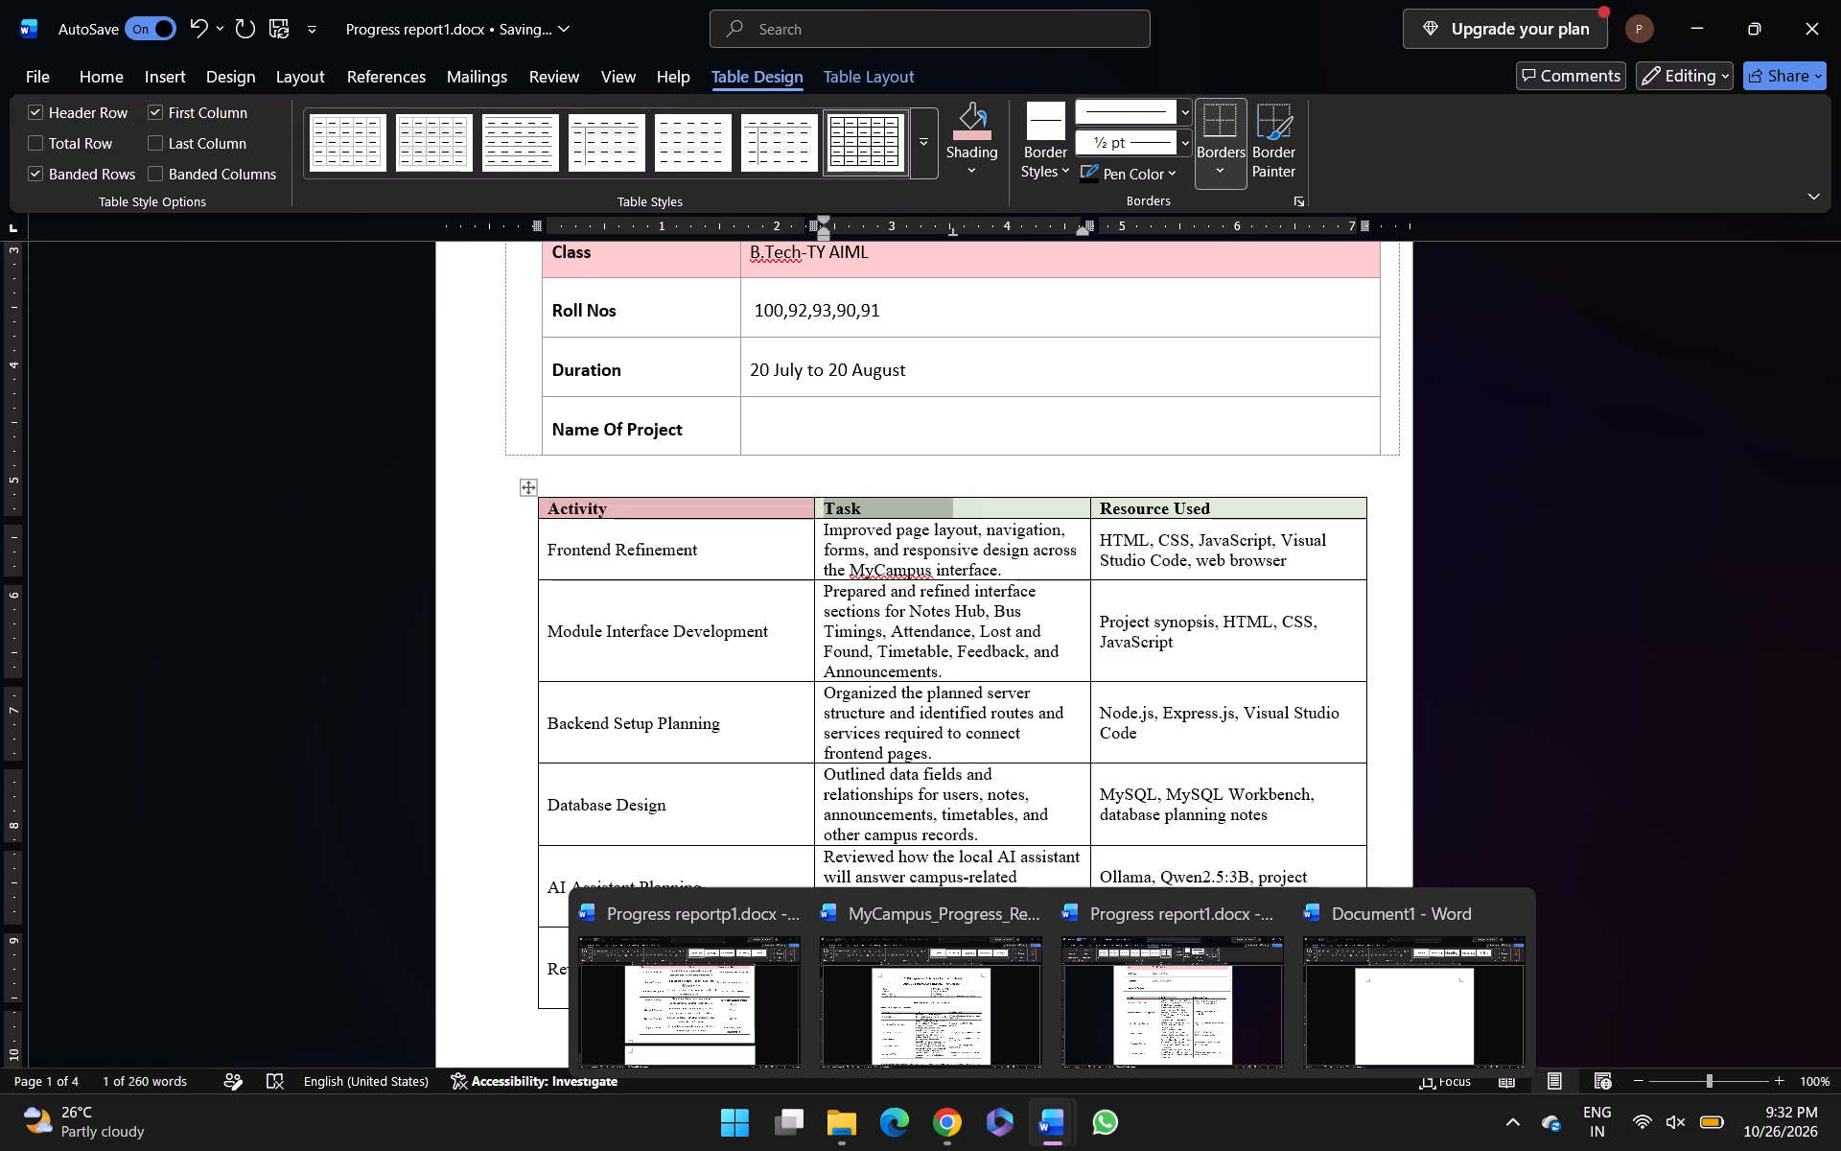
key("Down")
key("Right")
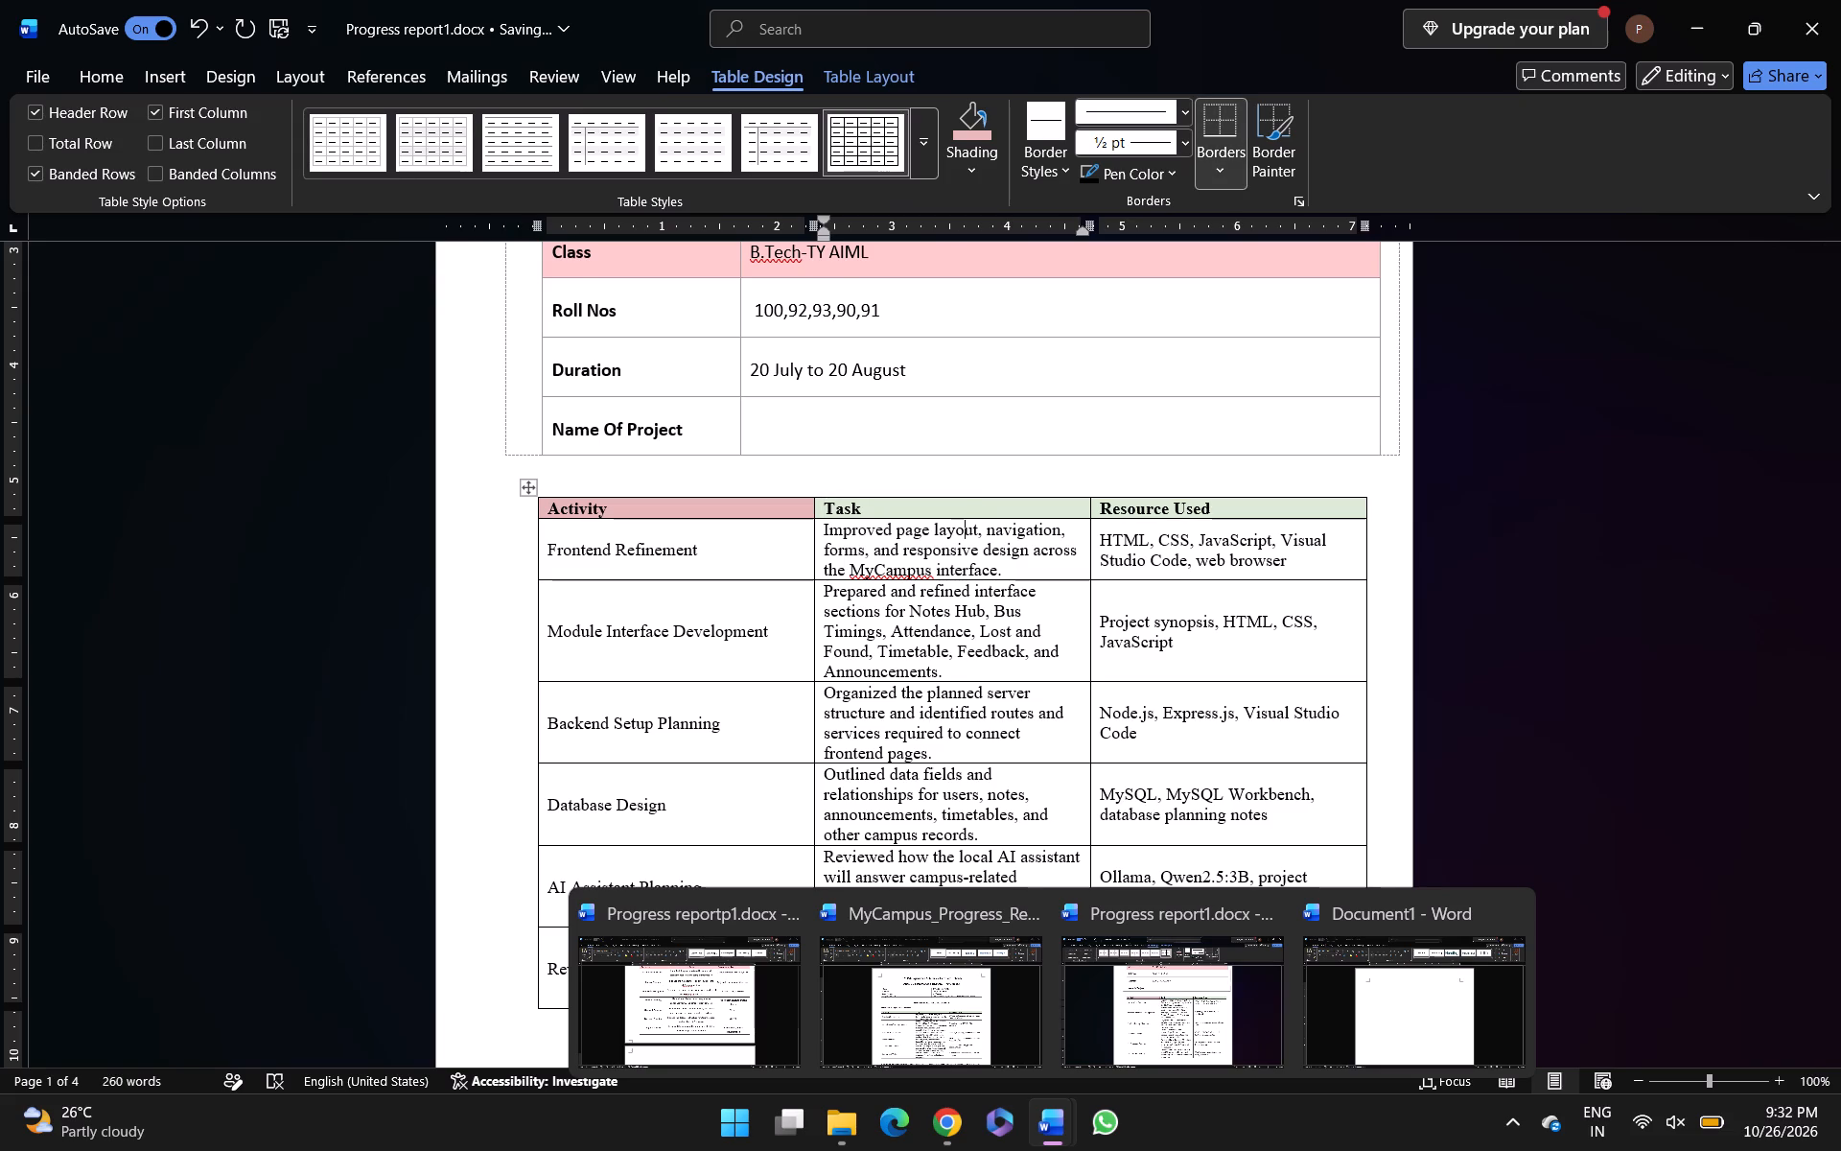
key("Right")
key("Up")
key("Right")
key("Right")
key("Left")
key("Left")
key("ctrl+shift+Left")
key("Right")
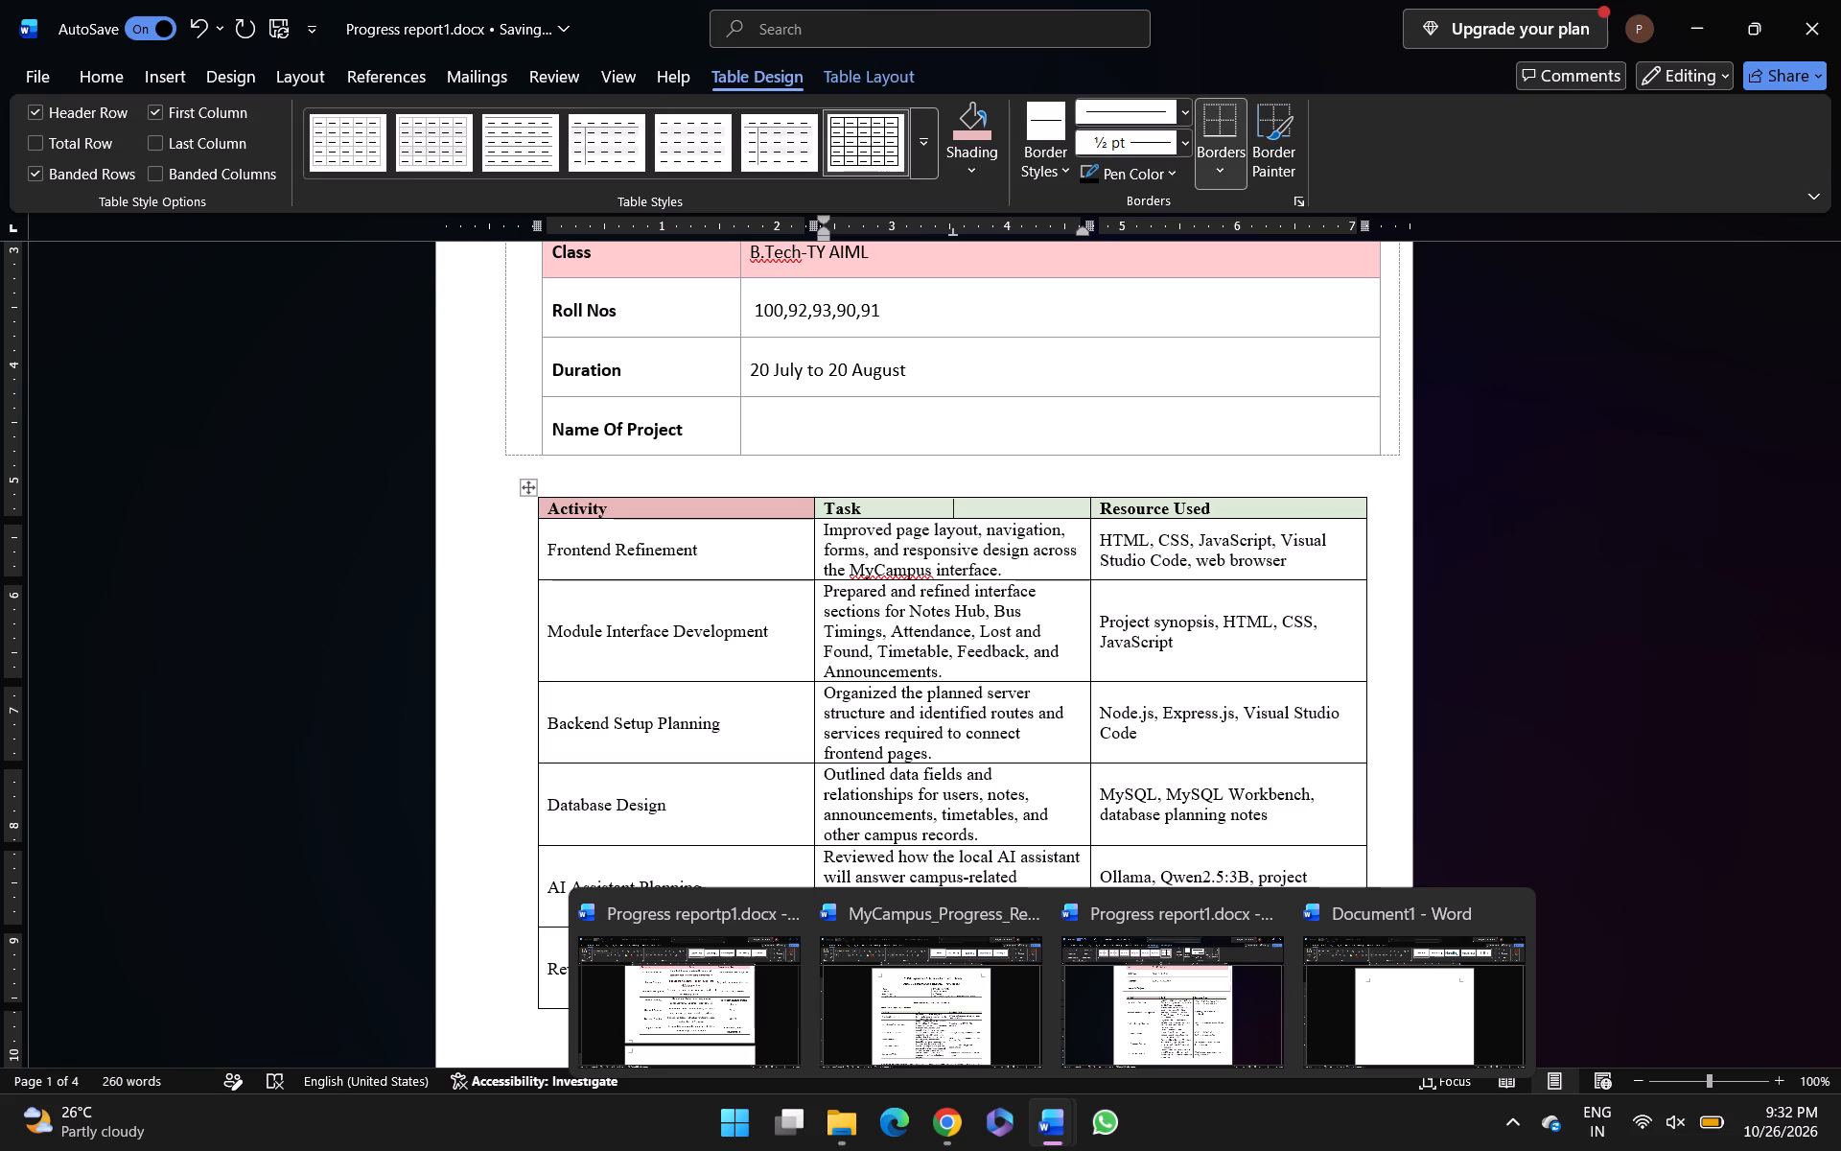
key("Right")
key("Left")
key("ctrl+shift+Down")
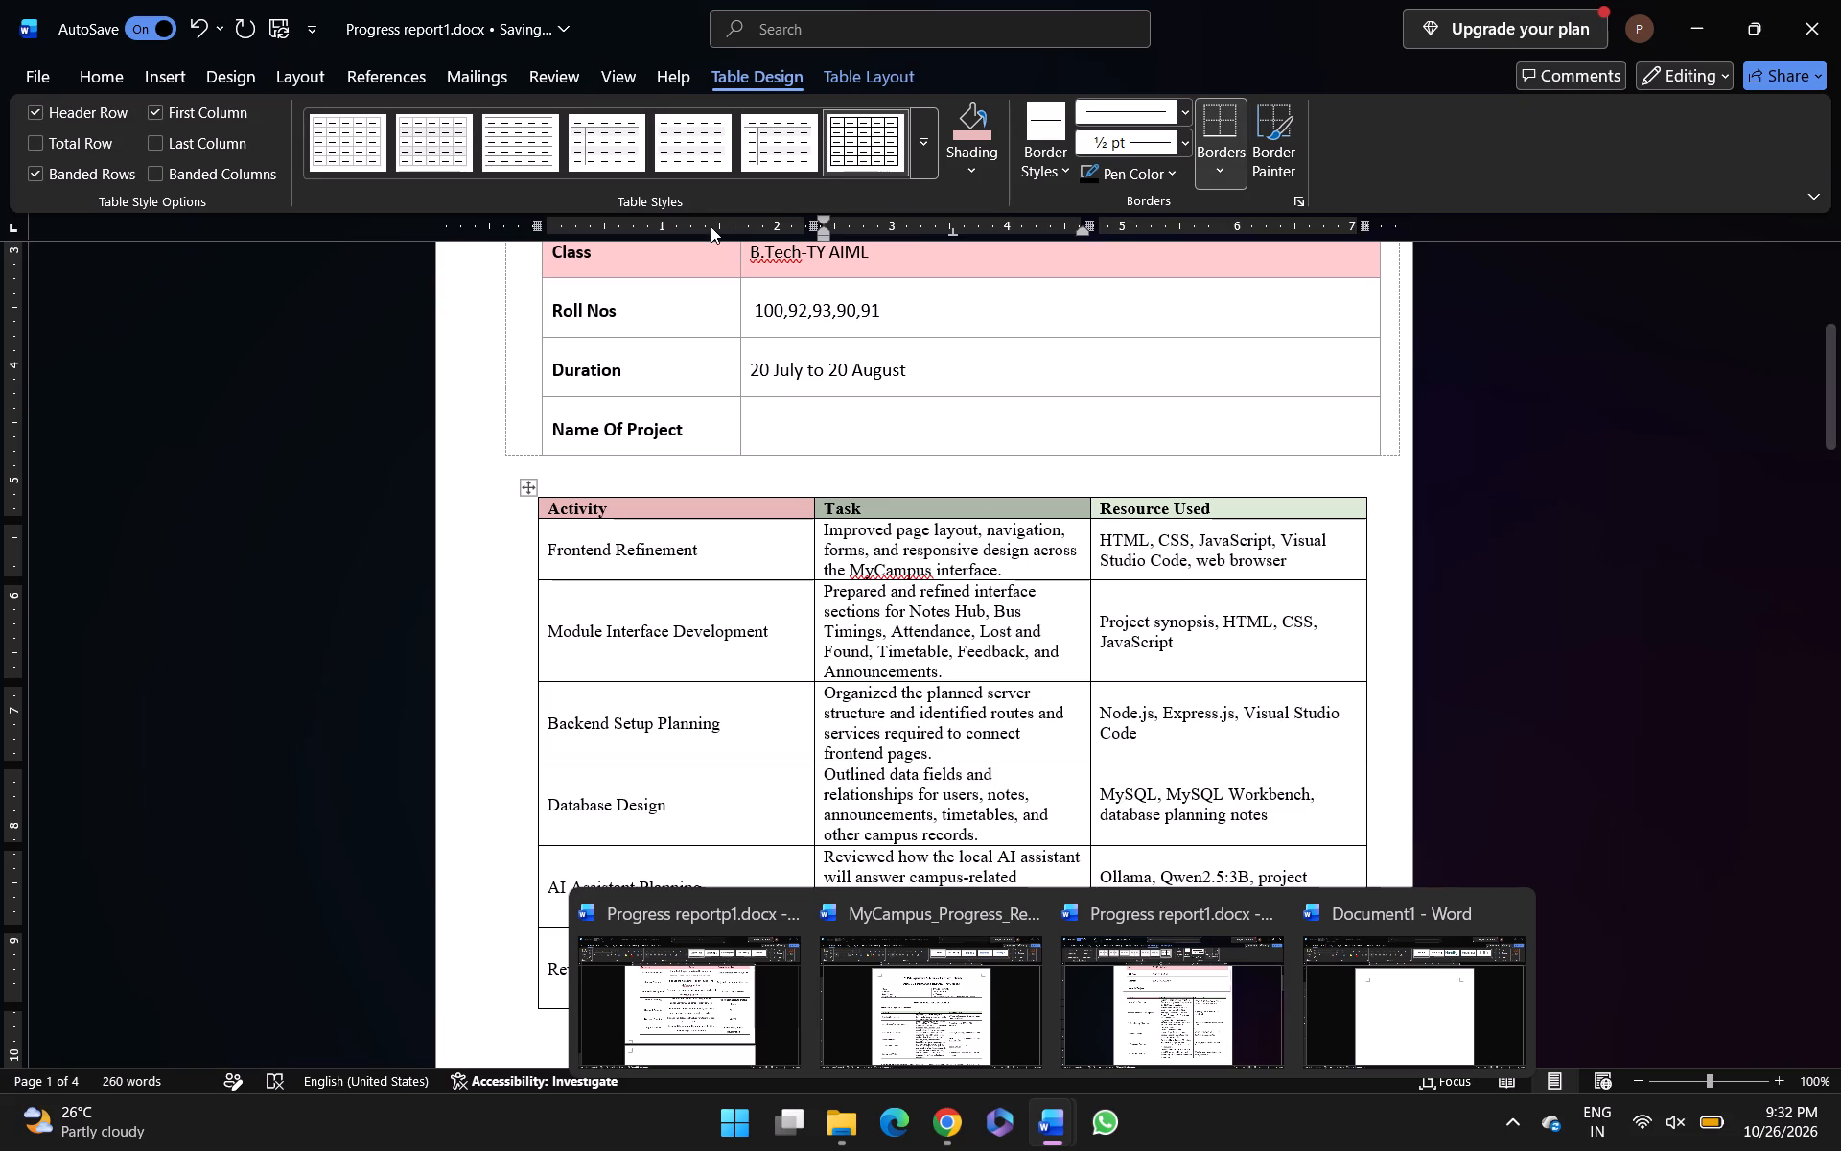
left_click(971, 140)
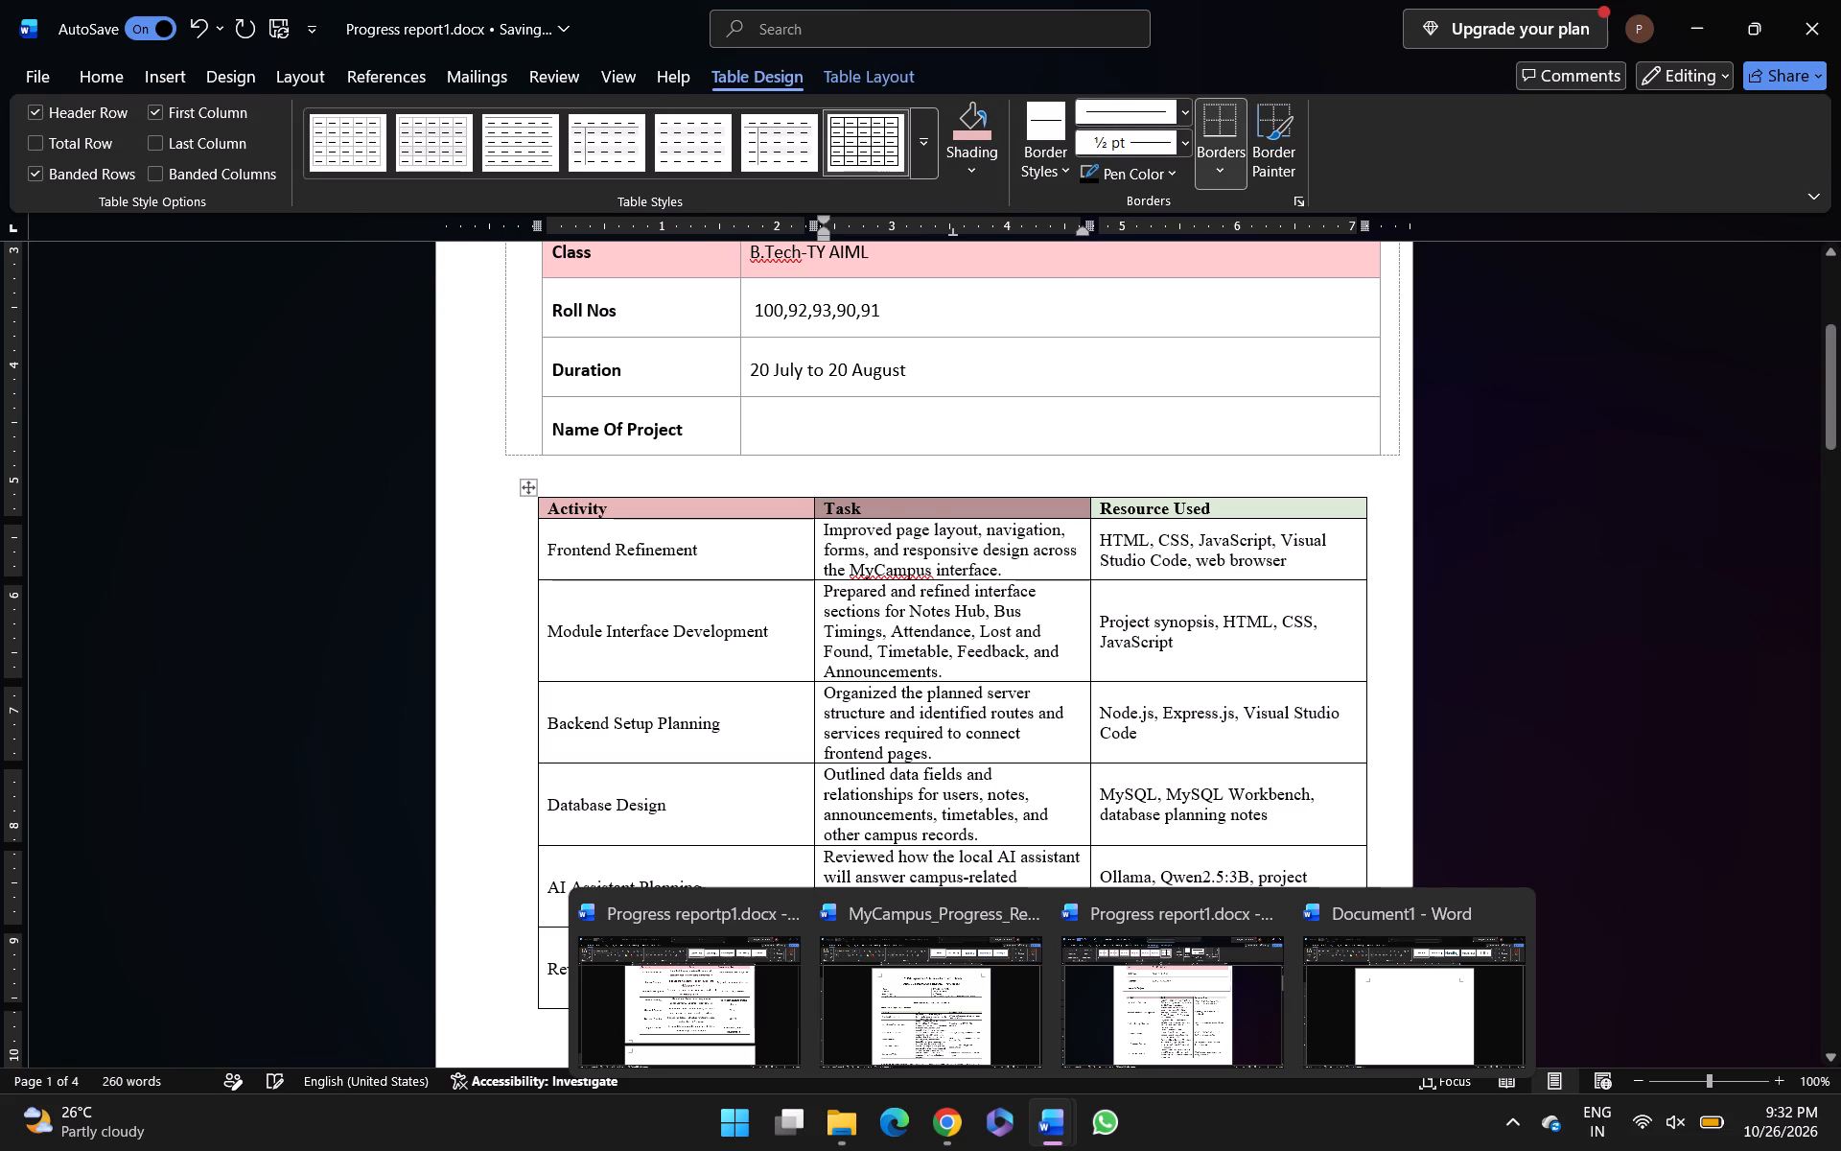
Apply the same light red shading to the Resource Used header cell.
left_click(1235, 504)
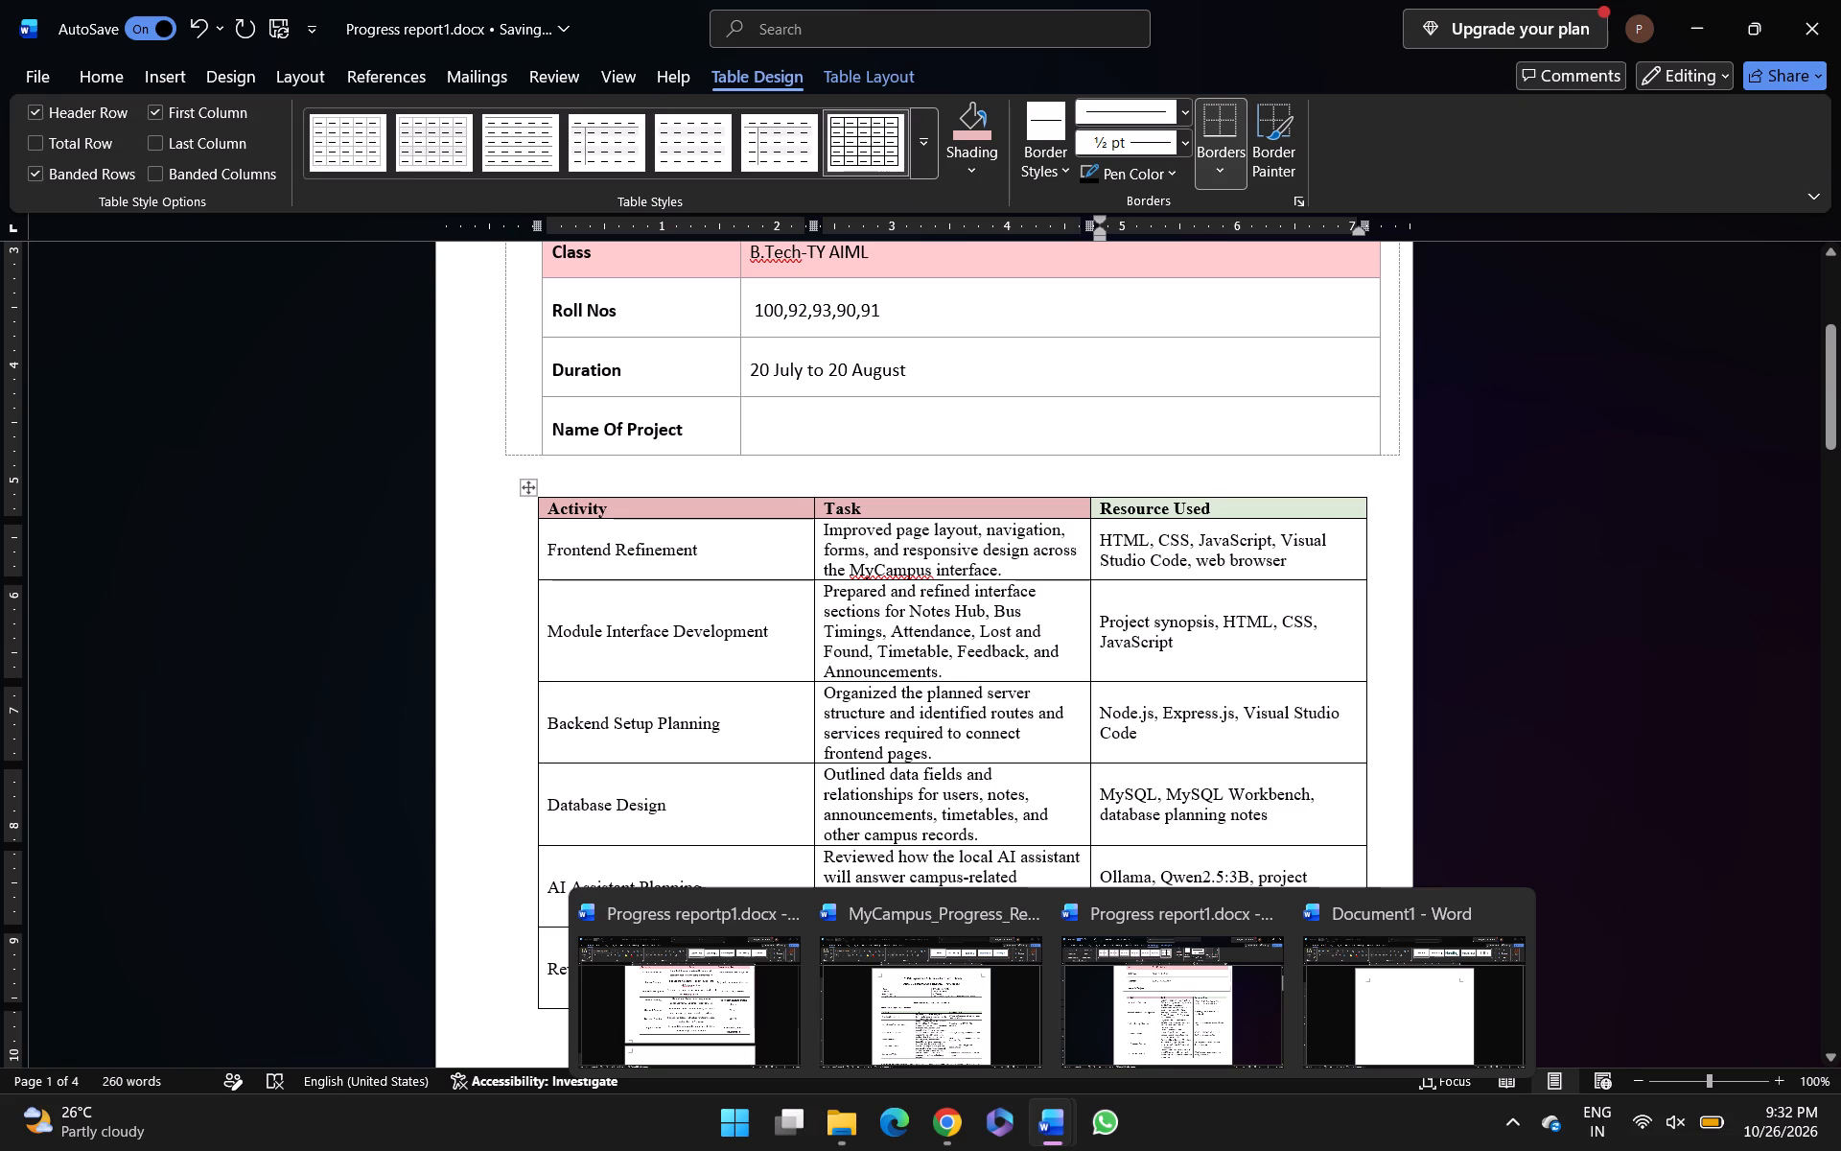
key("Down")
key("Up")
key("ctrl+shift+Down")
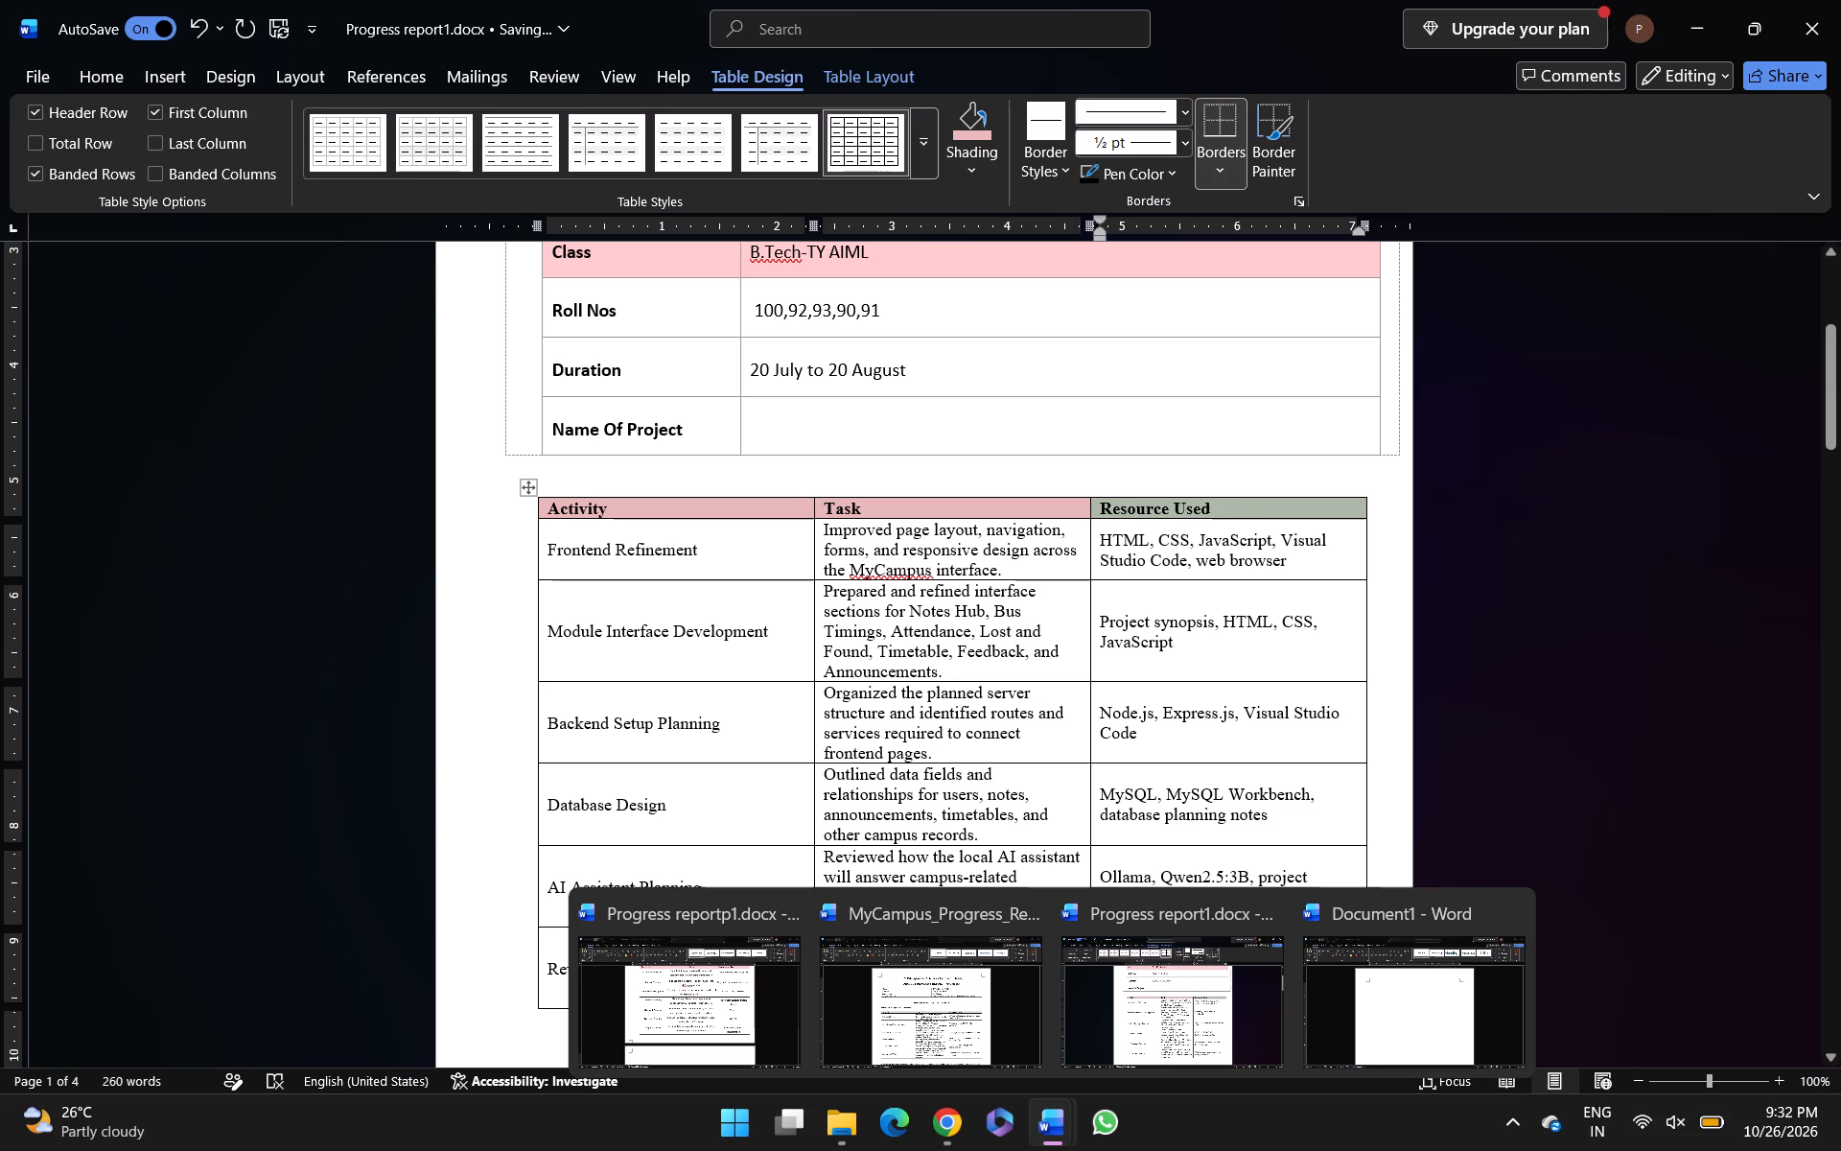
left_click(954, 113)
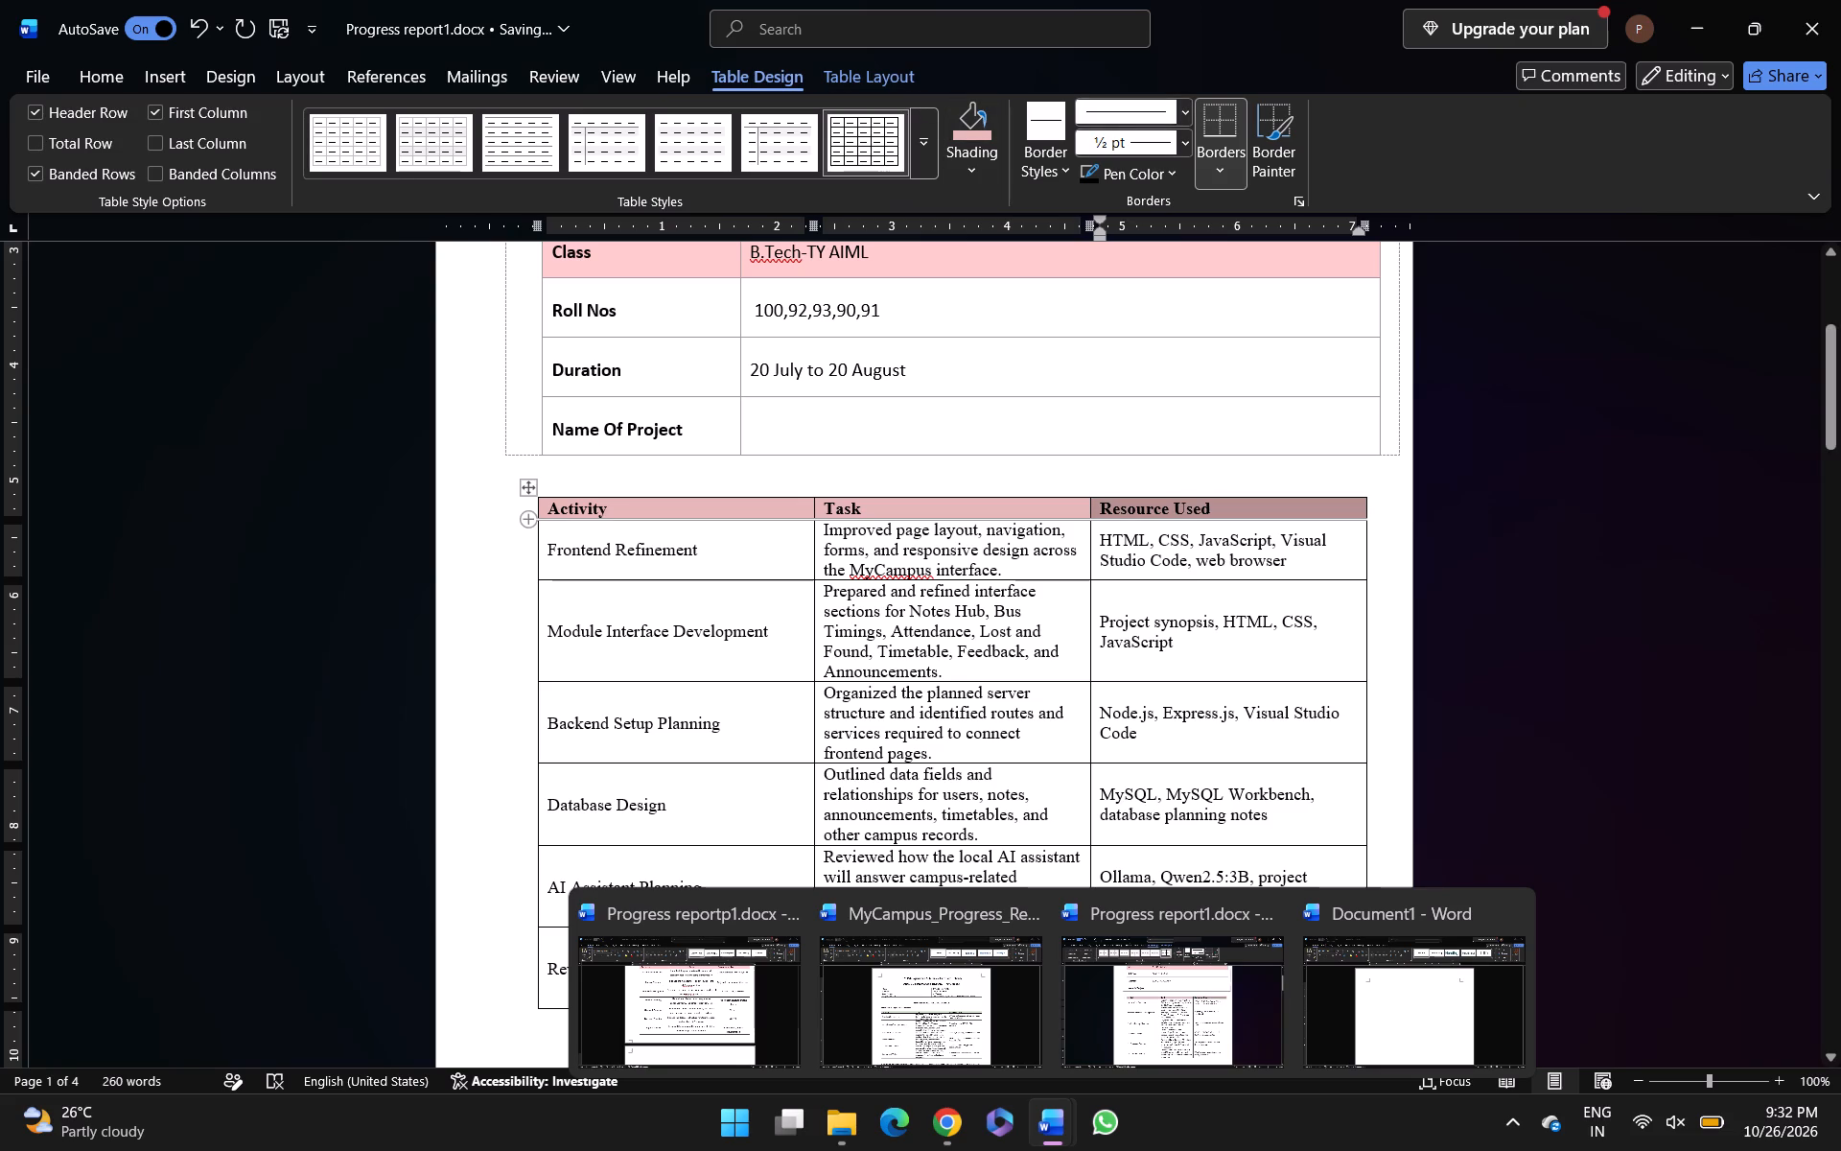
Increase the height of the activity table's header row to about double.
left_click_drag(538, 523, 535, 531)
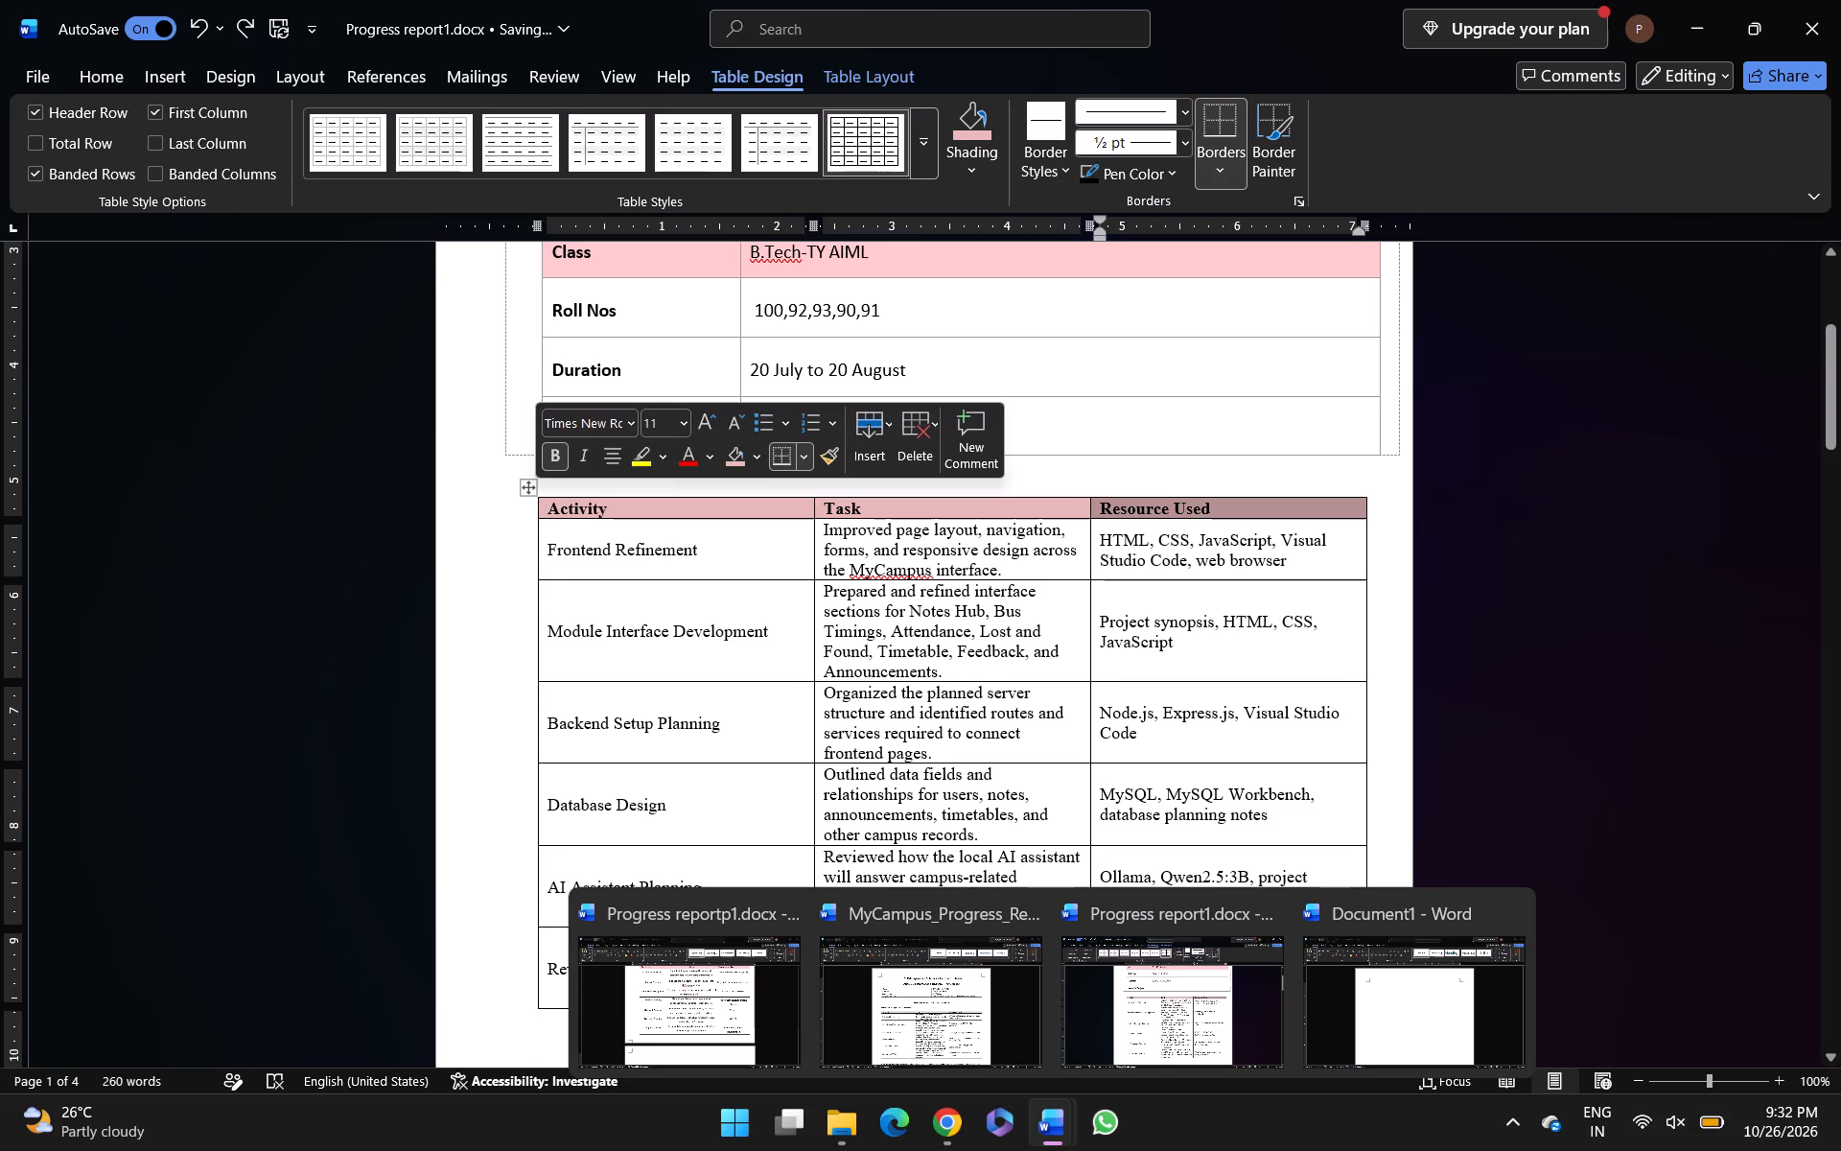
left_click_drag(593, 521, 593, 544)
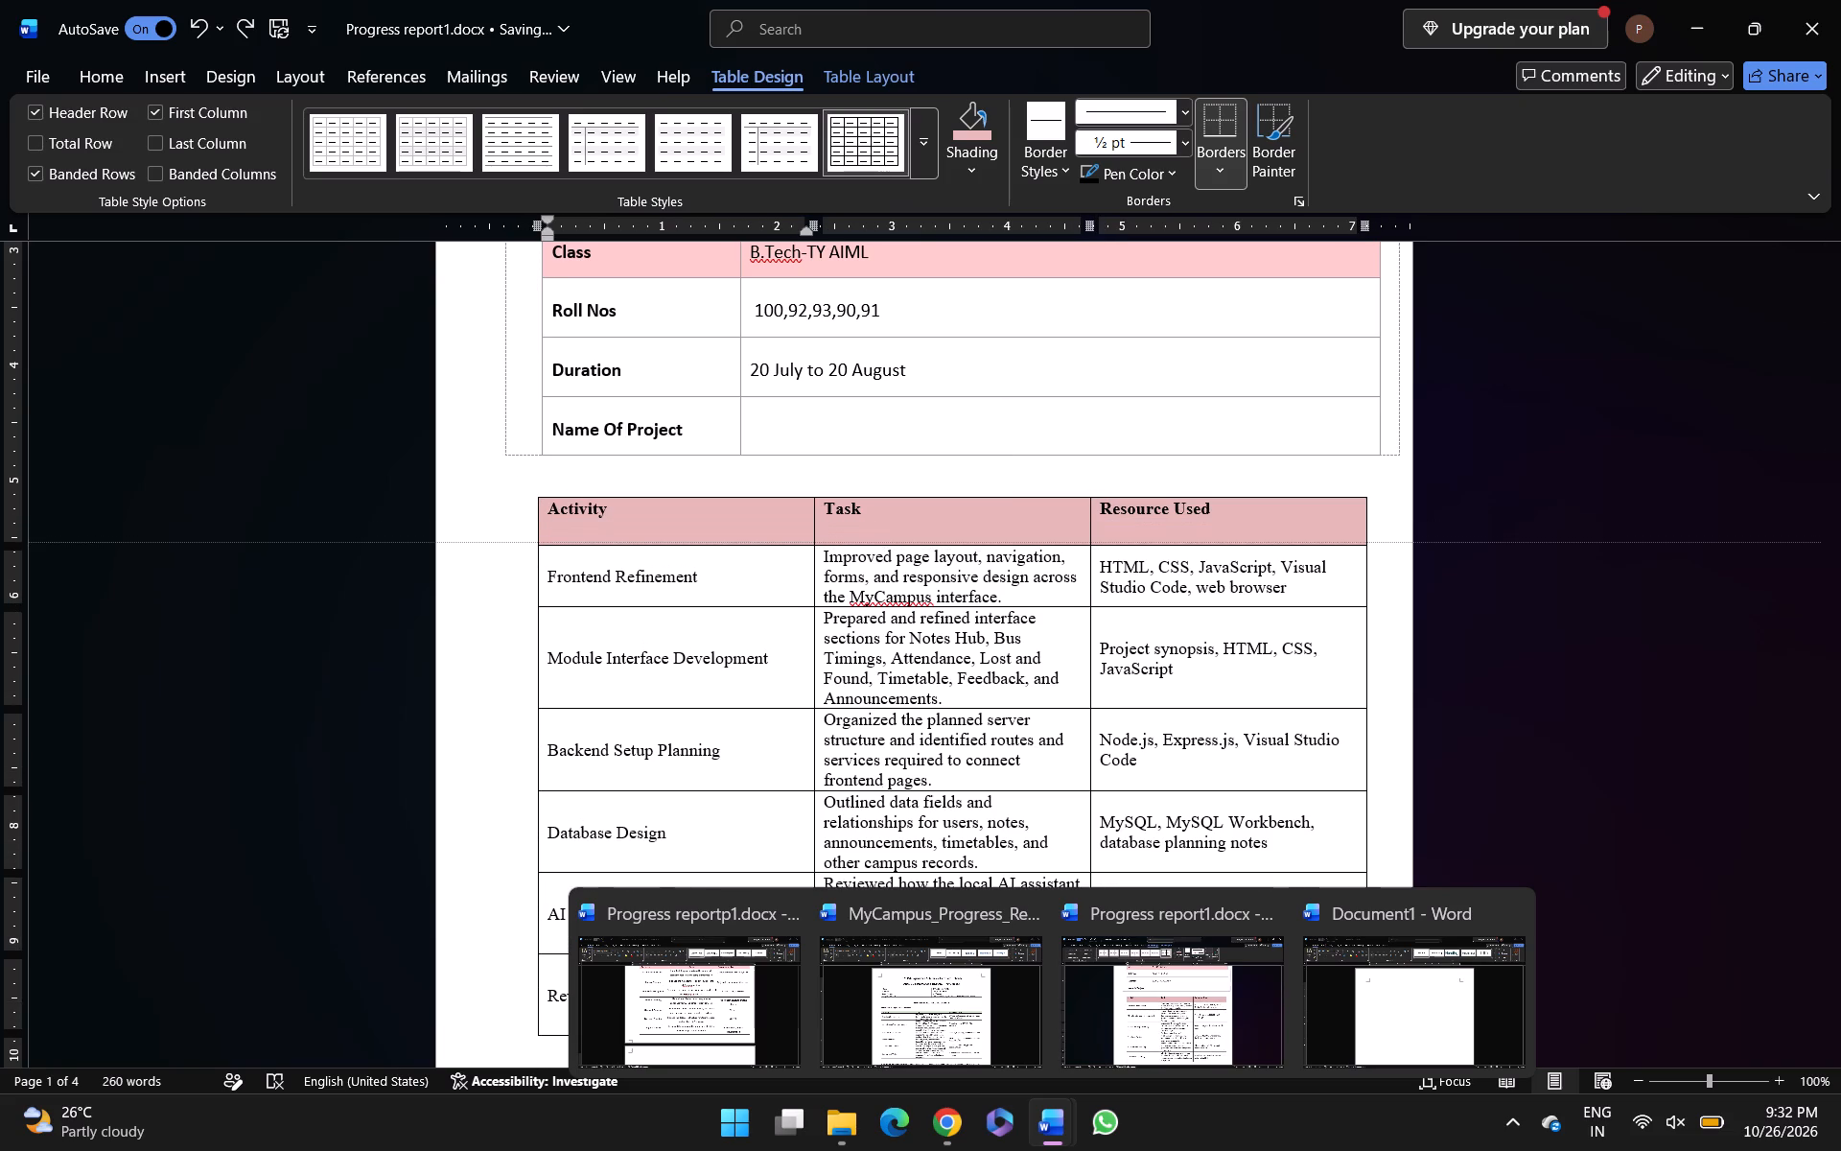
Centre the Activity, Task and Resource Used headings in the activity table's header row.
left_click_drag(593, 544, 592, 544)
left_click(847, 492)
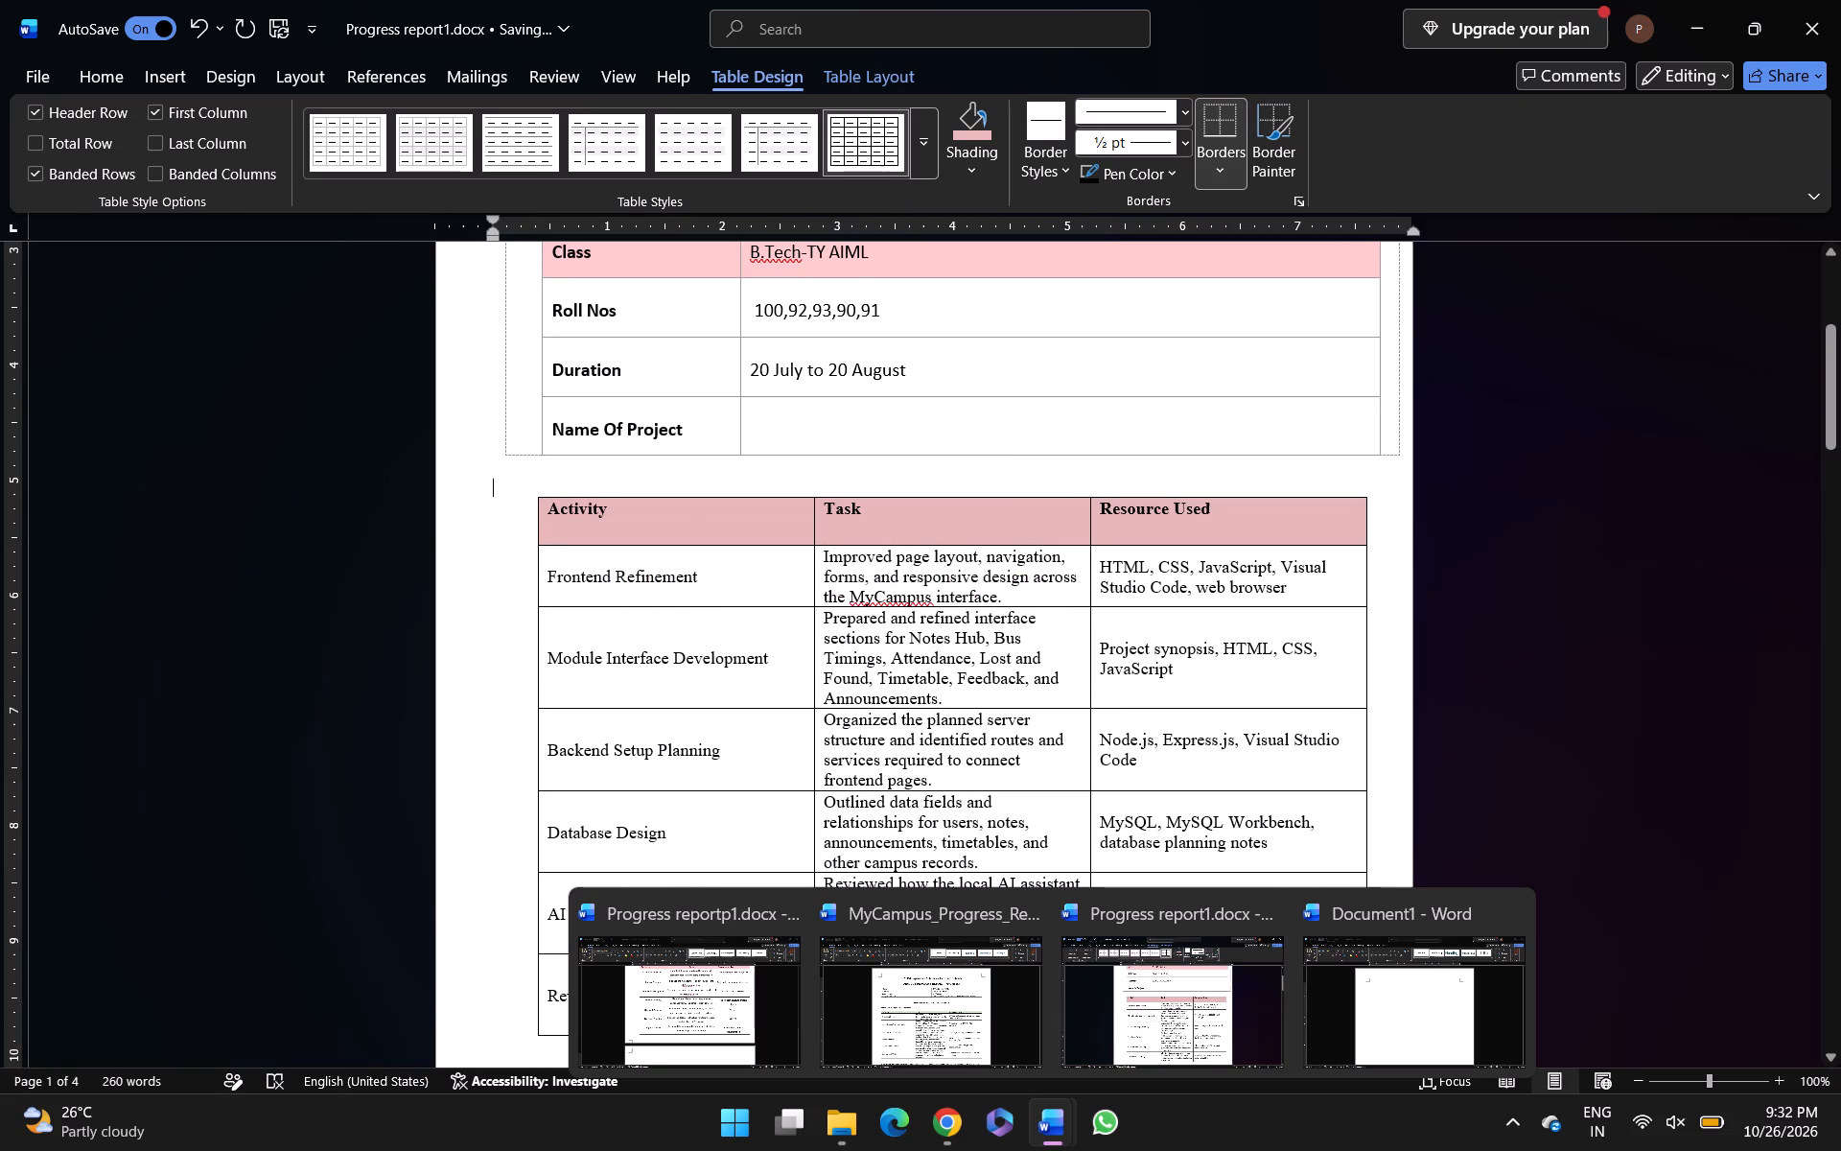
left_click(556, 516)
key("ctrl+shift+Right")
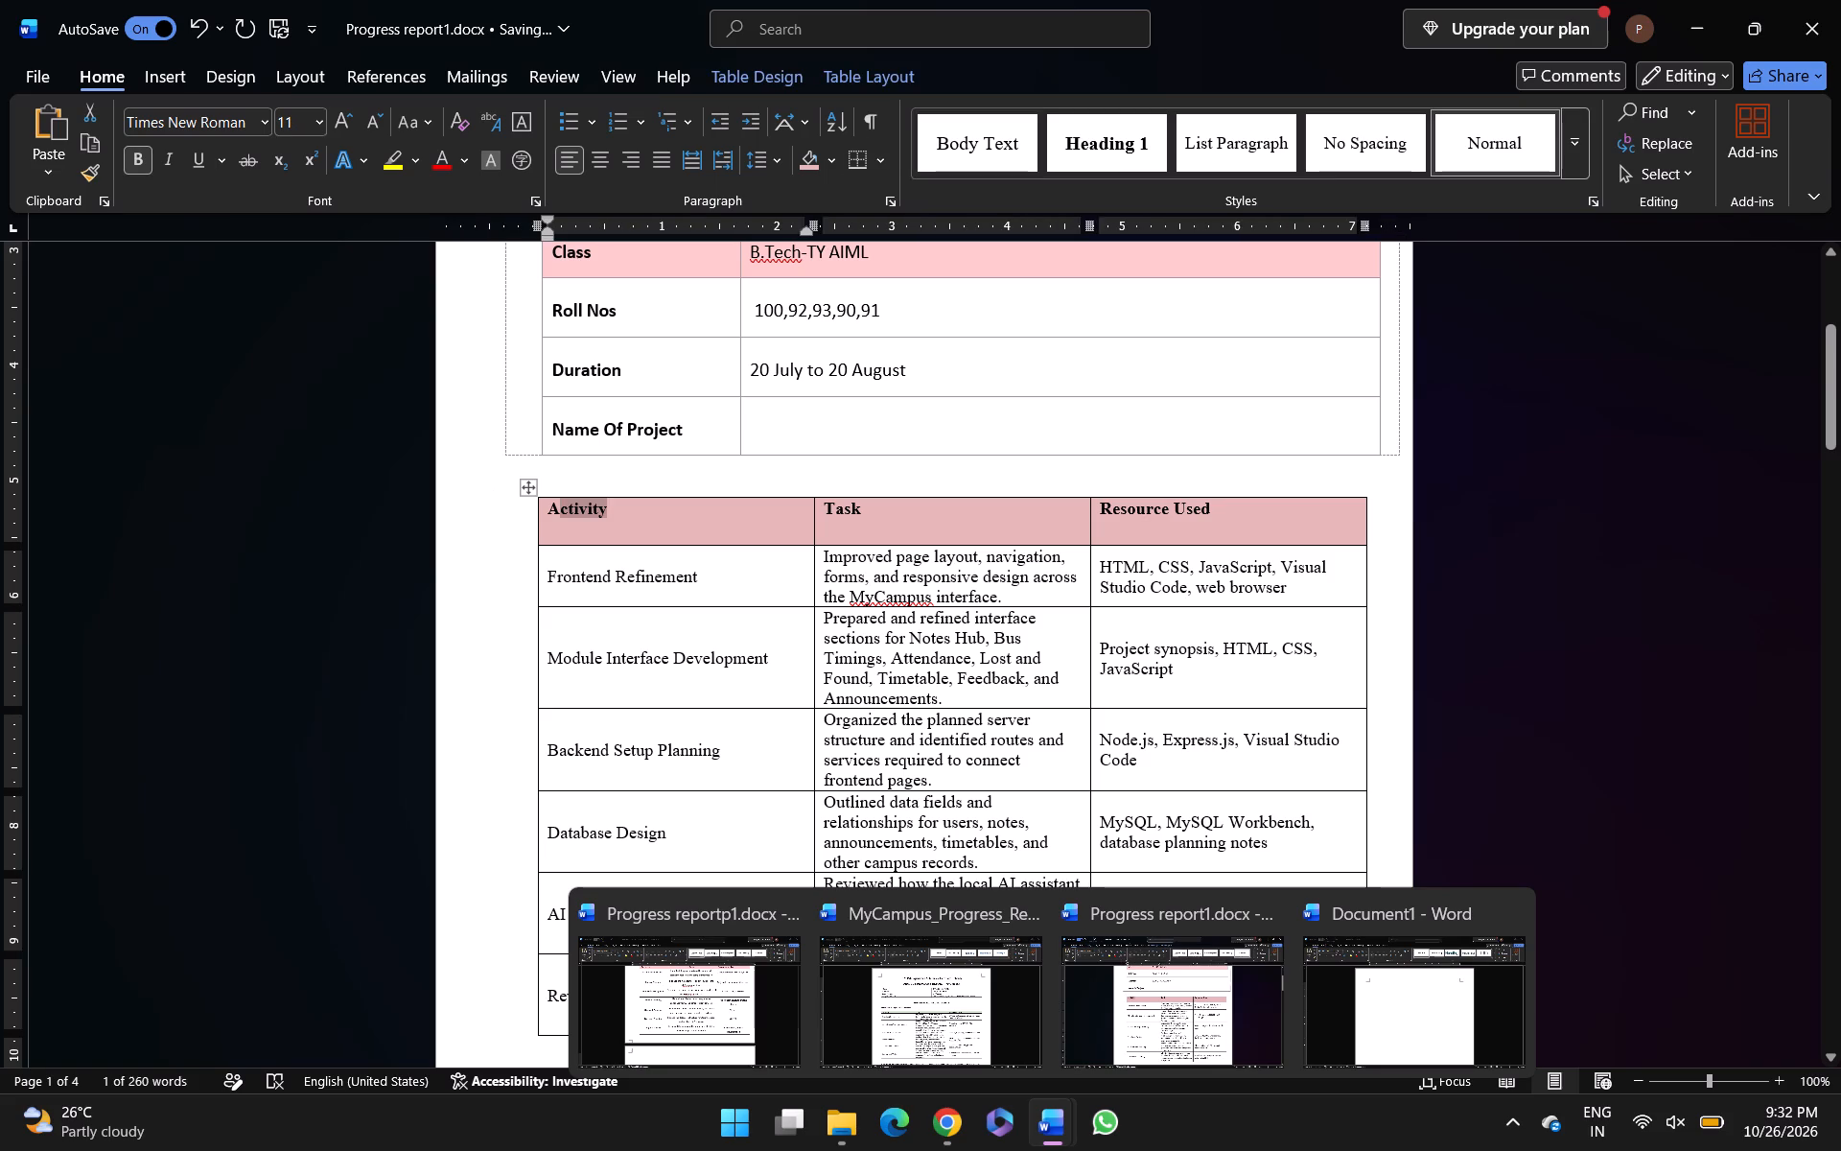
key("Down")
key("Left")
key("shift+Up")
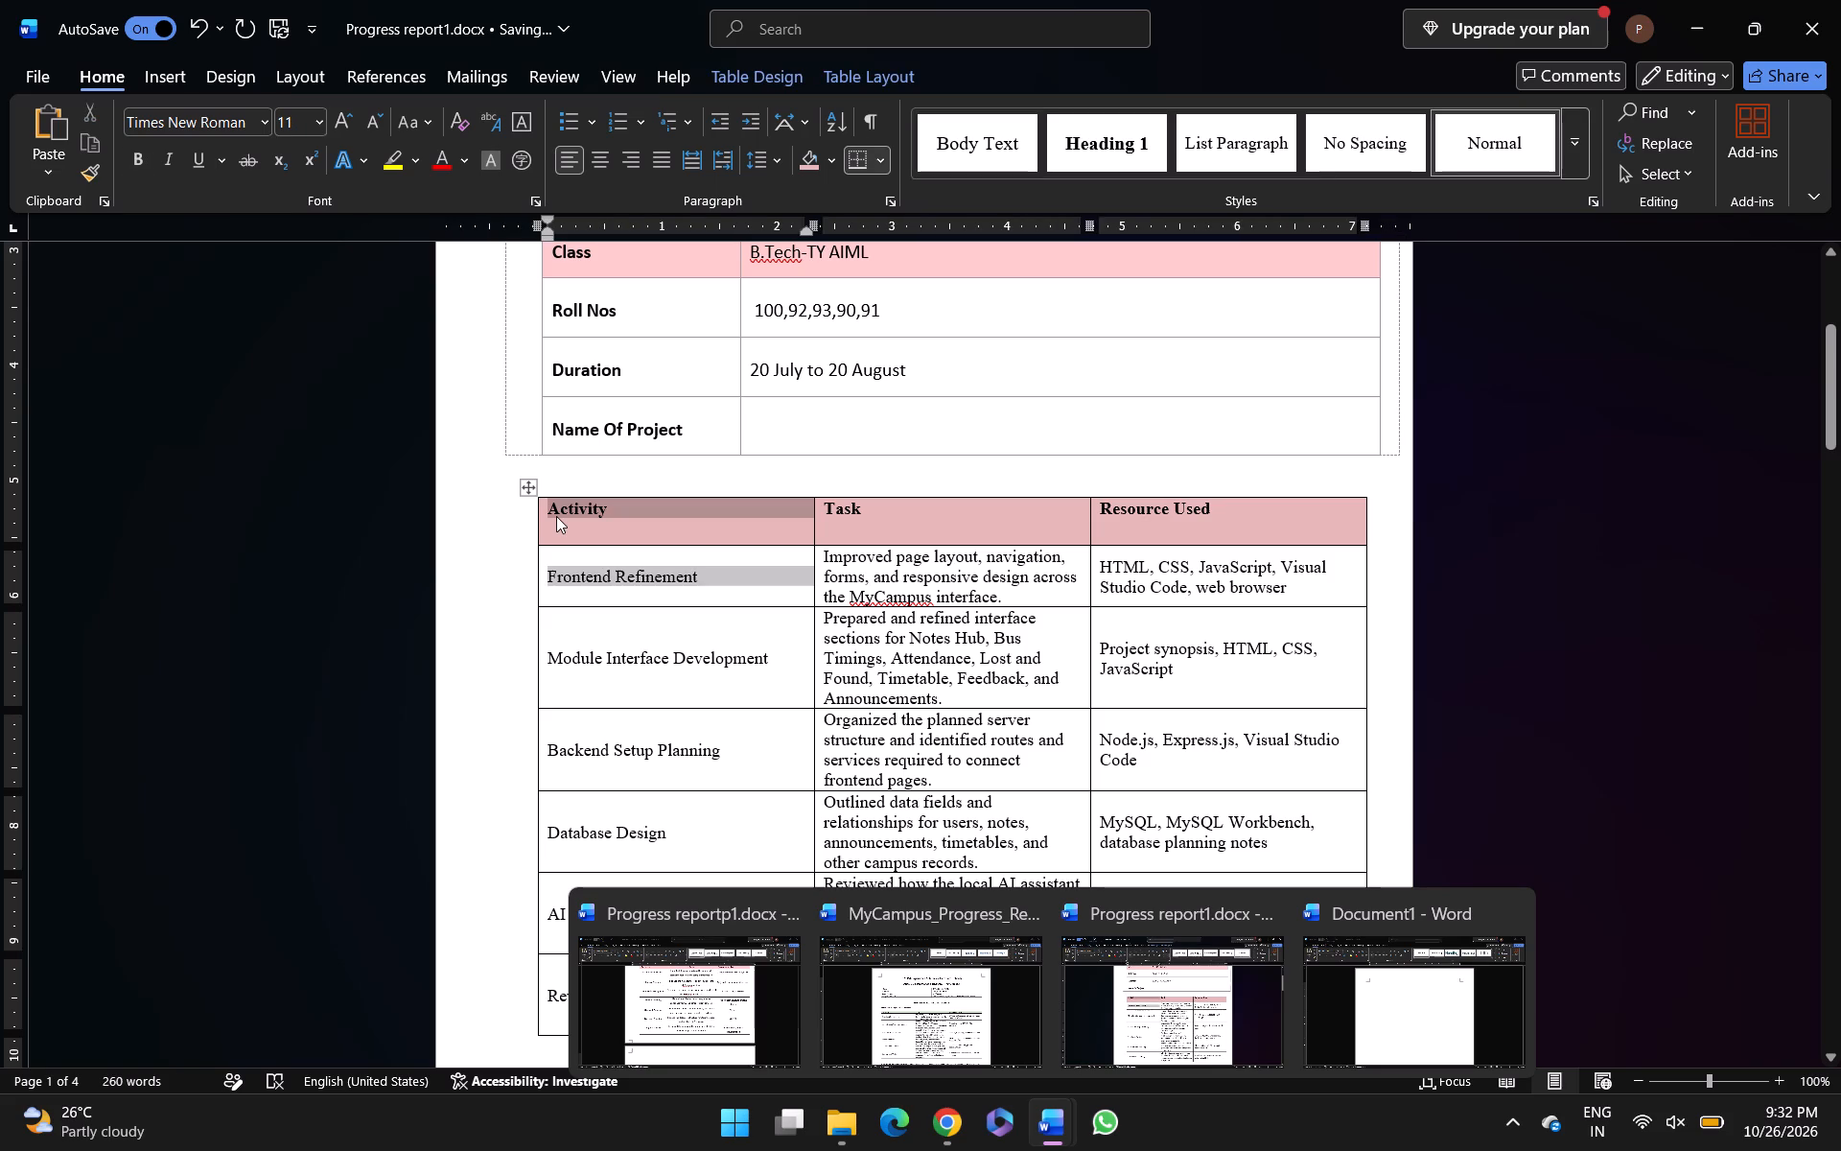
key("Up")
key("Down")
key("Left")
key("Left")
key("Left")
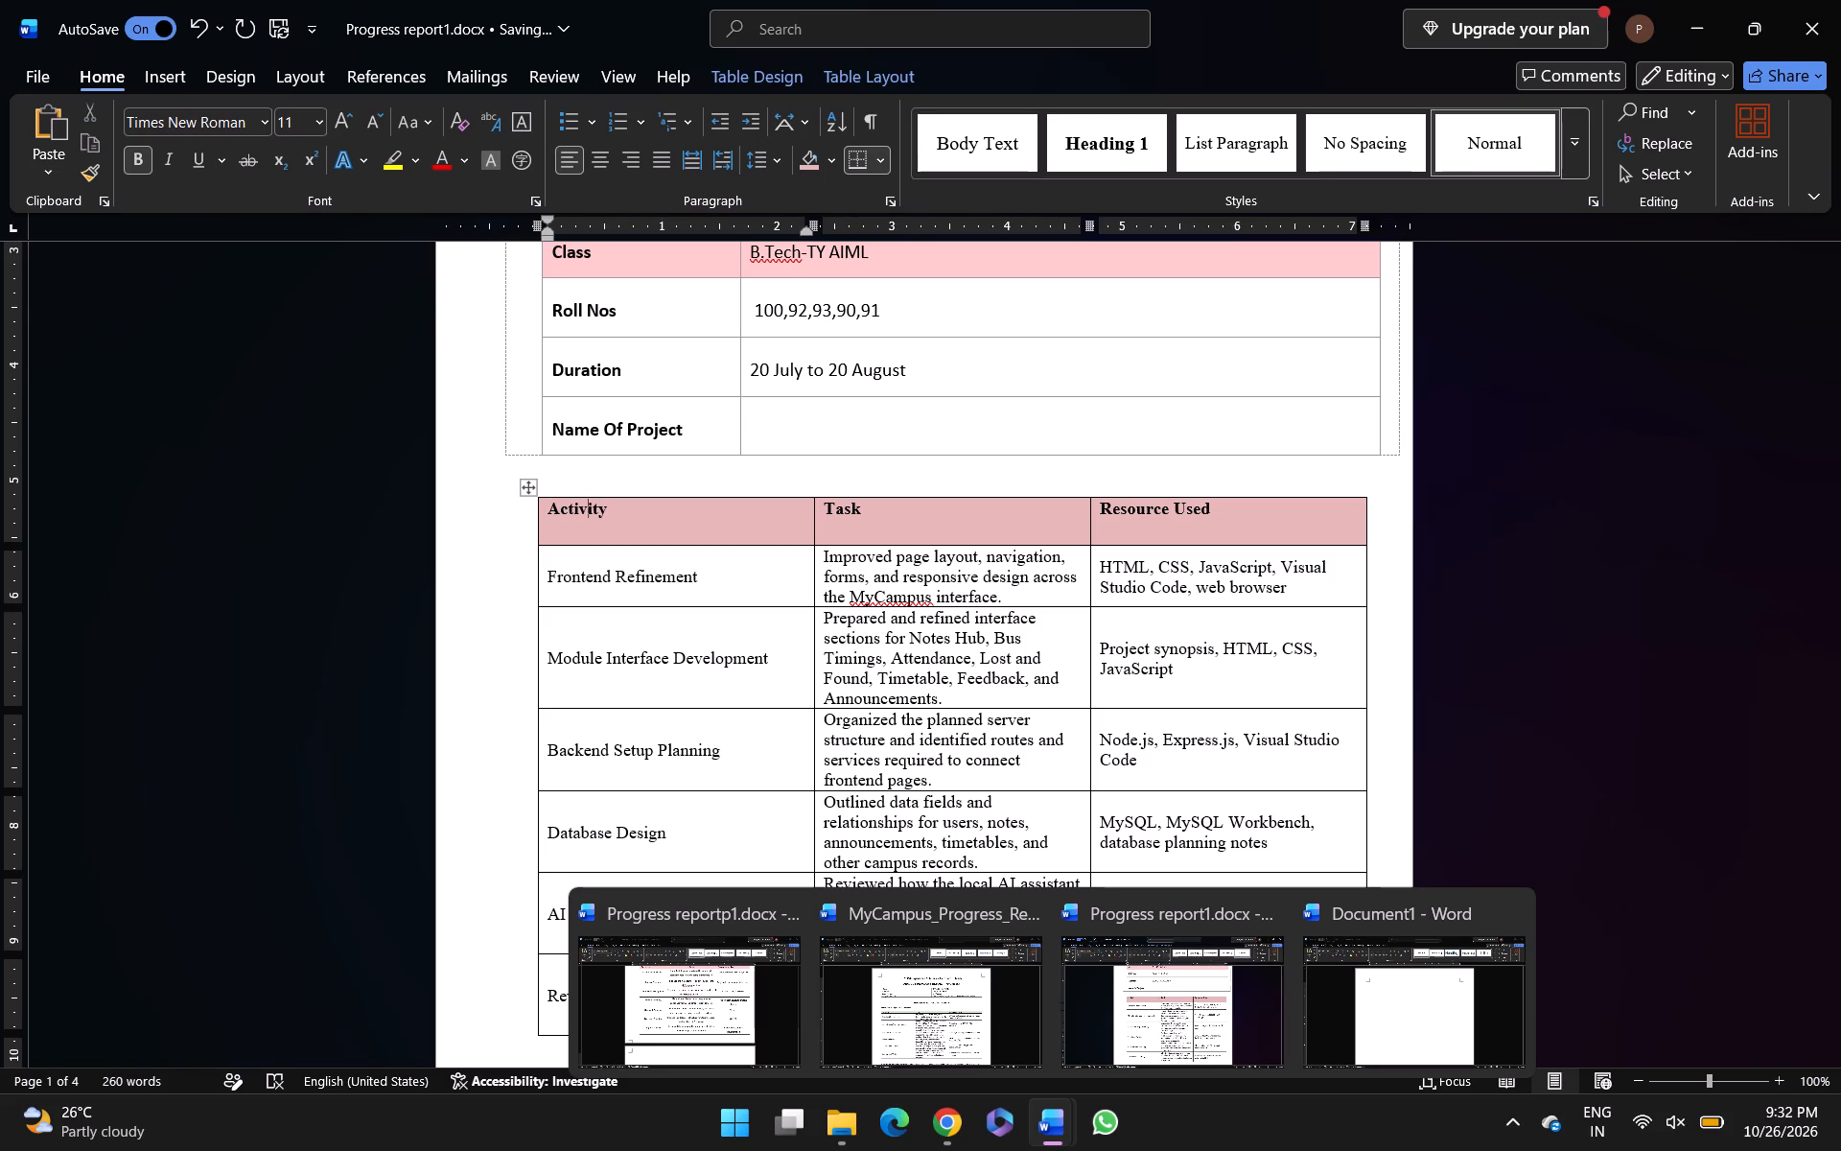
key("Left")
key("Left")
key("Left")
key("Left")
key("ctrl+shift+Right")
key("ctrl+shift+Right")
key("ctrl+shift+Right")
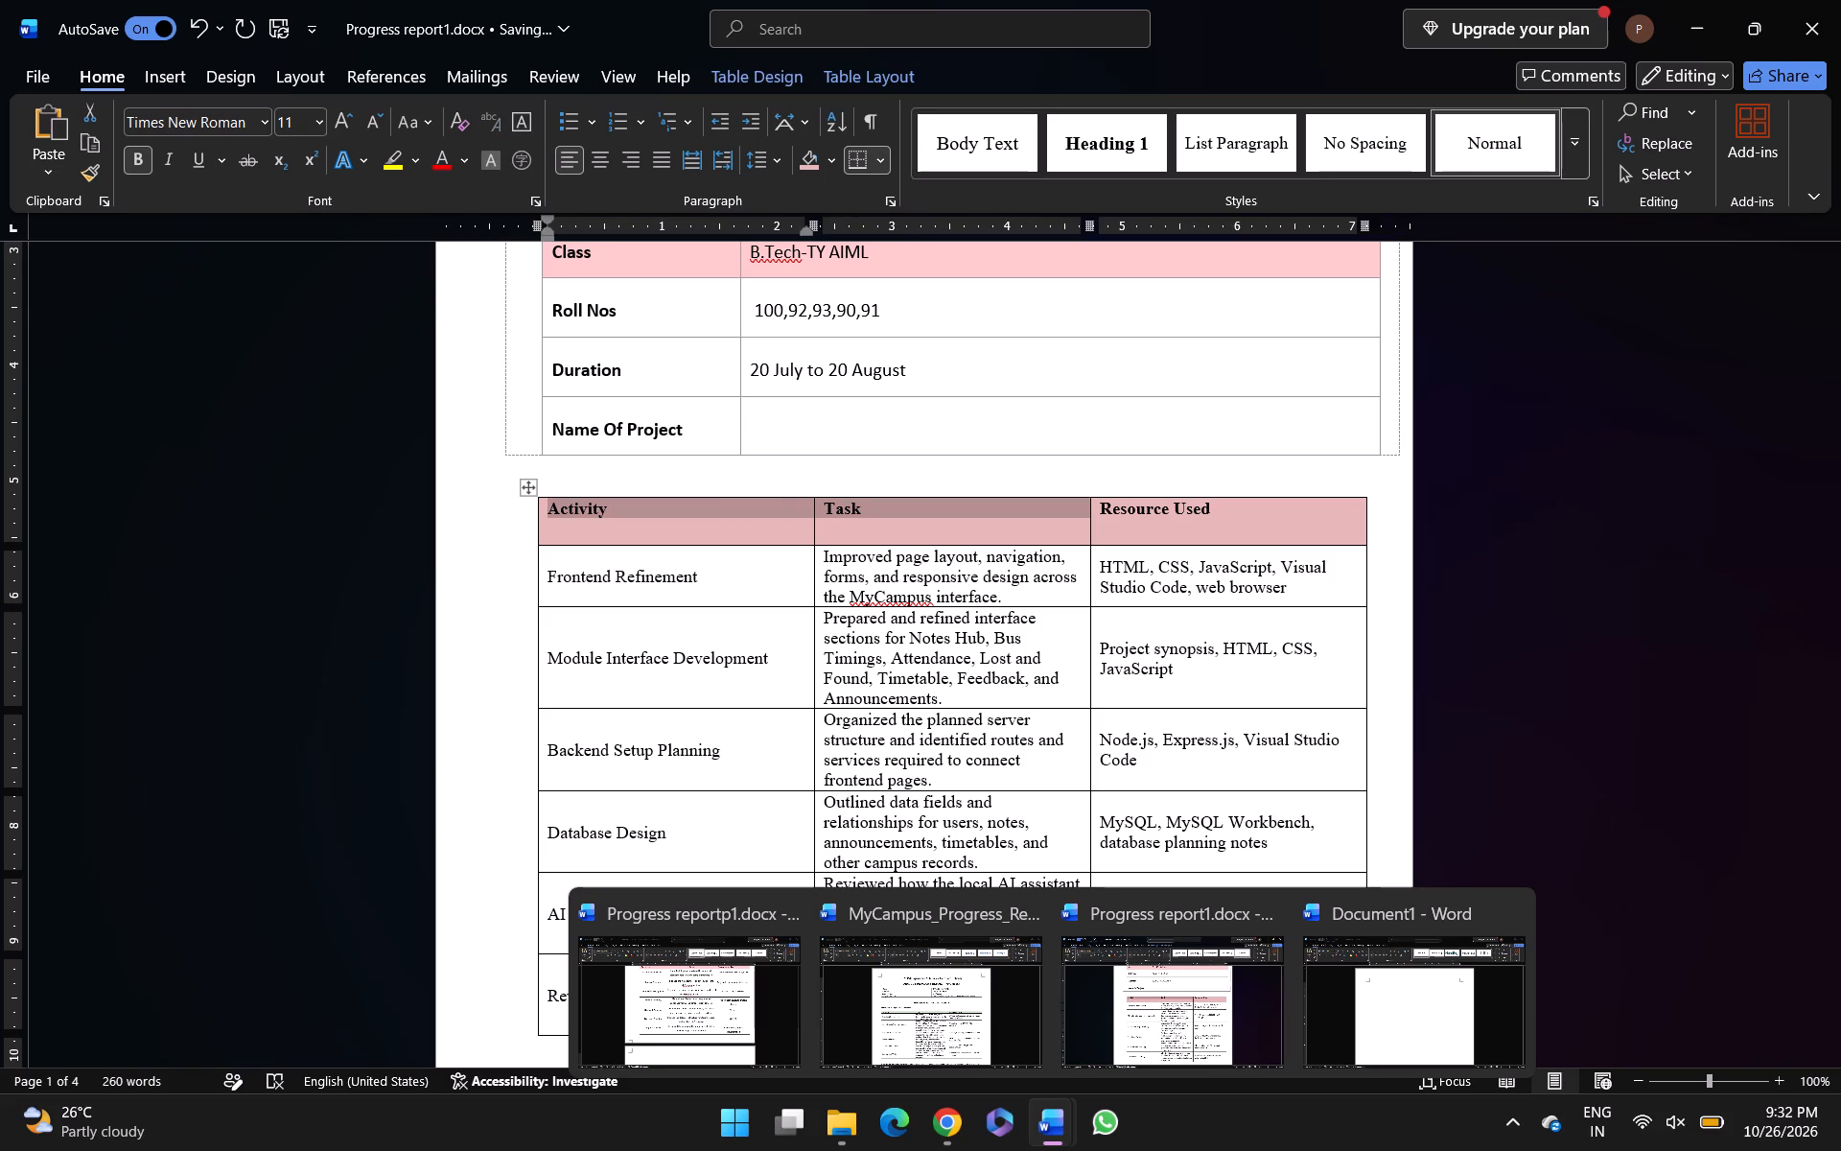
key("ctrl+shift+Right")
key("ctrl+e")
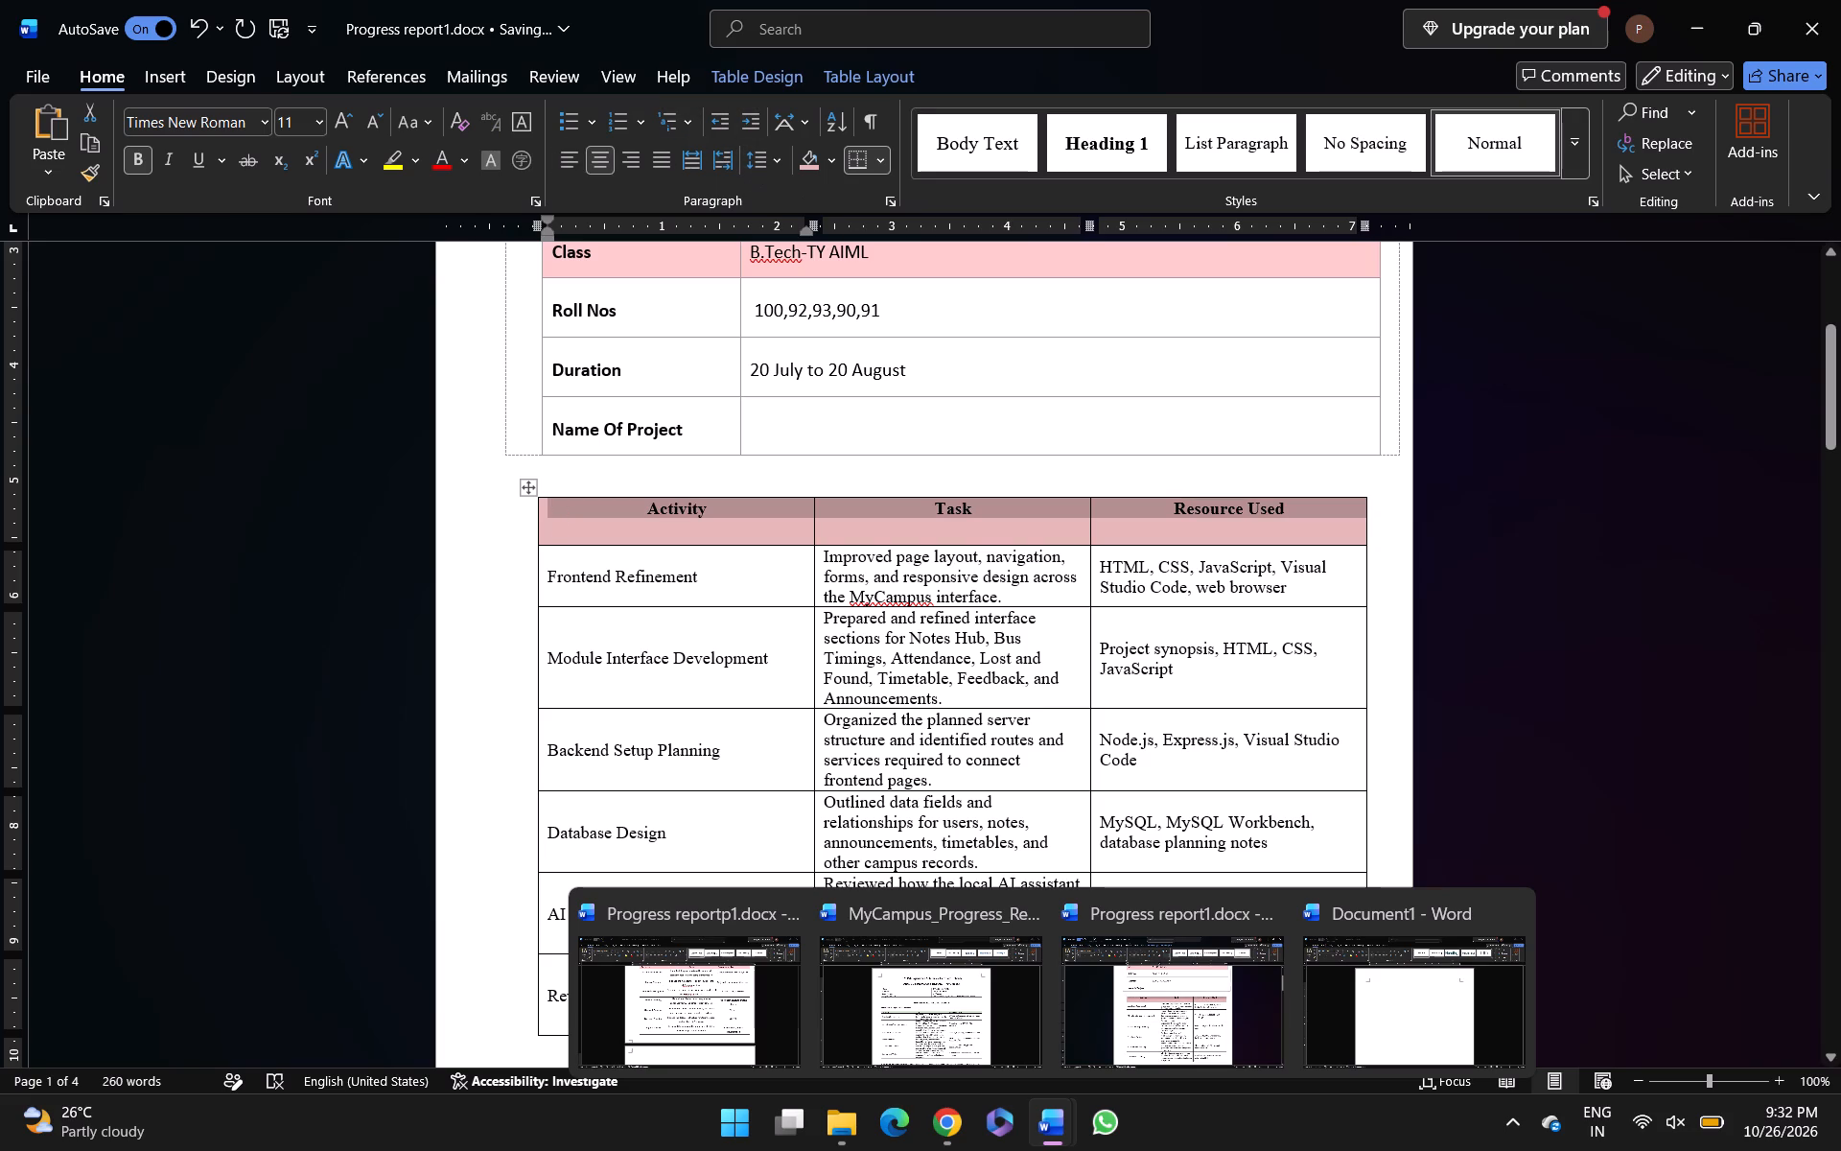
Copy the formatting of the Class label cell in the details table onto the activity table's Activity header cell with Format Painter.
left_click(901, 418)
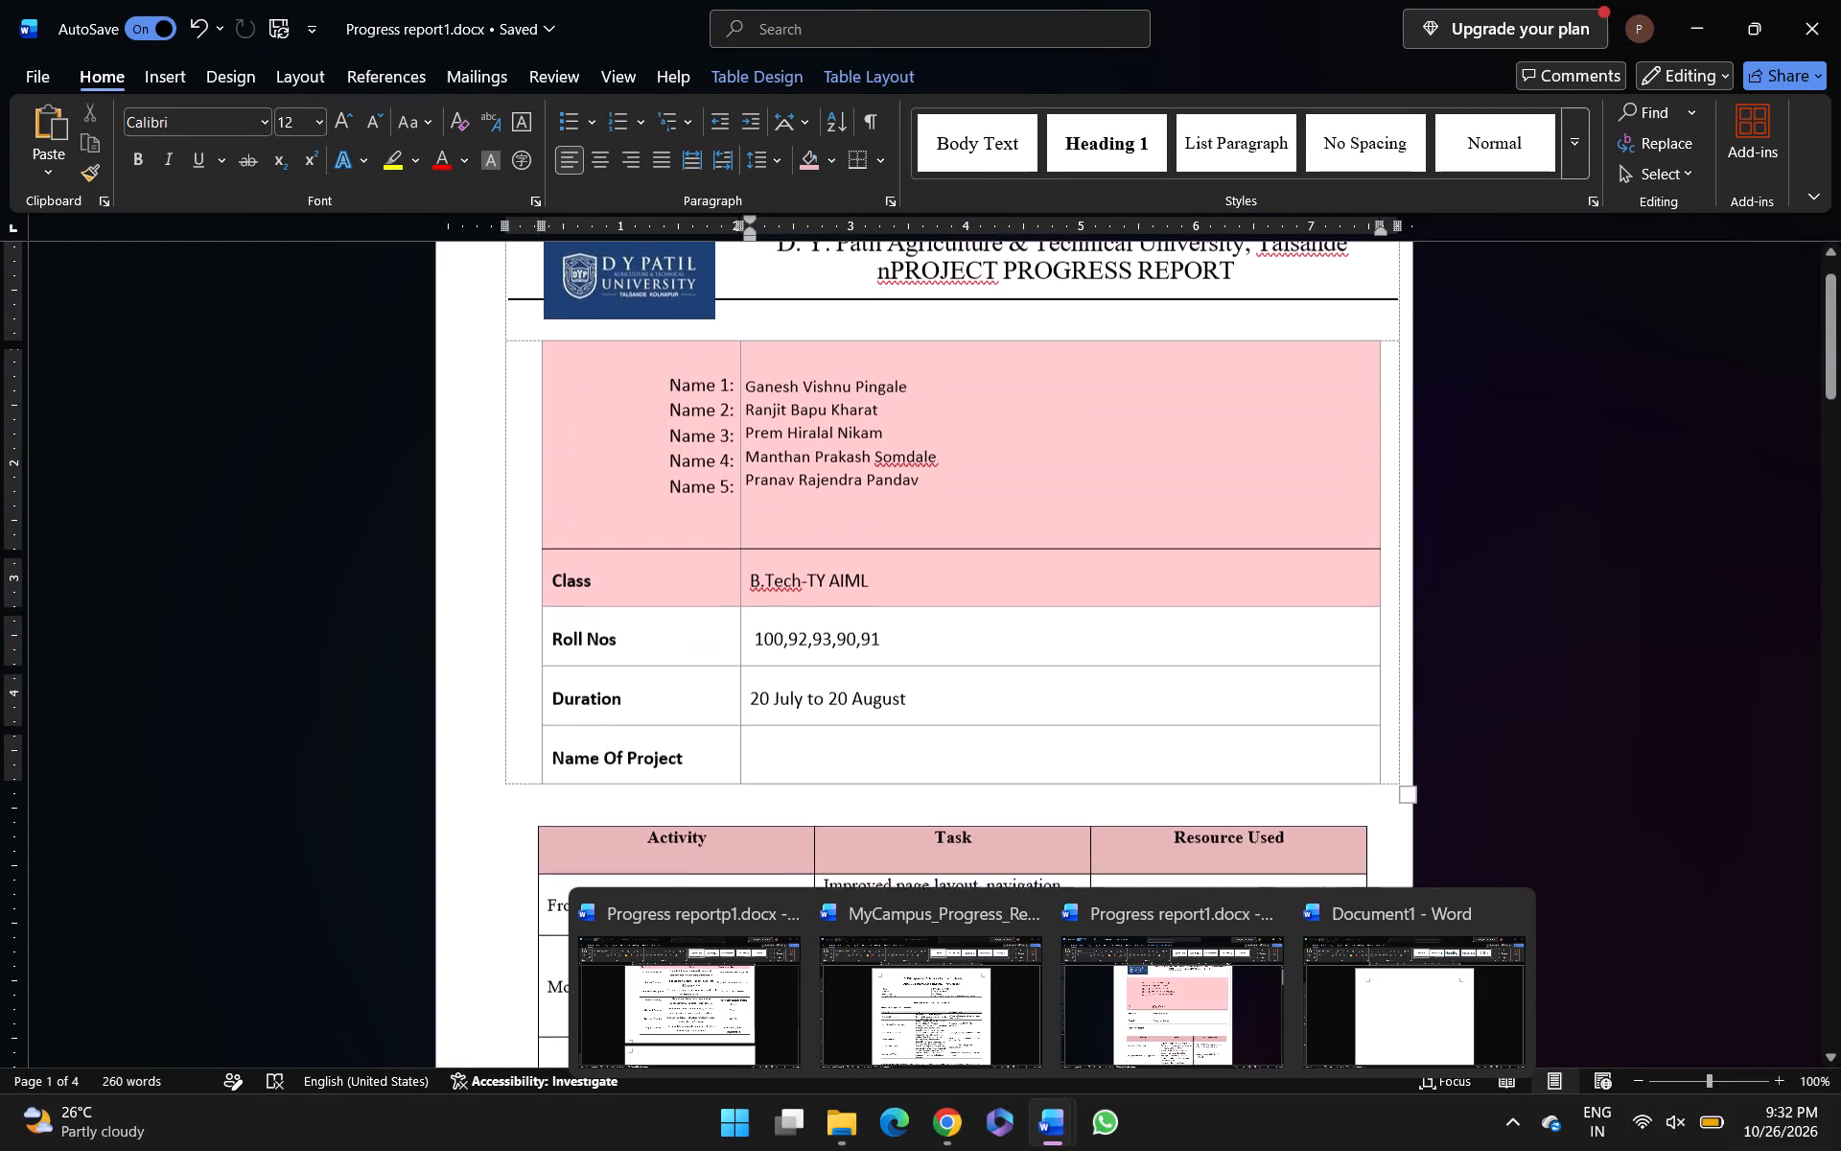
left_click(939, 422)
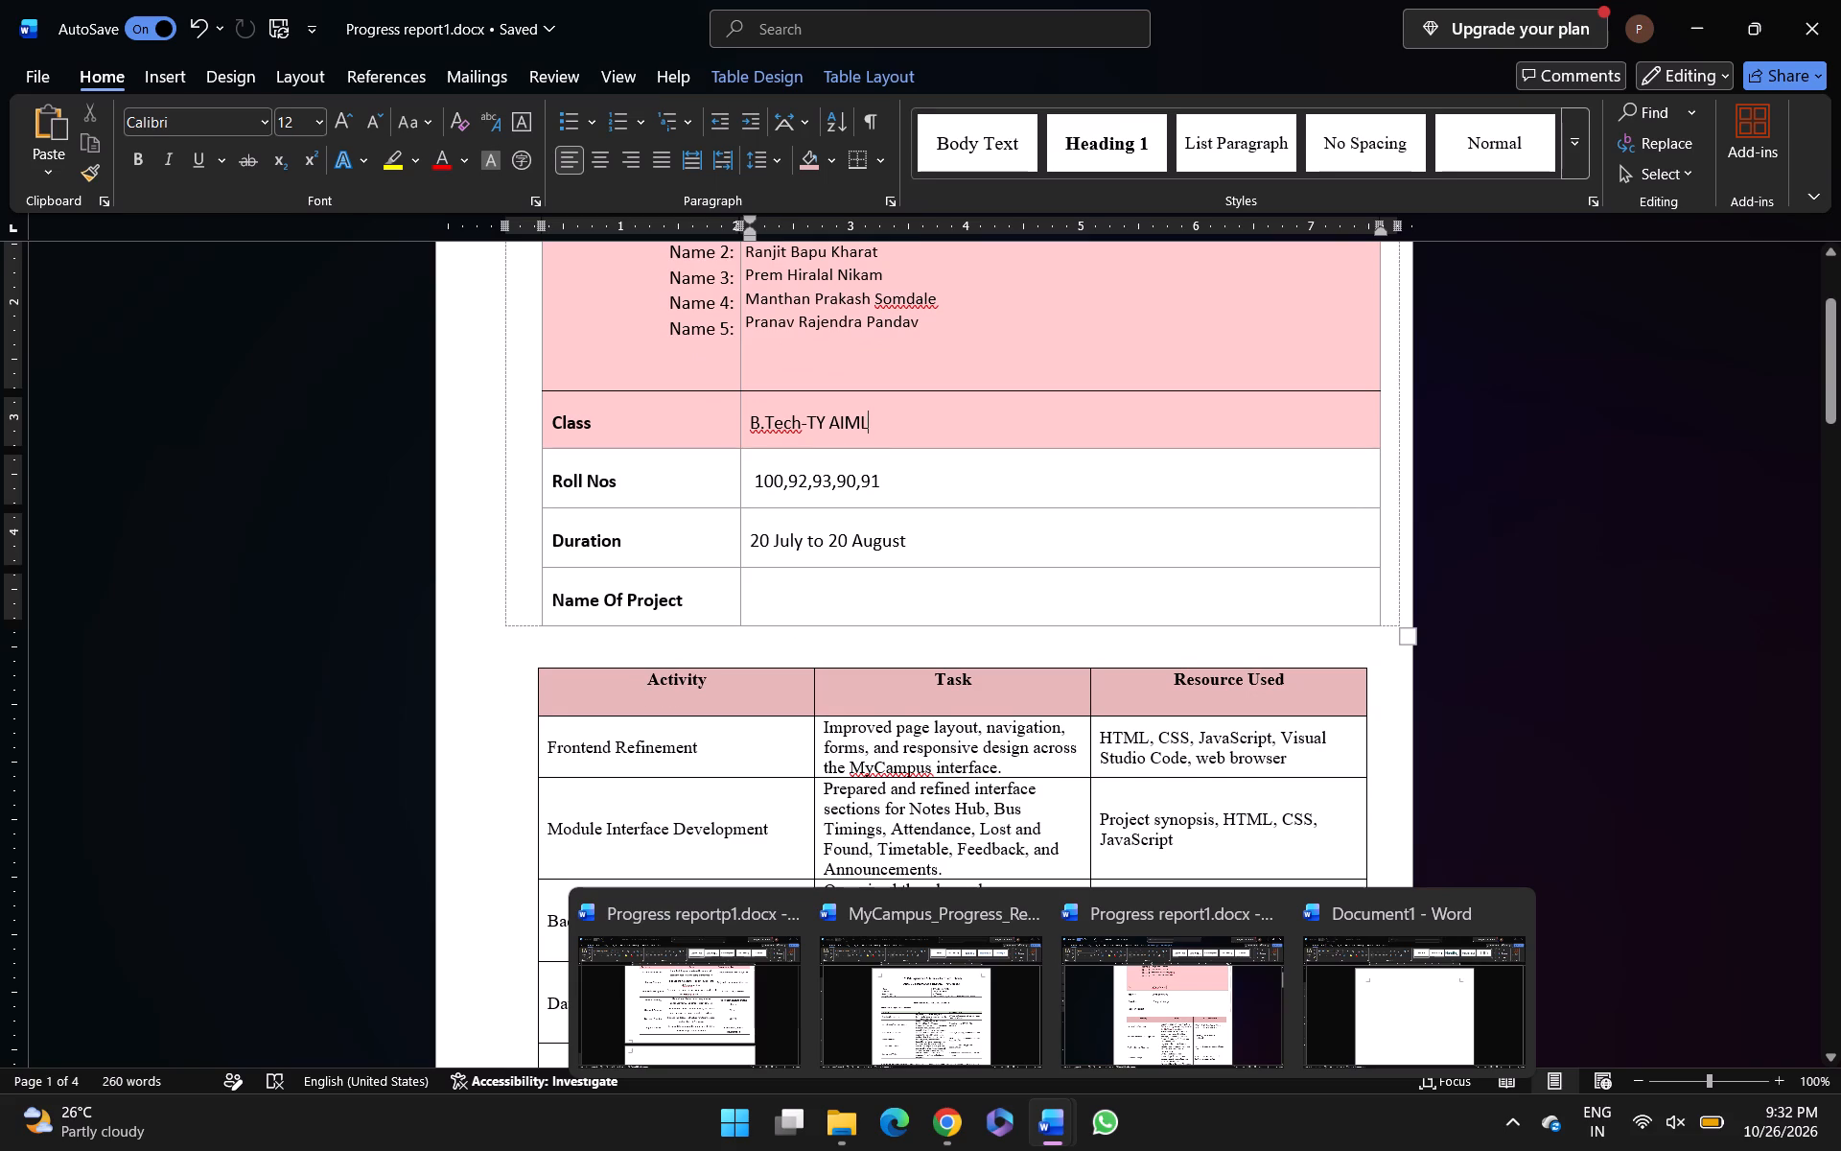
left_click(460, 433)
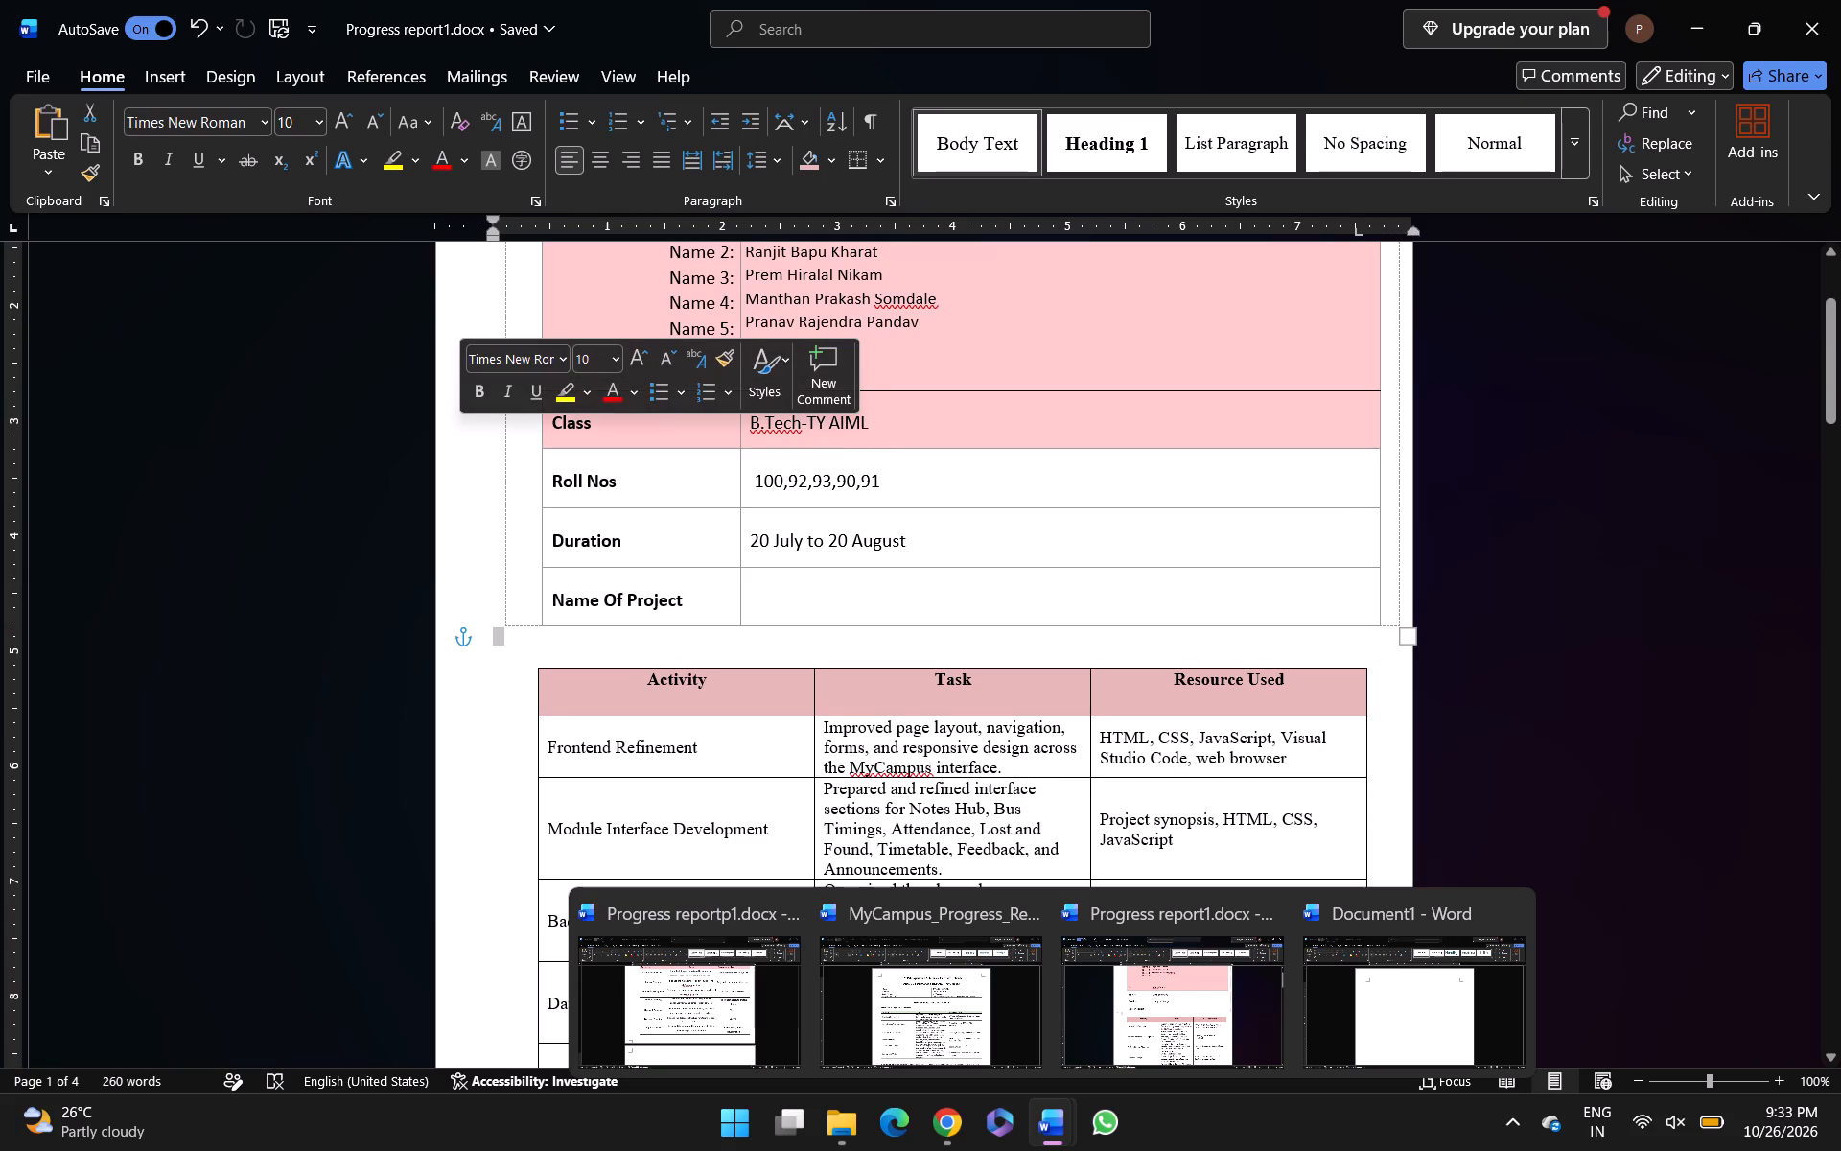
double_click(603, 427)
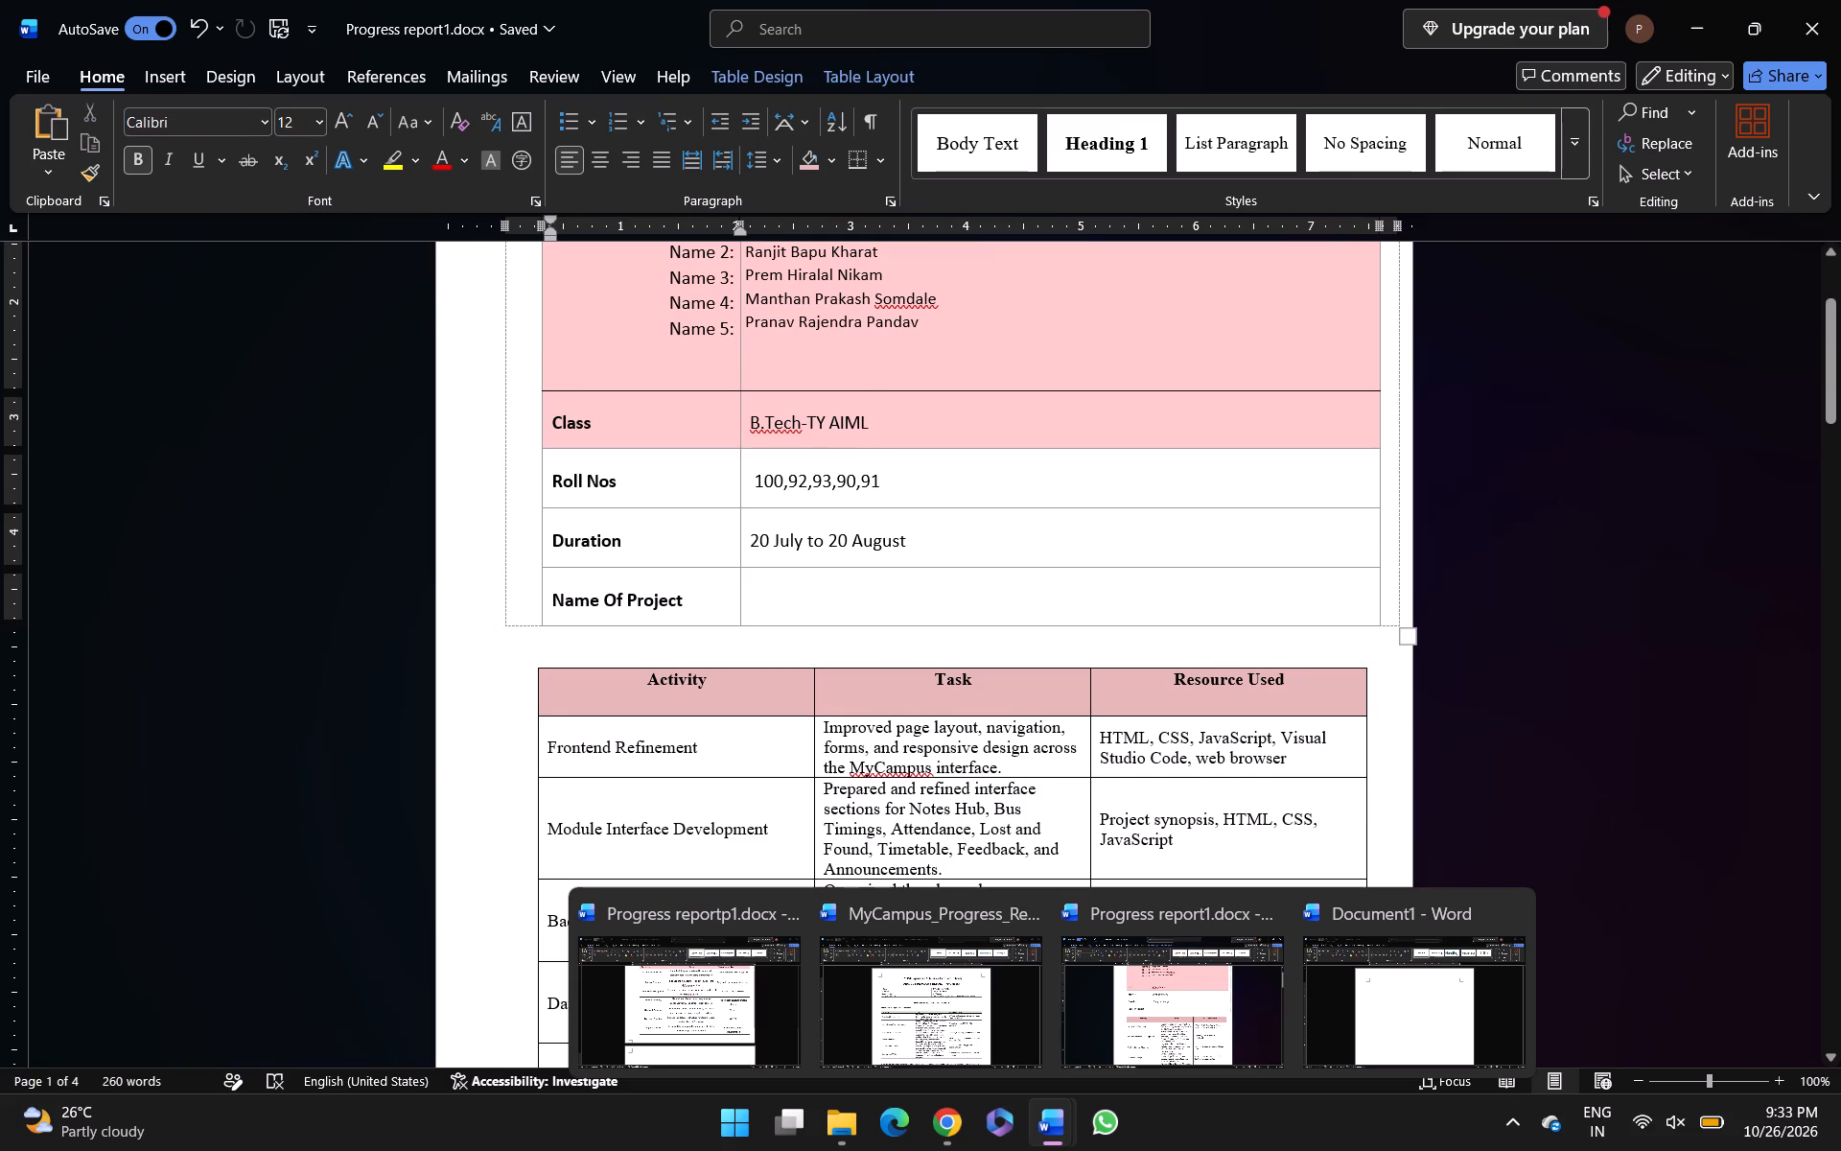
key("Up")
key("Down")
key("ctrl+shift+Down")
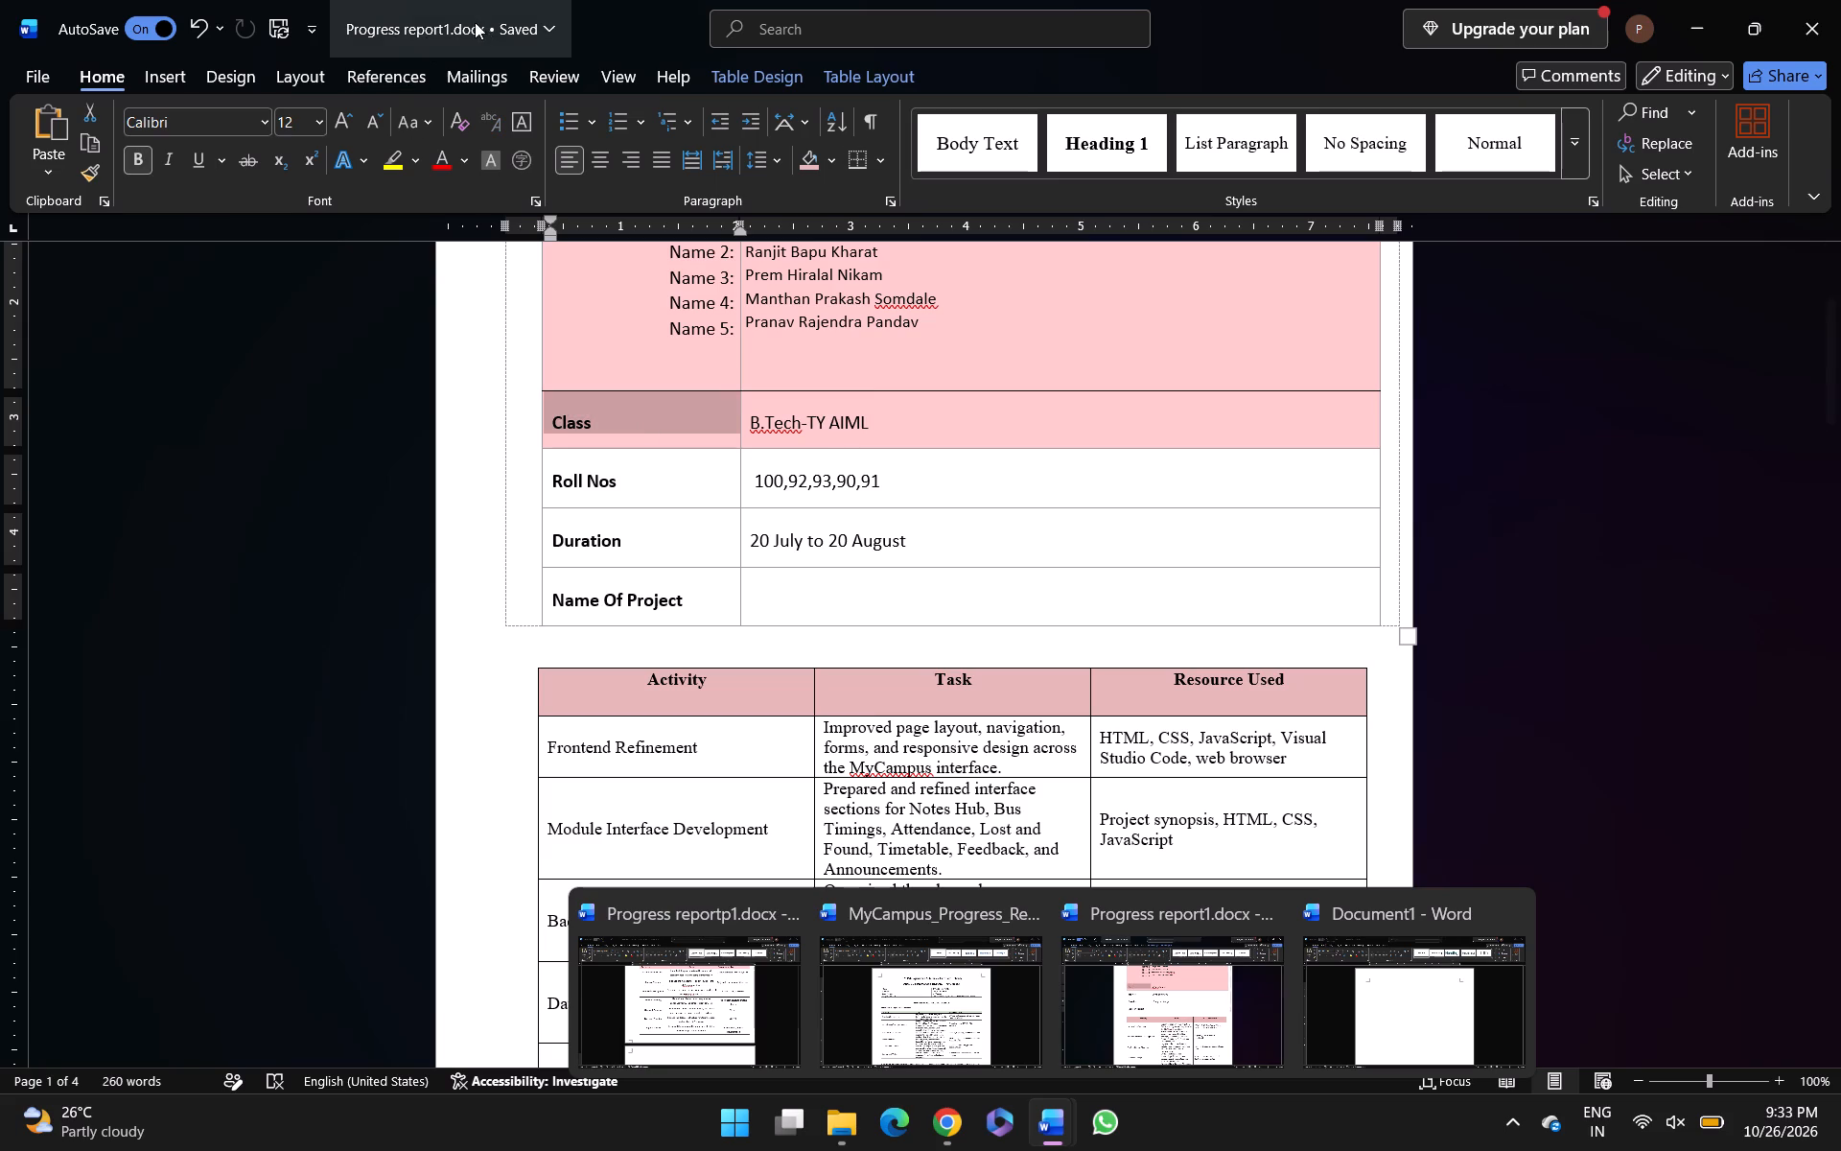
left_click(98, 176)
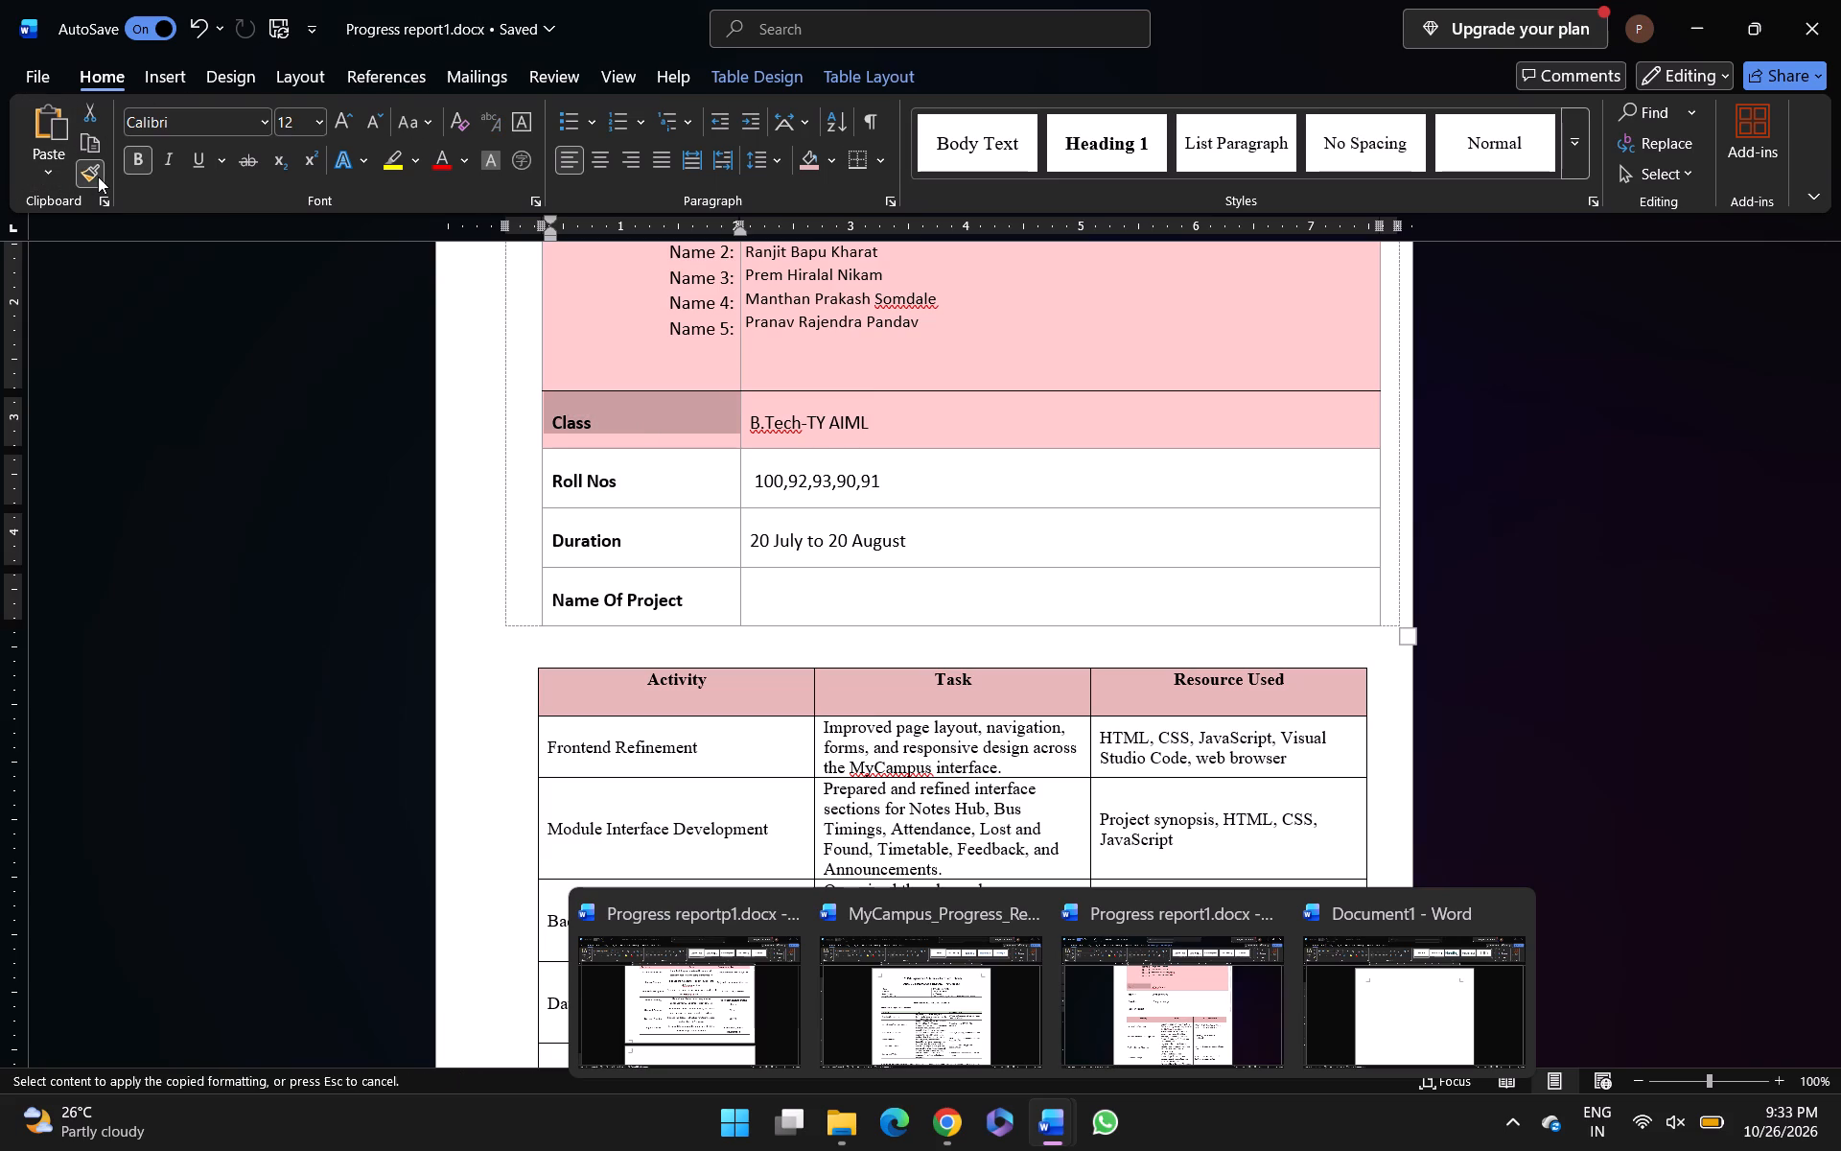
left_click(560, 690)
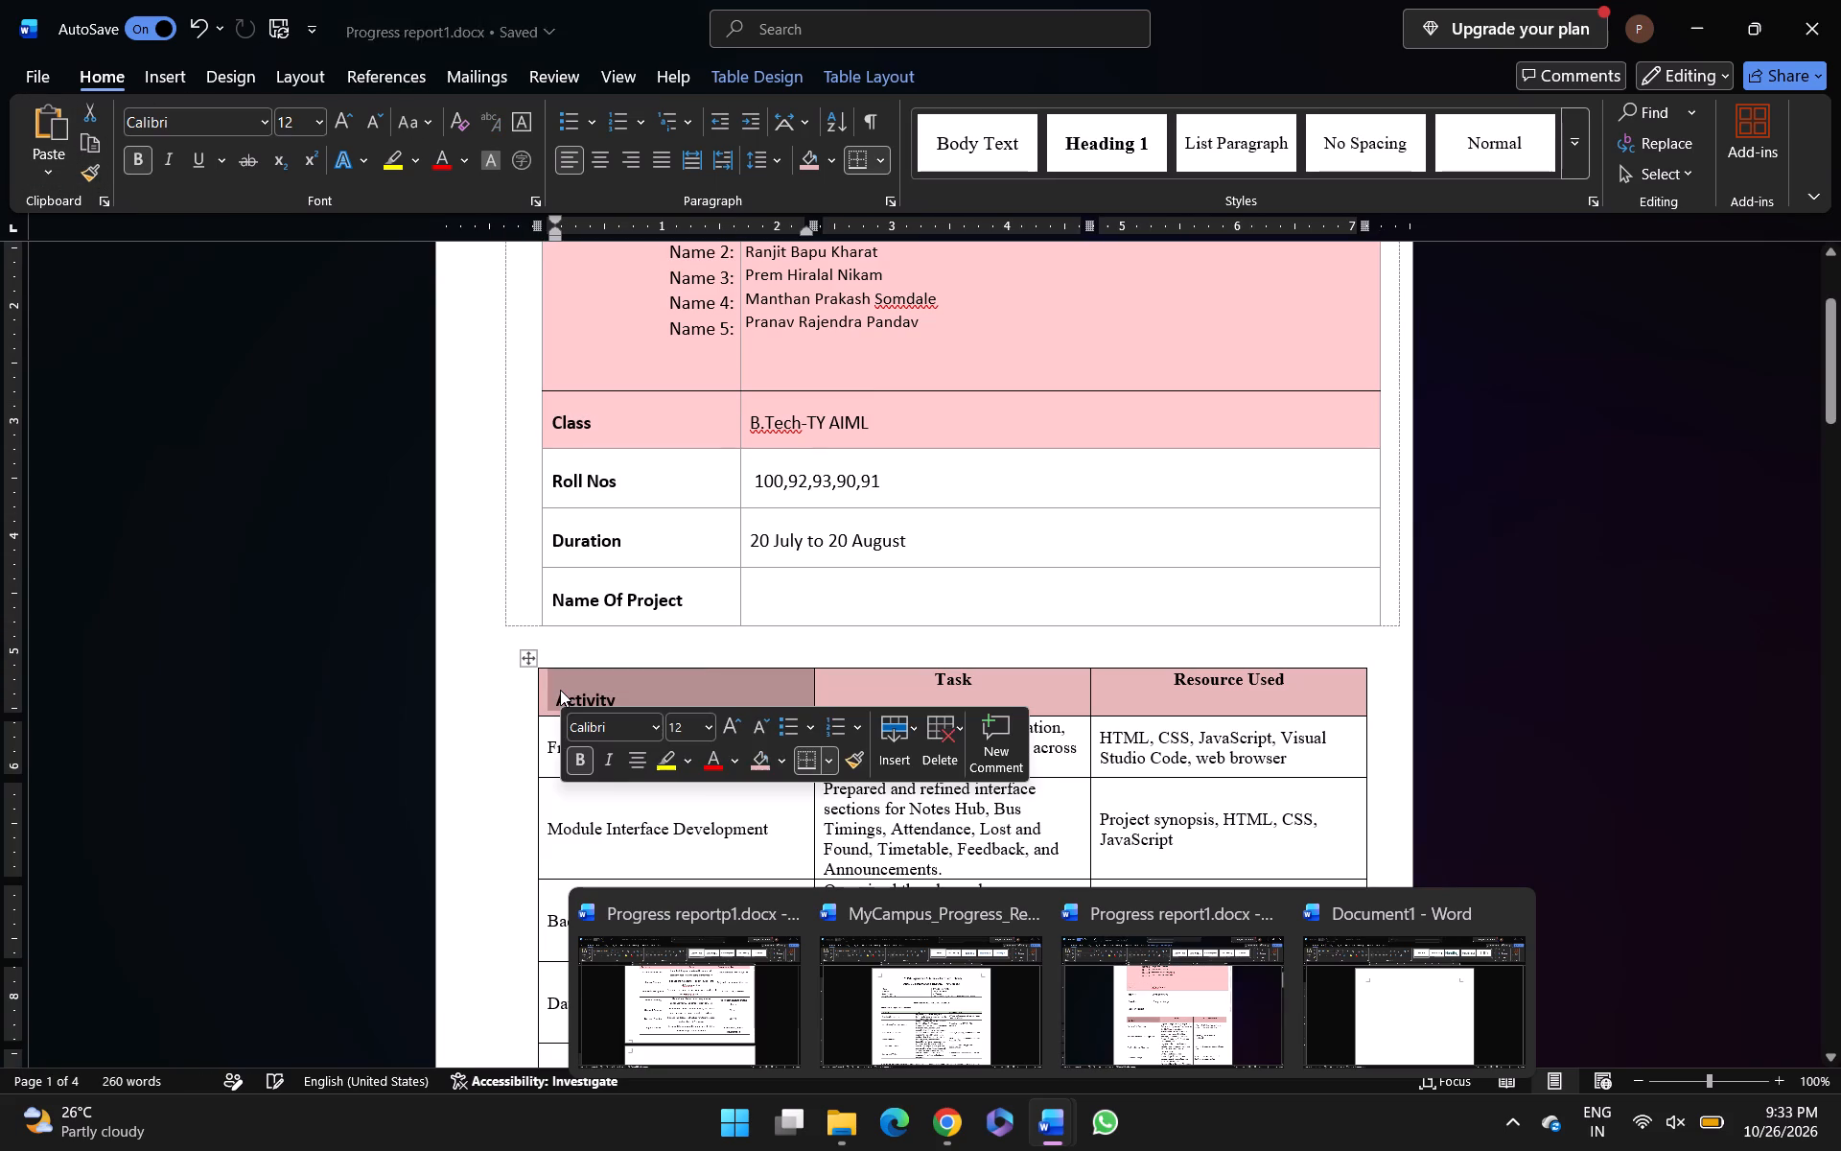
left_click(520, 667)
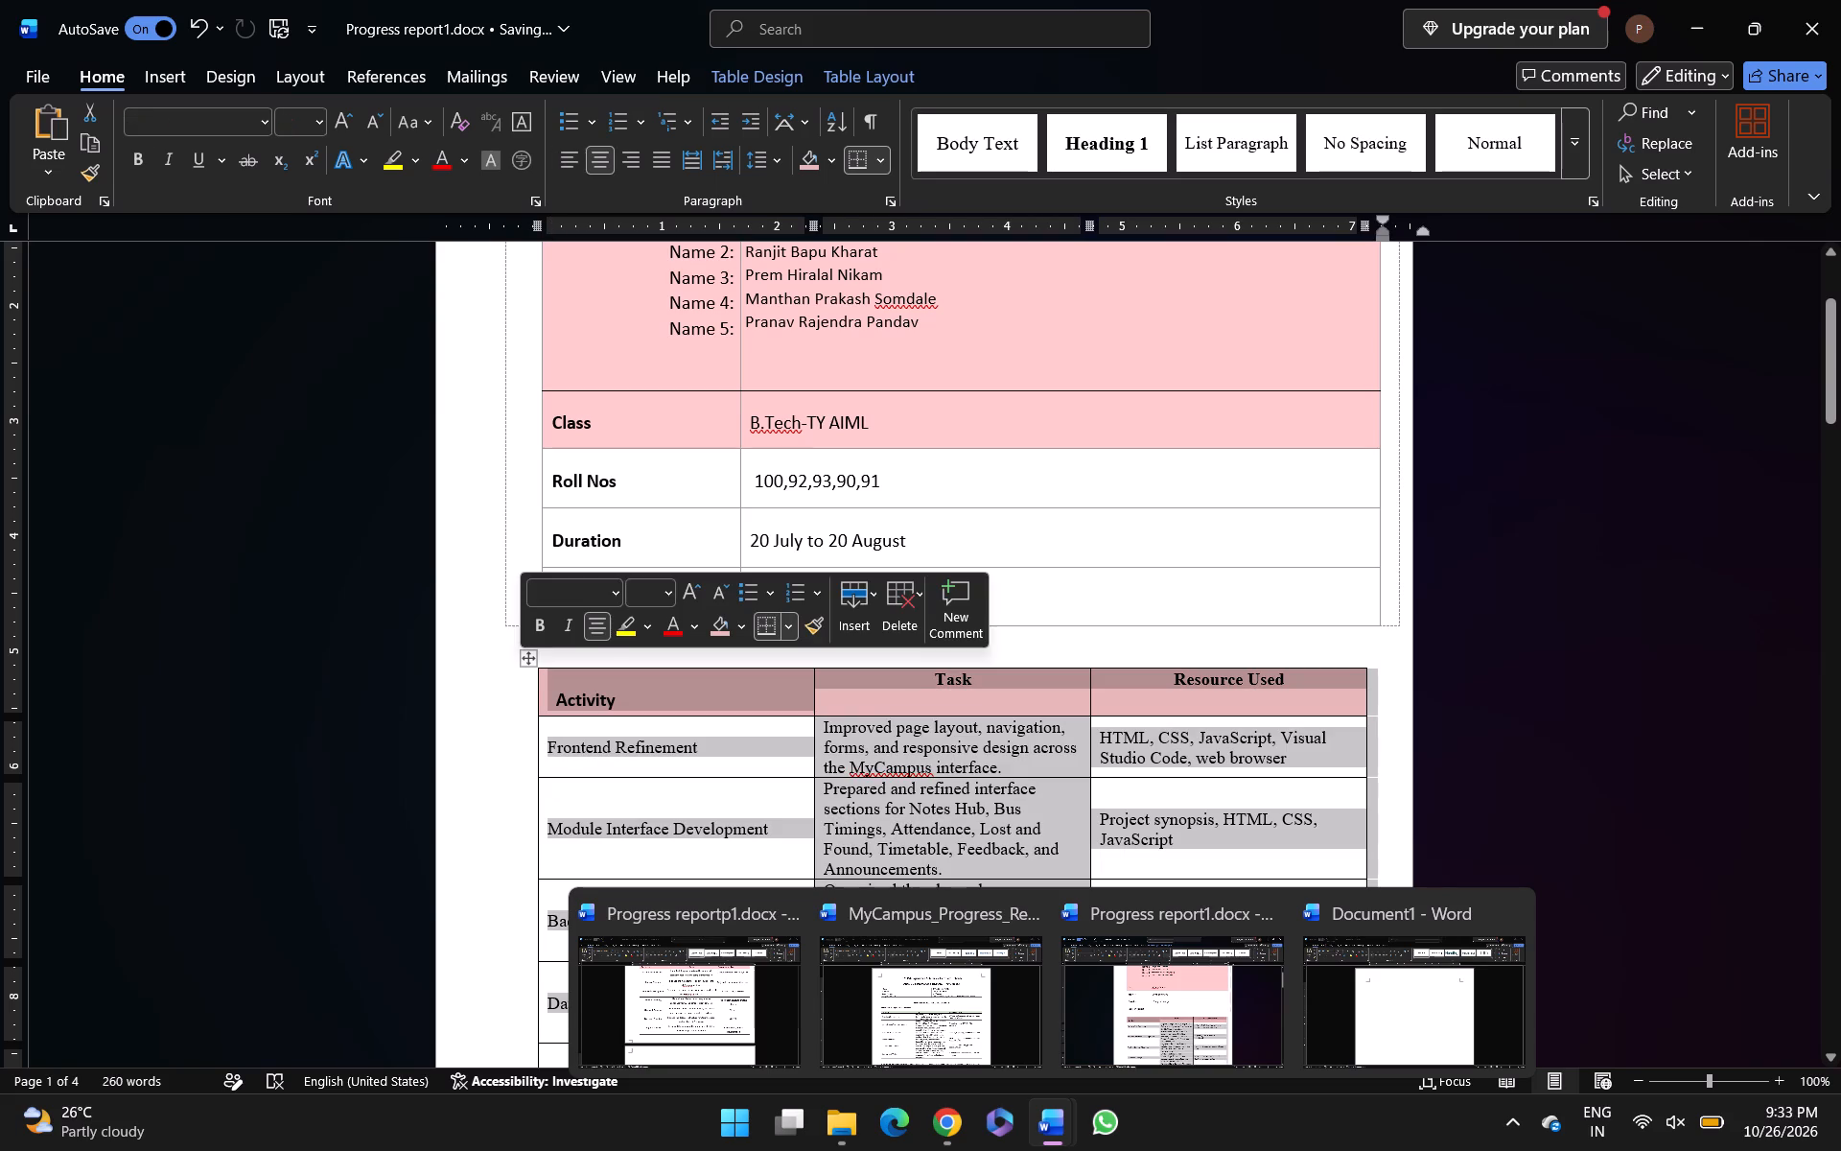
left_click(1098, 660)
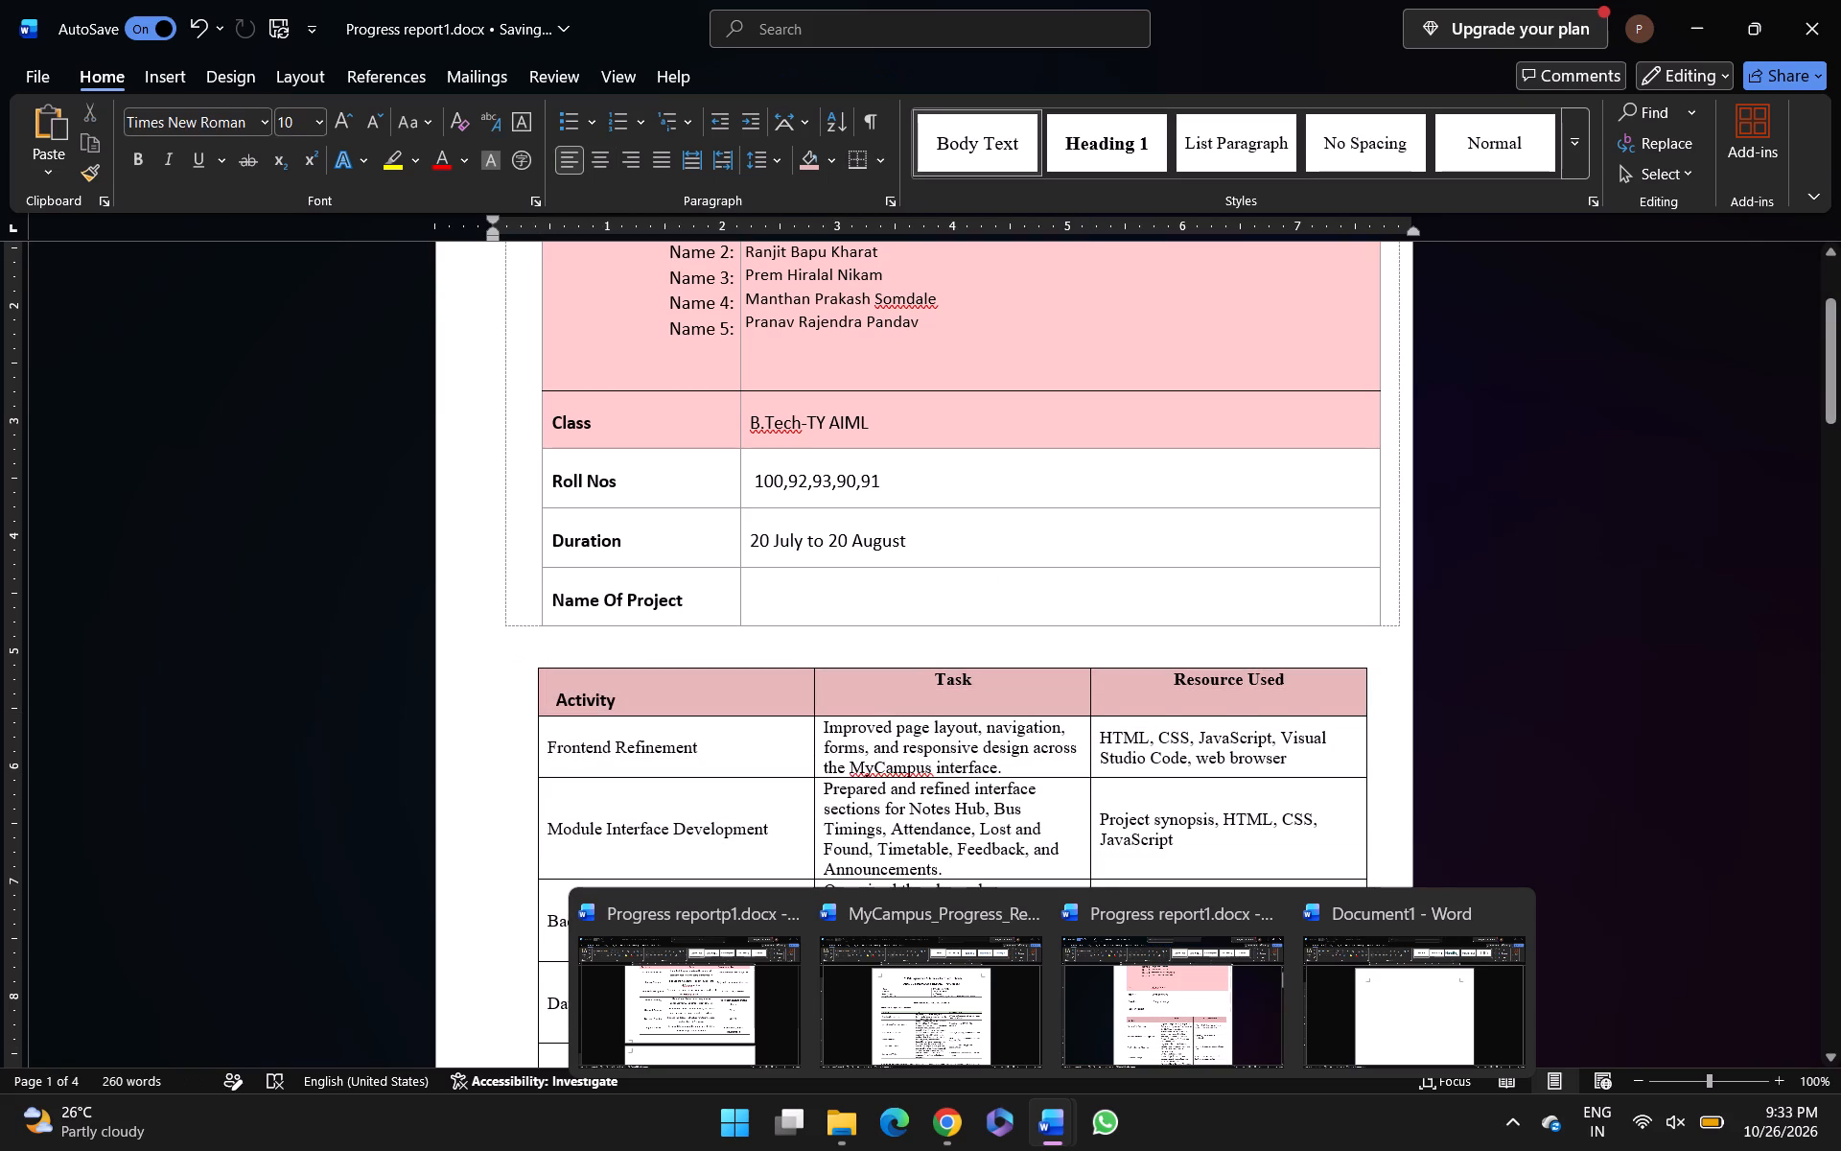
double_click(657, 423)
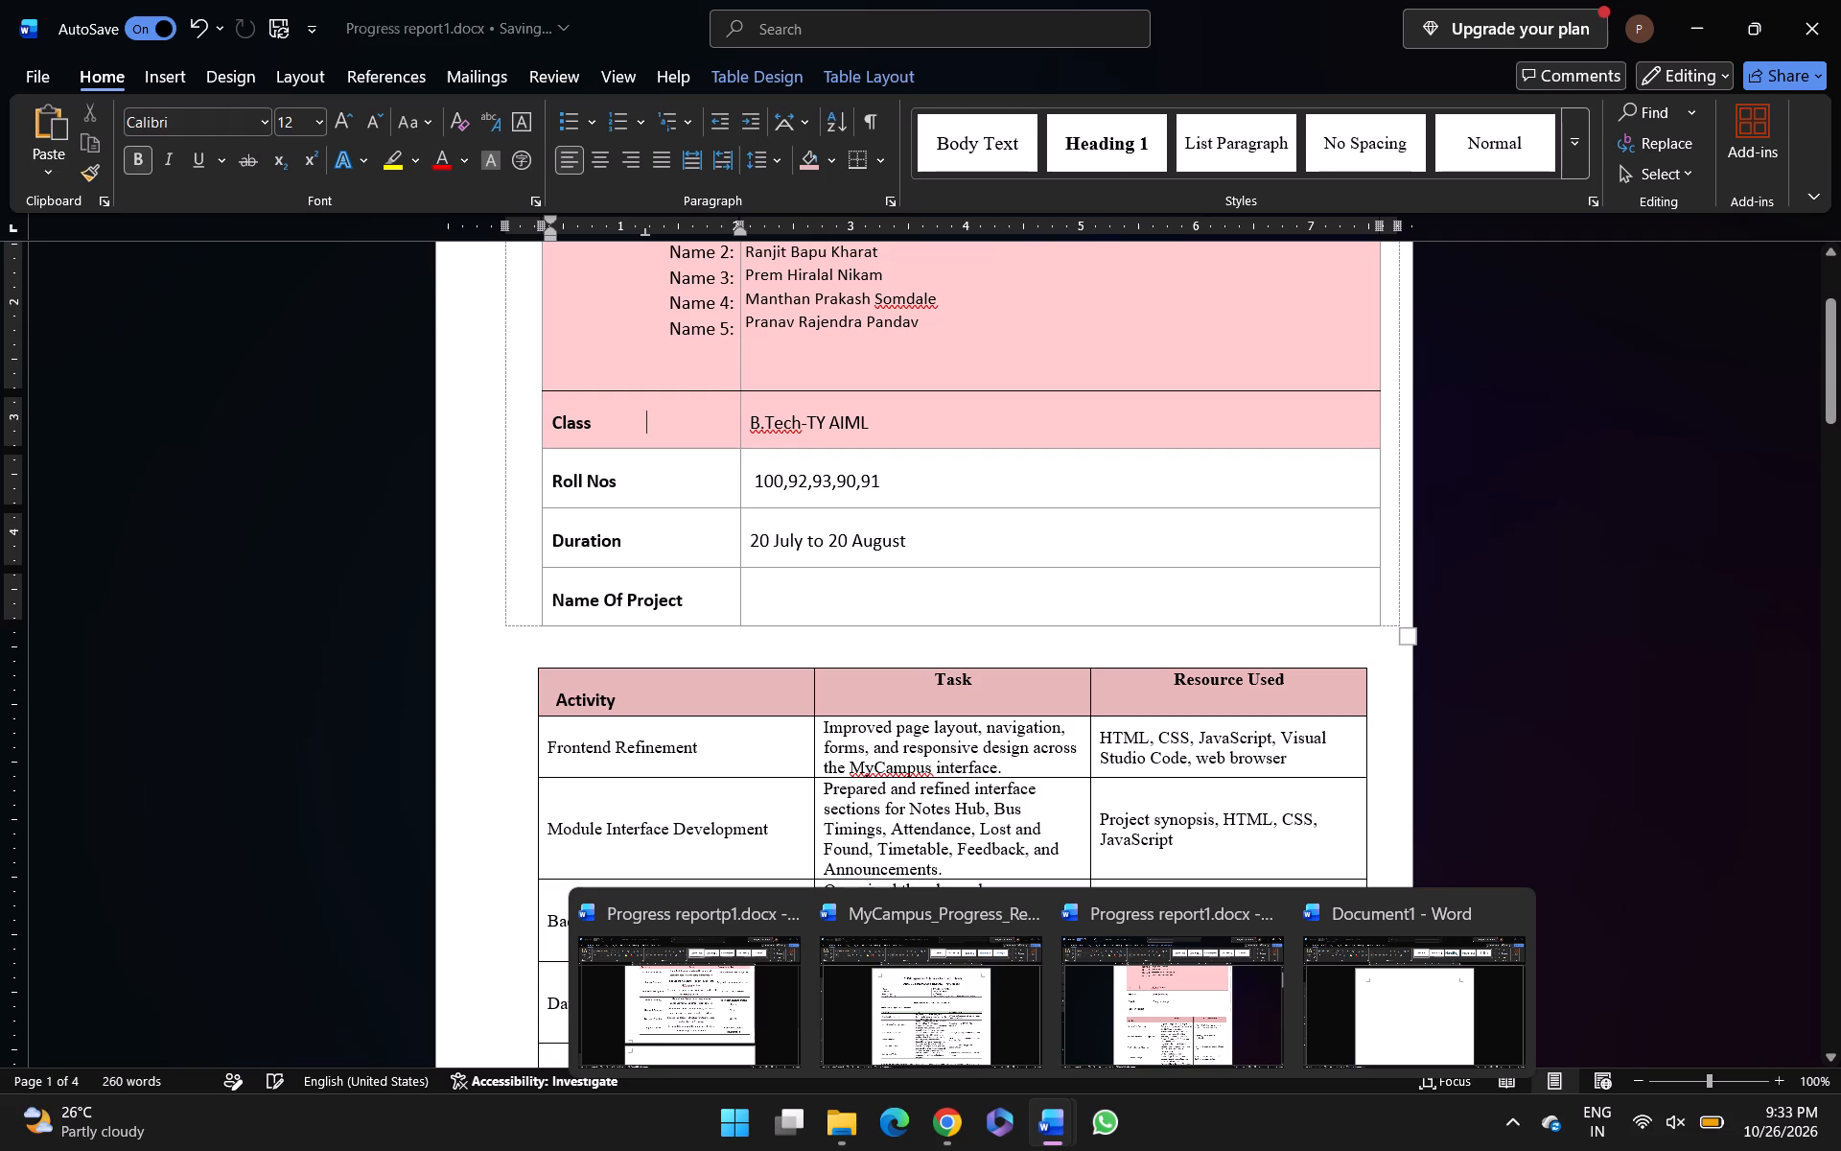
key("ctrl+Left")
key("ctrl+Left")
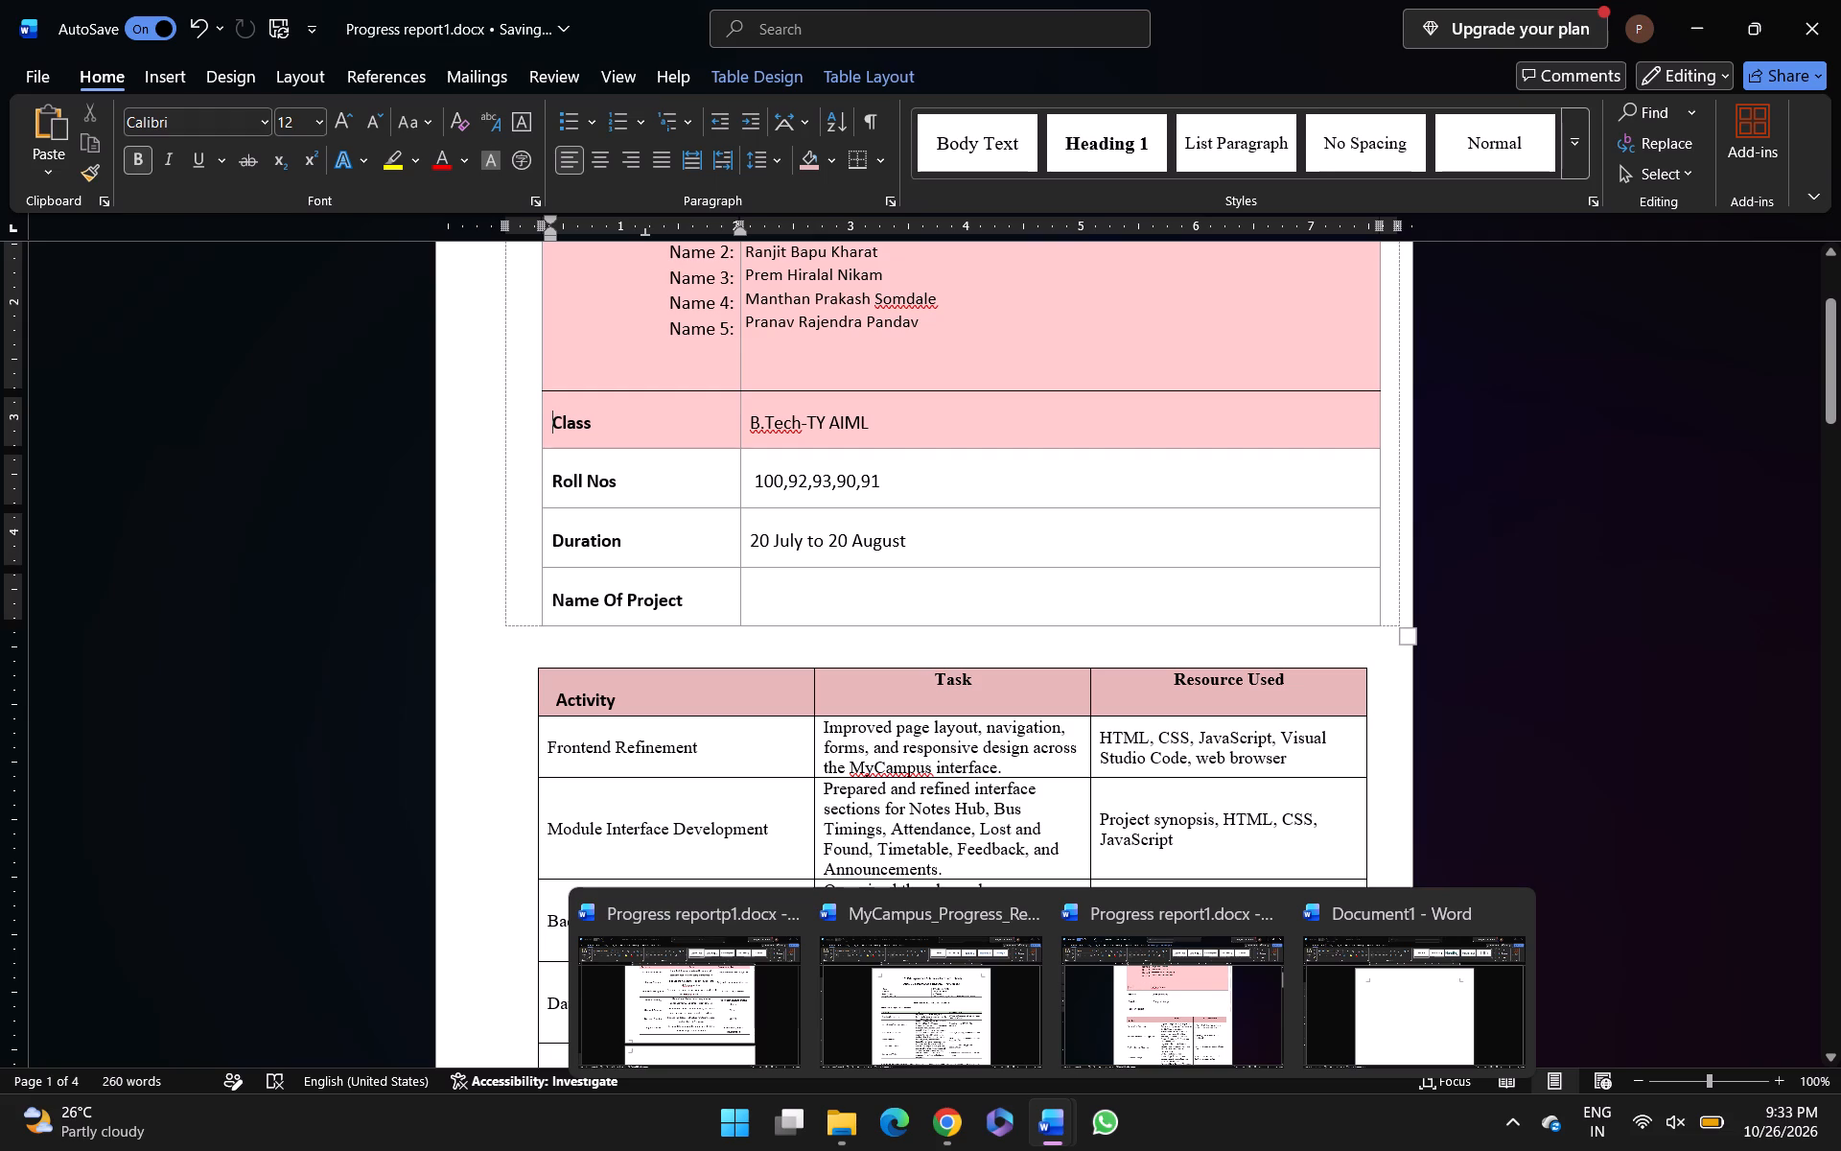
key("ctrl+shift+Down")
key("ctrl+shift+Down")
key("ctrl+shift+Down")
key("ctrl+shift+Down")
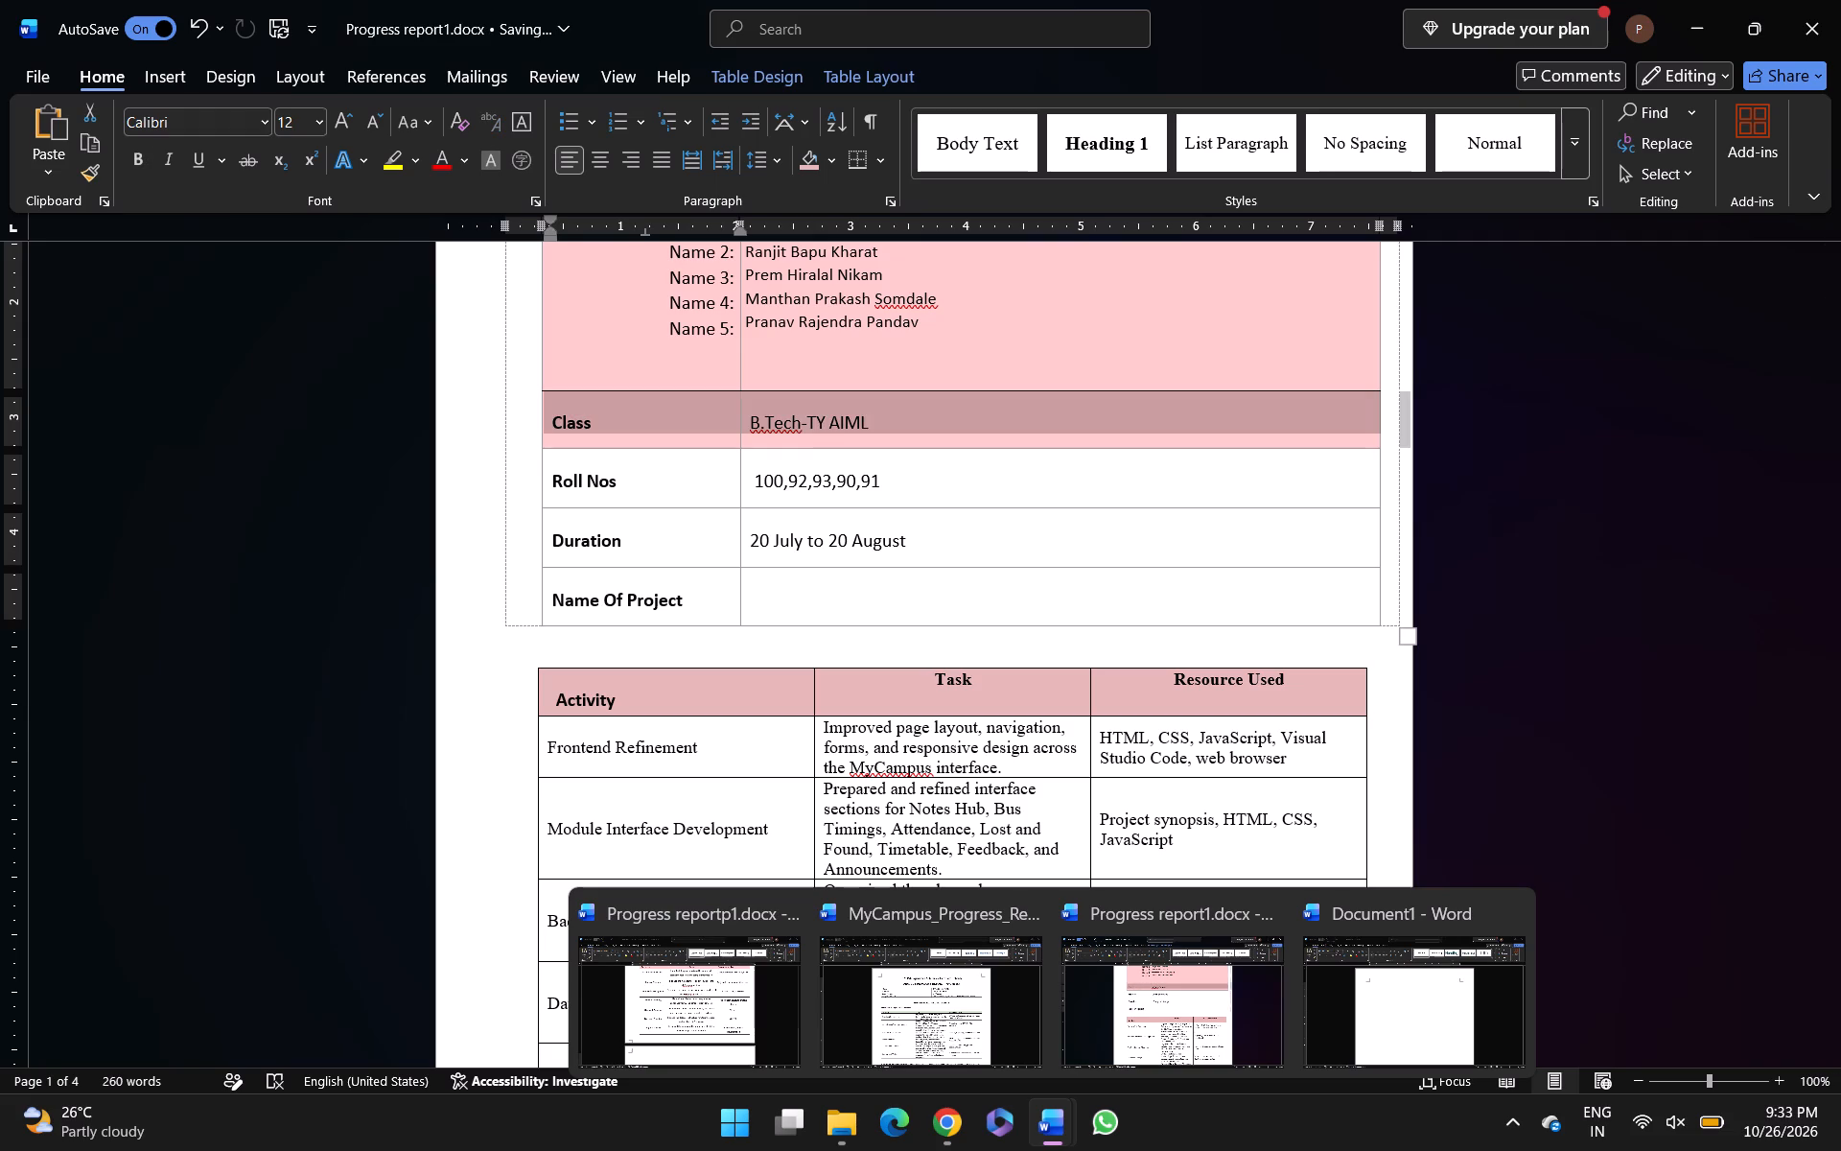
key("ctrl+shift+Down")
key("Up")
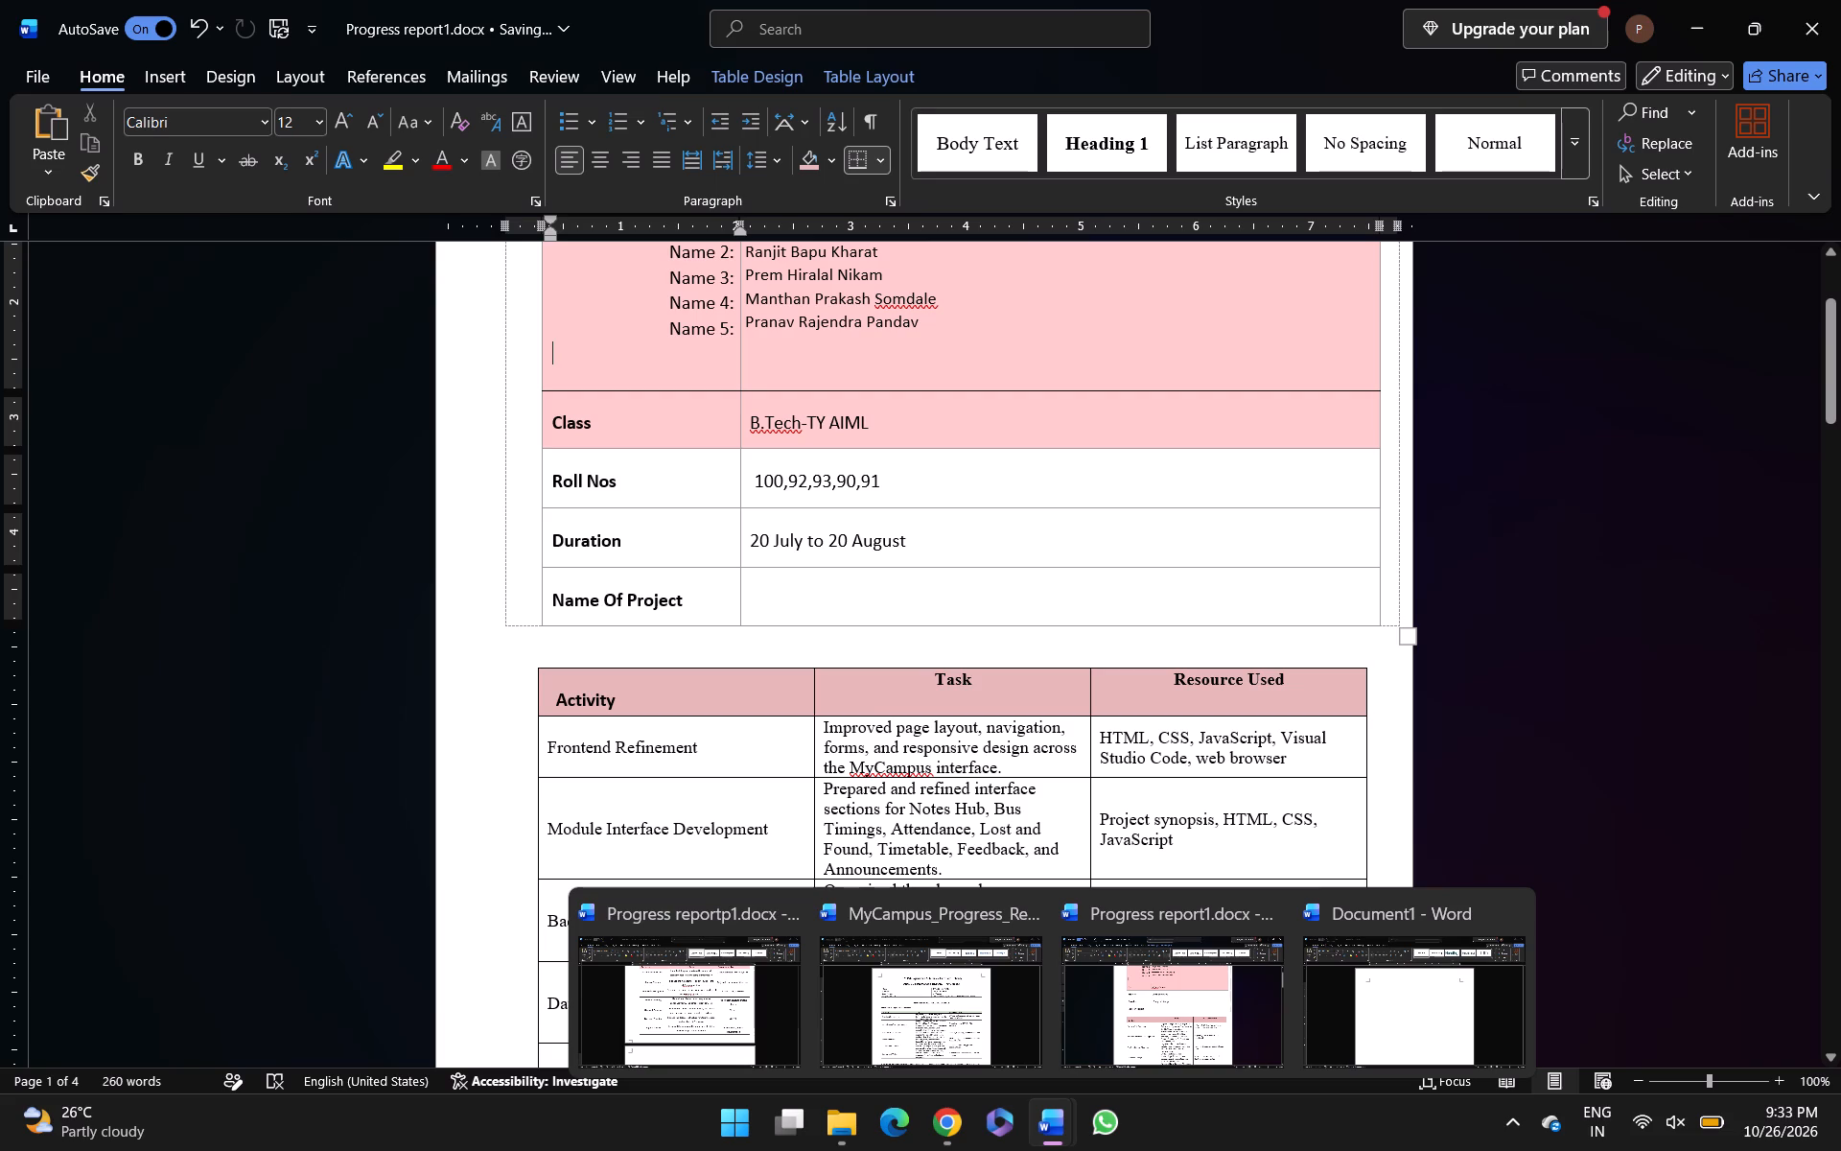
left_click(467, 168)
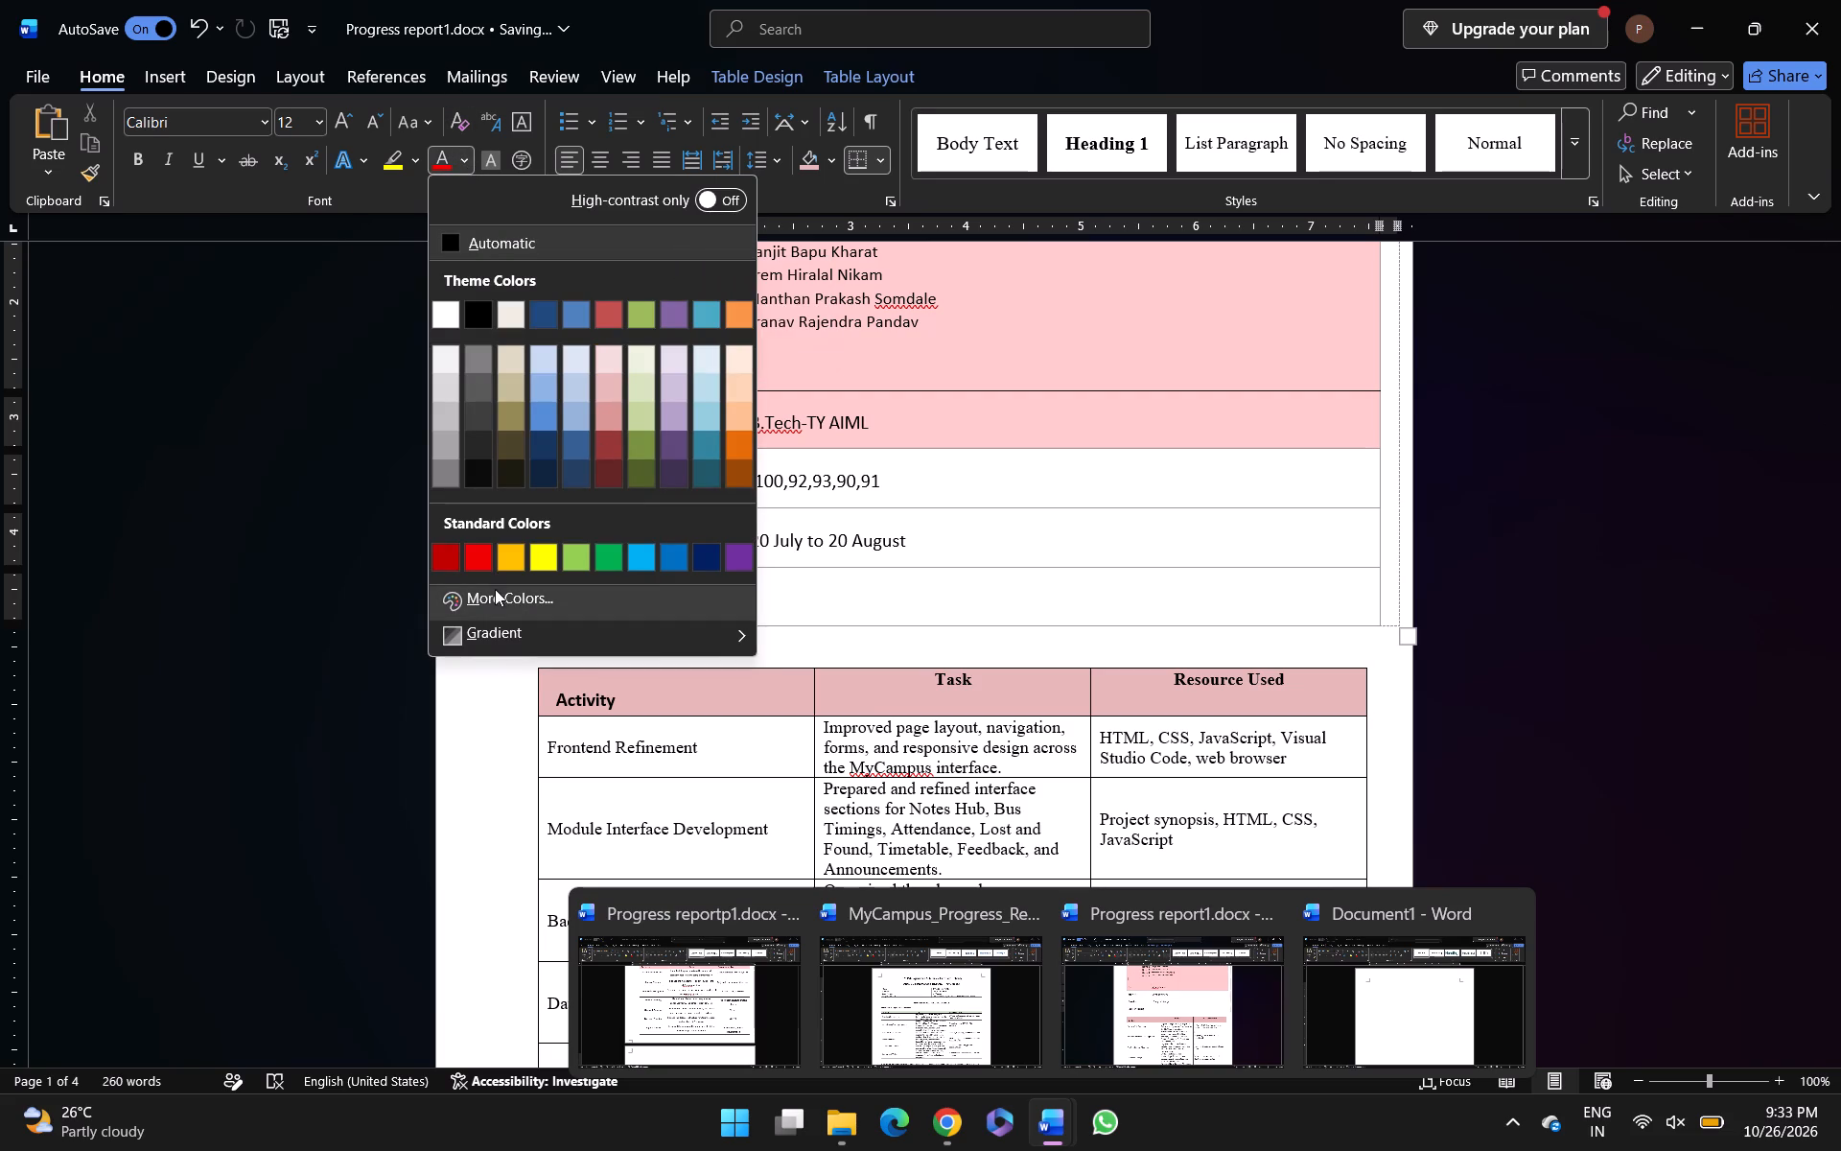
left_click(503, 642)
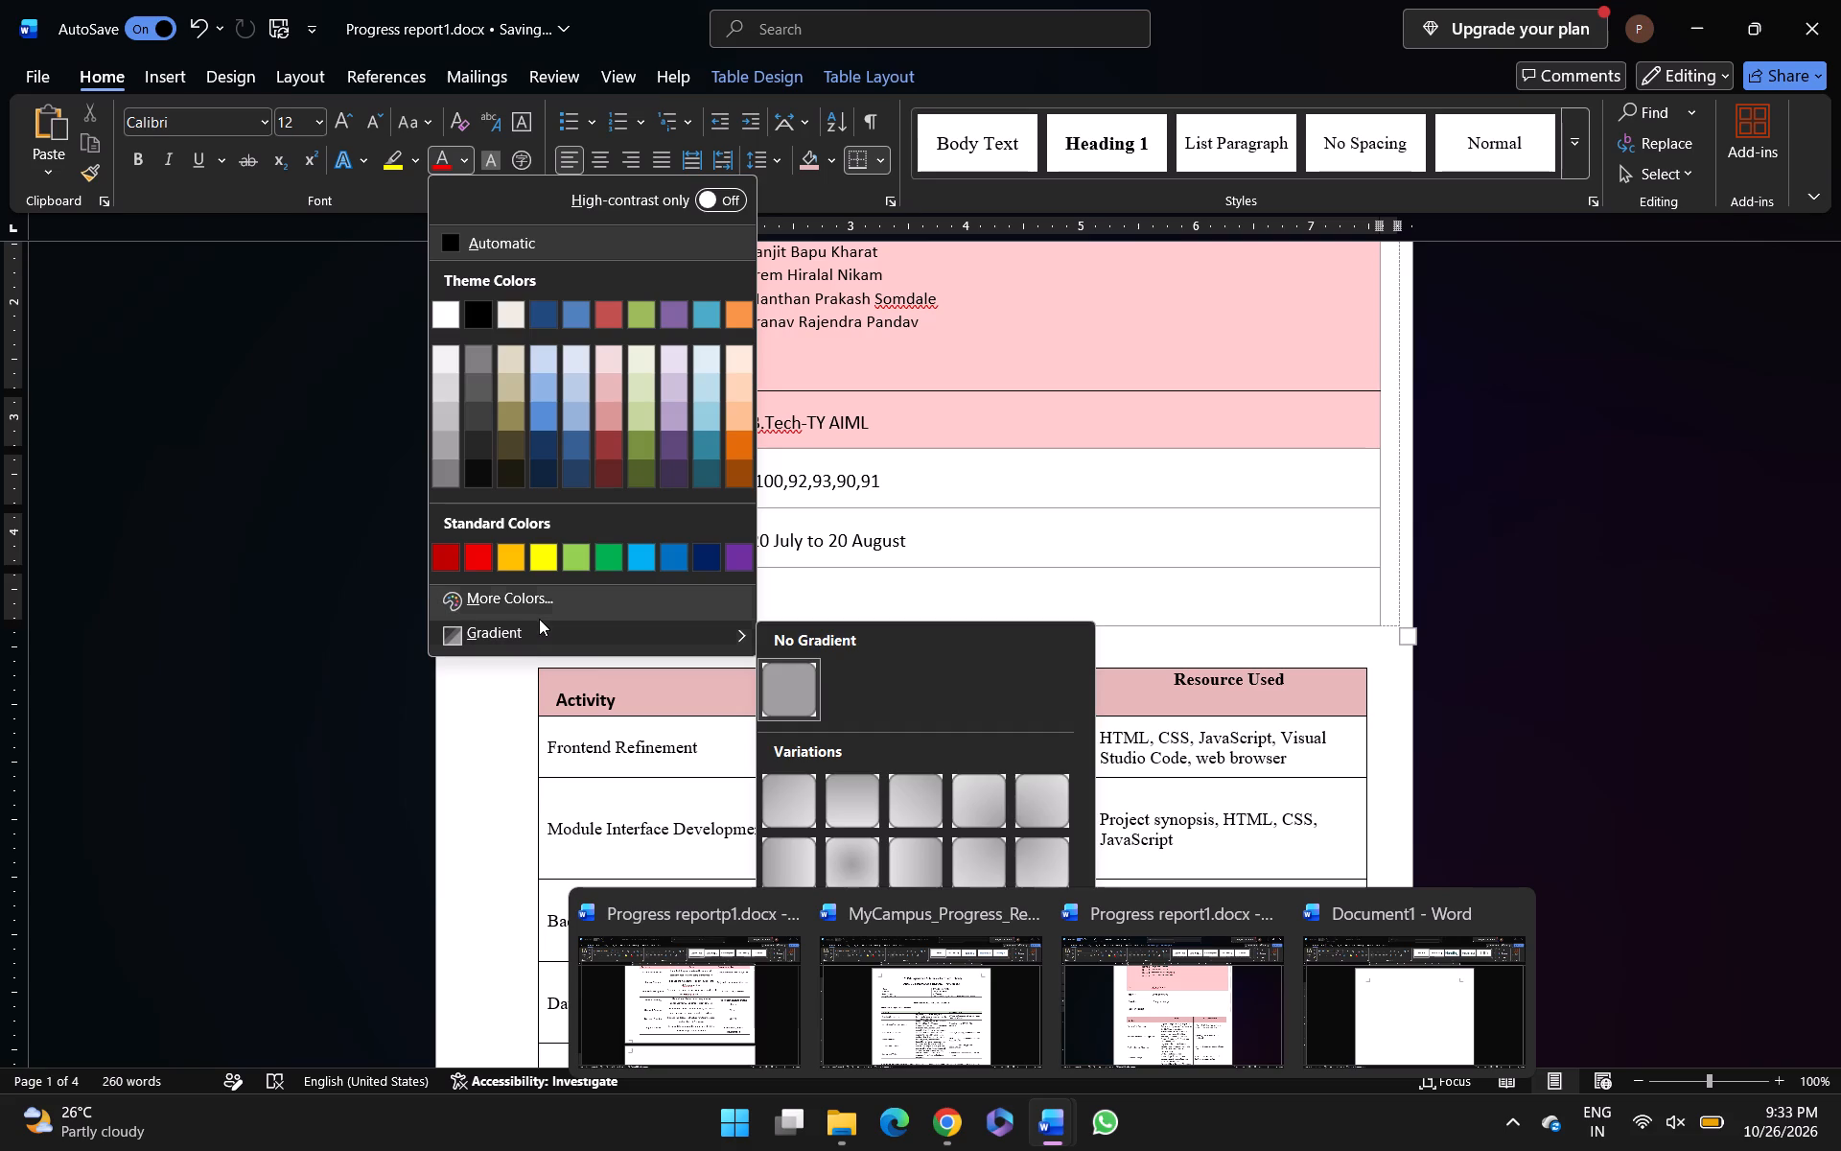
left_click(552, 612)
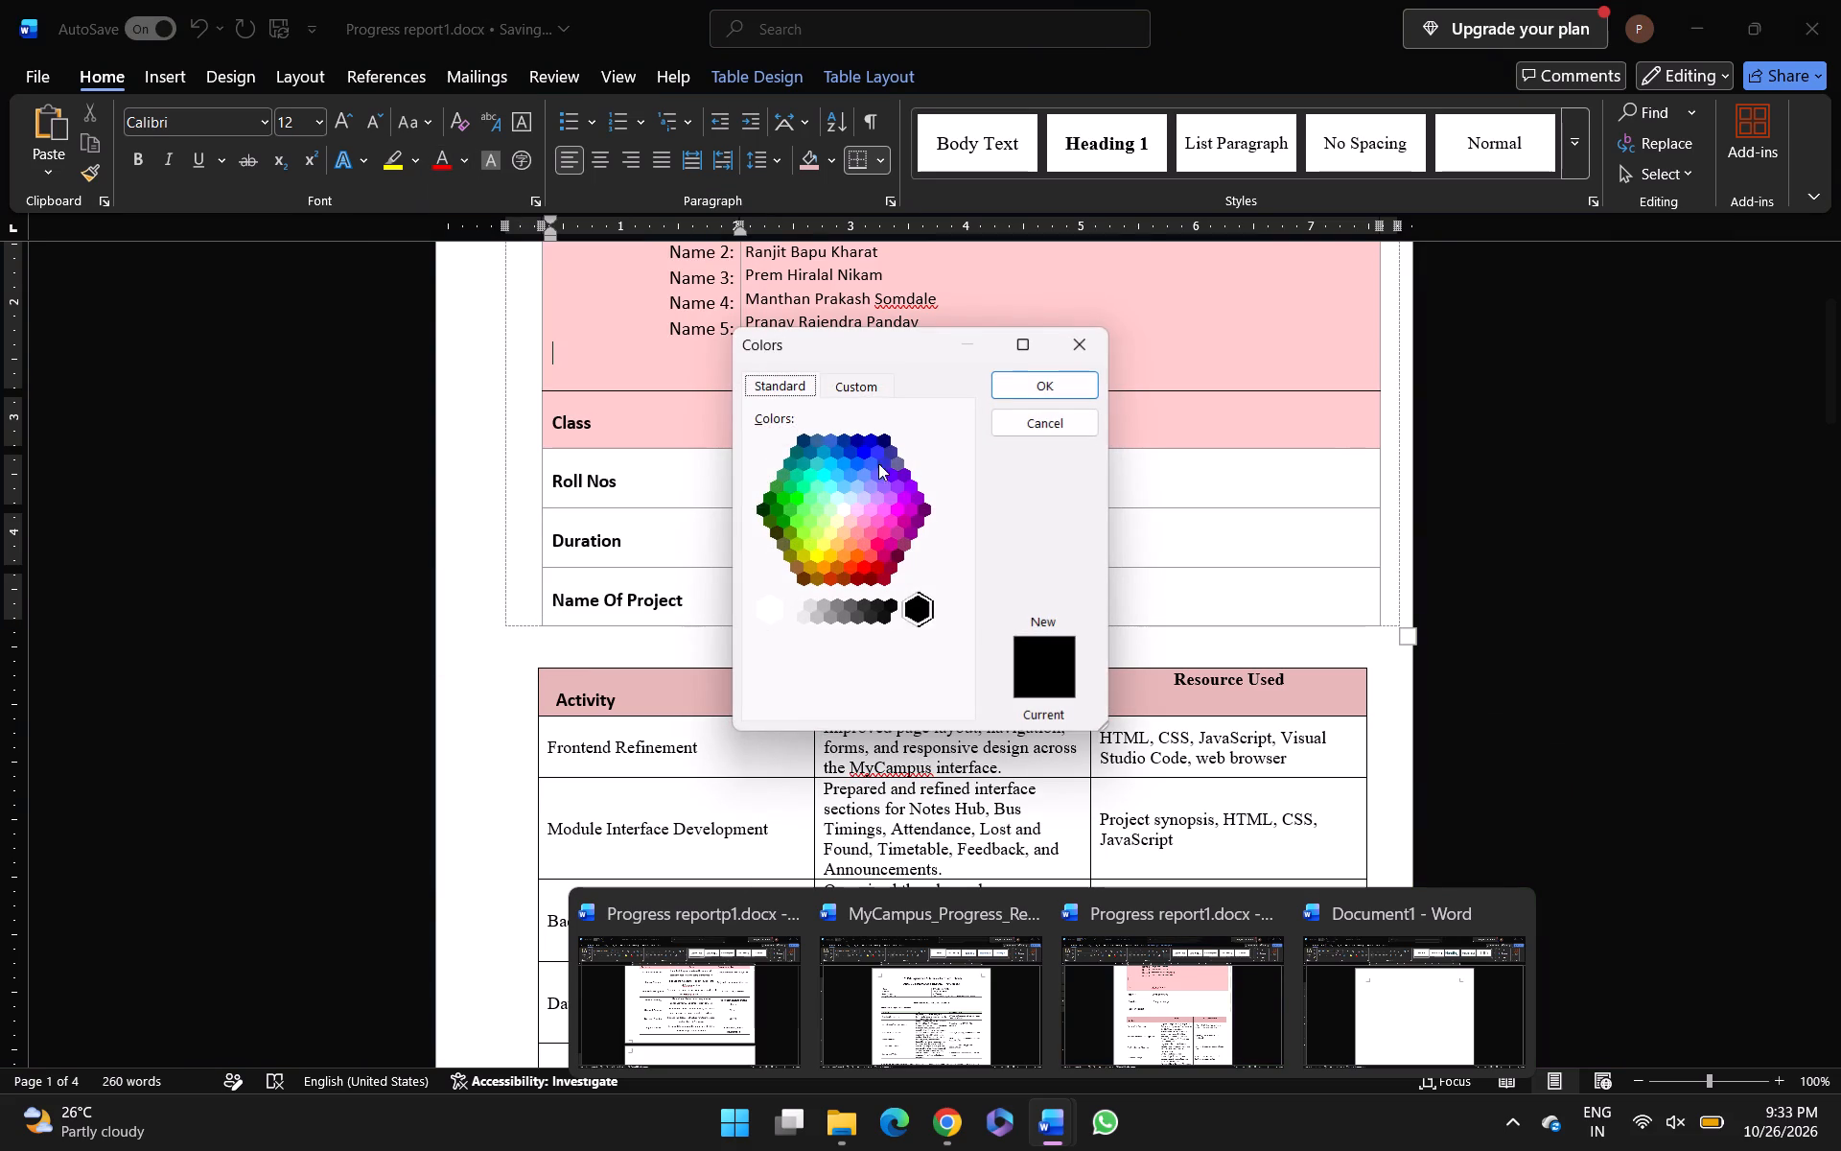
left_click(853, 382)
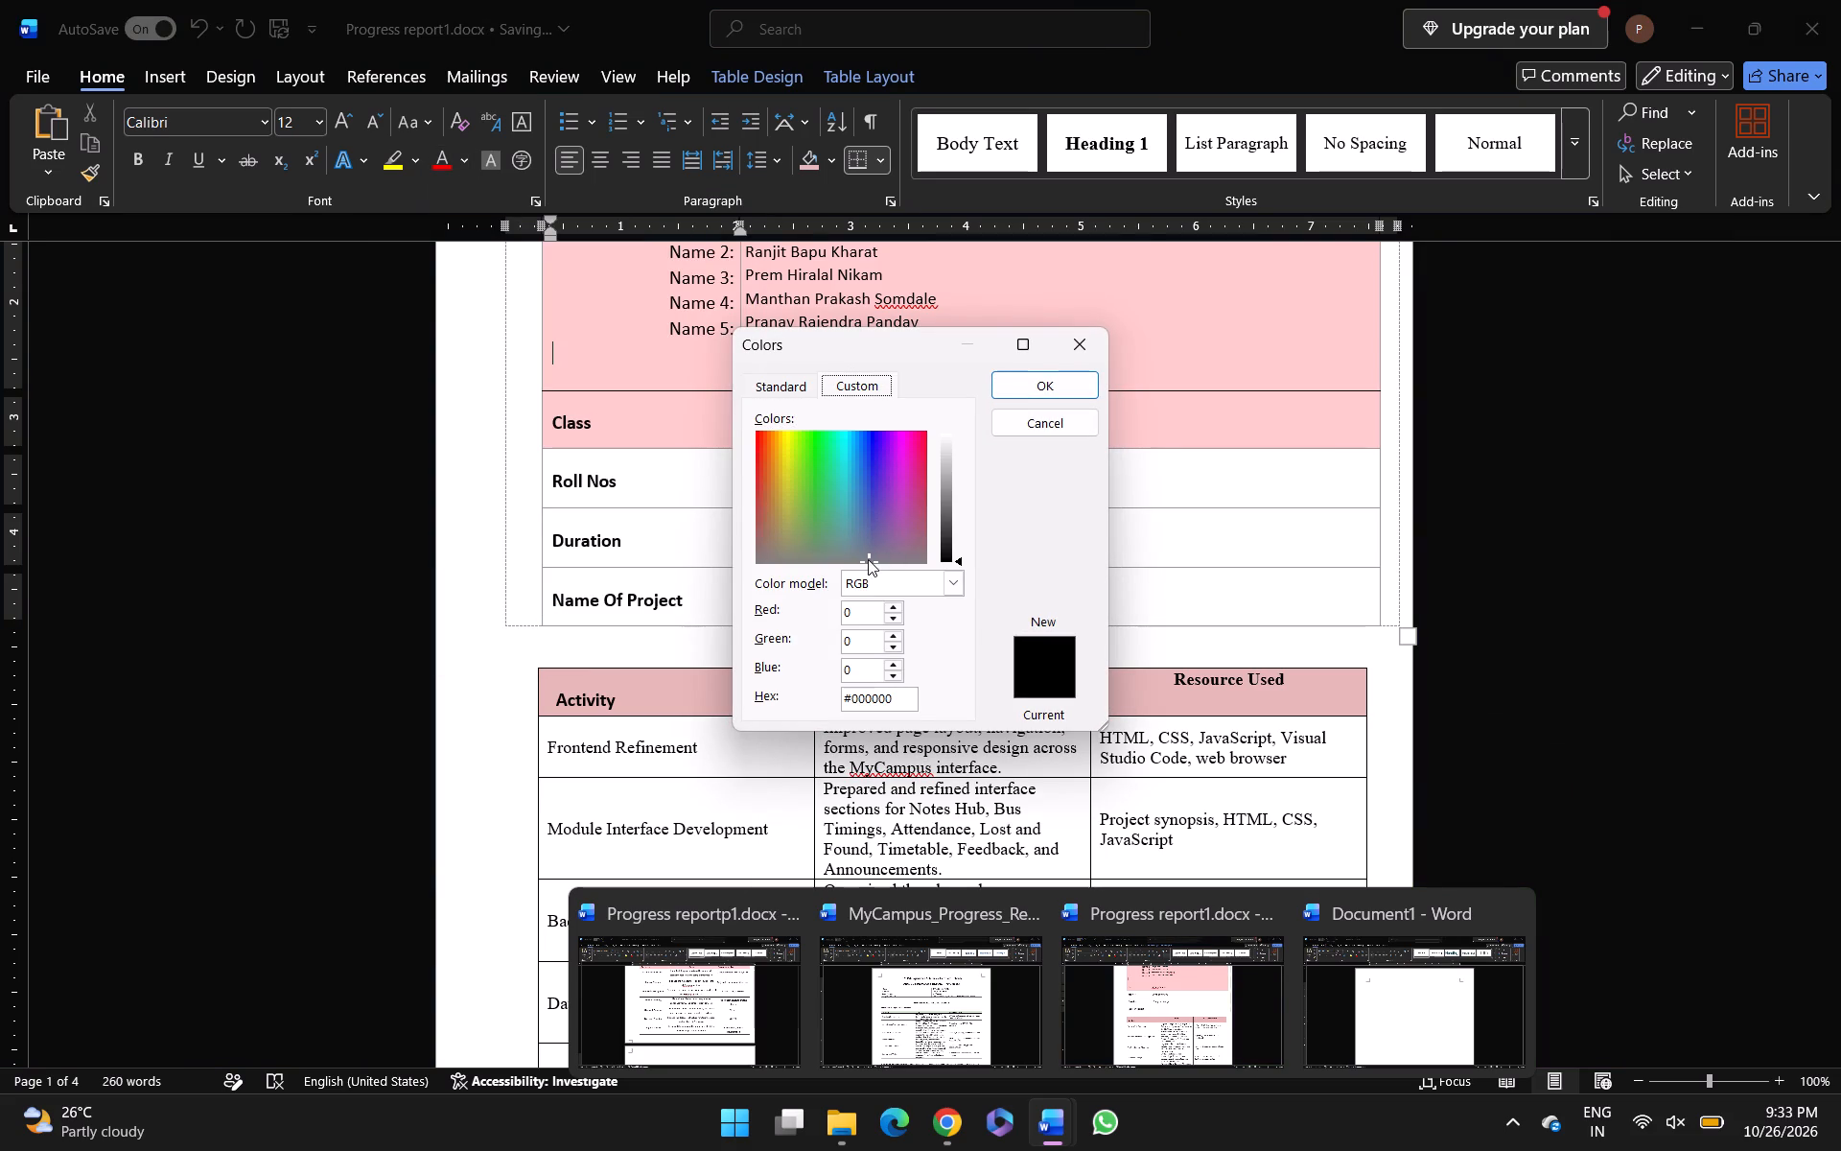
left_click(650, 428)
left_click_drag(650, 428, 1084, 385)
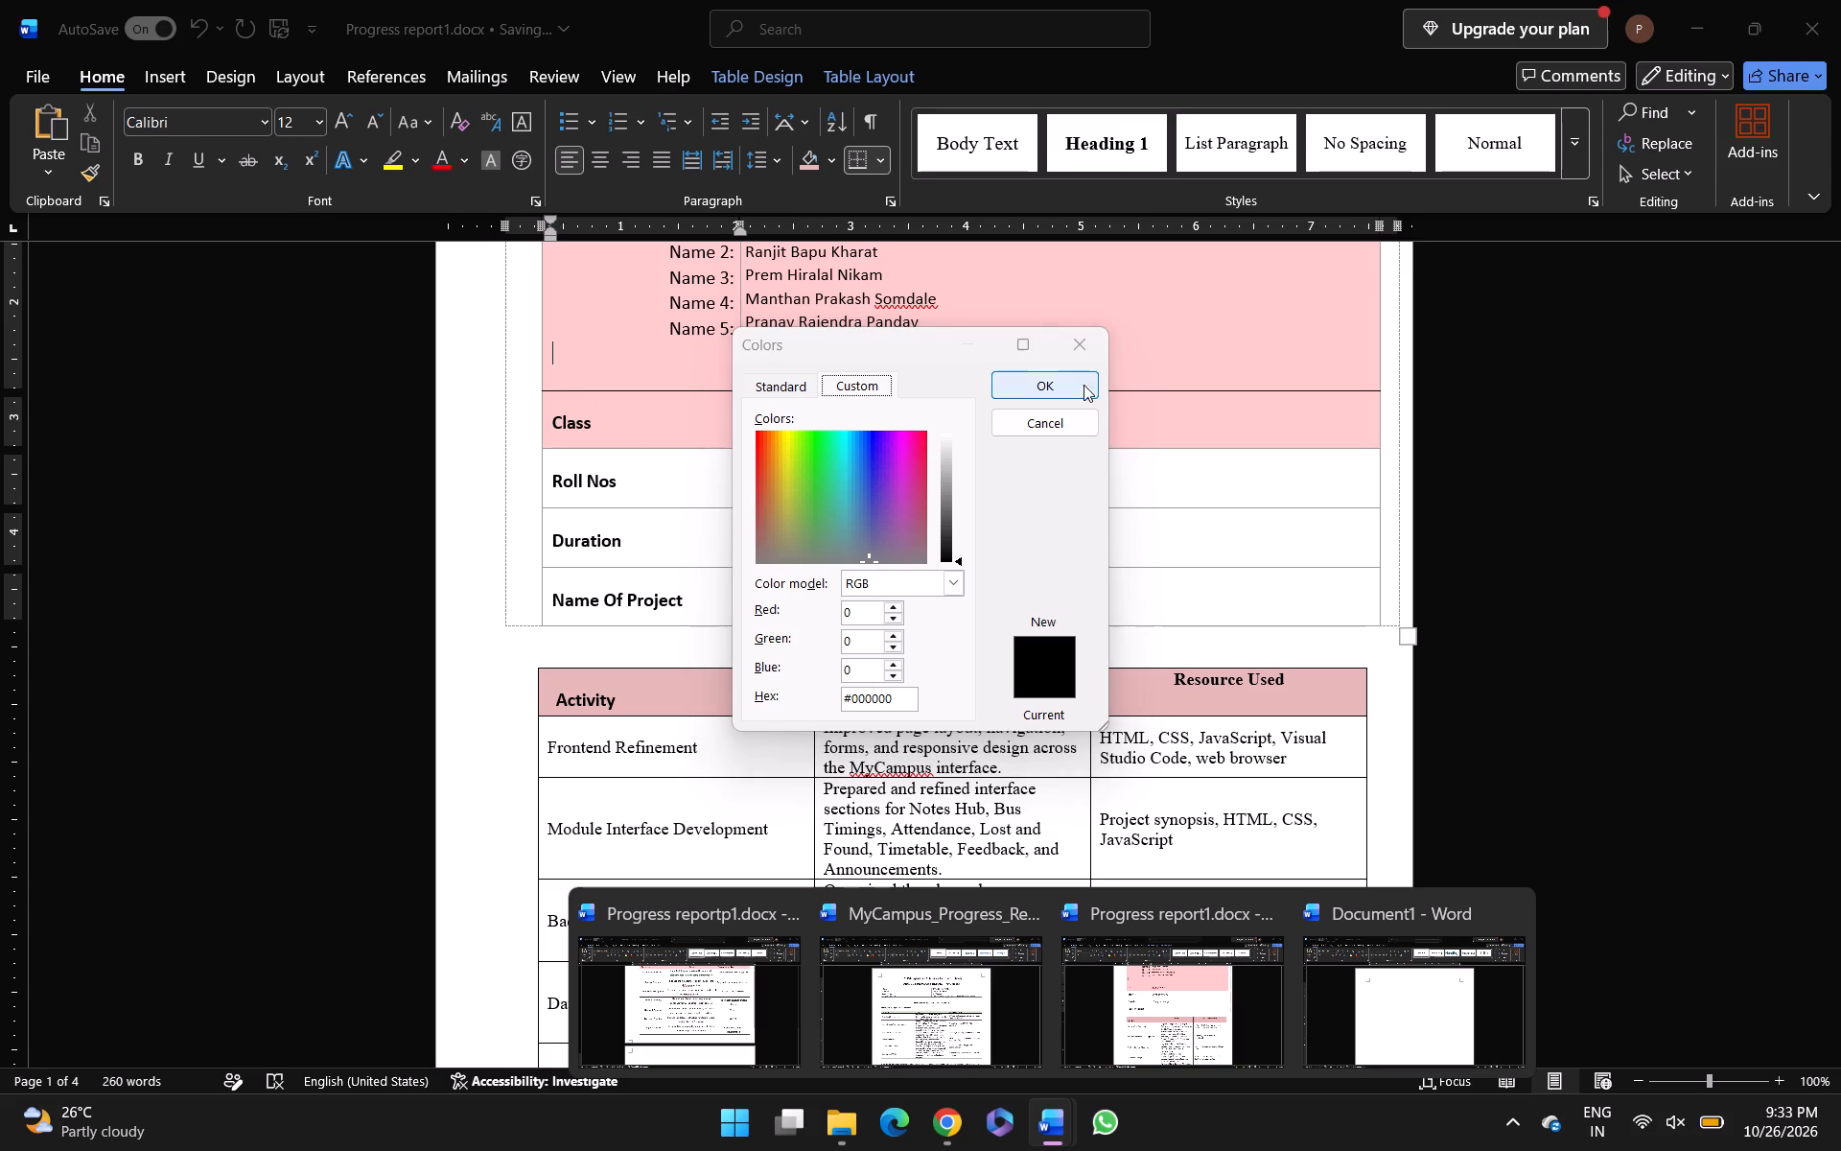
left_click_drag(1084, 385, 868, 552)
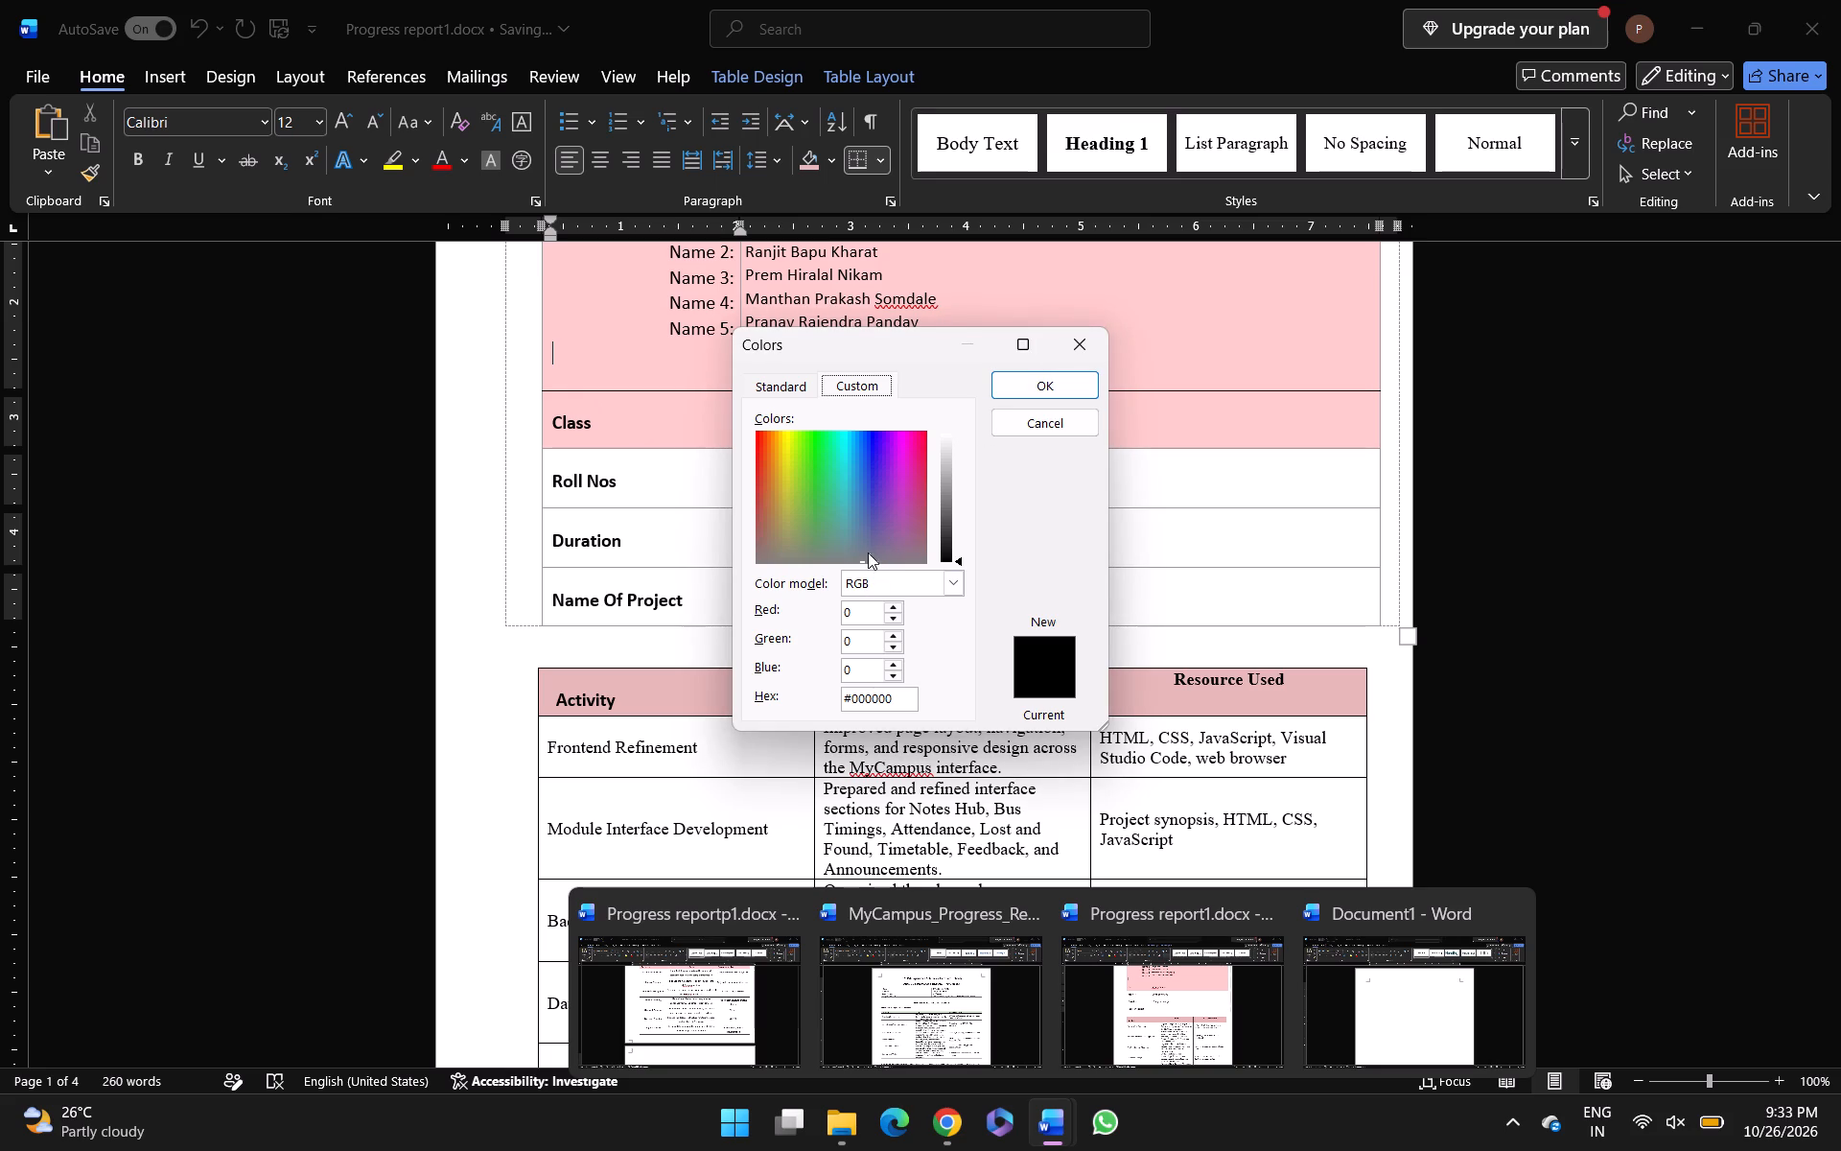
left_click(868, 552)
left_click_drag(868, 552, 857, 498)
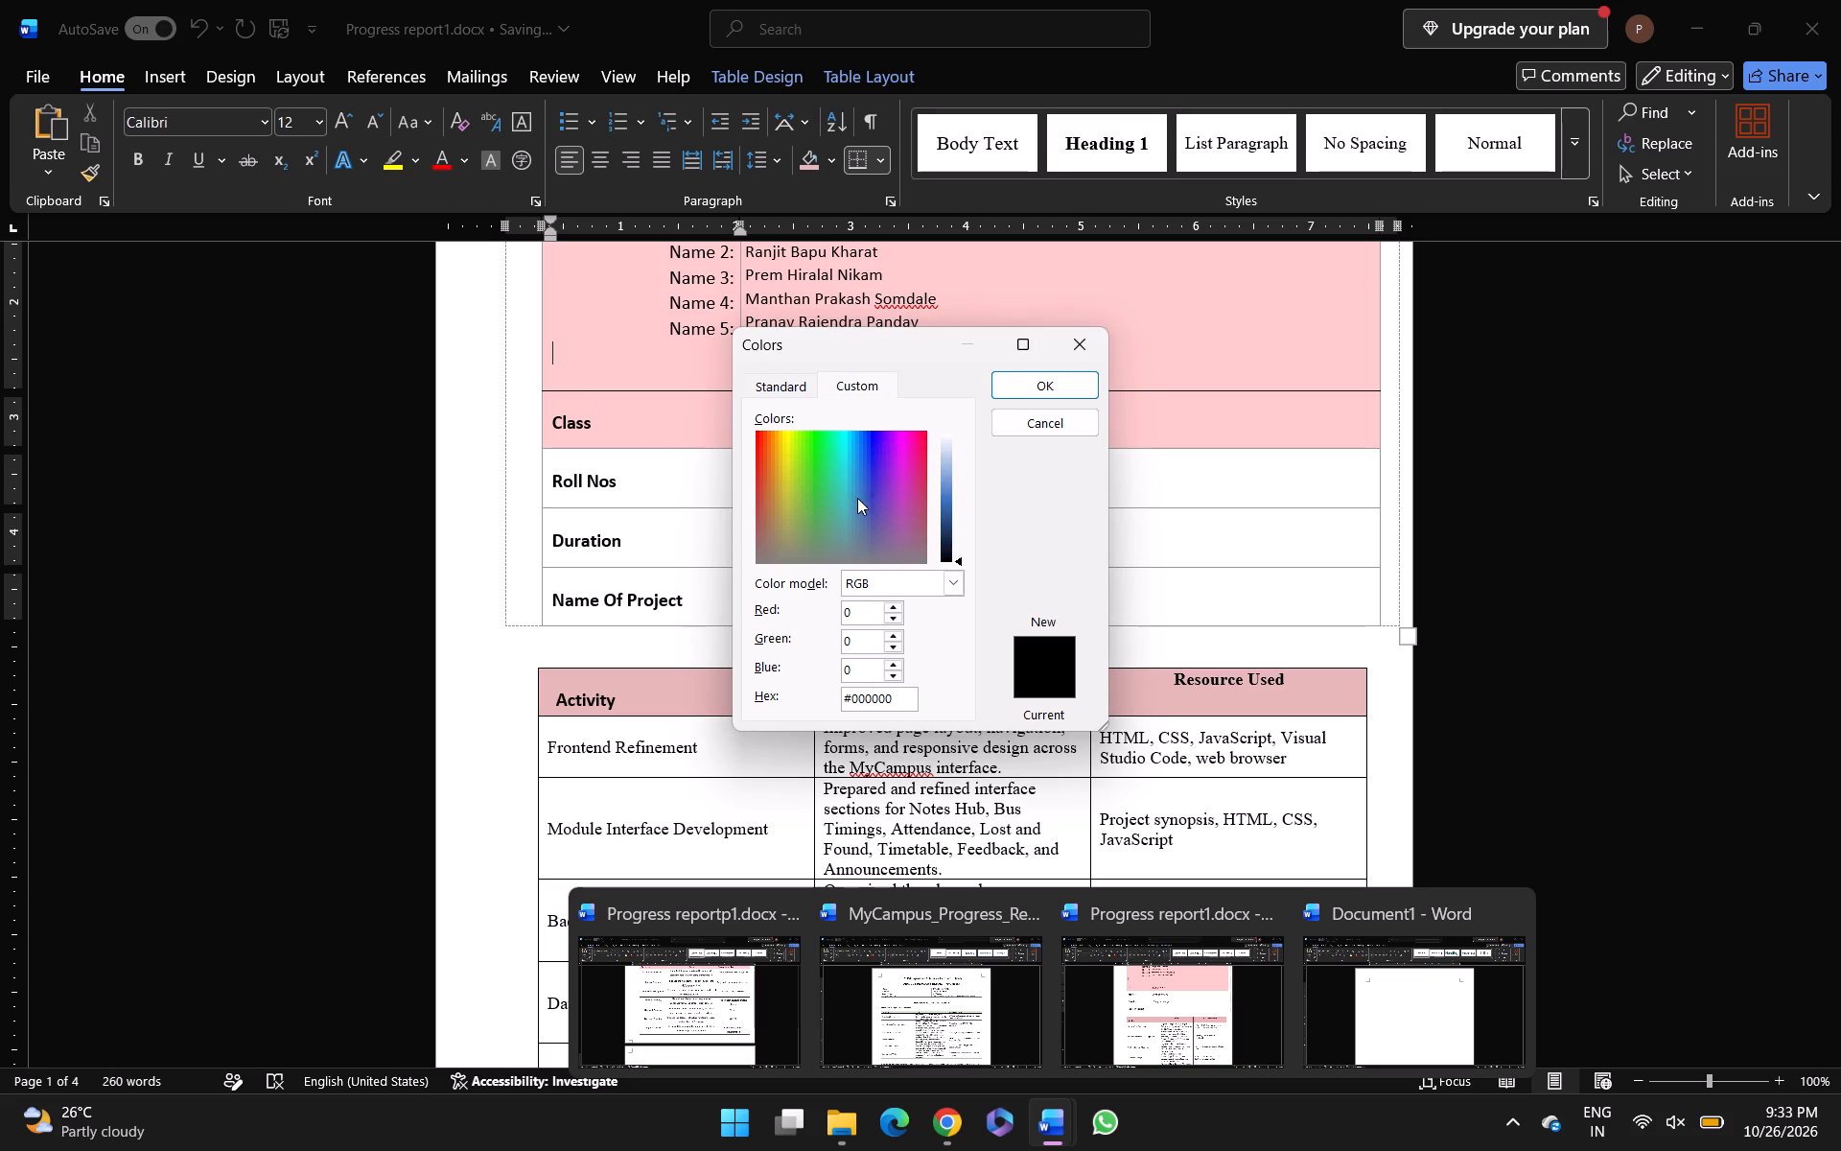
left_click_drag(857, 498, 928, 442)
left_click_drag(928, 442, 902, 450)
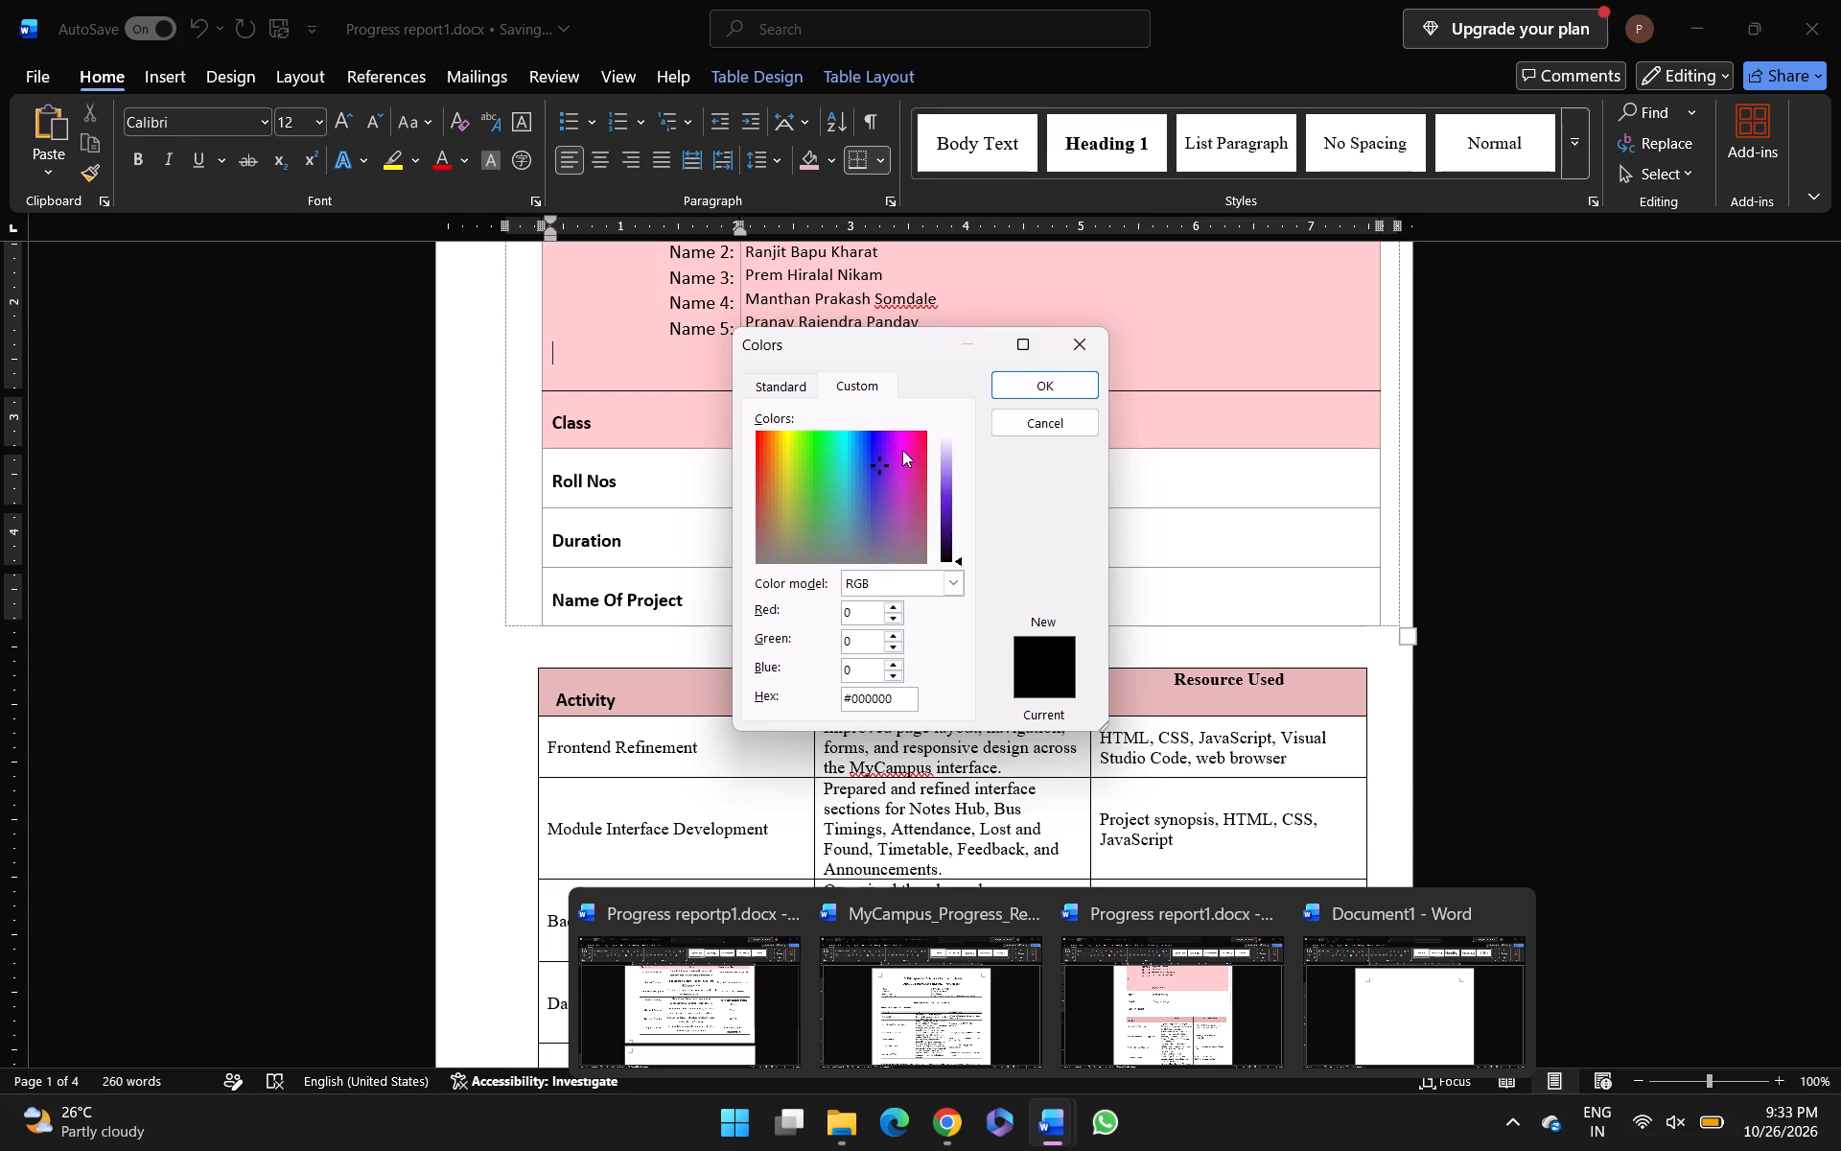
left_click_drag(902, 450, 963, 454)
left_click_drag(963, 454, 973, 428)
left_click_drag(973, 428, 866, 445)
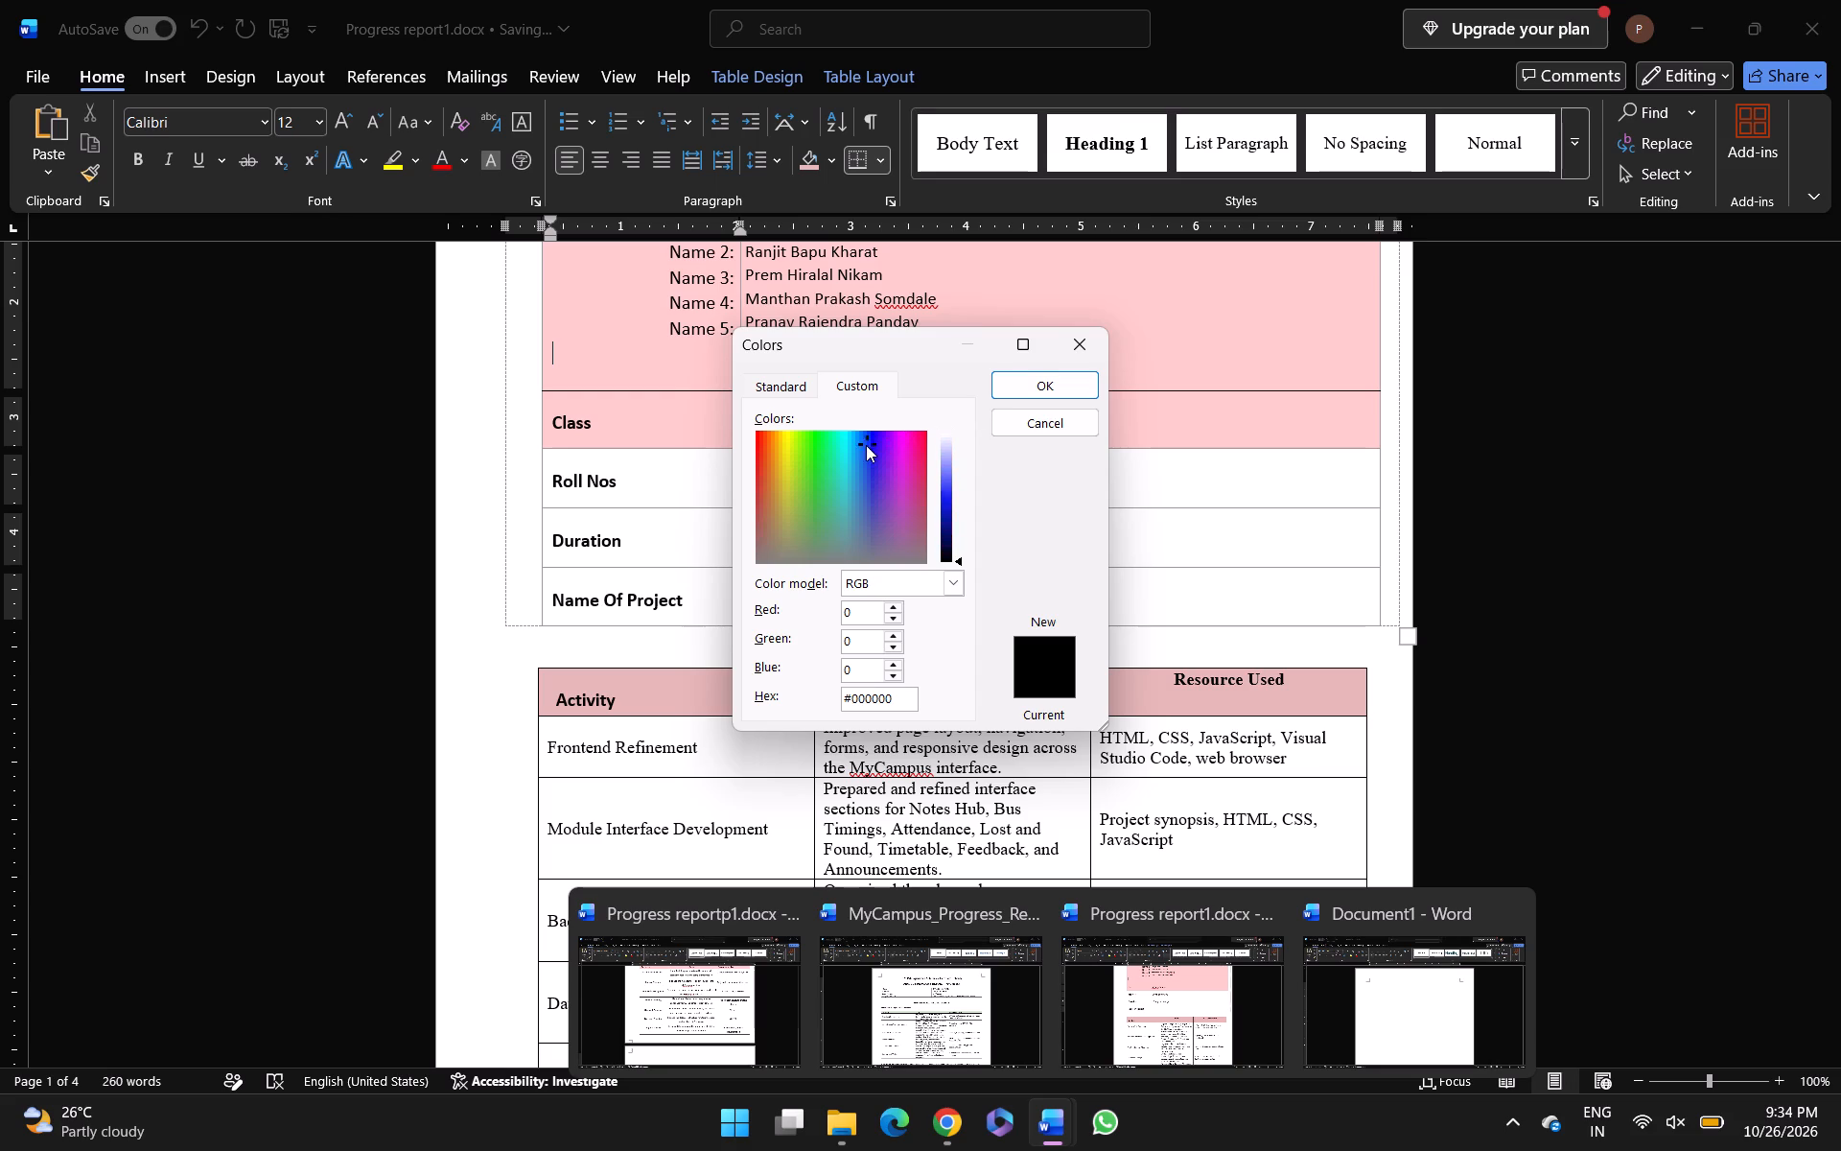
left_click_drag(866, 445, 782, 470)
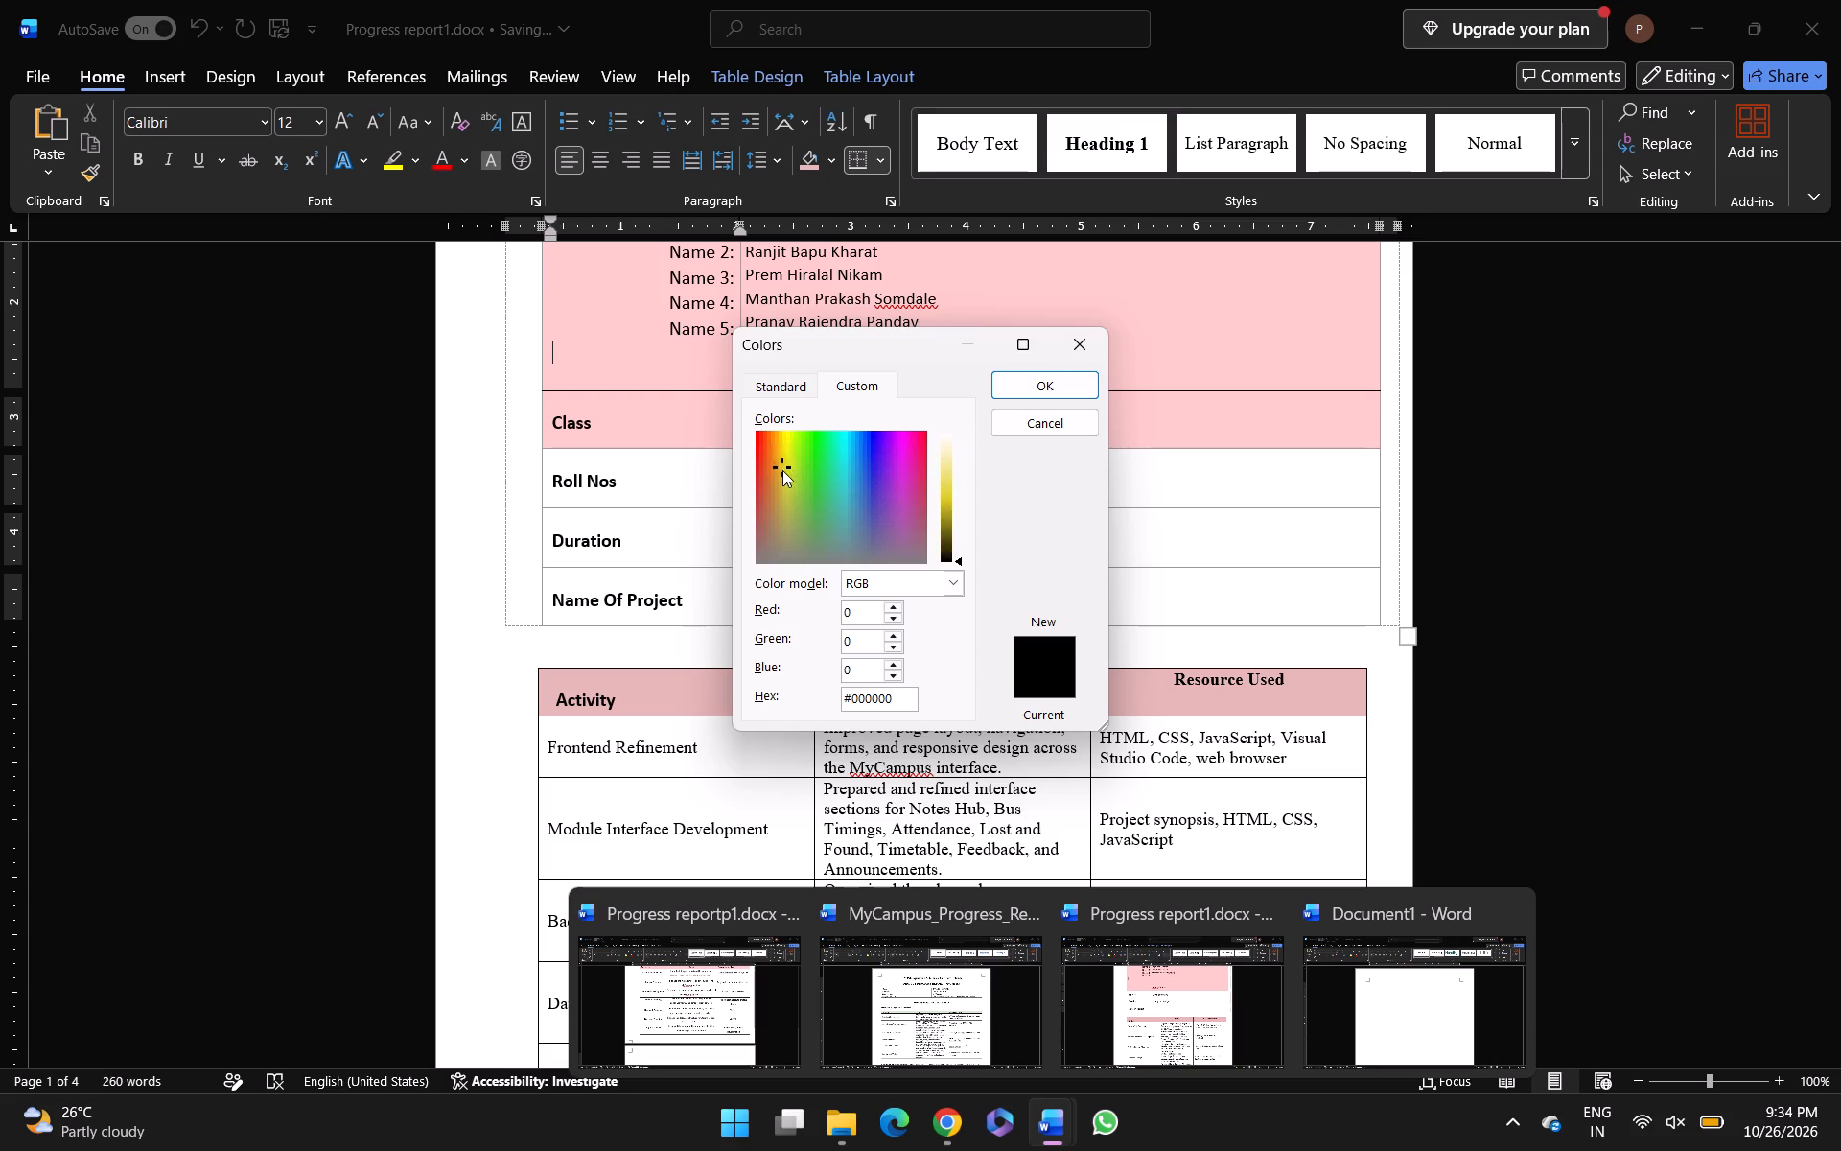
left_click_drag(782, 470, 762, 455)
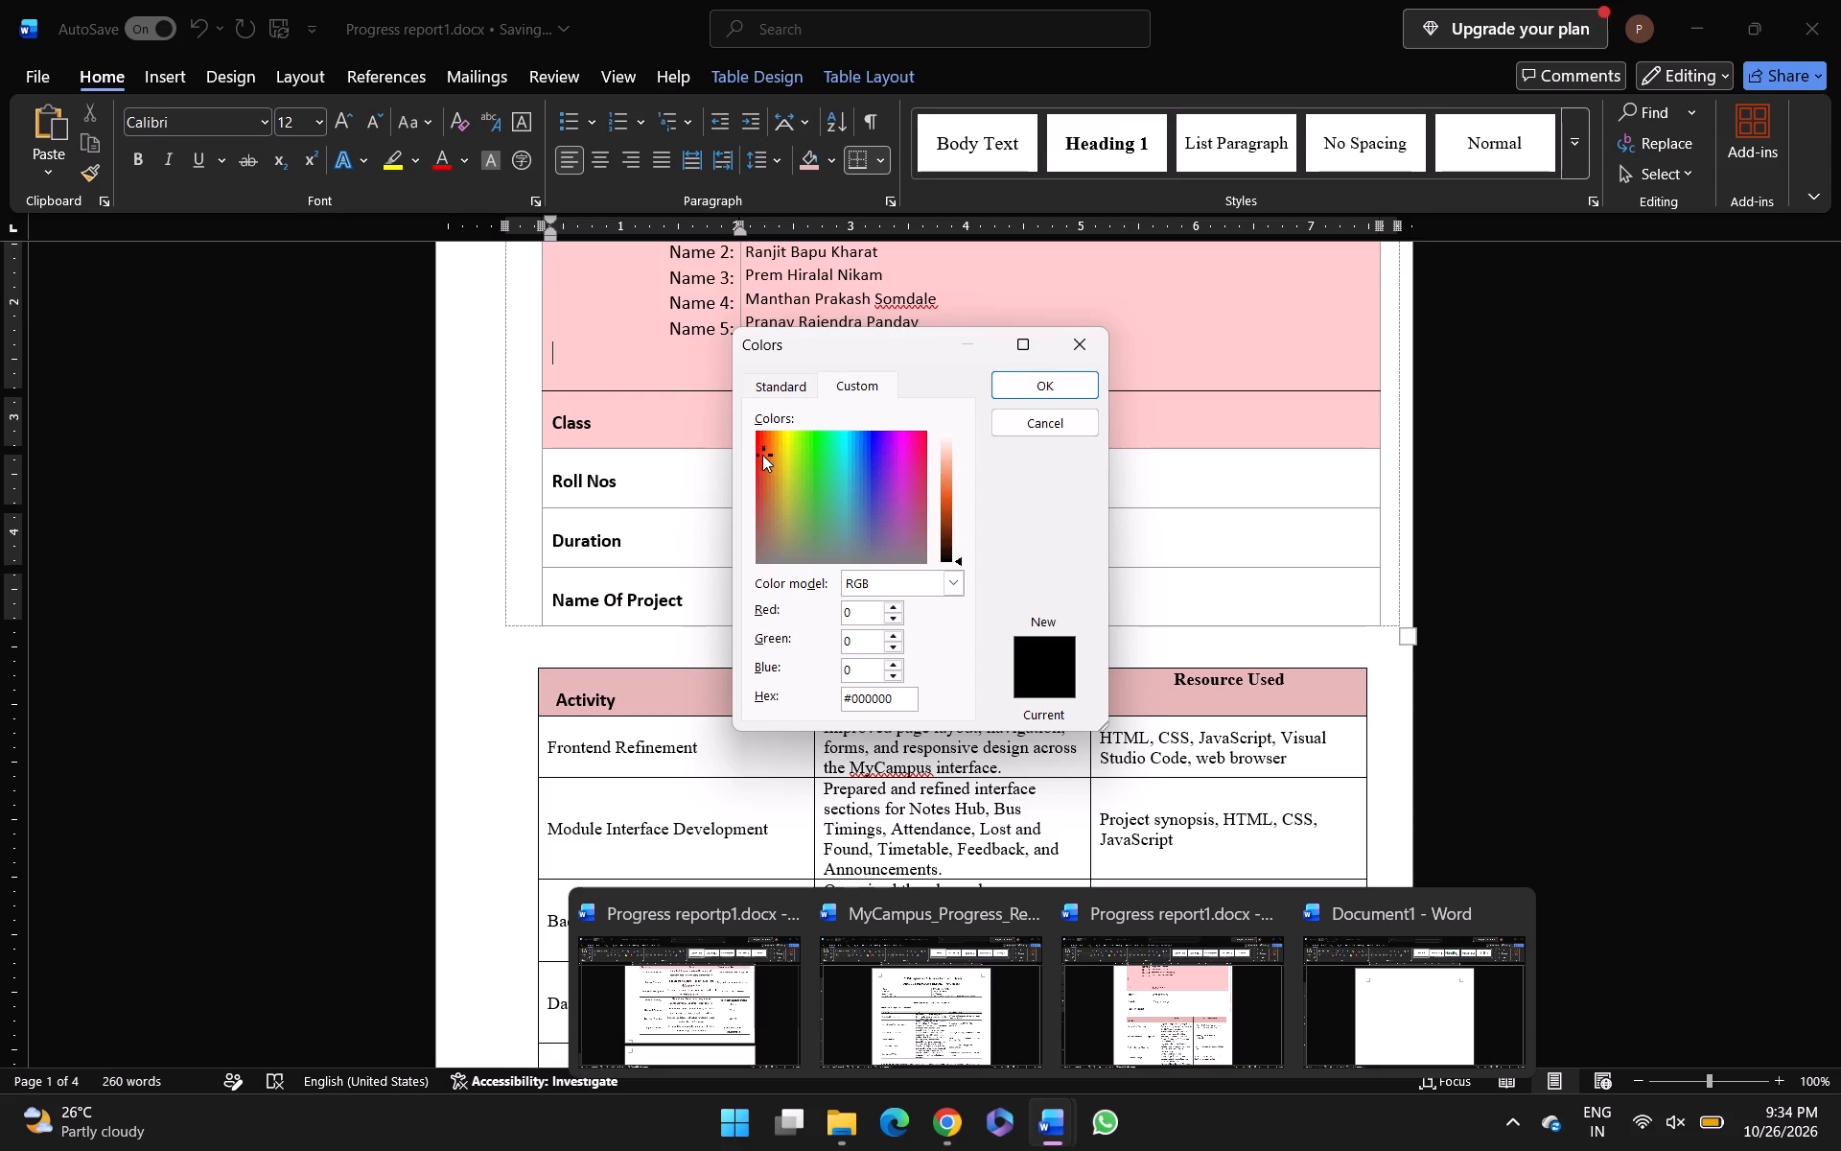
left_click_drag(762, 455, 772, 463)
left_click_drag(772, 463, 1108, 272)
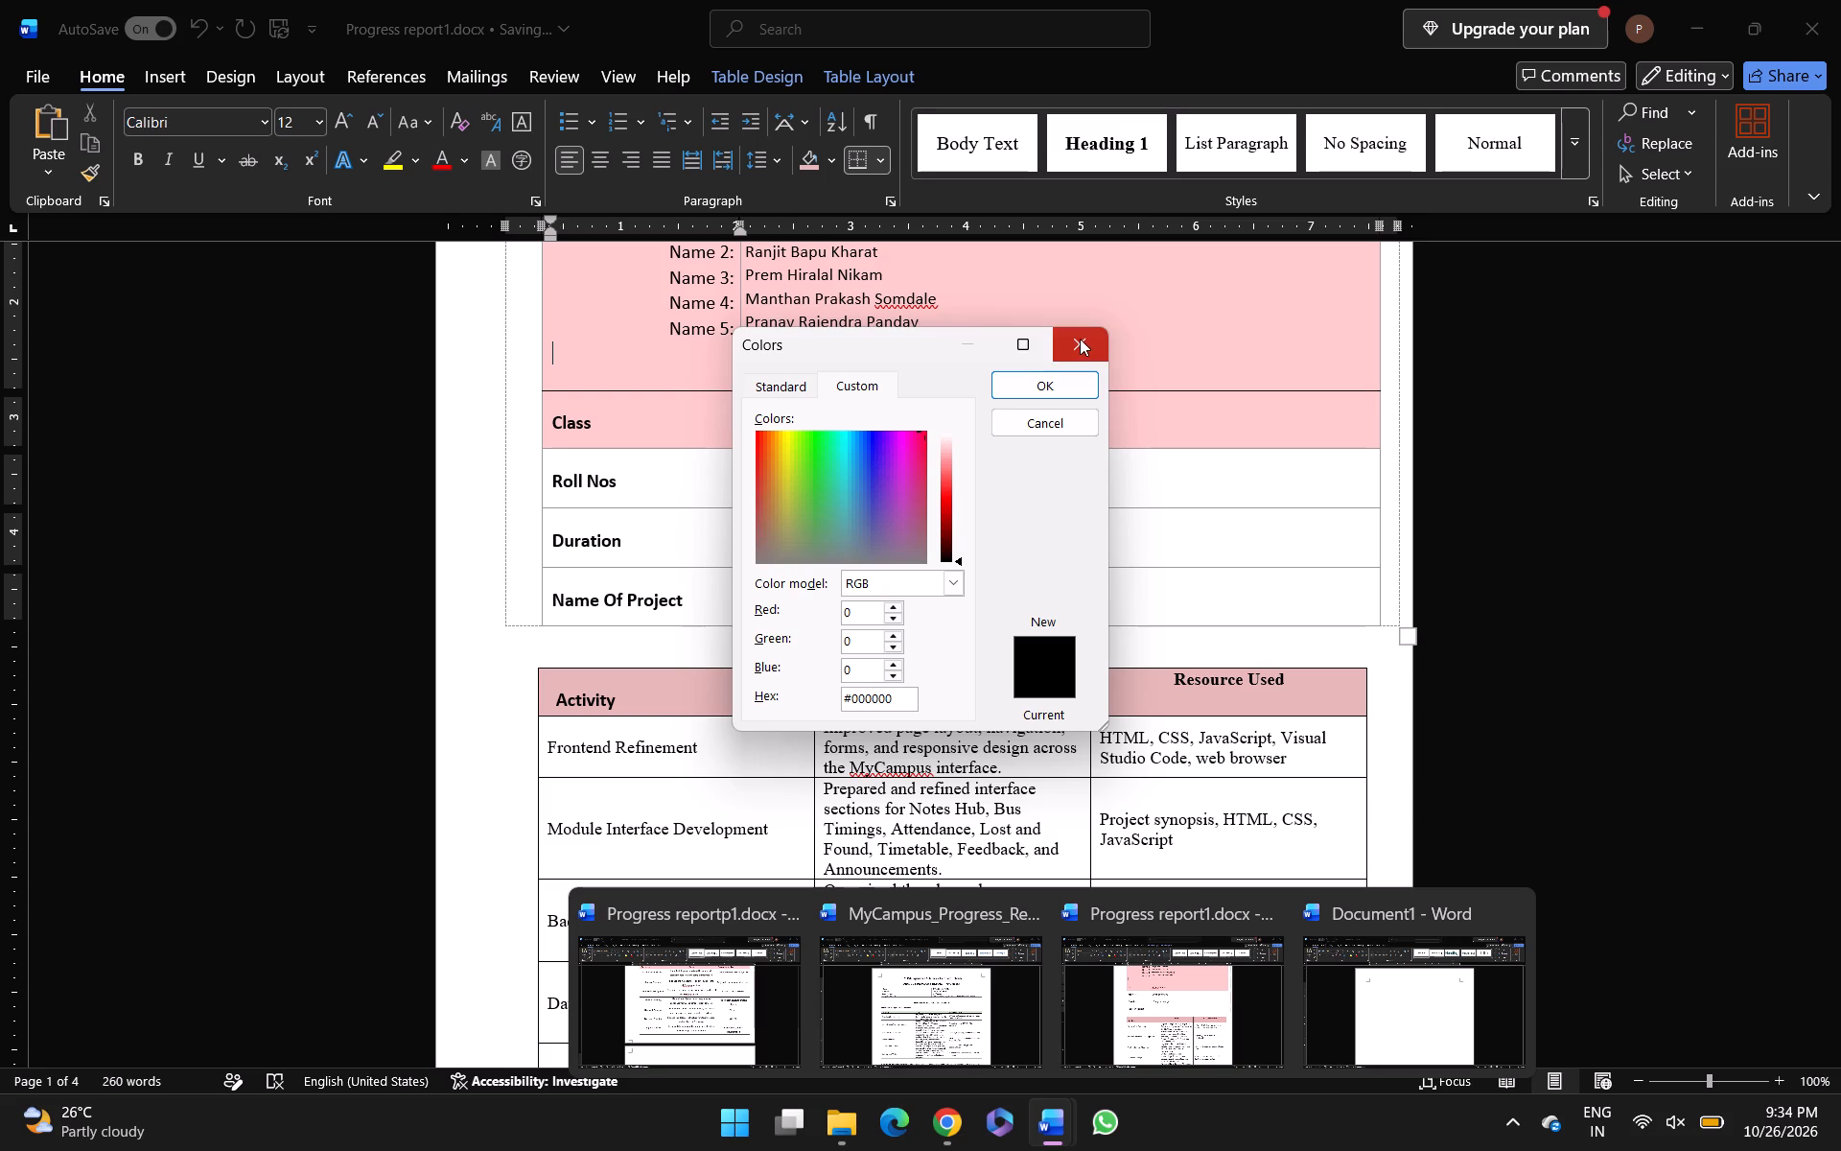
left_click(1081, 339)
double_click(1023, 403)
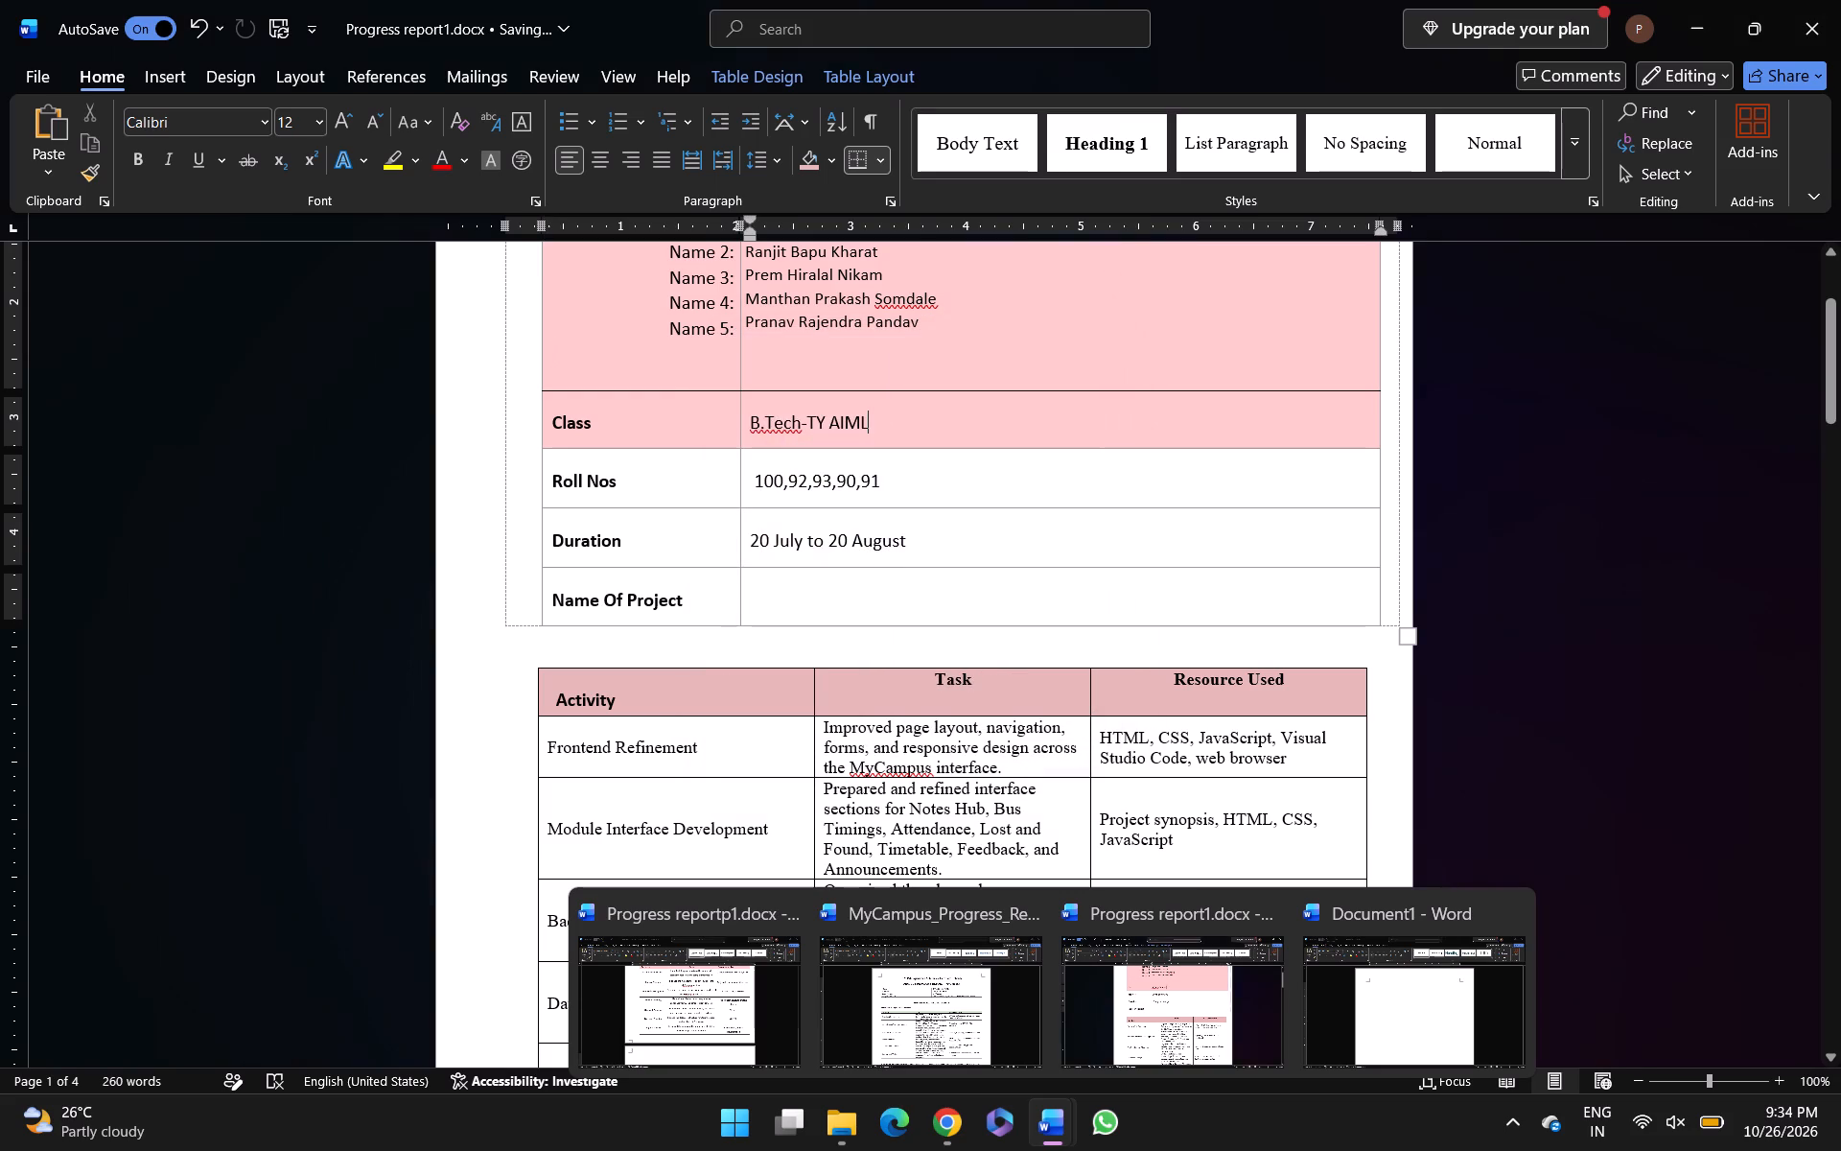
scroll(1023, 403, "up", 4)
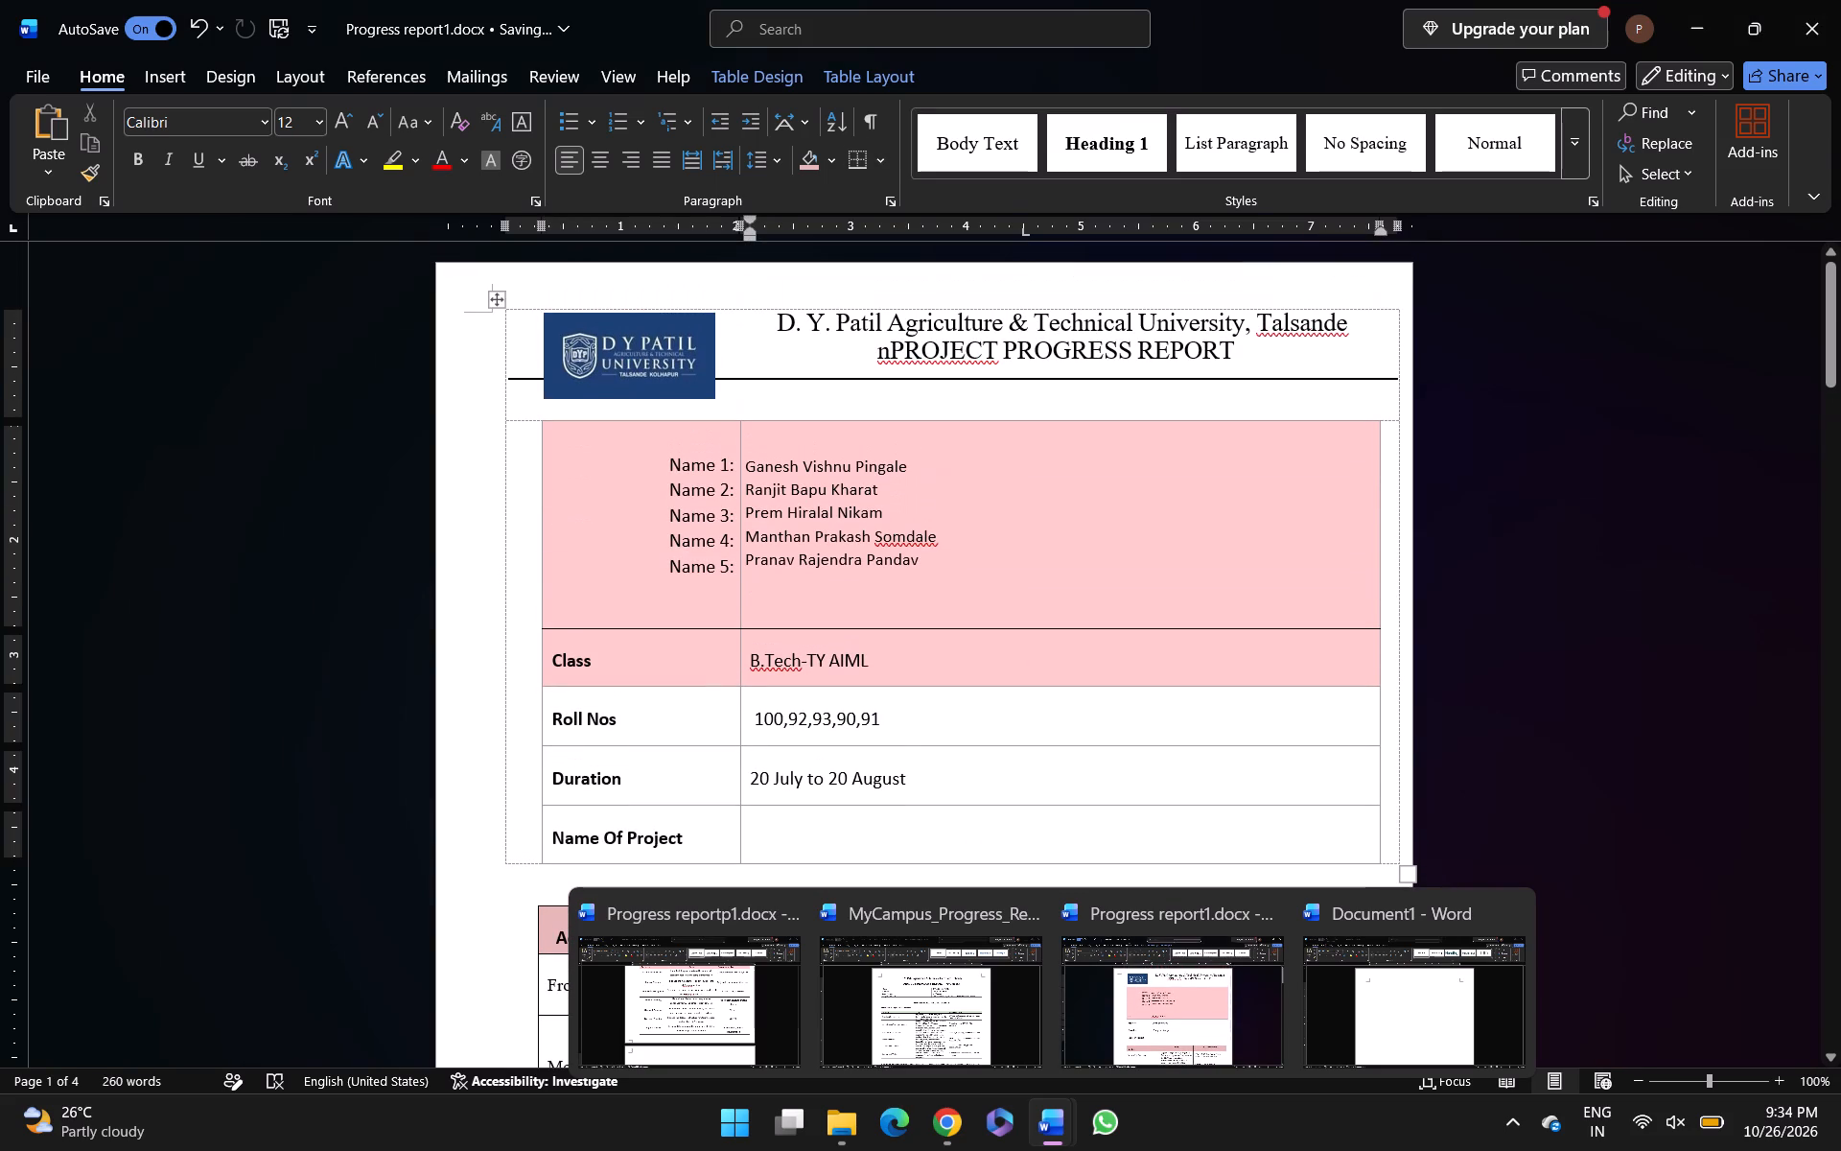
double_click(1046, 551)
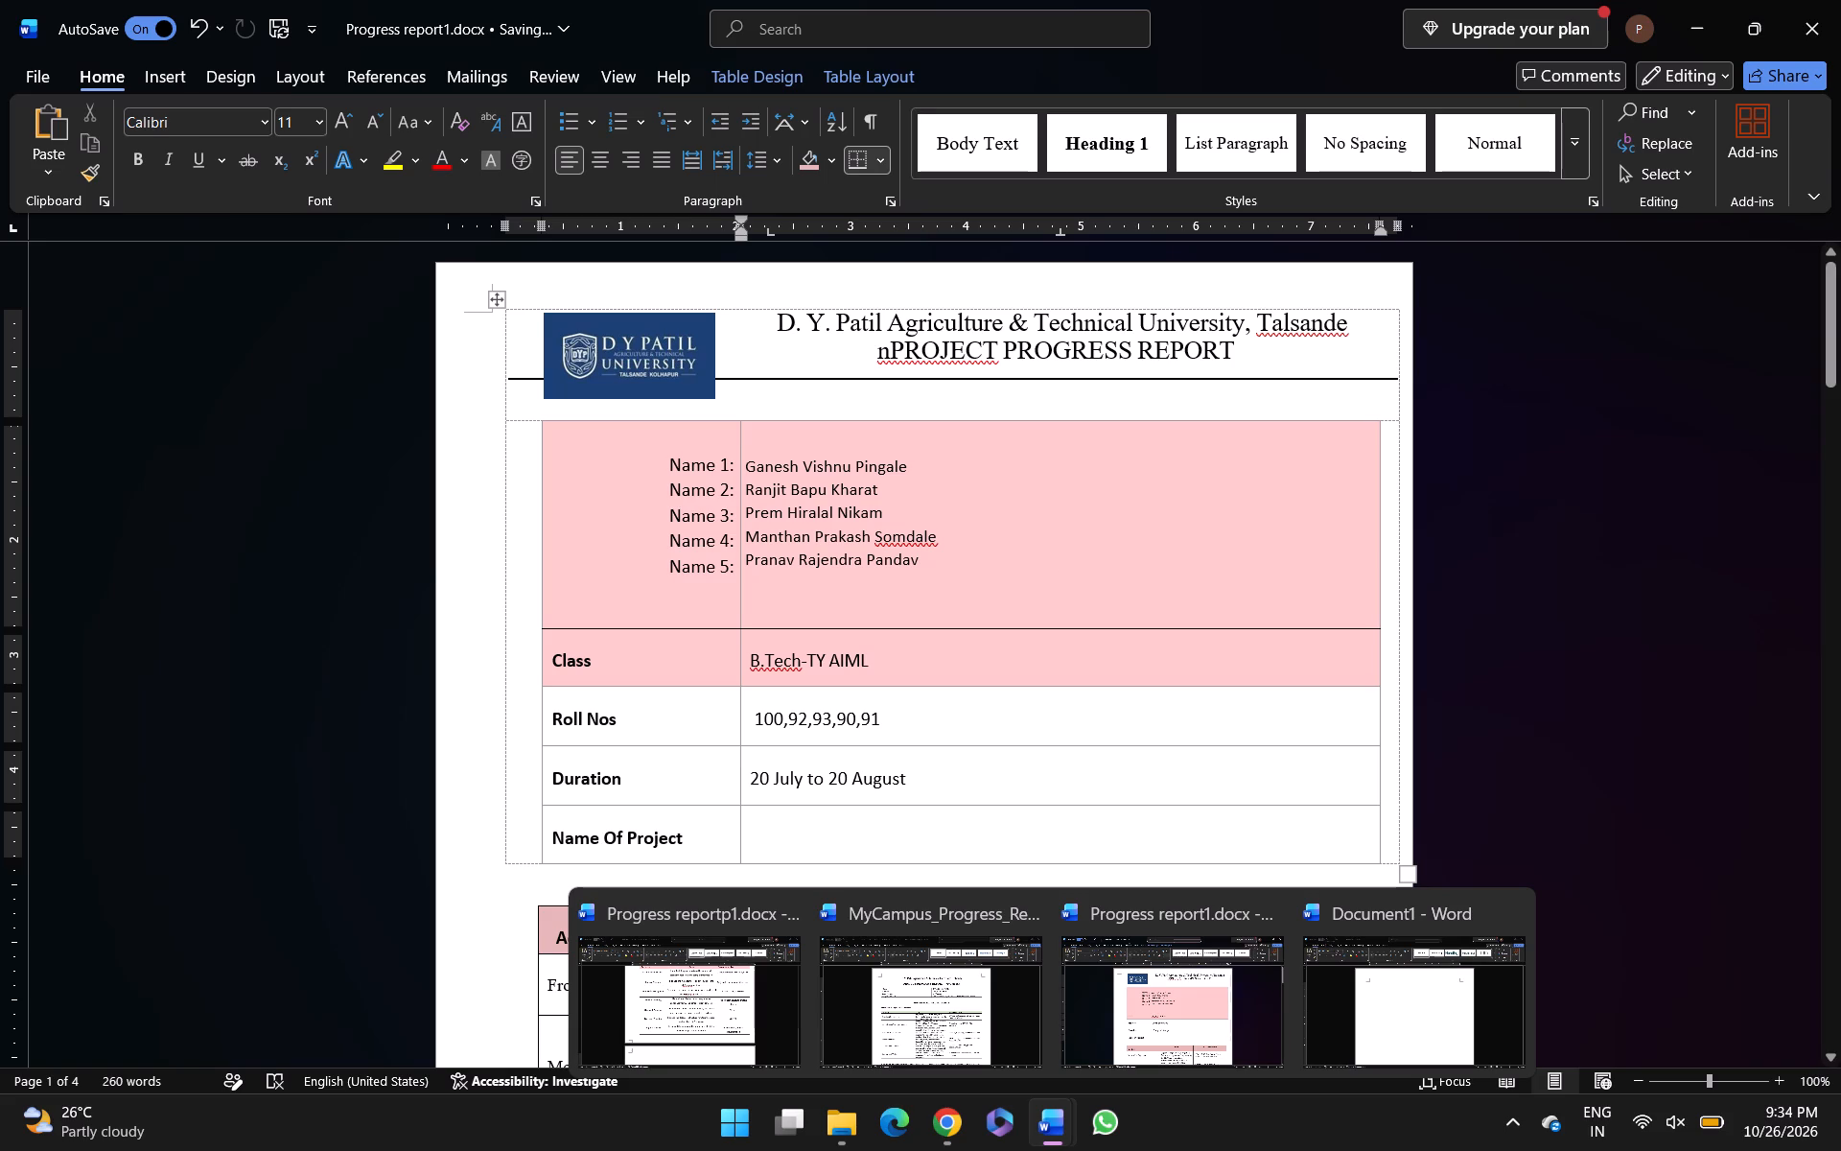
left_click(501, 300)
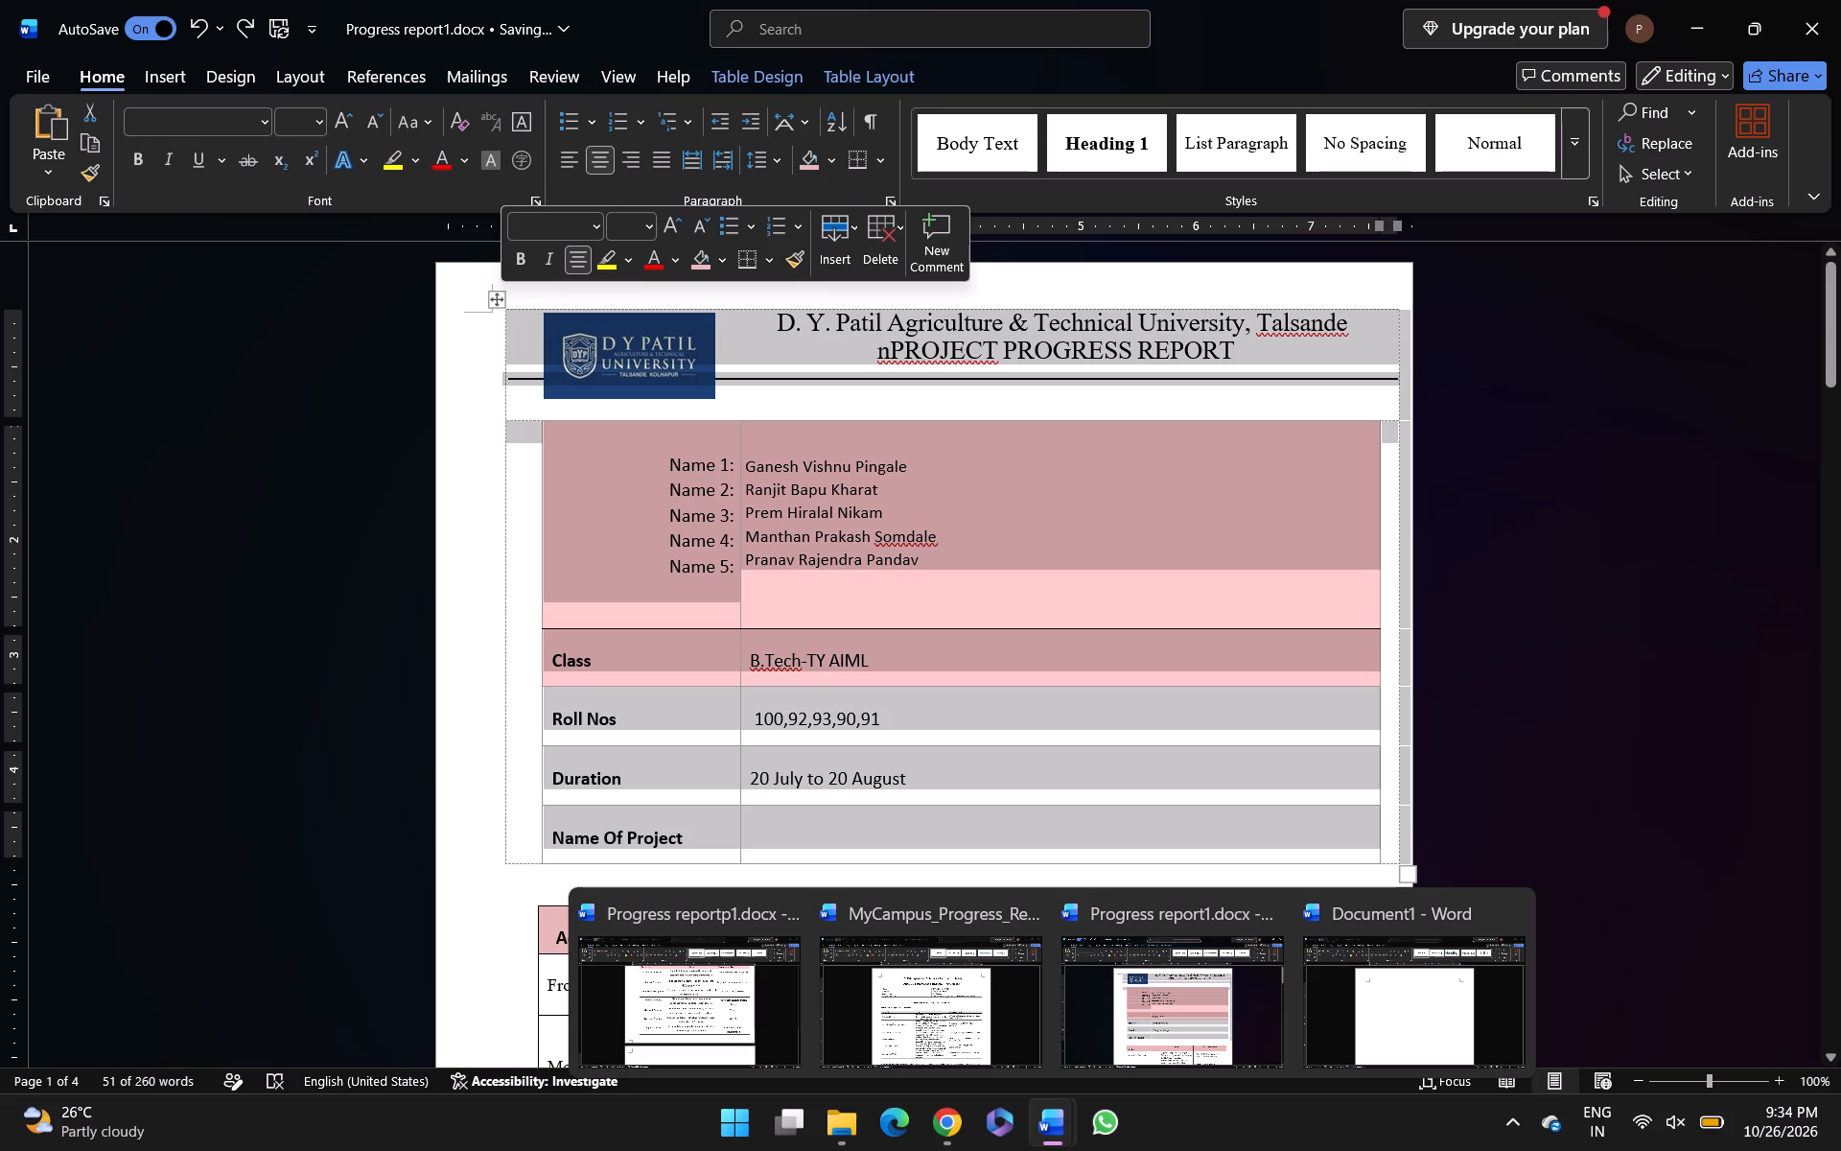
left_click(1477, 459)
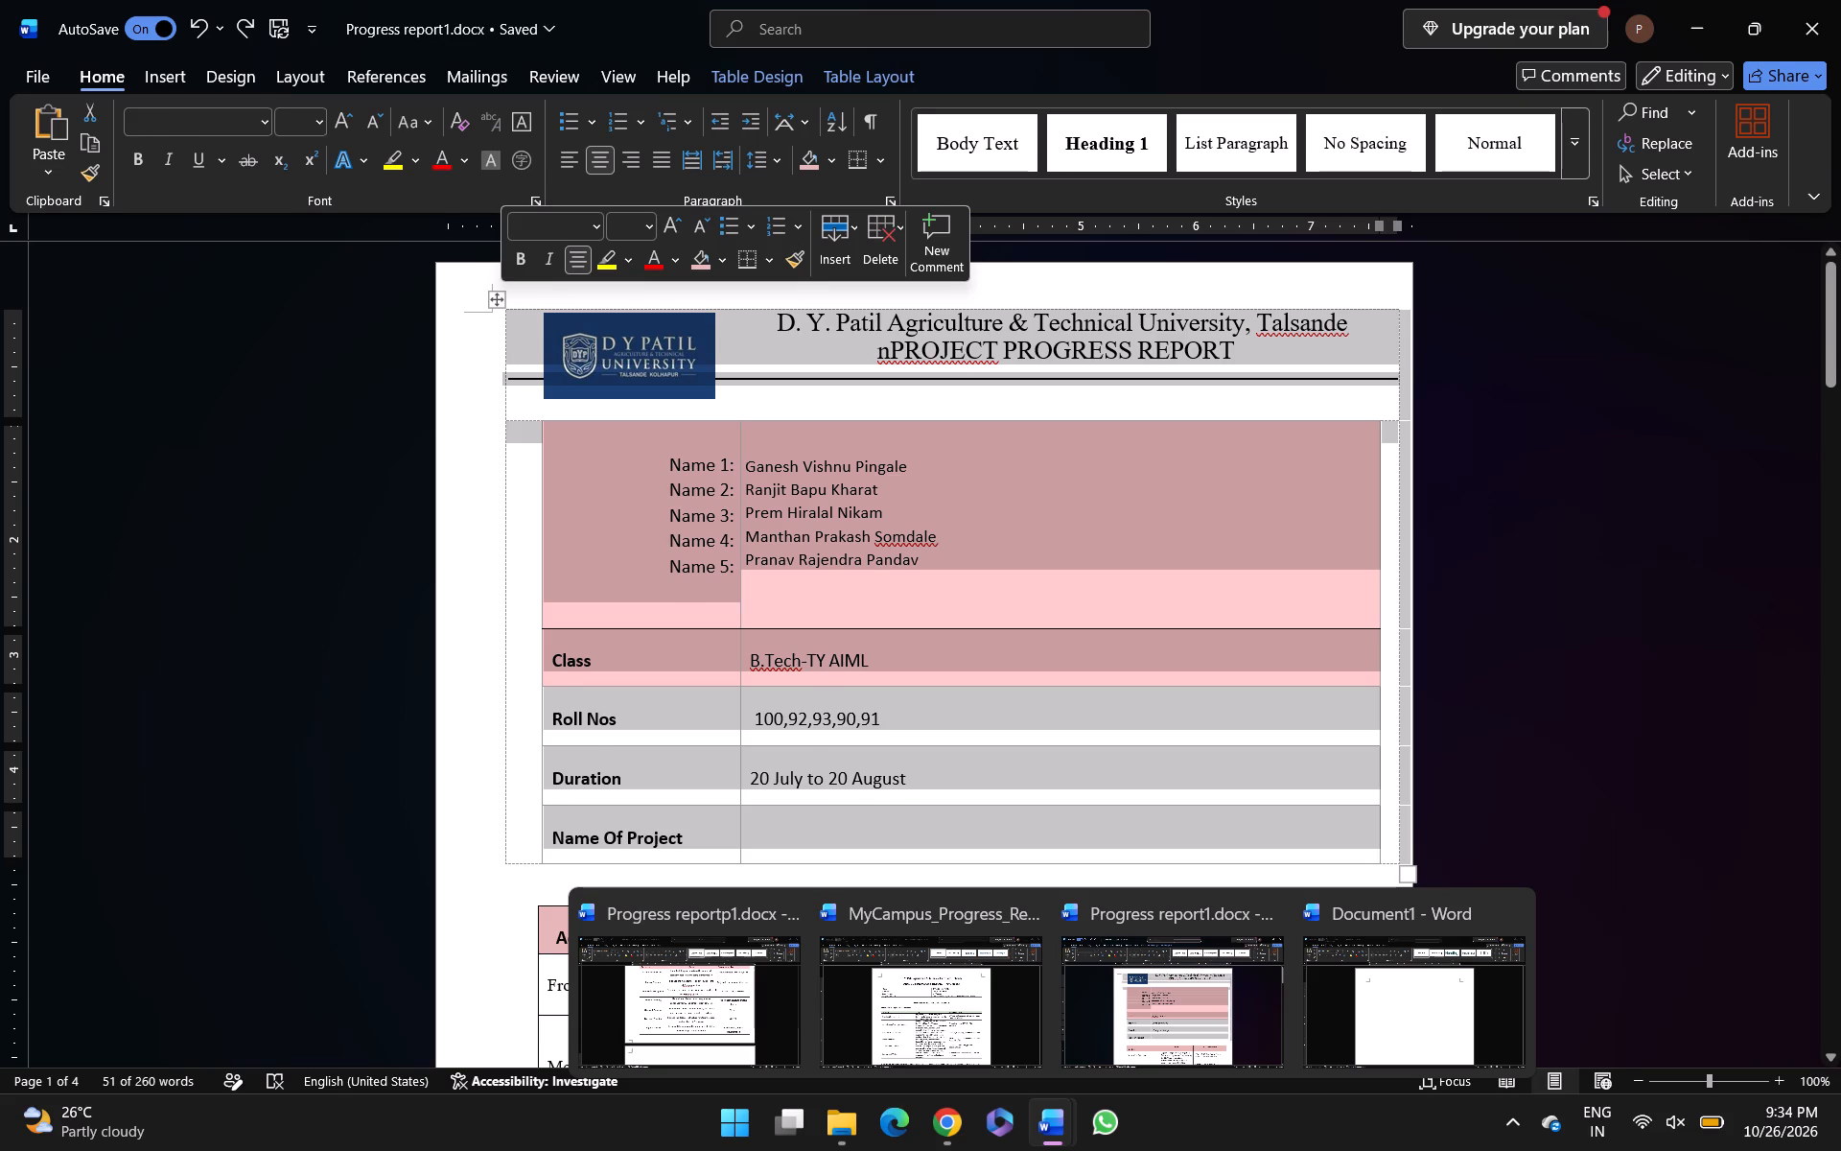
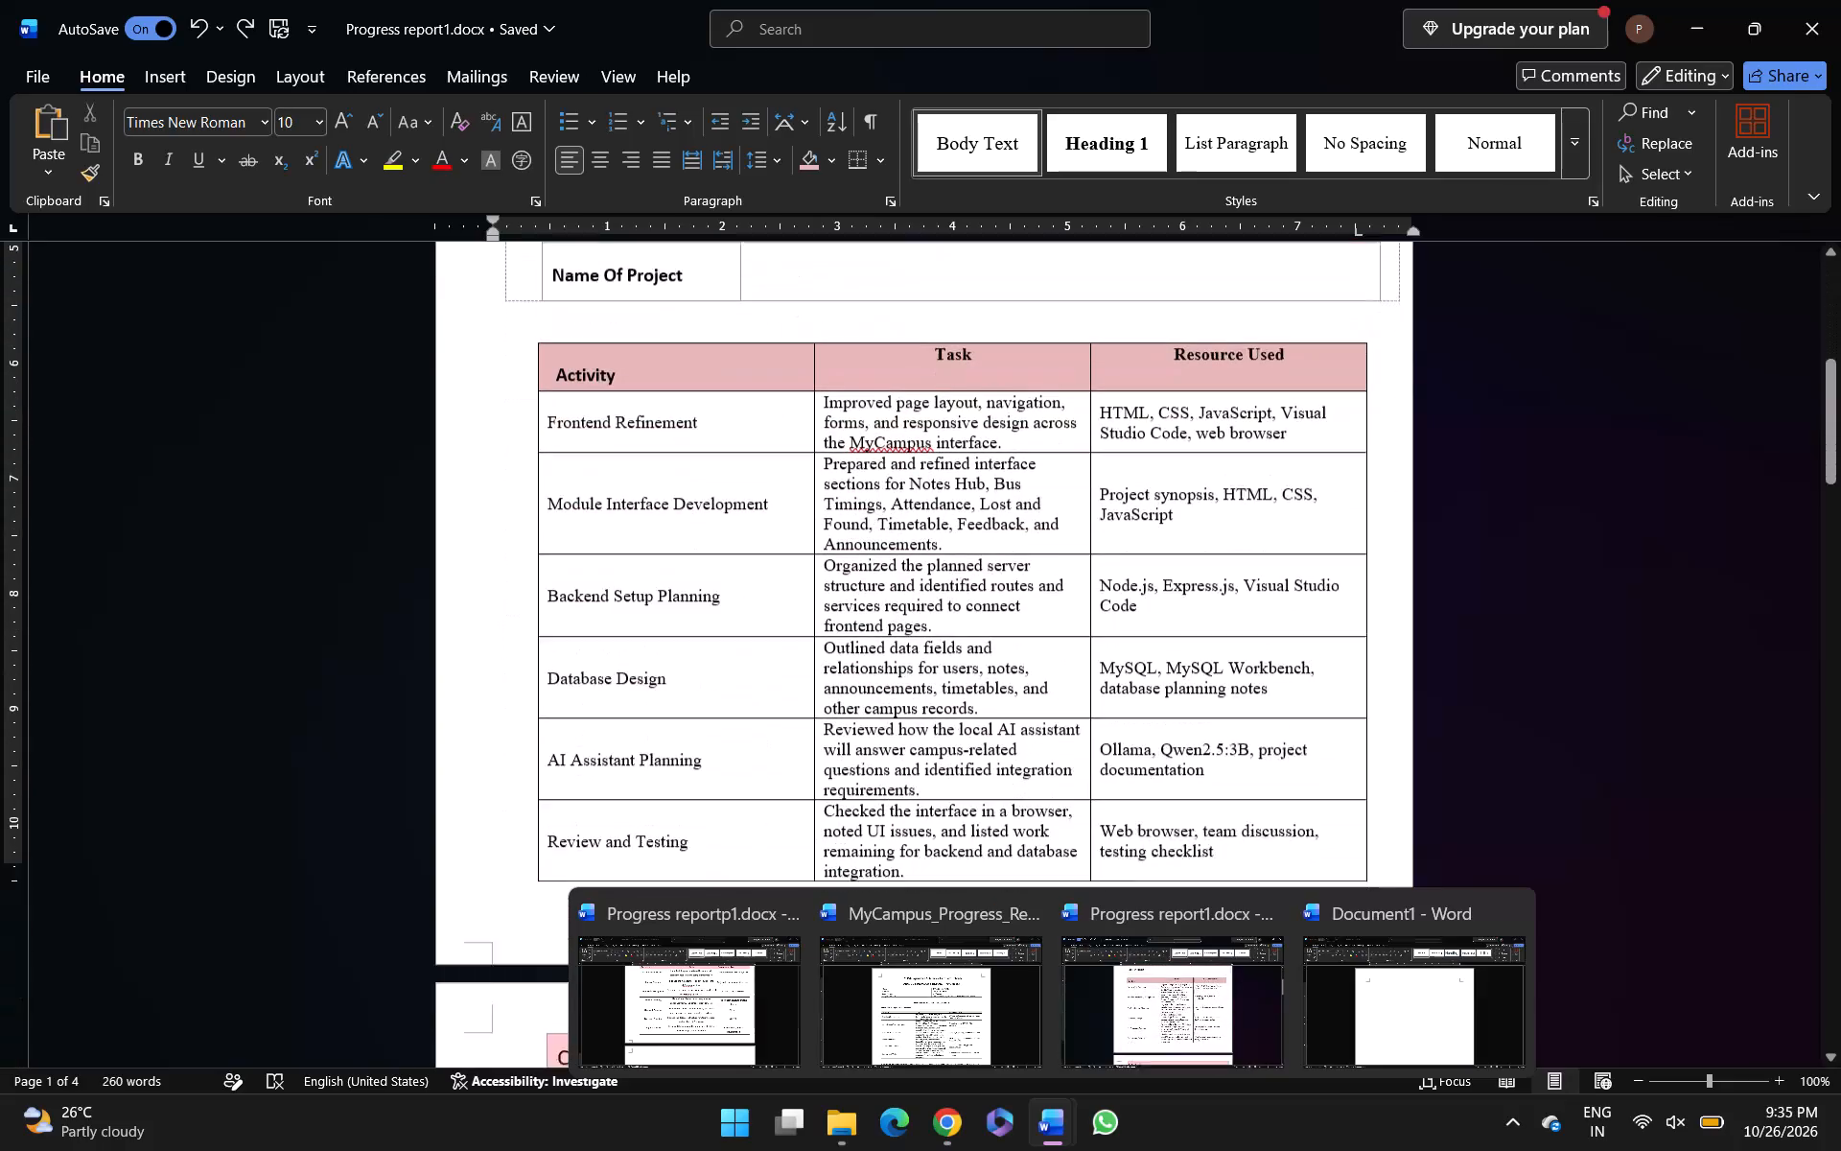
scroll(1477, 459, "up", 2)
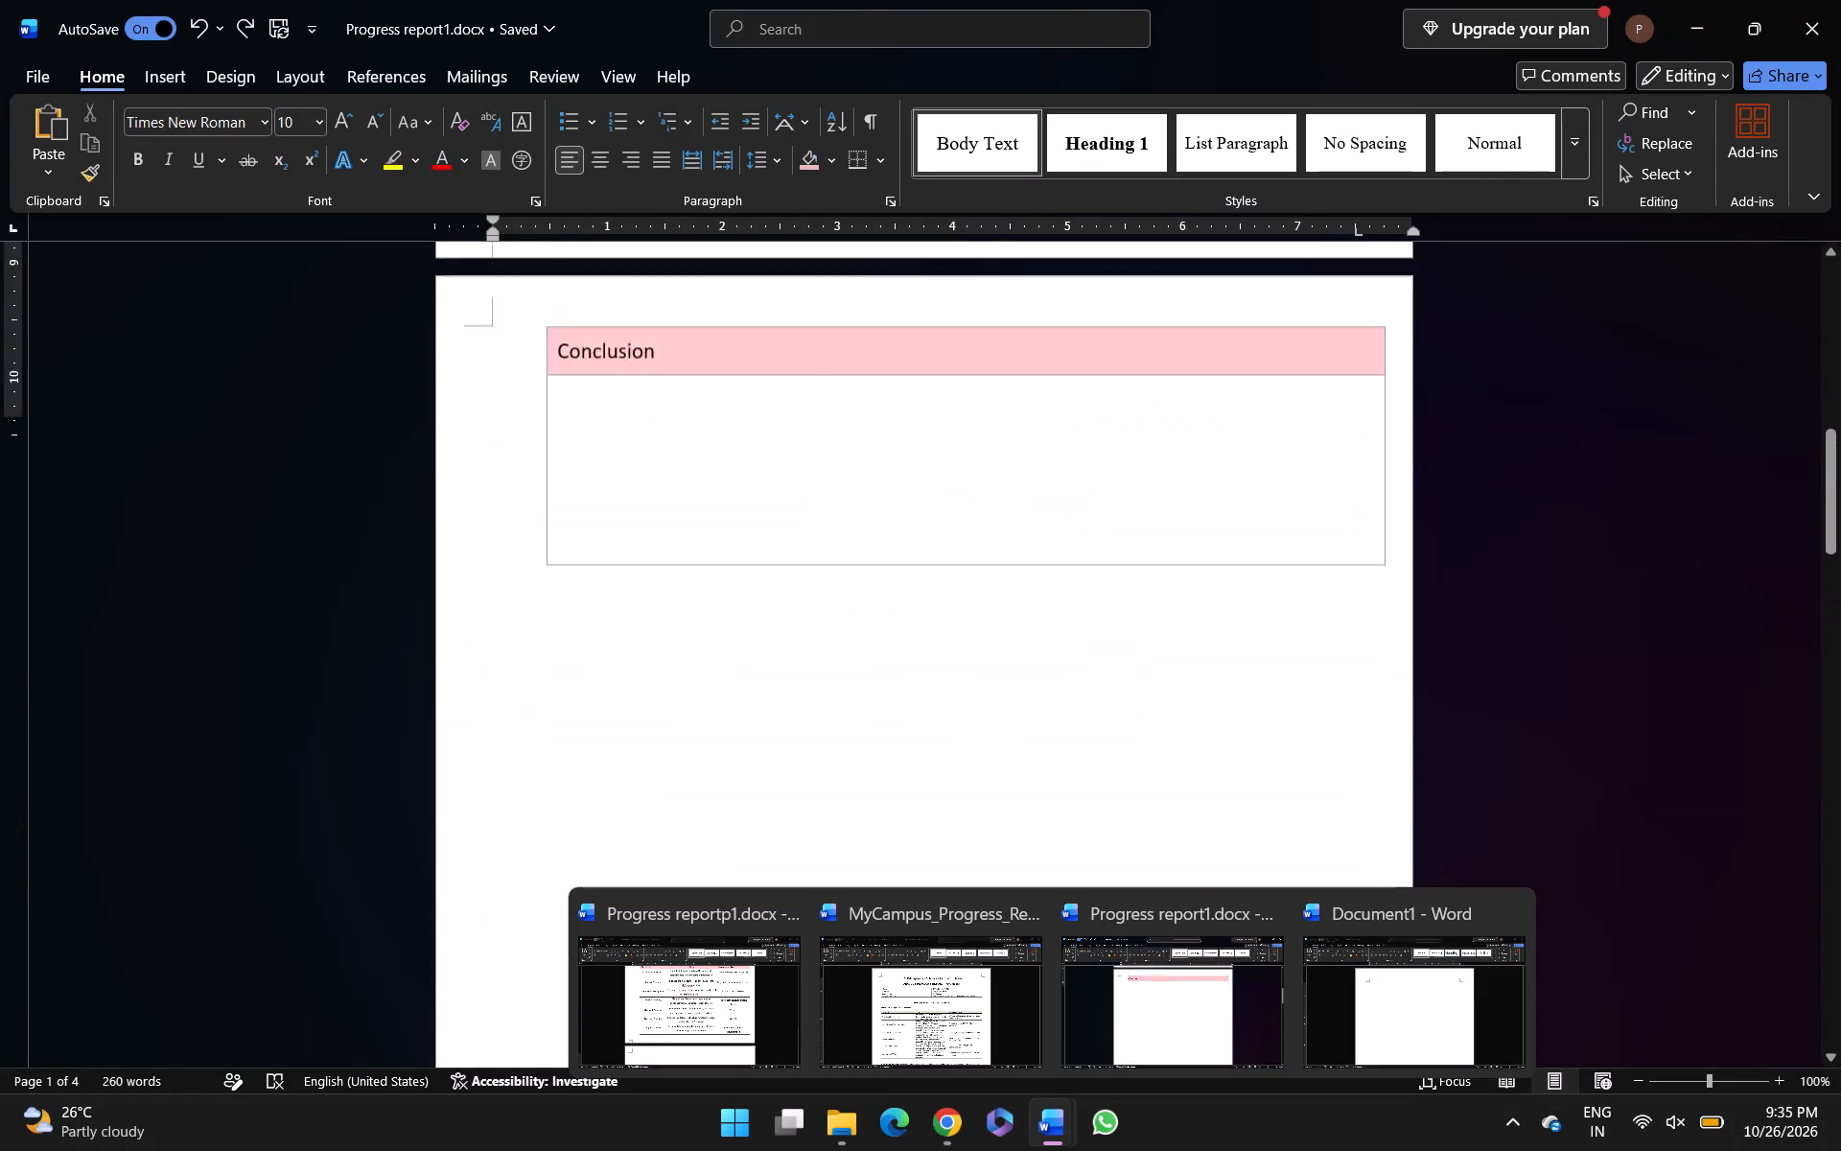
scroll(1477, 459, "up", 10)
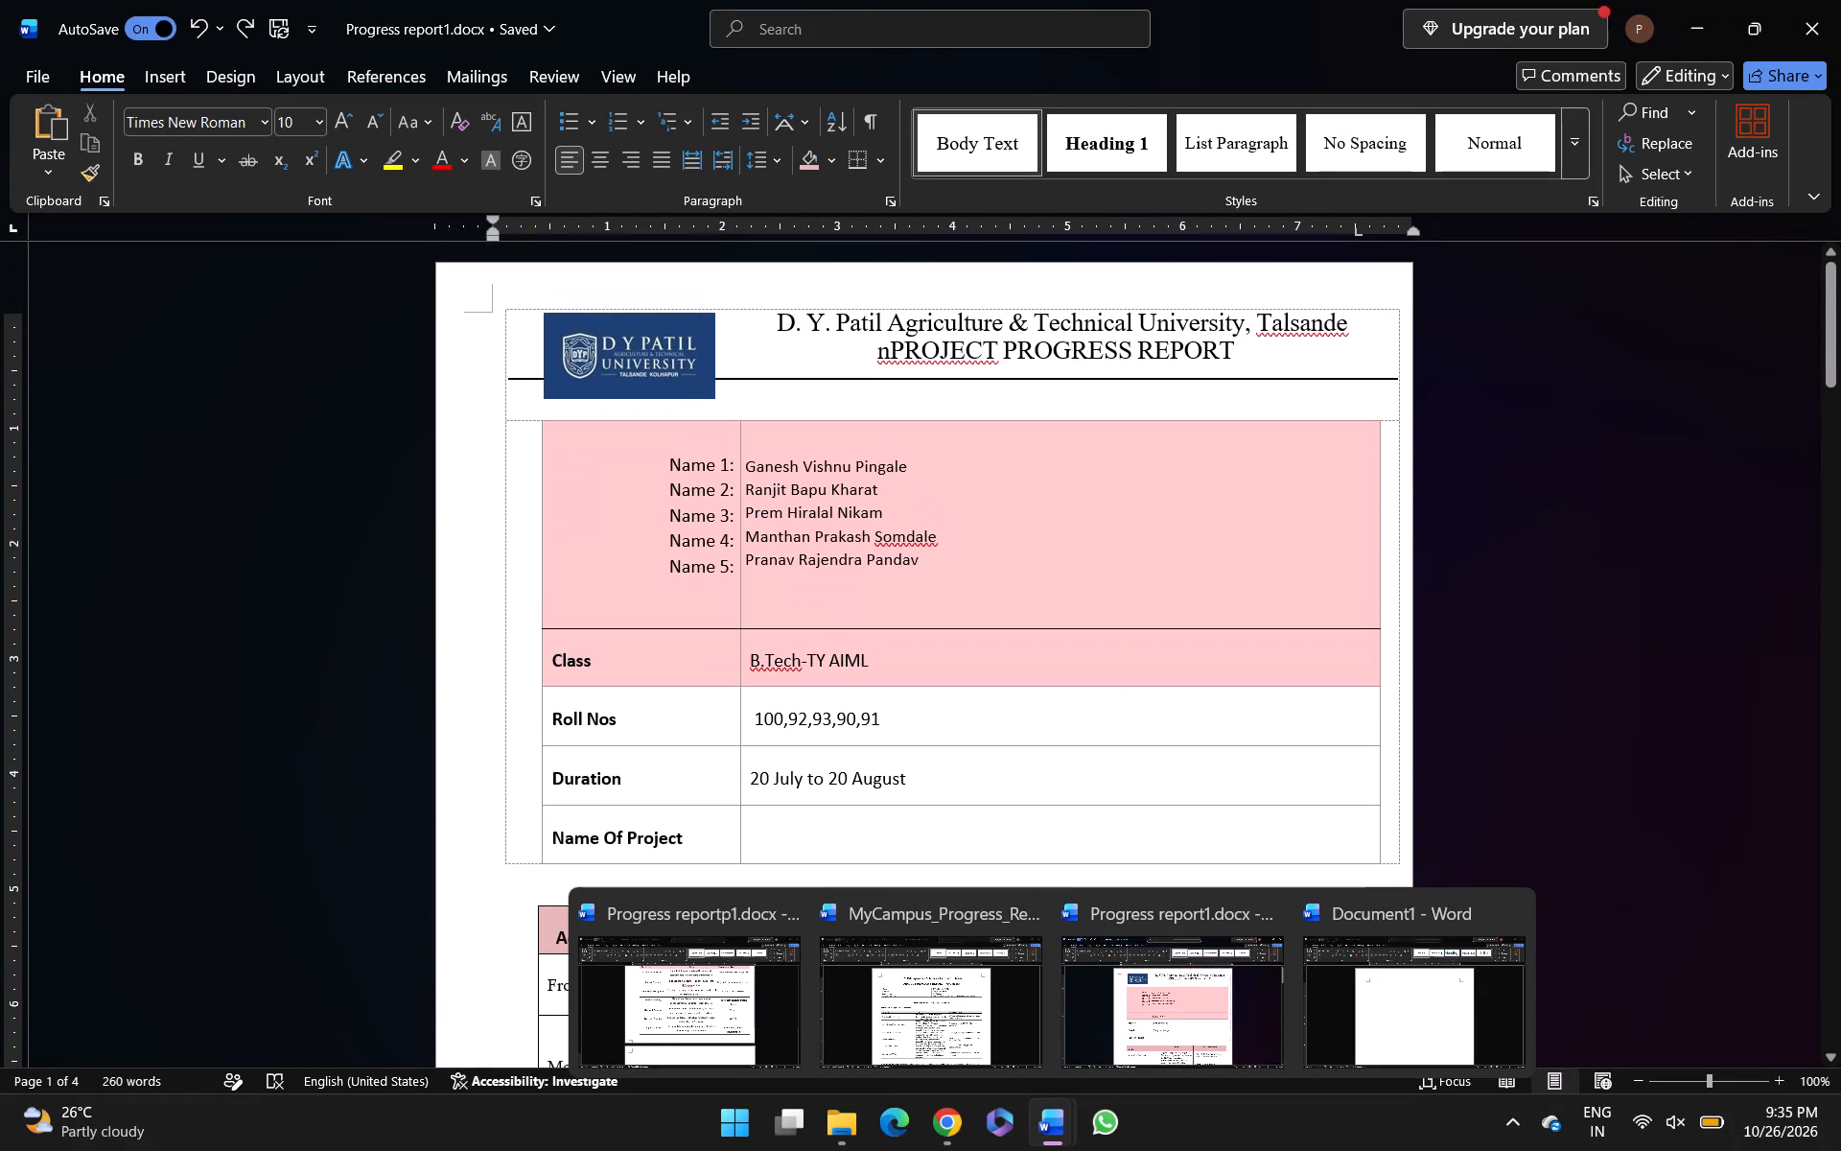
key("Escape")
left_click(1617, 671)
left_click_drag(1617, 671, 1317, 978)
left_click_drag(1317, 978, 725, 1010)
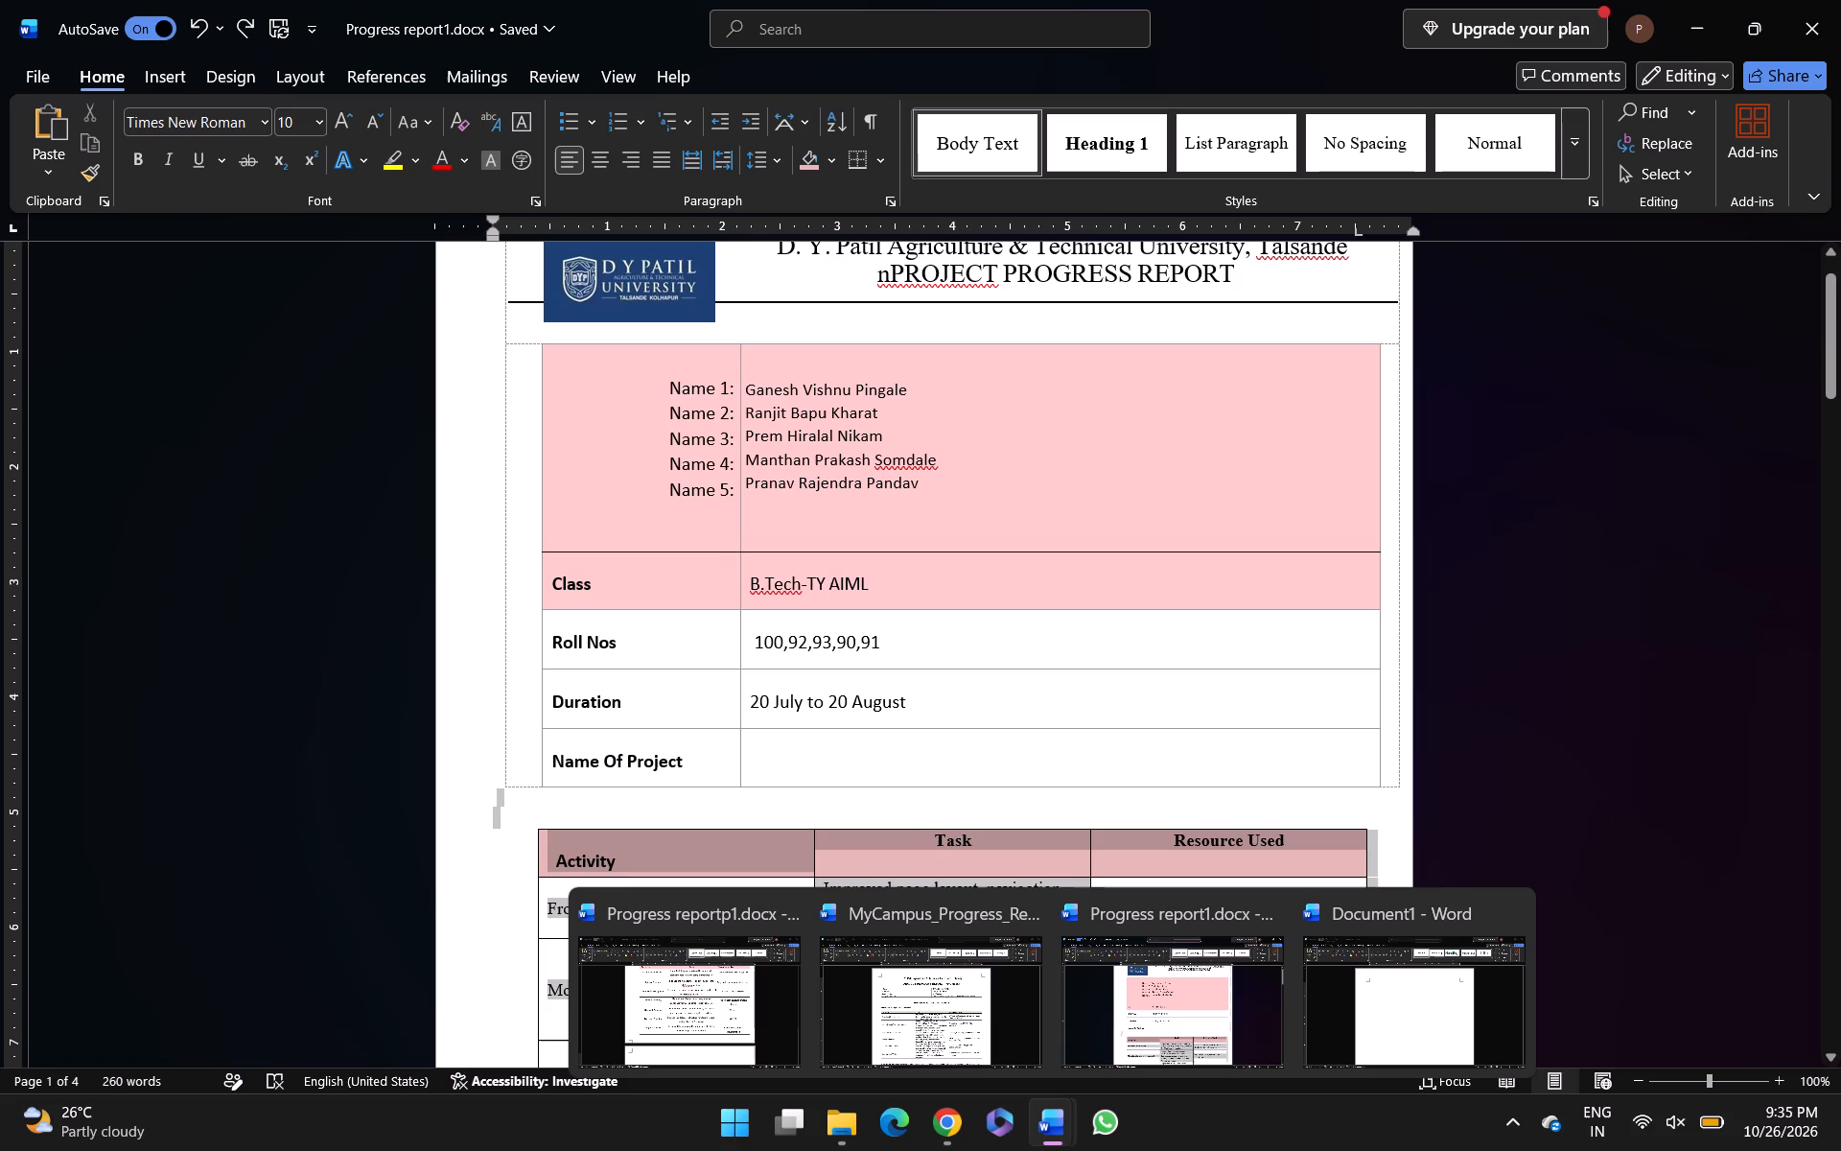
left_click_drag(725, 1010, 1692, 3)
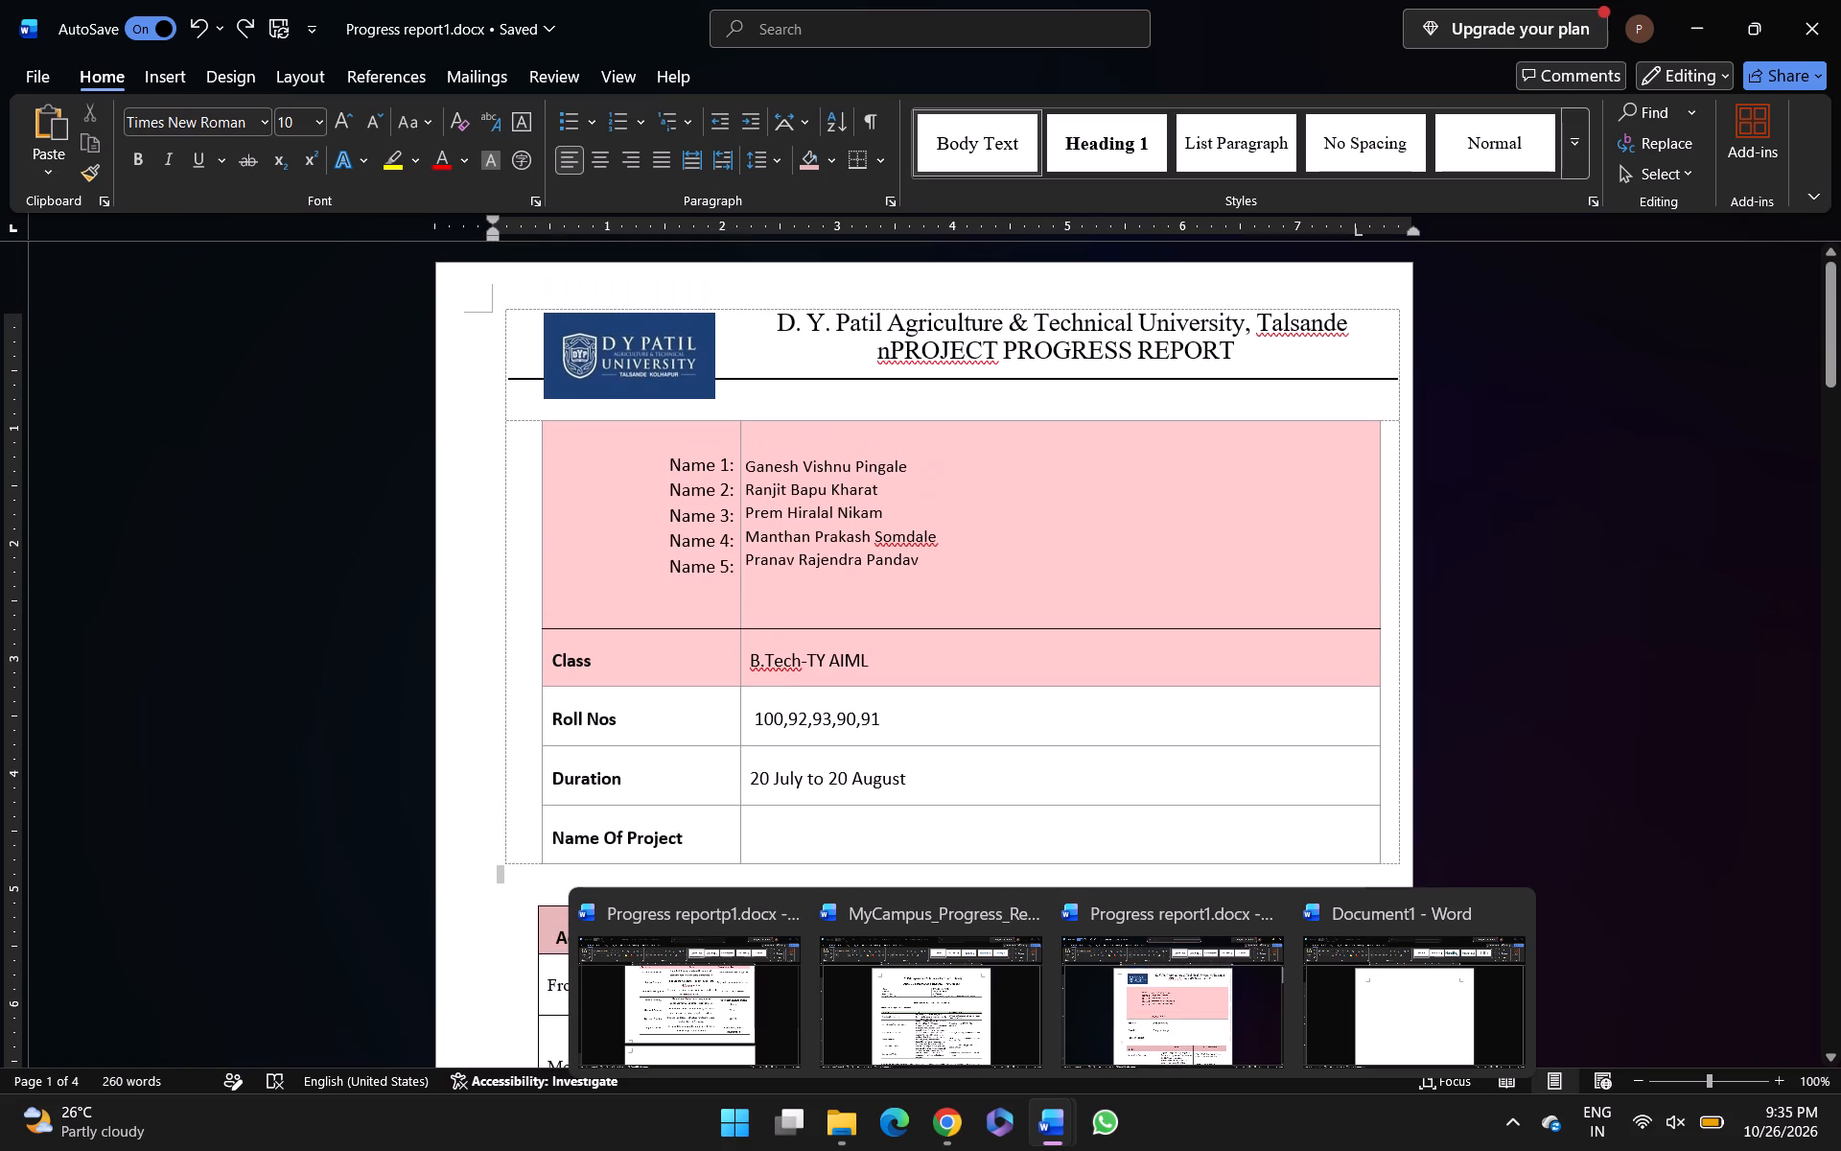
Minimise all open Word, browser and File Explorer windows to get back to the desktop.
left_click_drag(1692, 3, 1698, 40)
left_click(1698, 40)
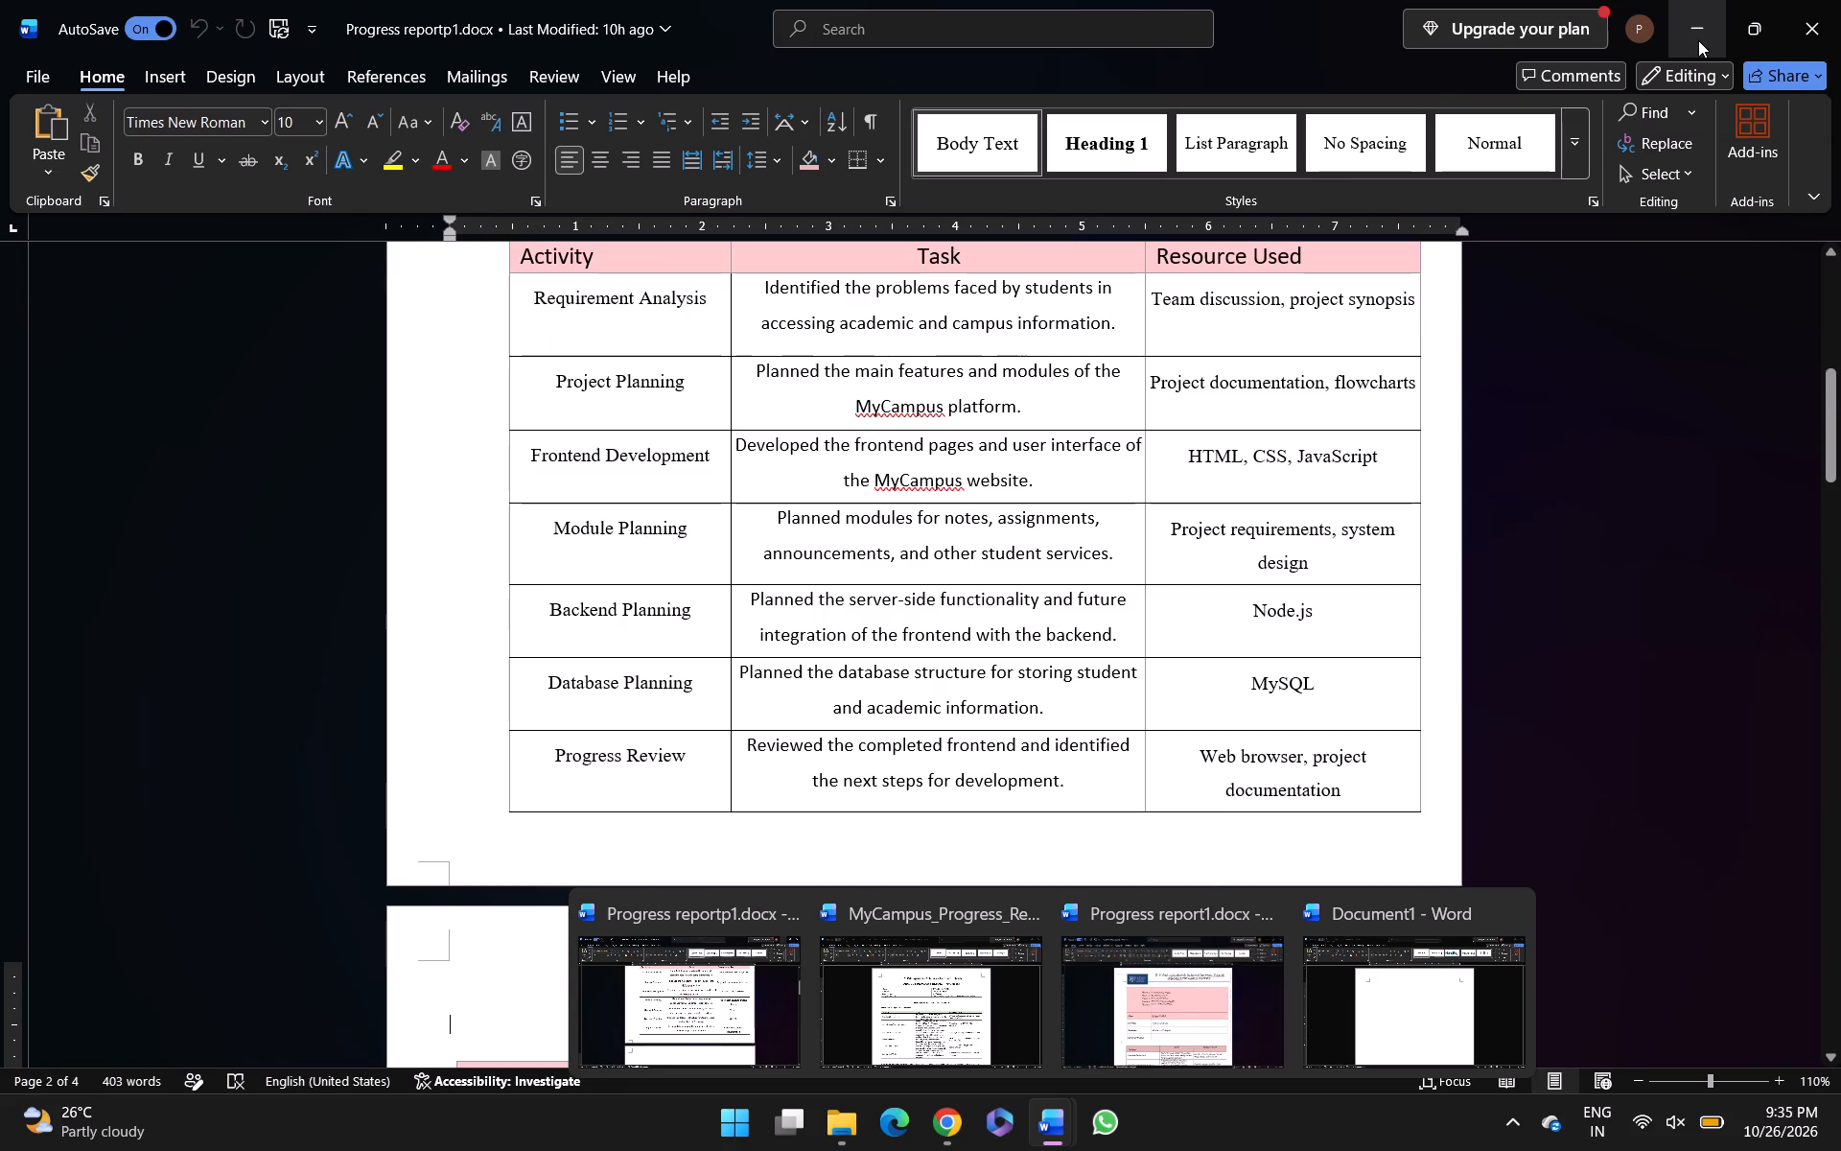
left_click(1698, 40)
left_click(1698, 40)
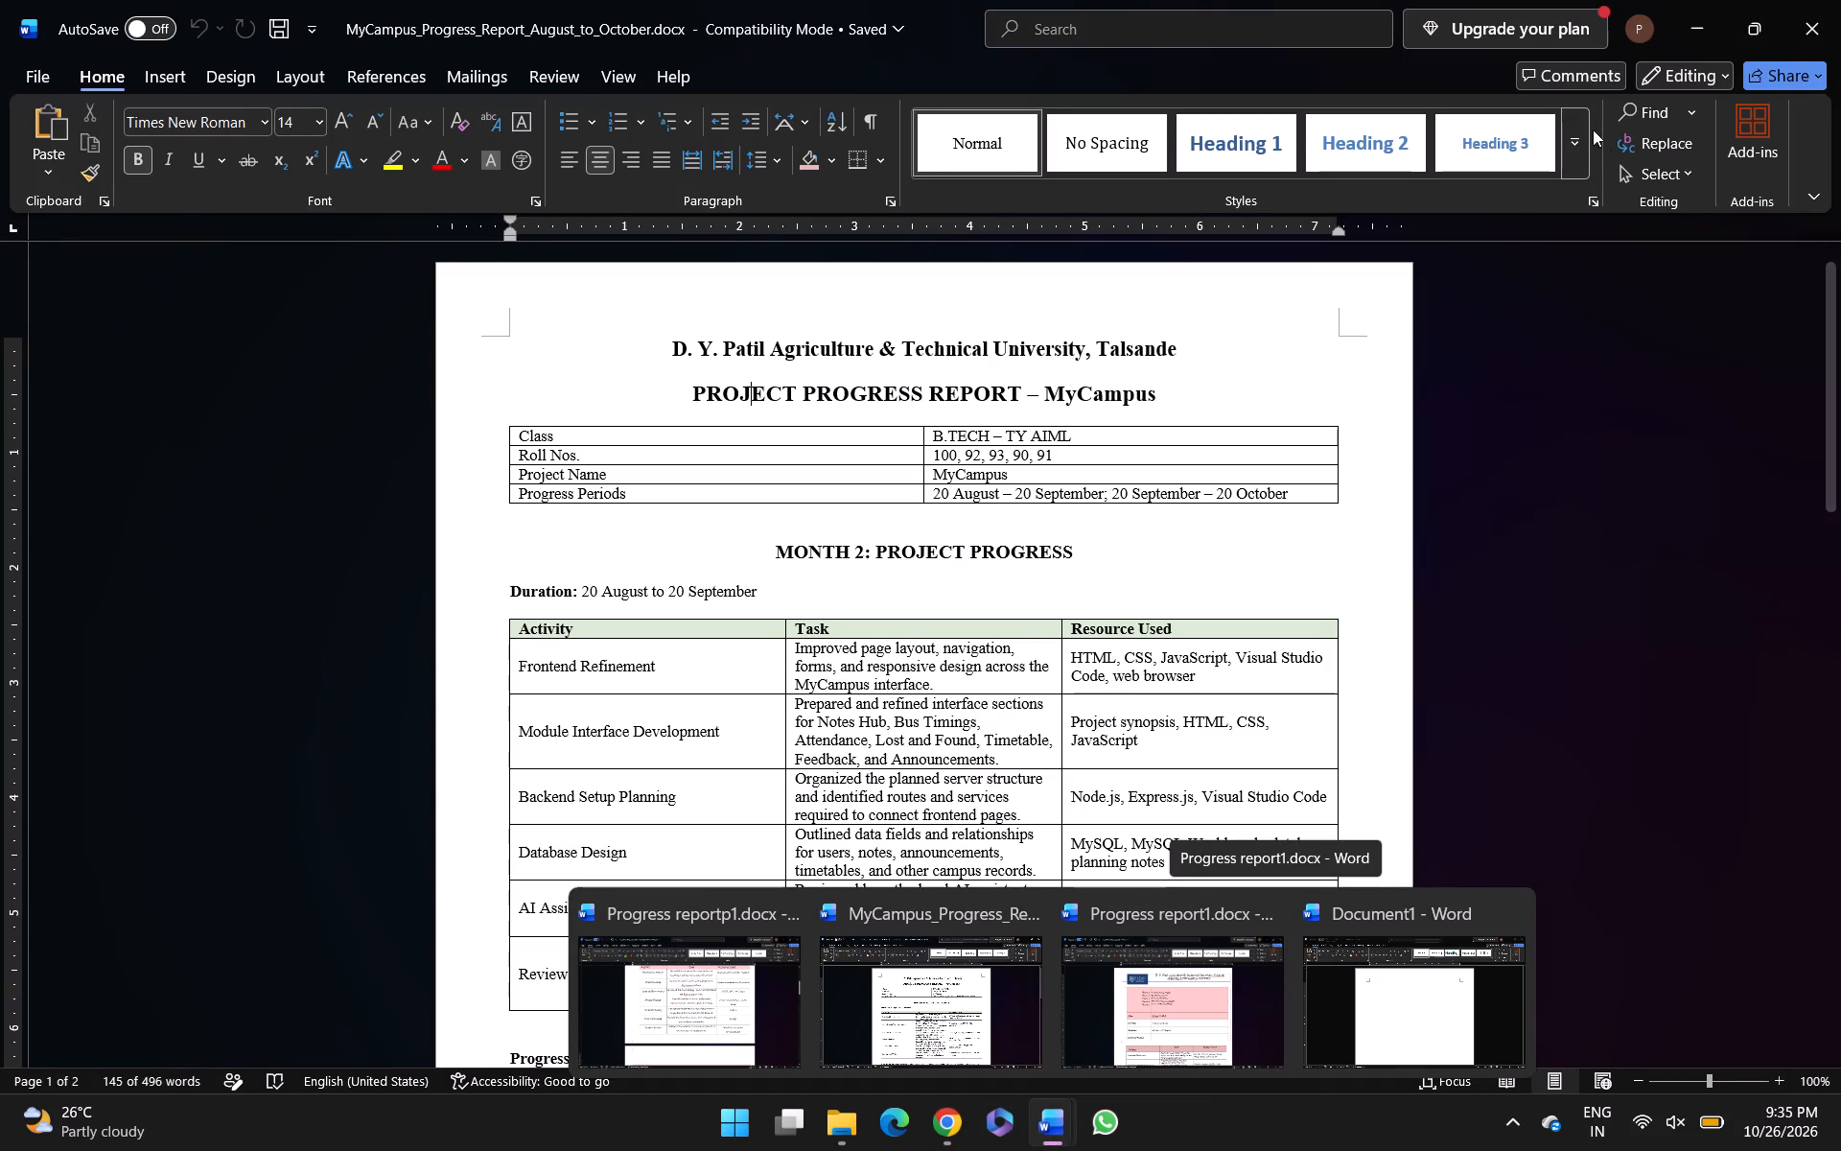
left_click(1714, 3)
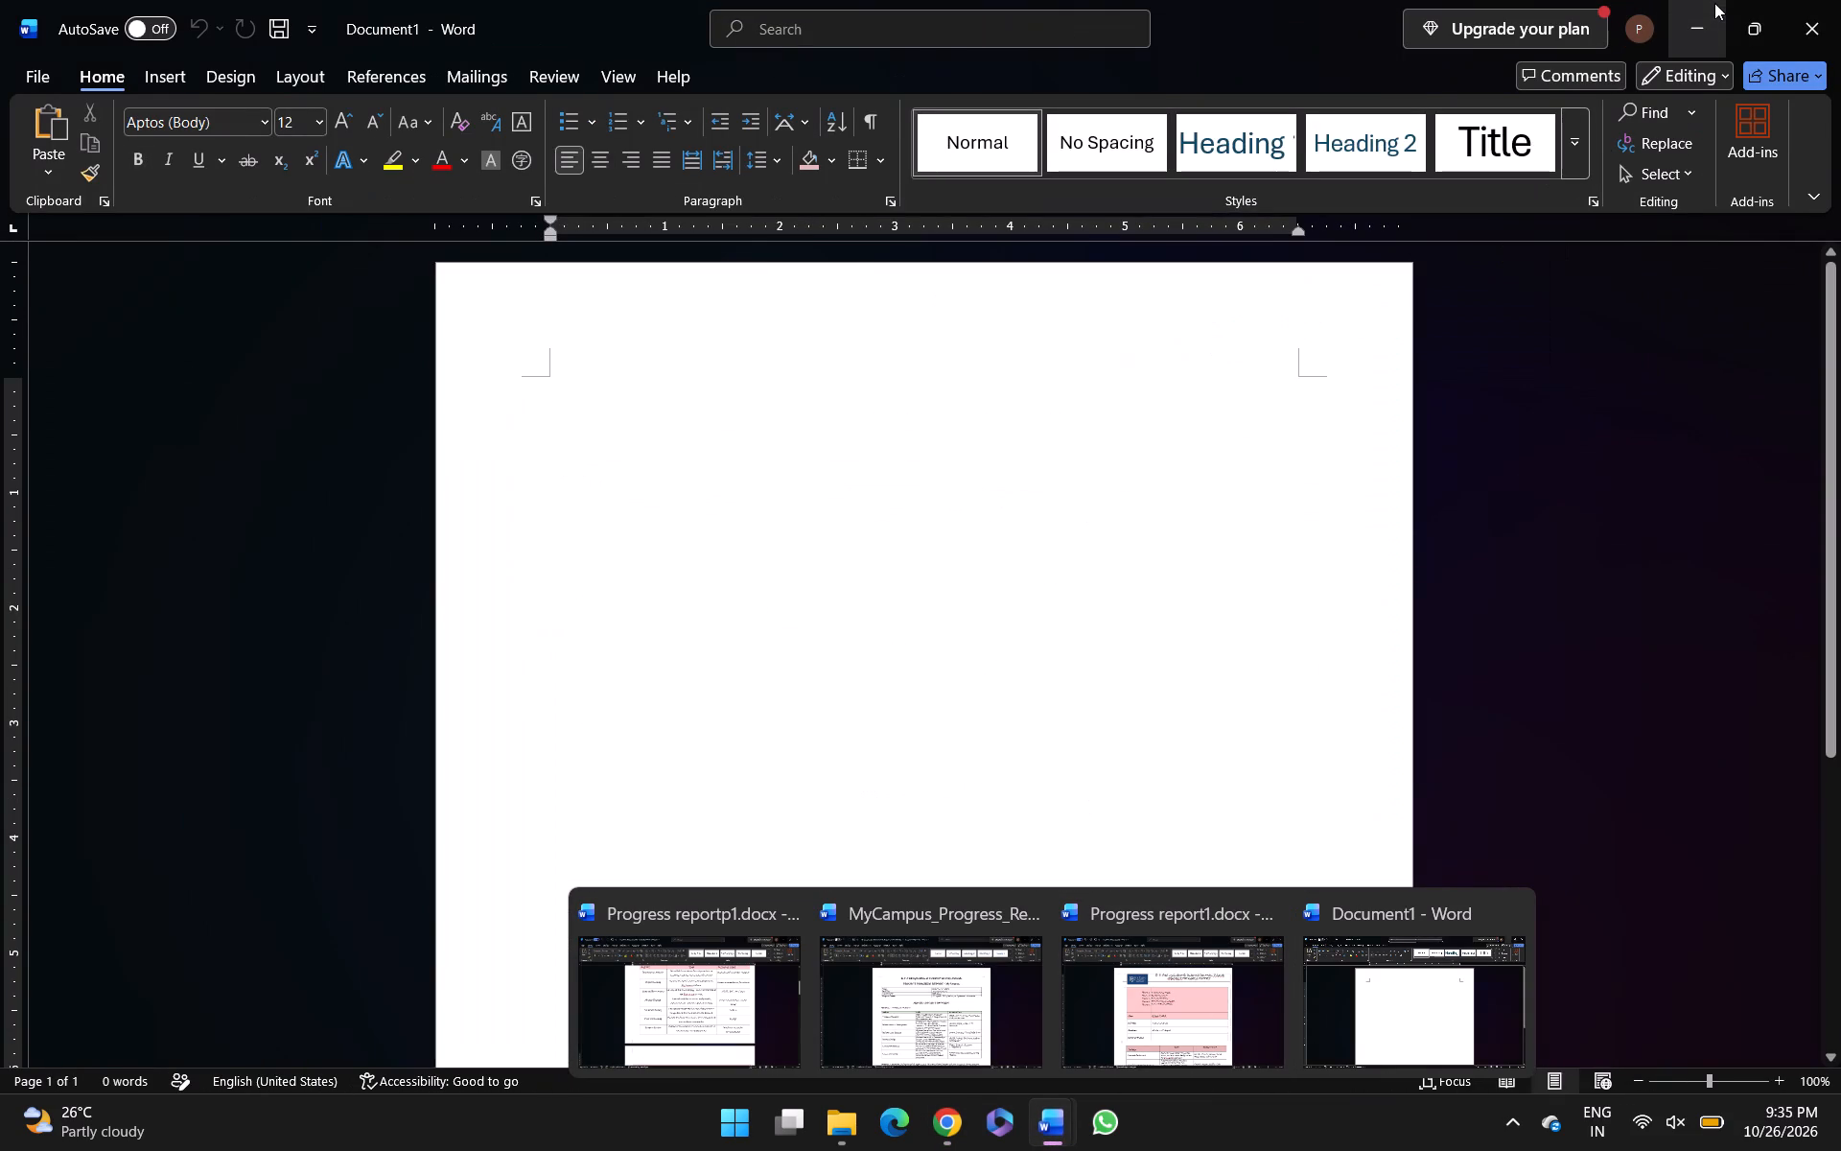
left_click(1714, 3)
left_click(1682, 12)
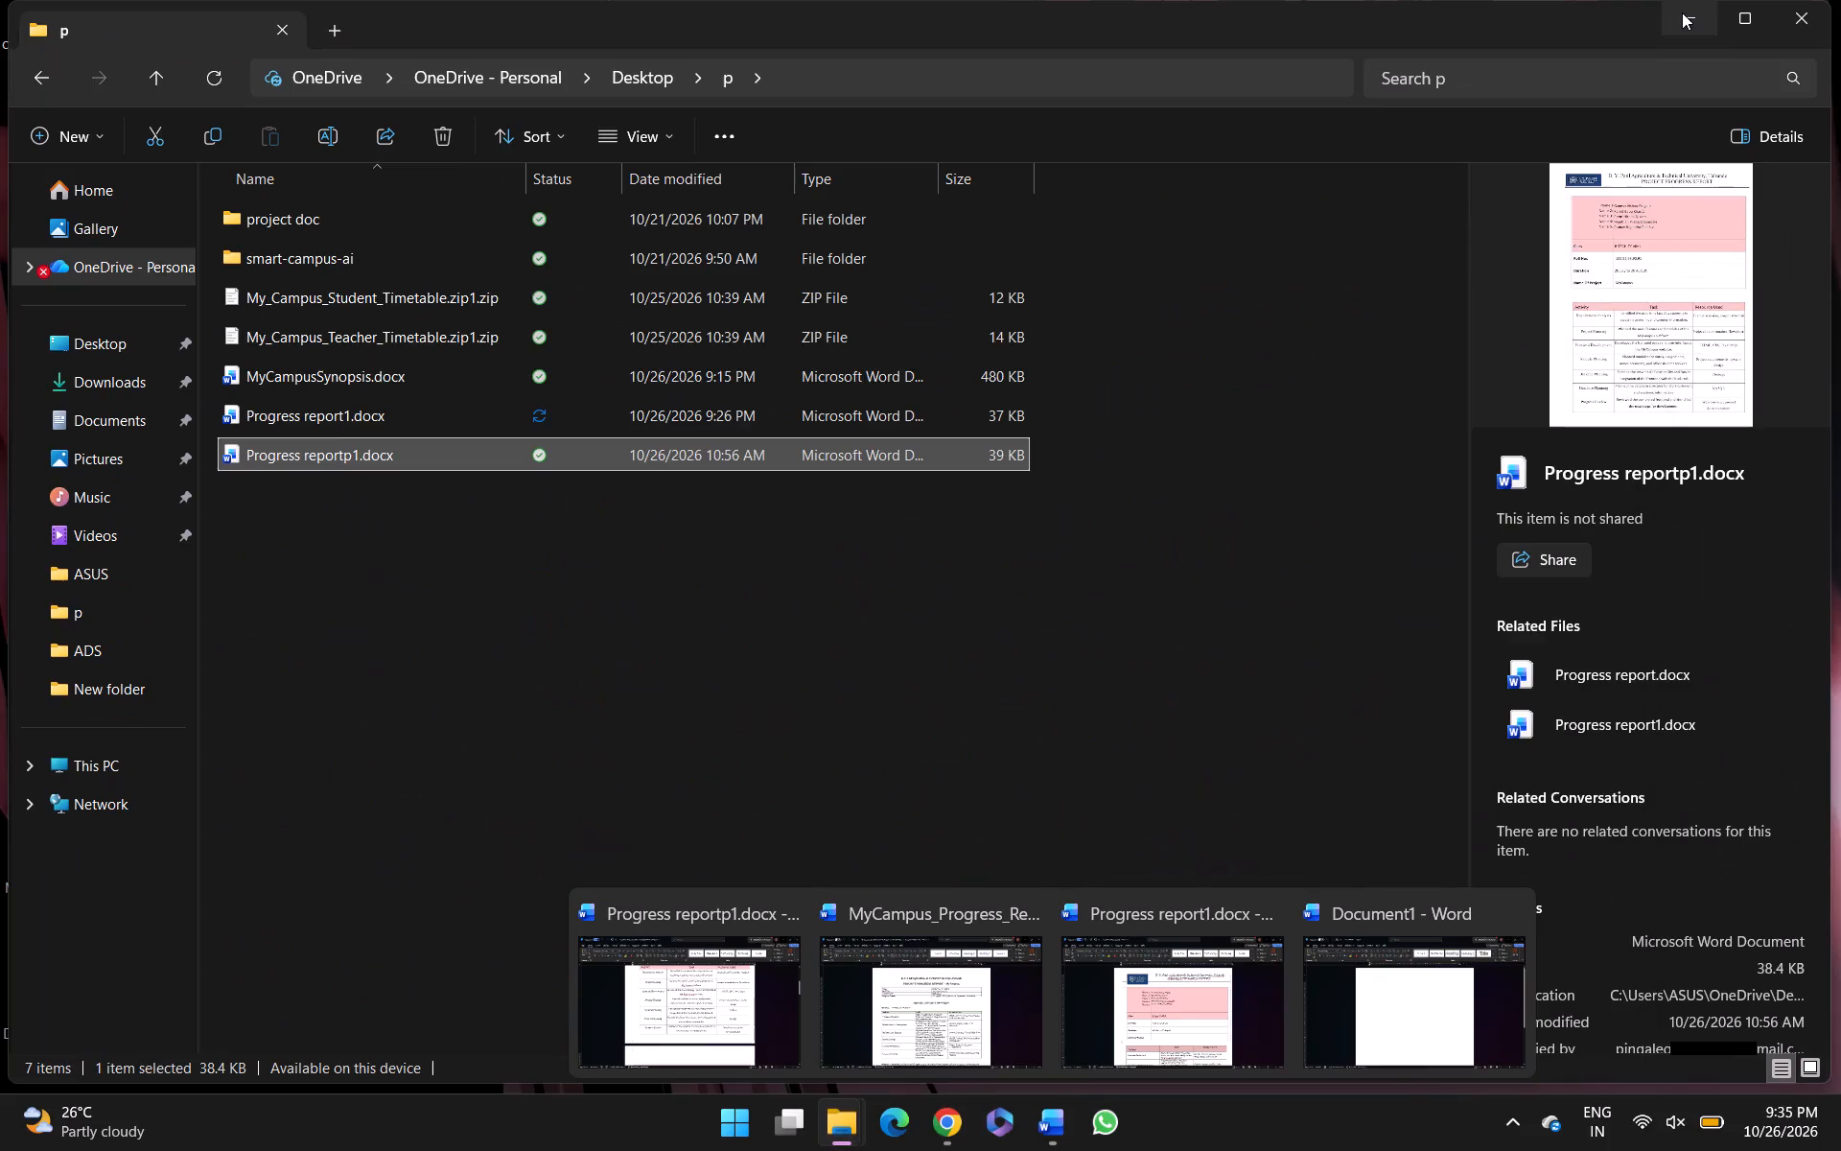
left_click(1682, 12)
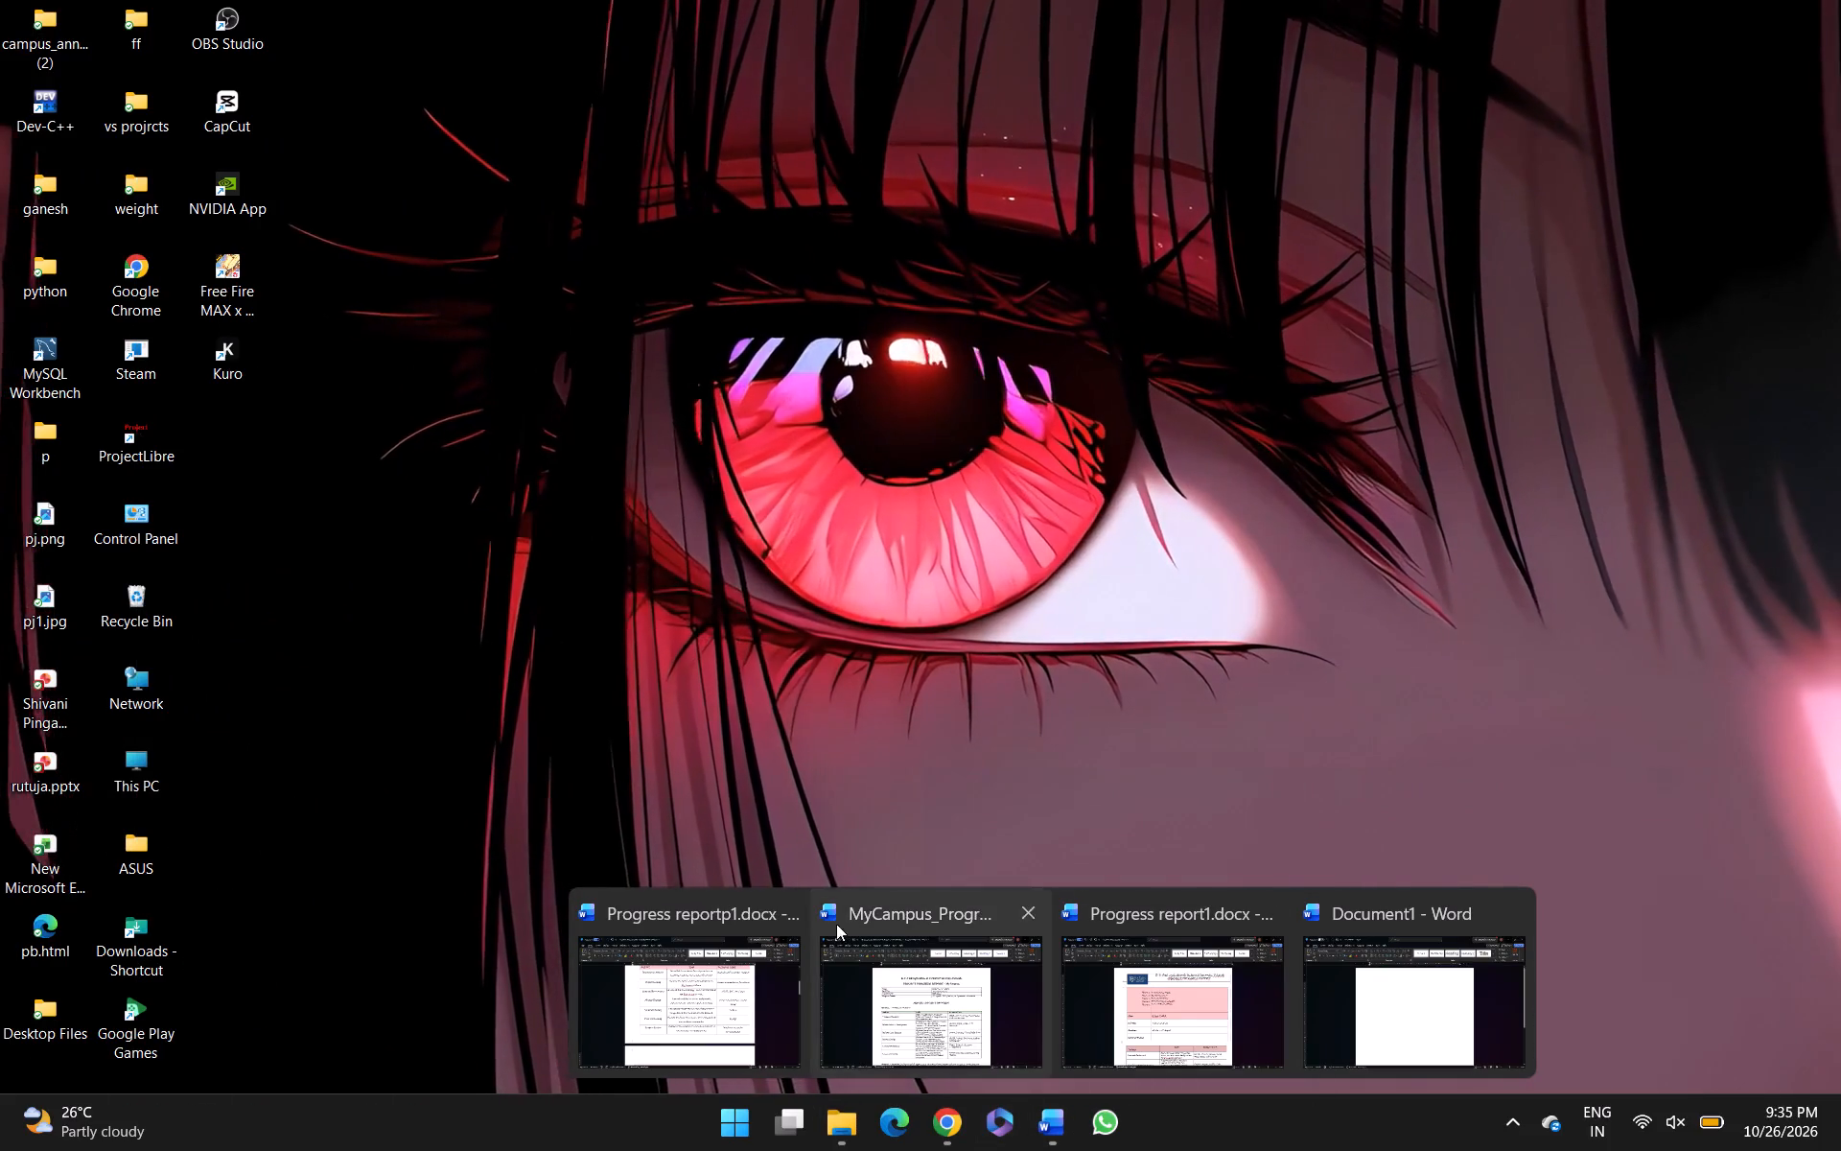
Close the Progress reportp1, MyCampus progress report, Progress report1 and blank Document1 windows in Word.
left_click(787, 920)
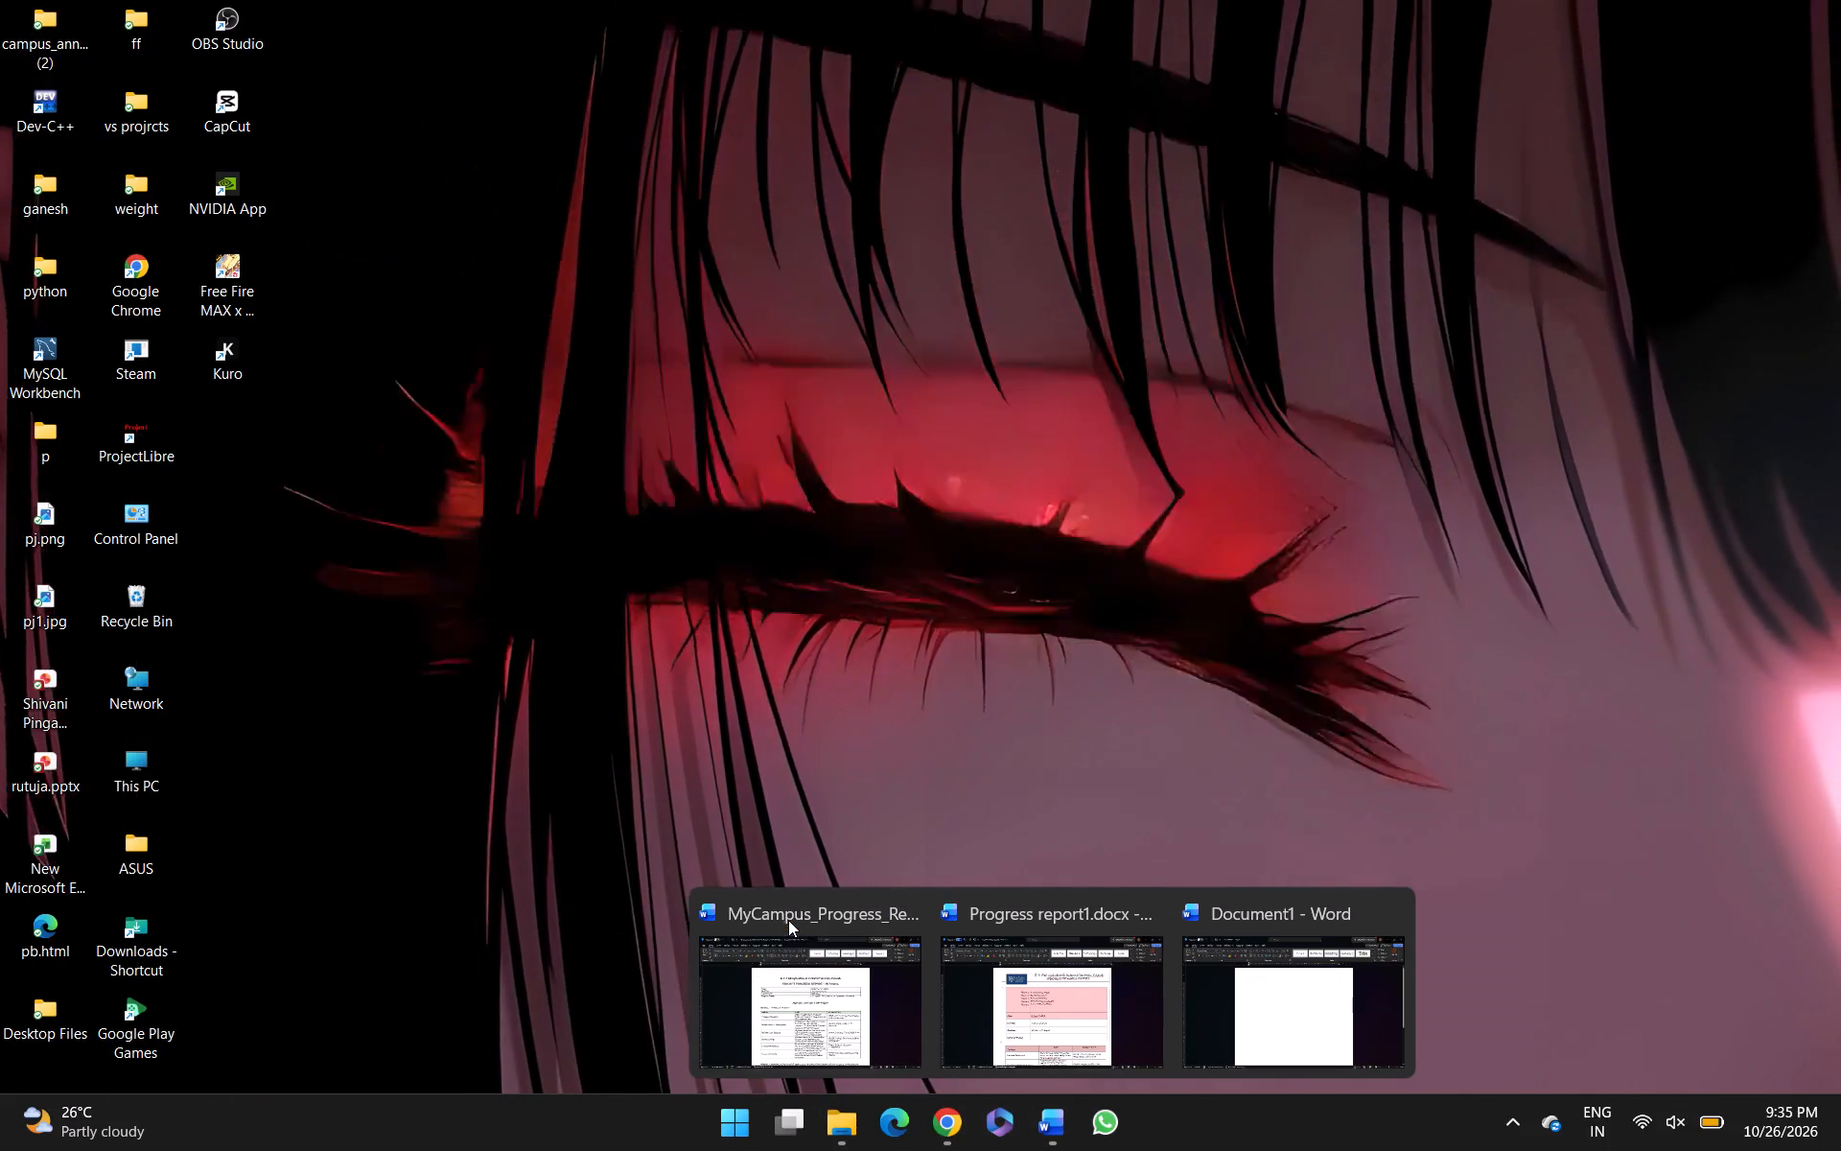
left_click(920, 904)
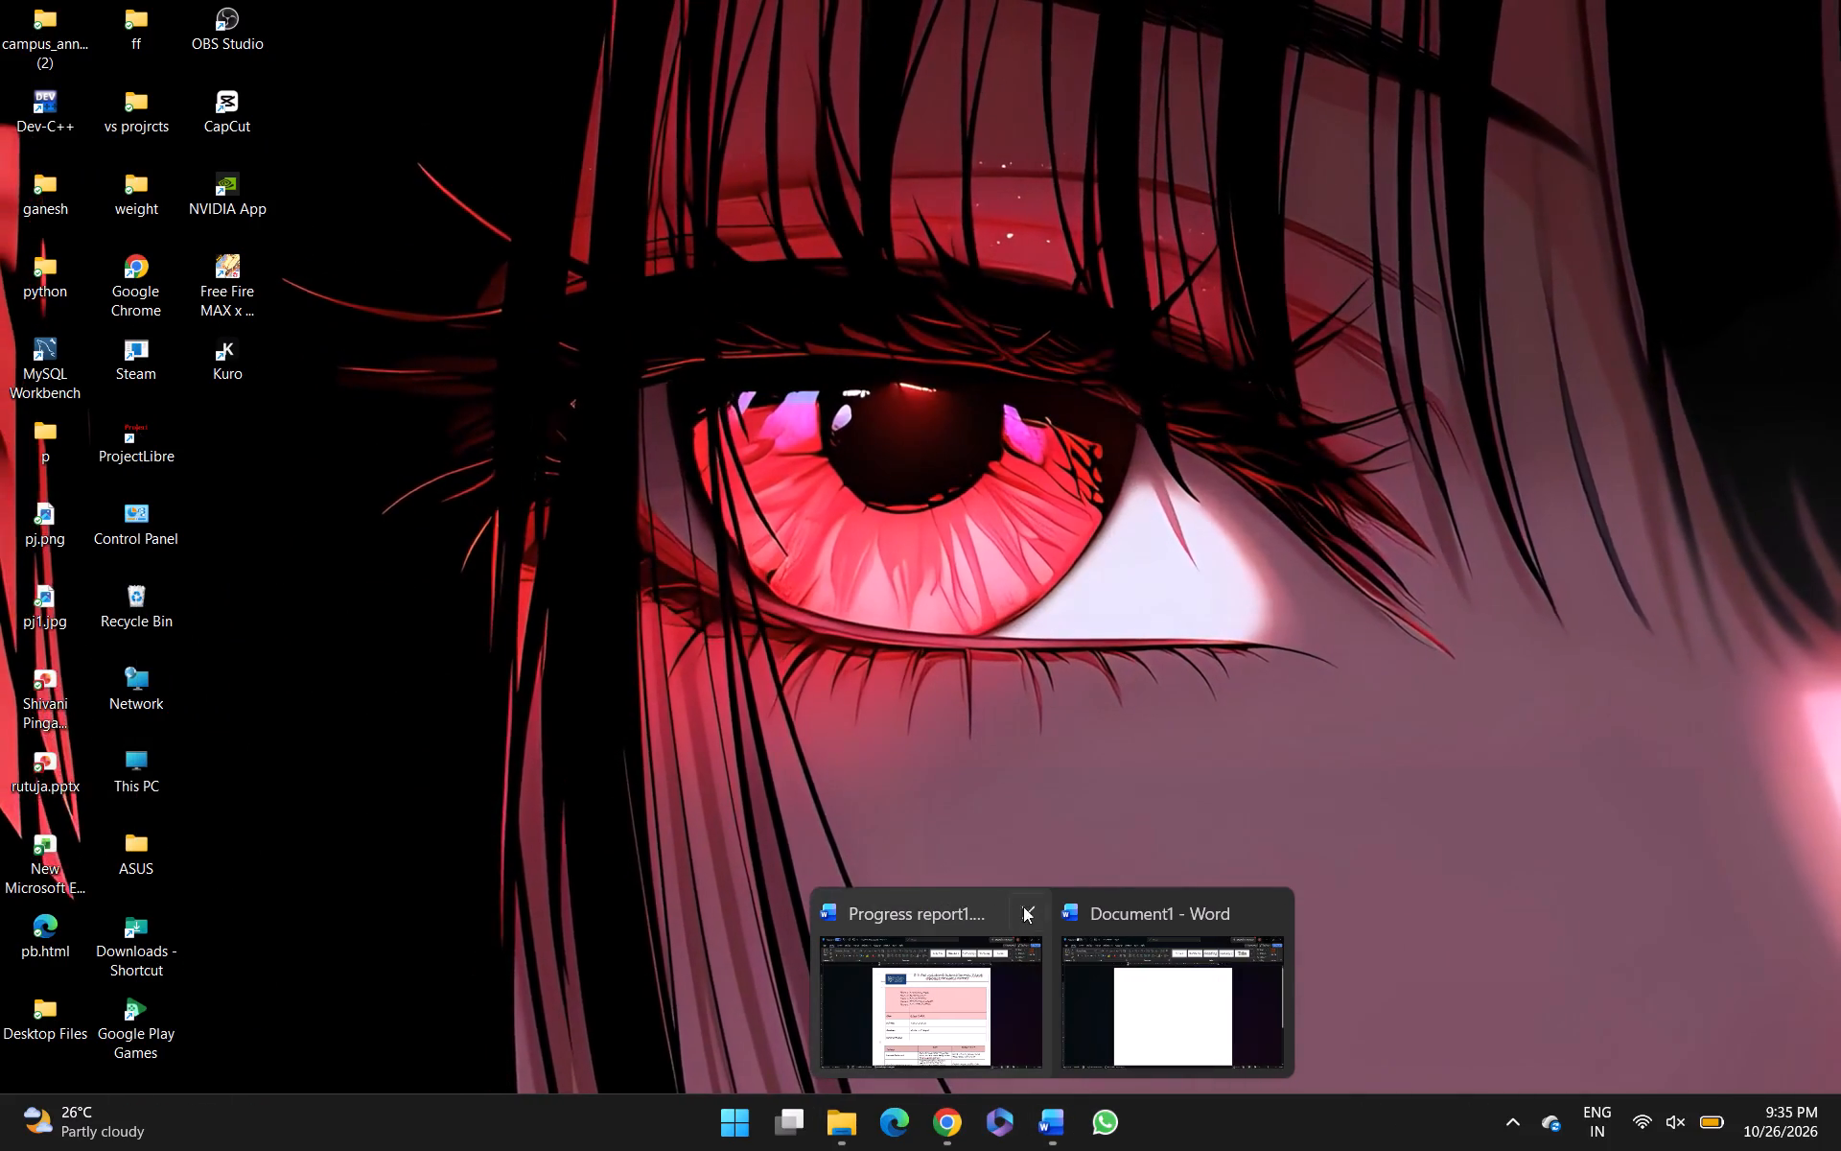
left_click(1032, 906)
left_click(1143, 906)
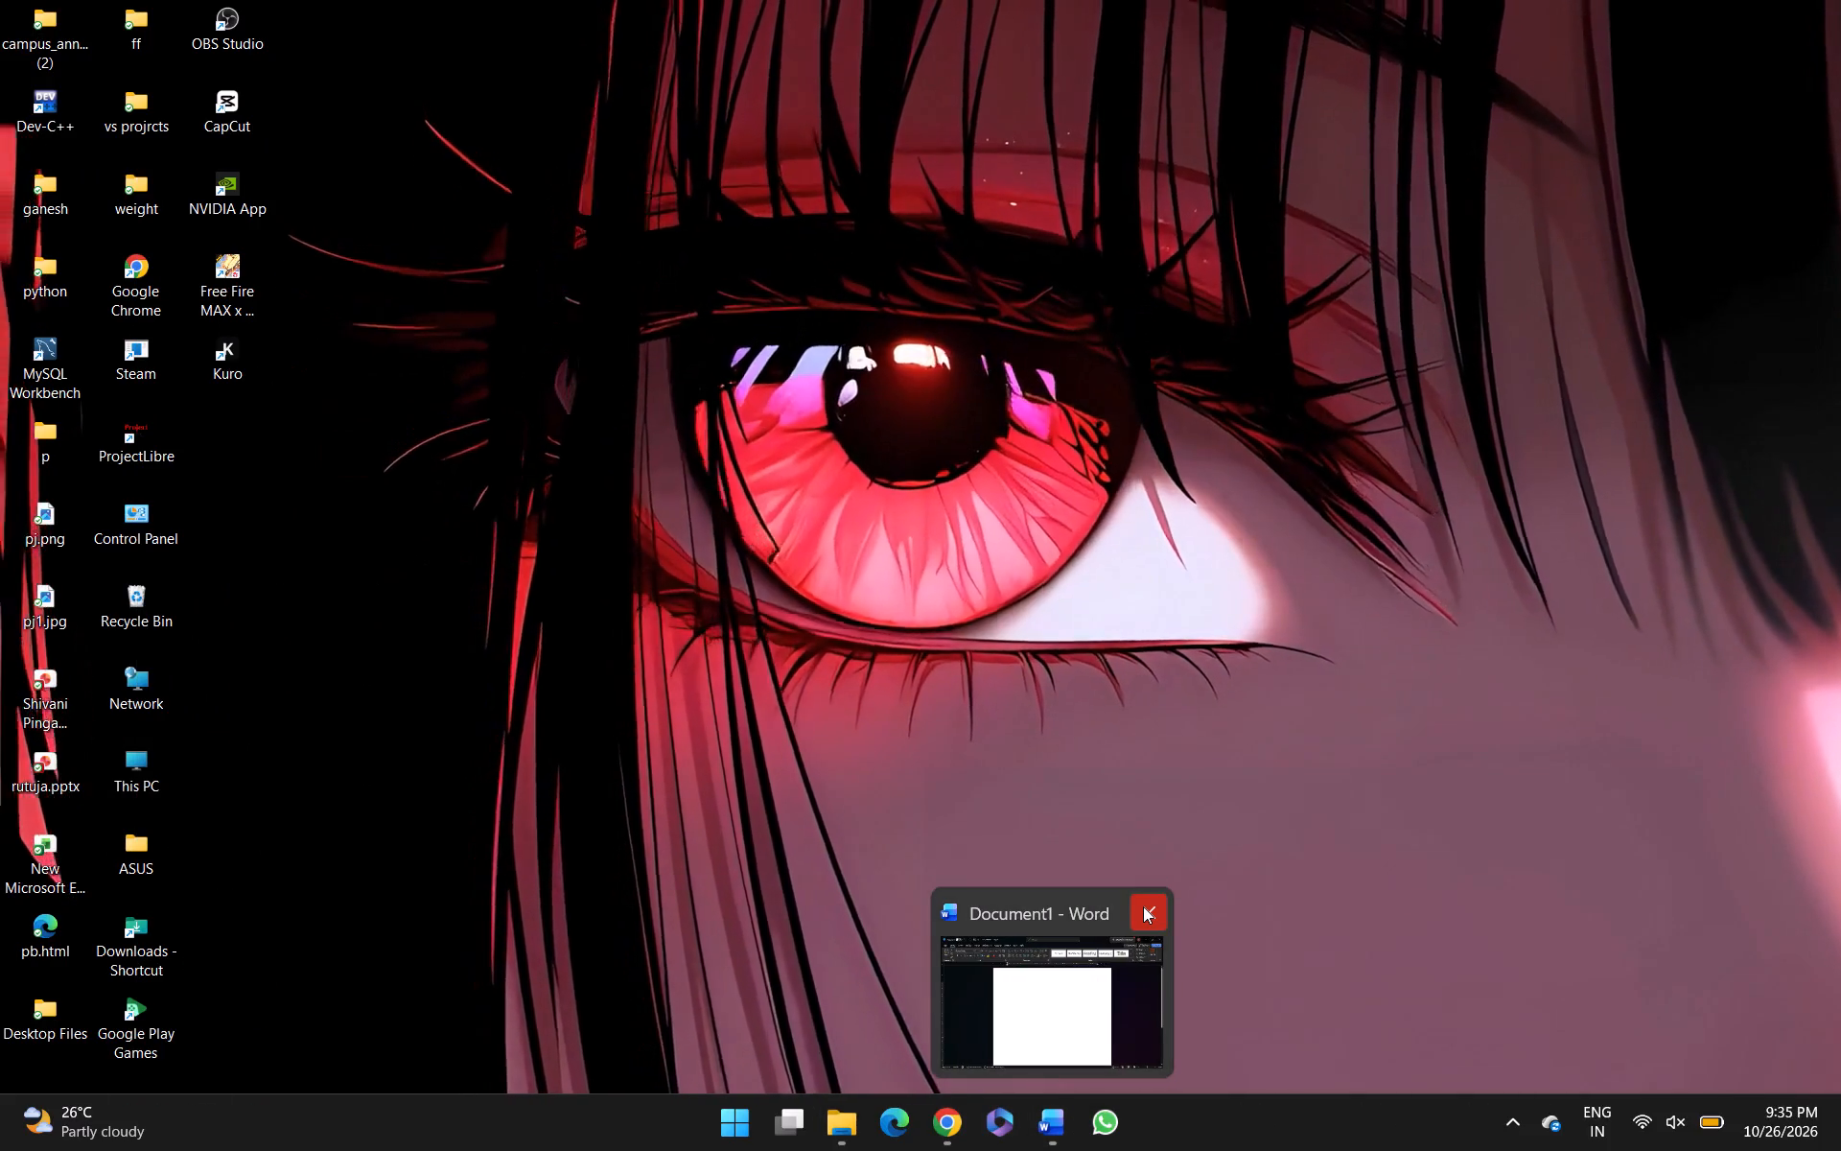
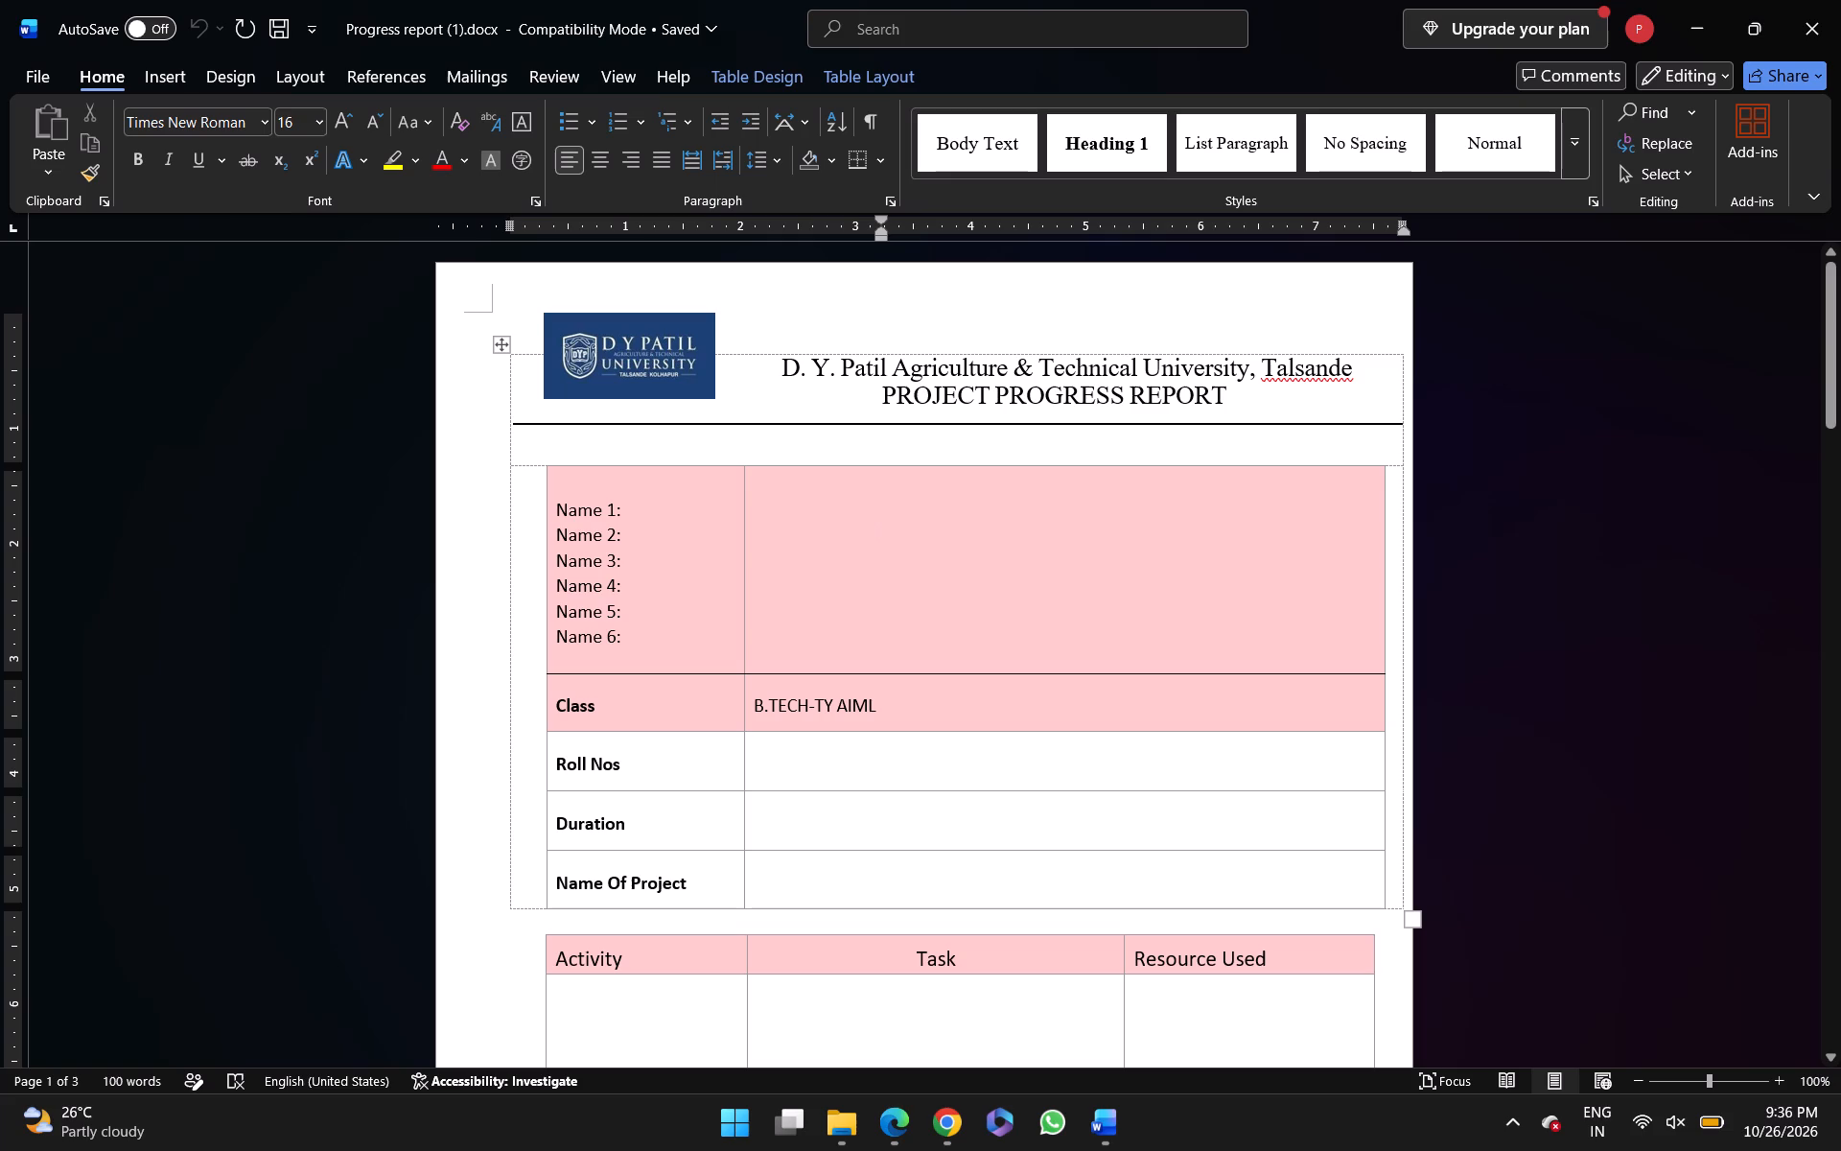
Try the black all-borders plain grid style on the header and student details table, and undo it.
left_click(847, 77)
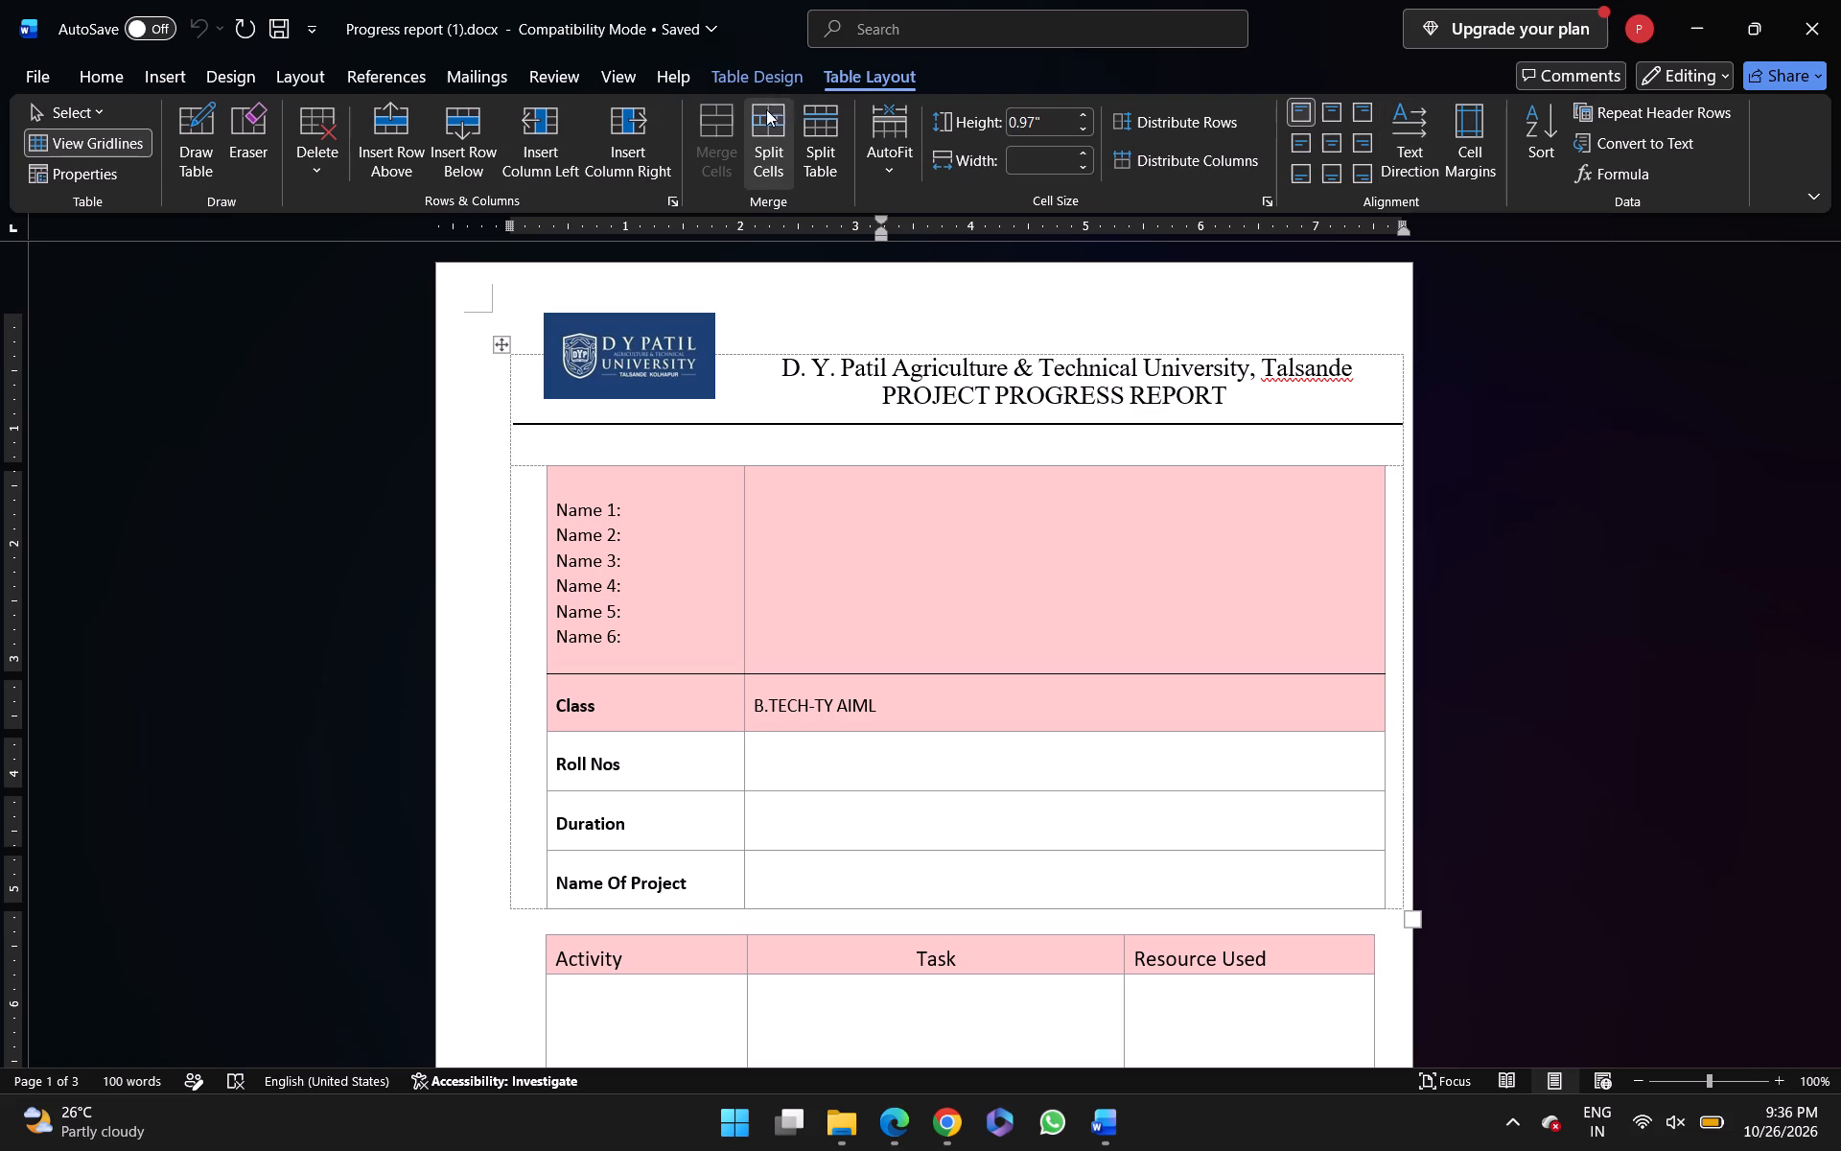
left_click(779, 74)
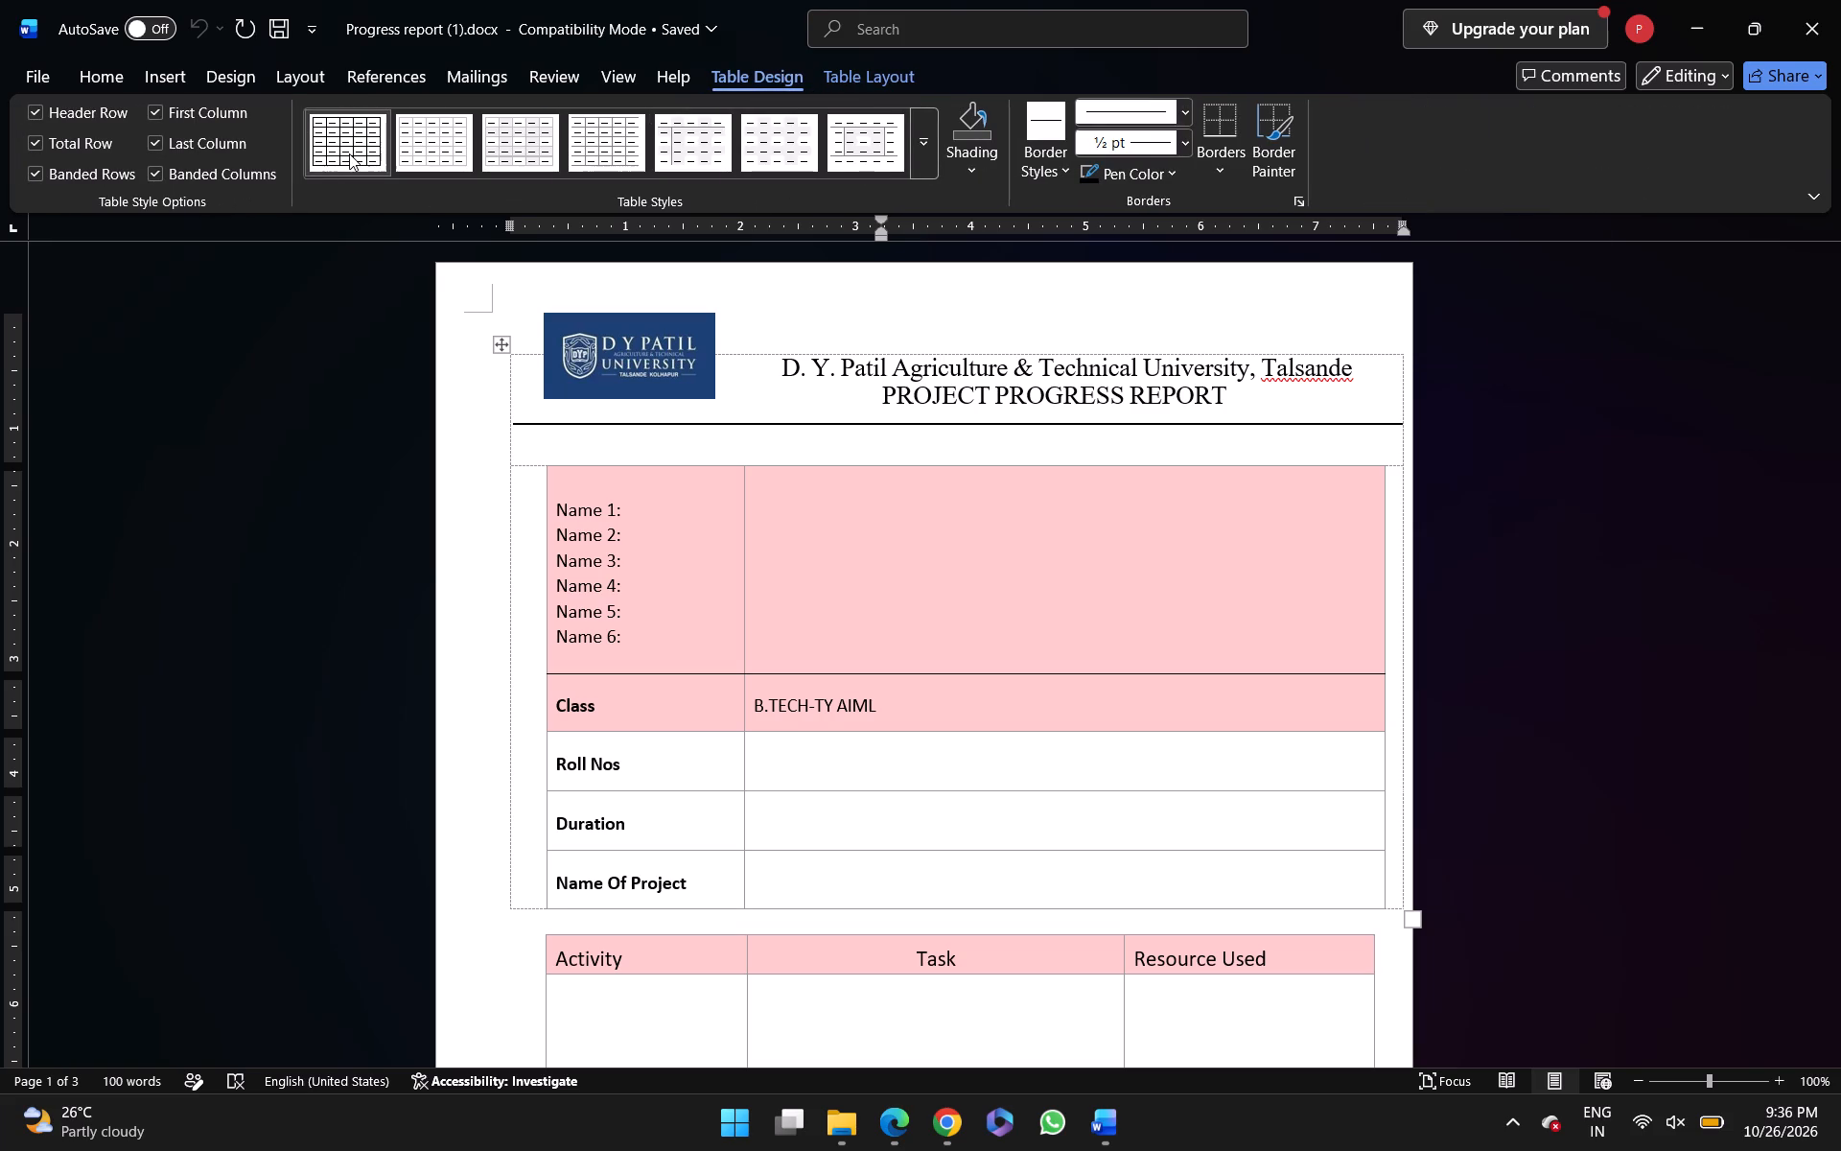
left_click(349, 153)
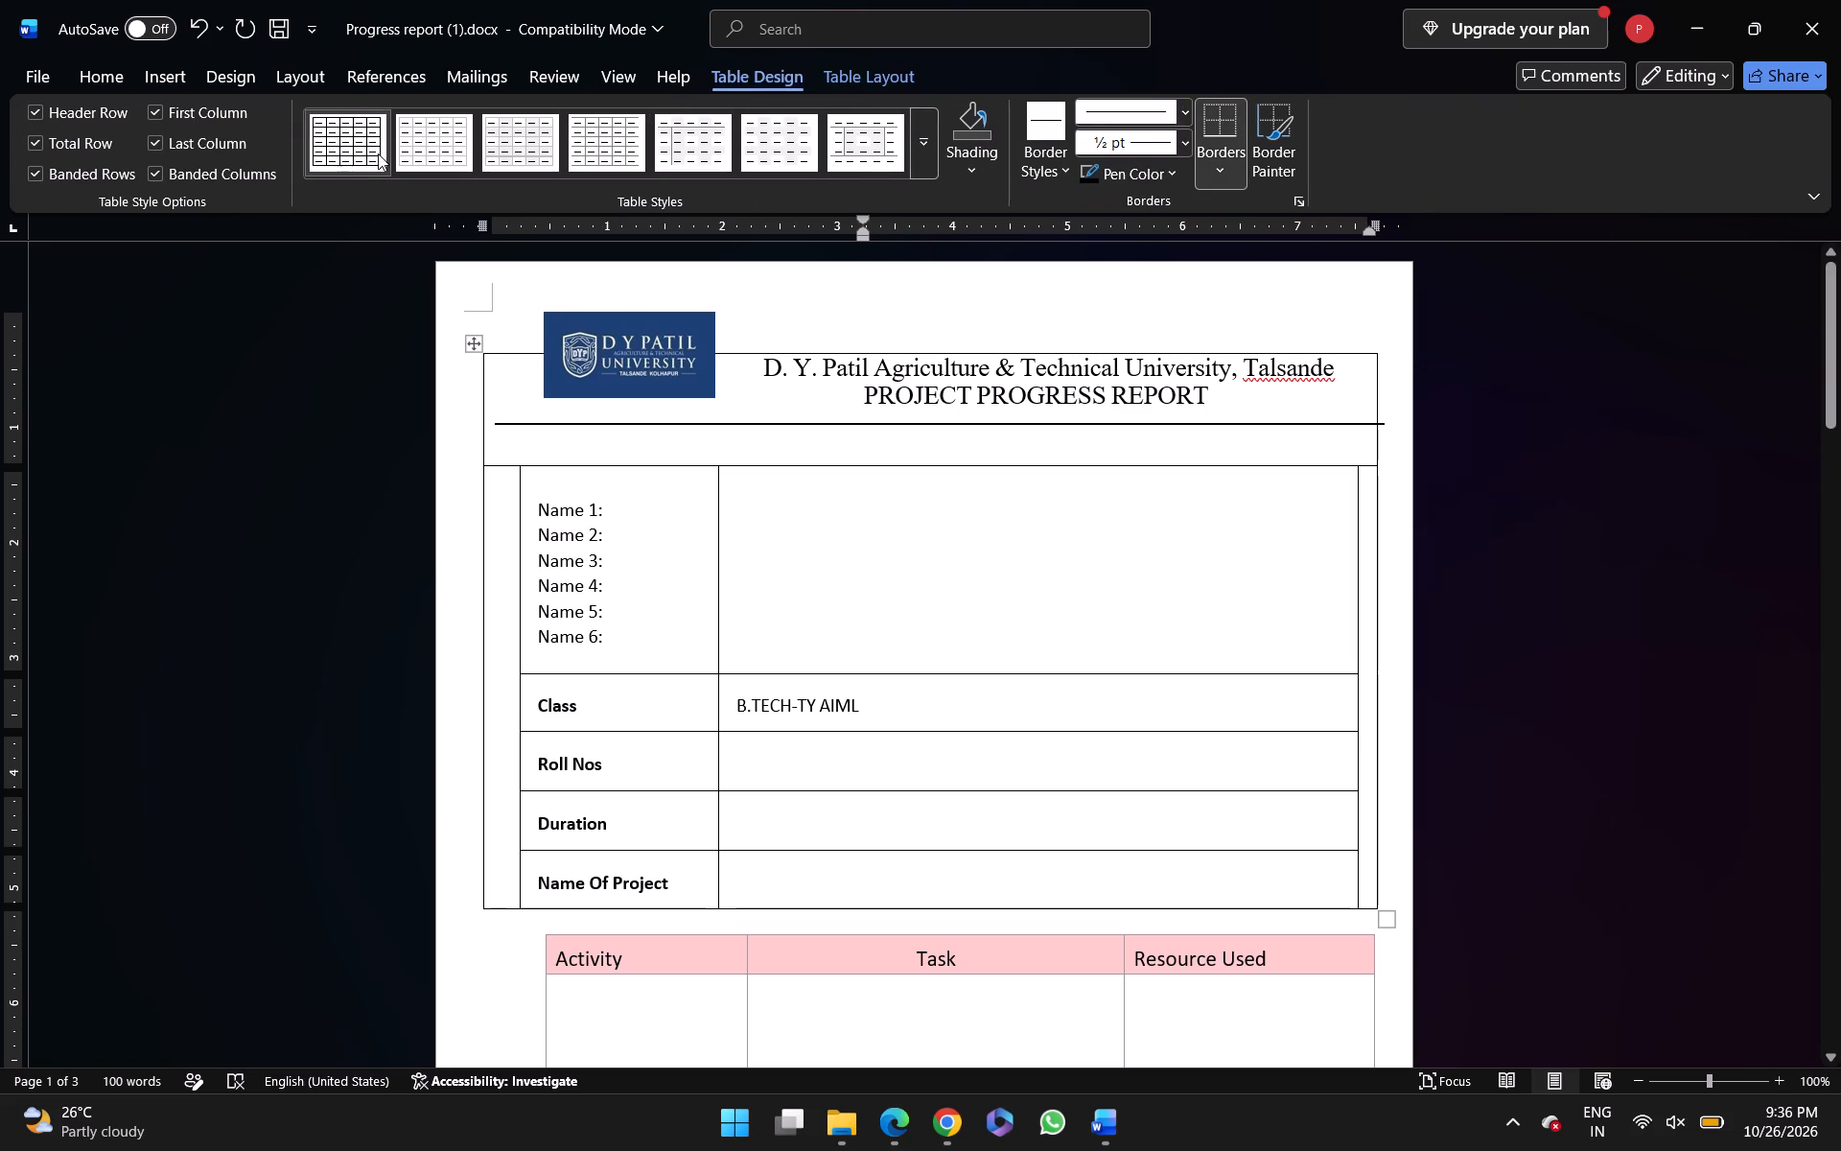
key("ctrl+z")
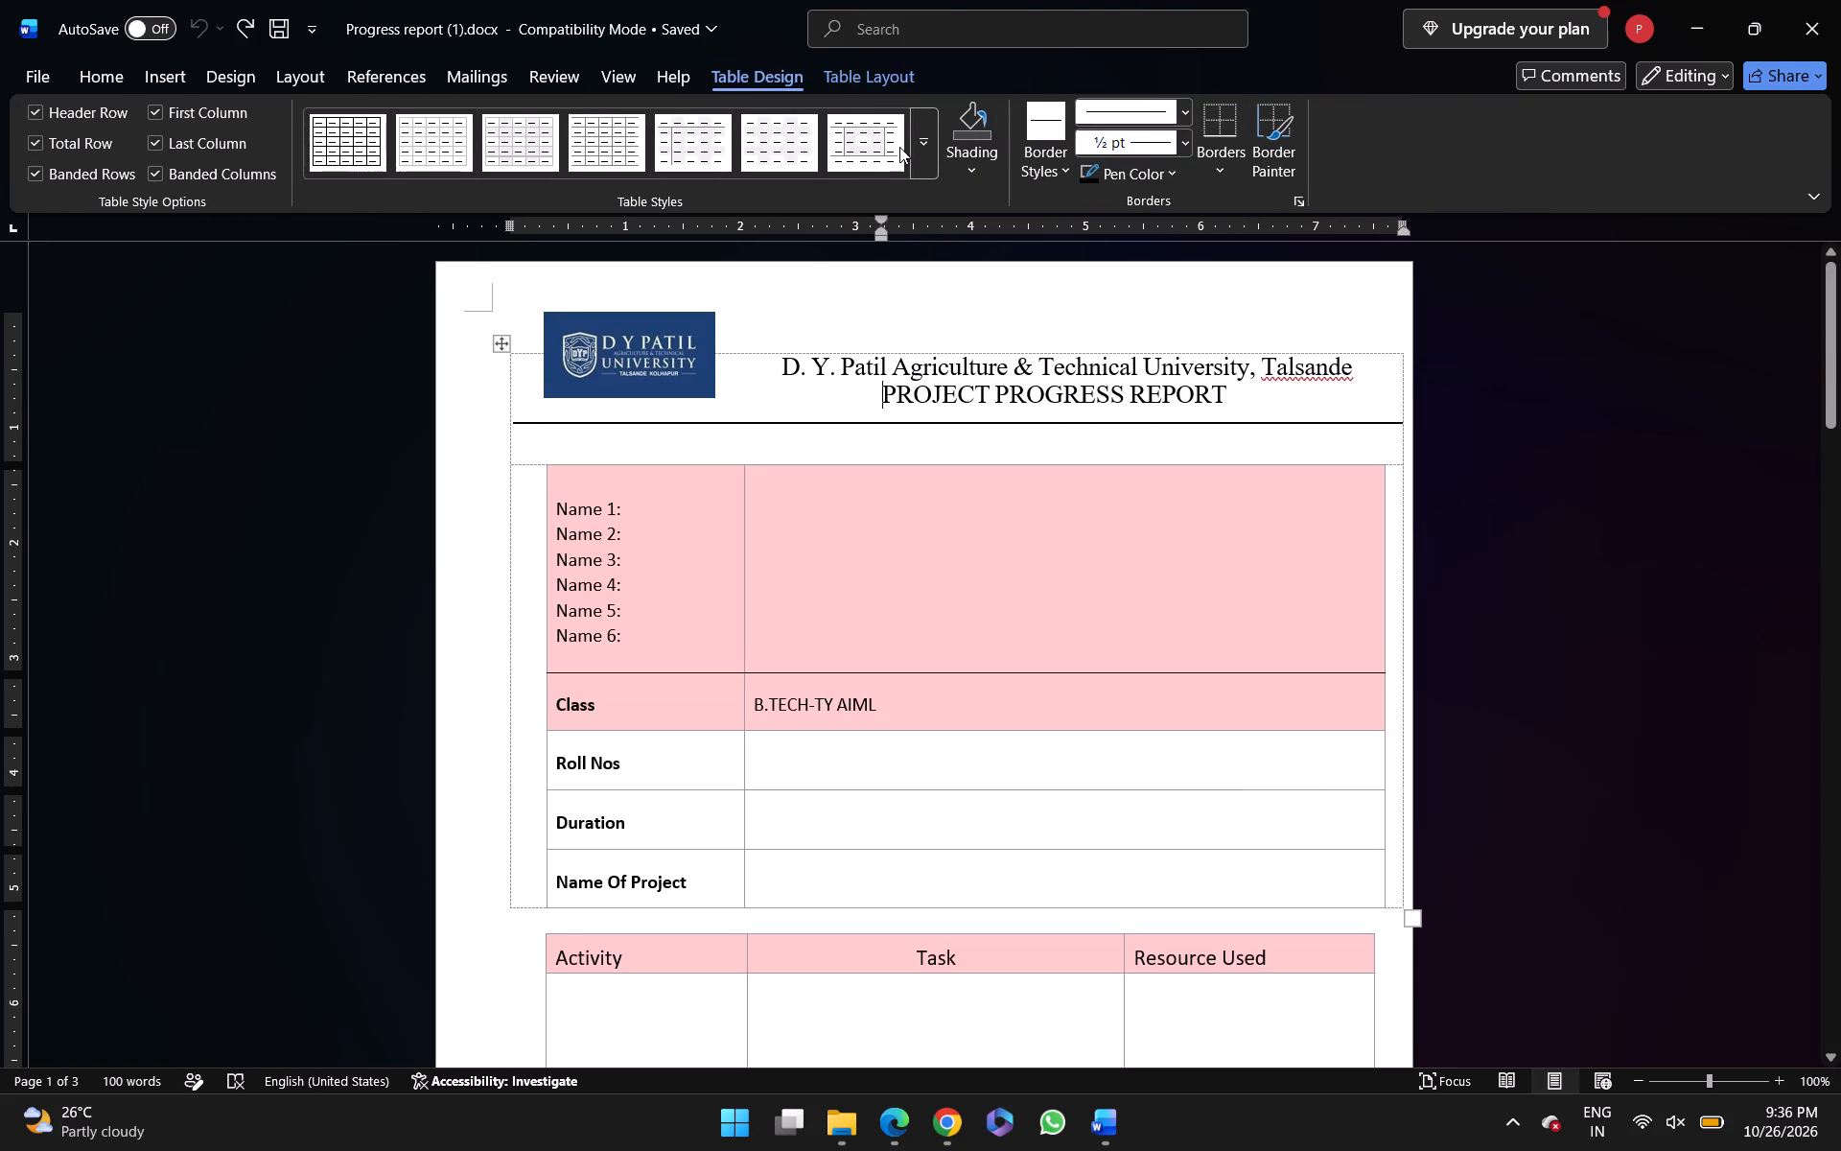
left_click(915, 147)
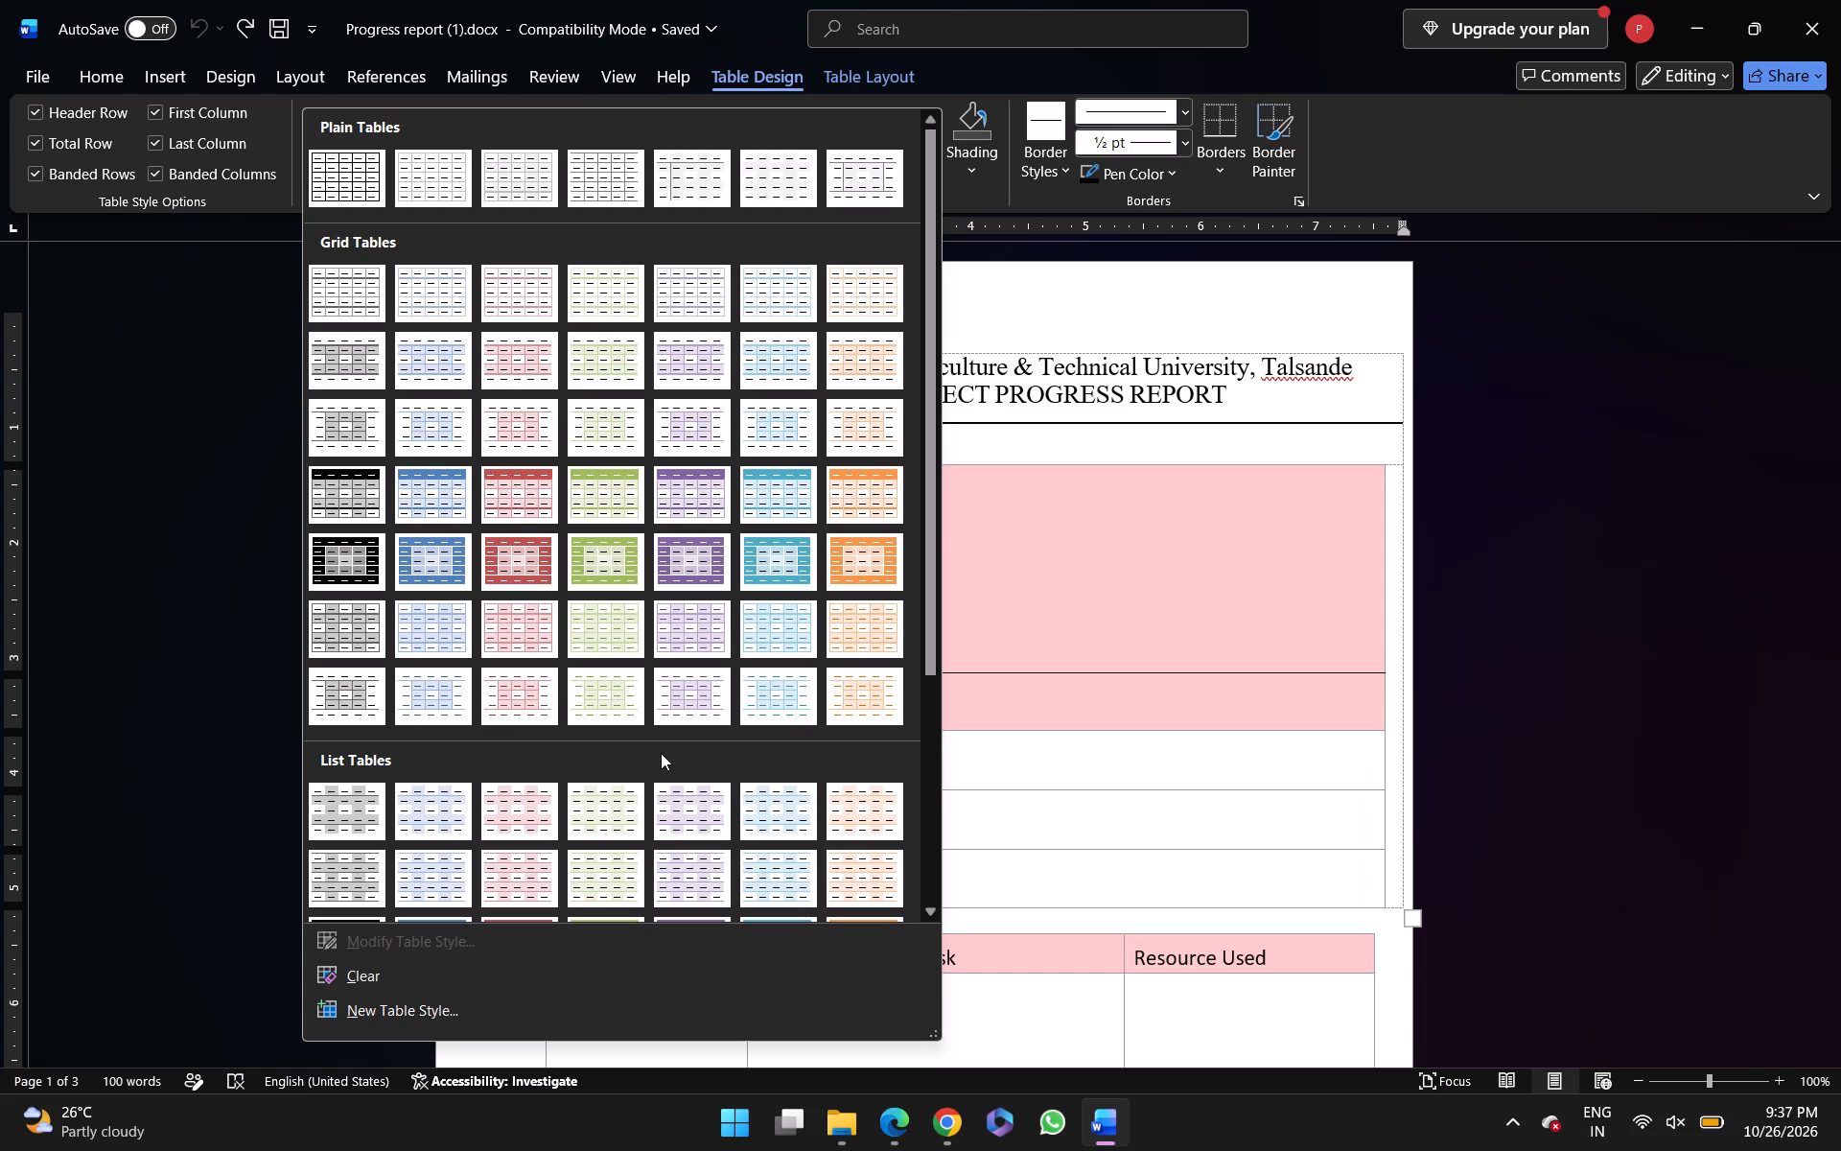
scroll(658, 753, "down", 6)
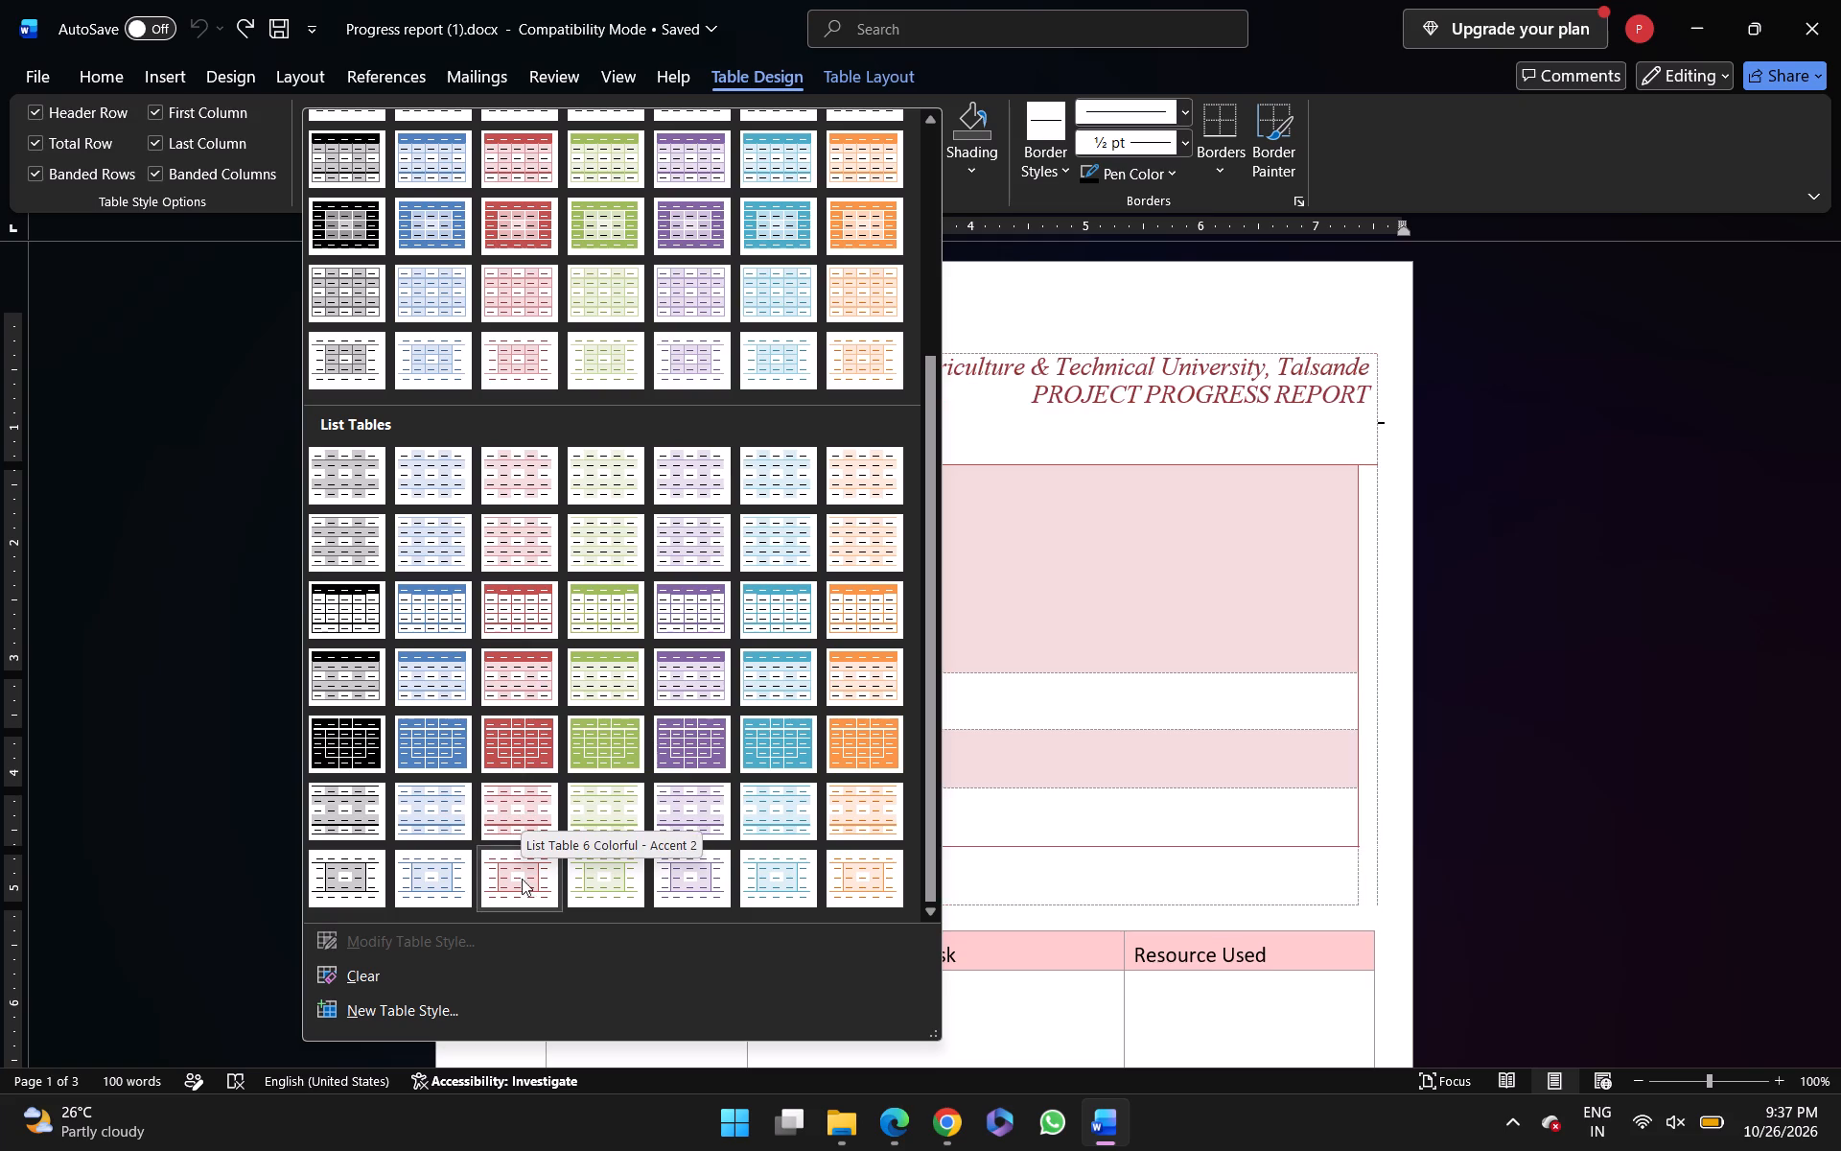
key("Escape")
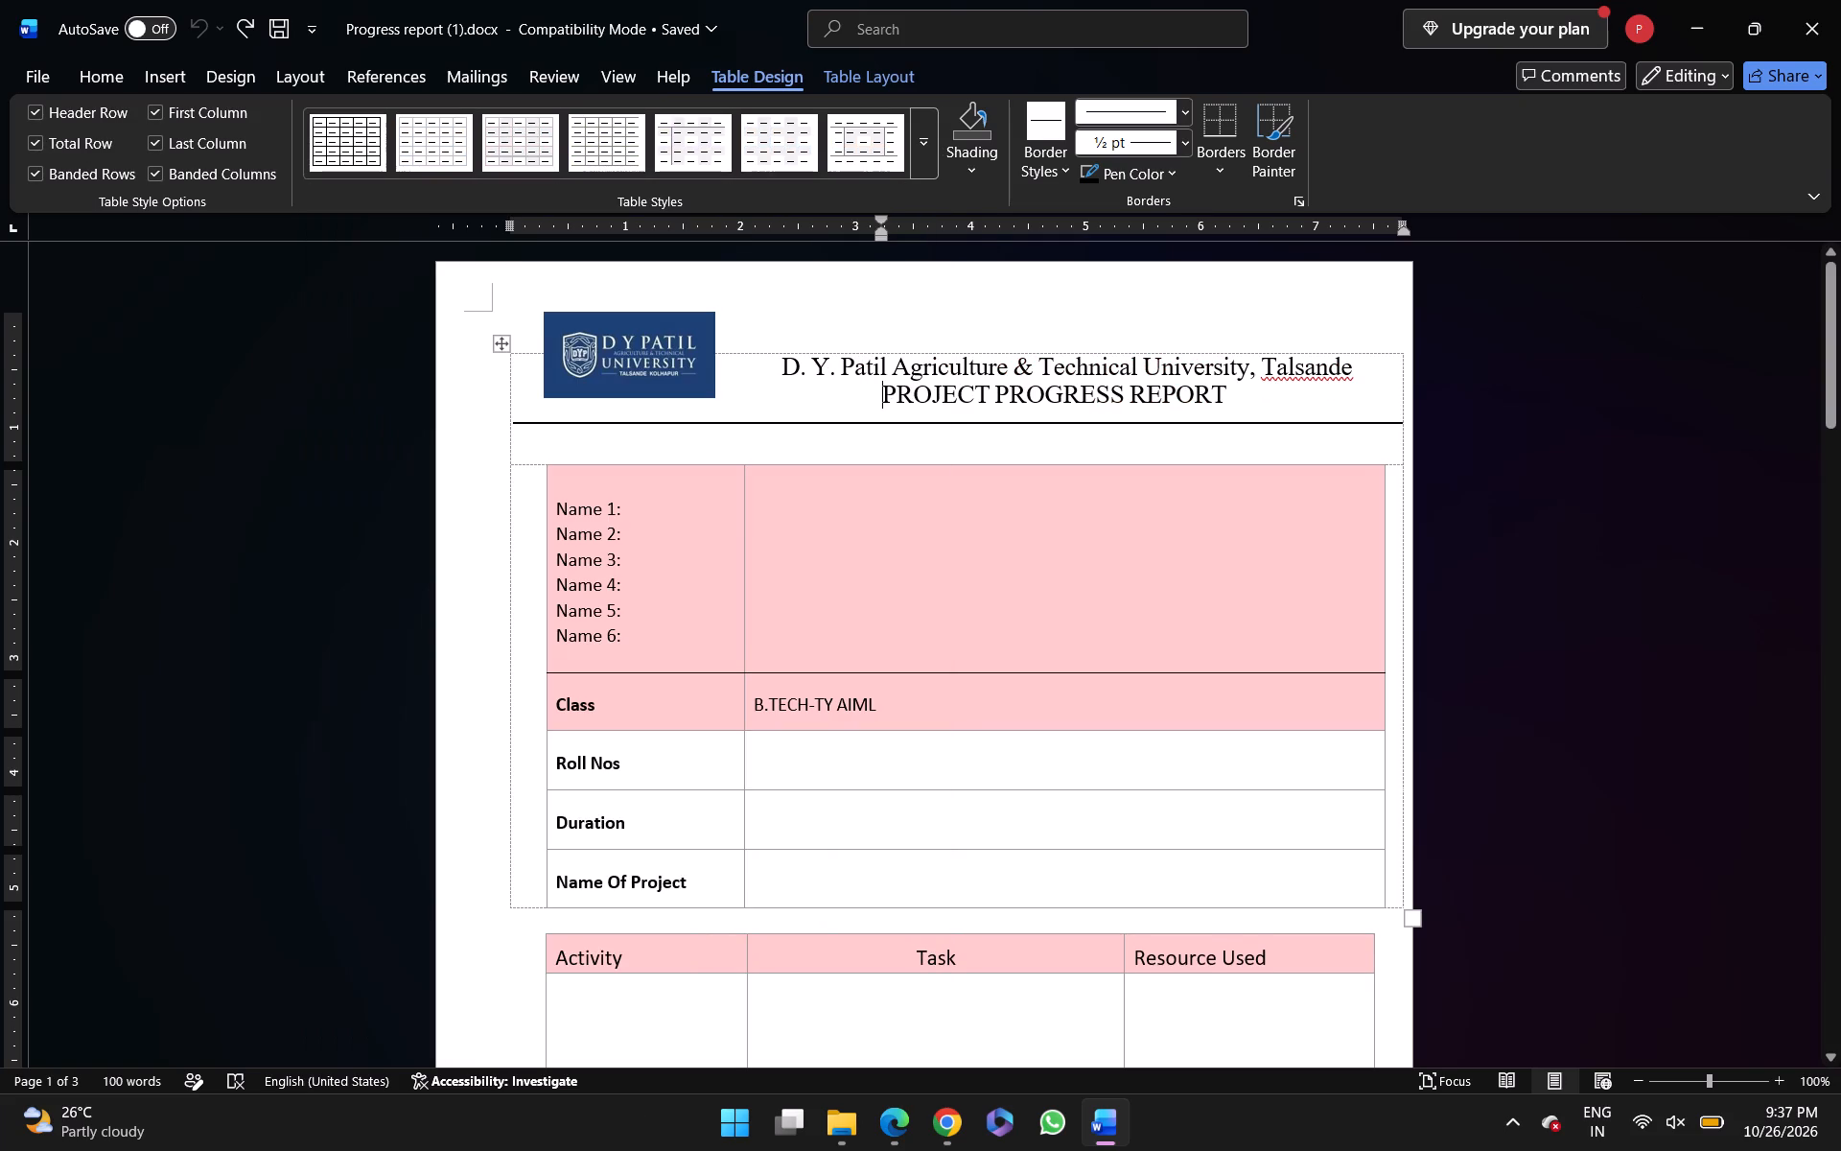
Move the university logo down and slightly left within the header, across the line beneath the report title.
left_click_drag(645, 366, 641, 400)
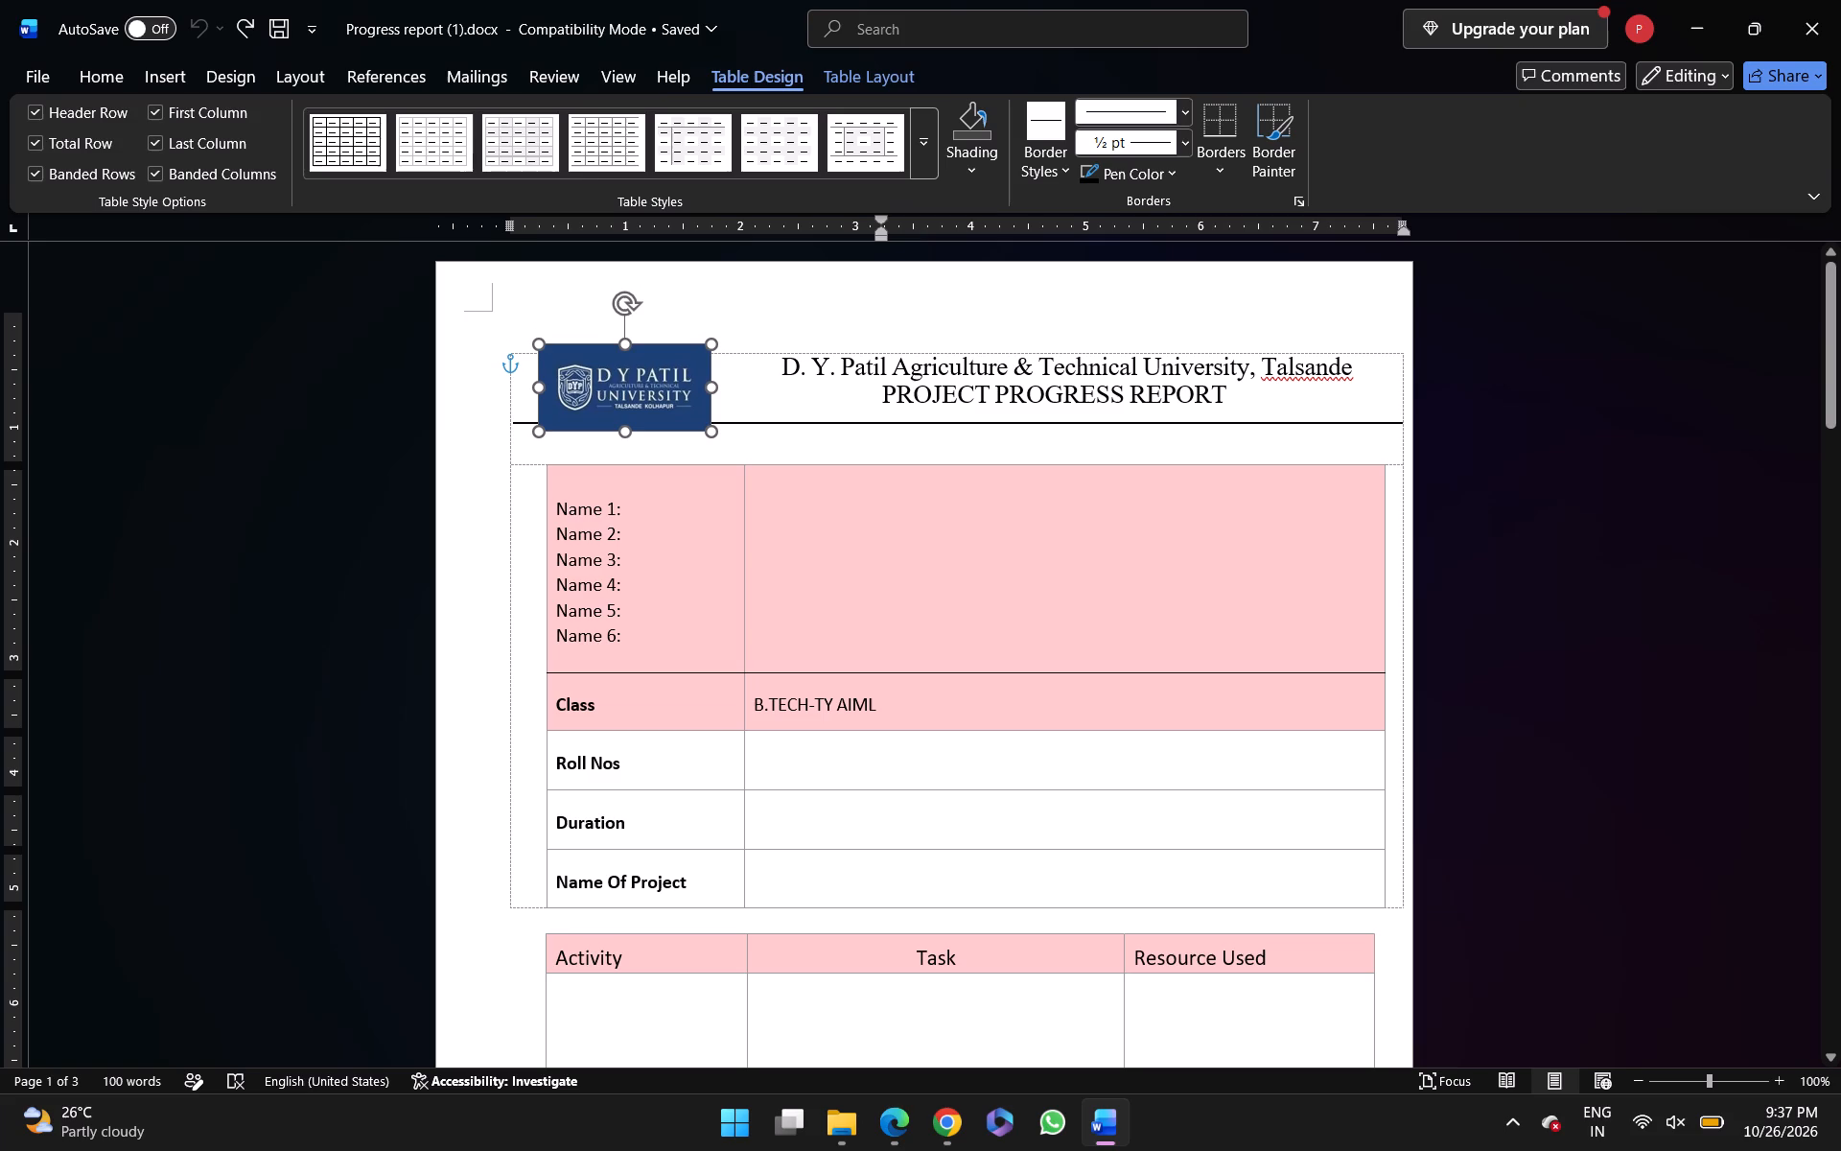
left_click_drag(641, 400, 627, 416)
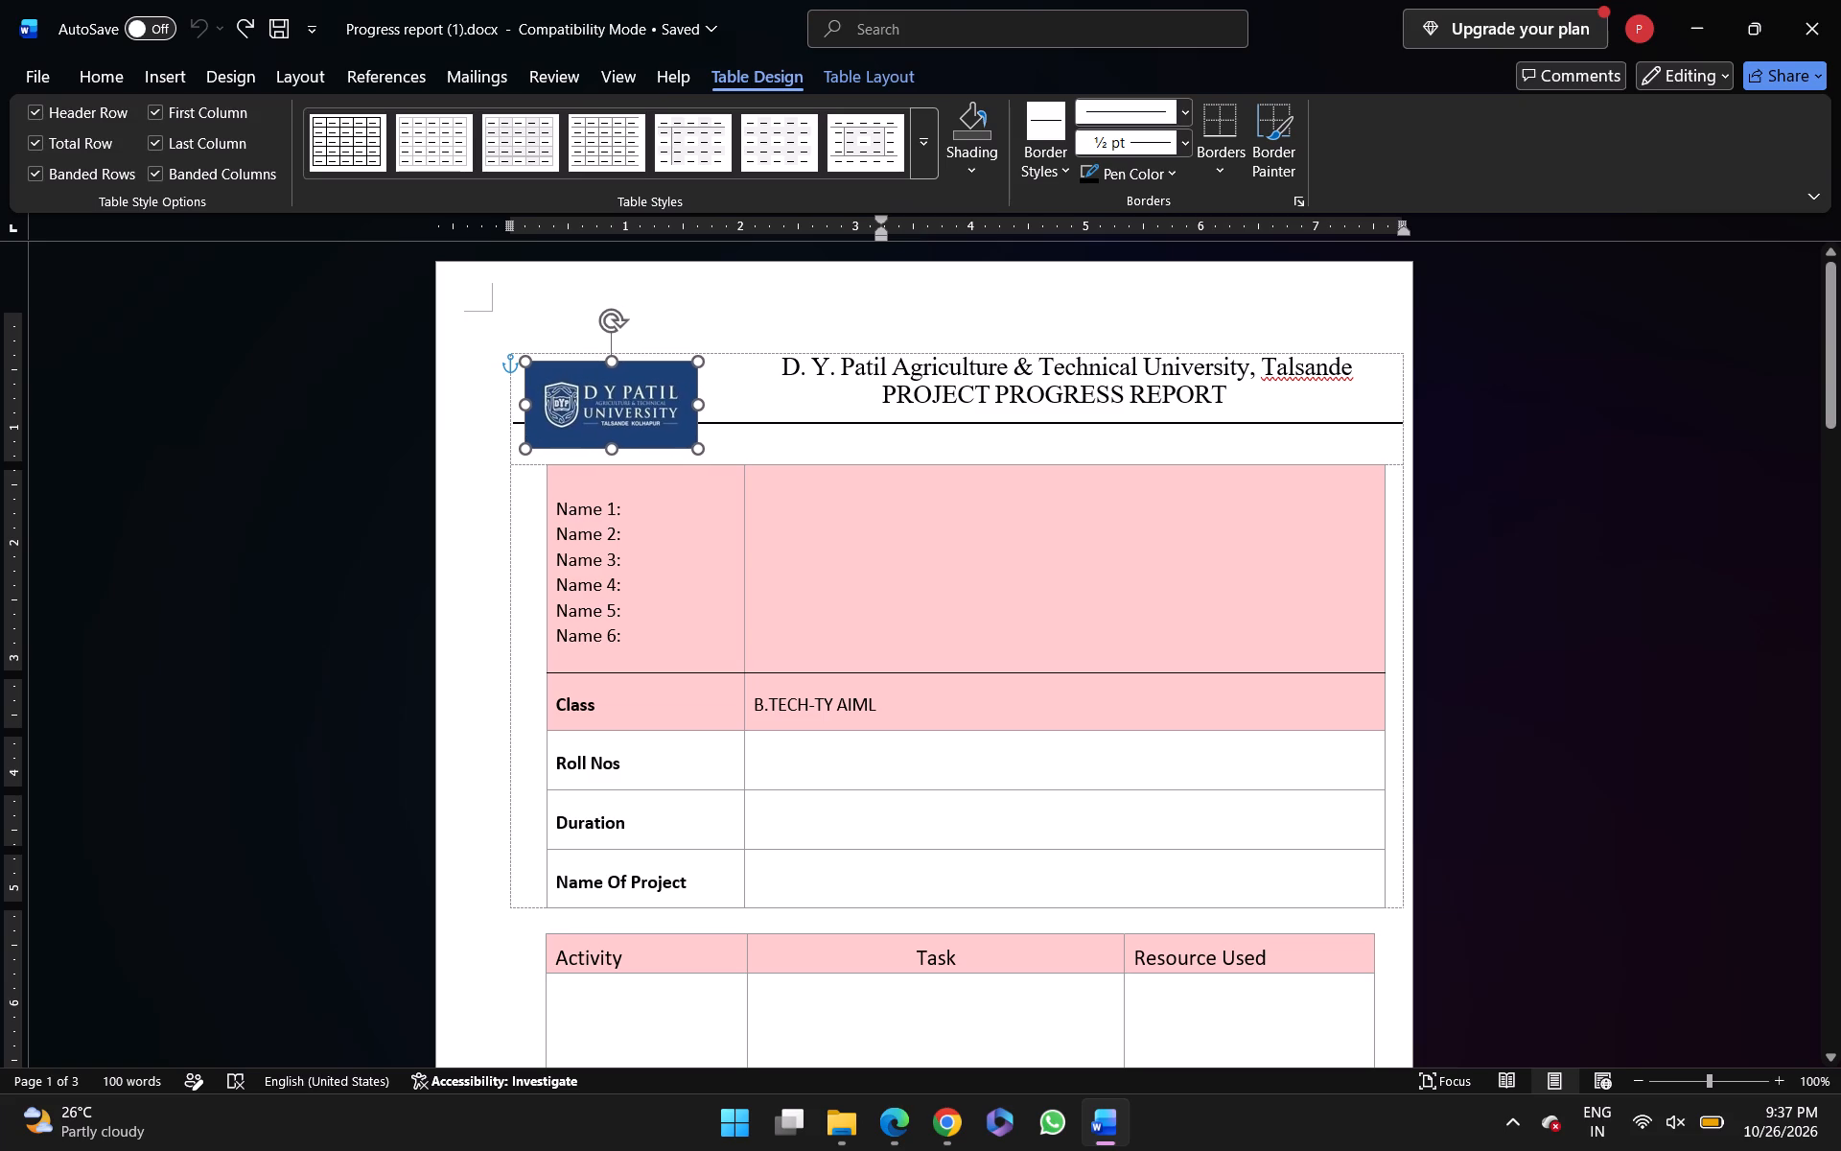
left_click_drag(627, 416, 629, 415)
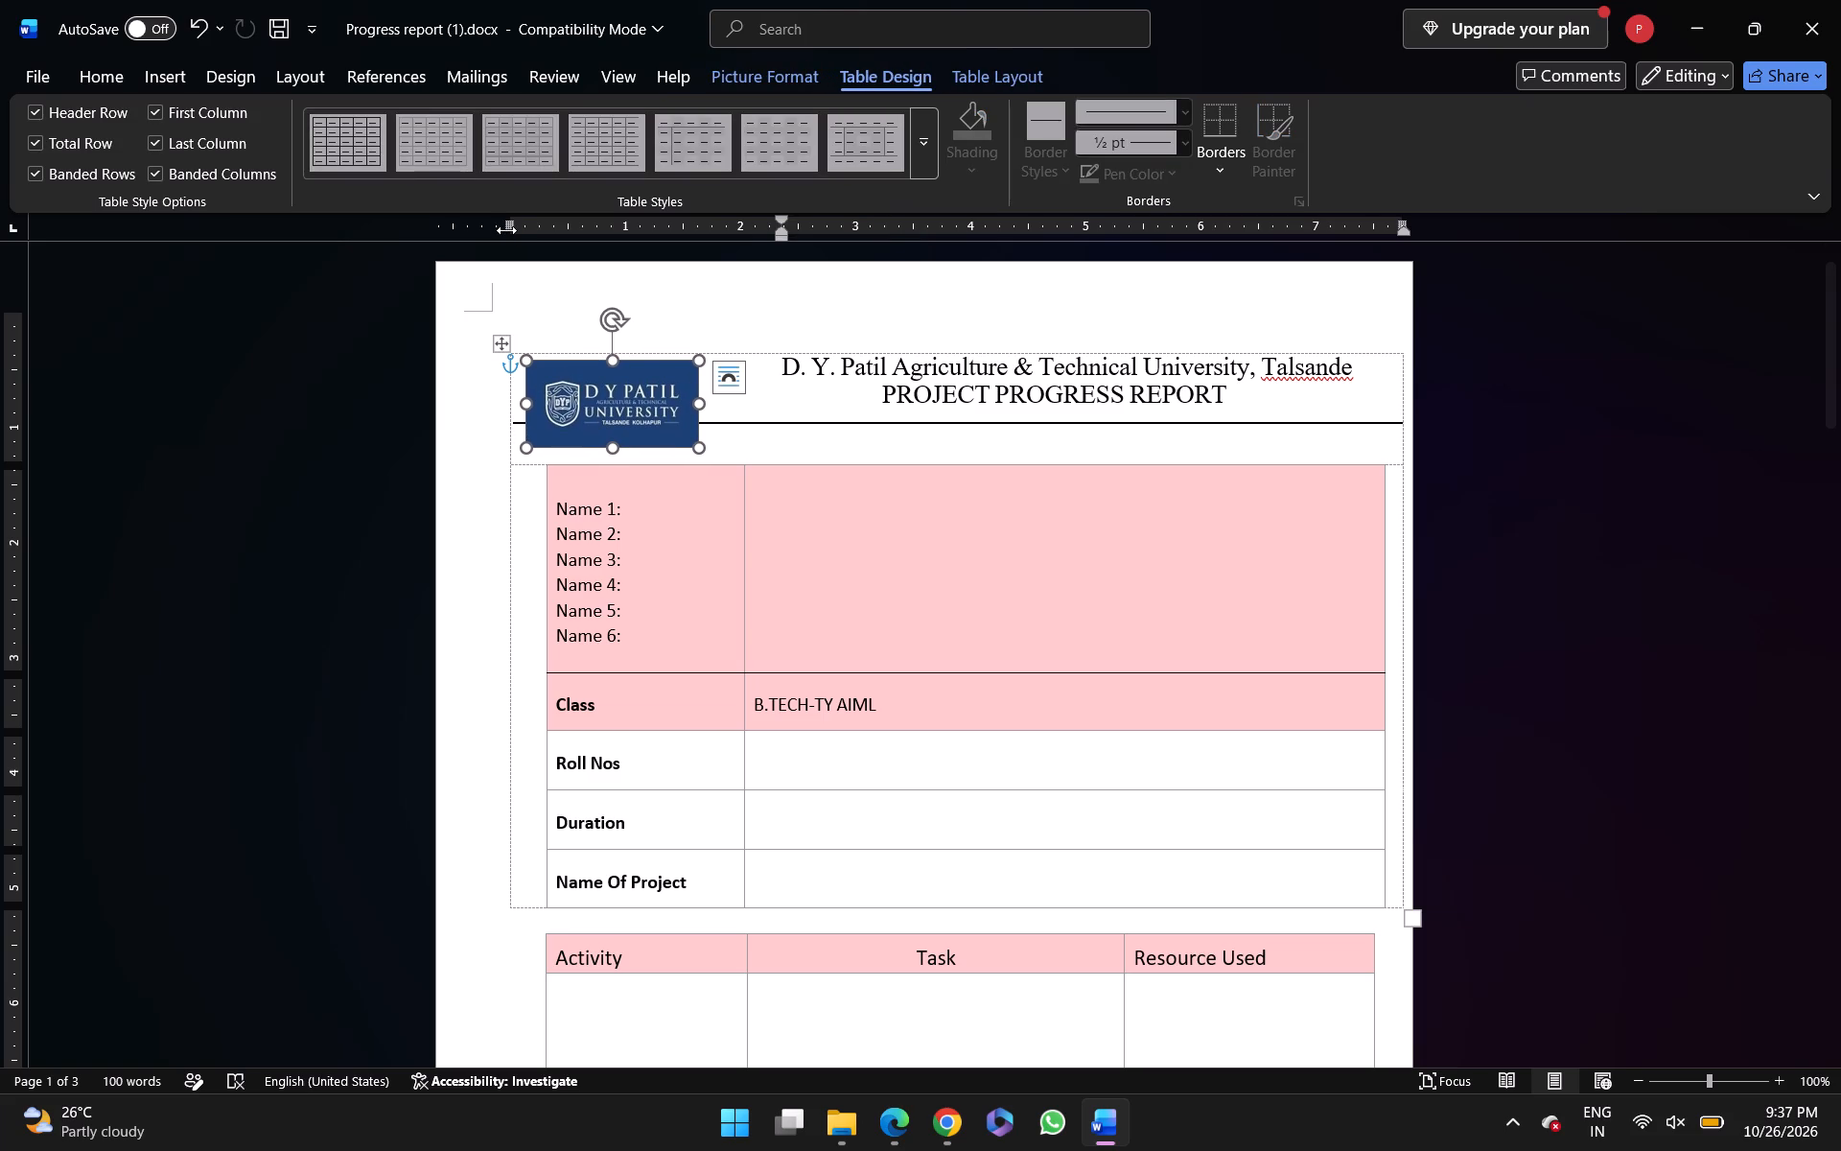
Shift the header and student details table left so its outer edge sits at about the page margin.
left_click_drag(506, 230, 485, 230)
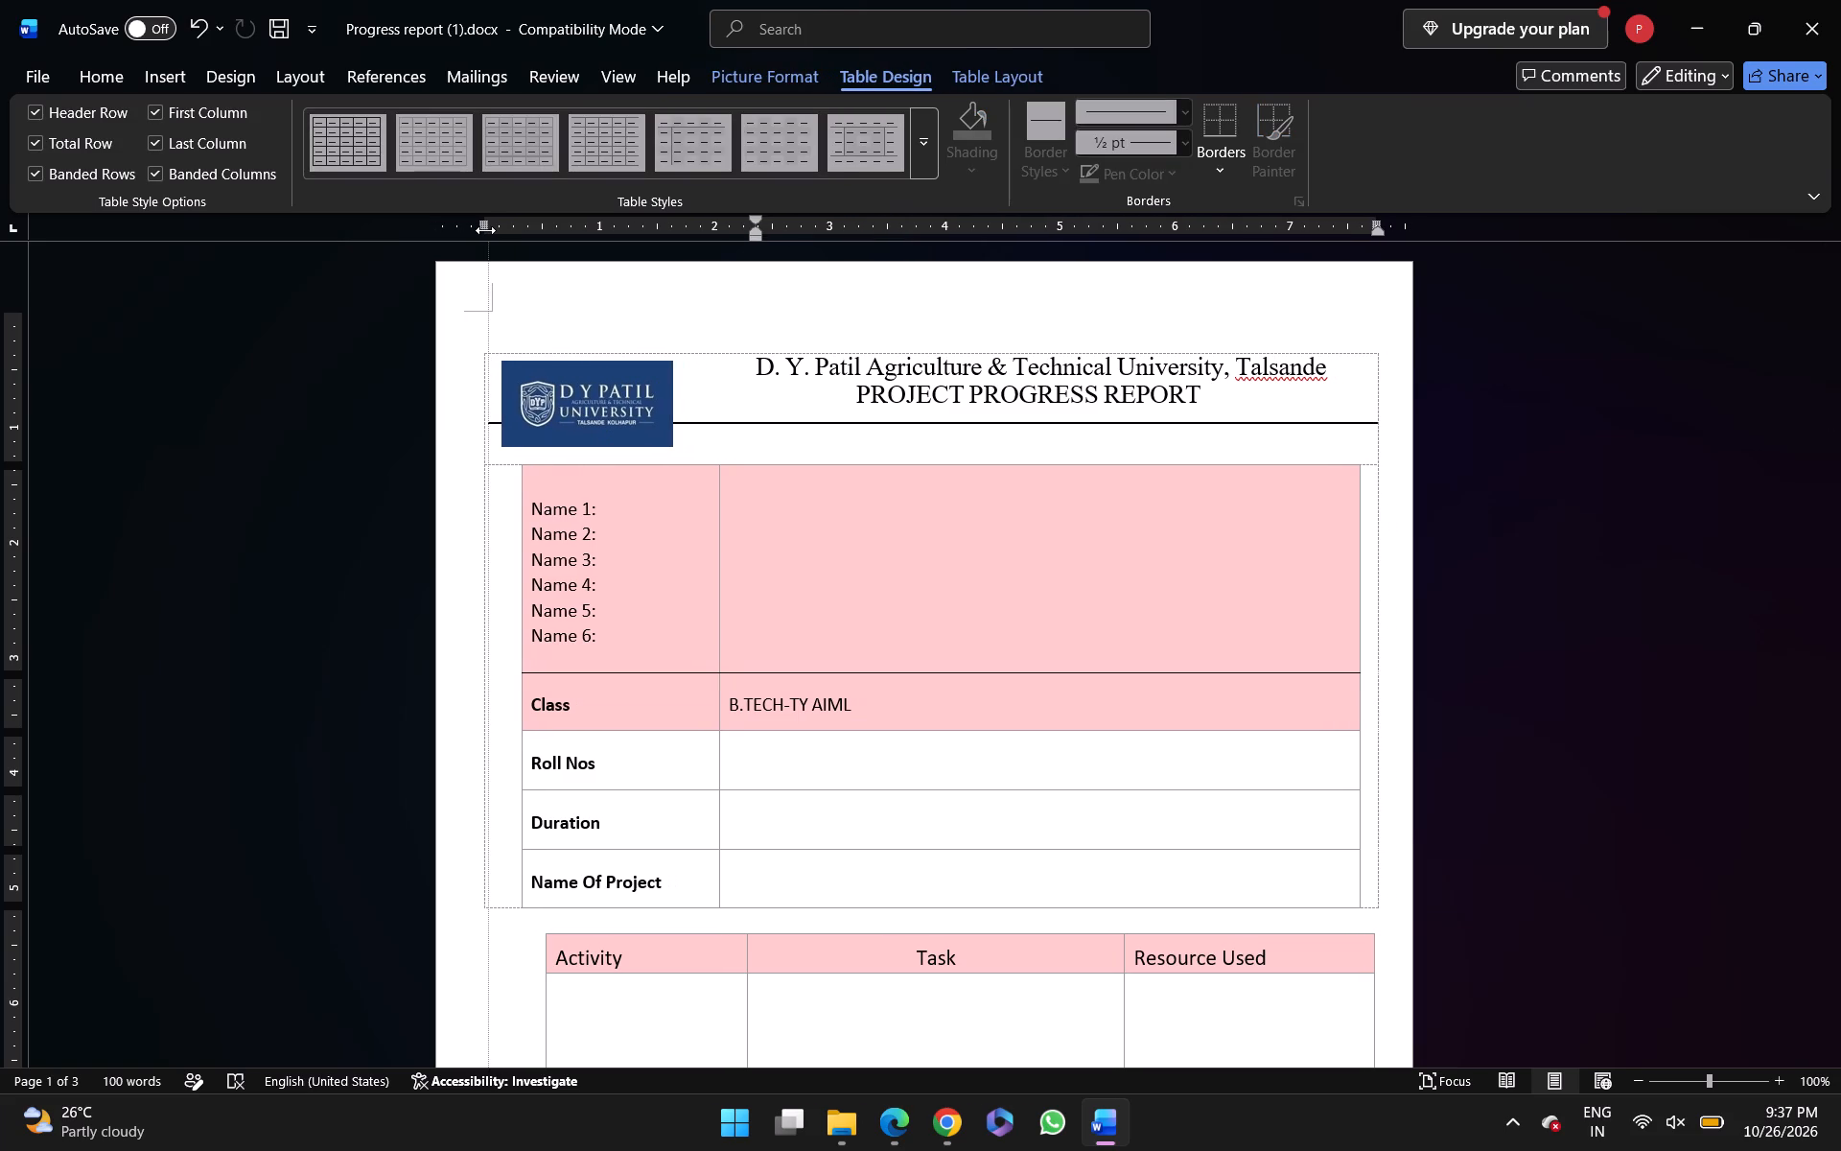
left_click_drag(485, 230, 489, 230)
scroll(683, 949, "up", 1)
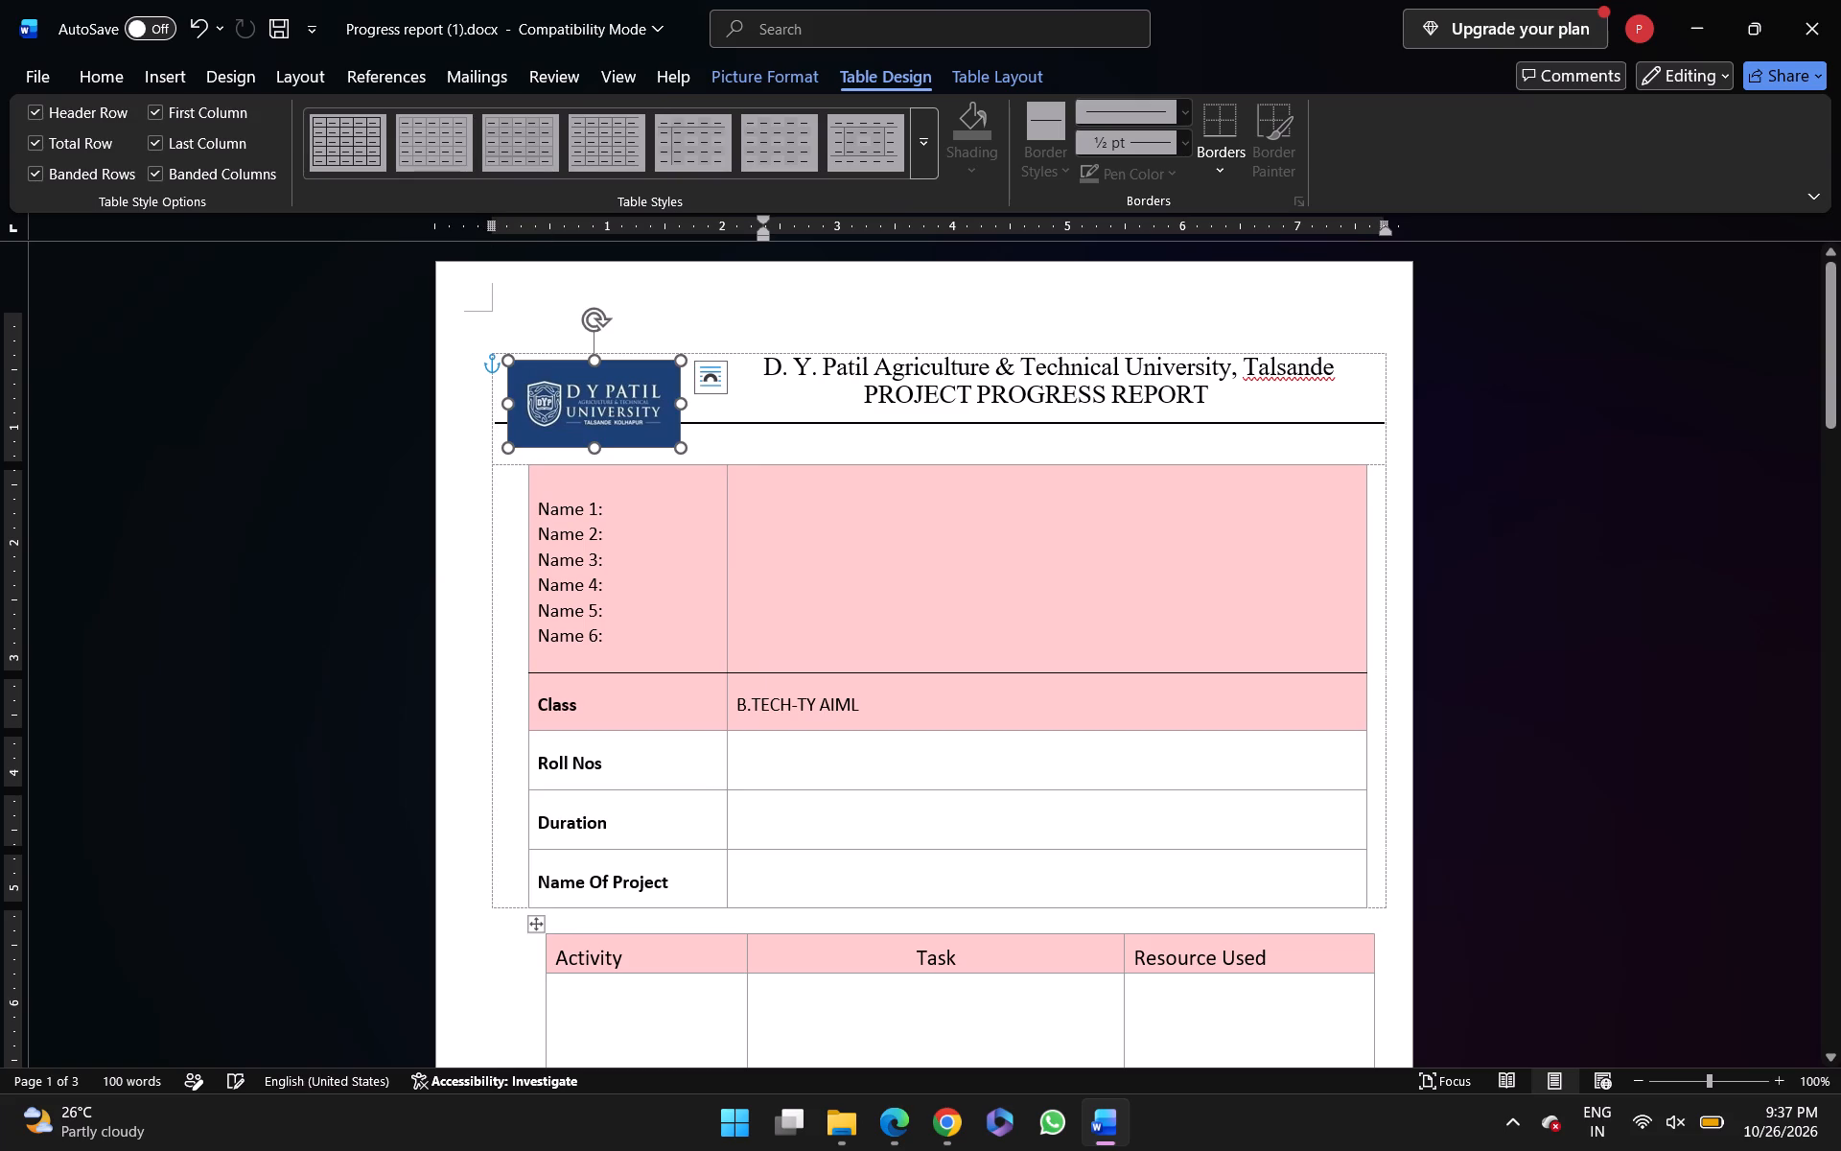
Shift the Activity, Task and Resource Used table left to line up with the student details rows above.
scroll(807, 913, "down", 9)
left_click(798, 886)
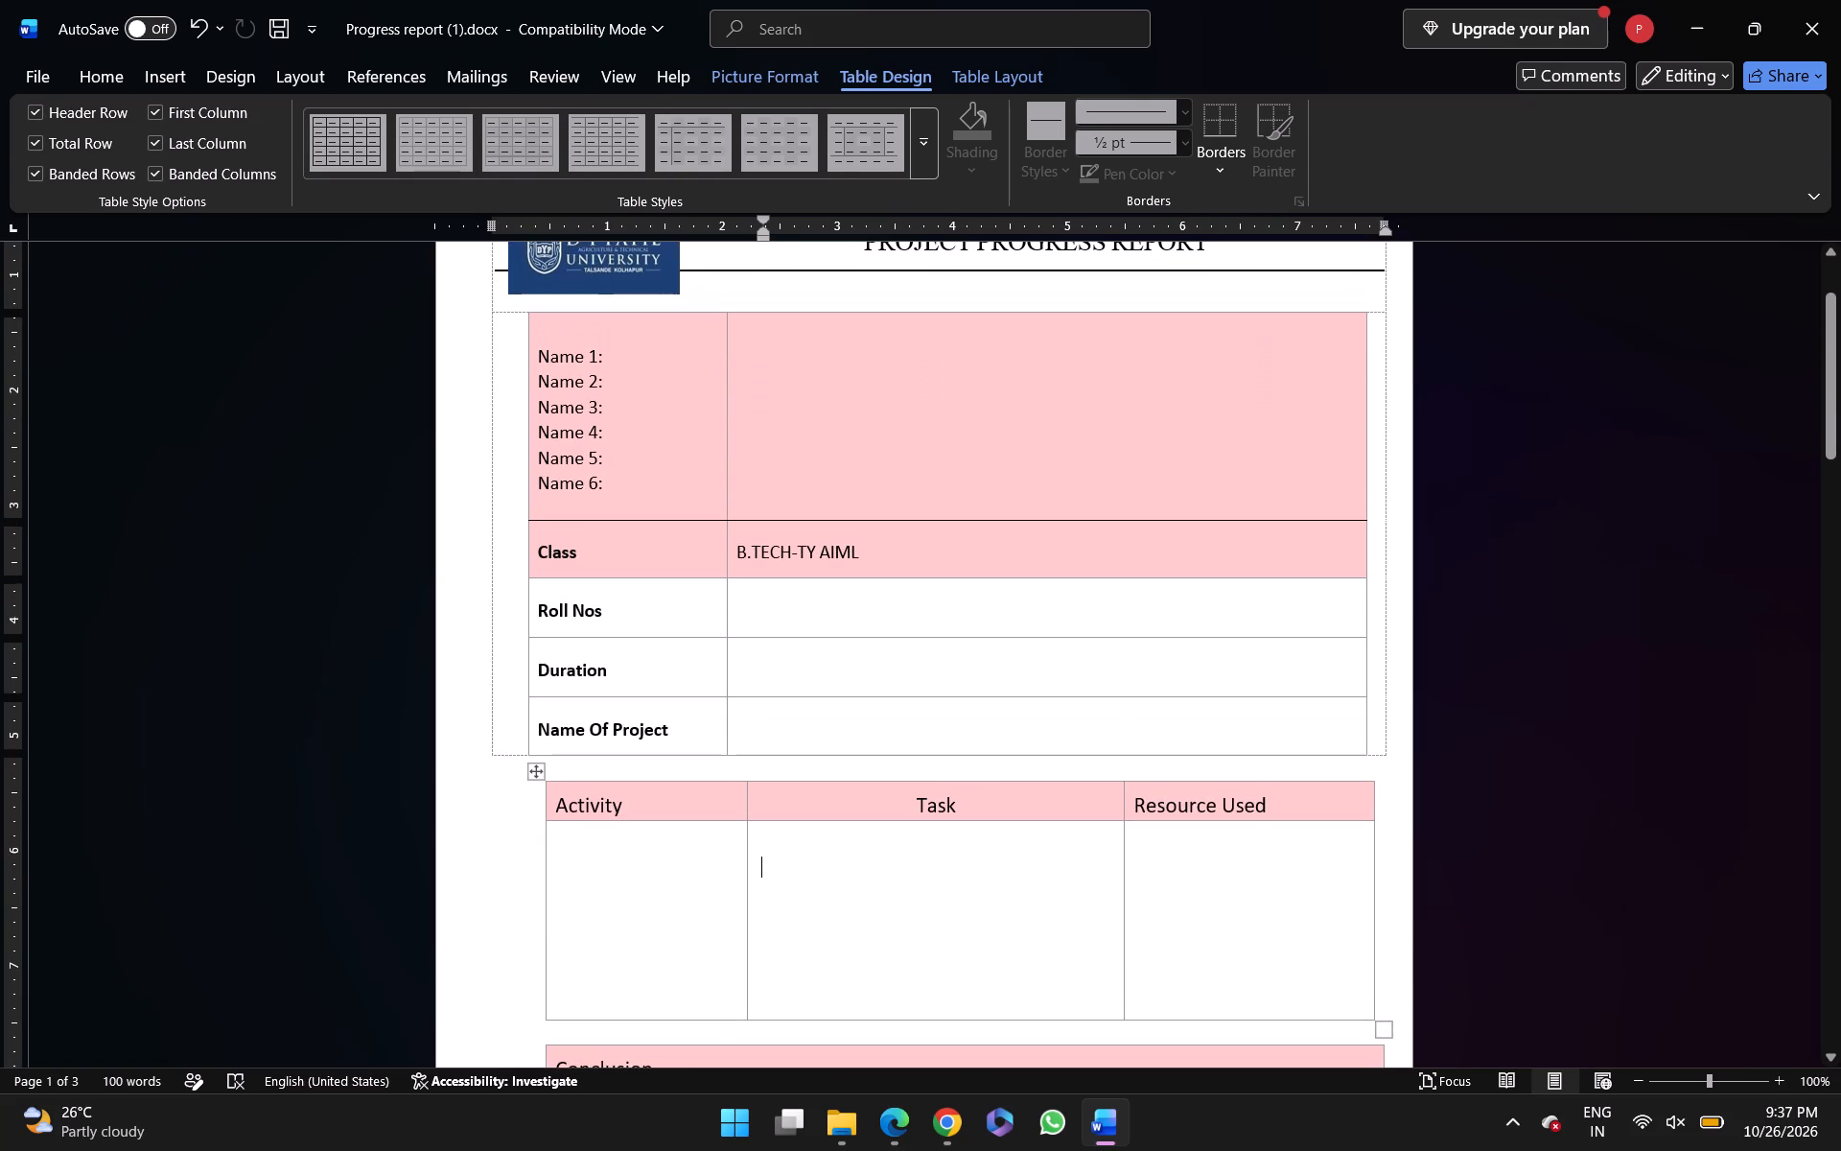
left_click_drag(544, 226, 533, 229)
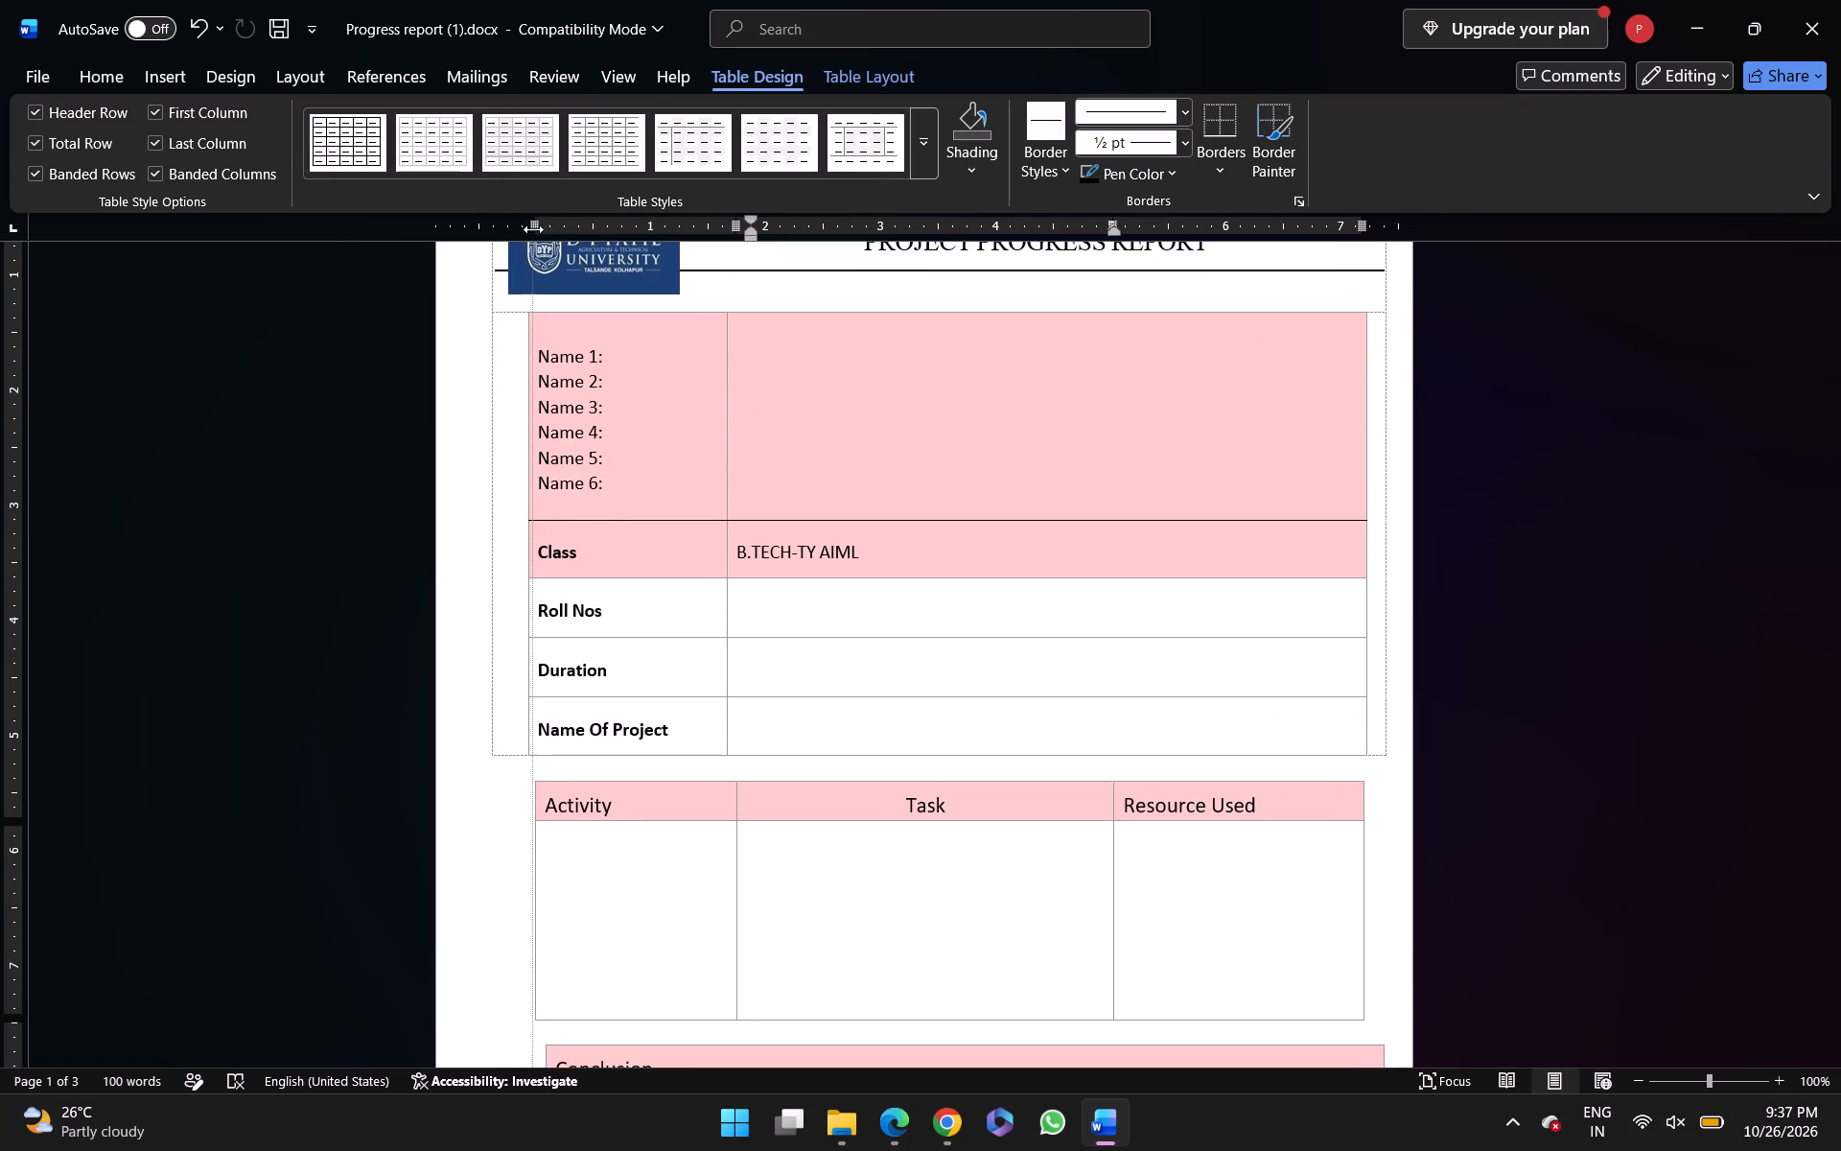
left_click_drag(533, 229, 530, 232)
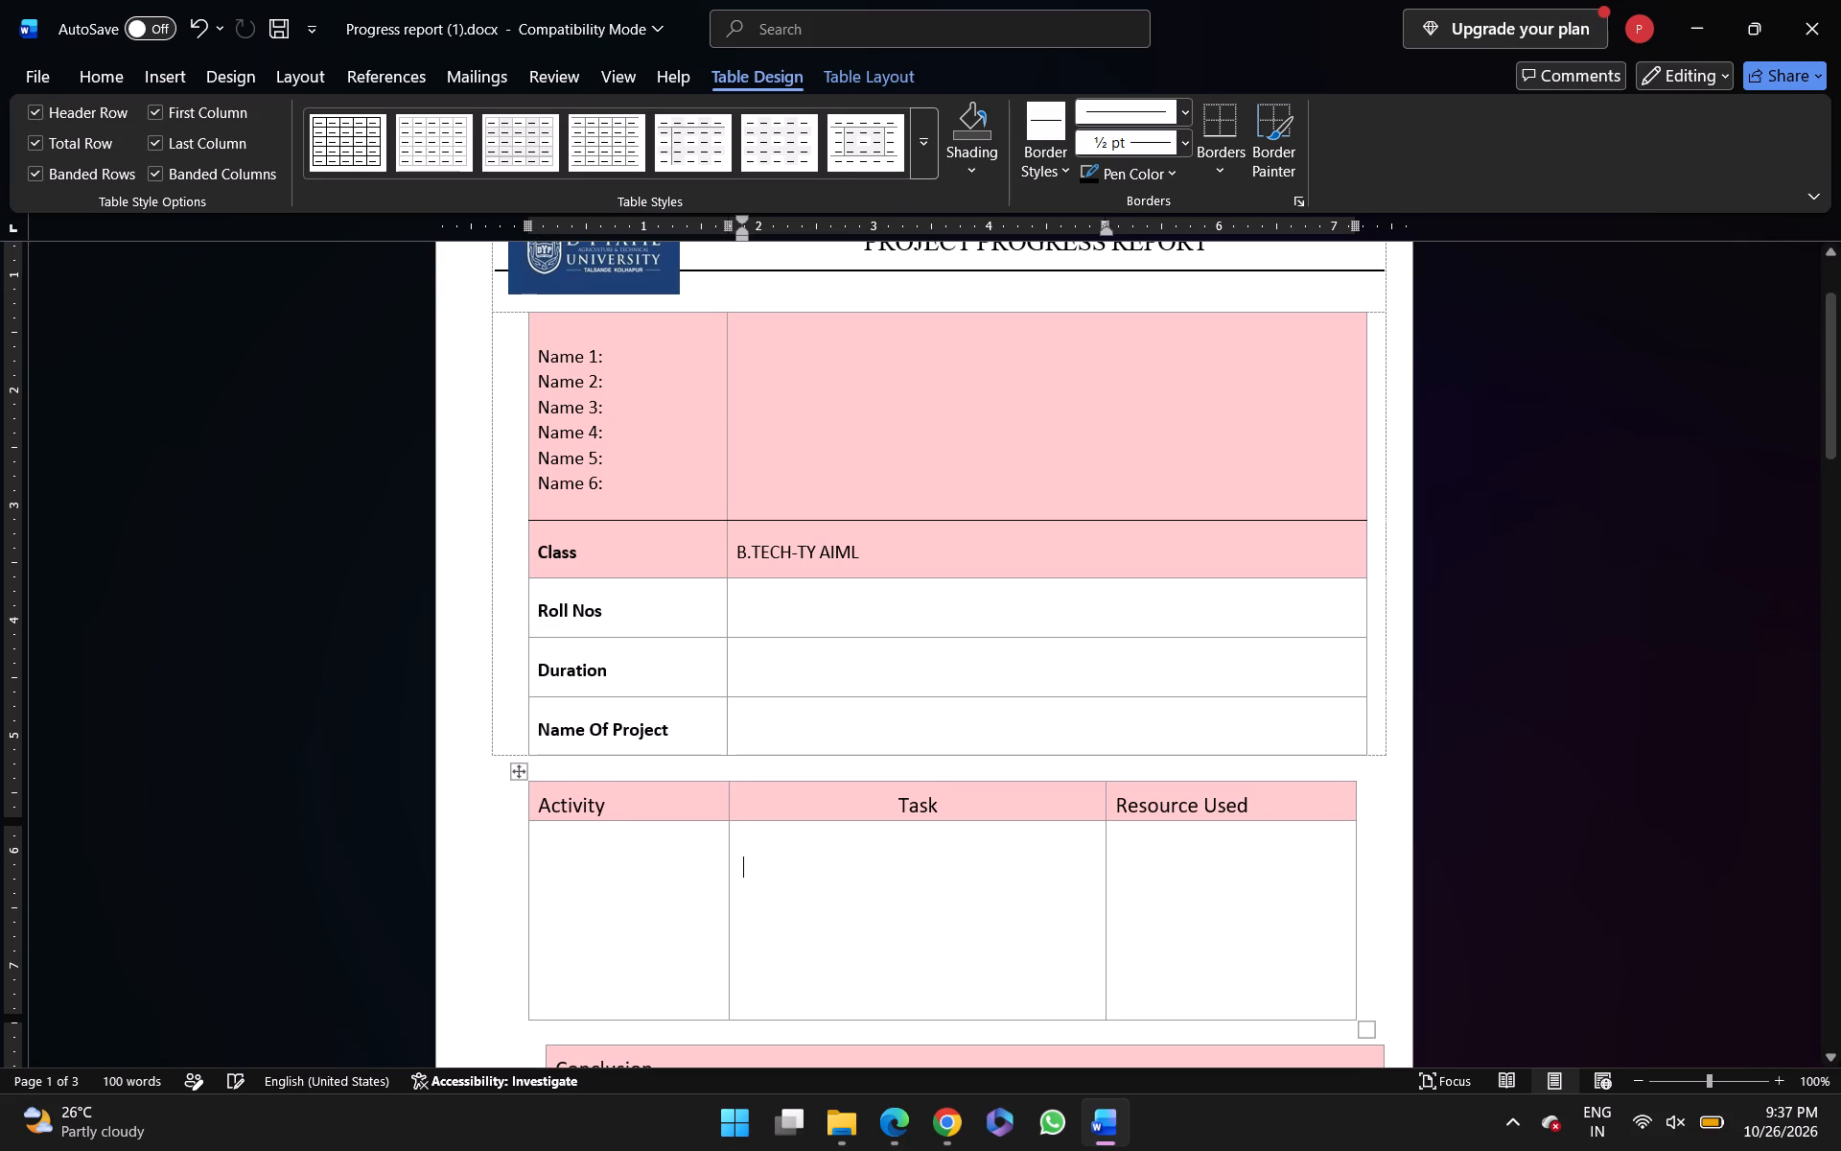
Shift the Conclusion table left to line up with the left edge of the Activity table.
scroll(784, 688, "down", 2)
left_click(785, 930)
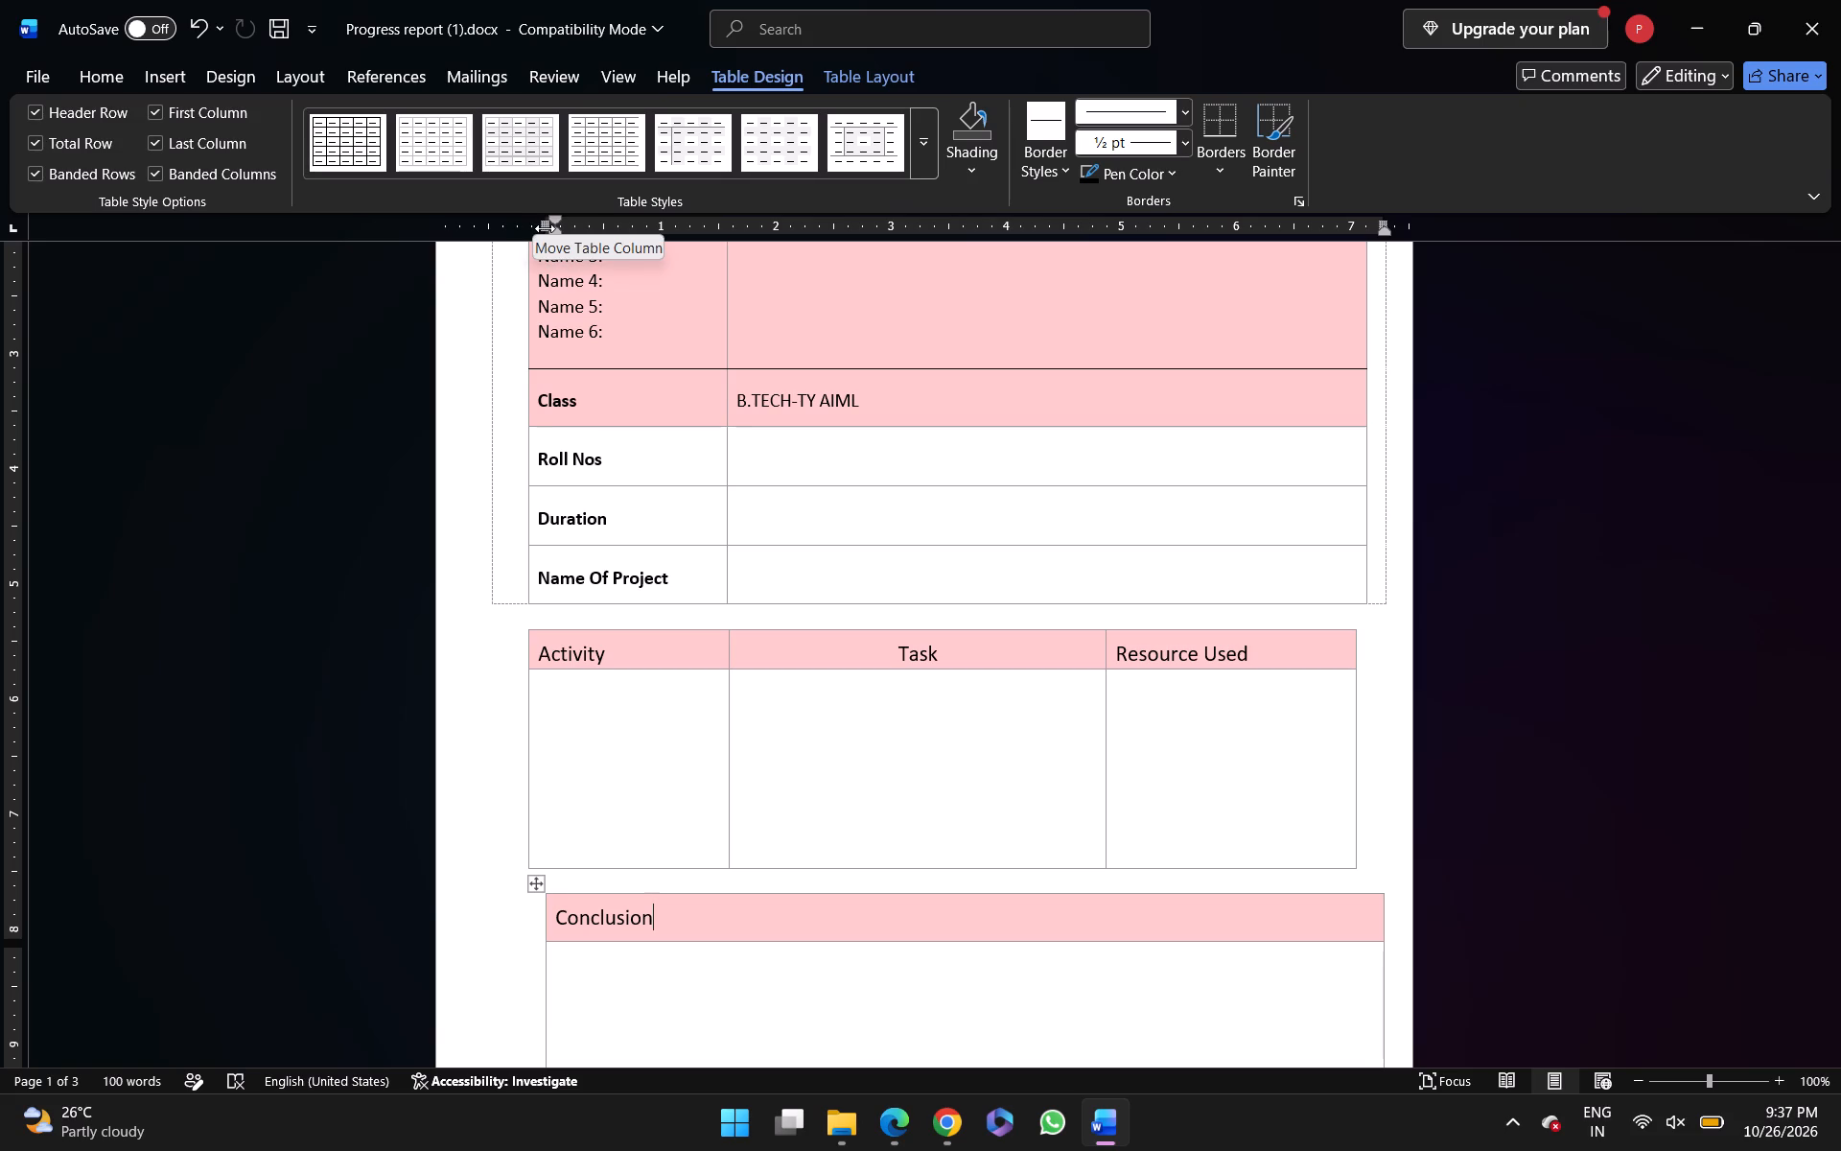
left_click_drag(545, 228, 530, 231)
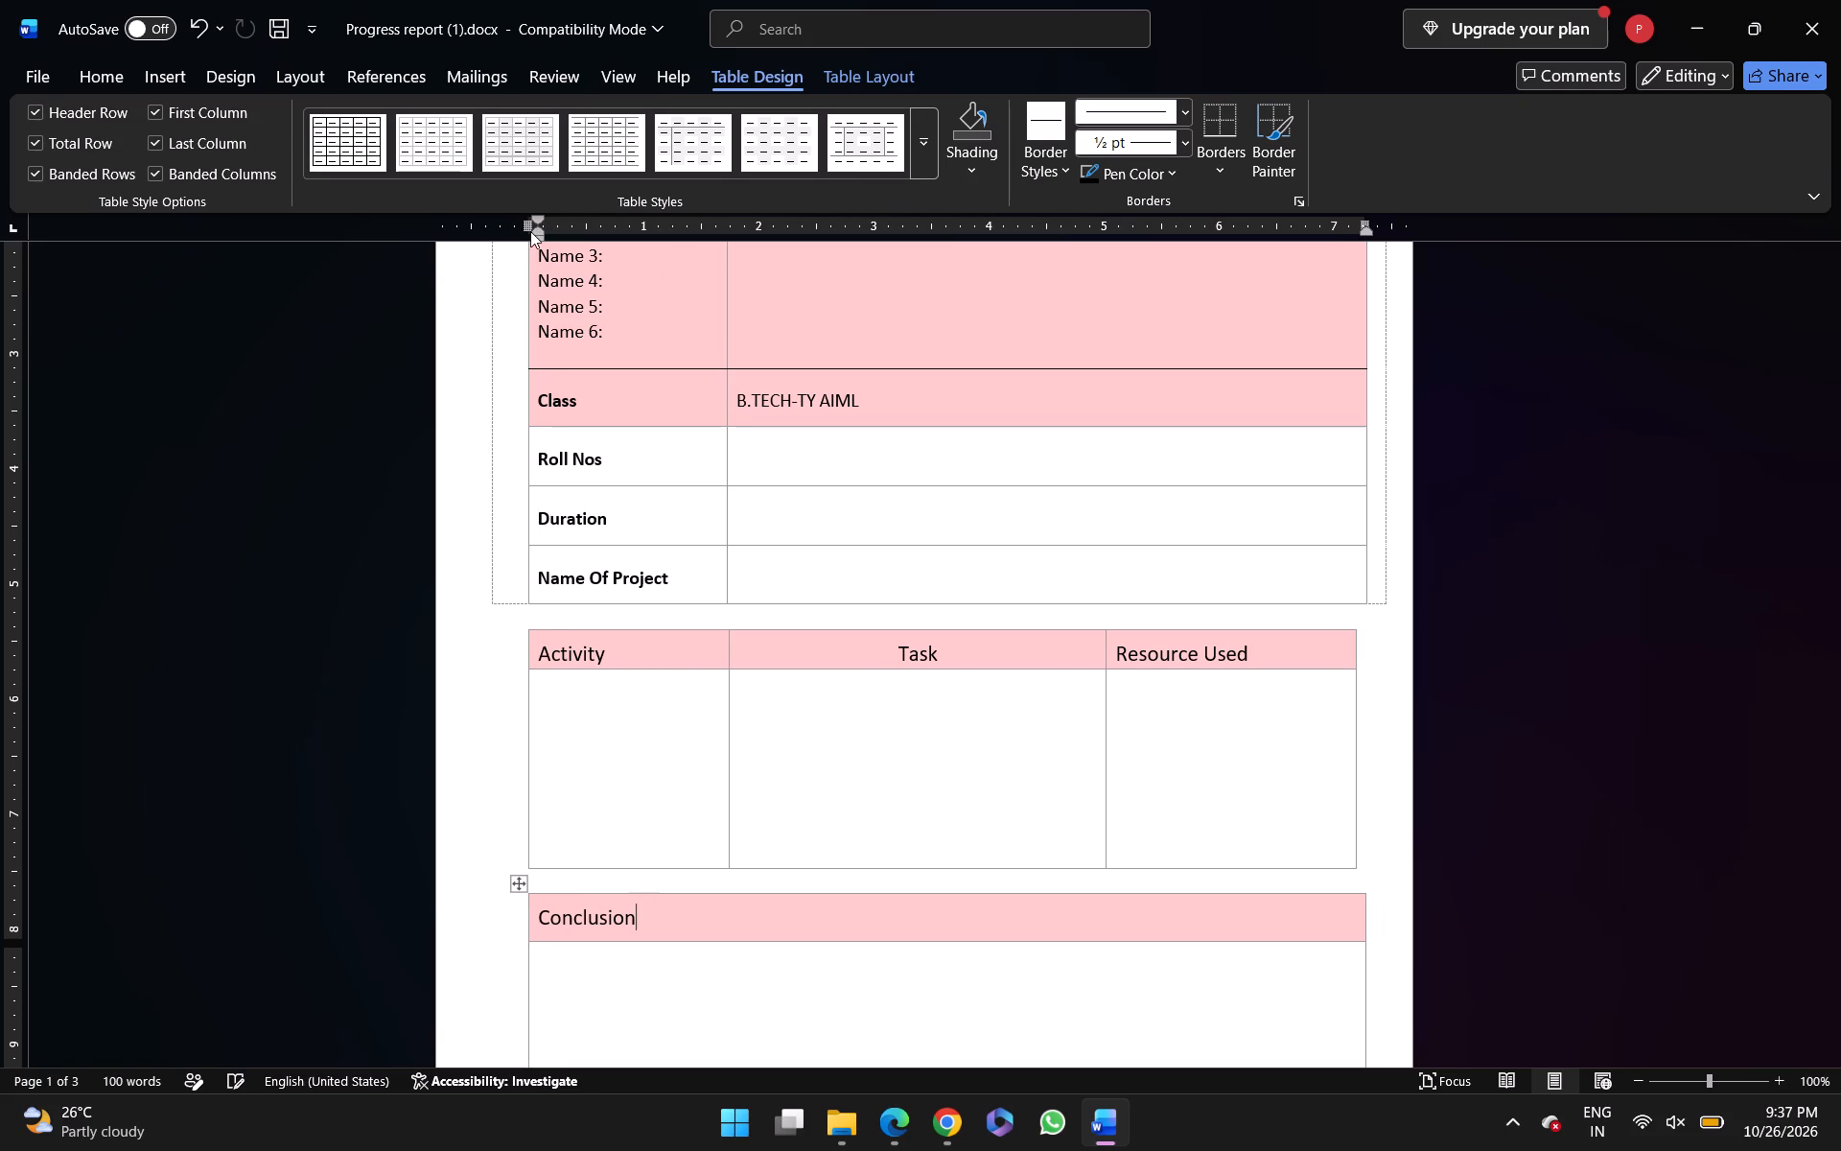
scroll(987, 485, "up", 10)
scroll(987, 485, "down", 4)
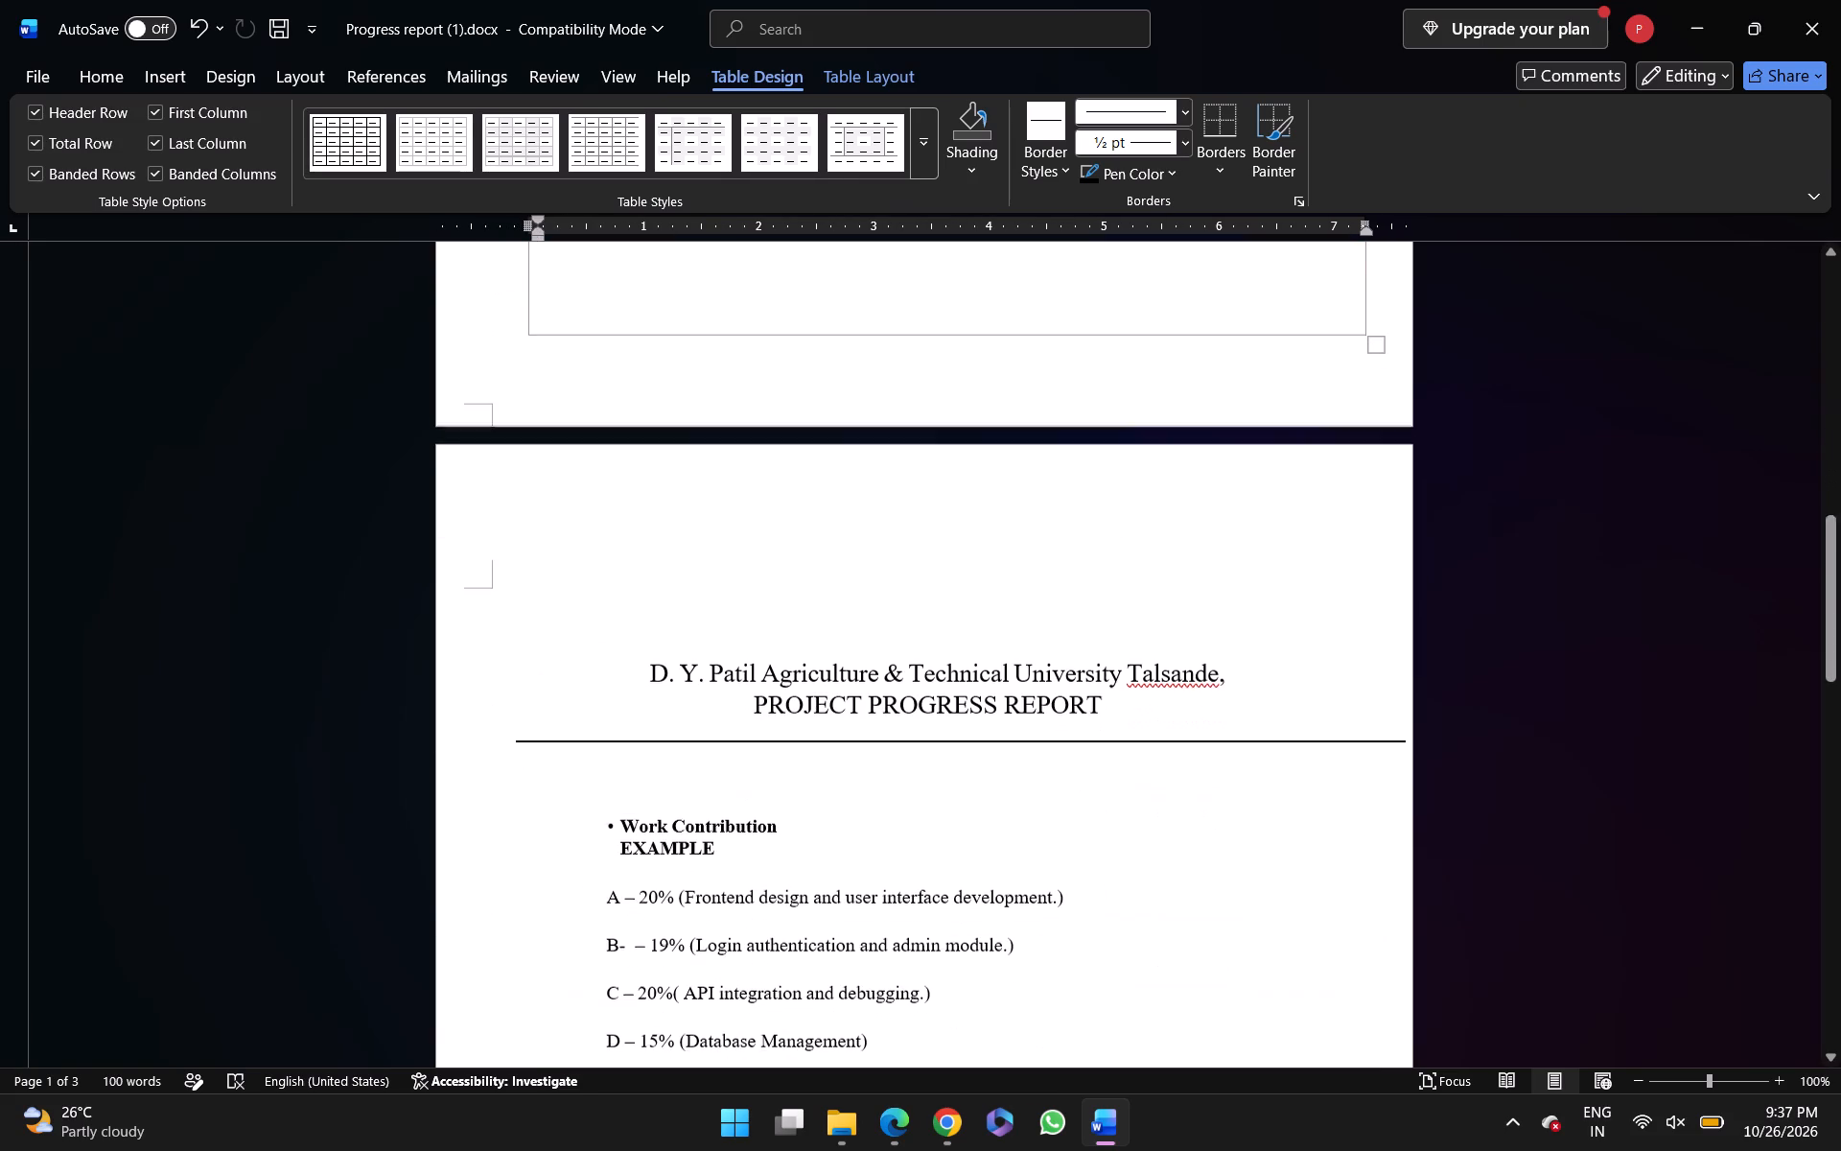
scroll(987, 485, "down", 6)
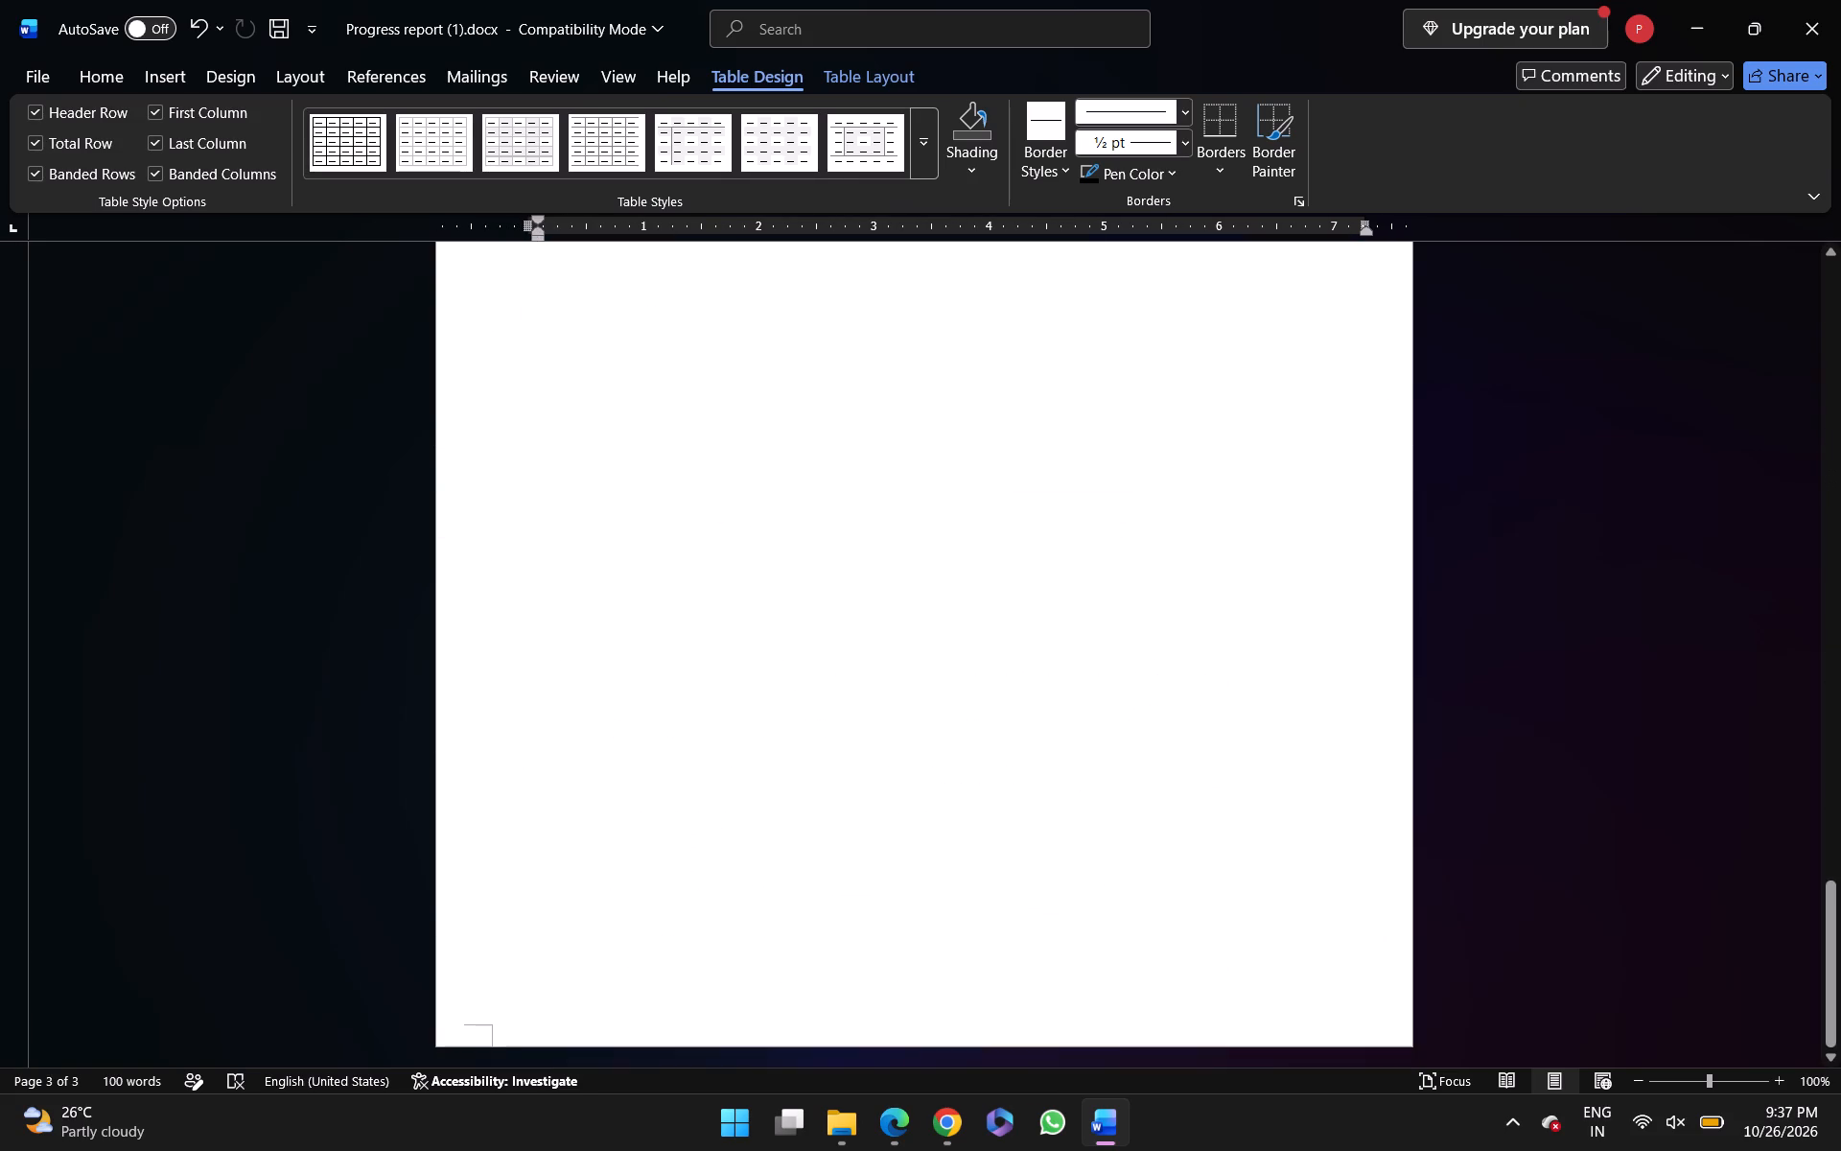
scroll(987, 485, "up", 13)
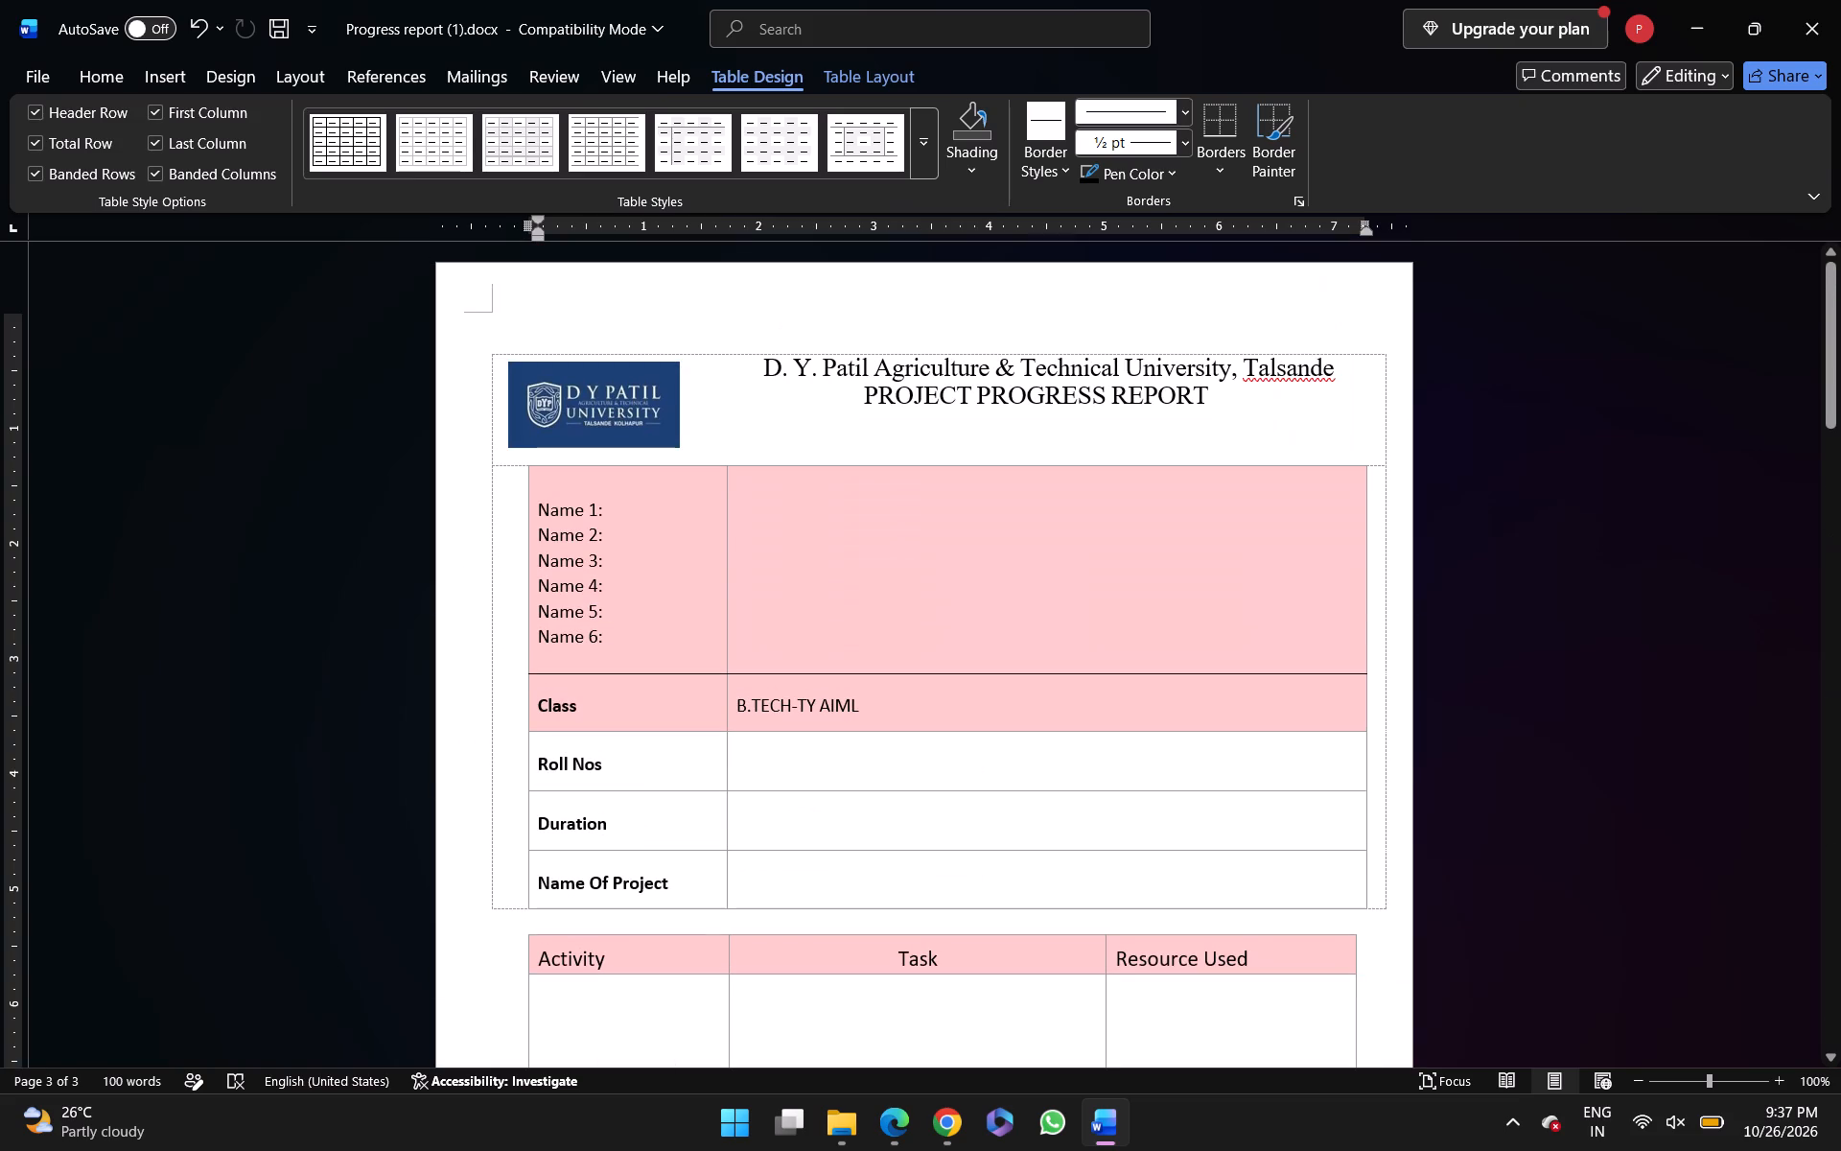
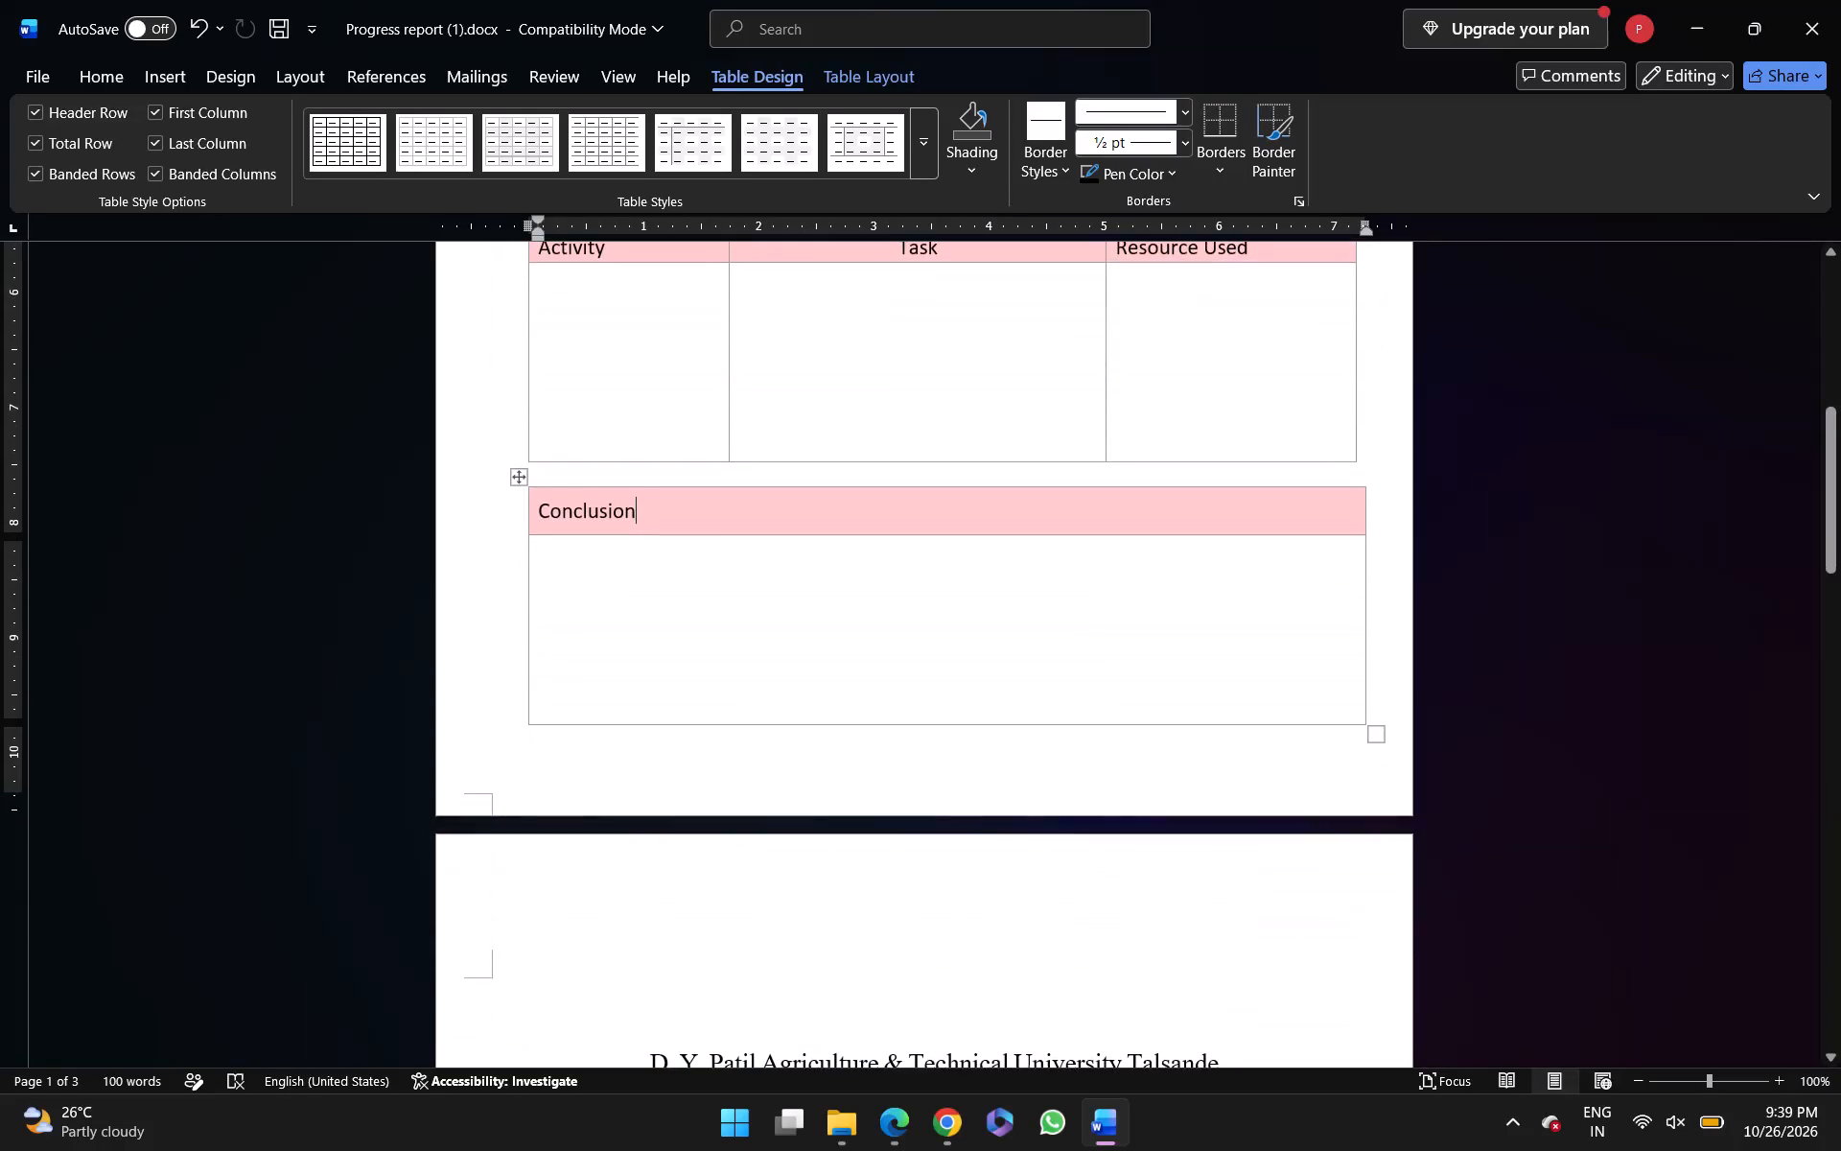
Check the logo placement and table alignment in Progress report (1), from the header down to the Work Contribution page.
scroll(987, 485, "up", 1)
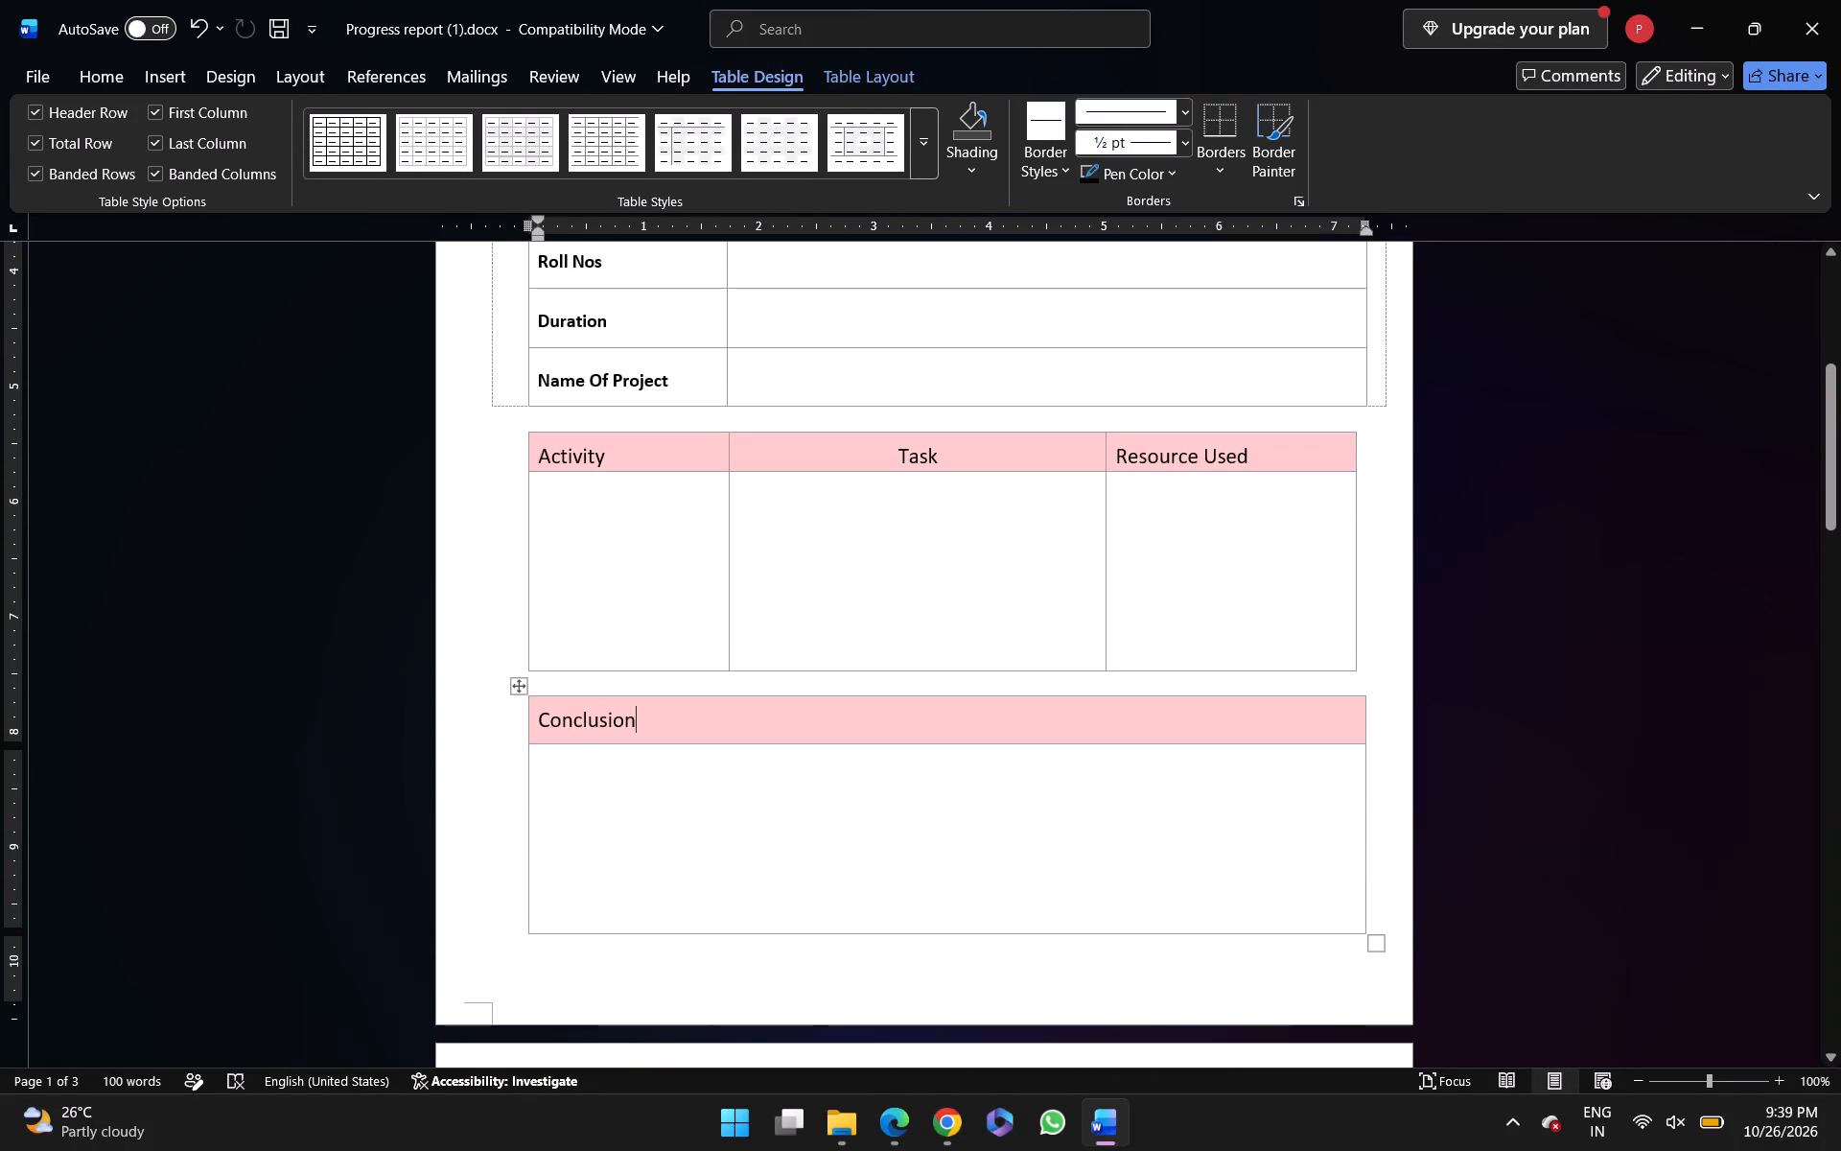
scroll(987, 485, "up", 3)
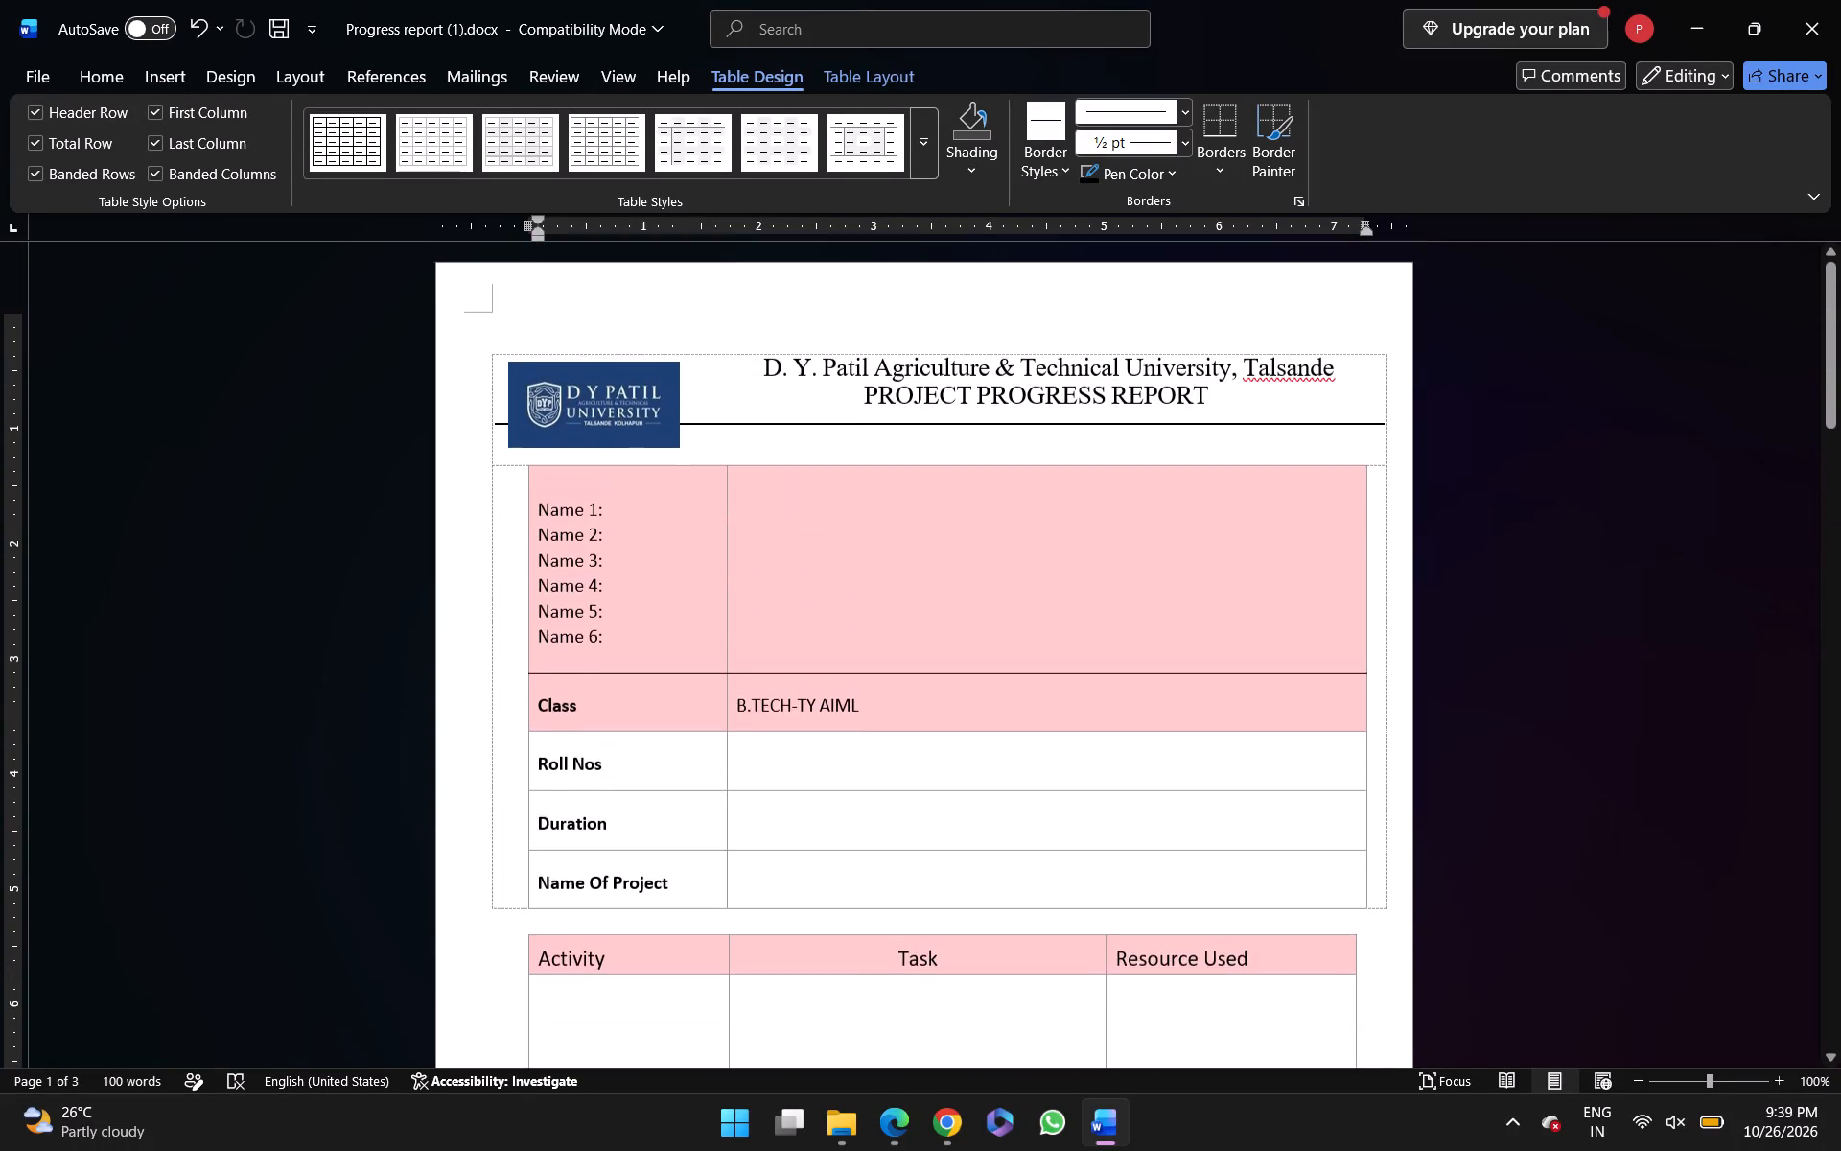
scroll(986, 266, "down", 1)
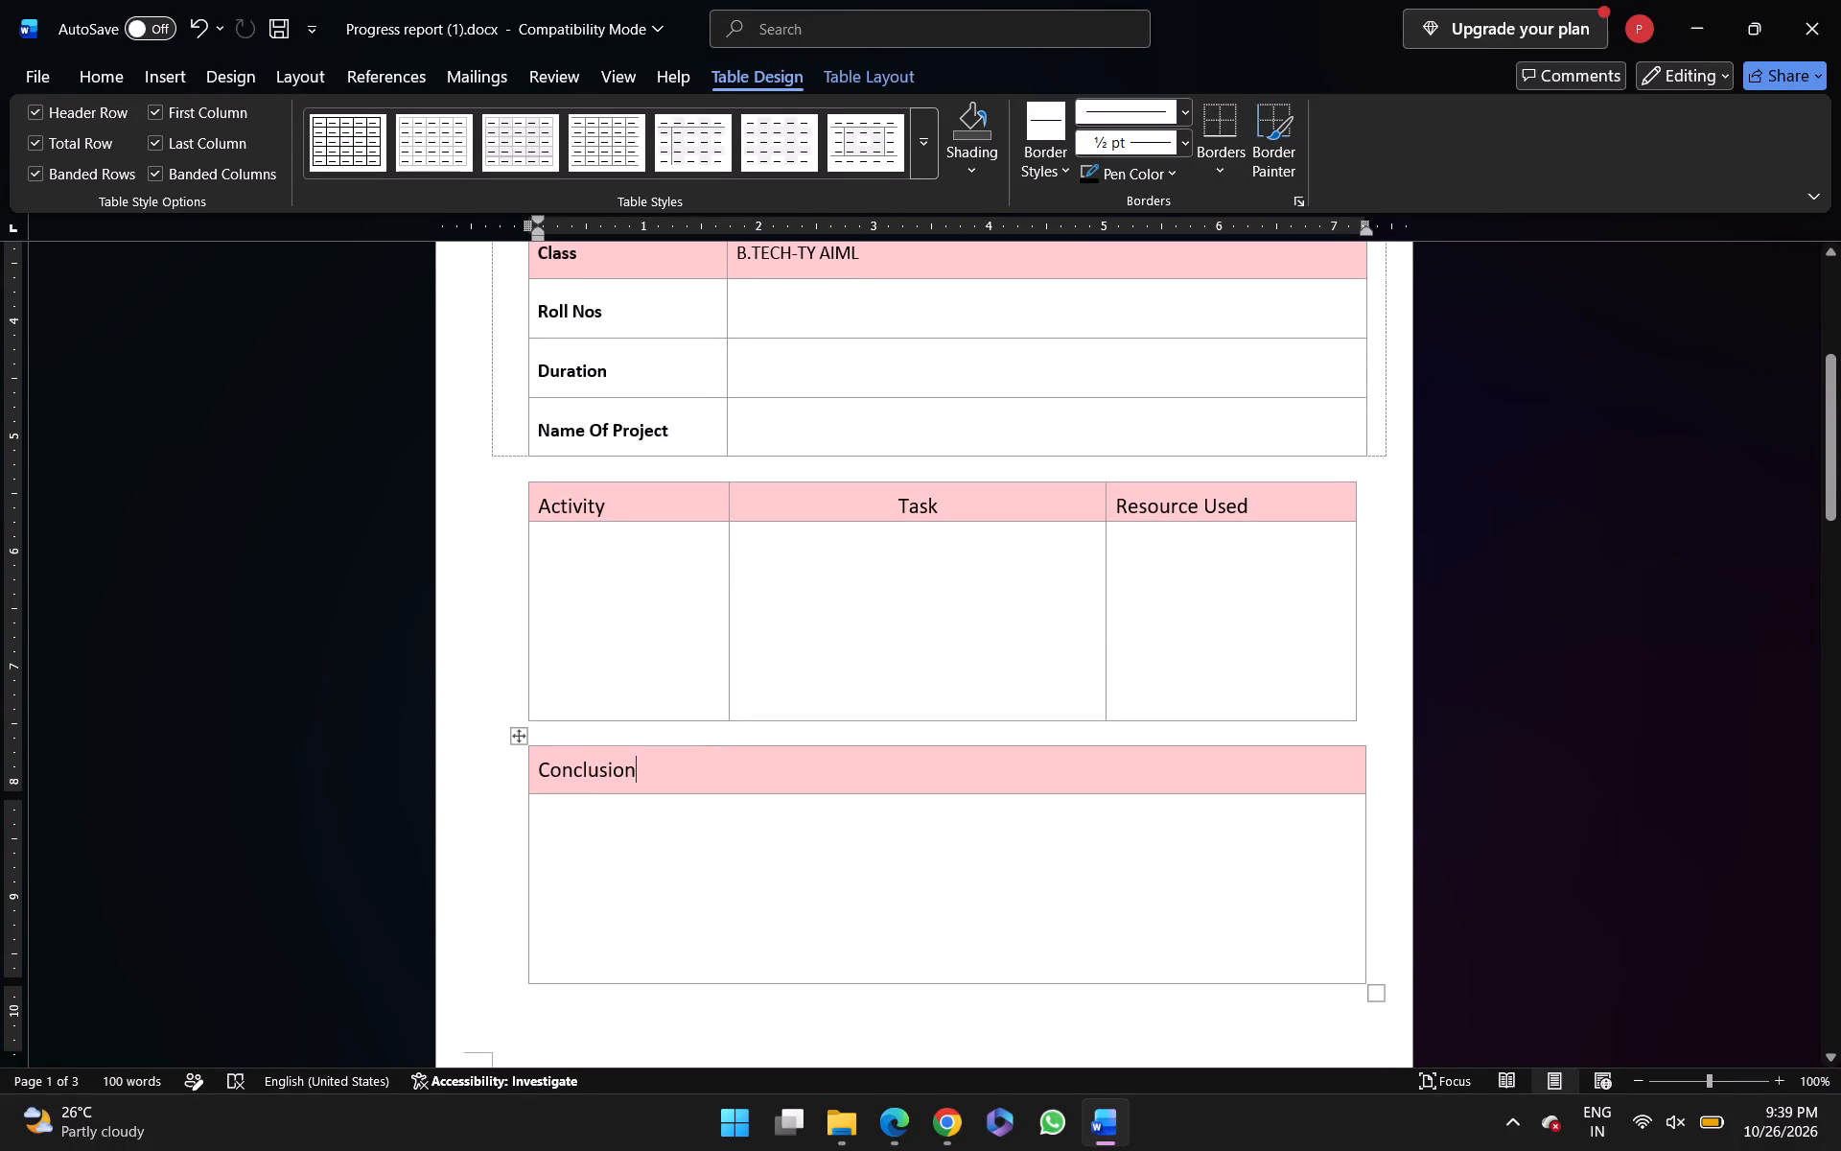
left_click(1081, 1037)
scroll(1081, 1037, "down", 1)
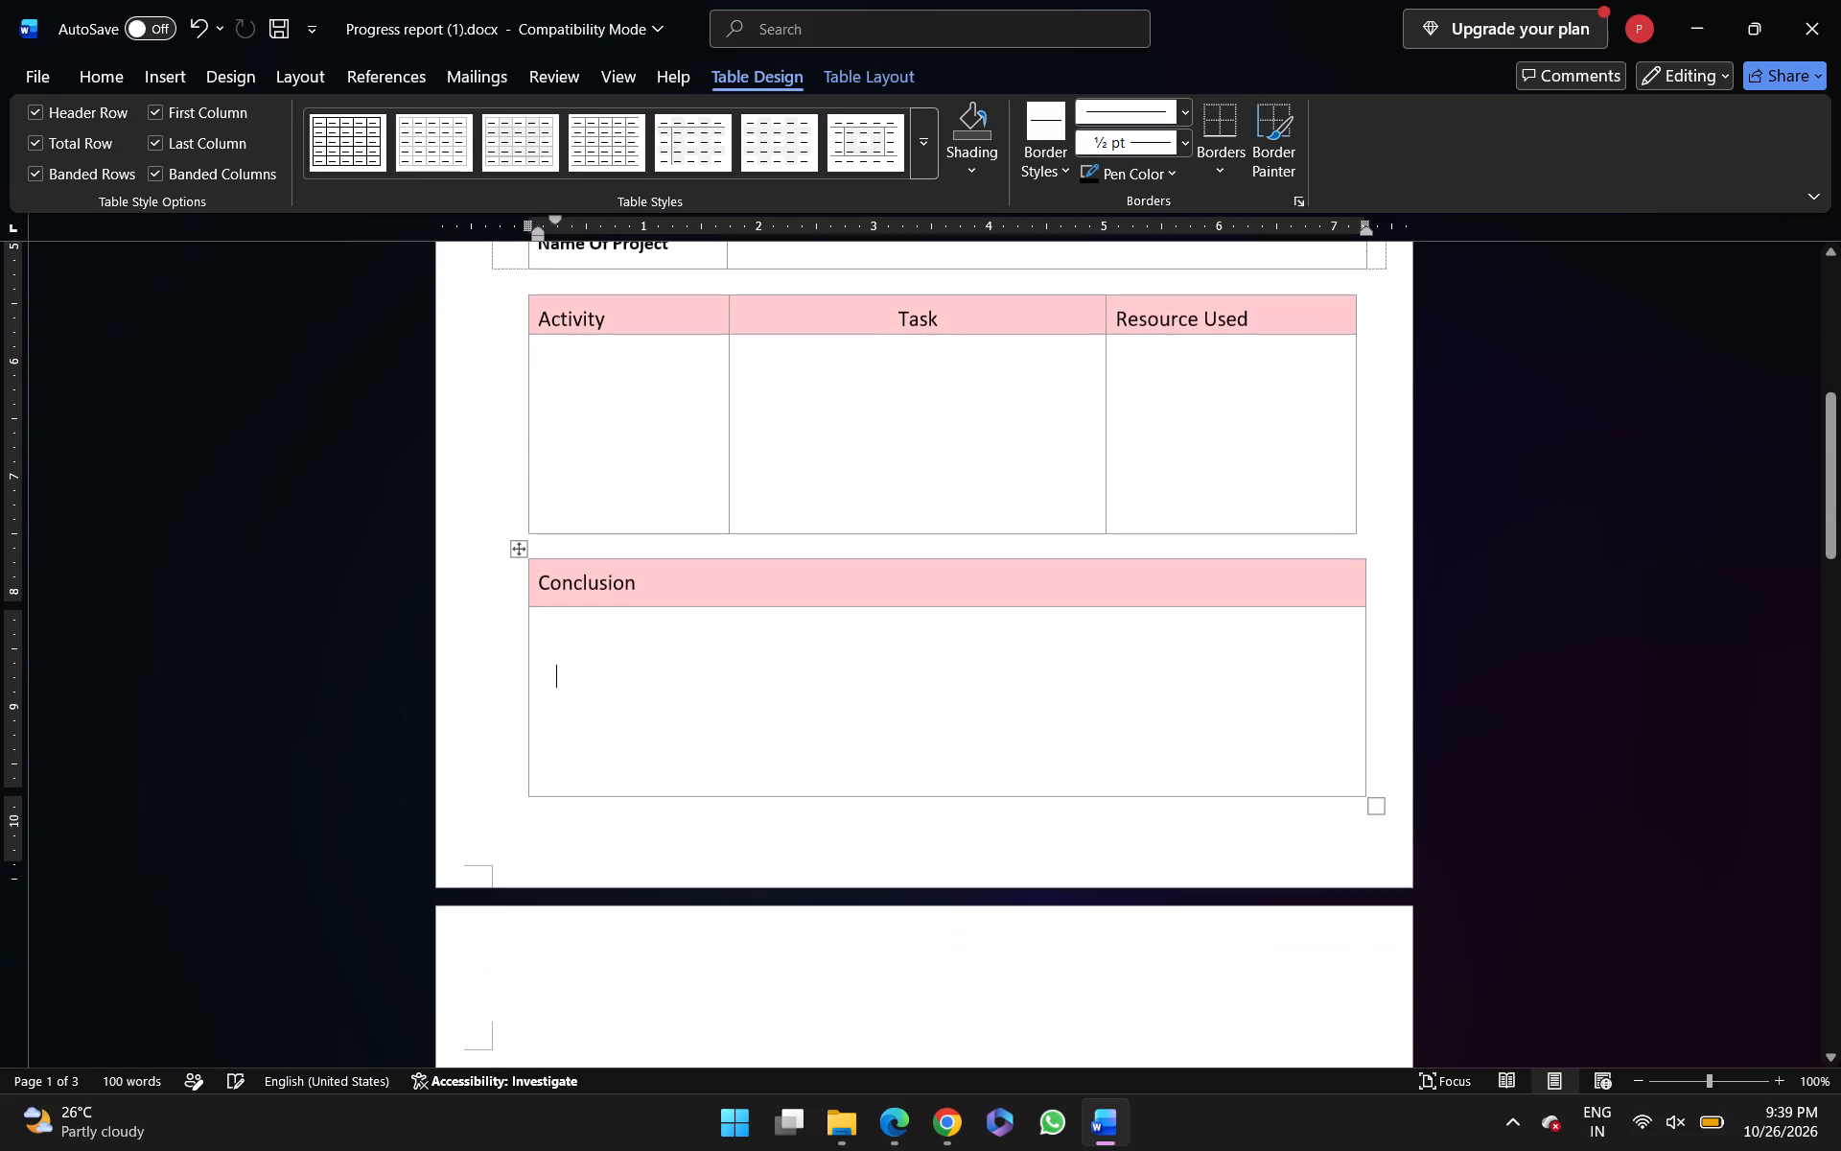
scroll(1081, 1037, "down", 5)
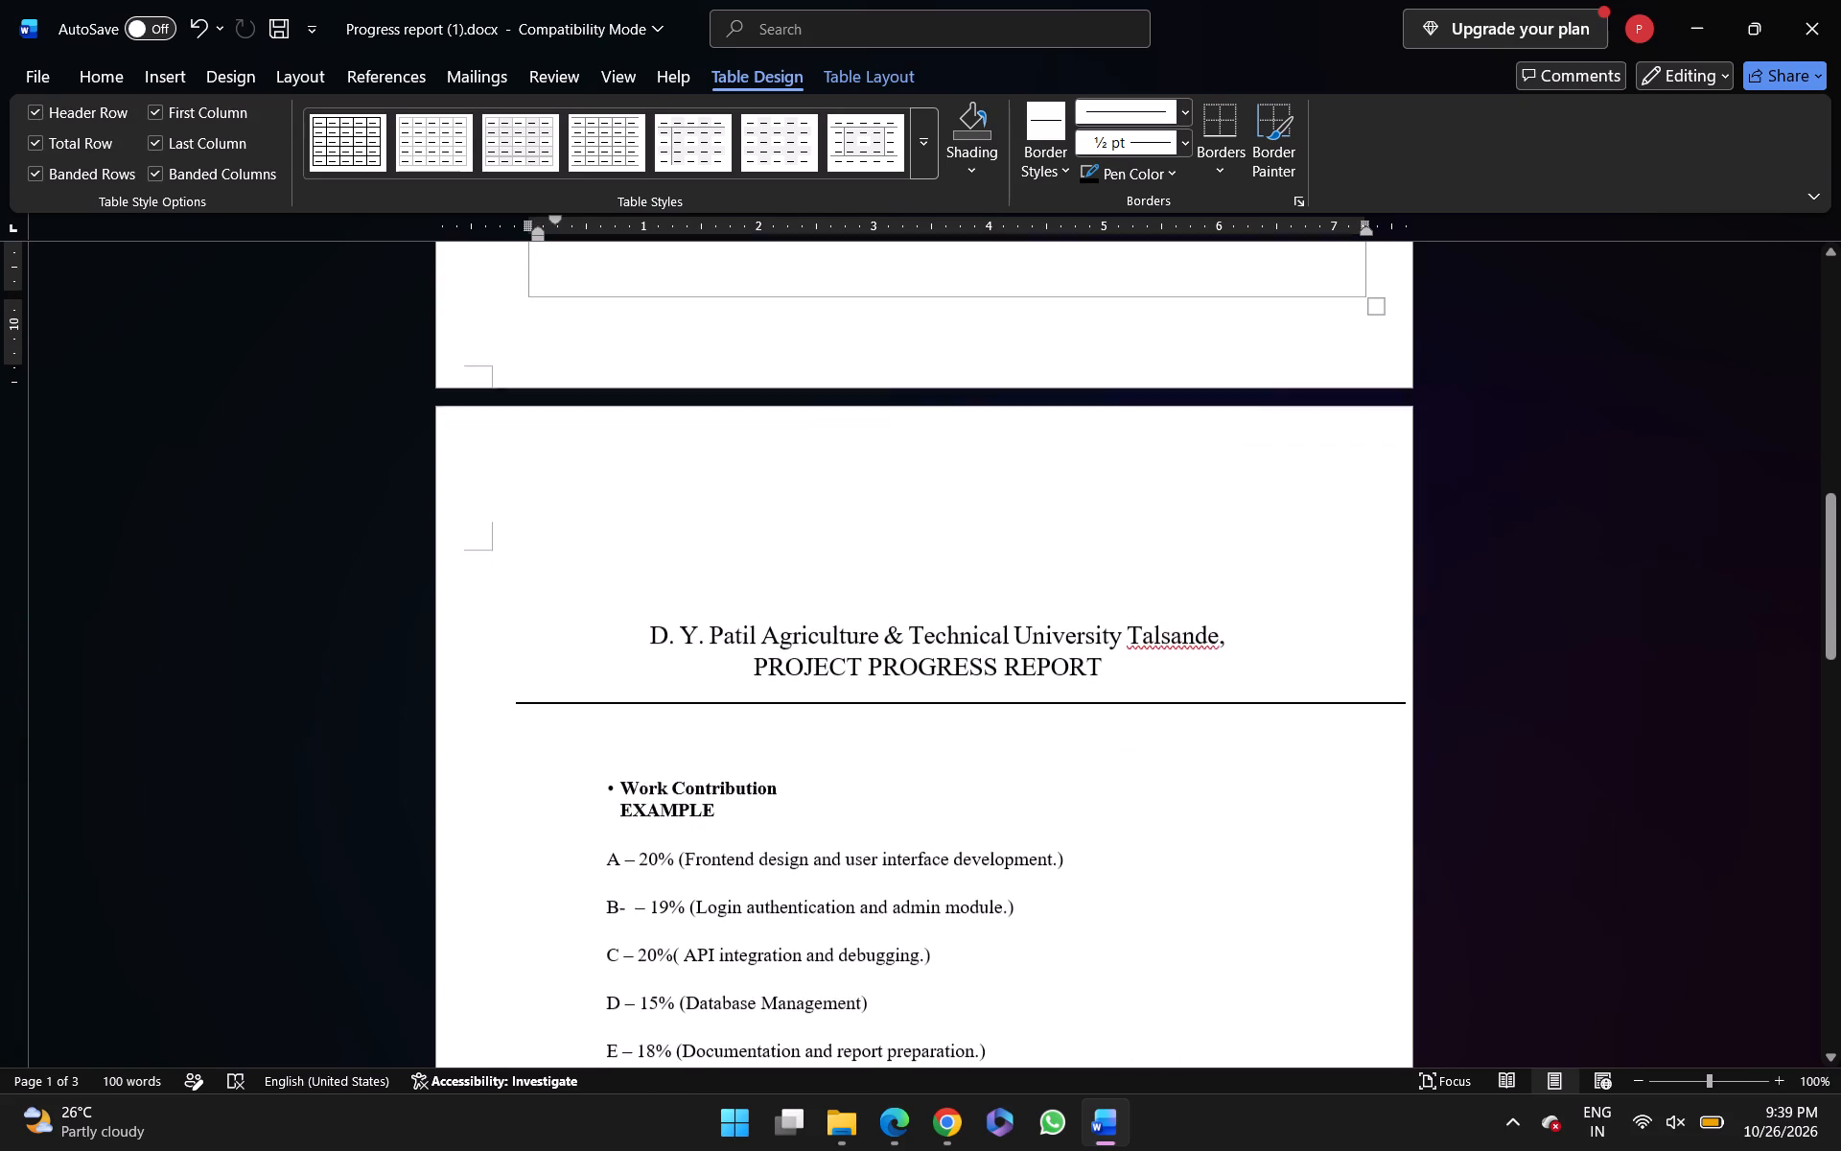
scroll(1081, 1037, "up", 9)
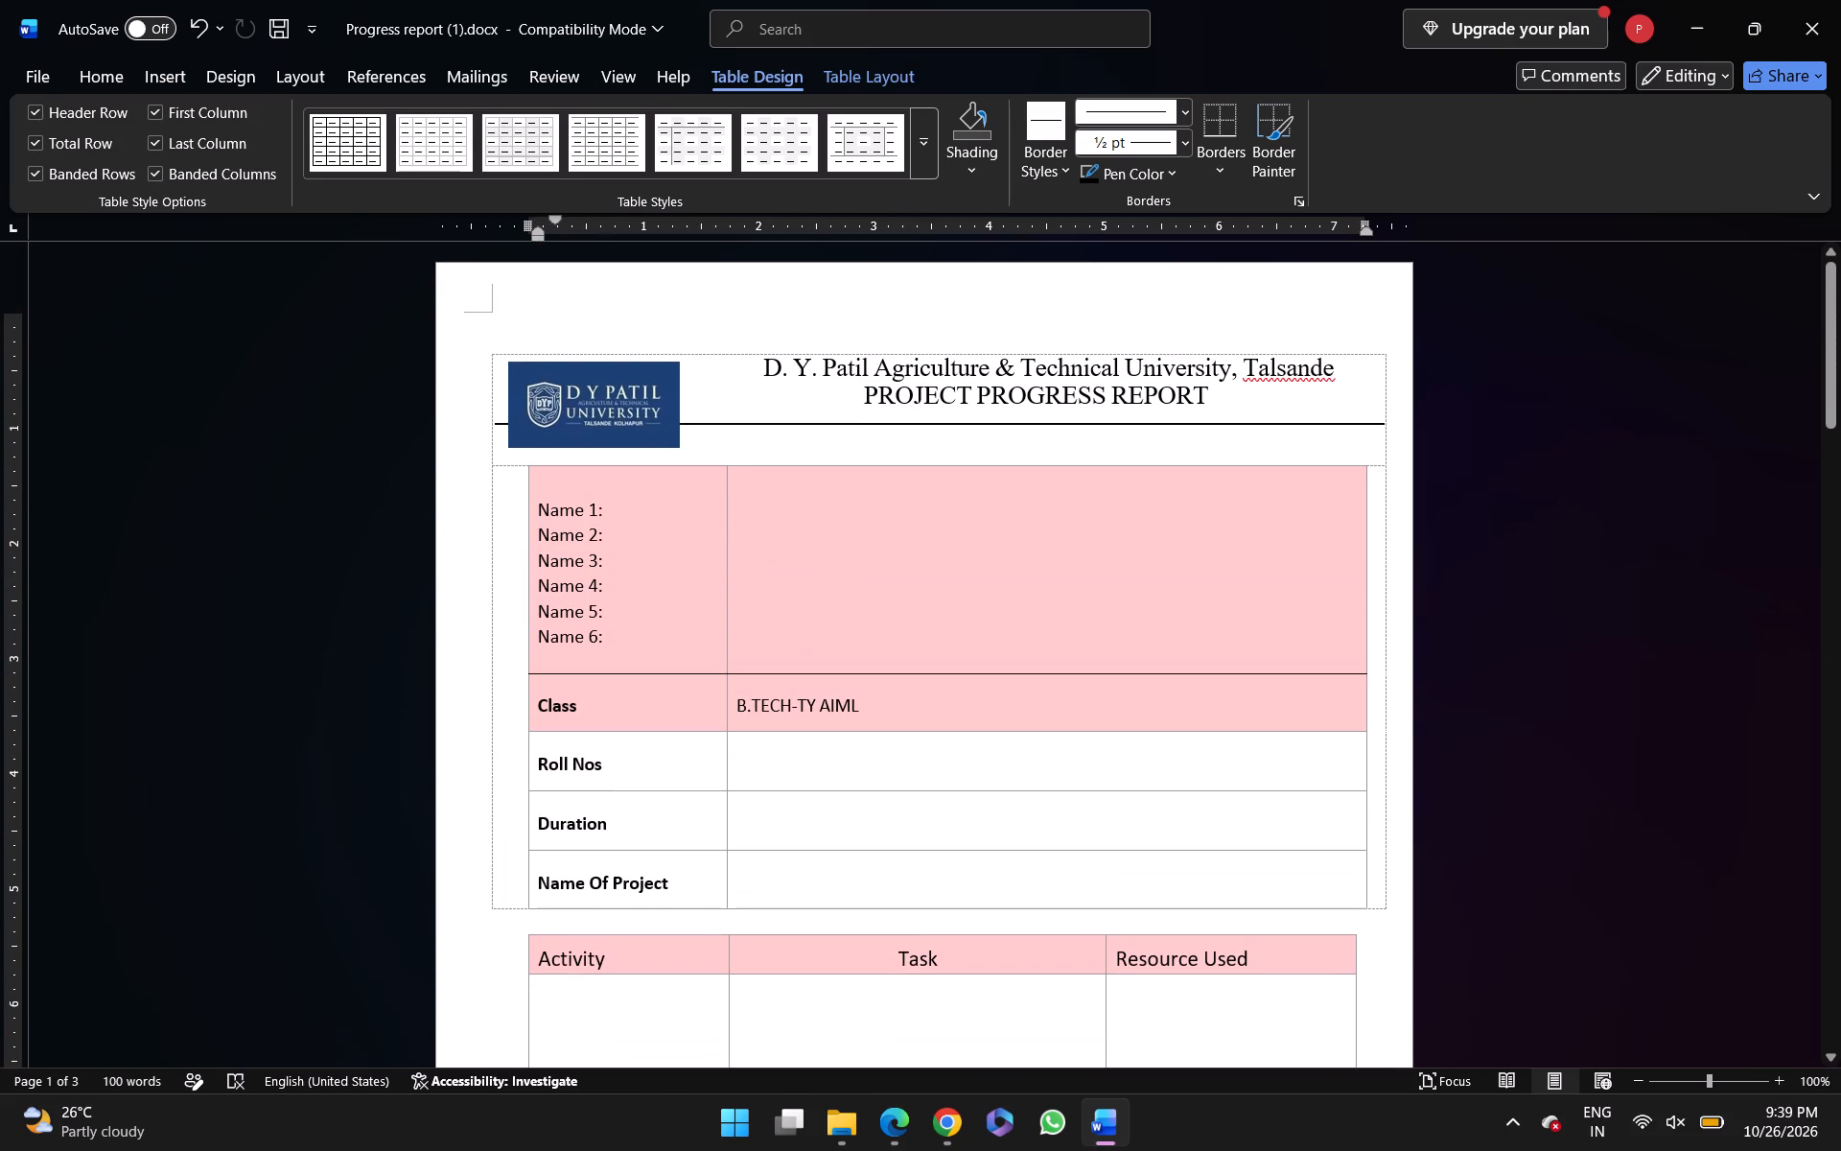
left_click(635, 414)
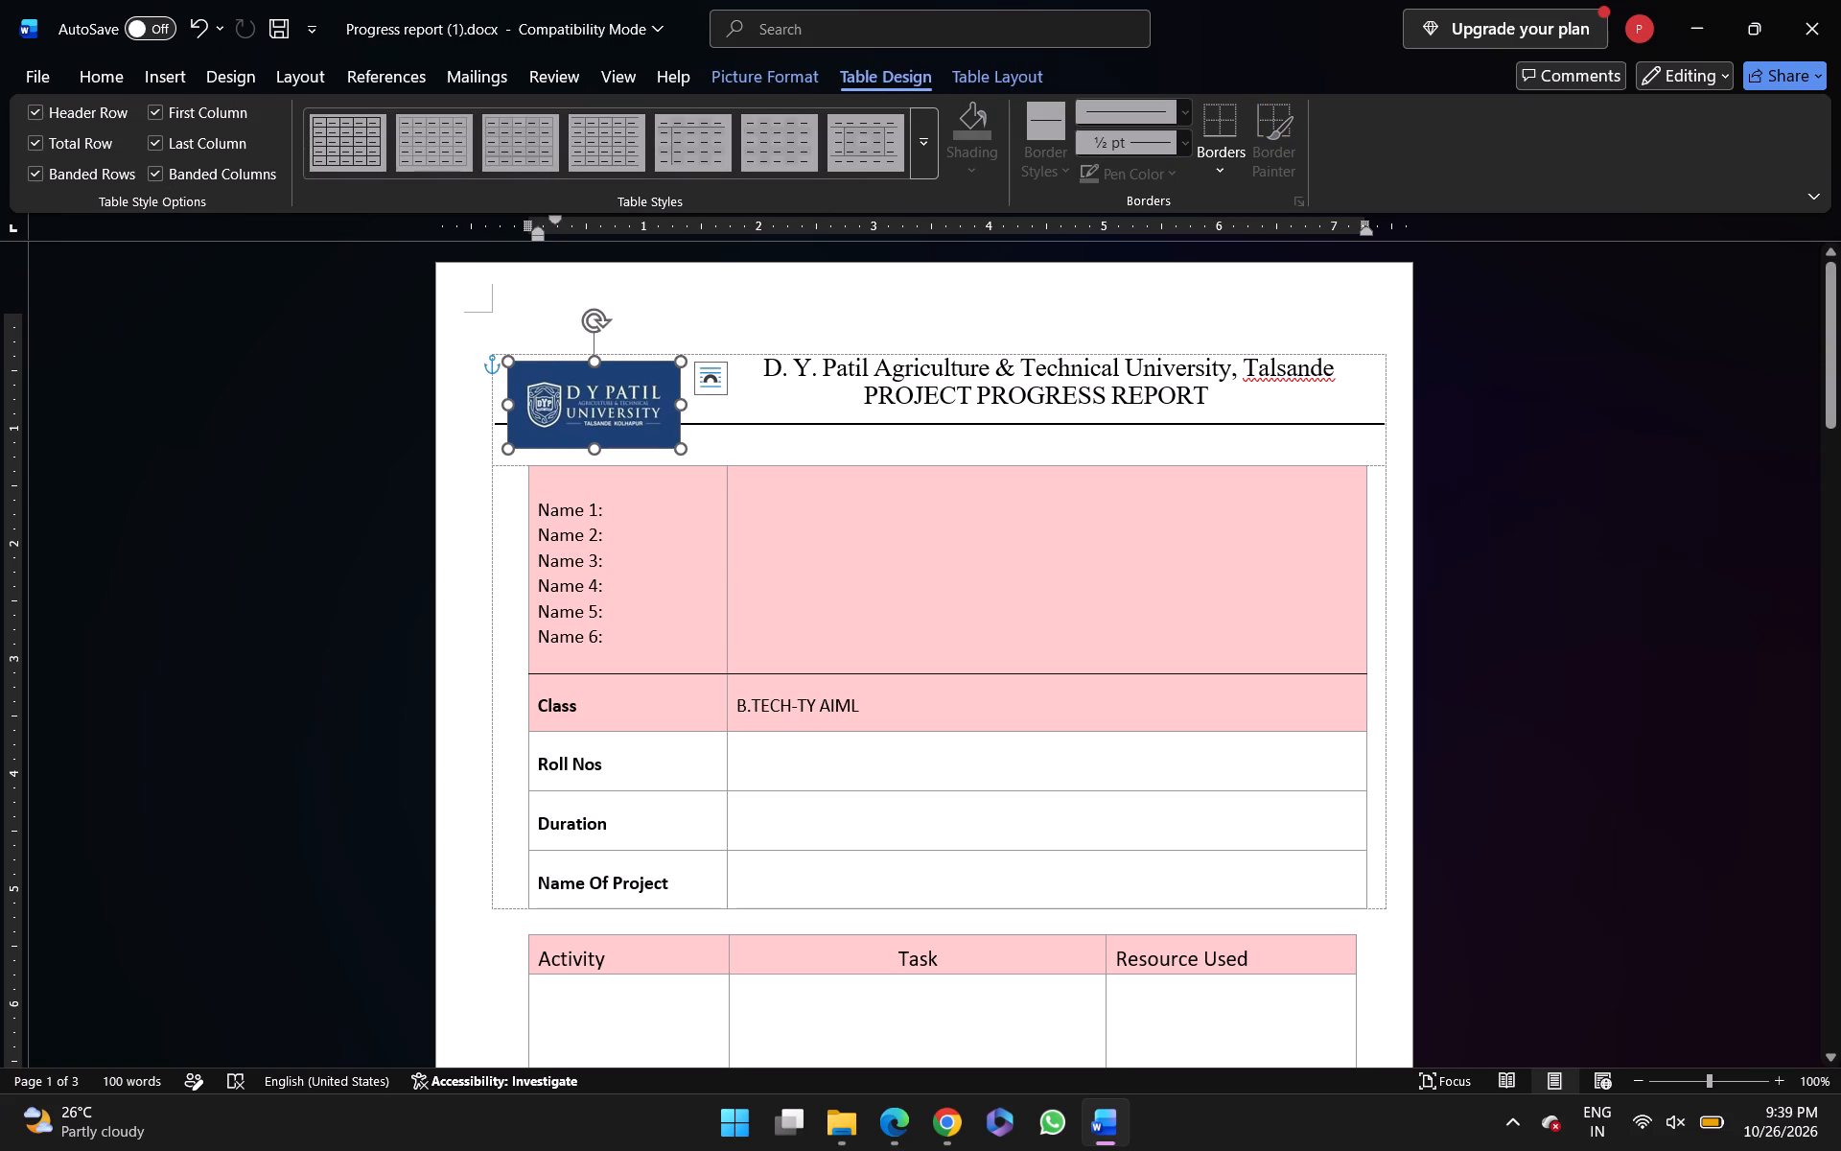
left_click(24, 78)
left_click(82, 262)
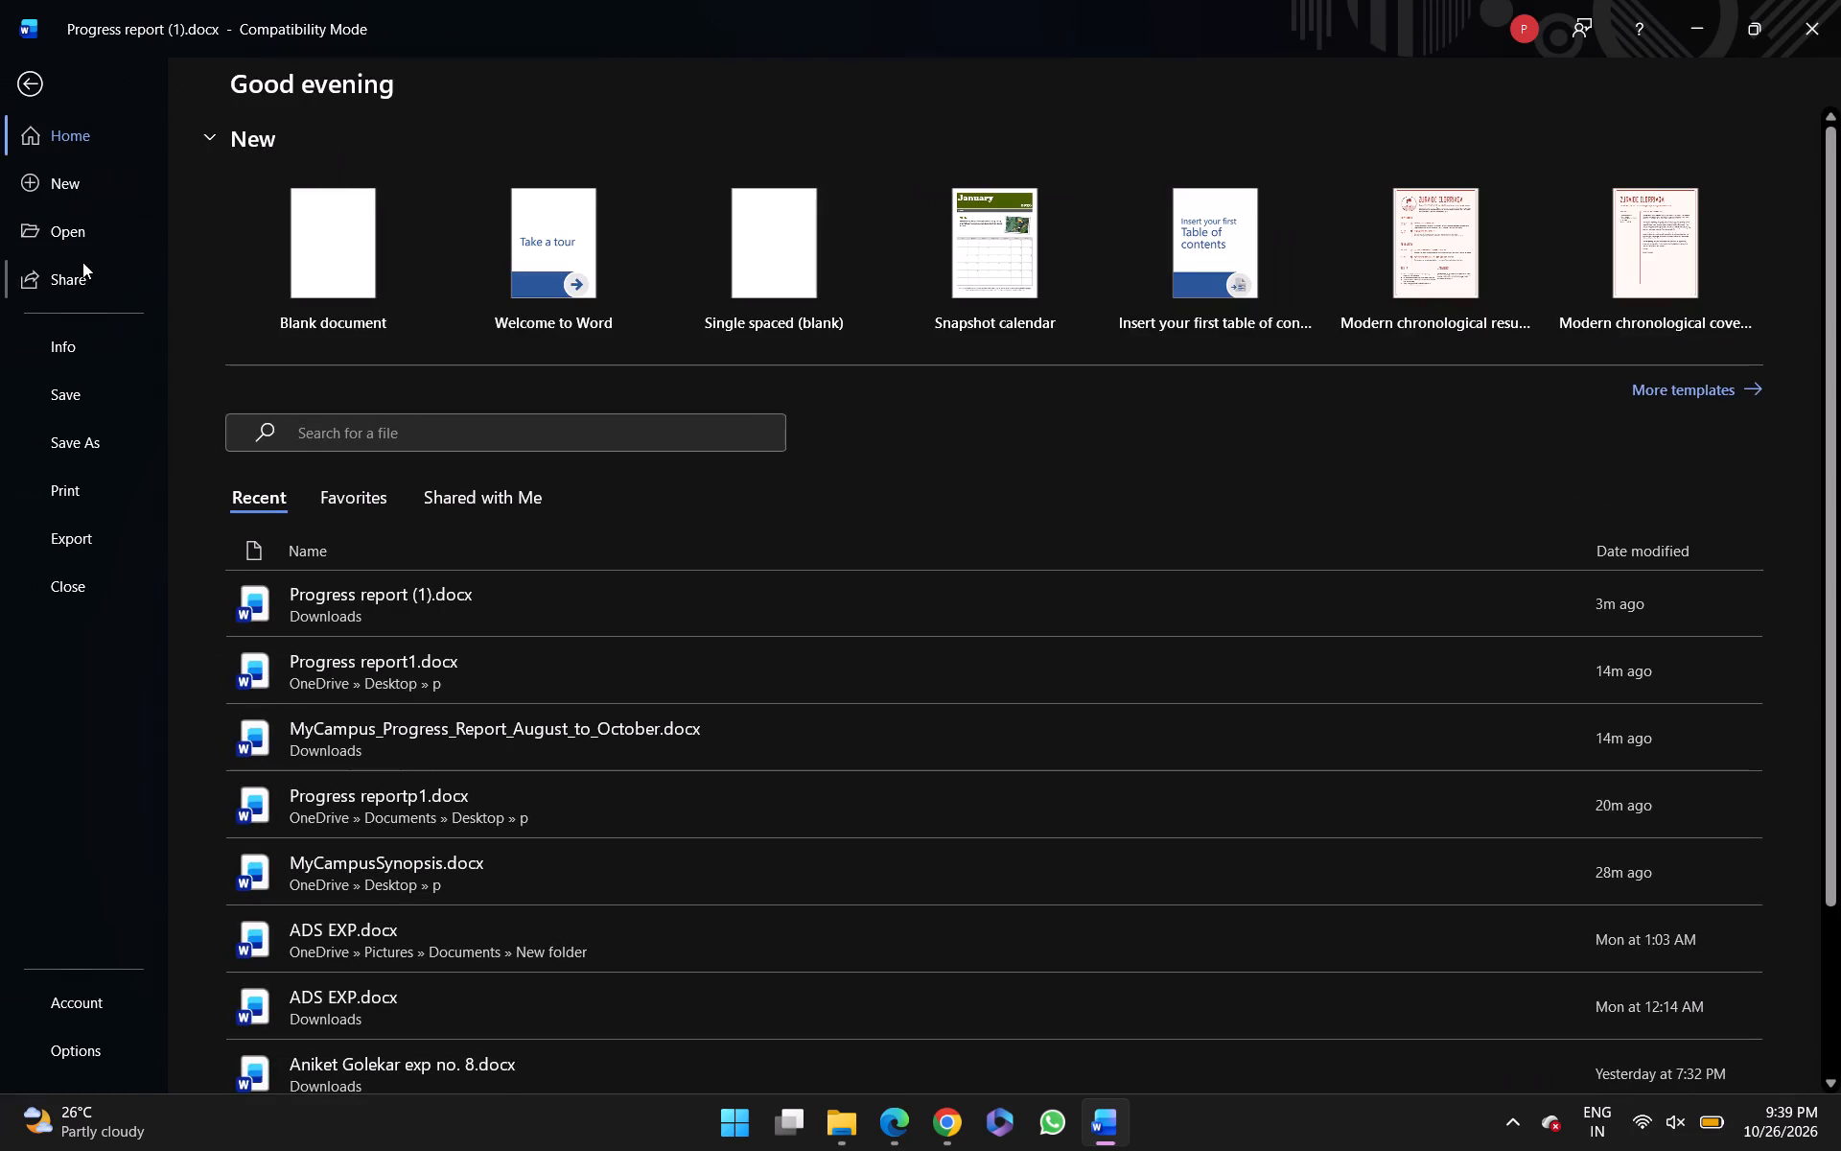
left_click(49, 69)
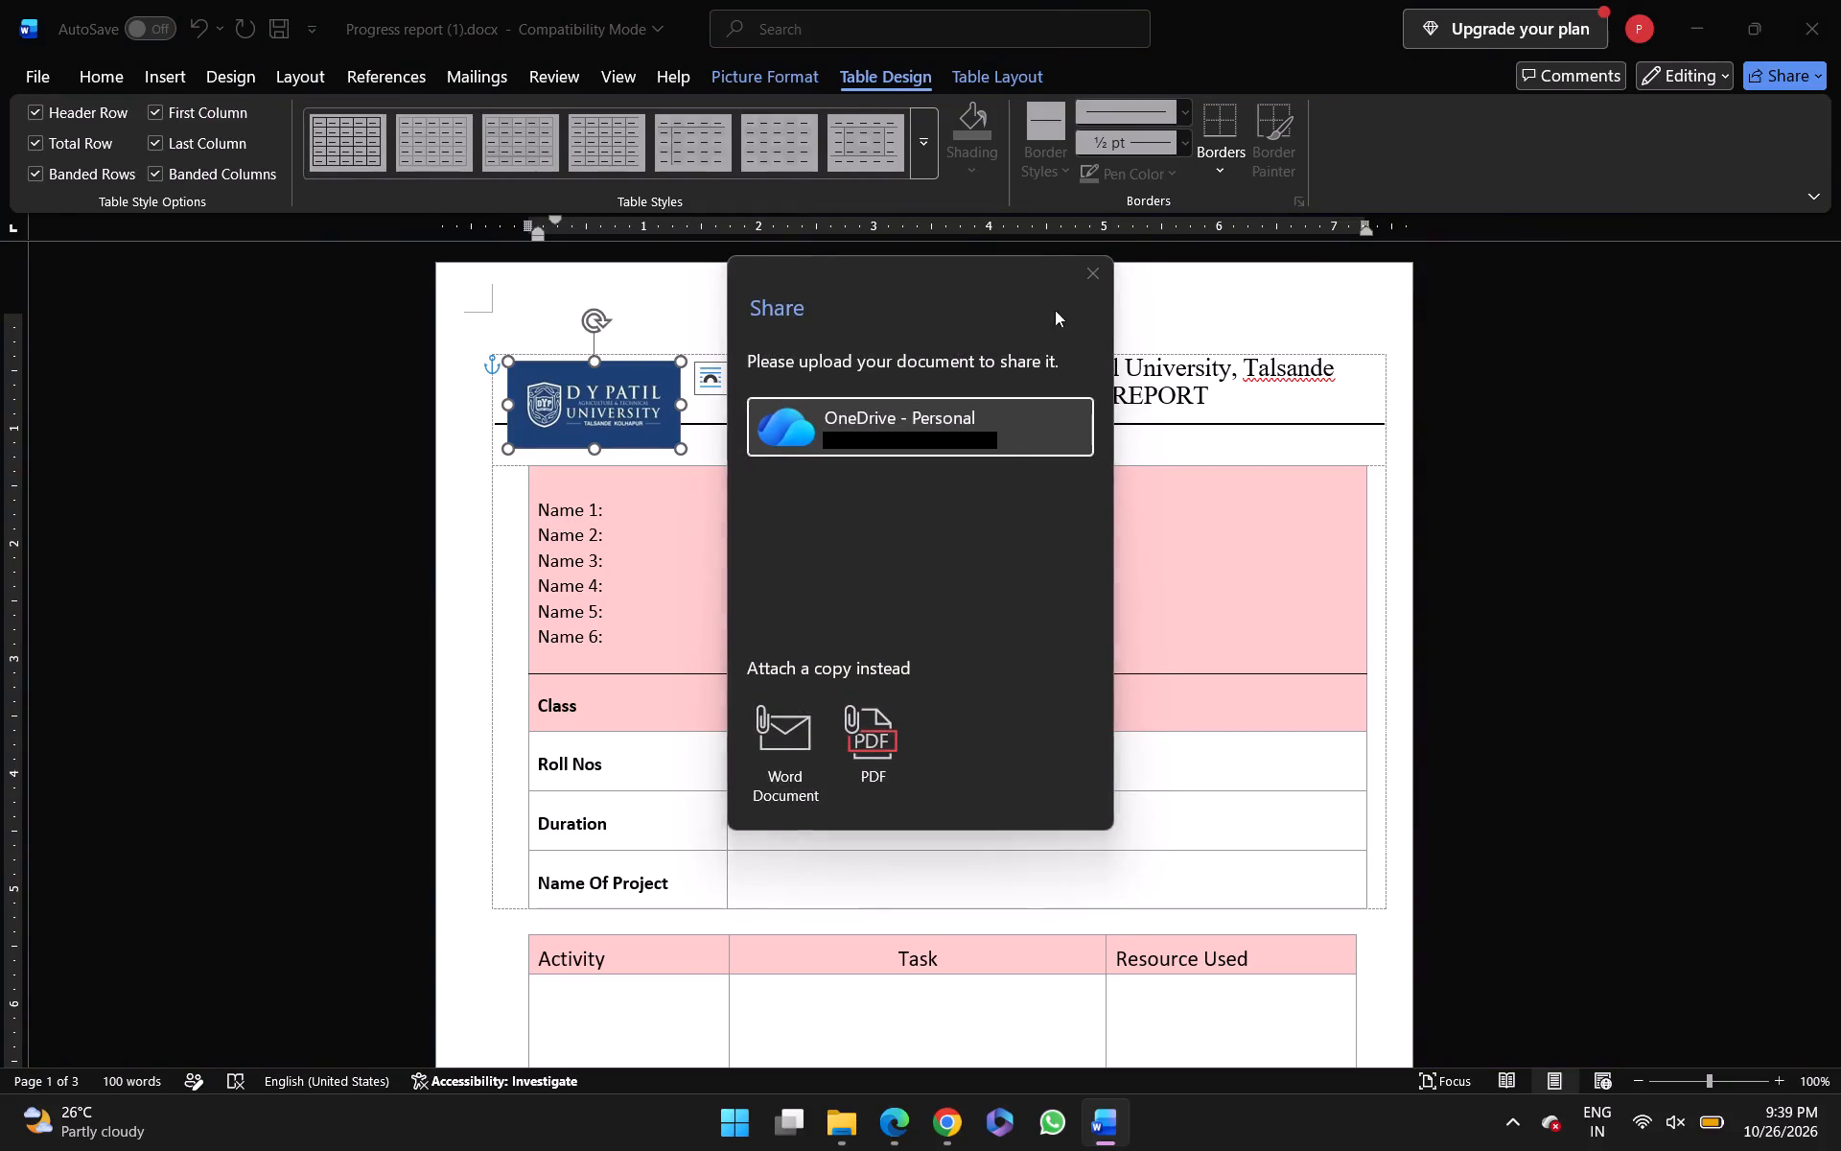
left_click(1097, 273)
Open Progress report1.docx from the recent documents.
left_click(12, 61)
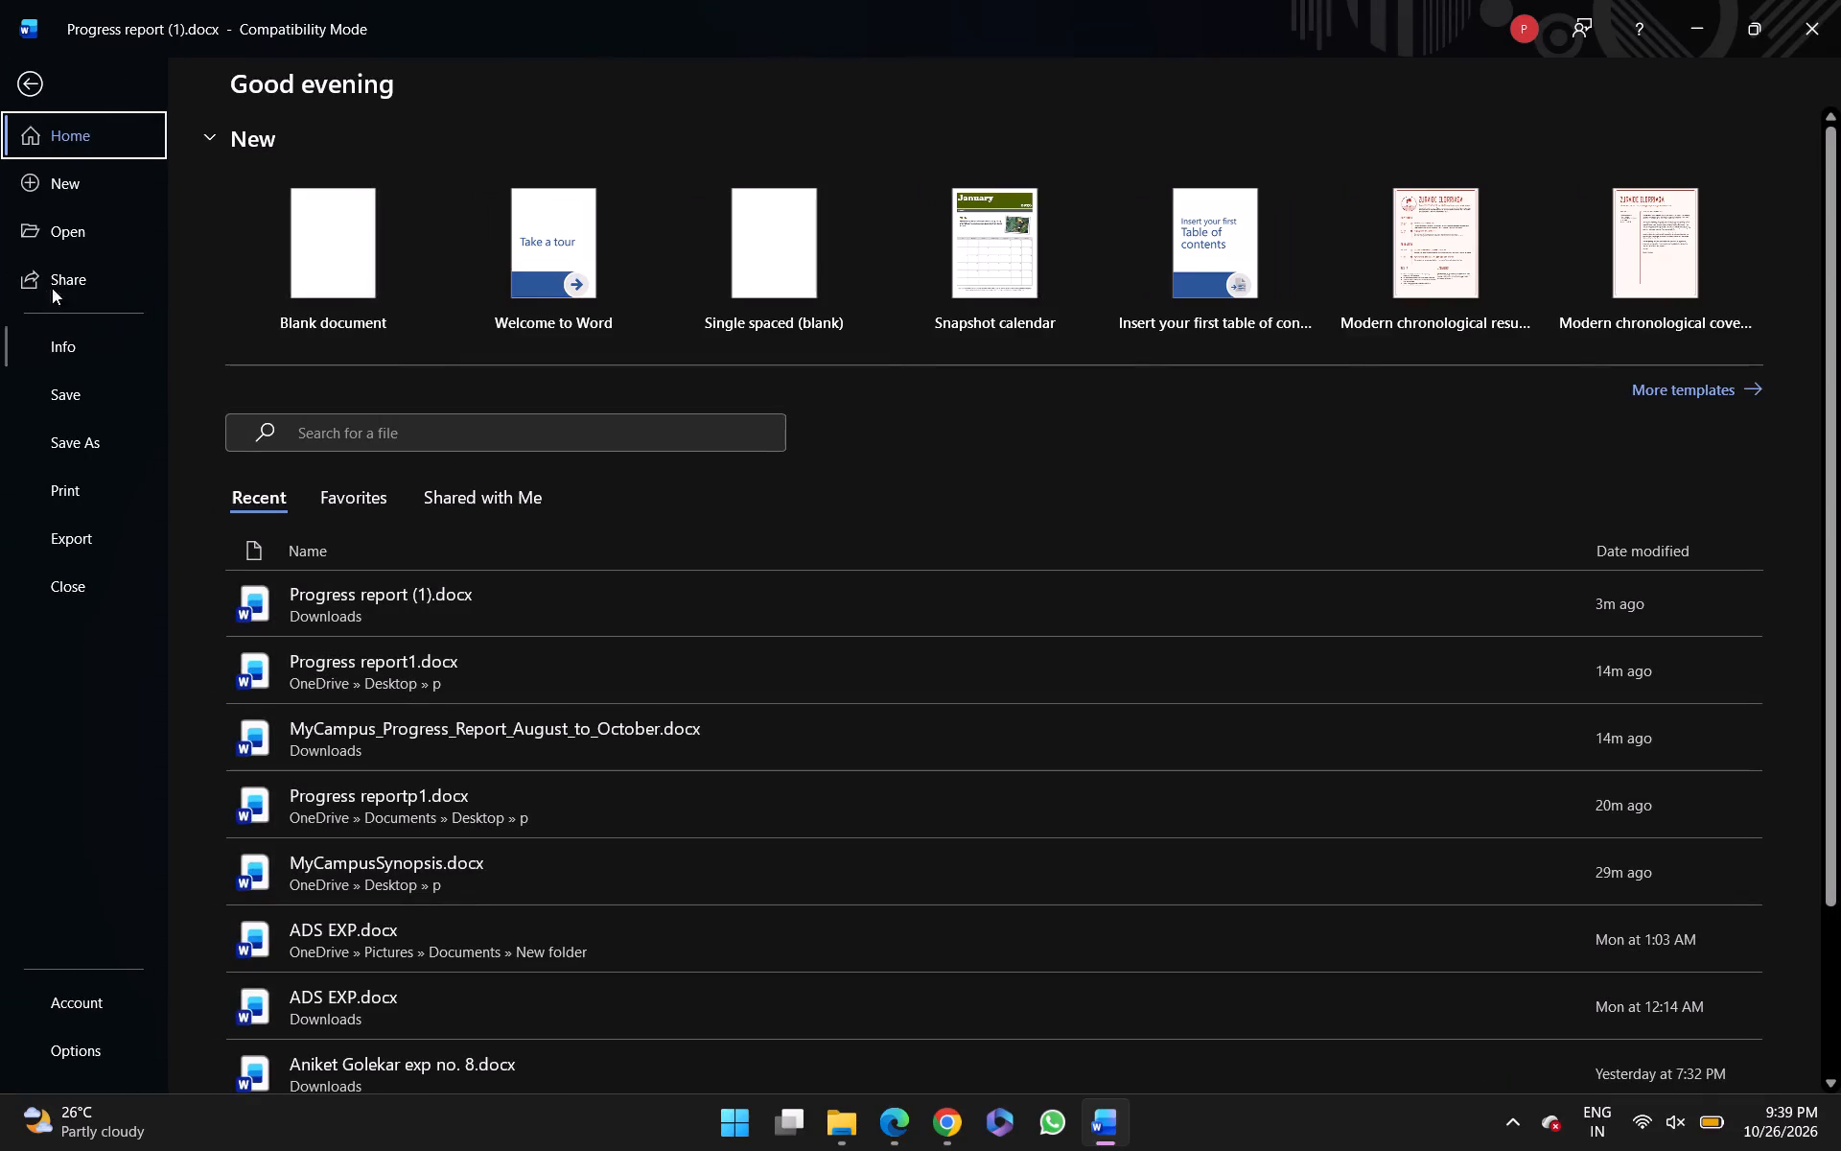
left_click(65, 213)
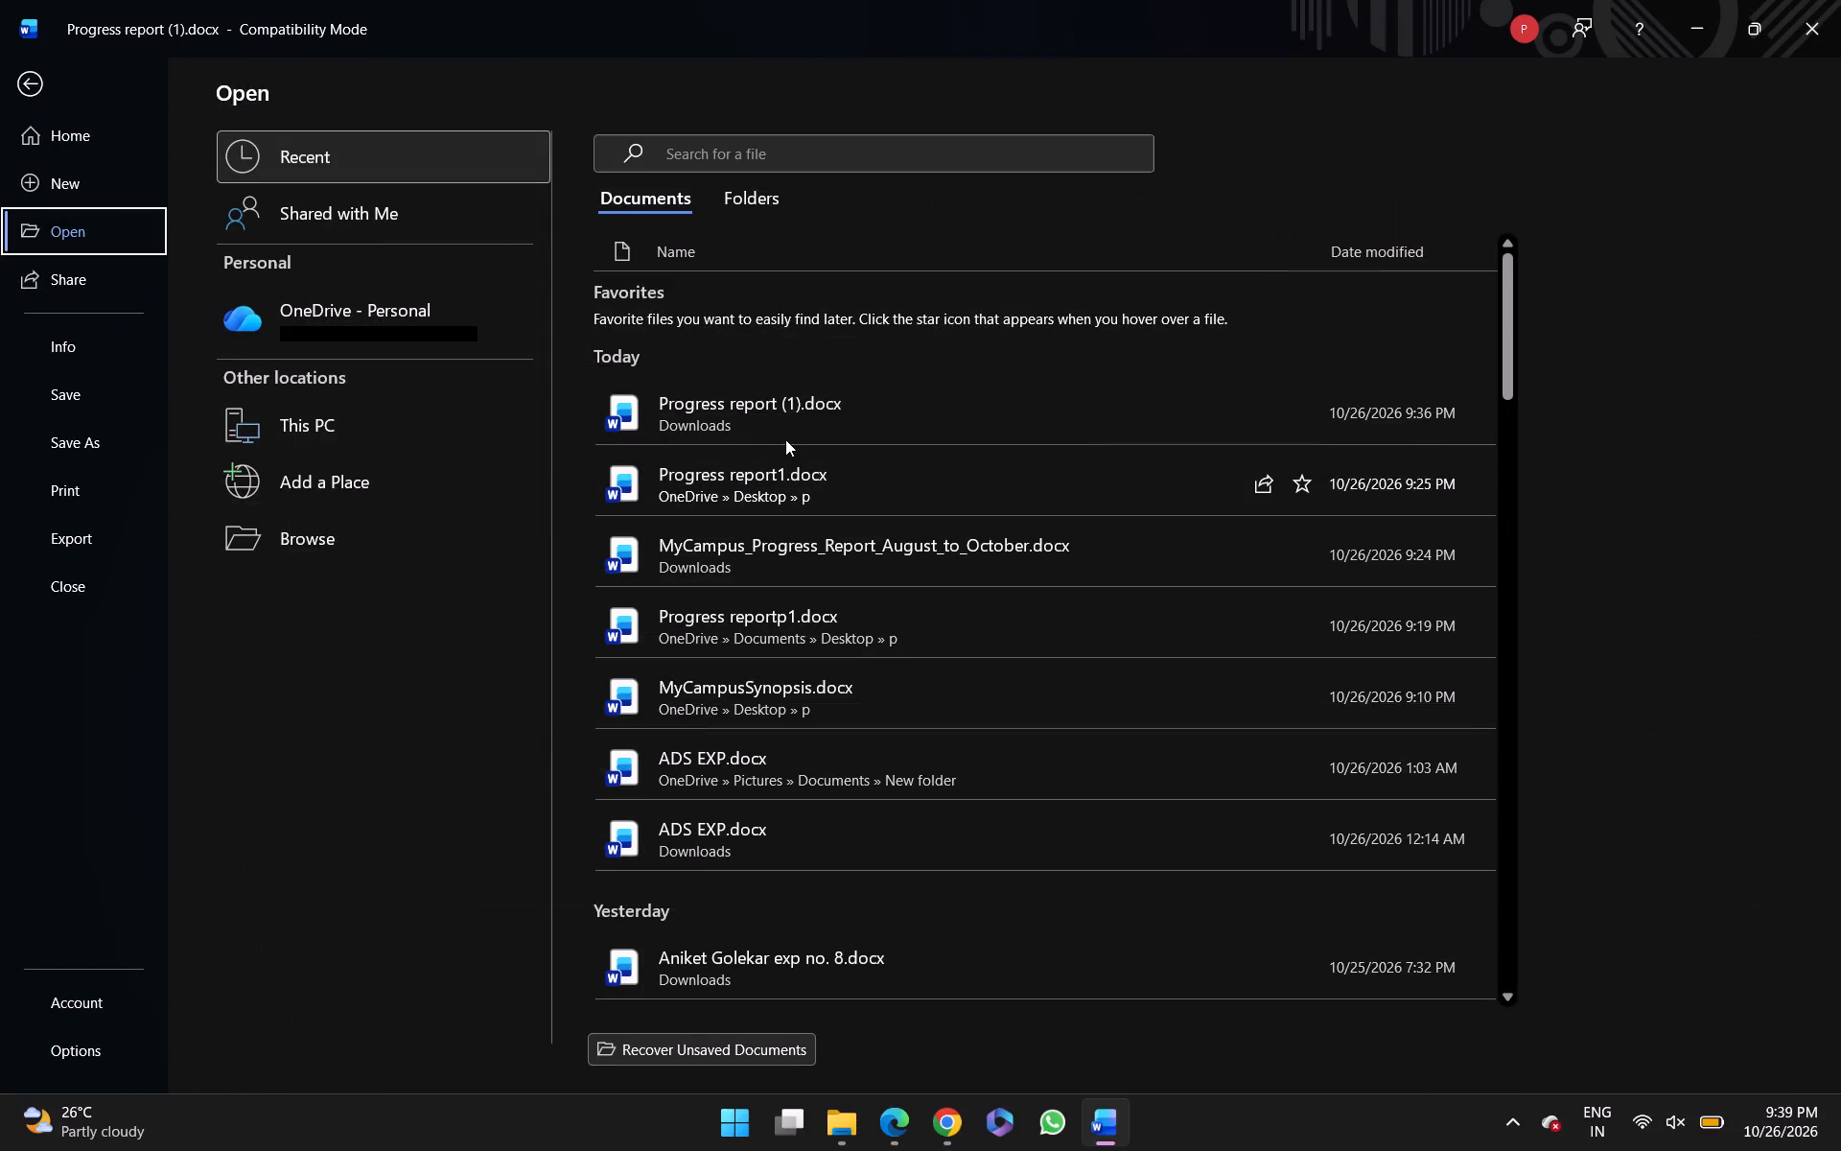
double_click(785, 439)
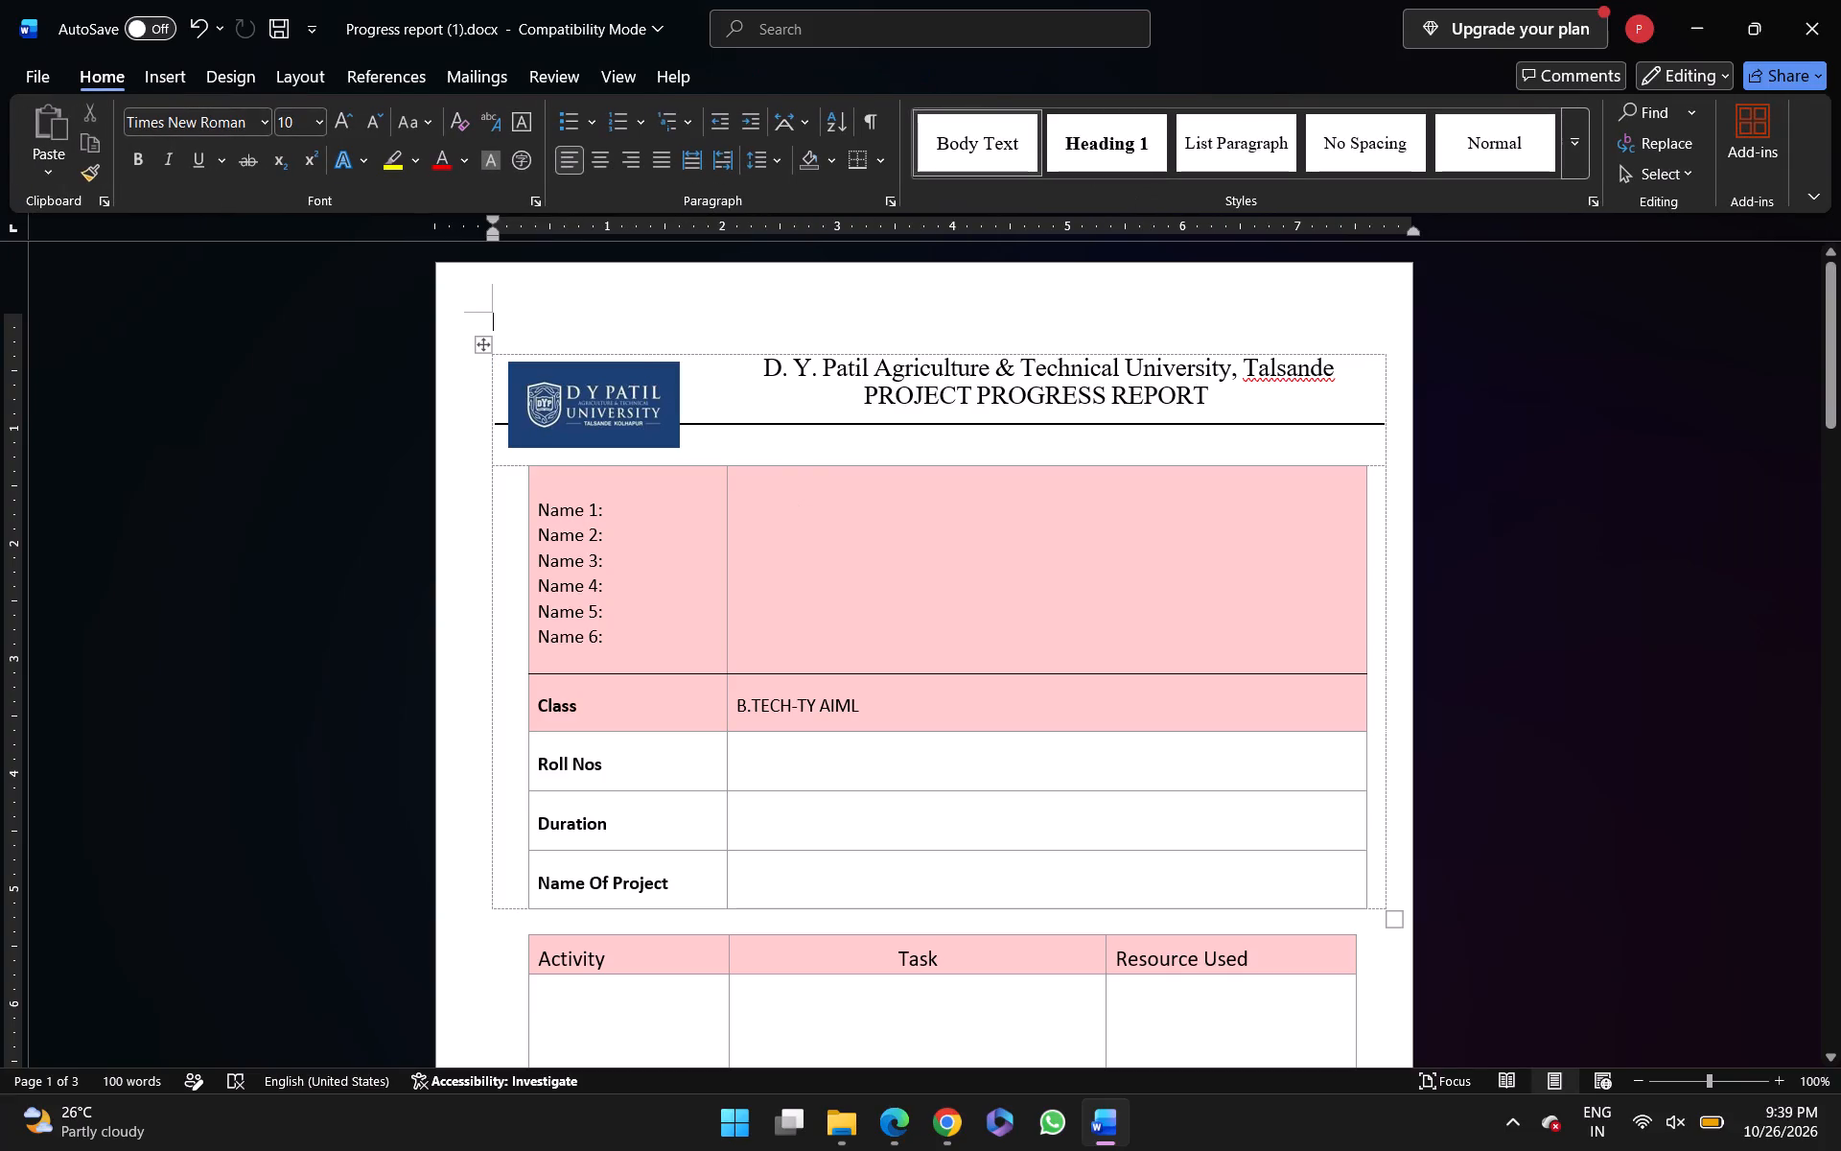
left_click(24, 82)
left_click(63, 227)
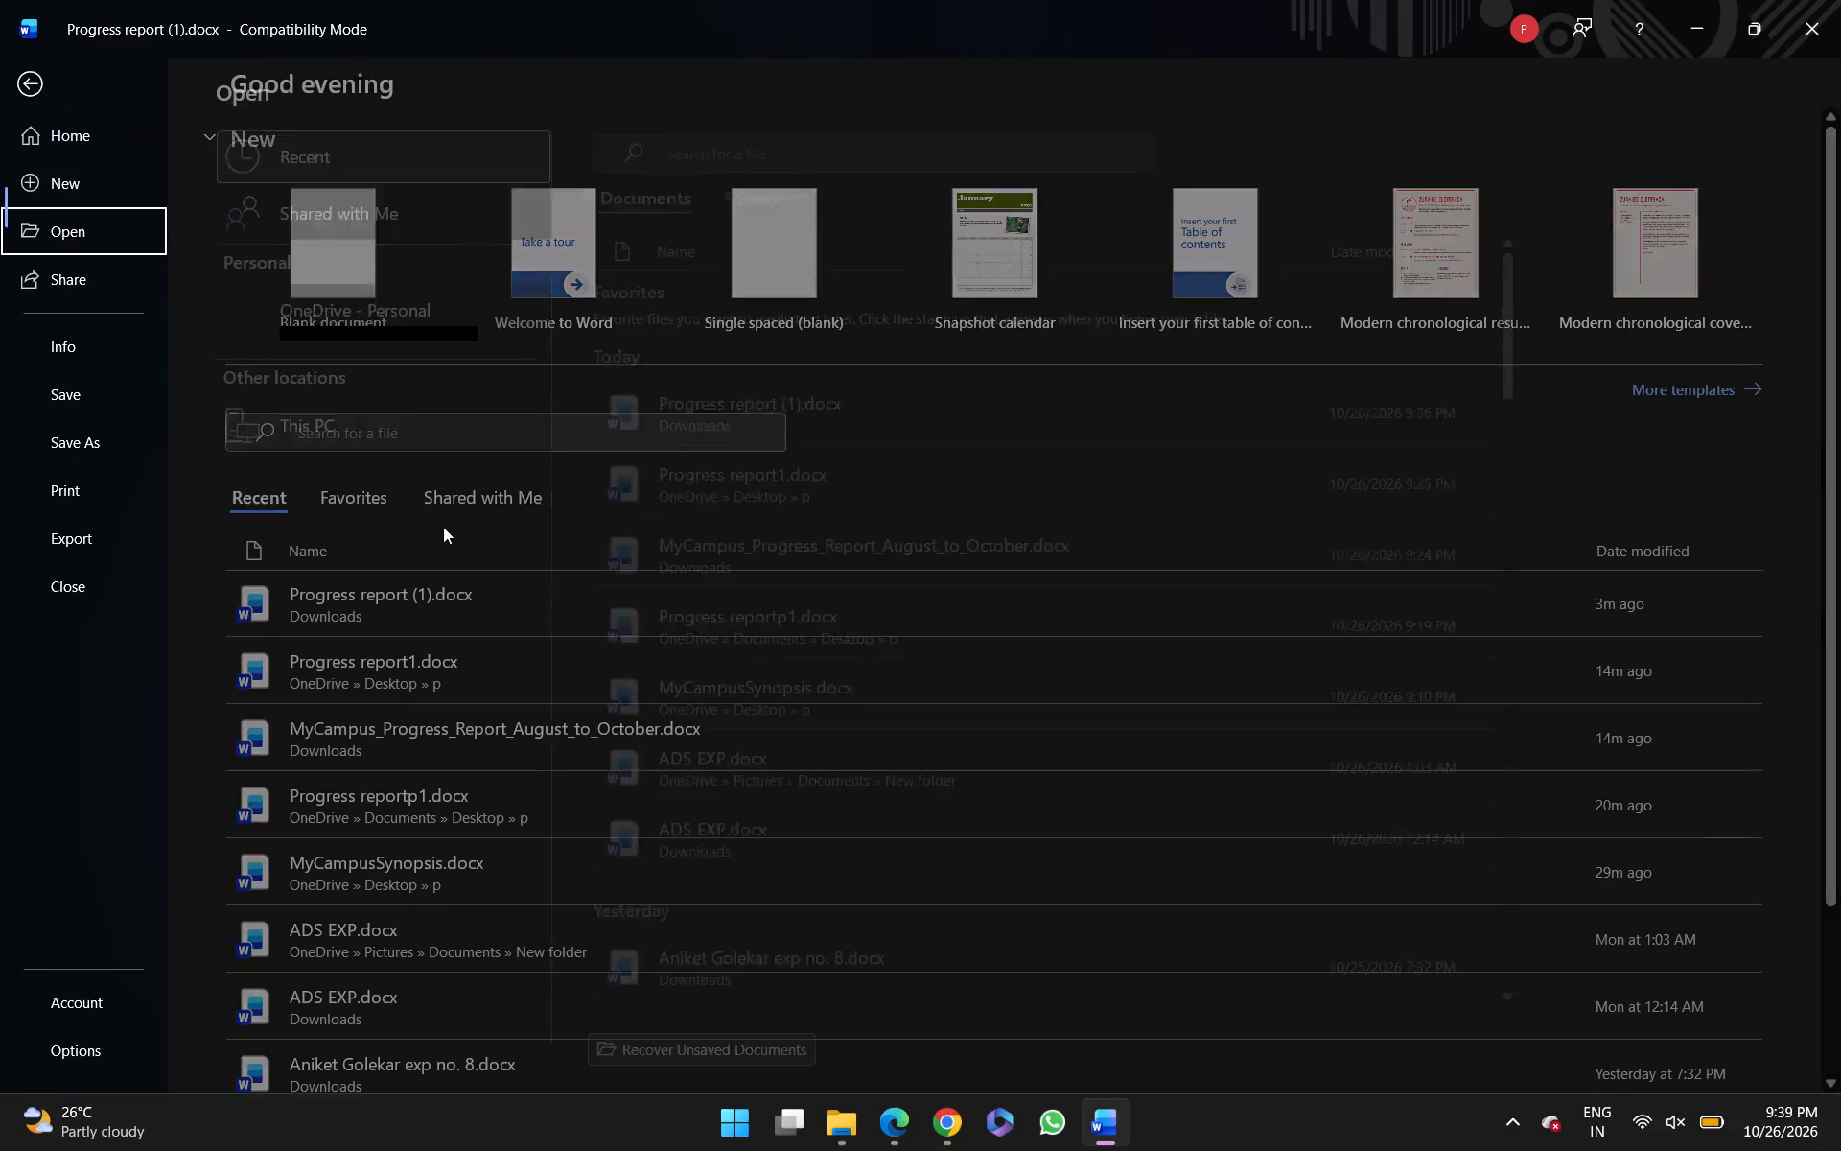
double_click(654, 505)
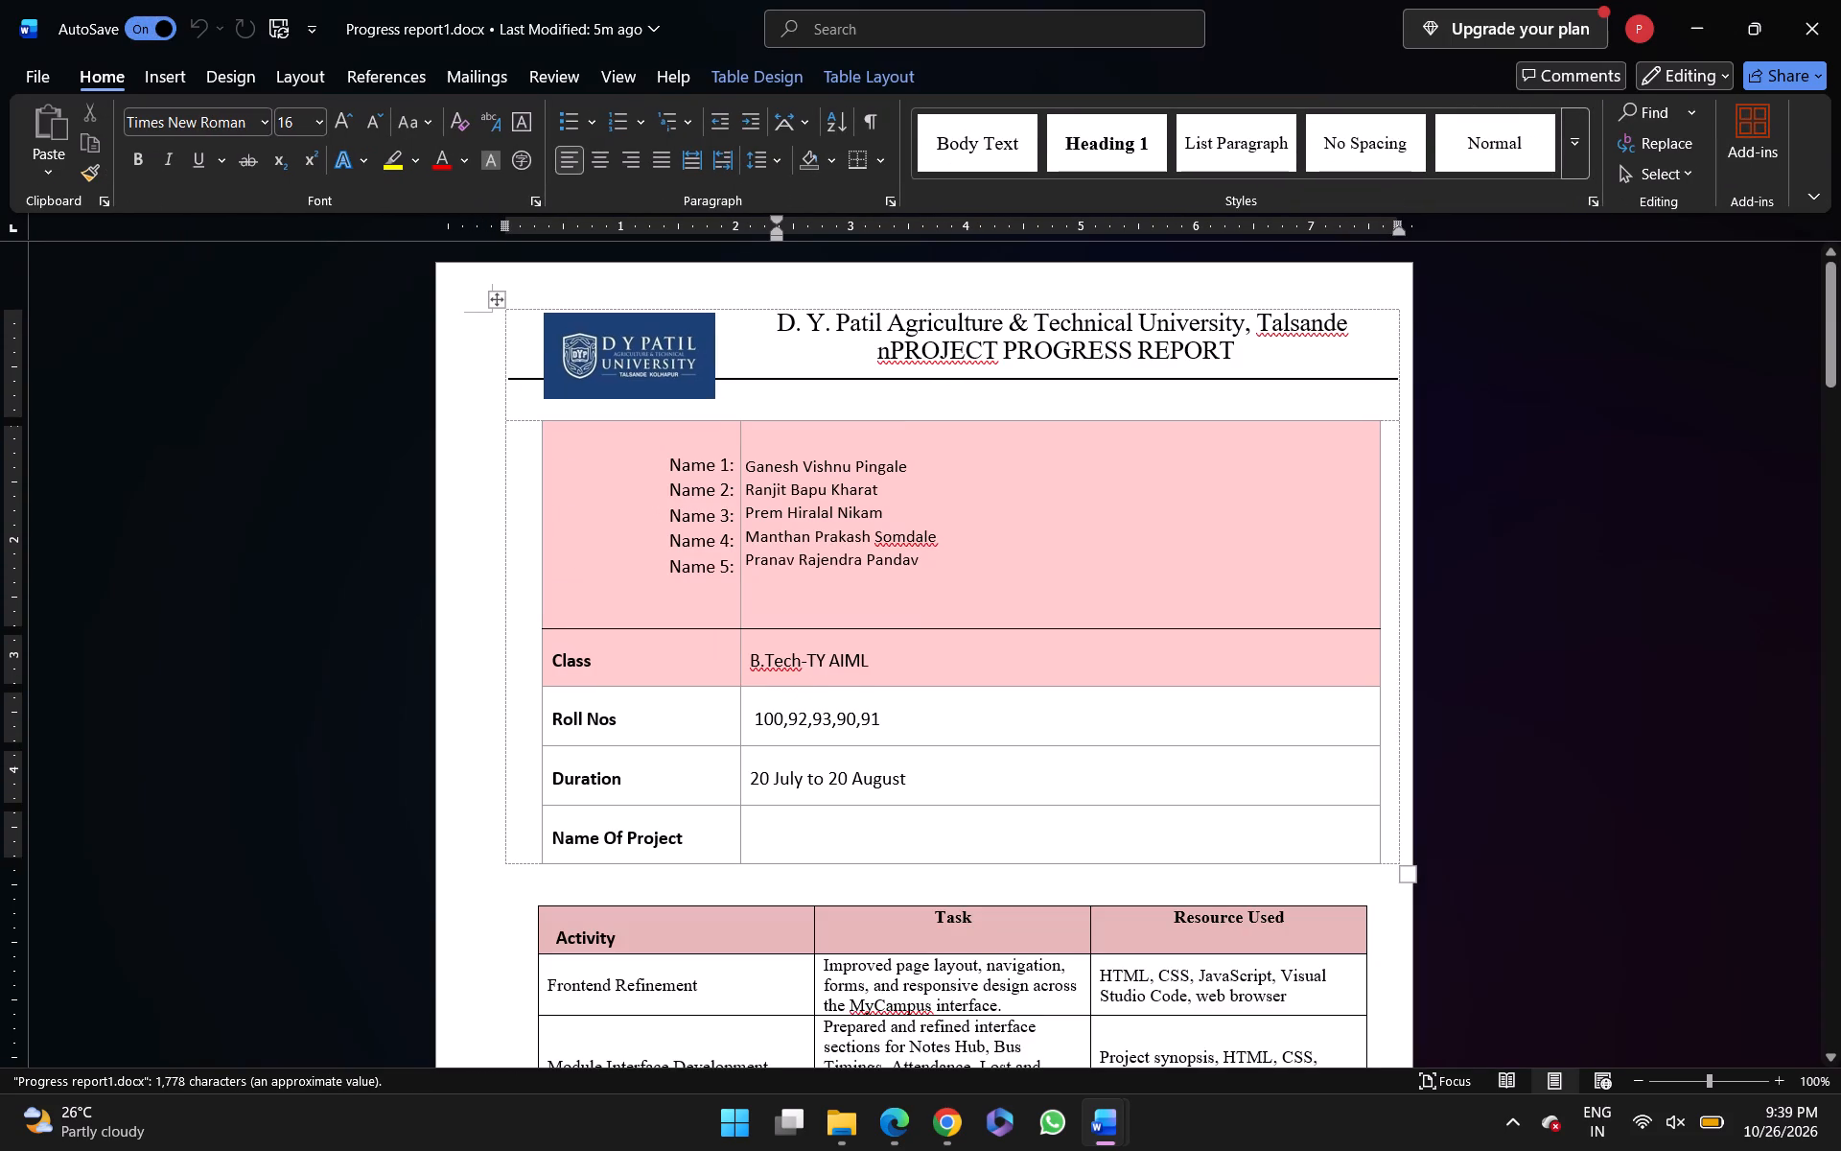
Move the horizontal line beneath the report title down so it sits just below the university logo.
scroll(664, 513, "up", 3)
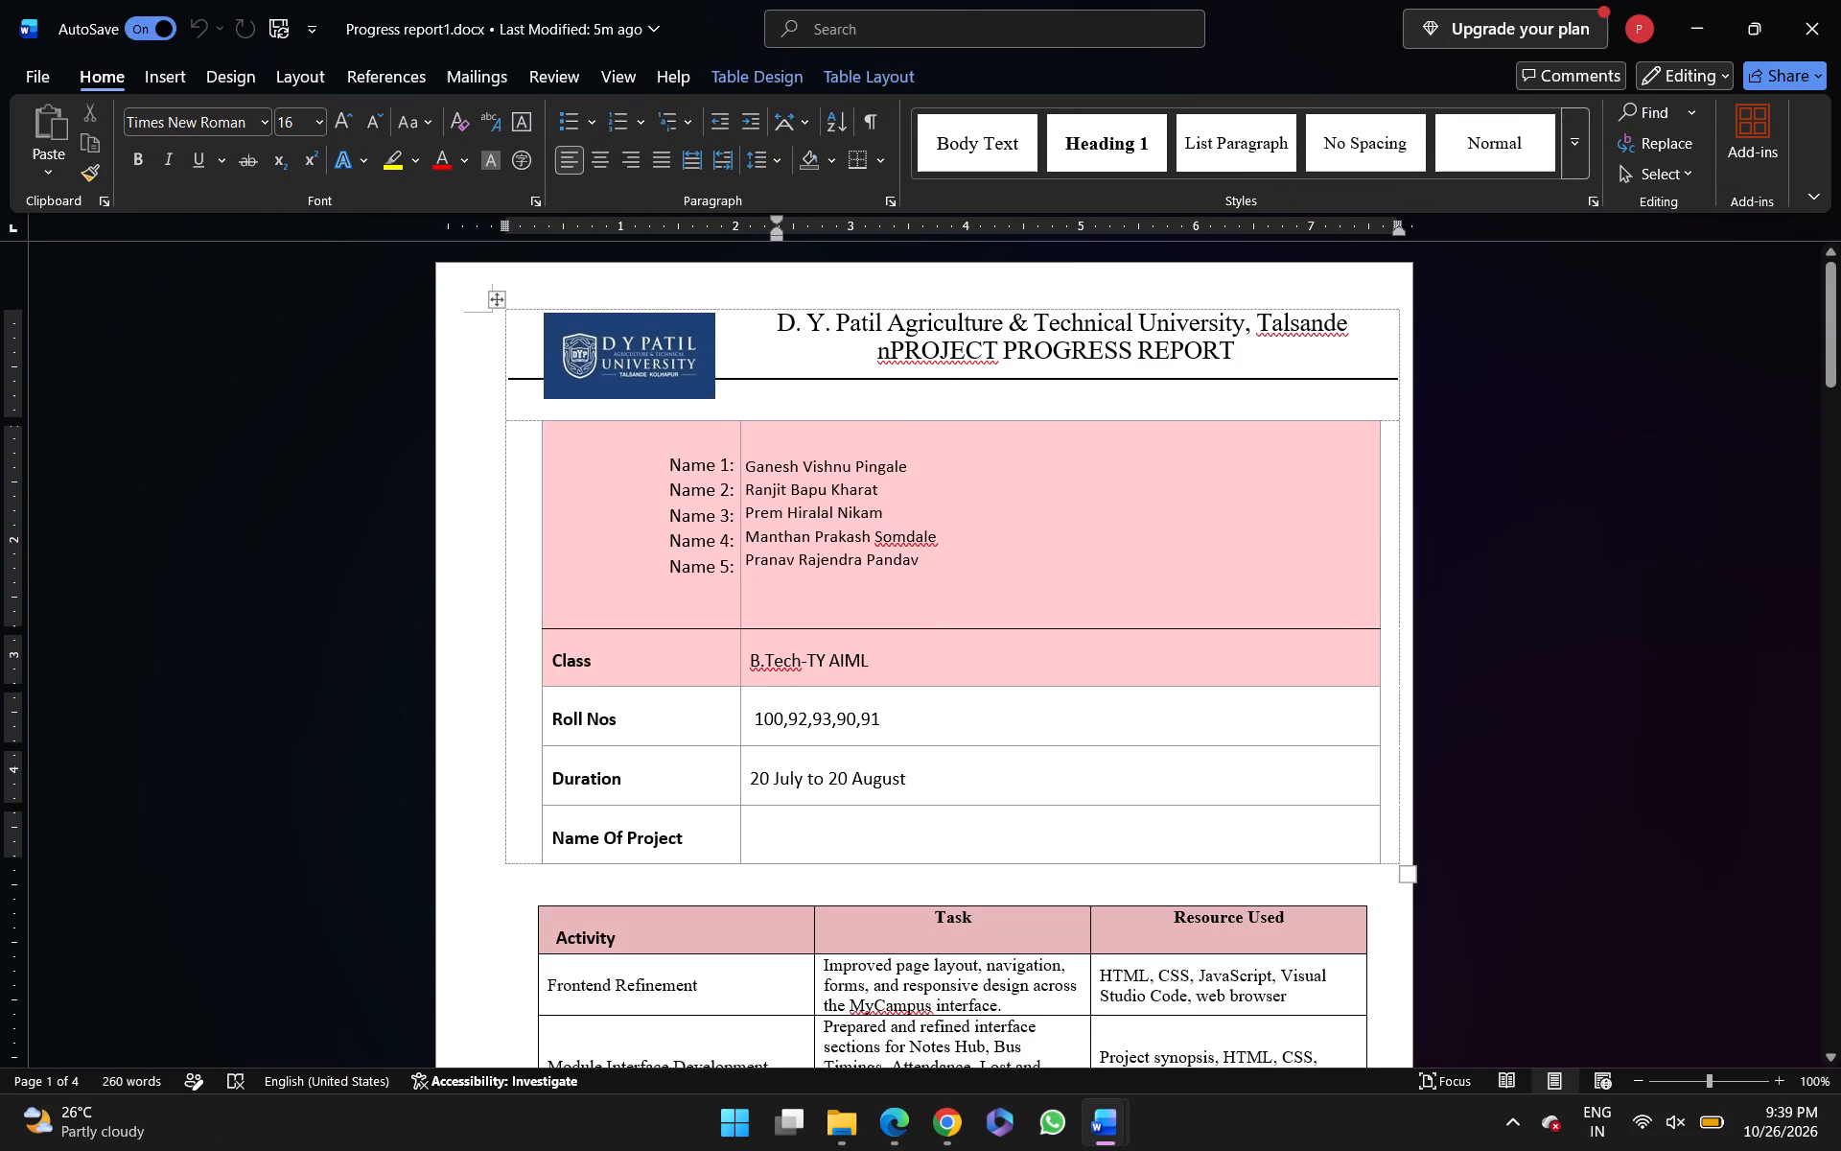
left_click_drag(952, 379, 948, 406)
left_click(1840, 412)
scroll(1631, 470, "up", 7)
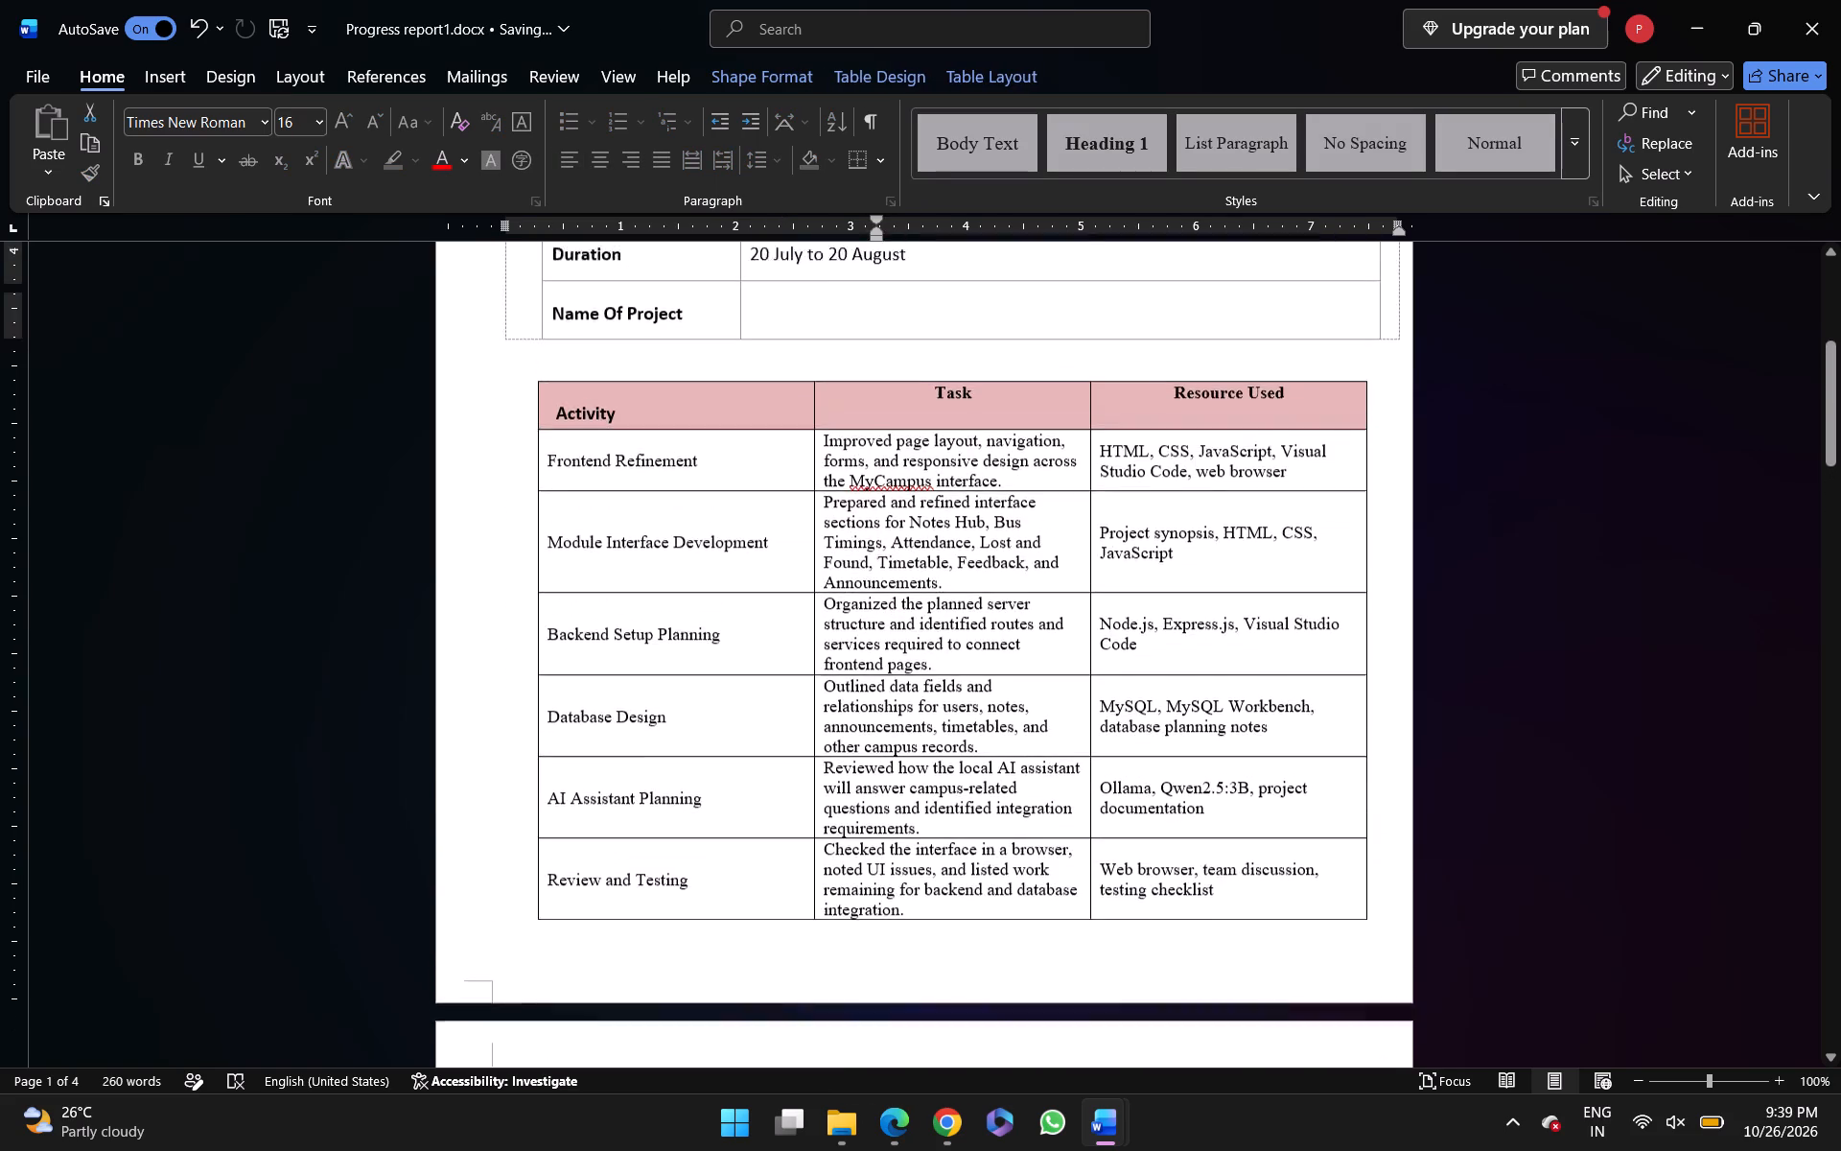
scroll(1628, 479, "up", 4)
scroll(955, 540, "up", 5)
Delete the stray "n" before PROJECT PROGRESS REPORT in the header title.
left_click(837, 374)
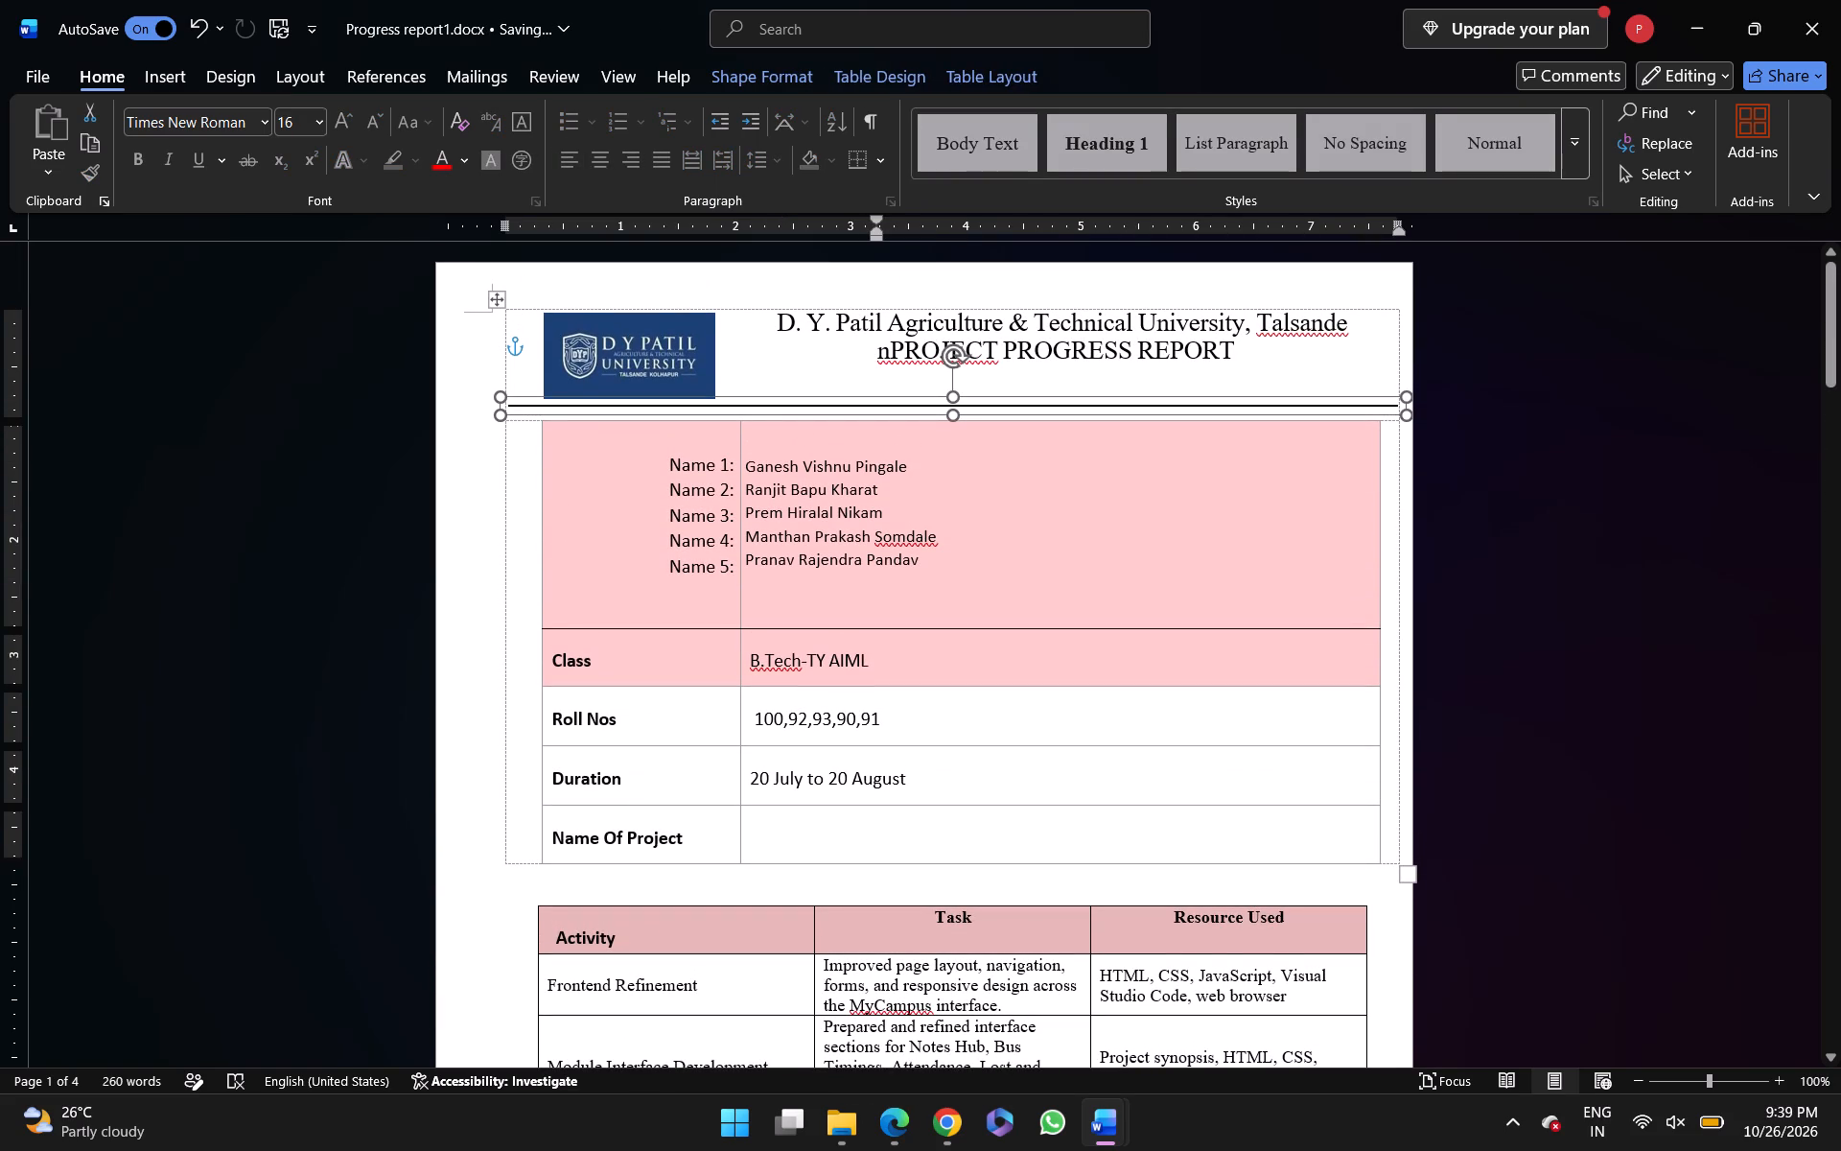
scroll(837, 558, "down", 3)
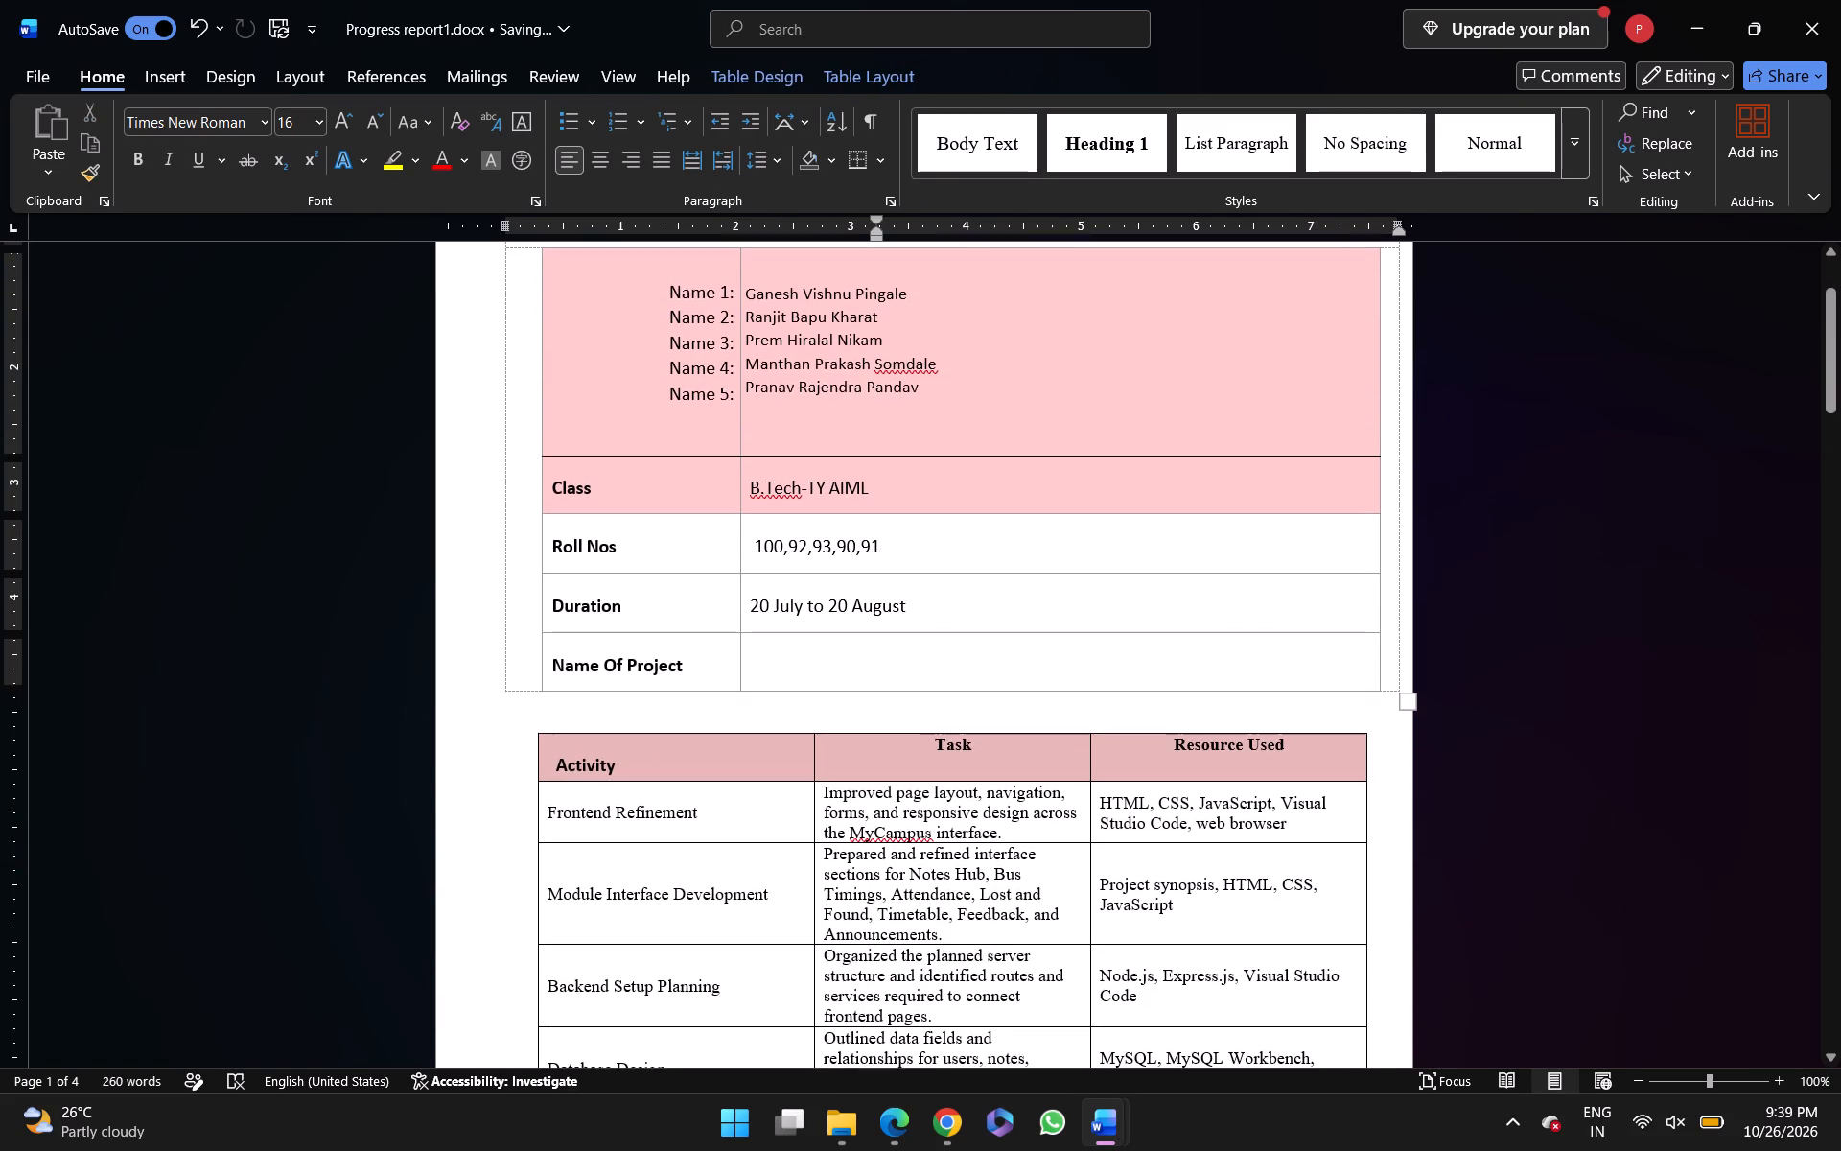
scroll(837, 558, "up", 5)
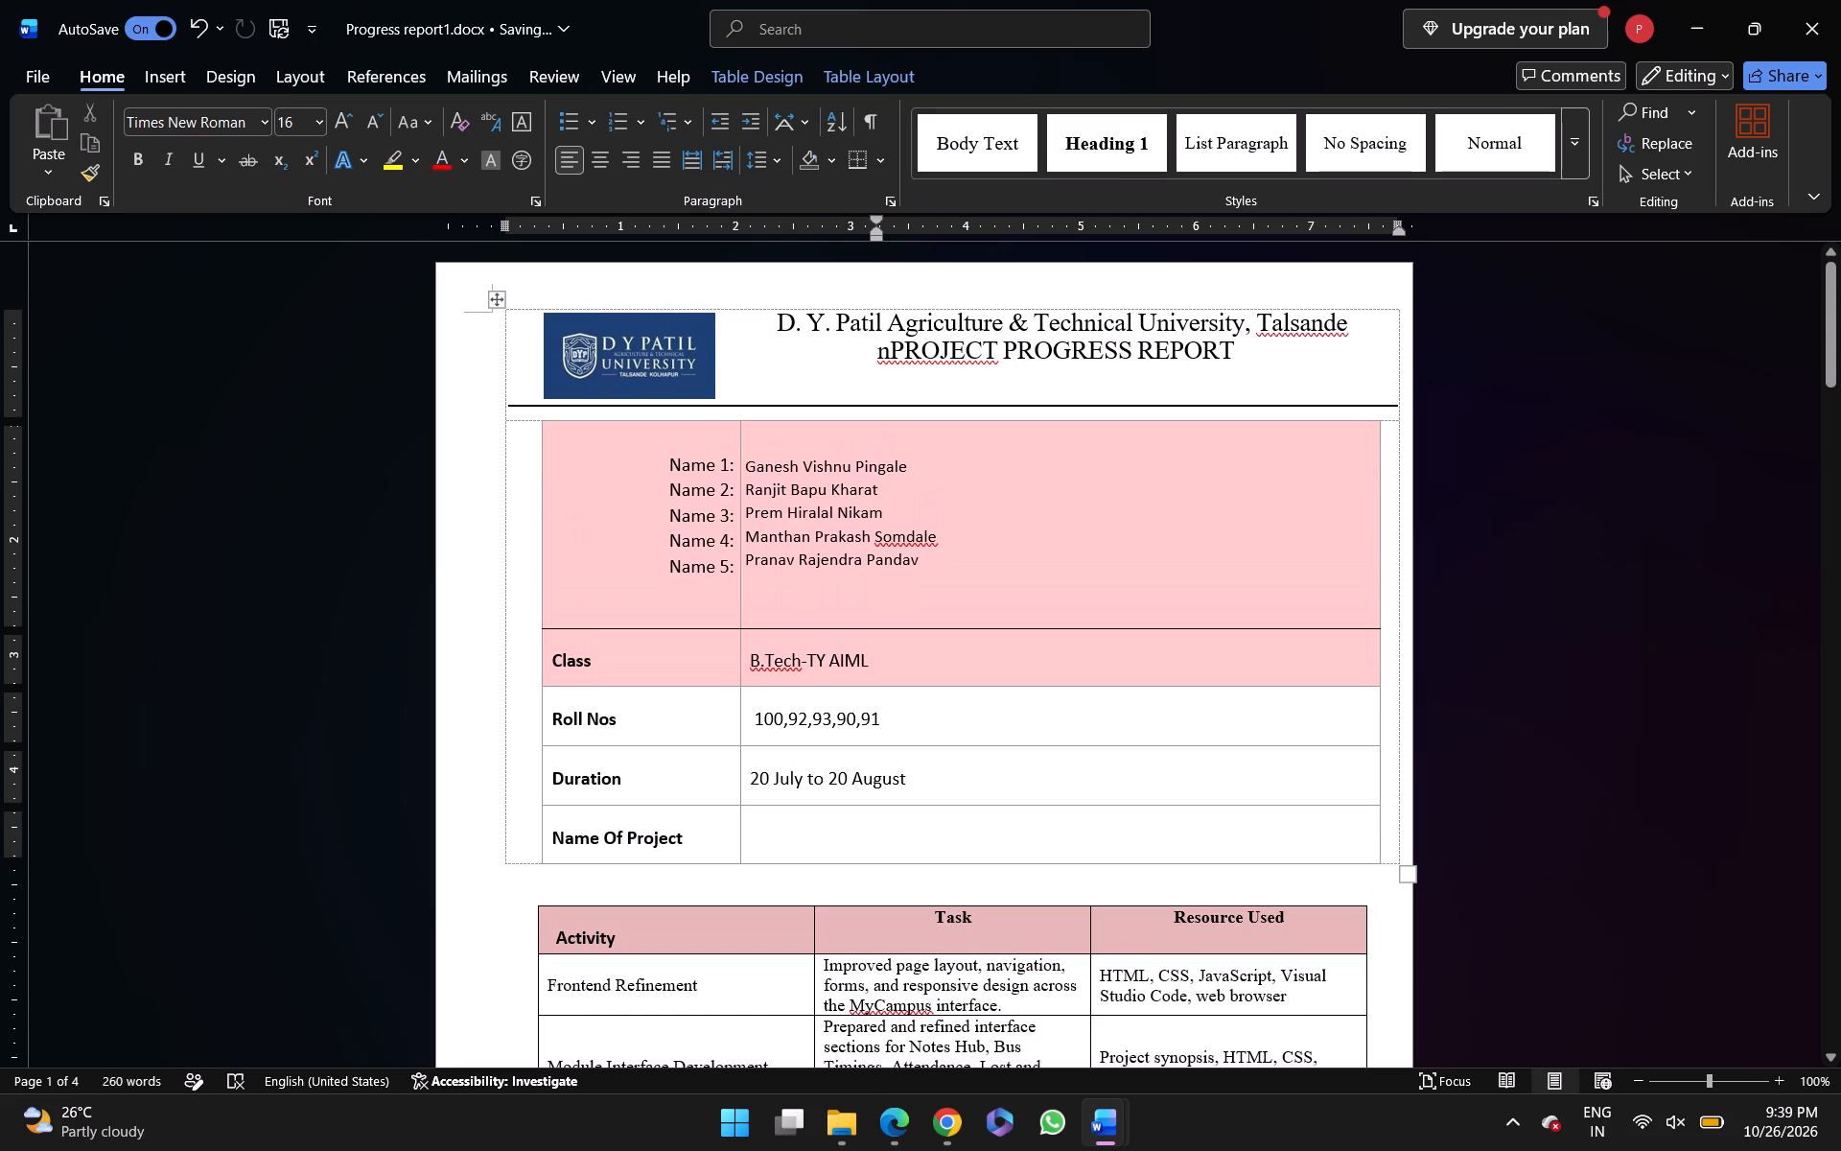
key("Right")
key("BackSpace")
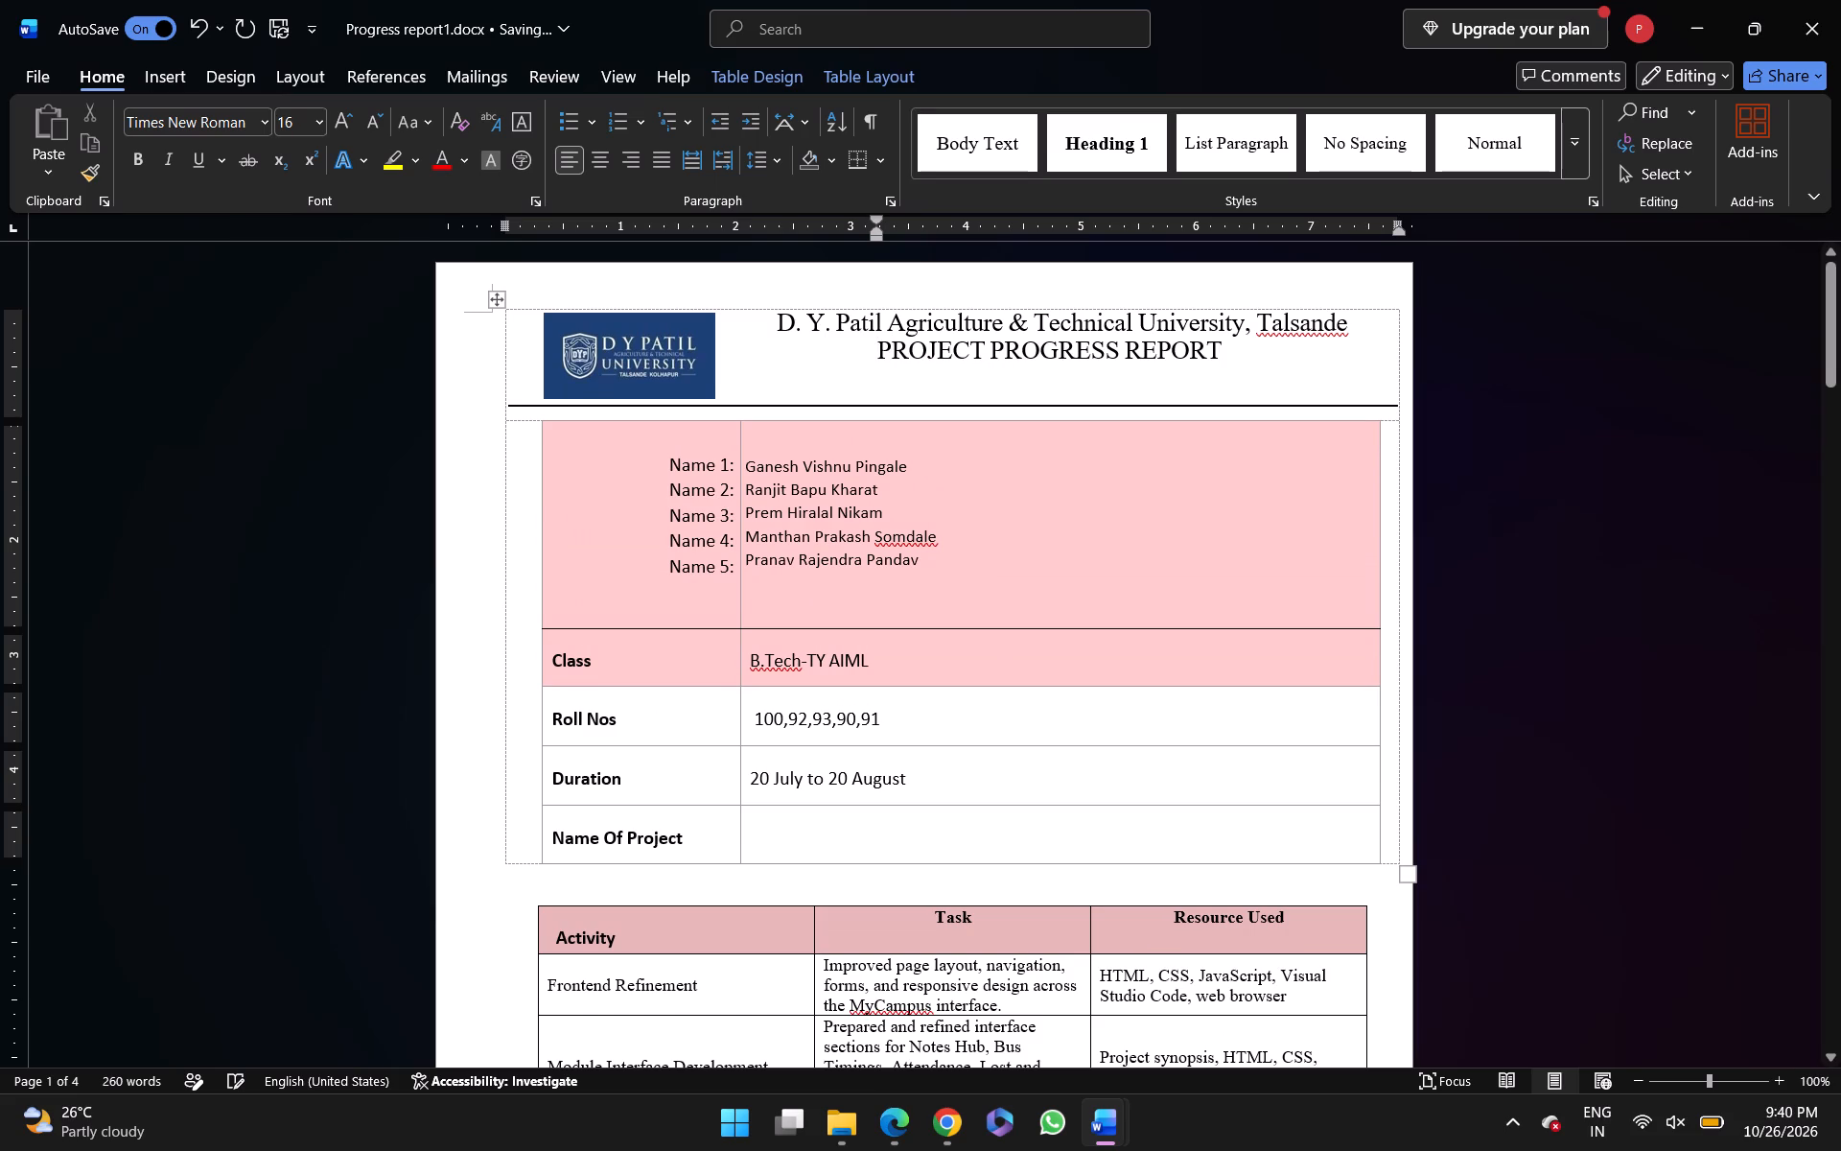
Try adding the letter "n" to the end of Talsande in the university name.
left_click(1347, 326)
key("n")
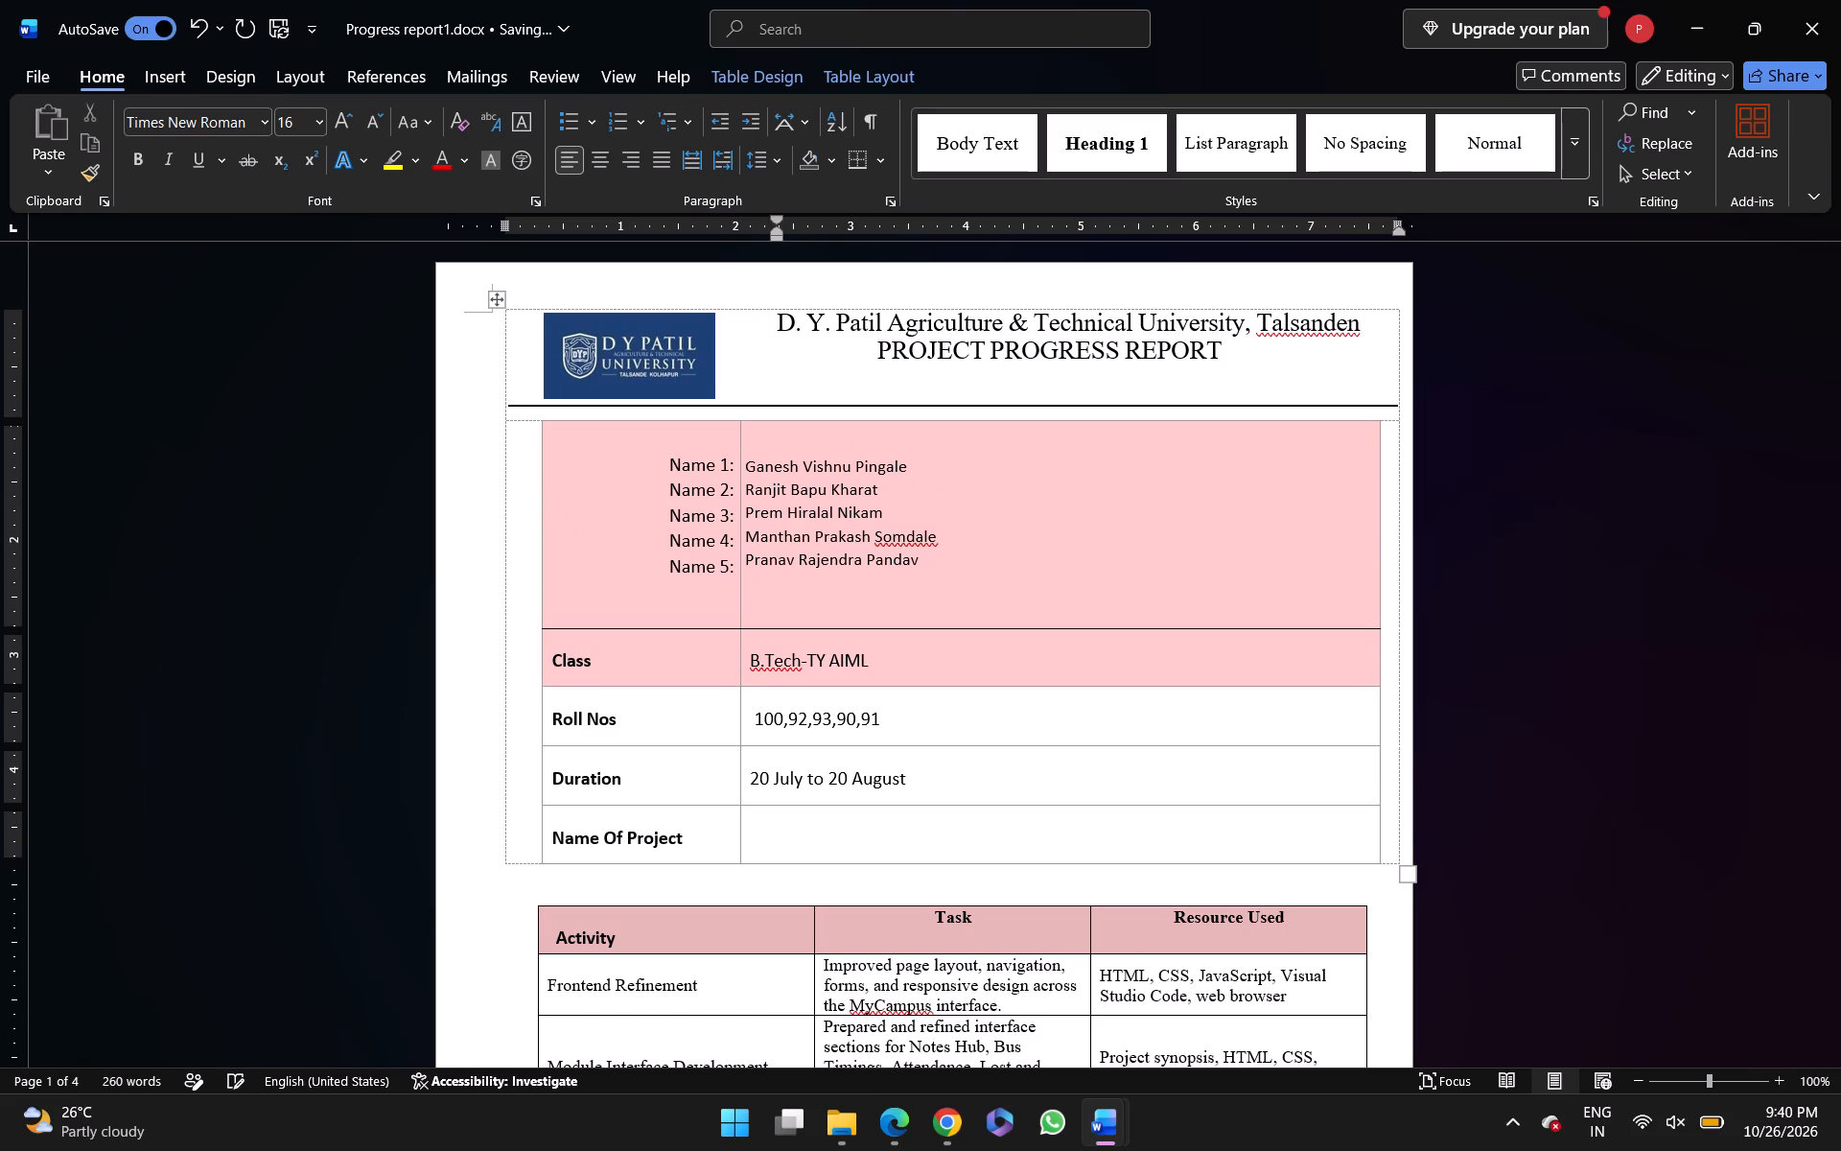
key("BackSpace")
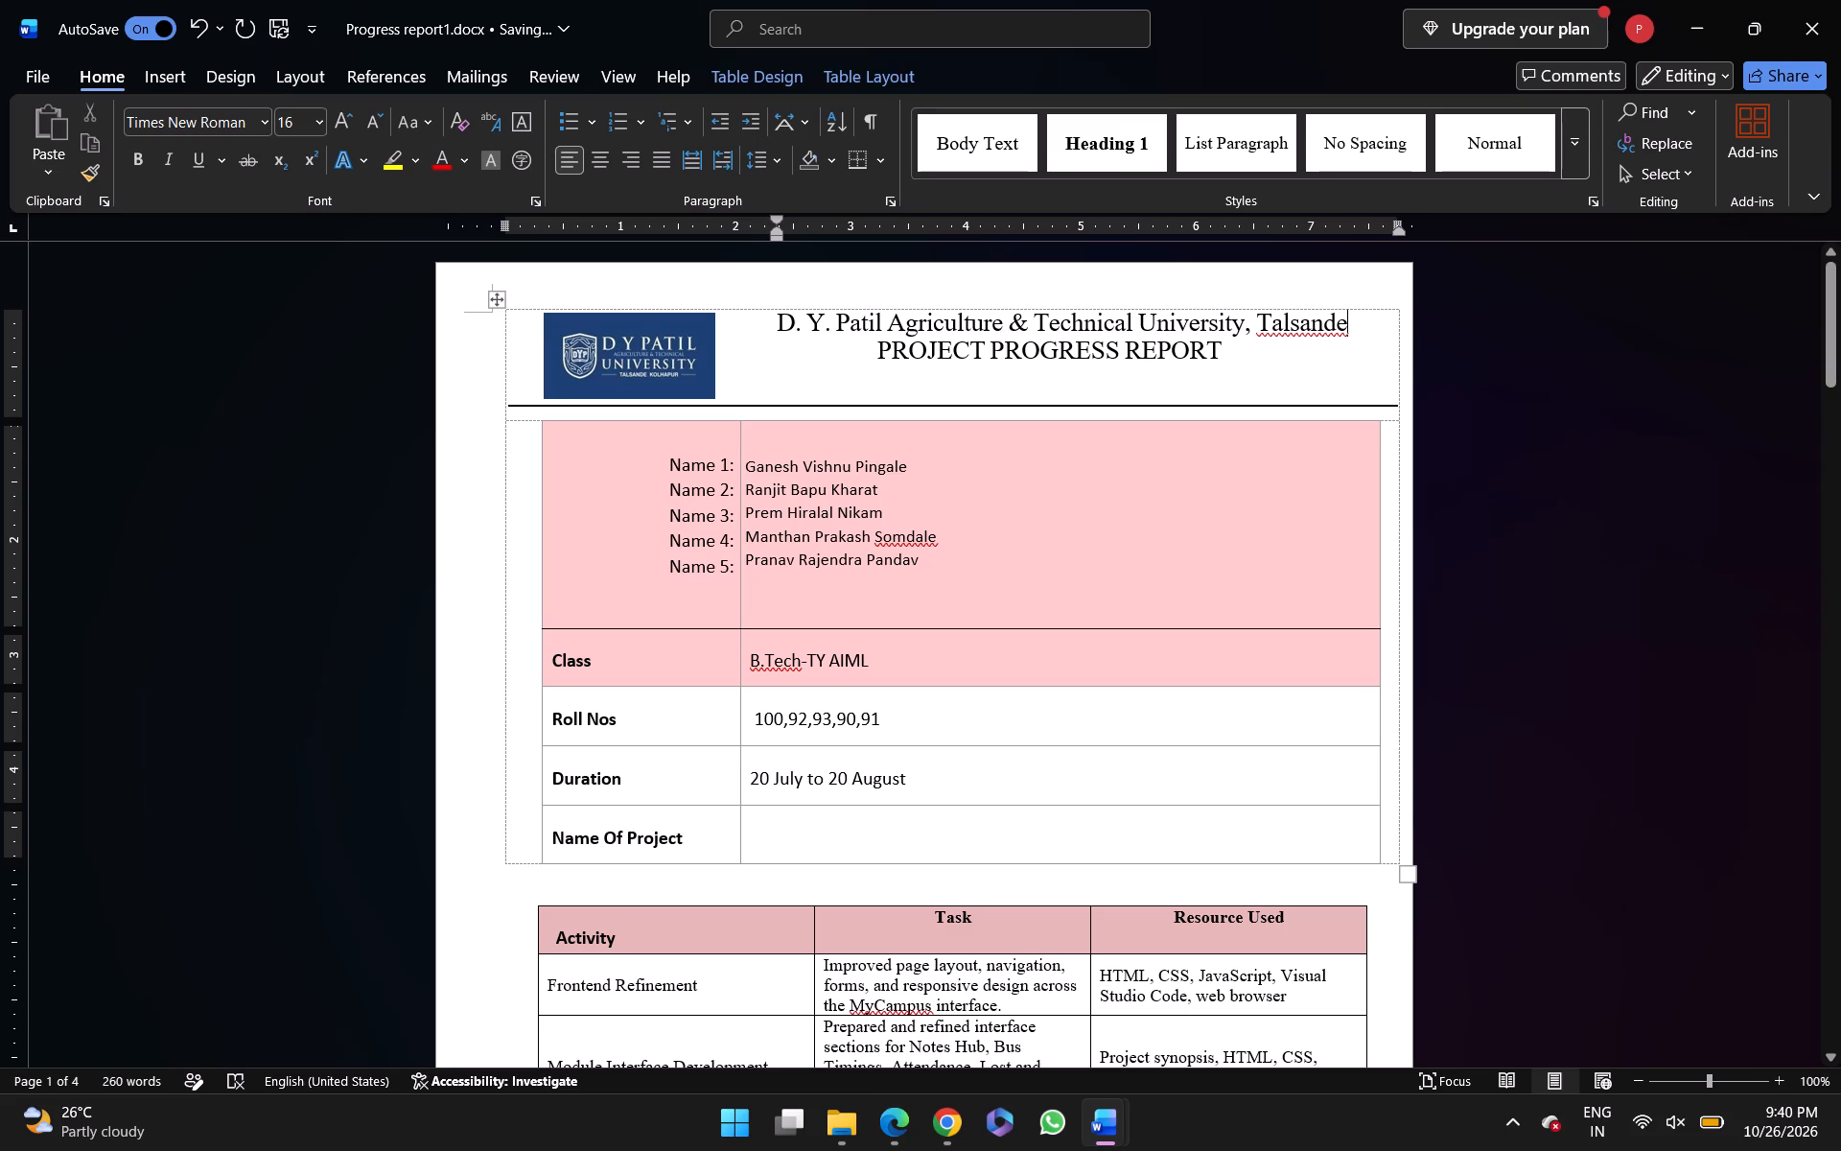
Dismiss the spelling flag on Talsande in the header title.
right_click(1285, 332)
left_click(1223, 529)
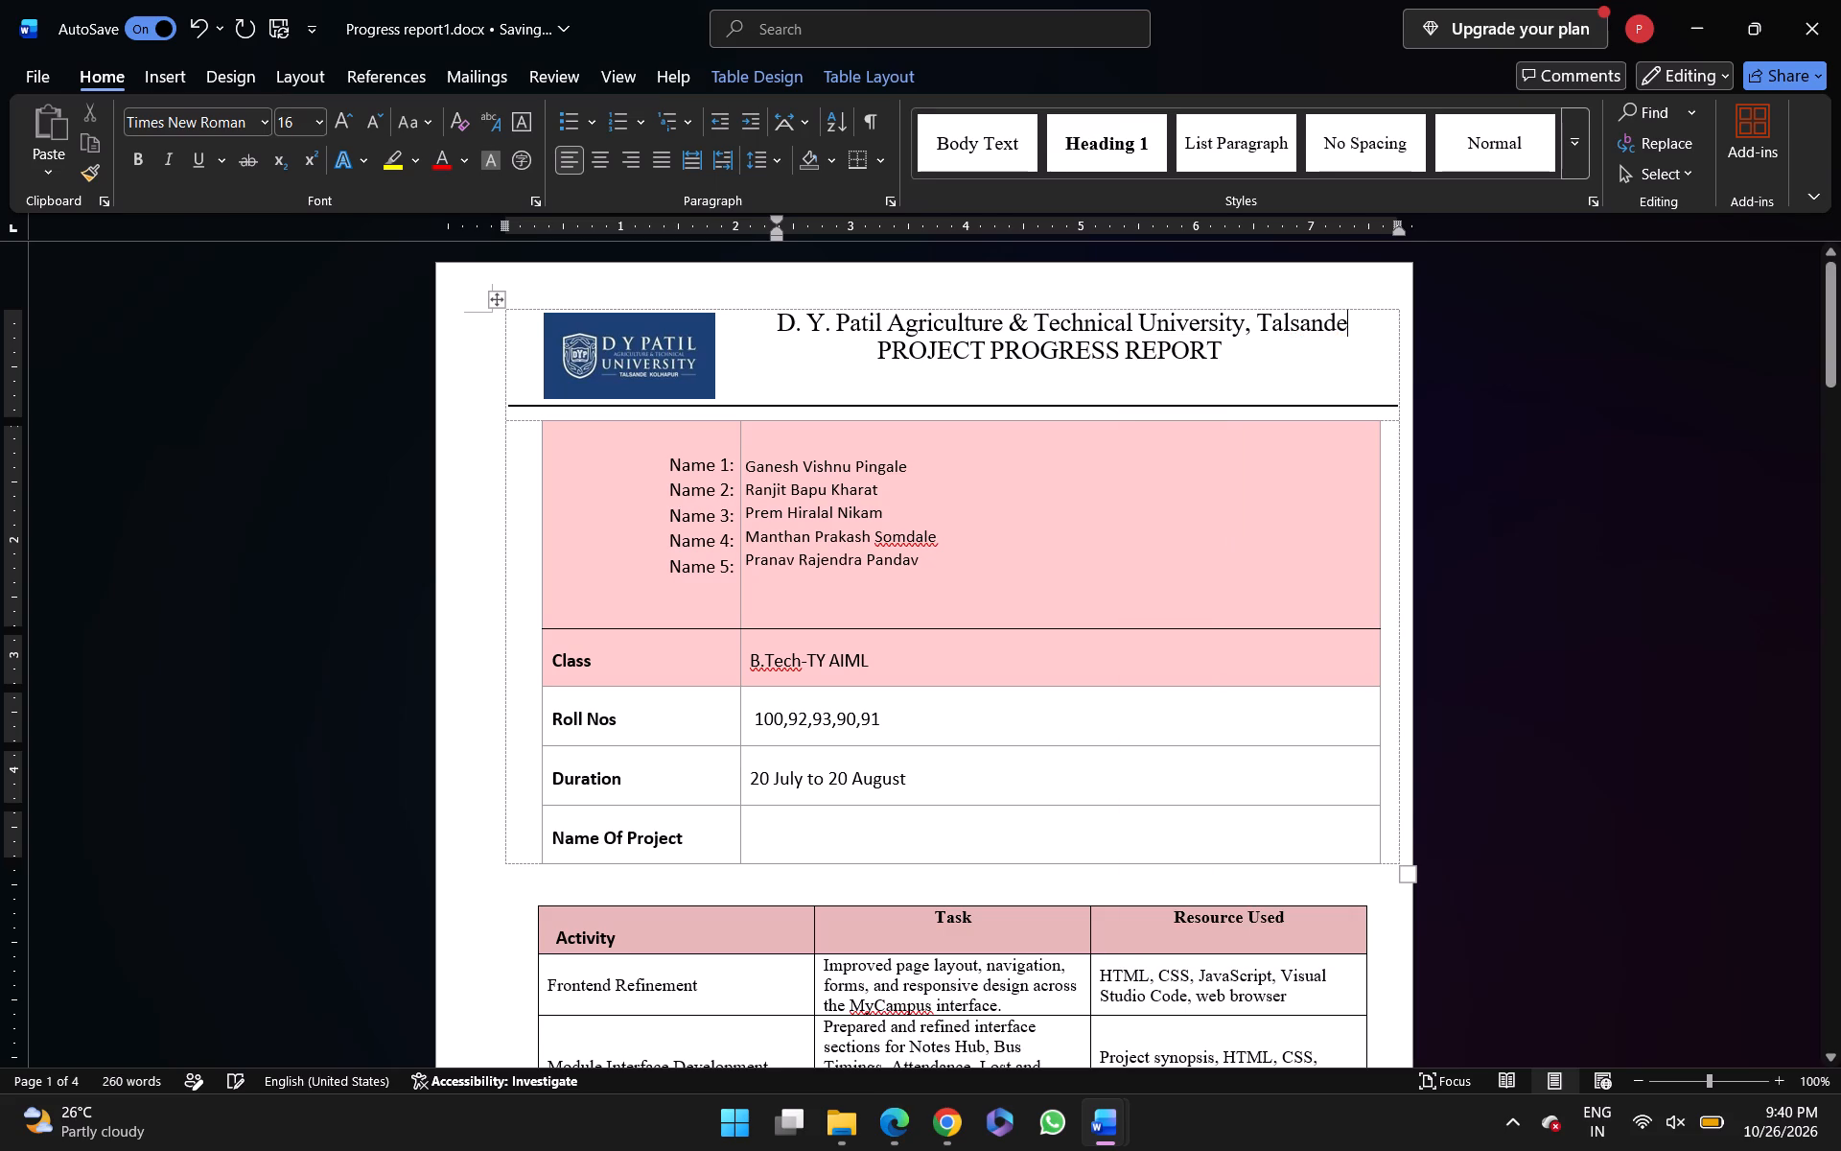
left_click(1038, 555)
scroll(1042, 555, "down", 6)
scroll(1042, 555, "up", 11)
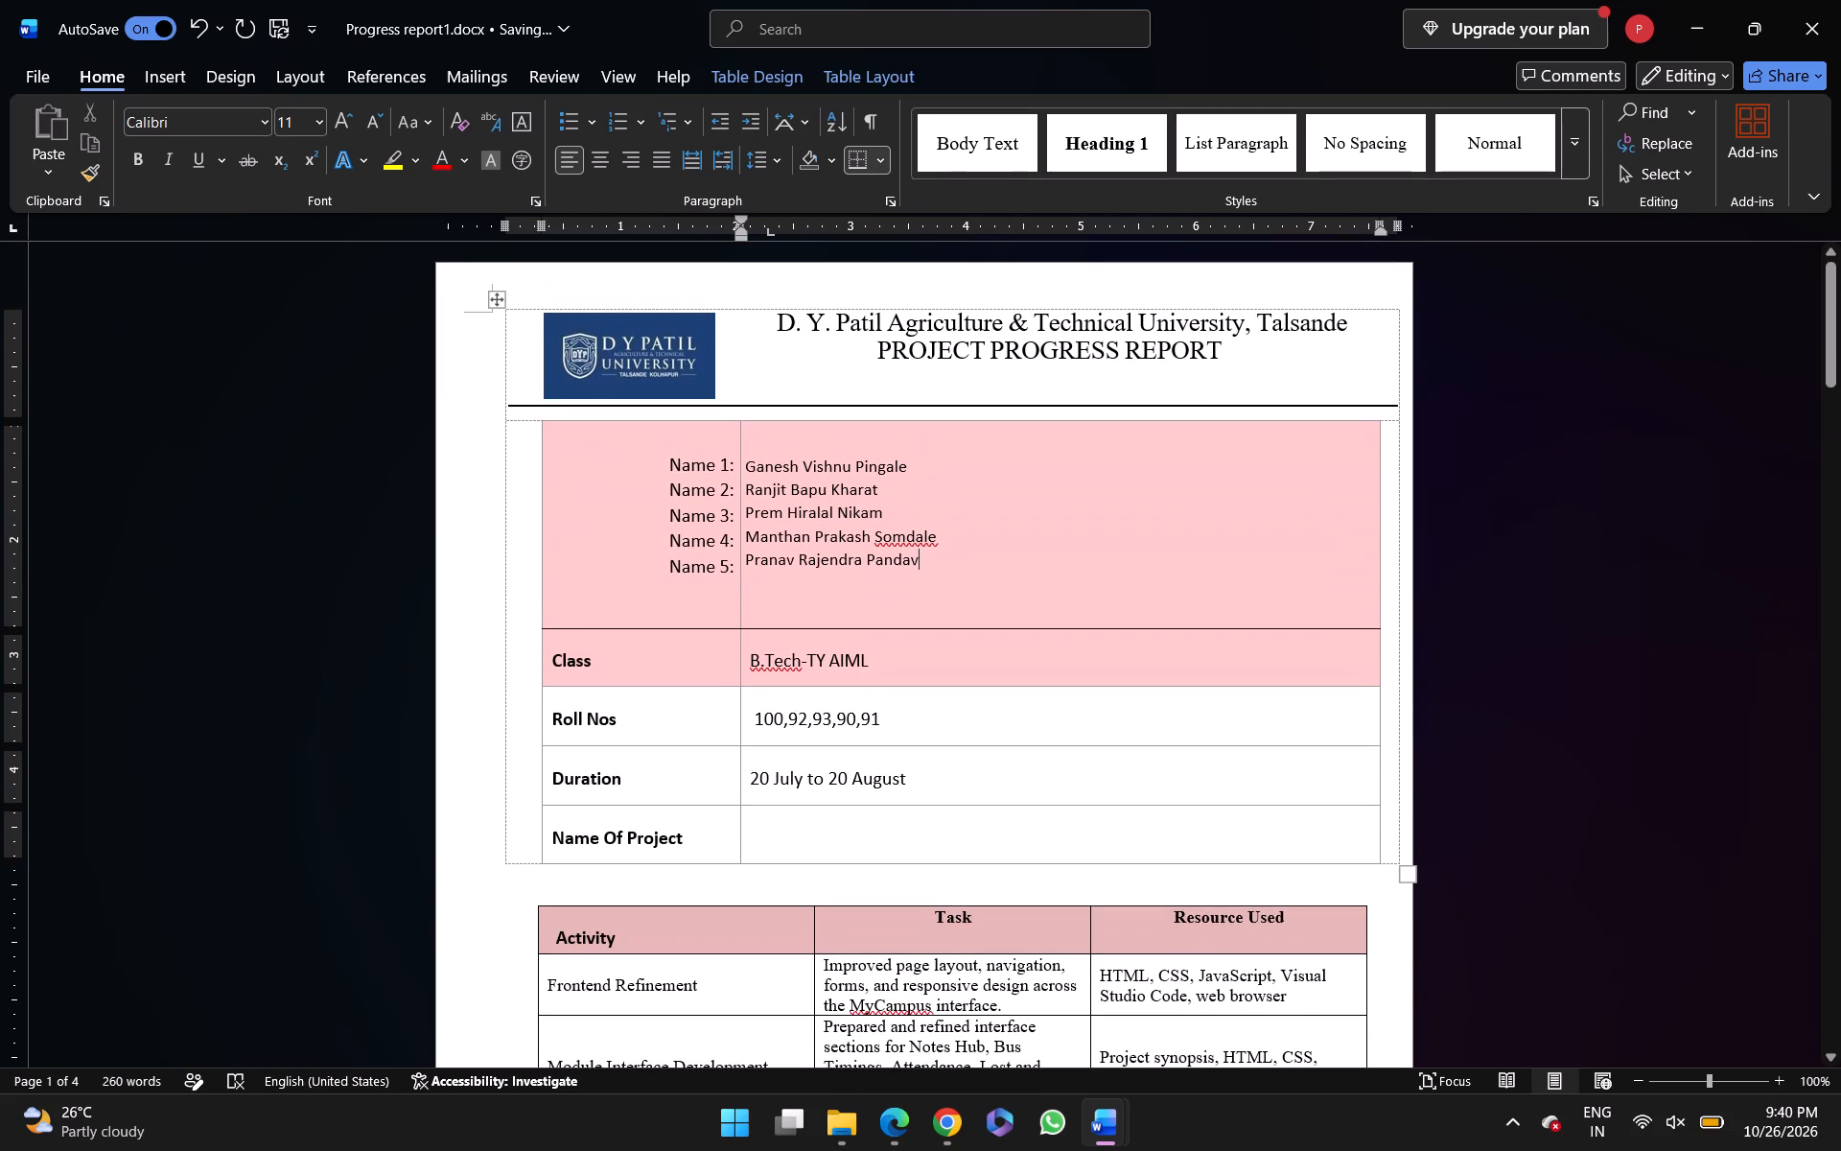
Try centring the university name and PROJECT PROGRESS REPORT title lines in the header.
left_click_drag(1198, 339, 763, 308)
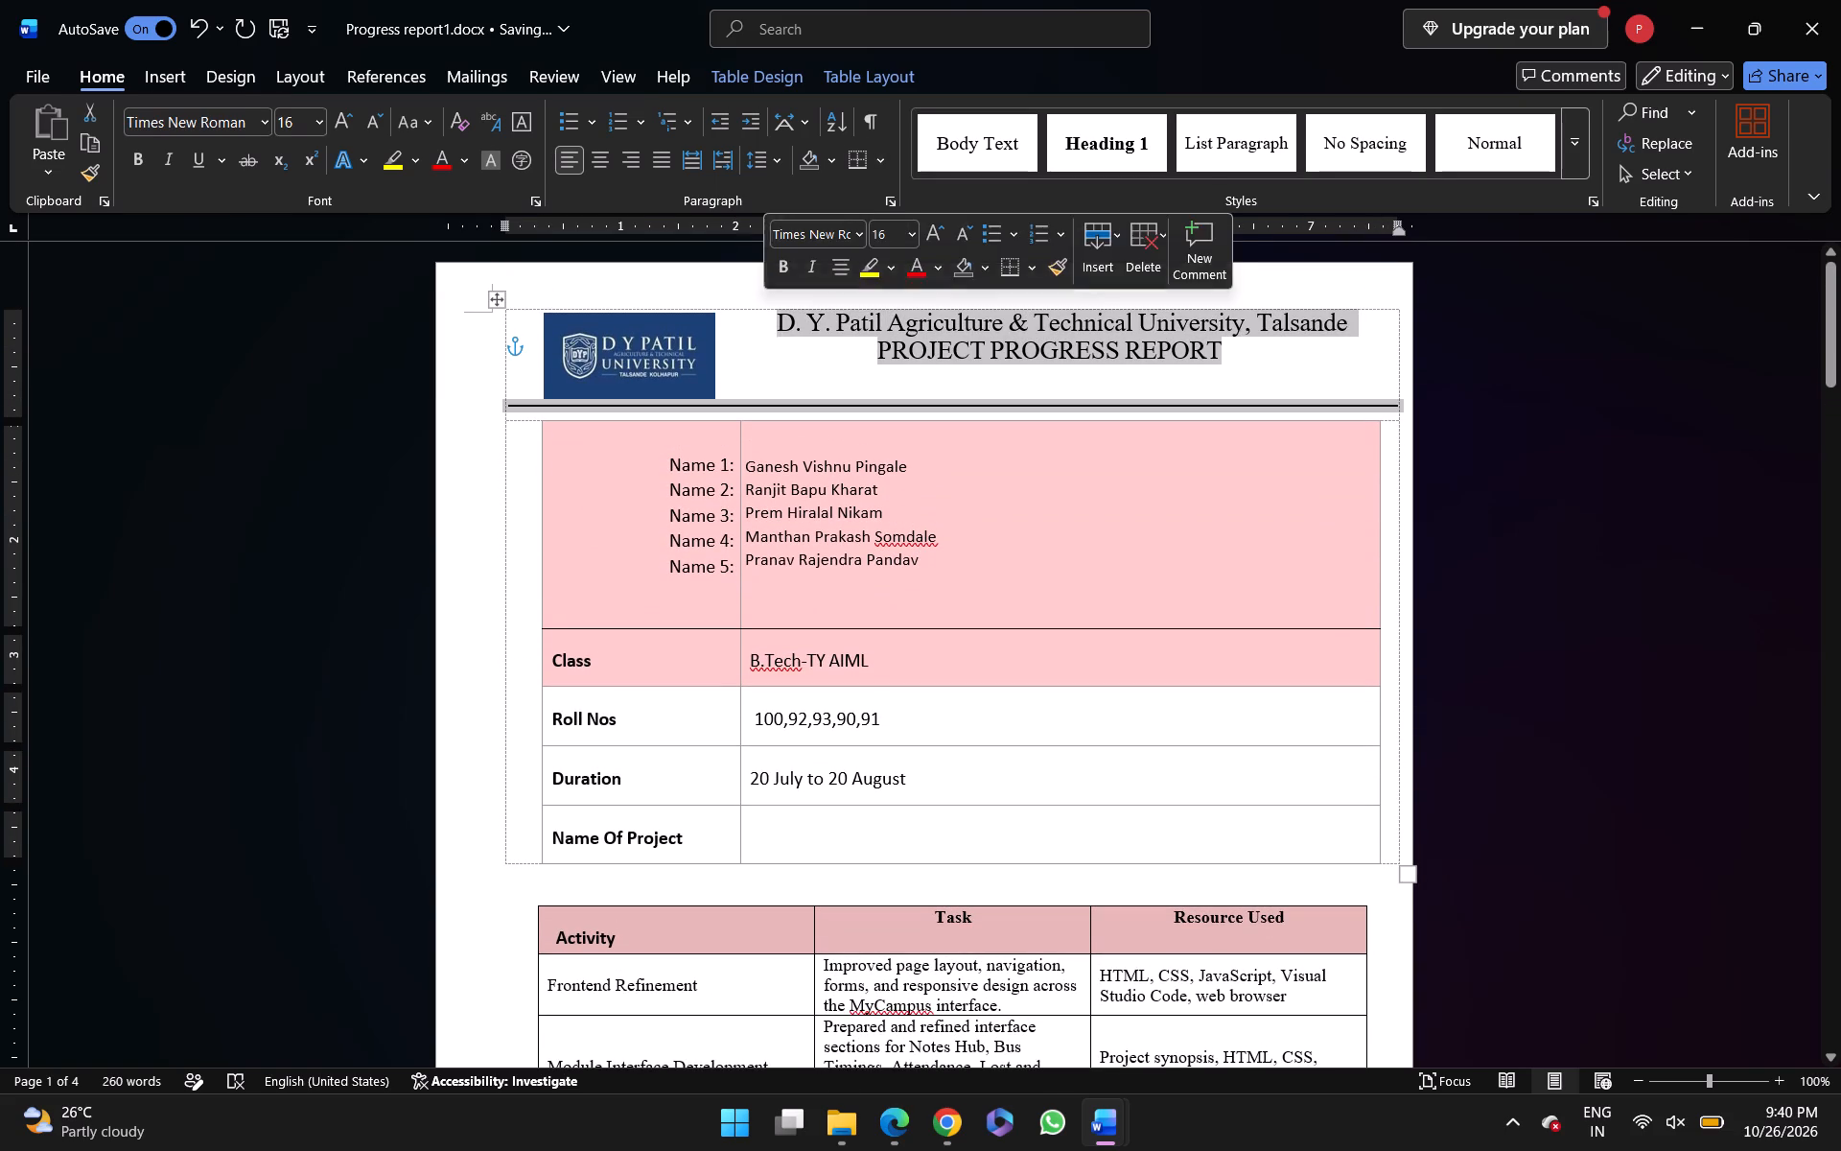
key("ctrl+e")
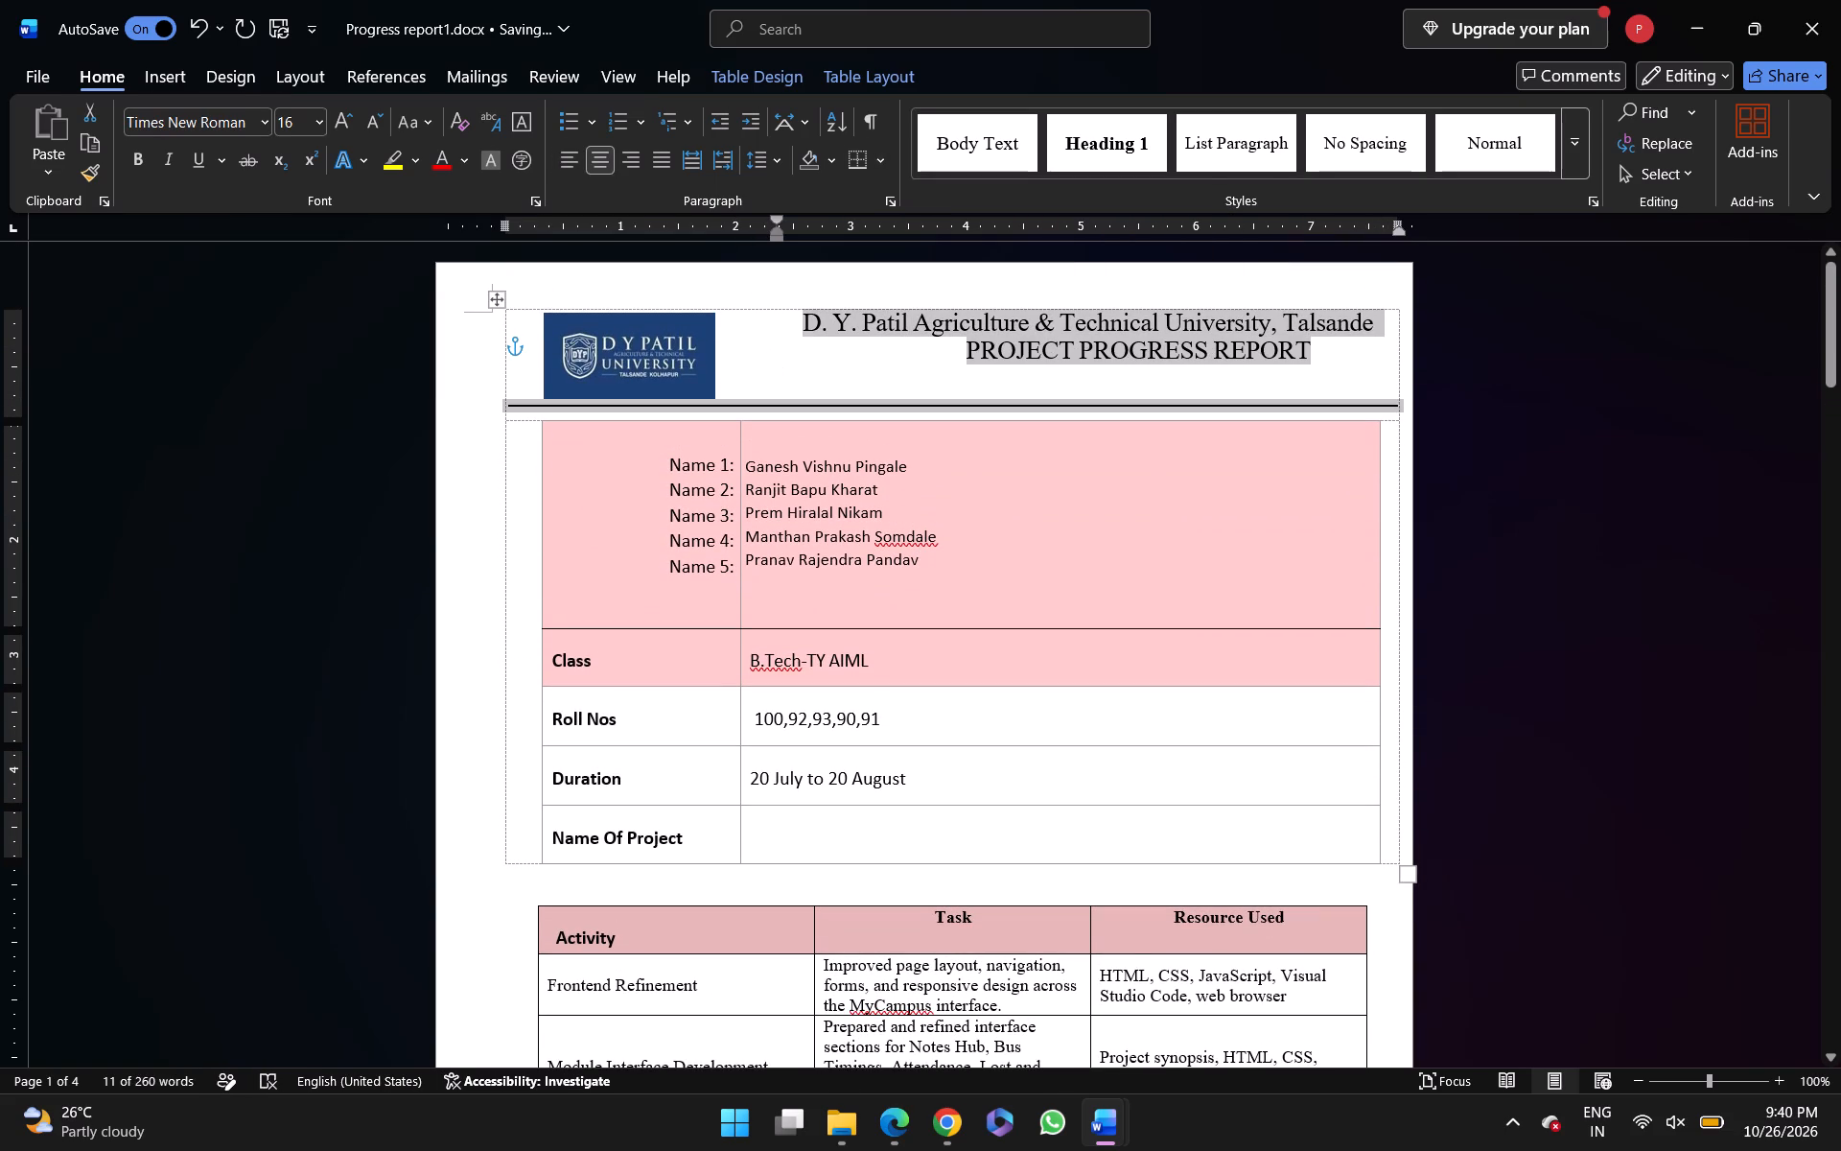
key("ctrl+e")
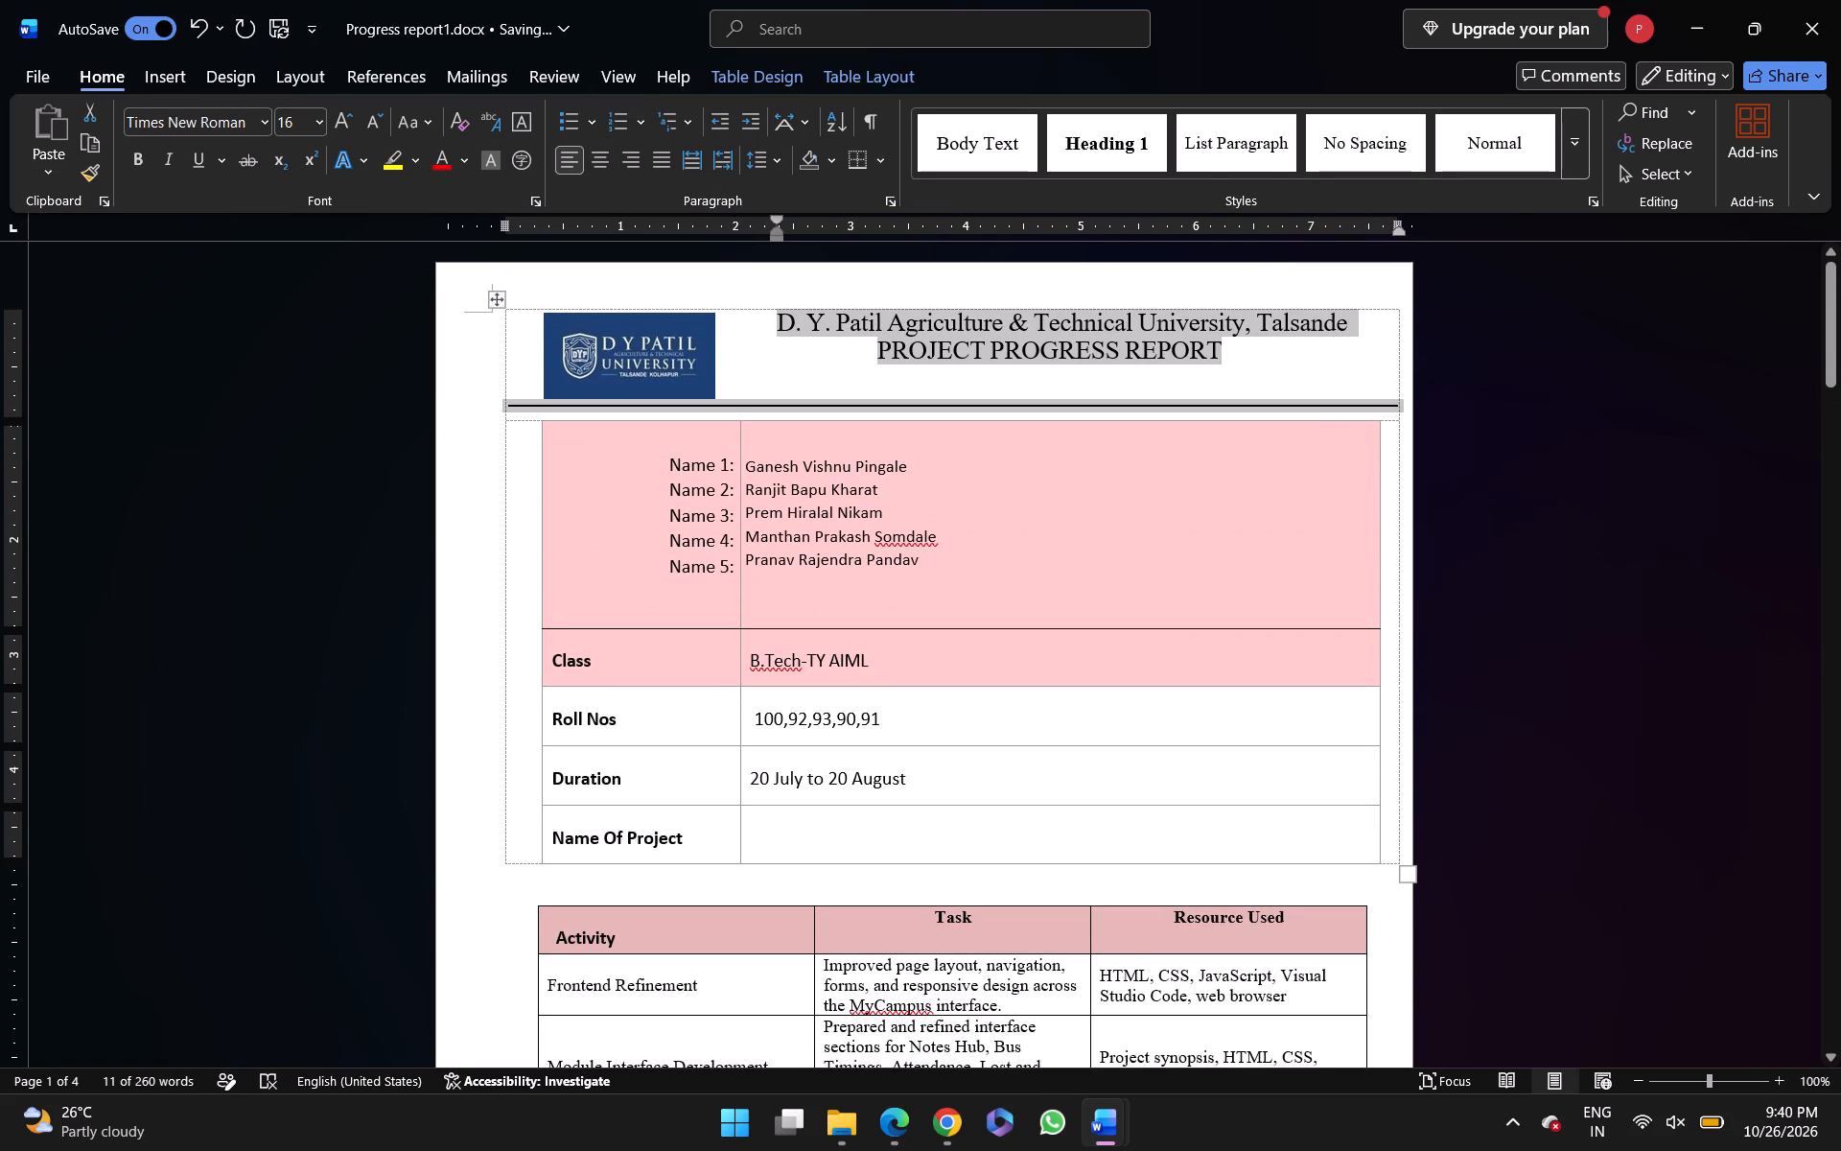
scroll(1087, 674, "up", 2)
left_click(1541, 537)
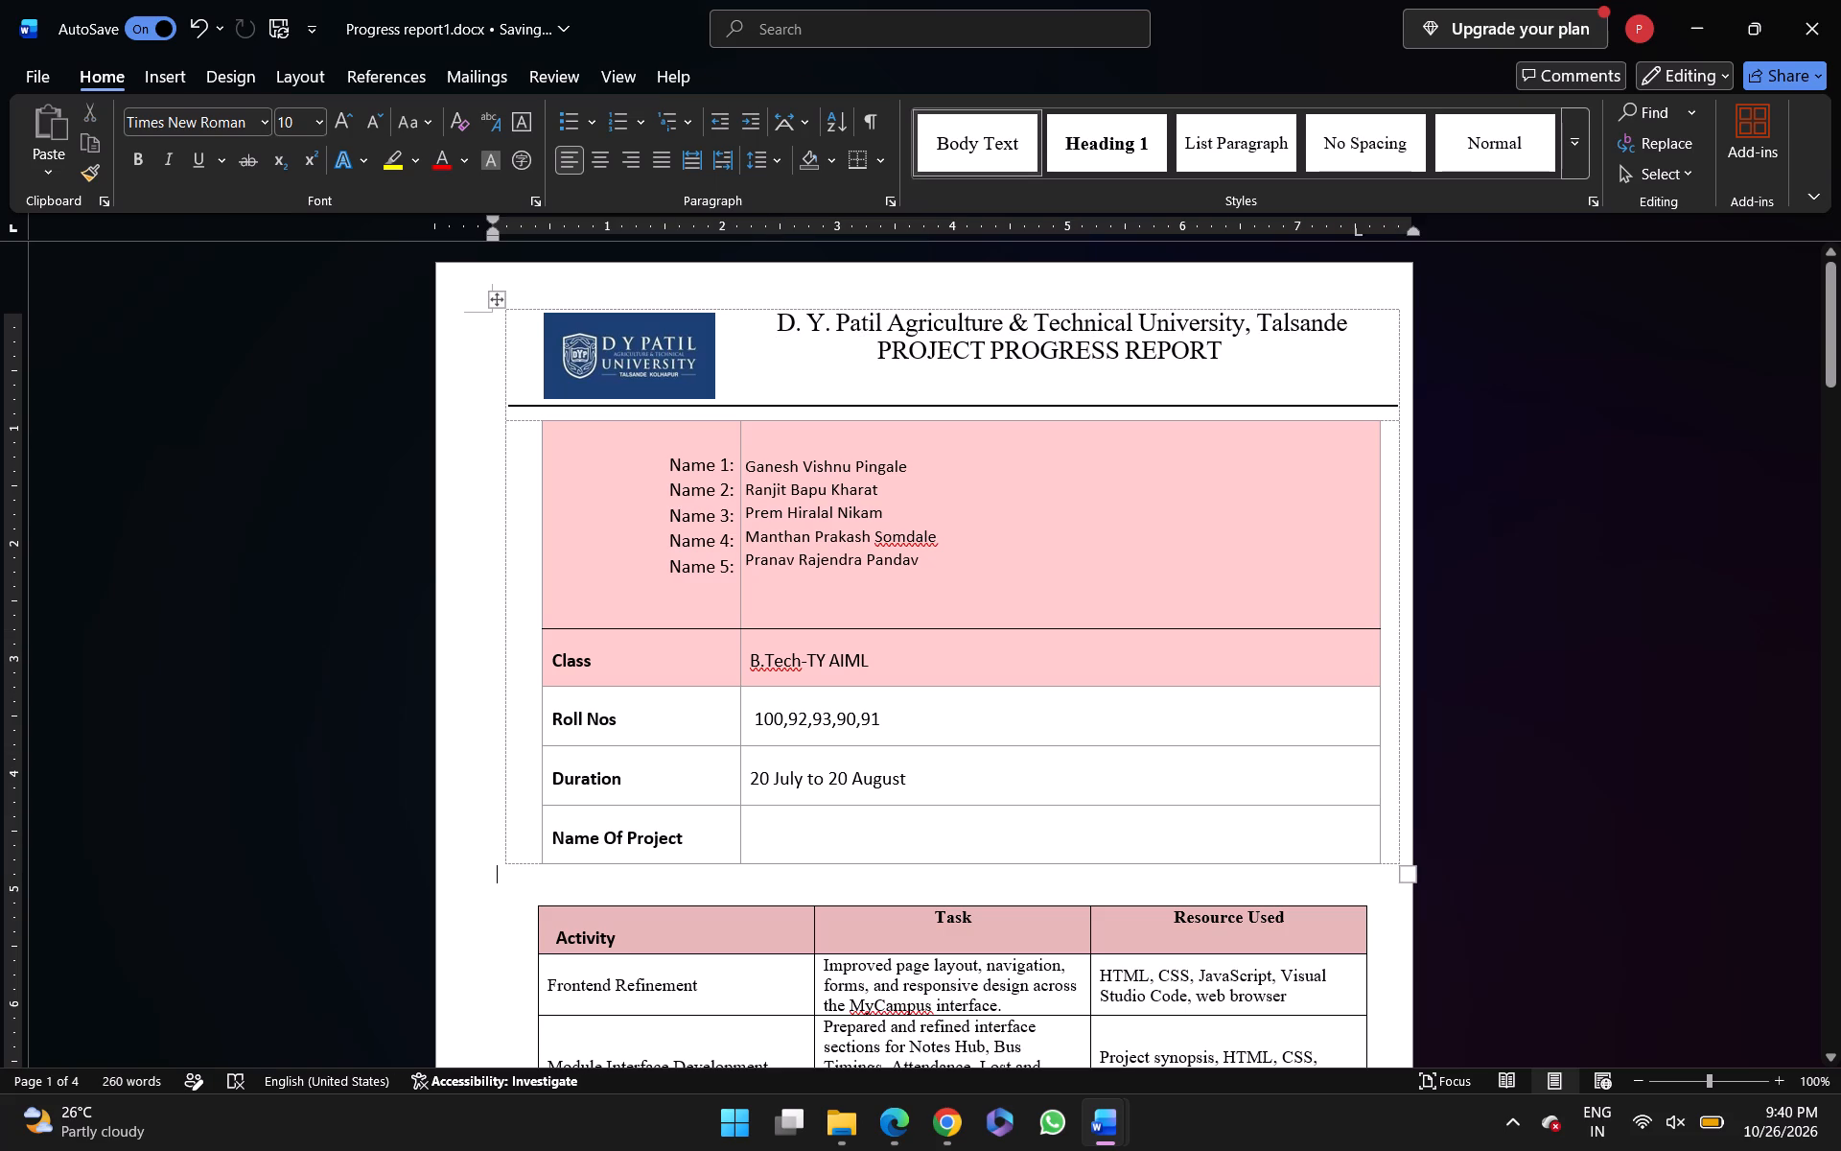
Examine the student details, Activity table and Conclusion table layout across the first two pages of Progress report1.
scroll(1050, 518, "up", 5)
scroll(967, 653, "down", 18)
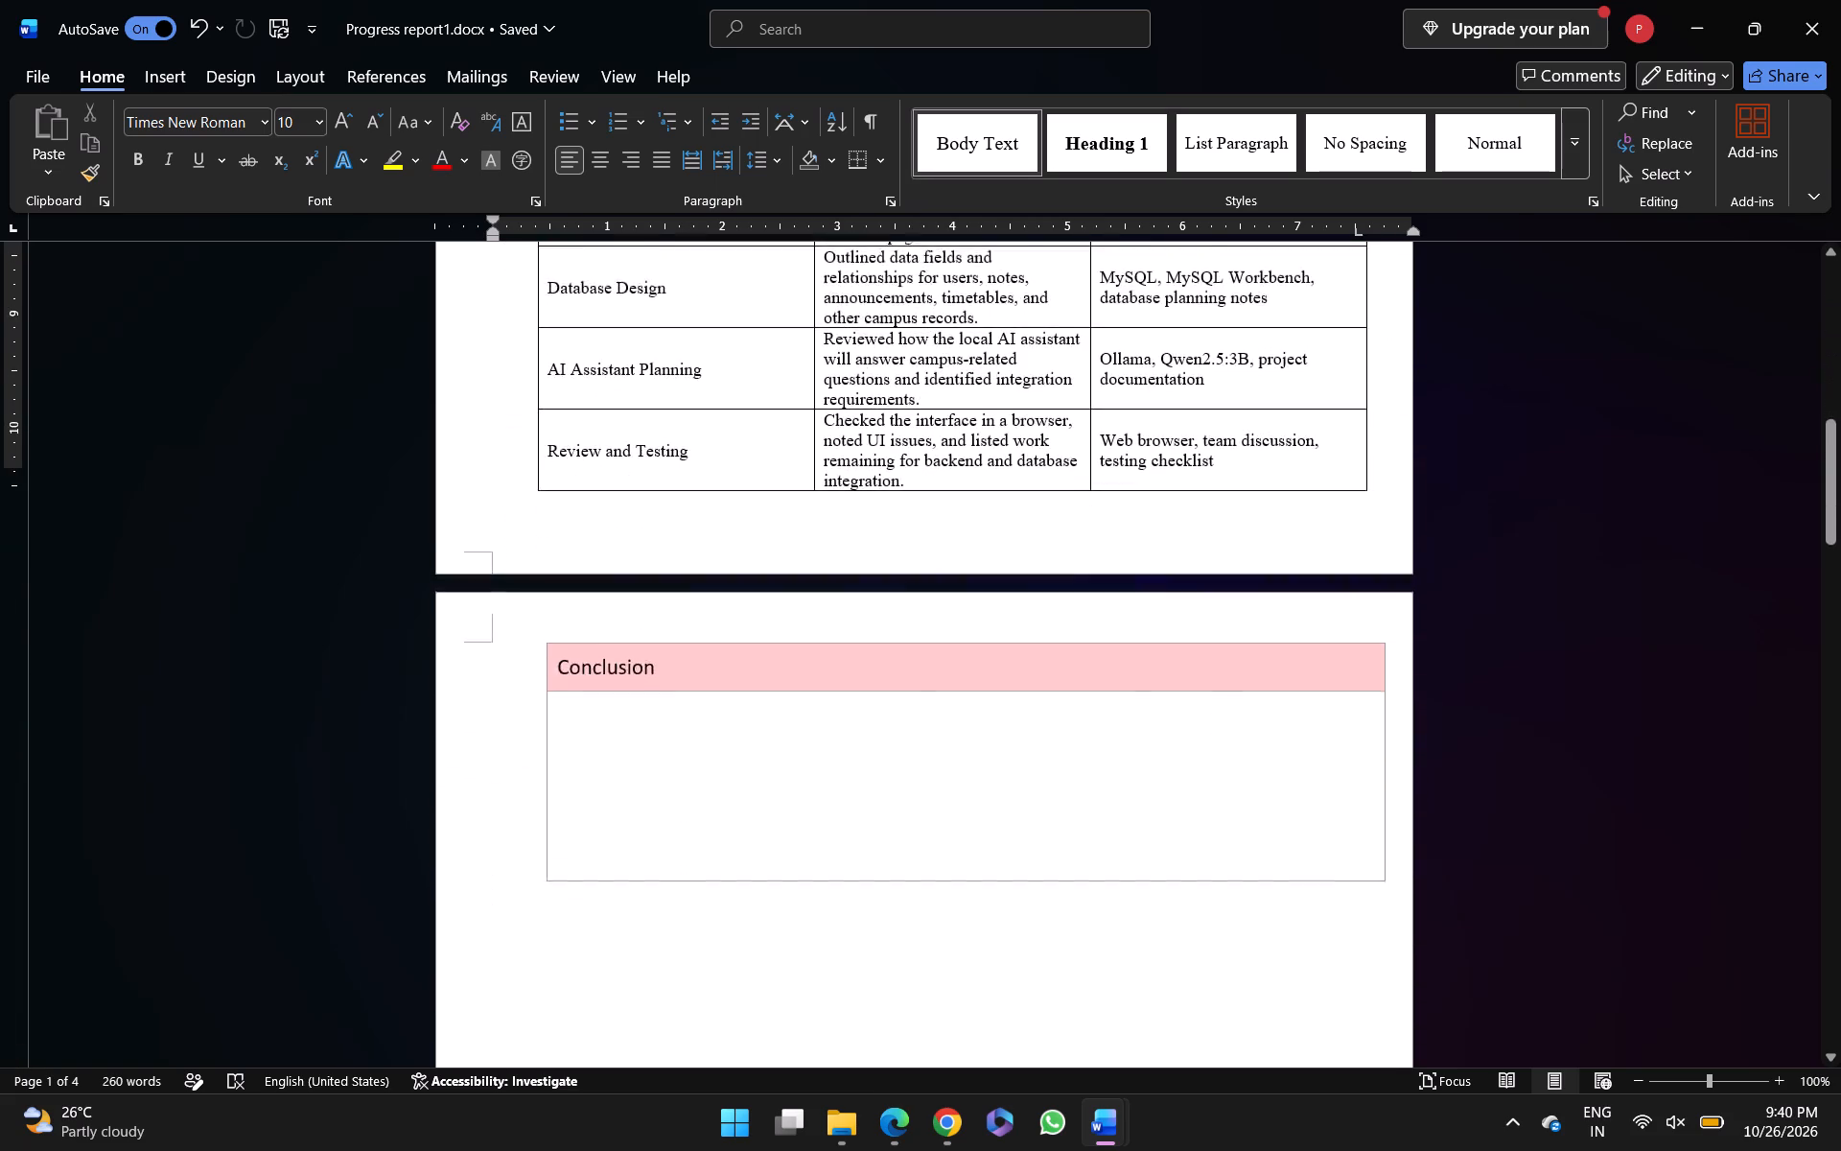
scroll(958, 650, "down", 5)
scroll(957, 646, "up", 19)
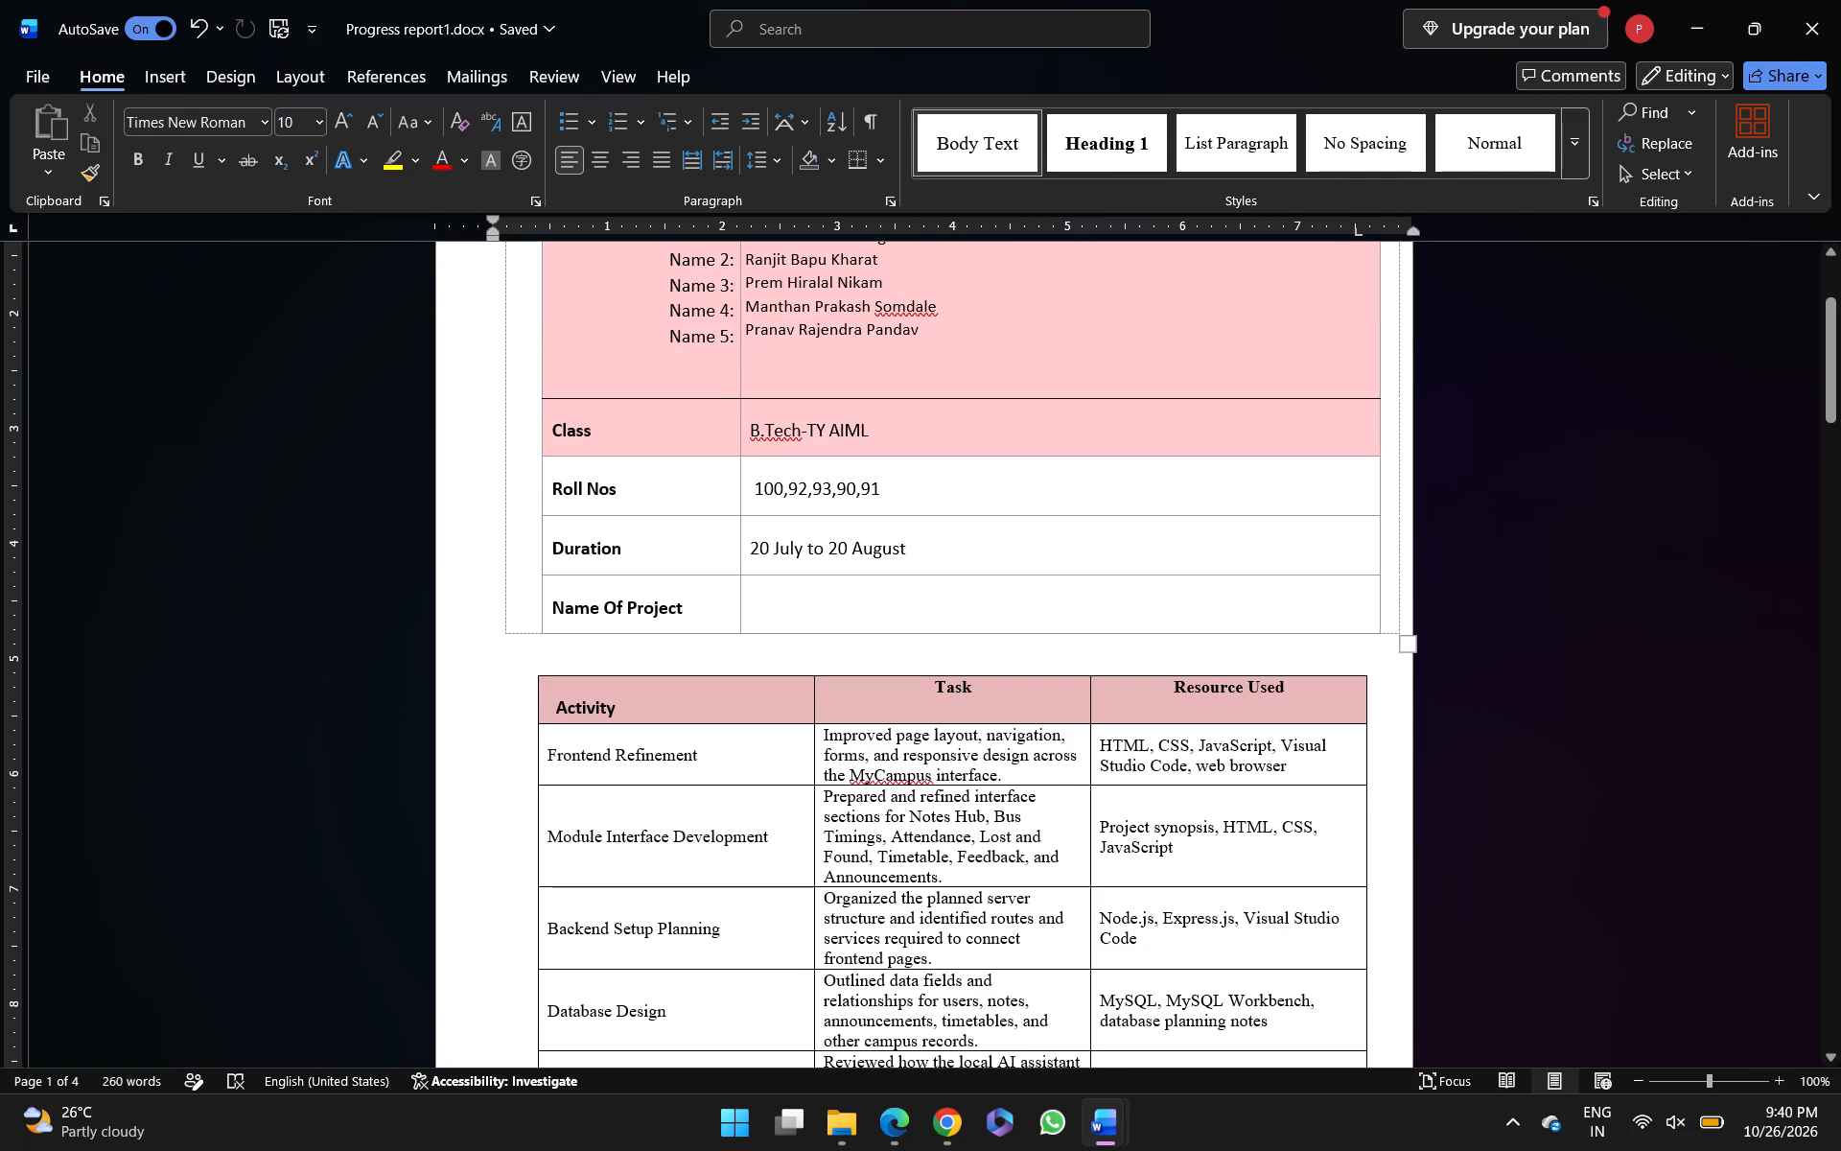
scroll(715, 763, "down", 2)
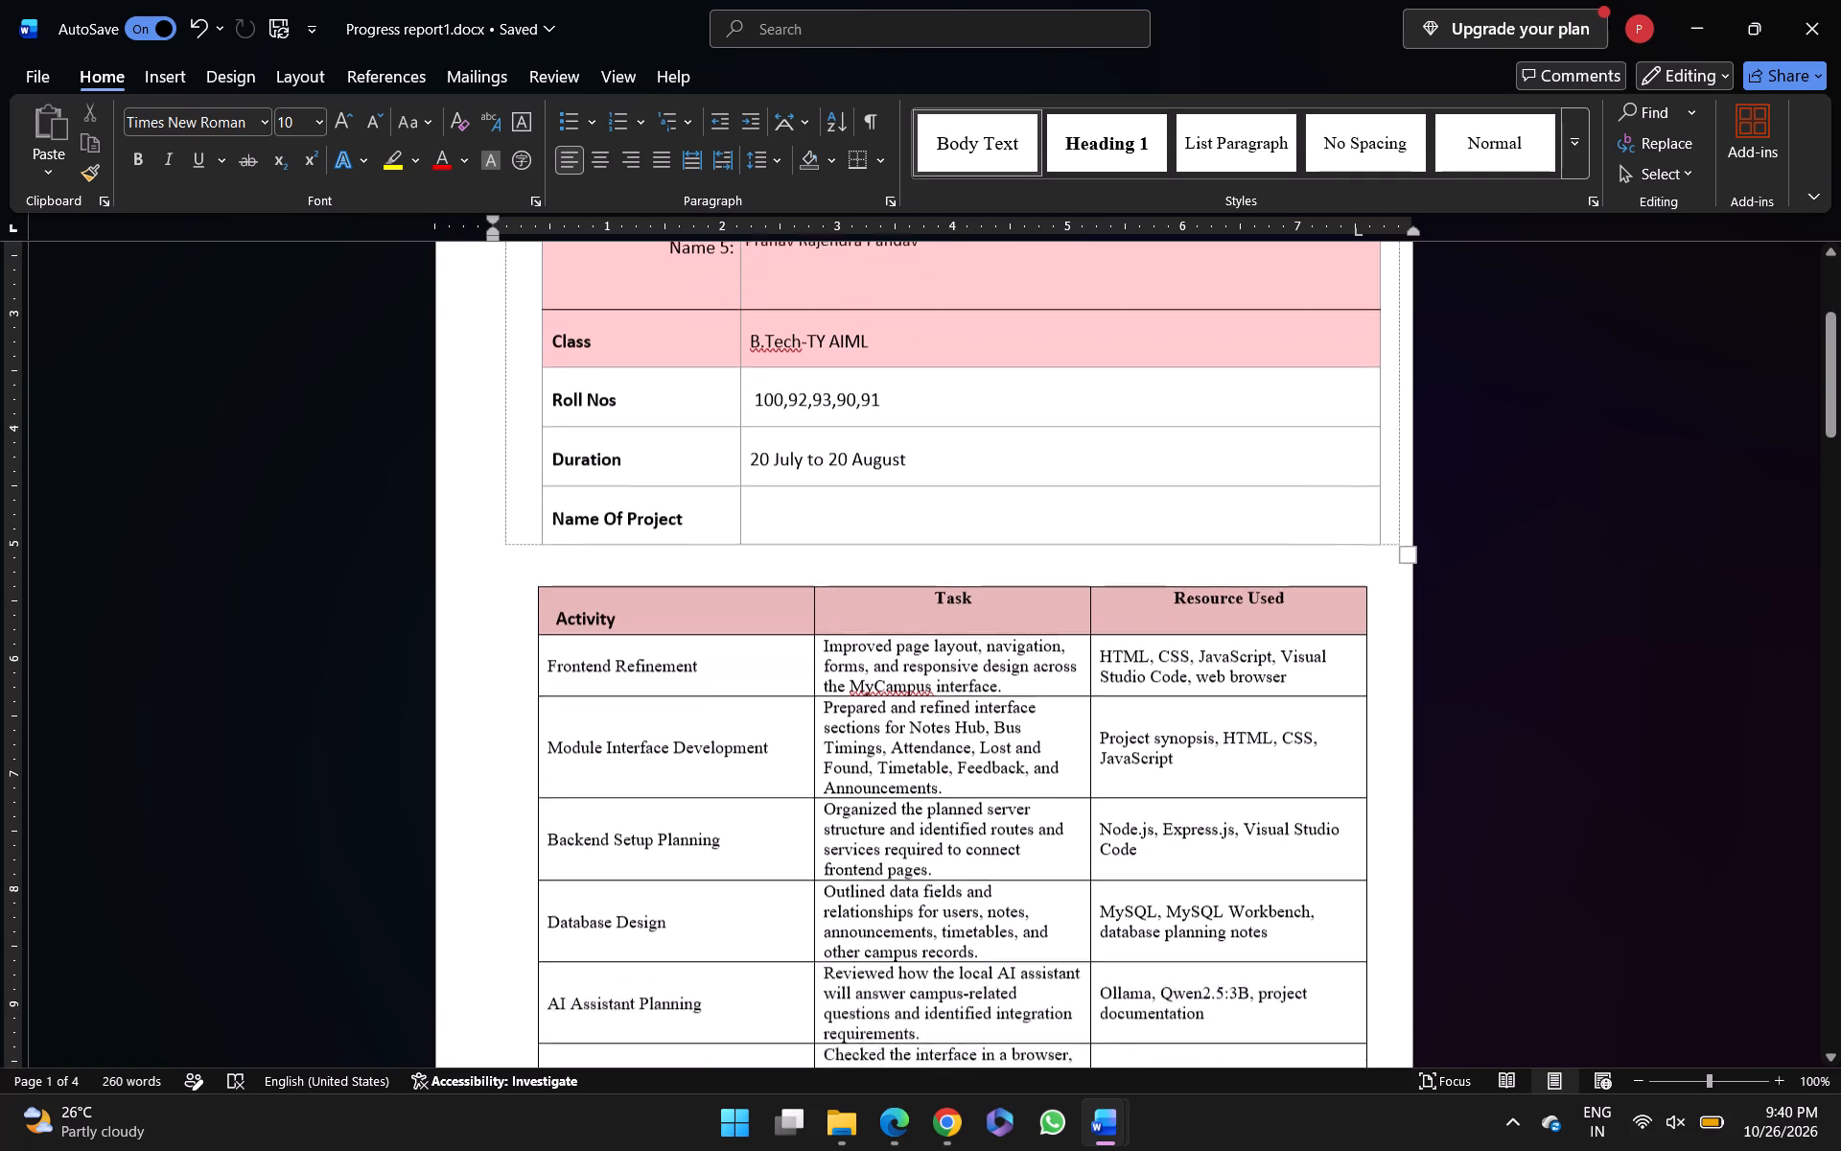
scroll(715, 763, "down", 3)
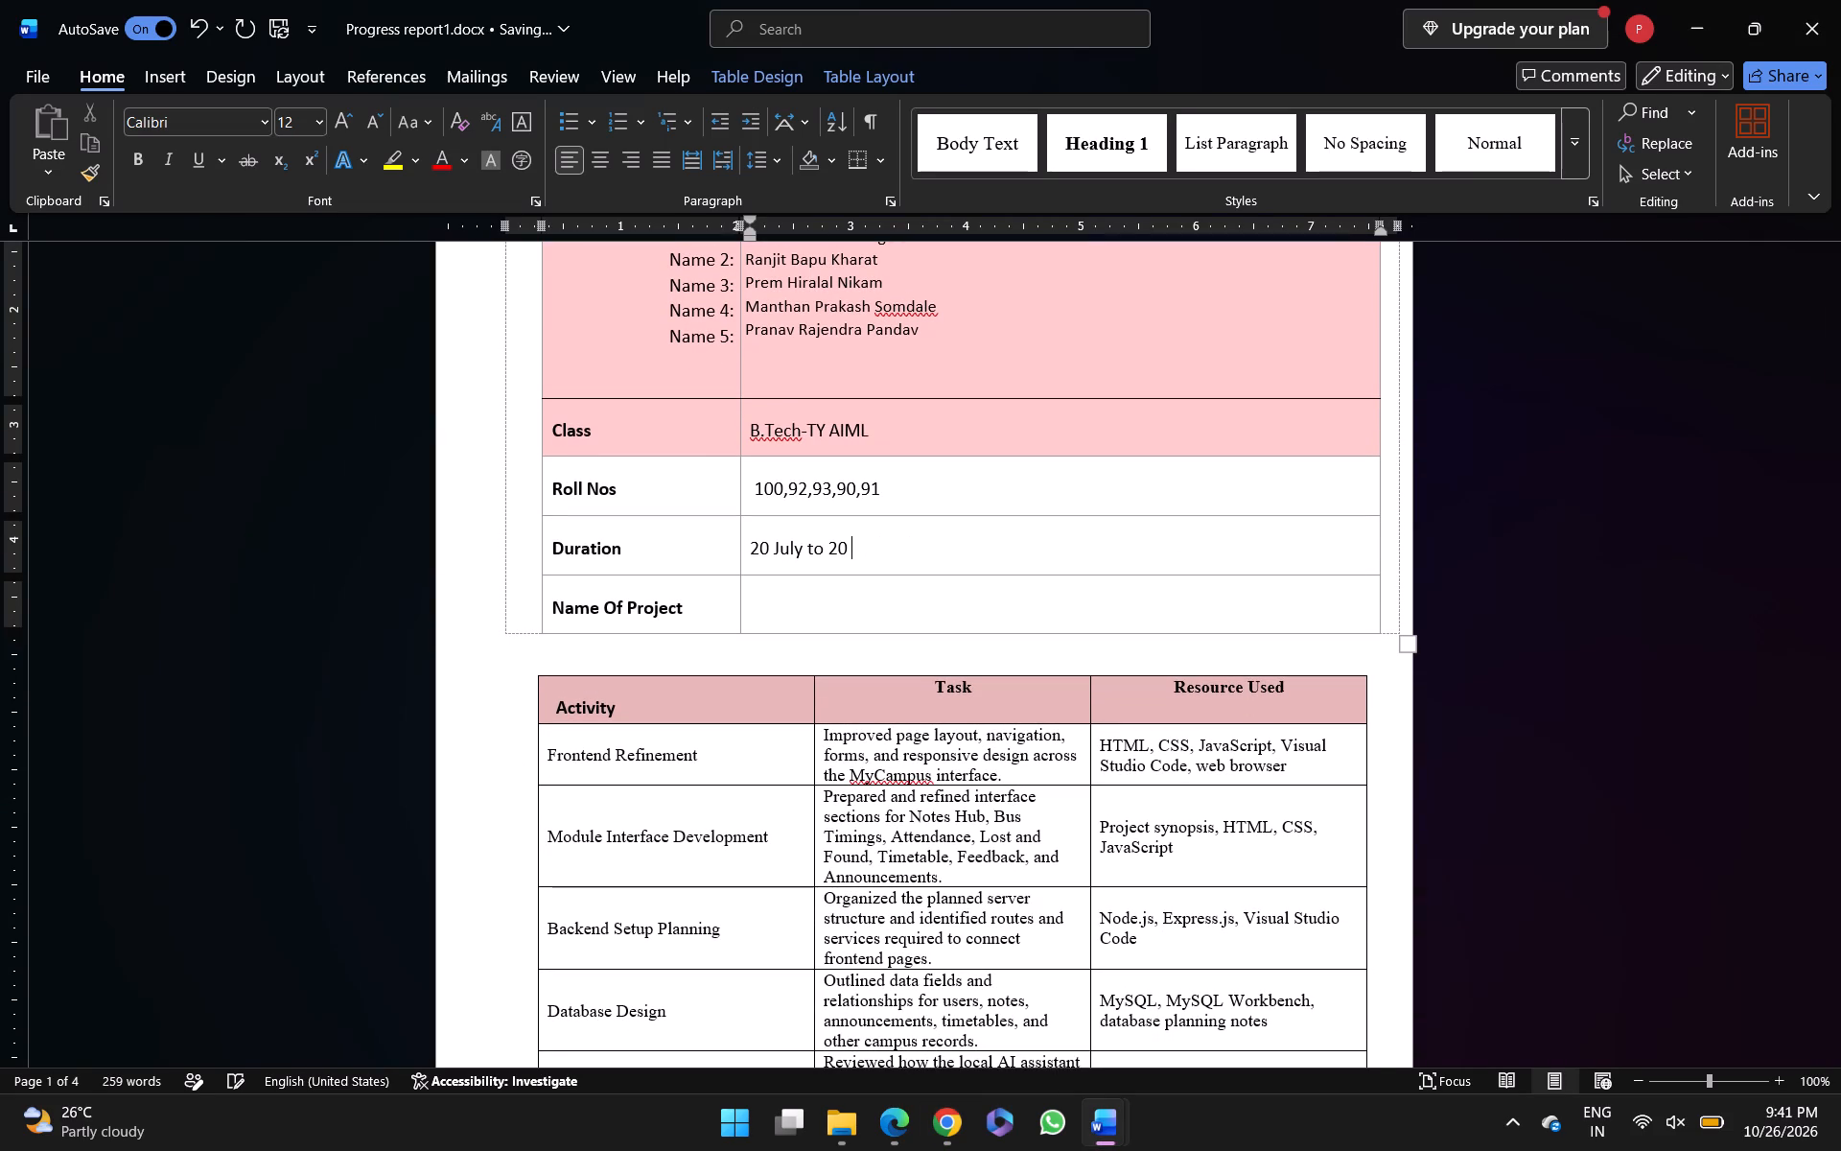
key("Return")
type("se")
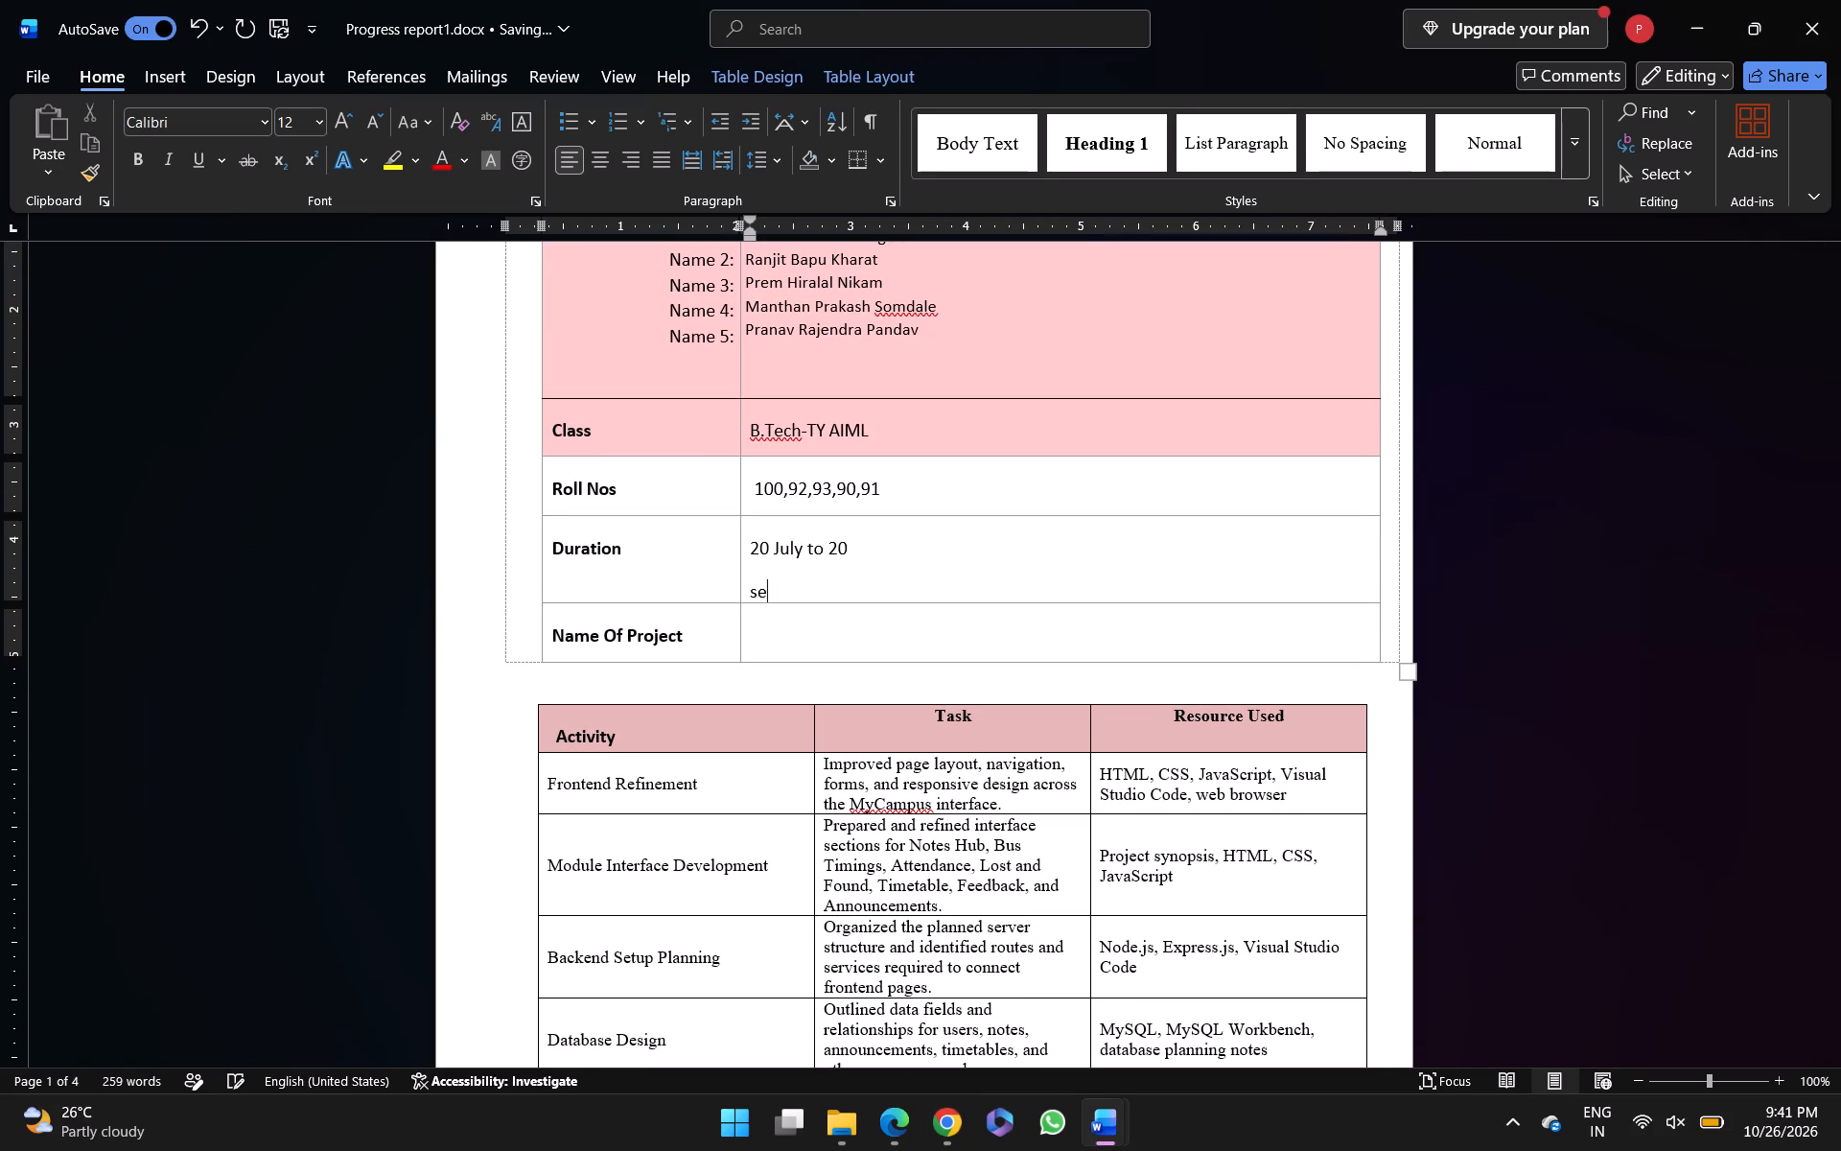
key("BackSpace")
key("BackSpace")
key("BackSpace")
key("BackSpace")
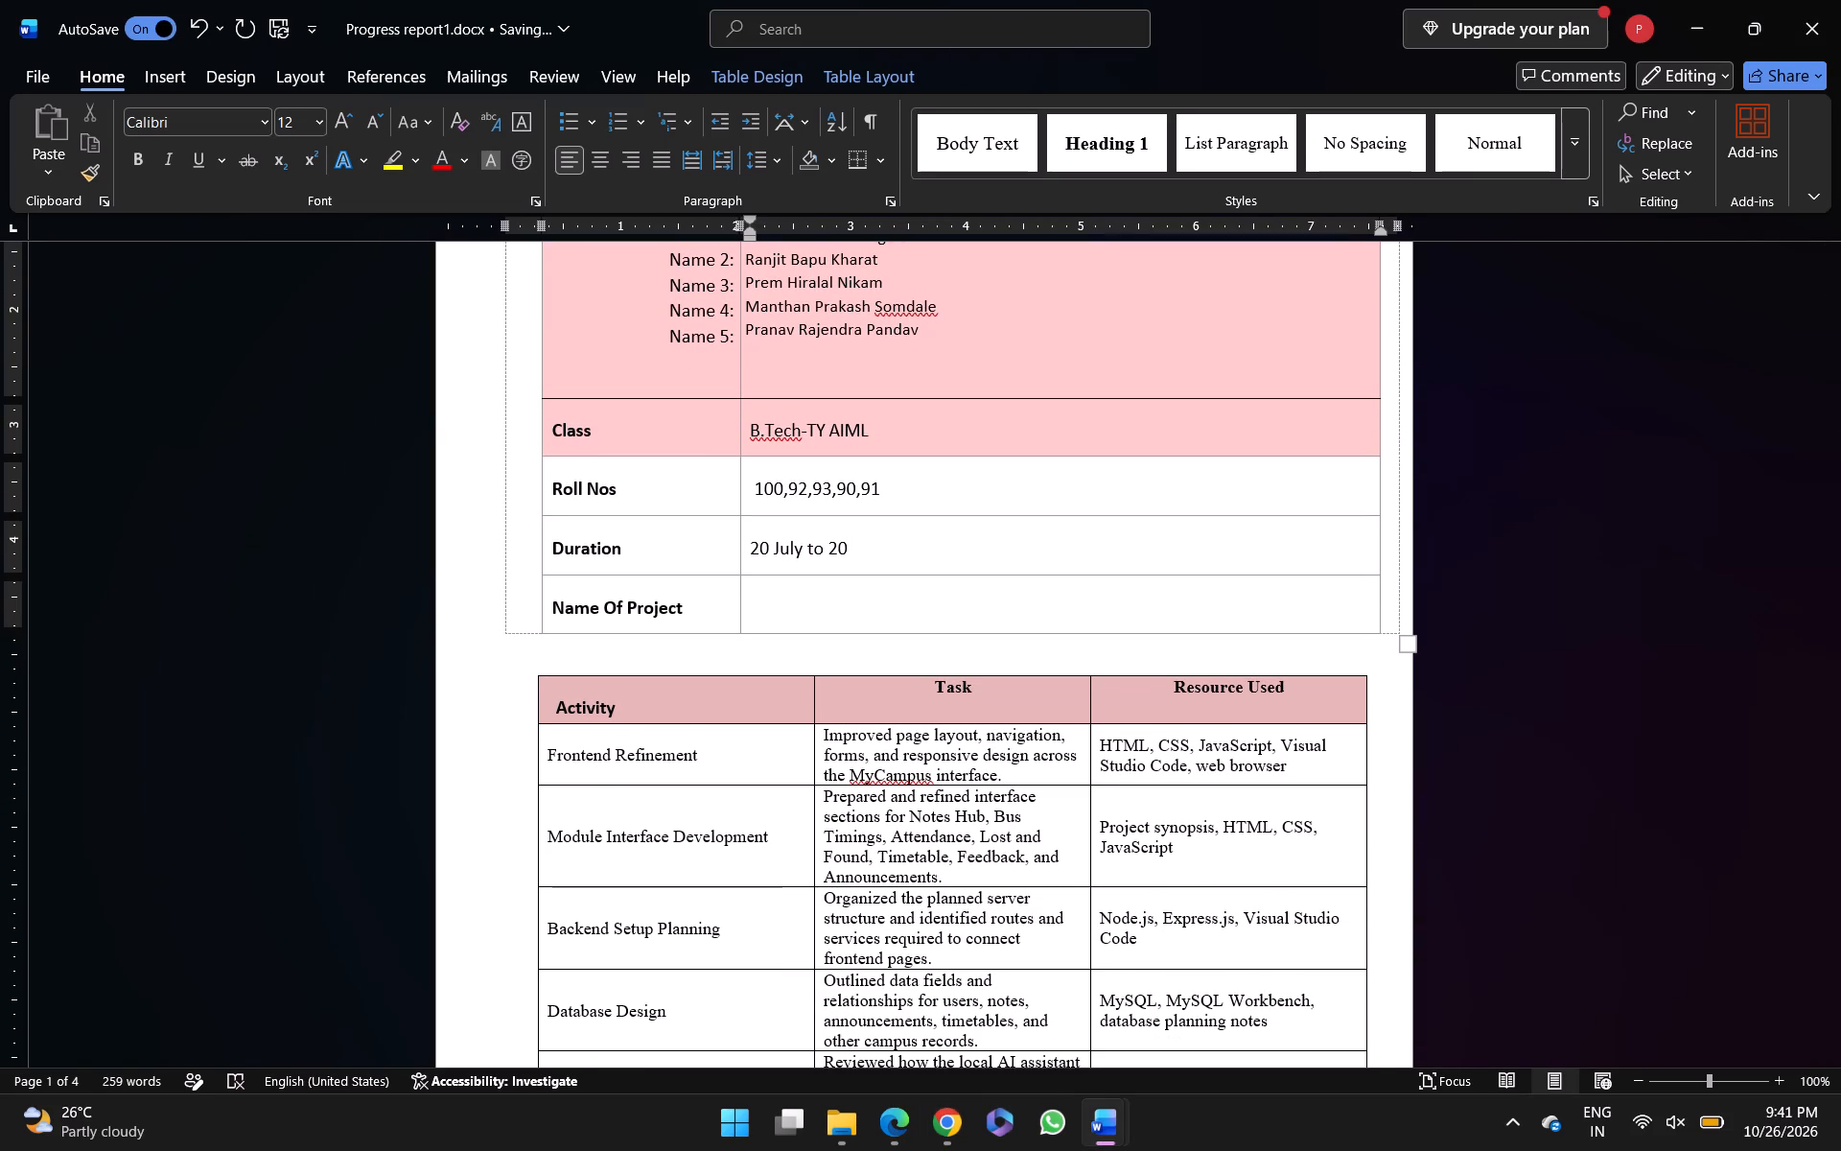
type("Septre")
key("BackSpace")
key("BackSpace")
key("BackSpace")
key("e")
key("BackSpace")
type("tek")
key("BackSpace")
type("mber")
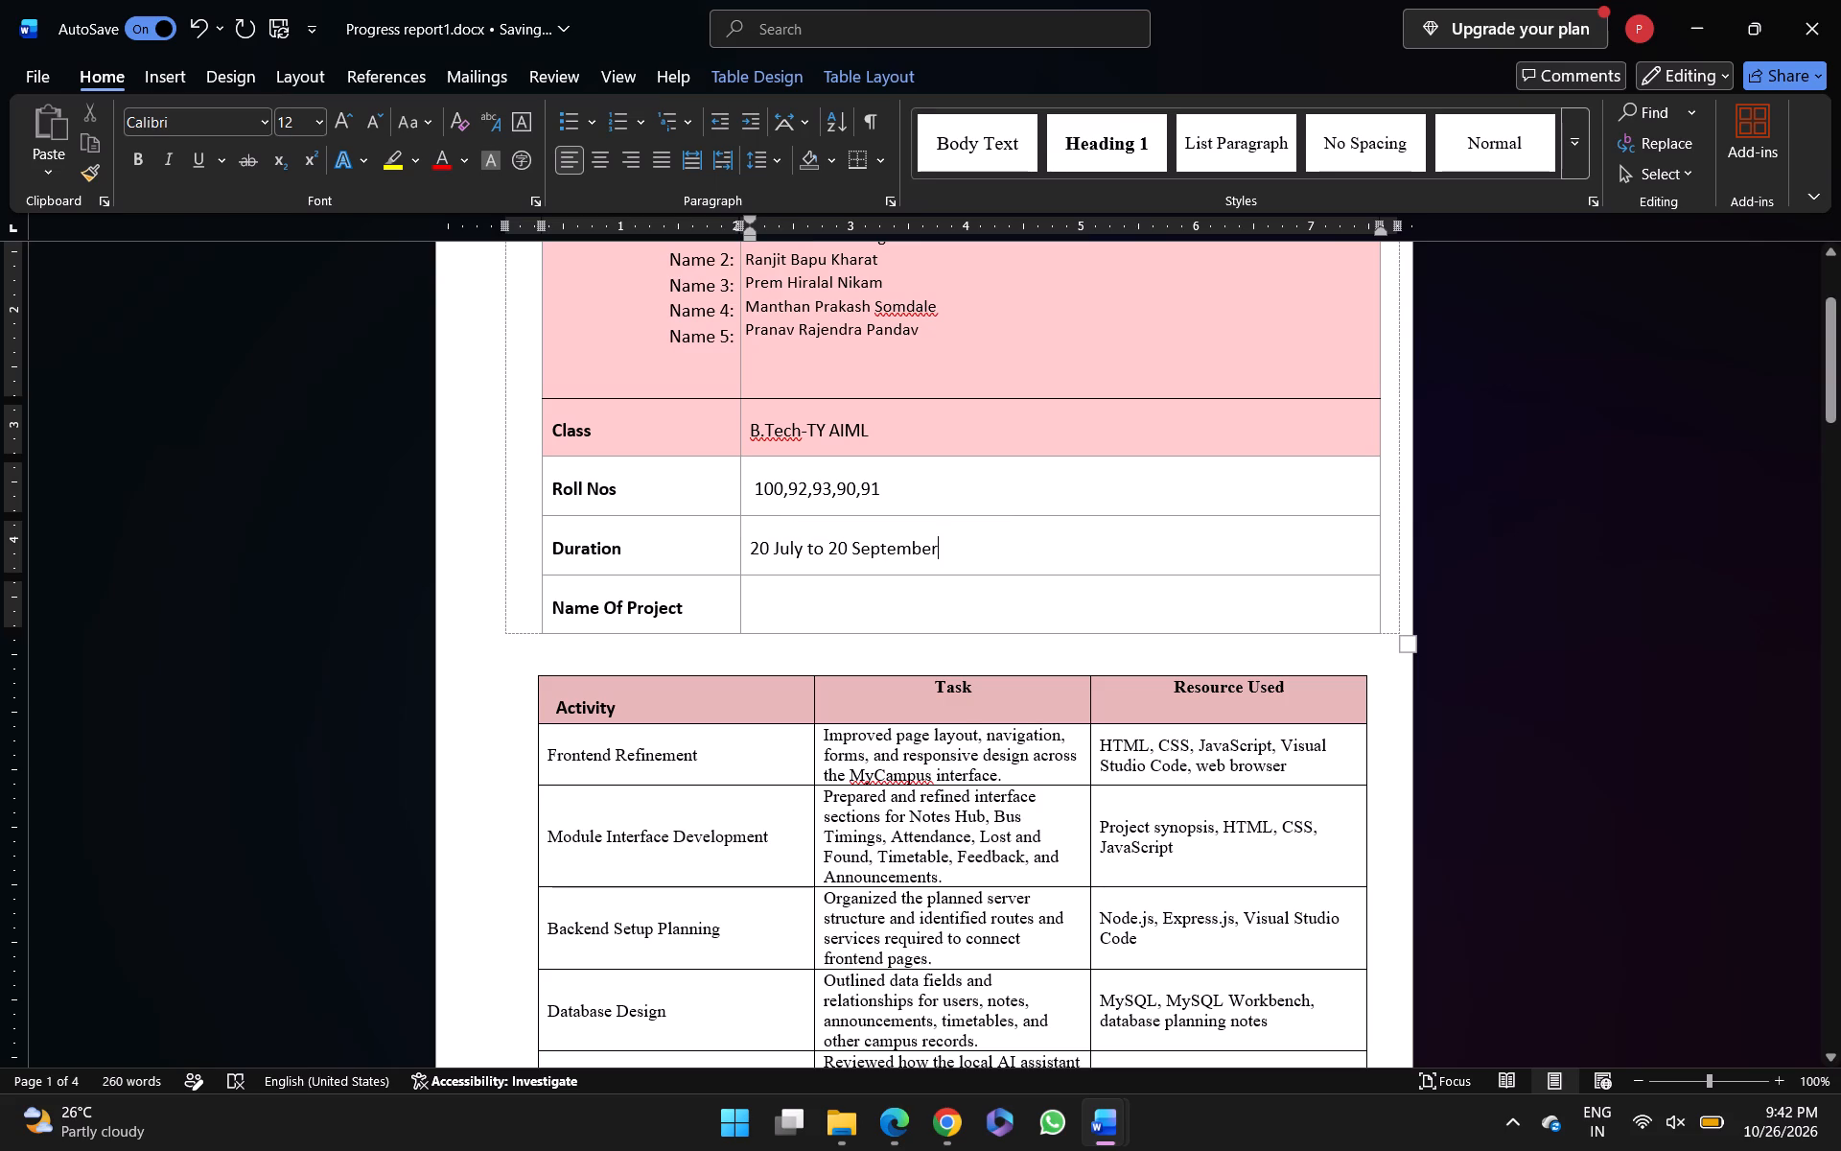
Change the start date in the Duration row to 20 August.
left_click(800, 554)
key("BackSpace")
key("BackSpace")
key("BackSpace")
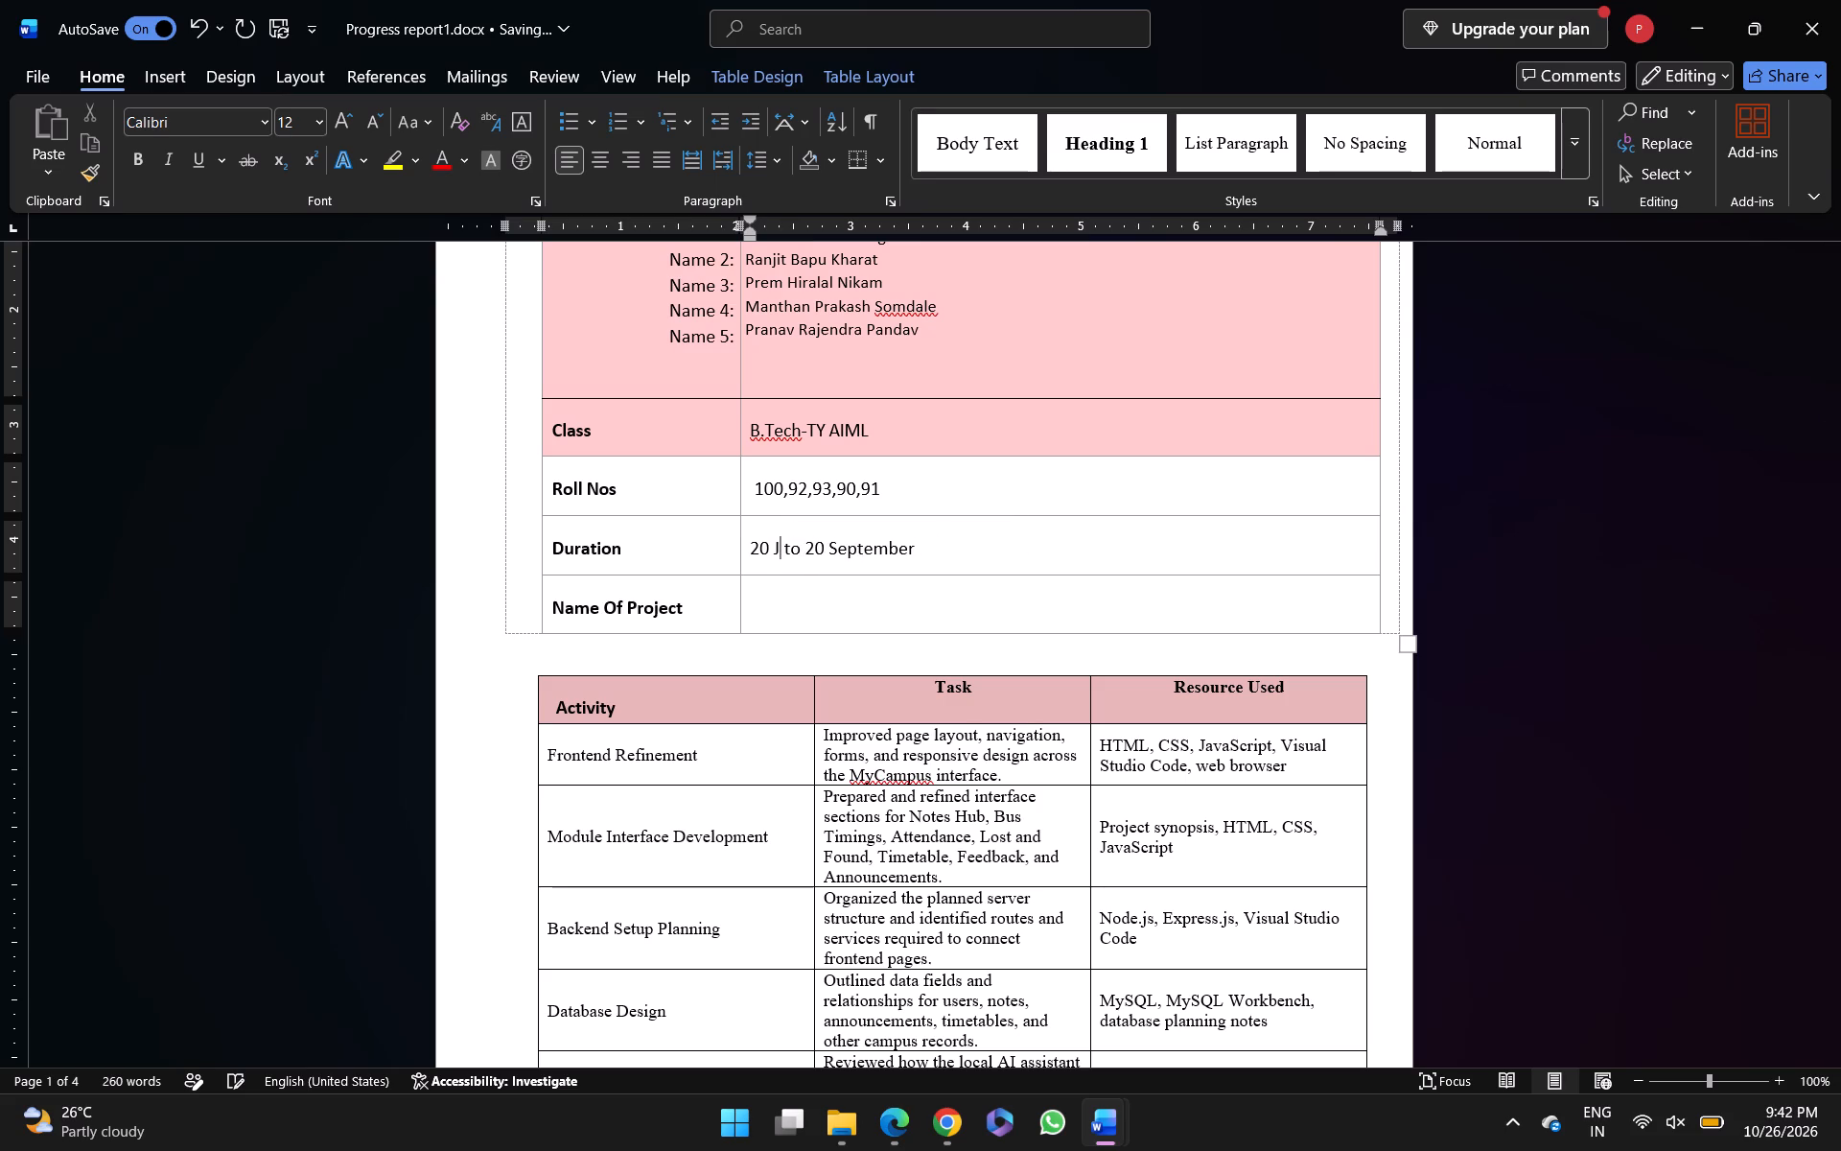
key("plus")
key("BackSpace")
key("BackSpace")
type("Augusst7")
key("BackSpace")
key("BackSpace")
key("BackSpace")
key("t")
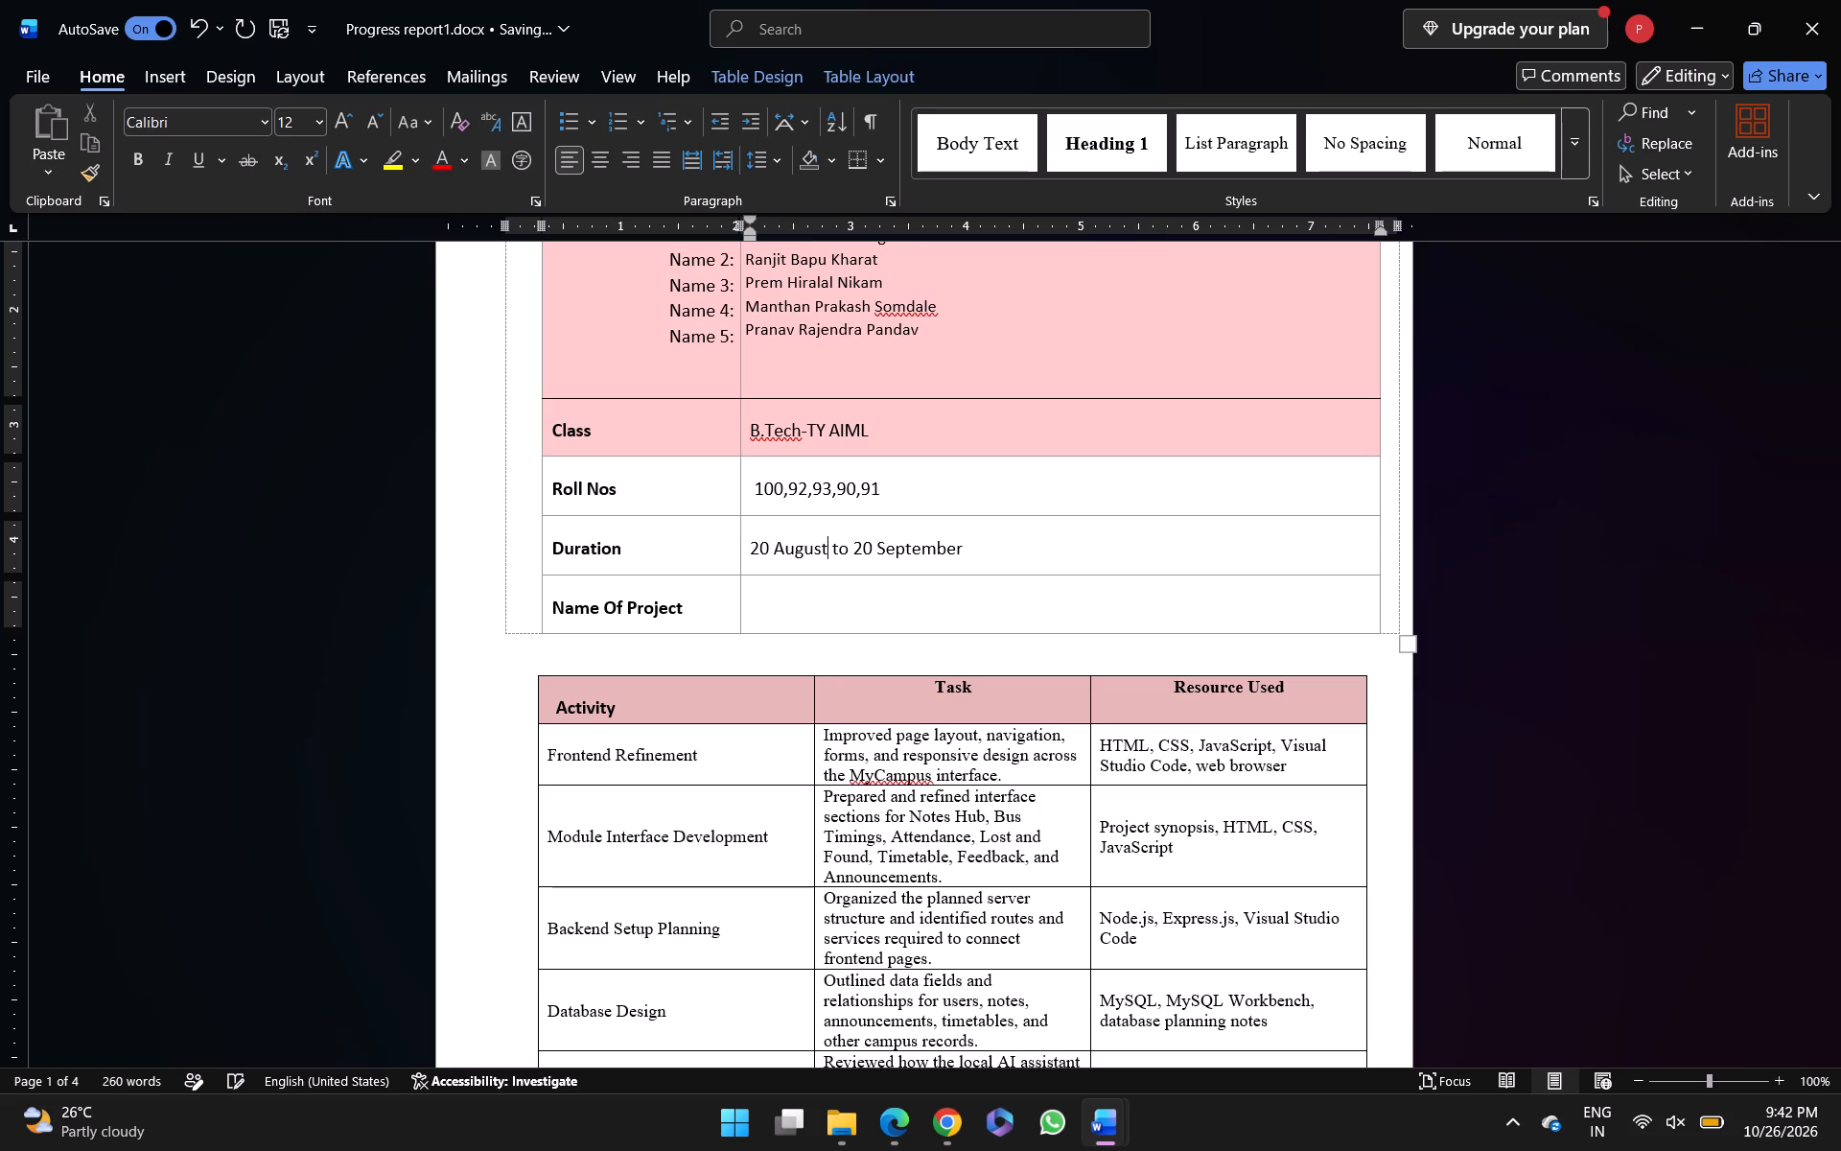
Open the options for saving a copy of the report to a folder on this PC.
scroll(869, 771, "down", 2)
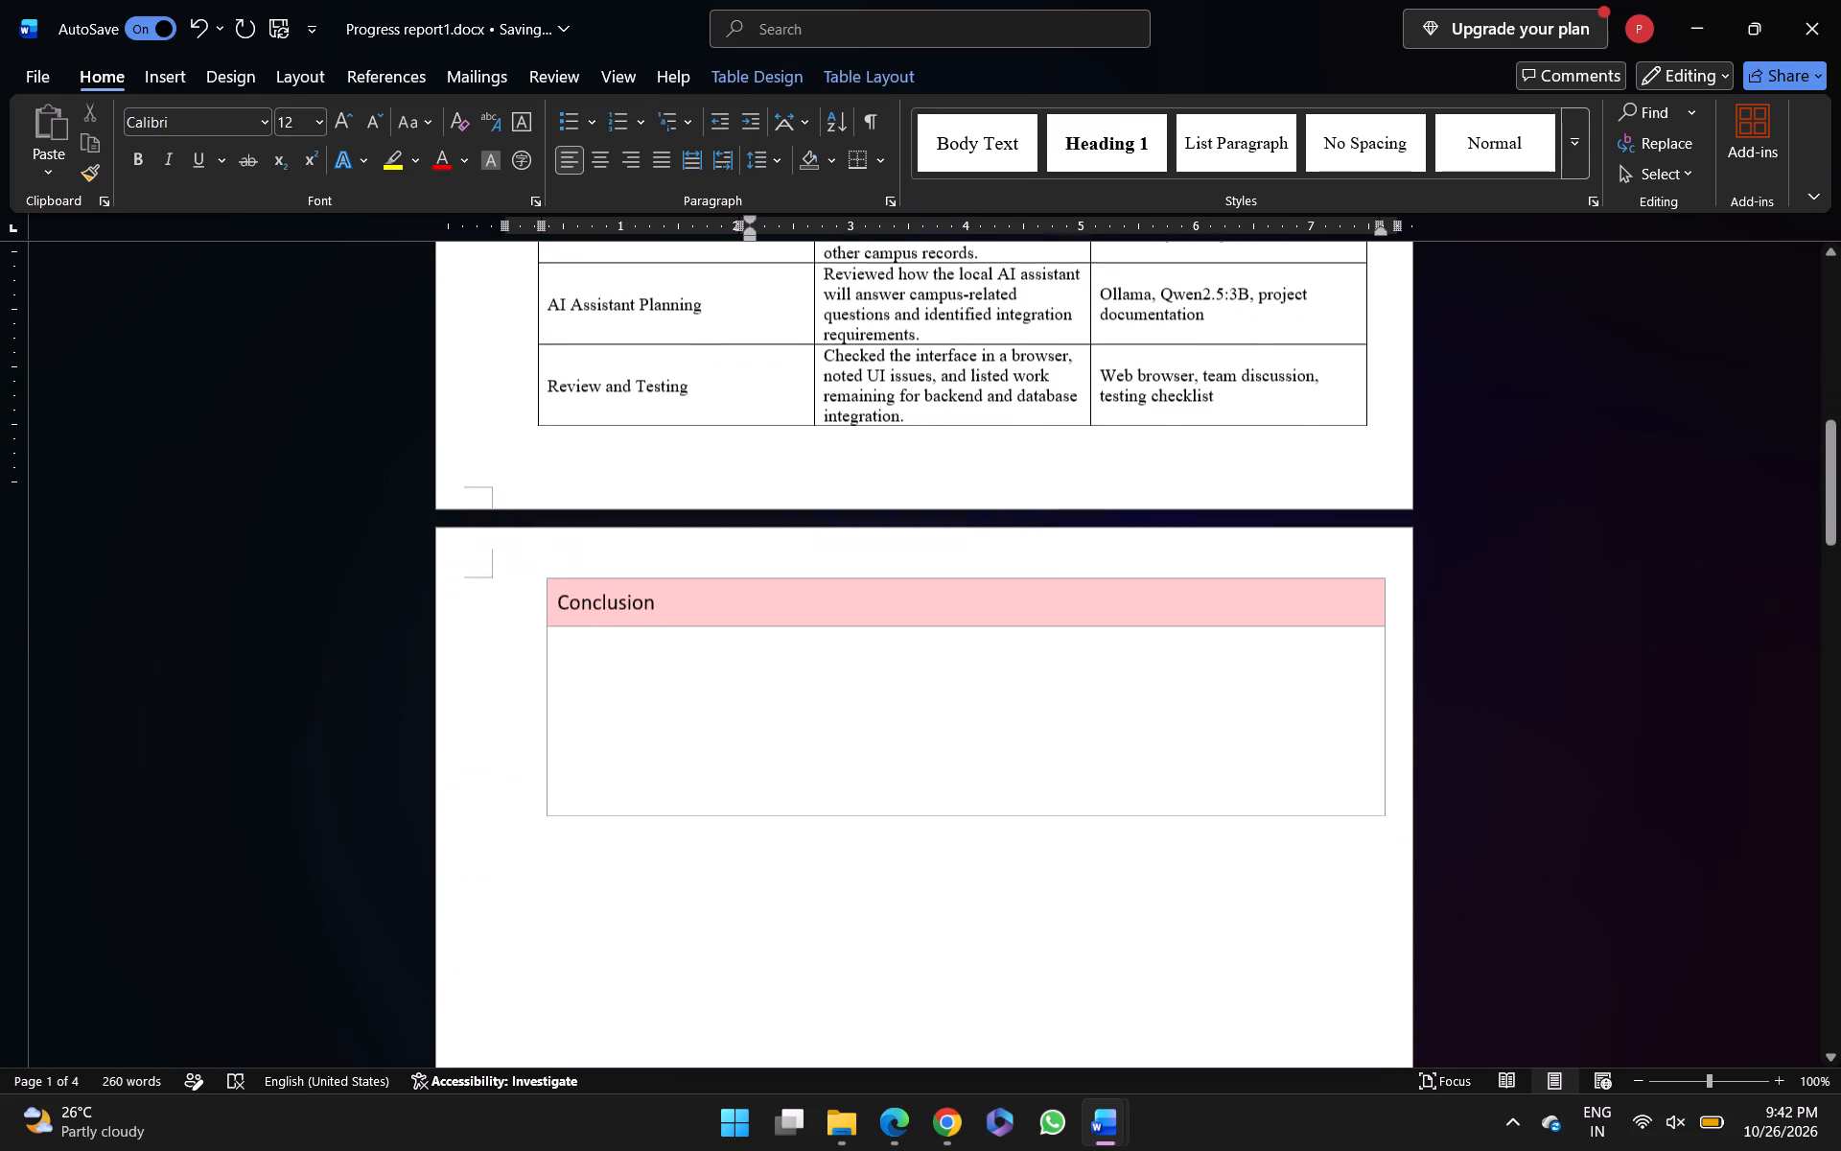
scroll(869, 771, "down", 1)
left_click(32, 72)
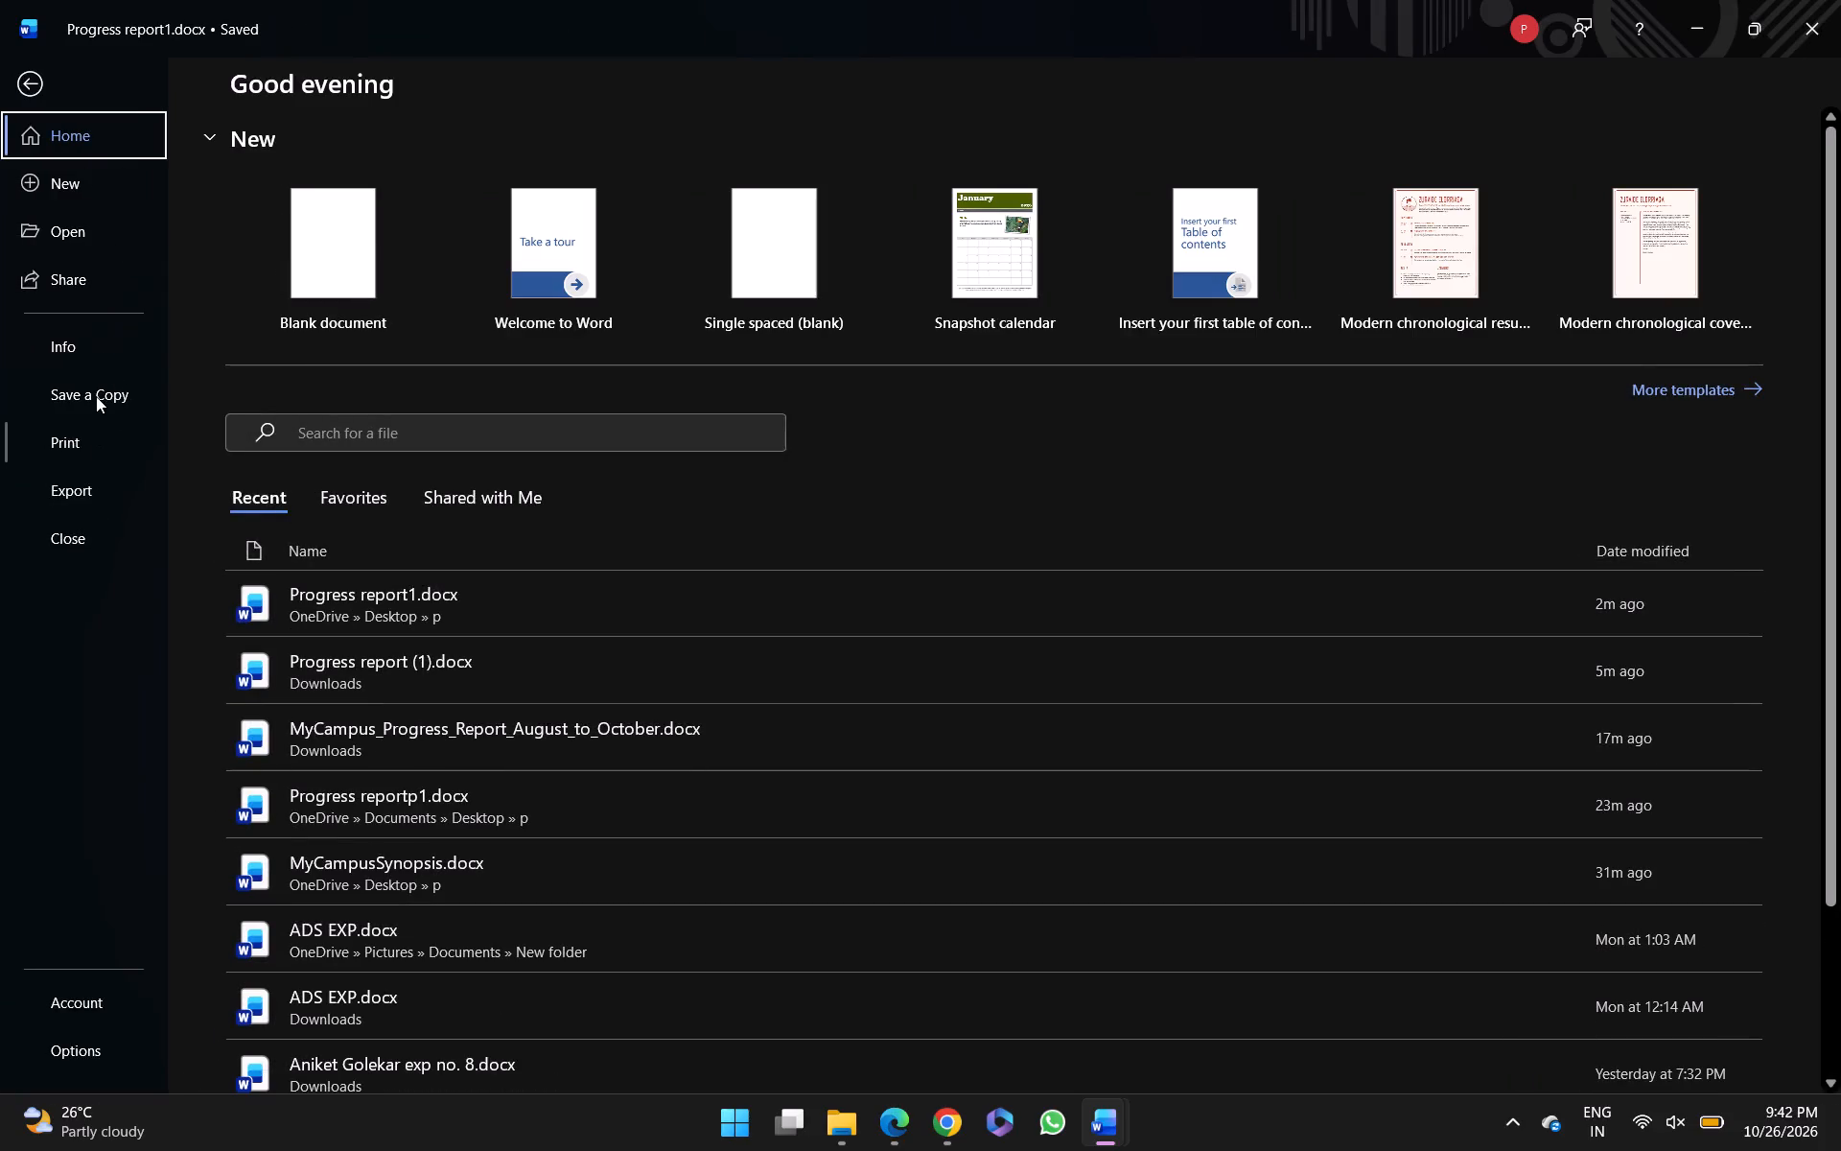
left_click(96, 392)
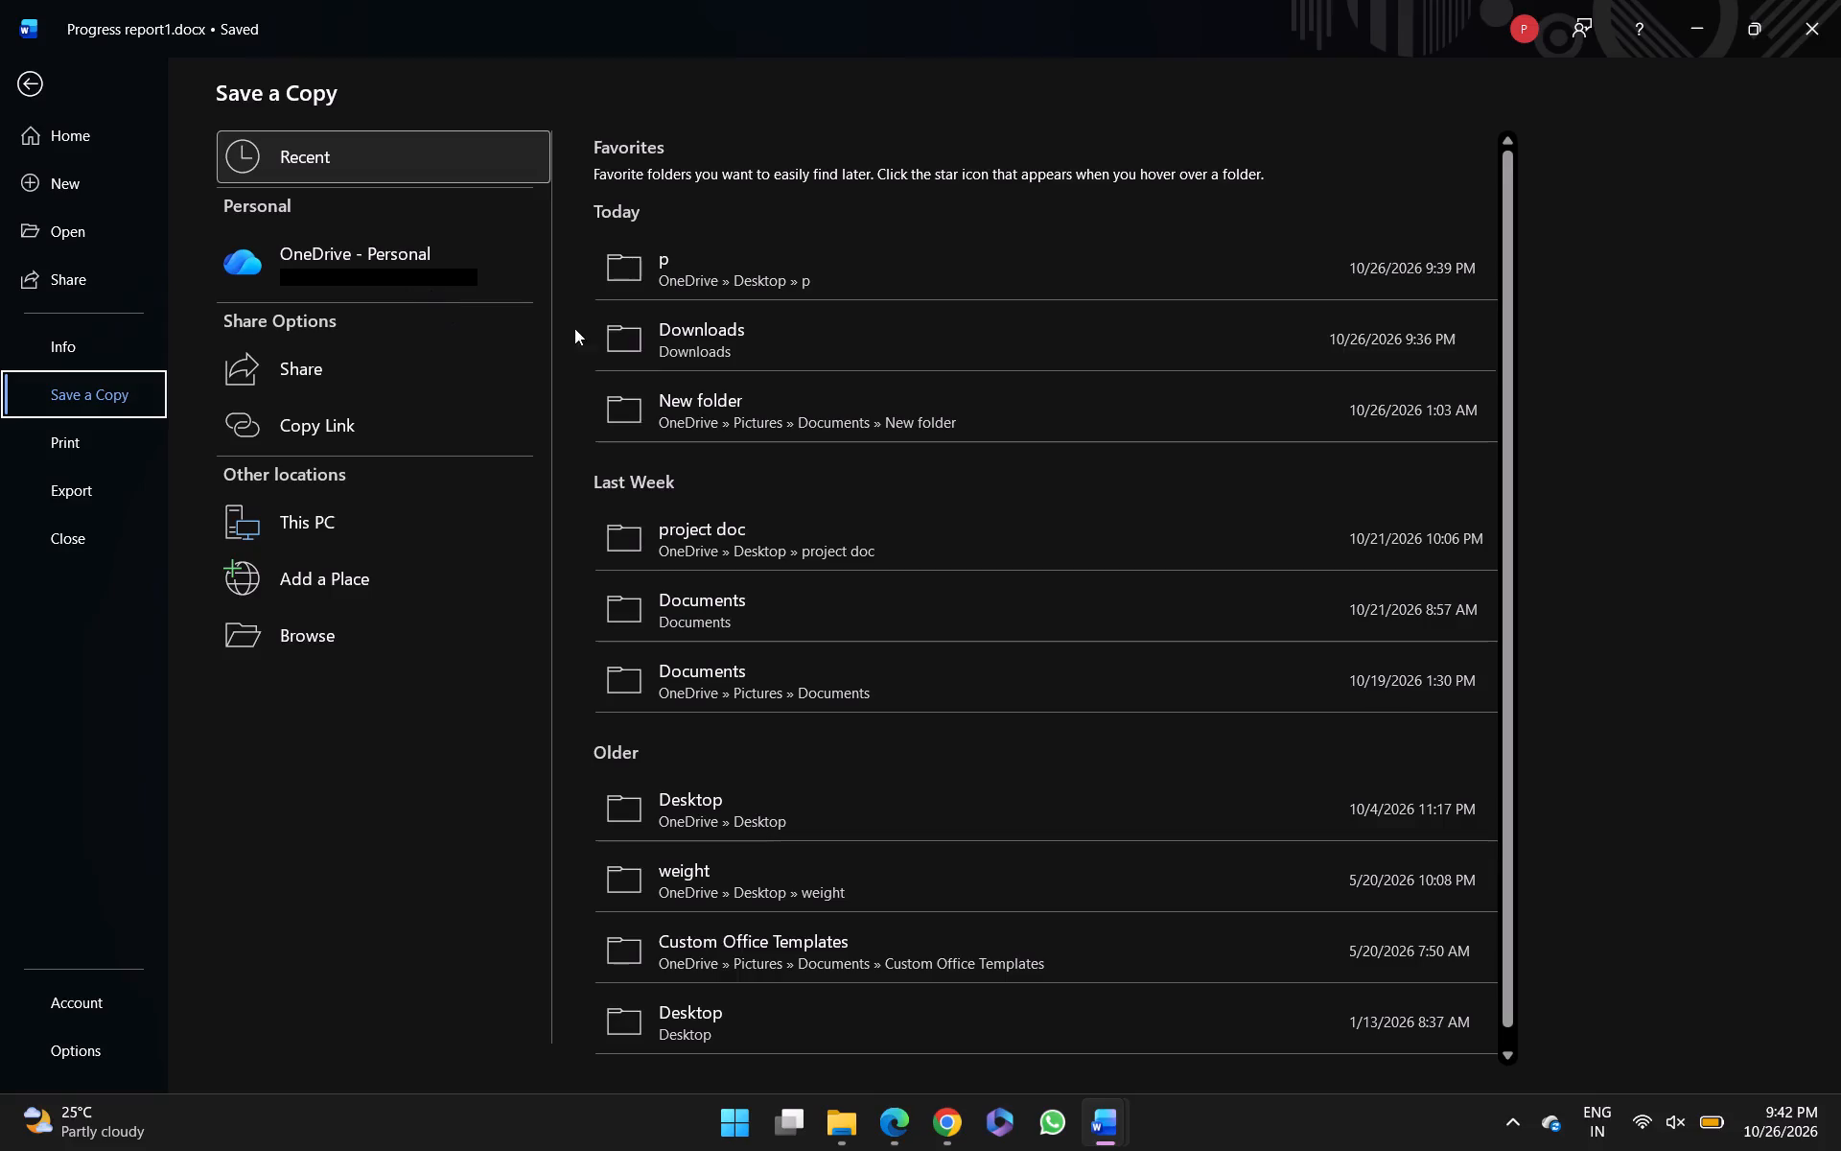
left_click(361, 525)
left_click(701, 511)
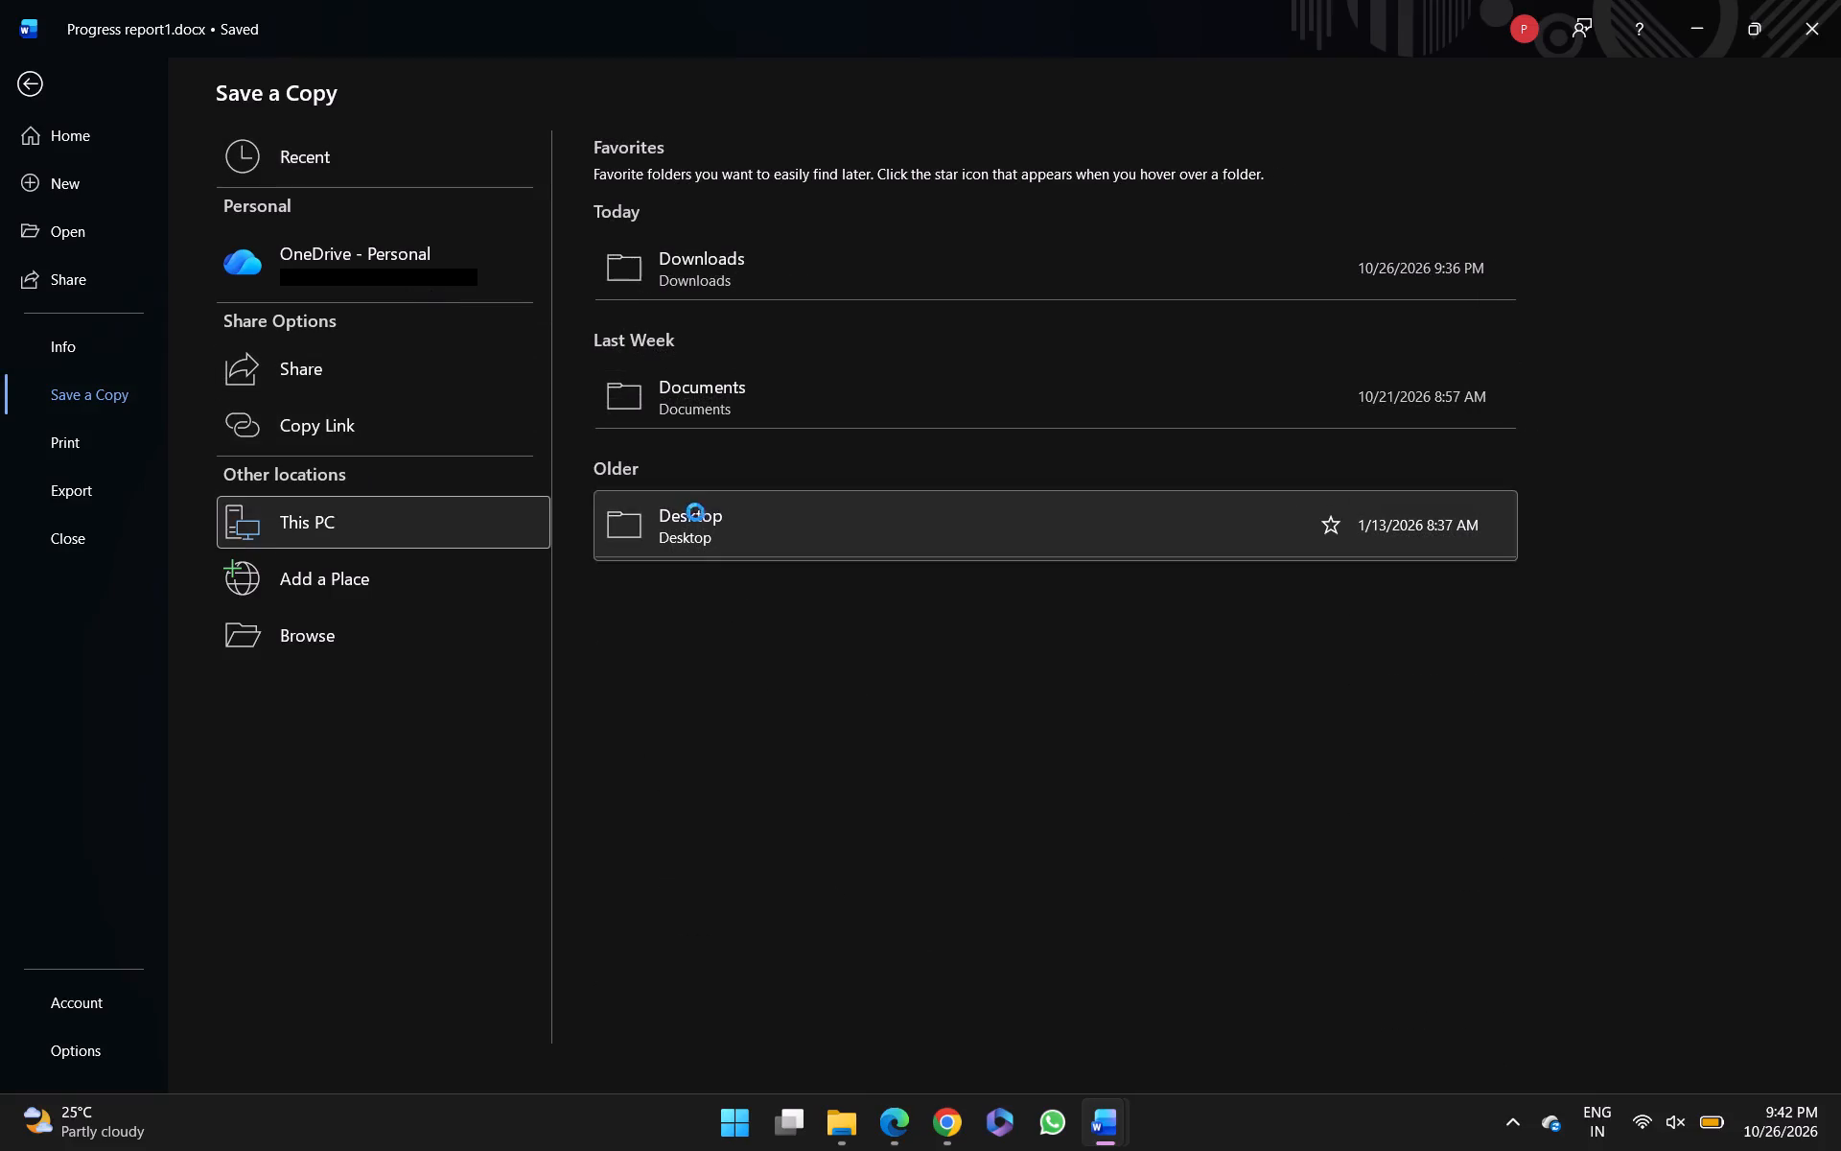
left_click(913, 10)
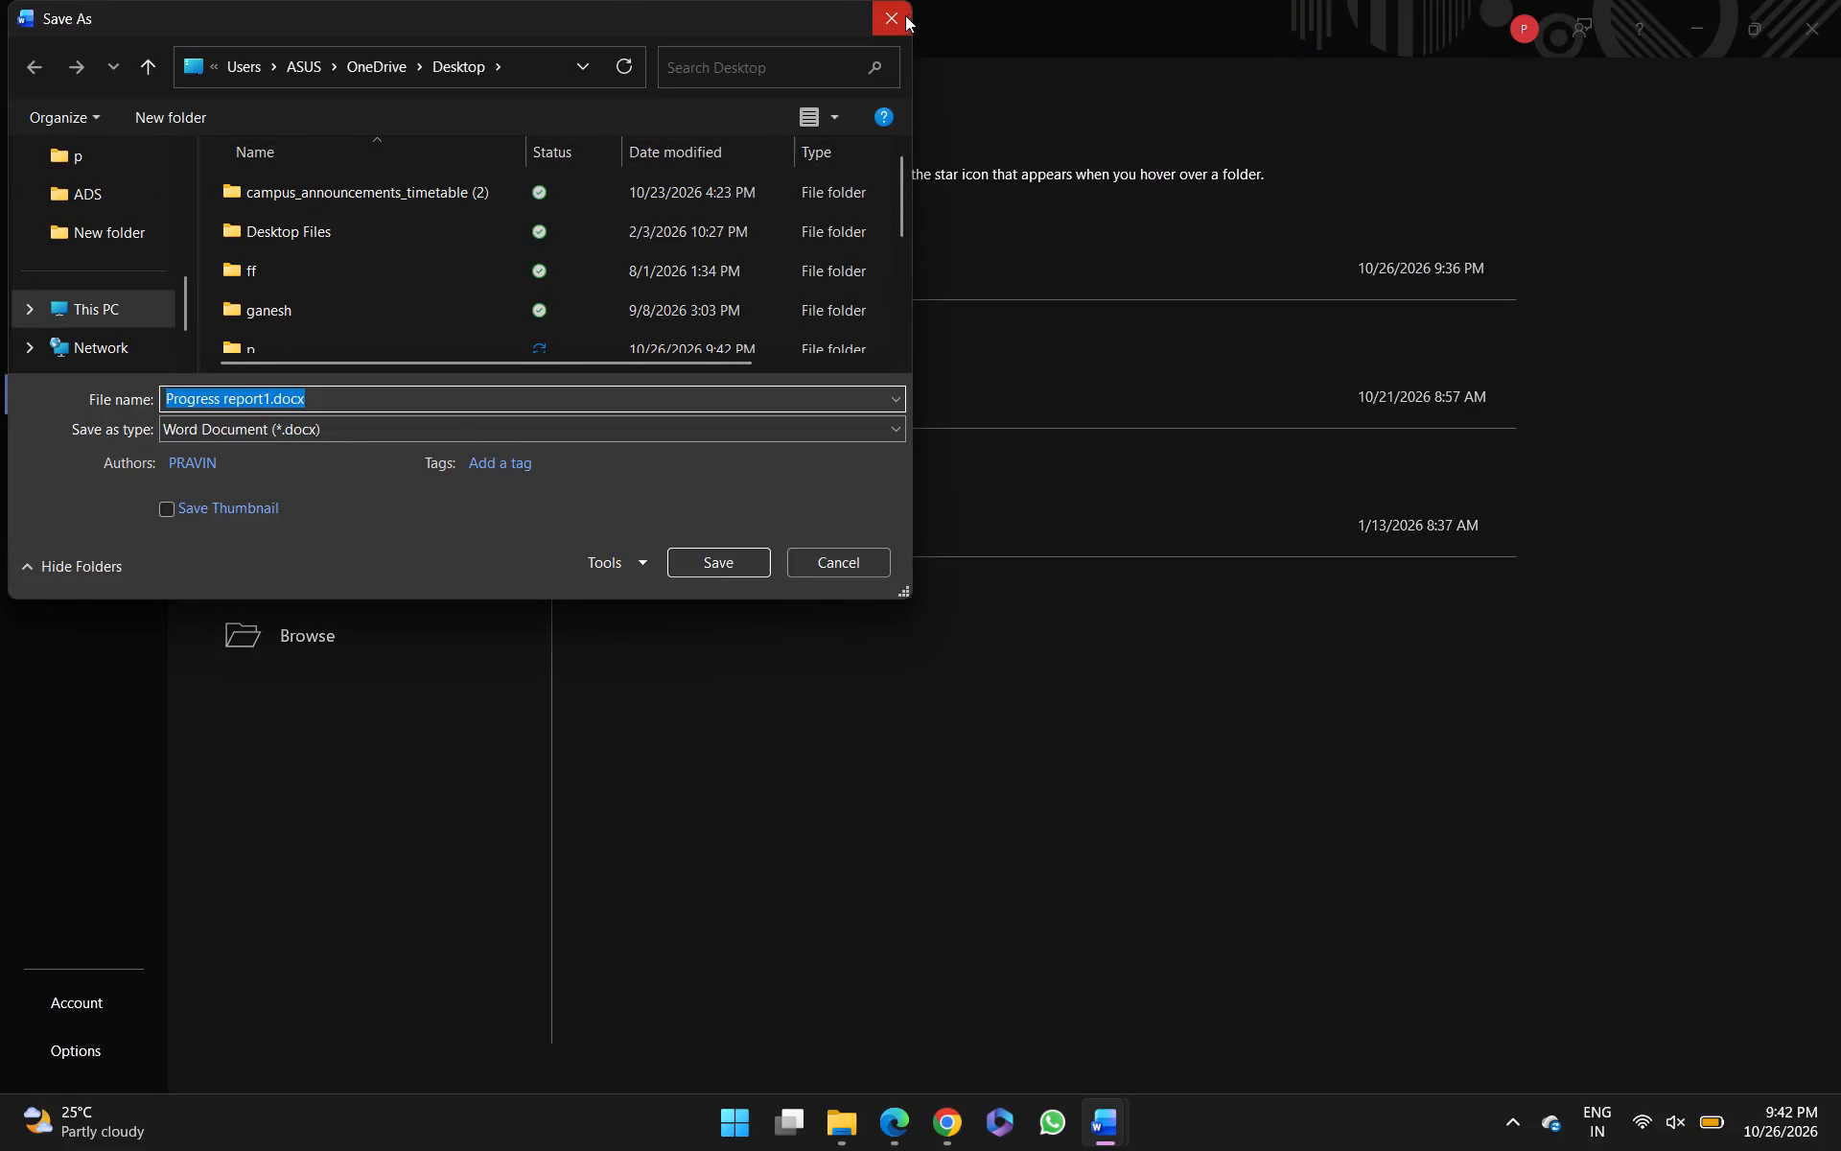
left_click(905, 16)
Save the report as a Word document named "progress report from 20 august to 20 september" in the Downloads folder.
left_click(819, 247)
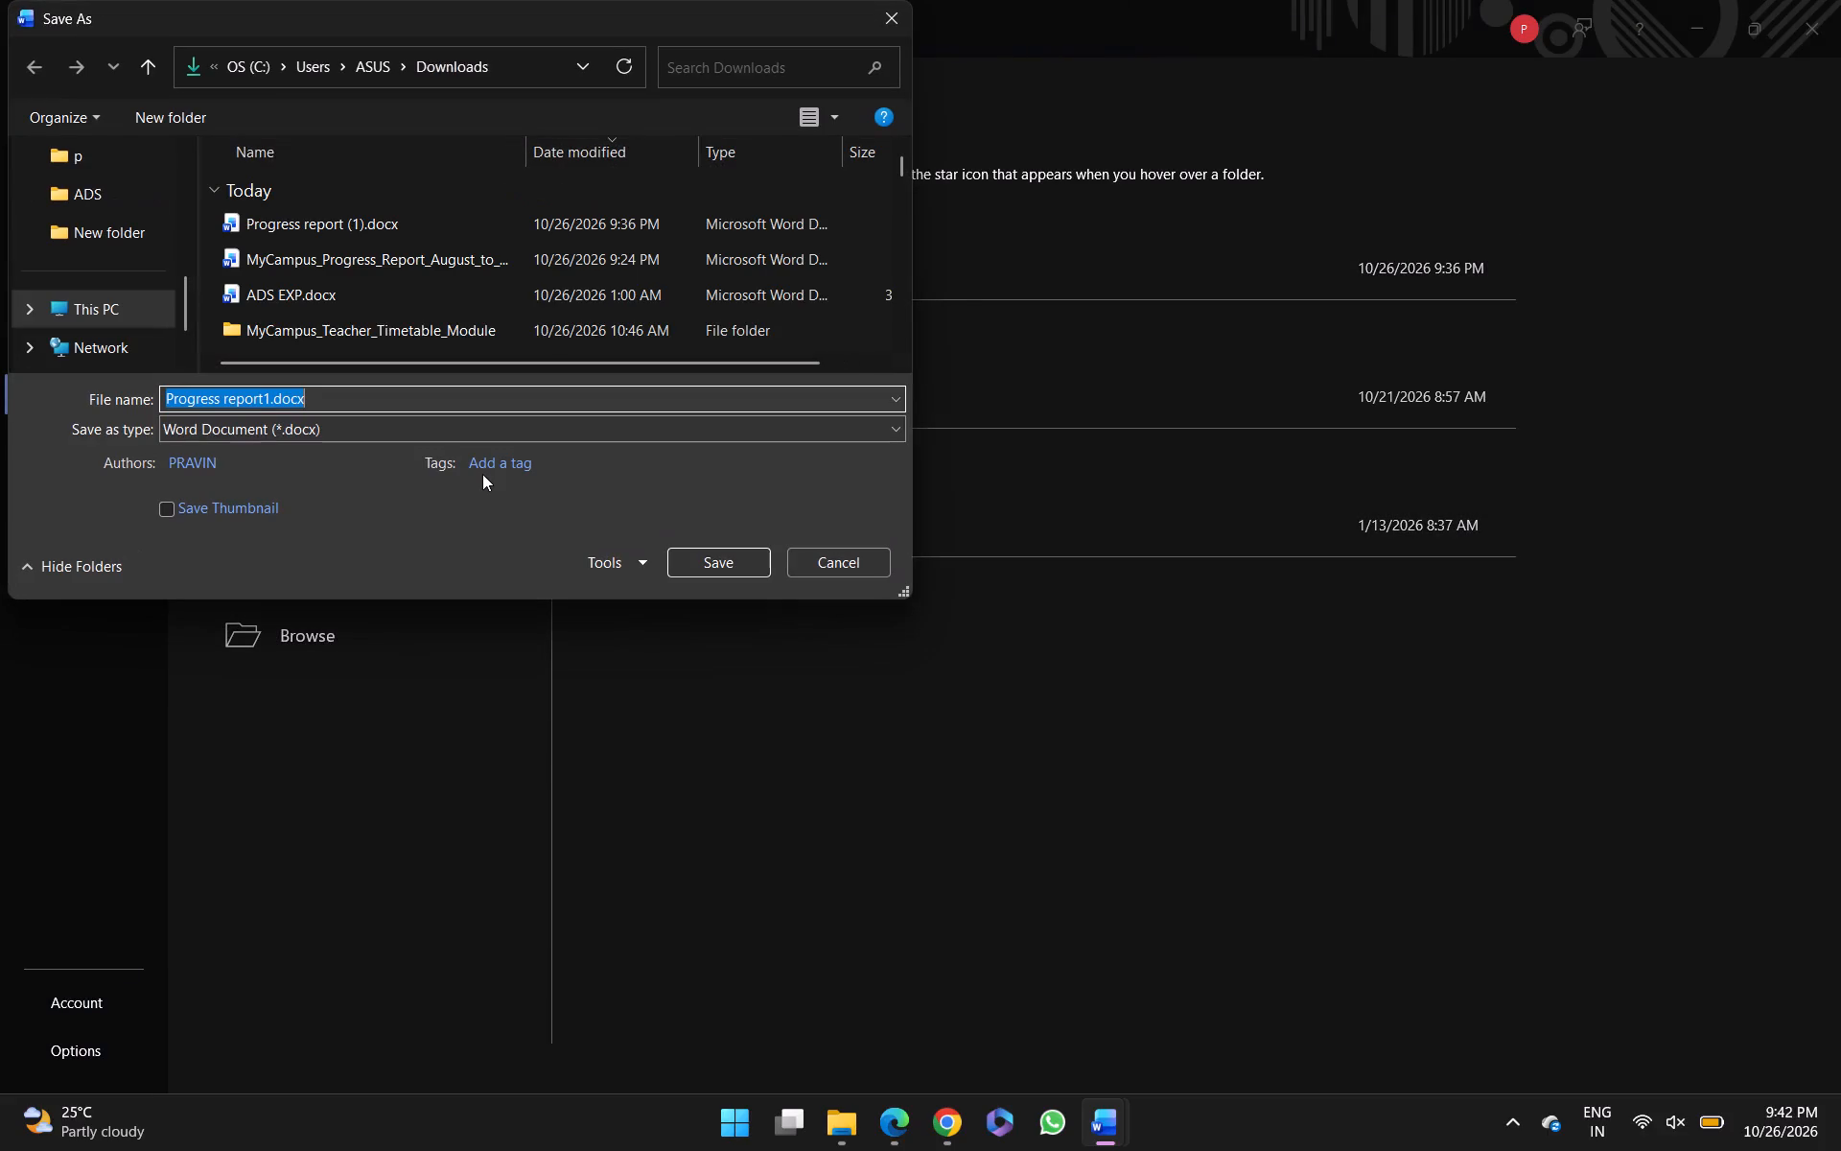
key("BackSpace")
type("progress report")
key("space")
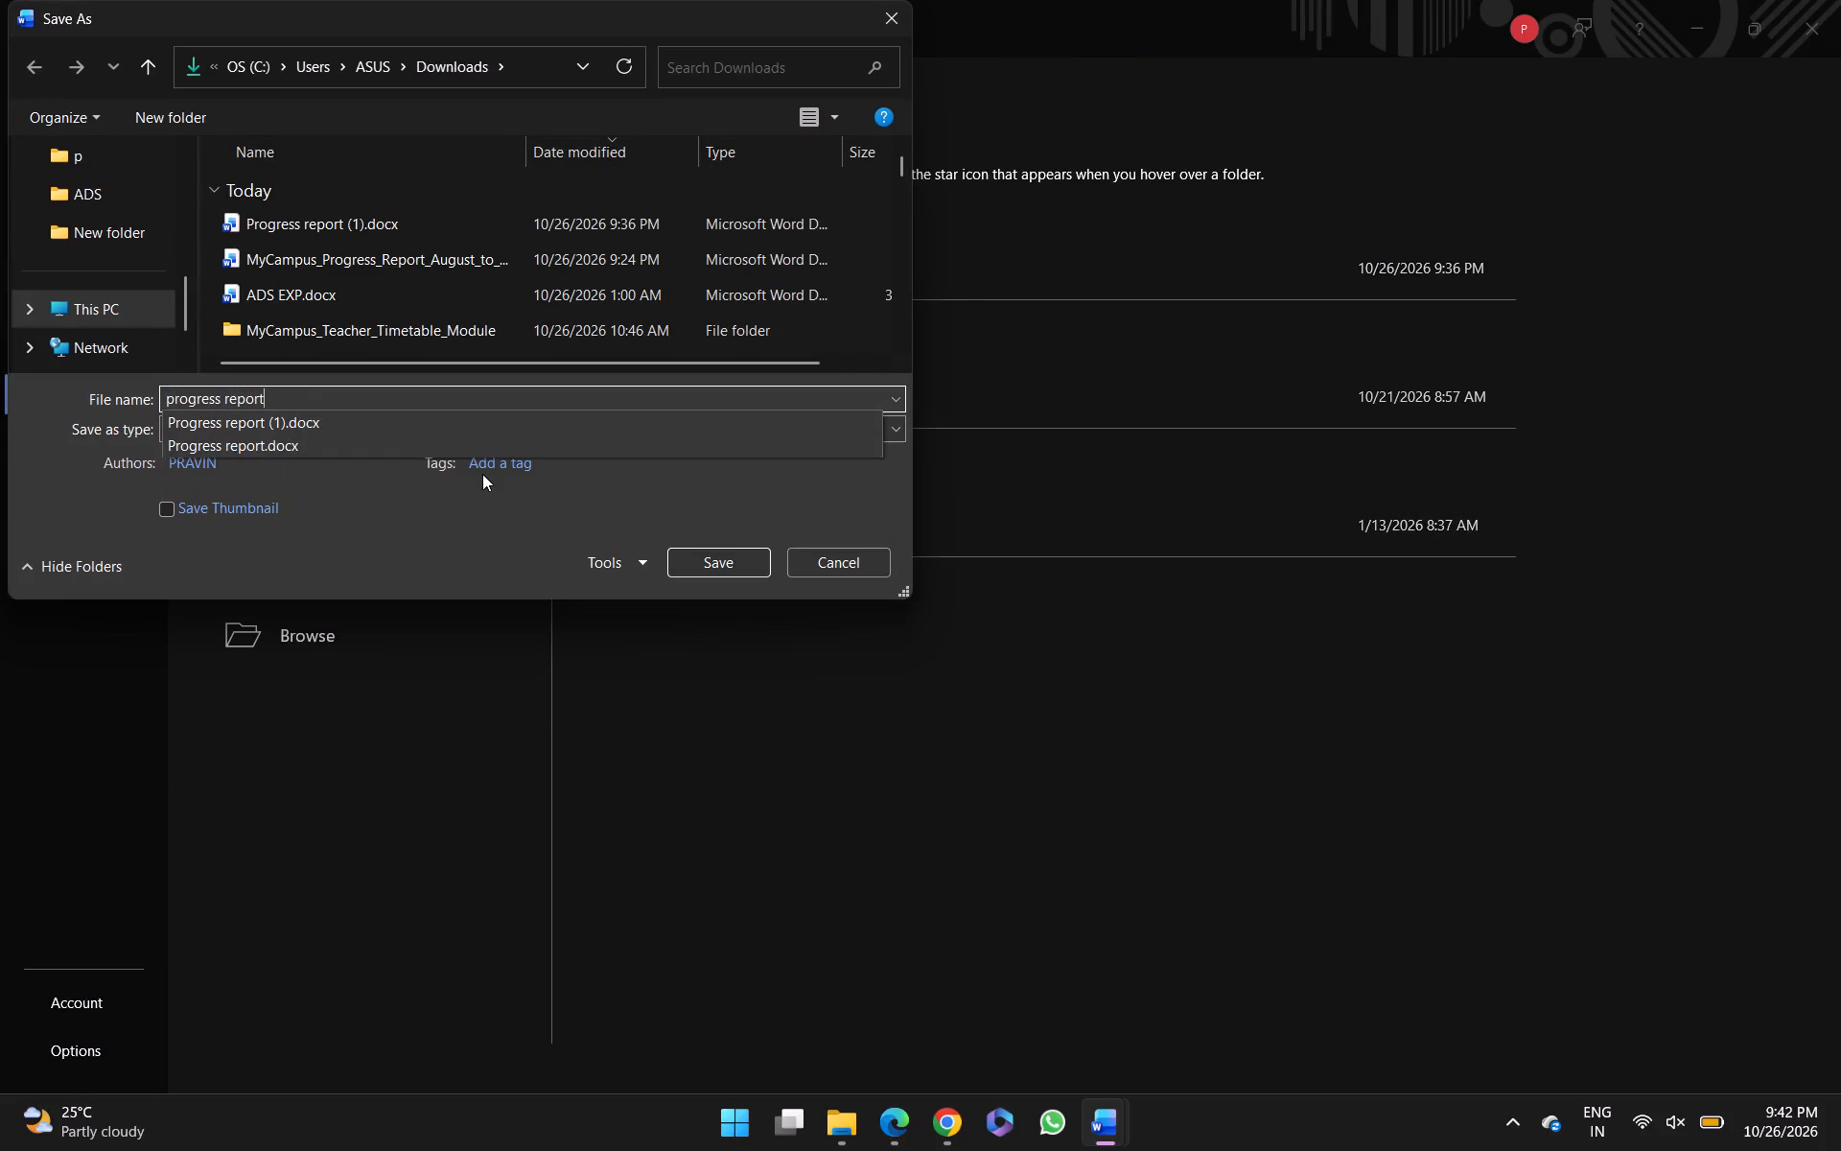
type("from 20")
key("space")
type("aut")
key("BackSpace")
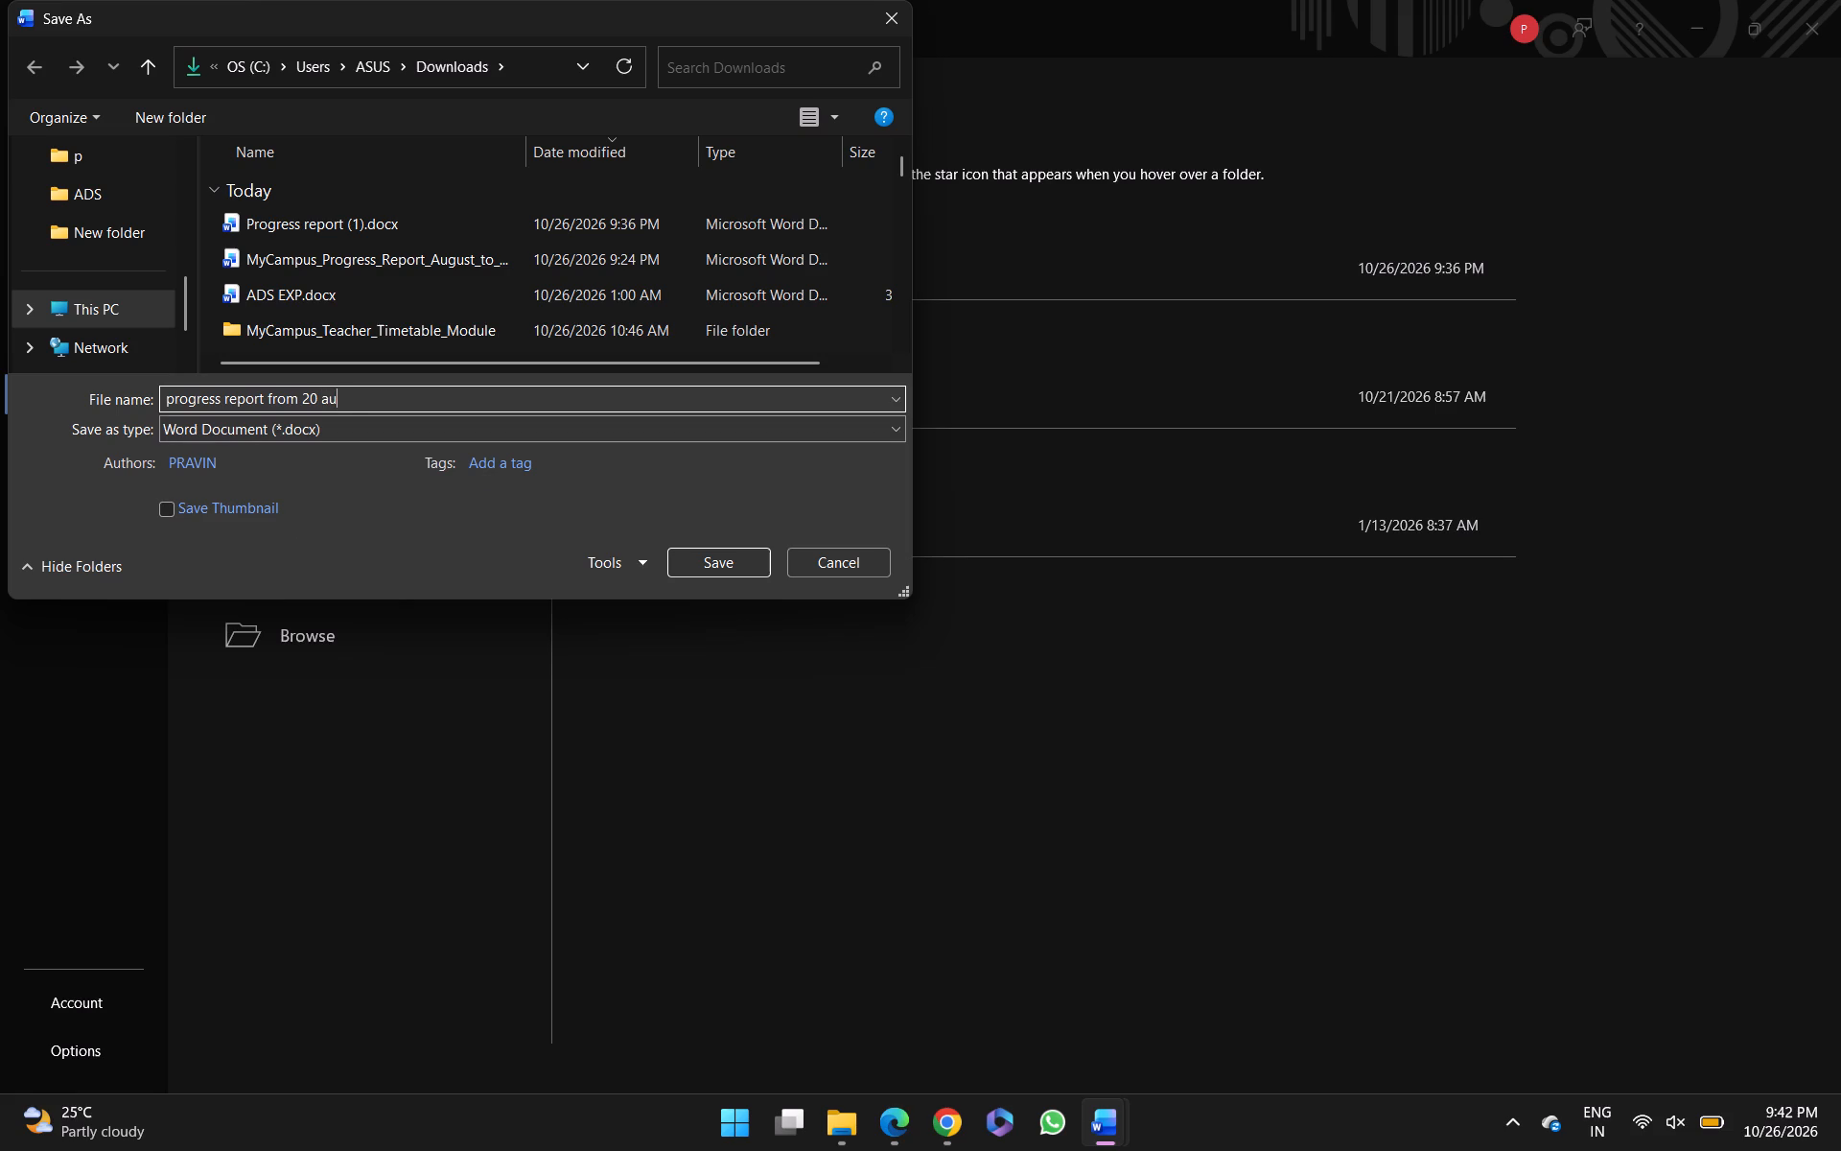
type("fgu")
key("BackSpace")
key("BackSpace")
key("BackSpace")
type("gust to 20 septrtem")
key("BackSpace")
key("BackSpace")
key("BackSpace")
key("BackSpace")
type("emberr")
key("BackSpace")
key("BackSpace")
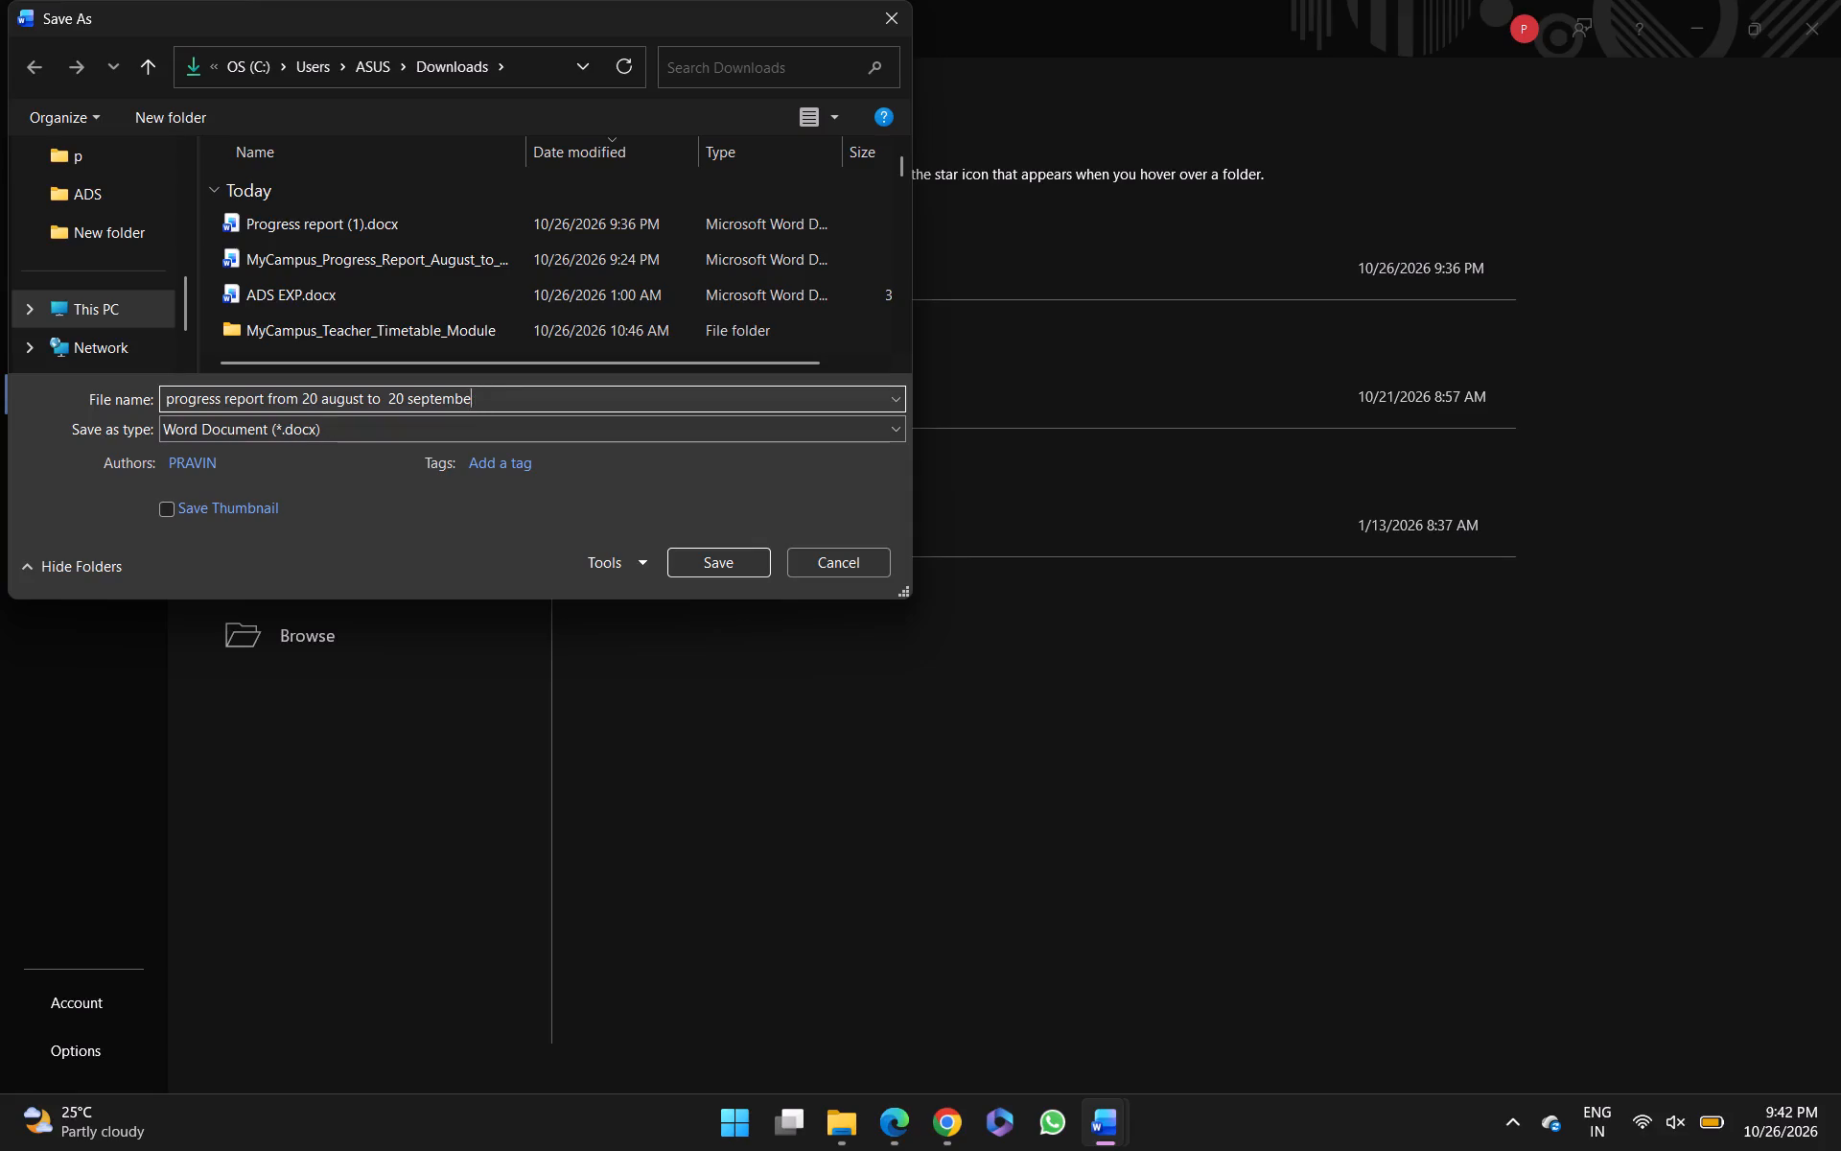
key("BackSpace")
key("BackSpace")
type("ber")
left_click(722, 580)
left_click(725, 558)
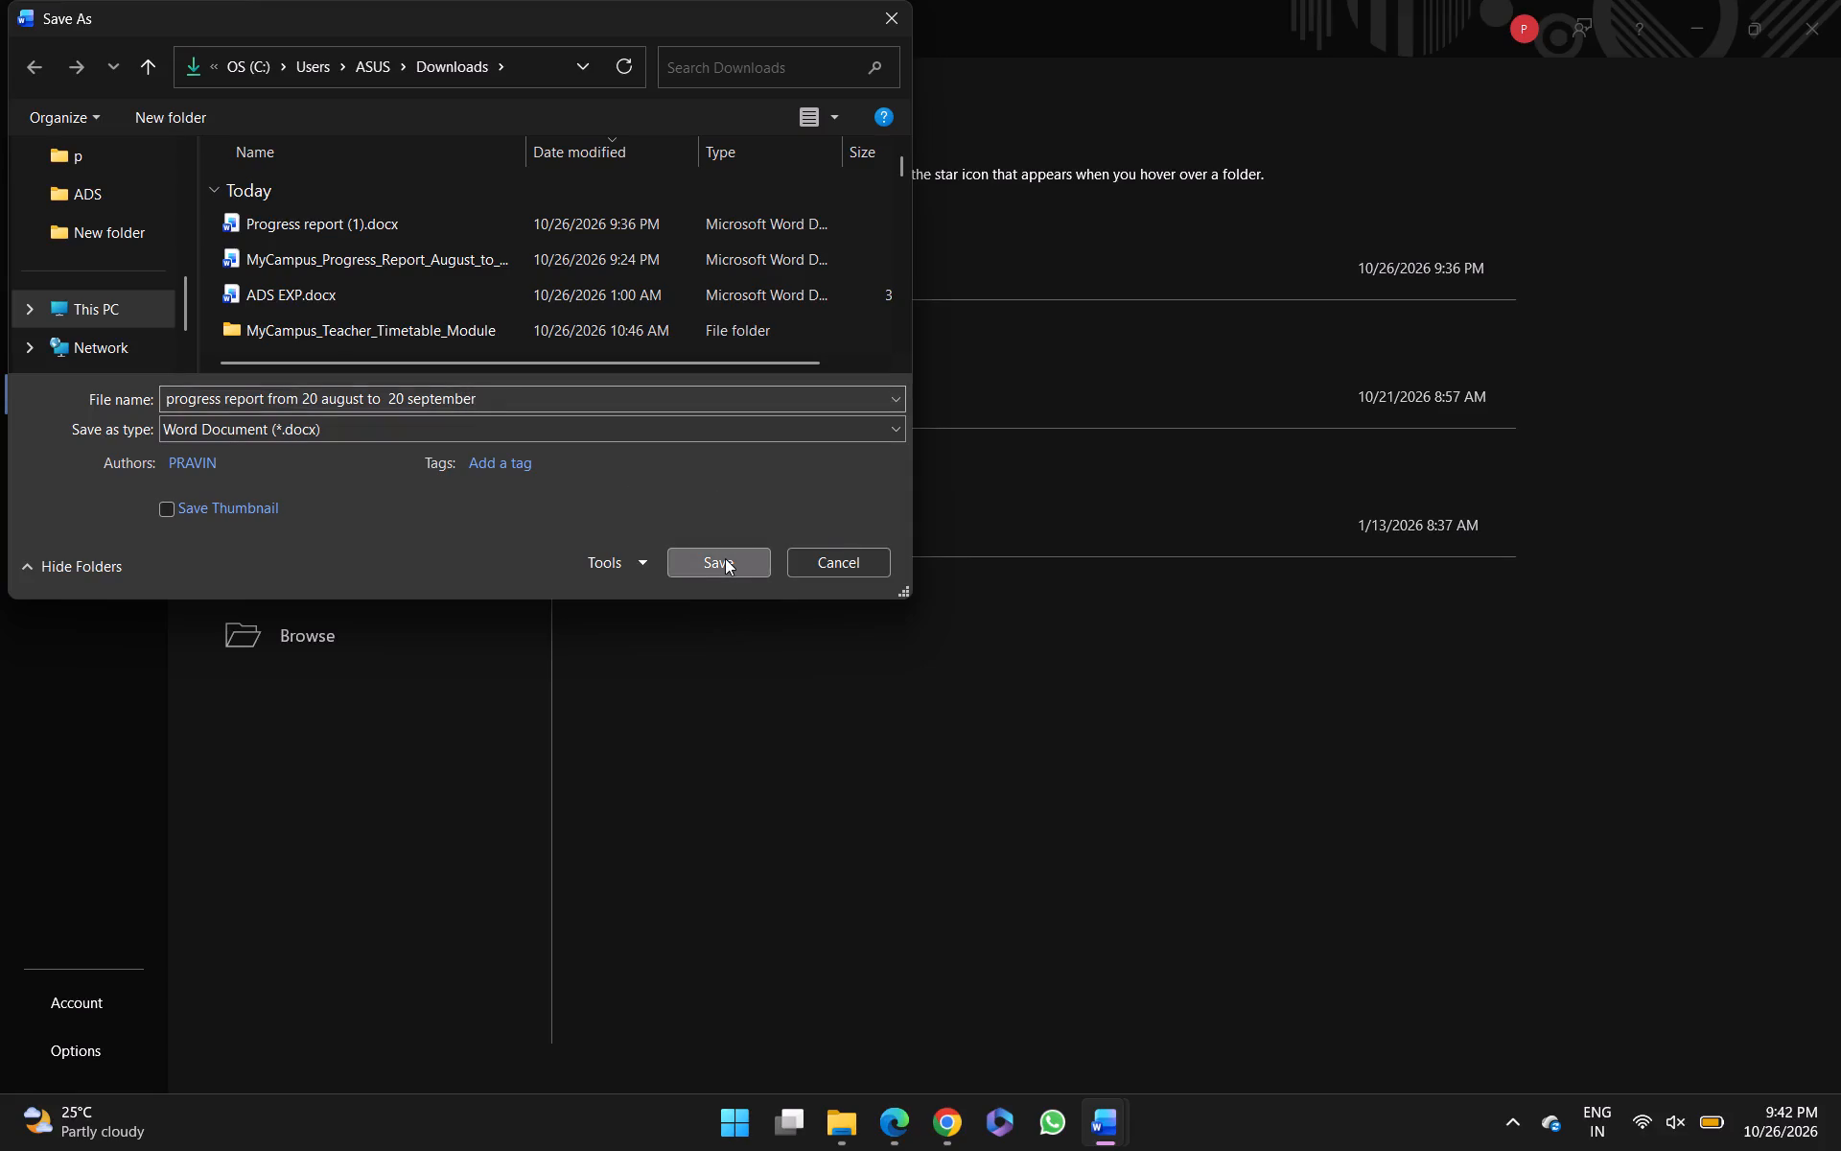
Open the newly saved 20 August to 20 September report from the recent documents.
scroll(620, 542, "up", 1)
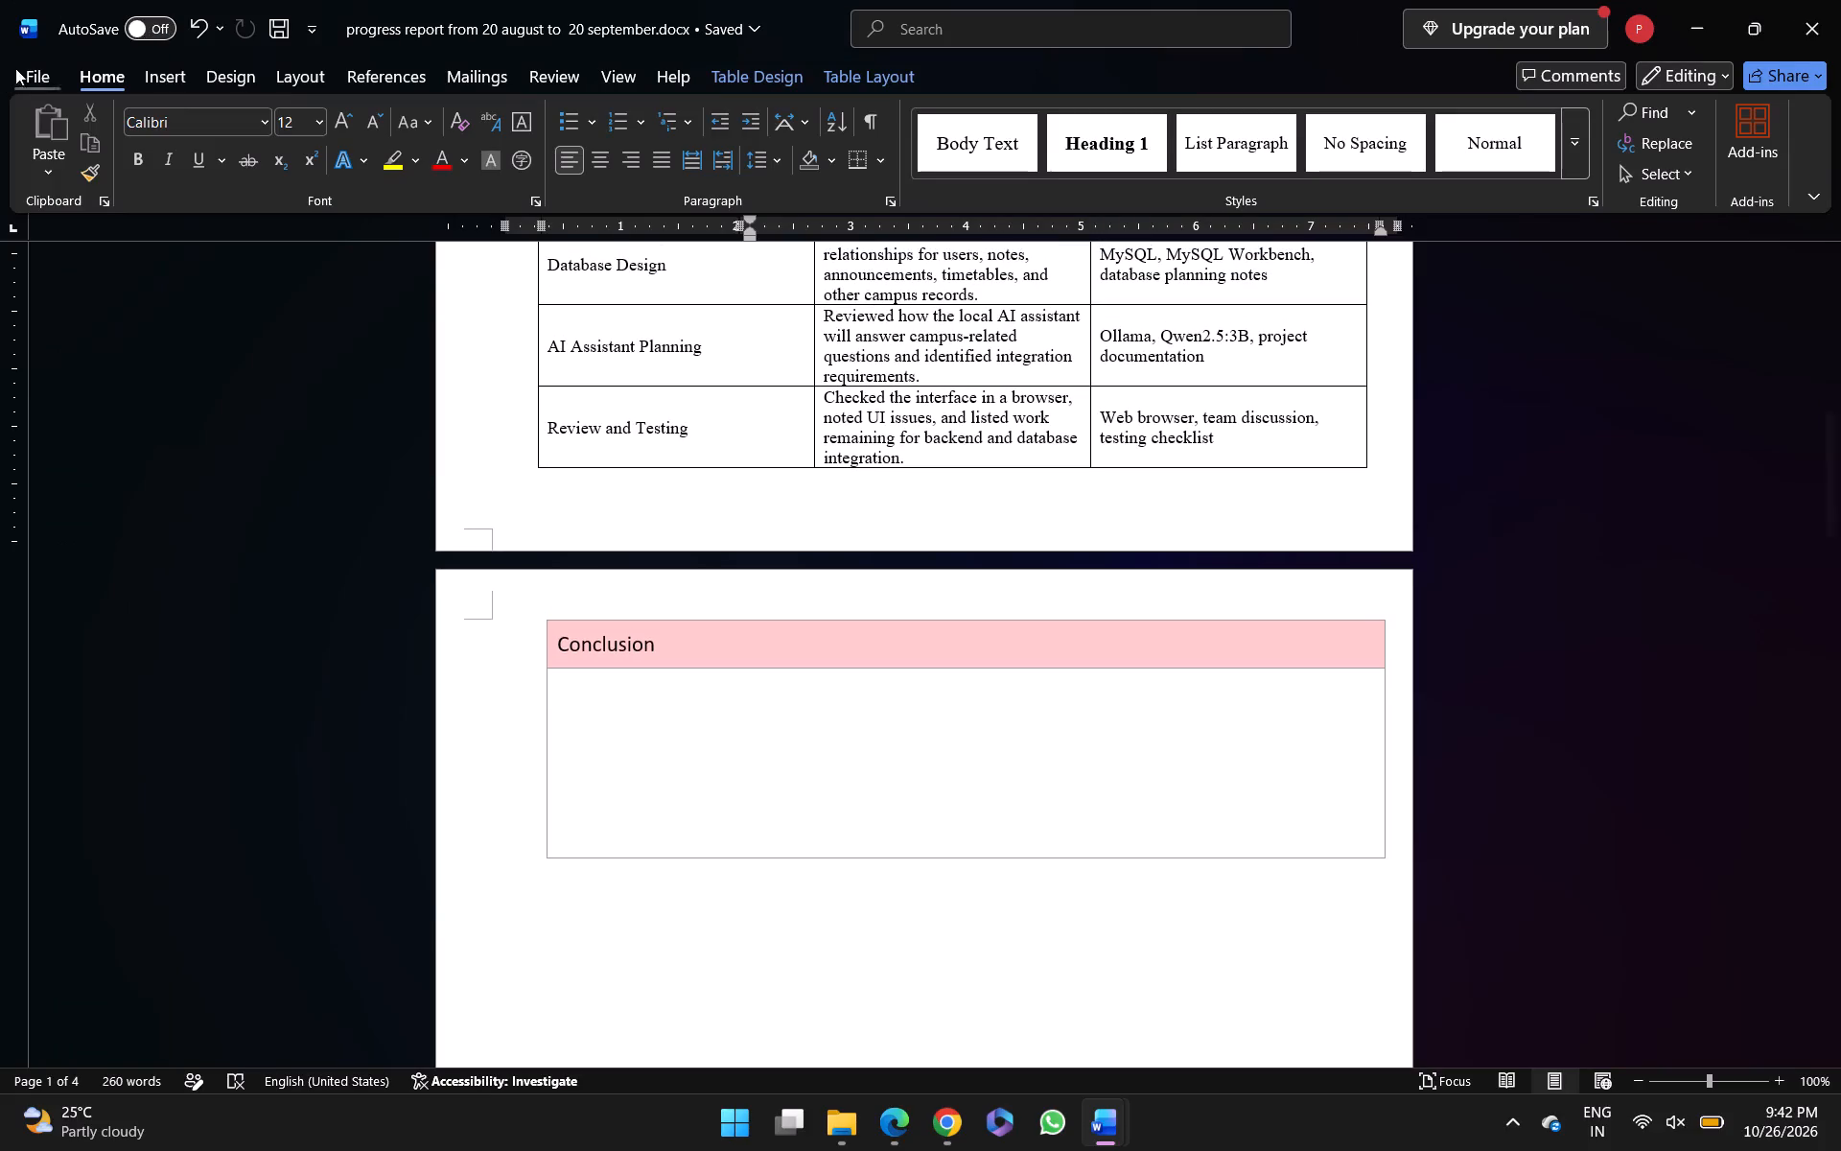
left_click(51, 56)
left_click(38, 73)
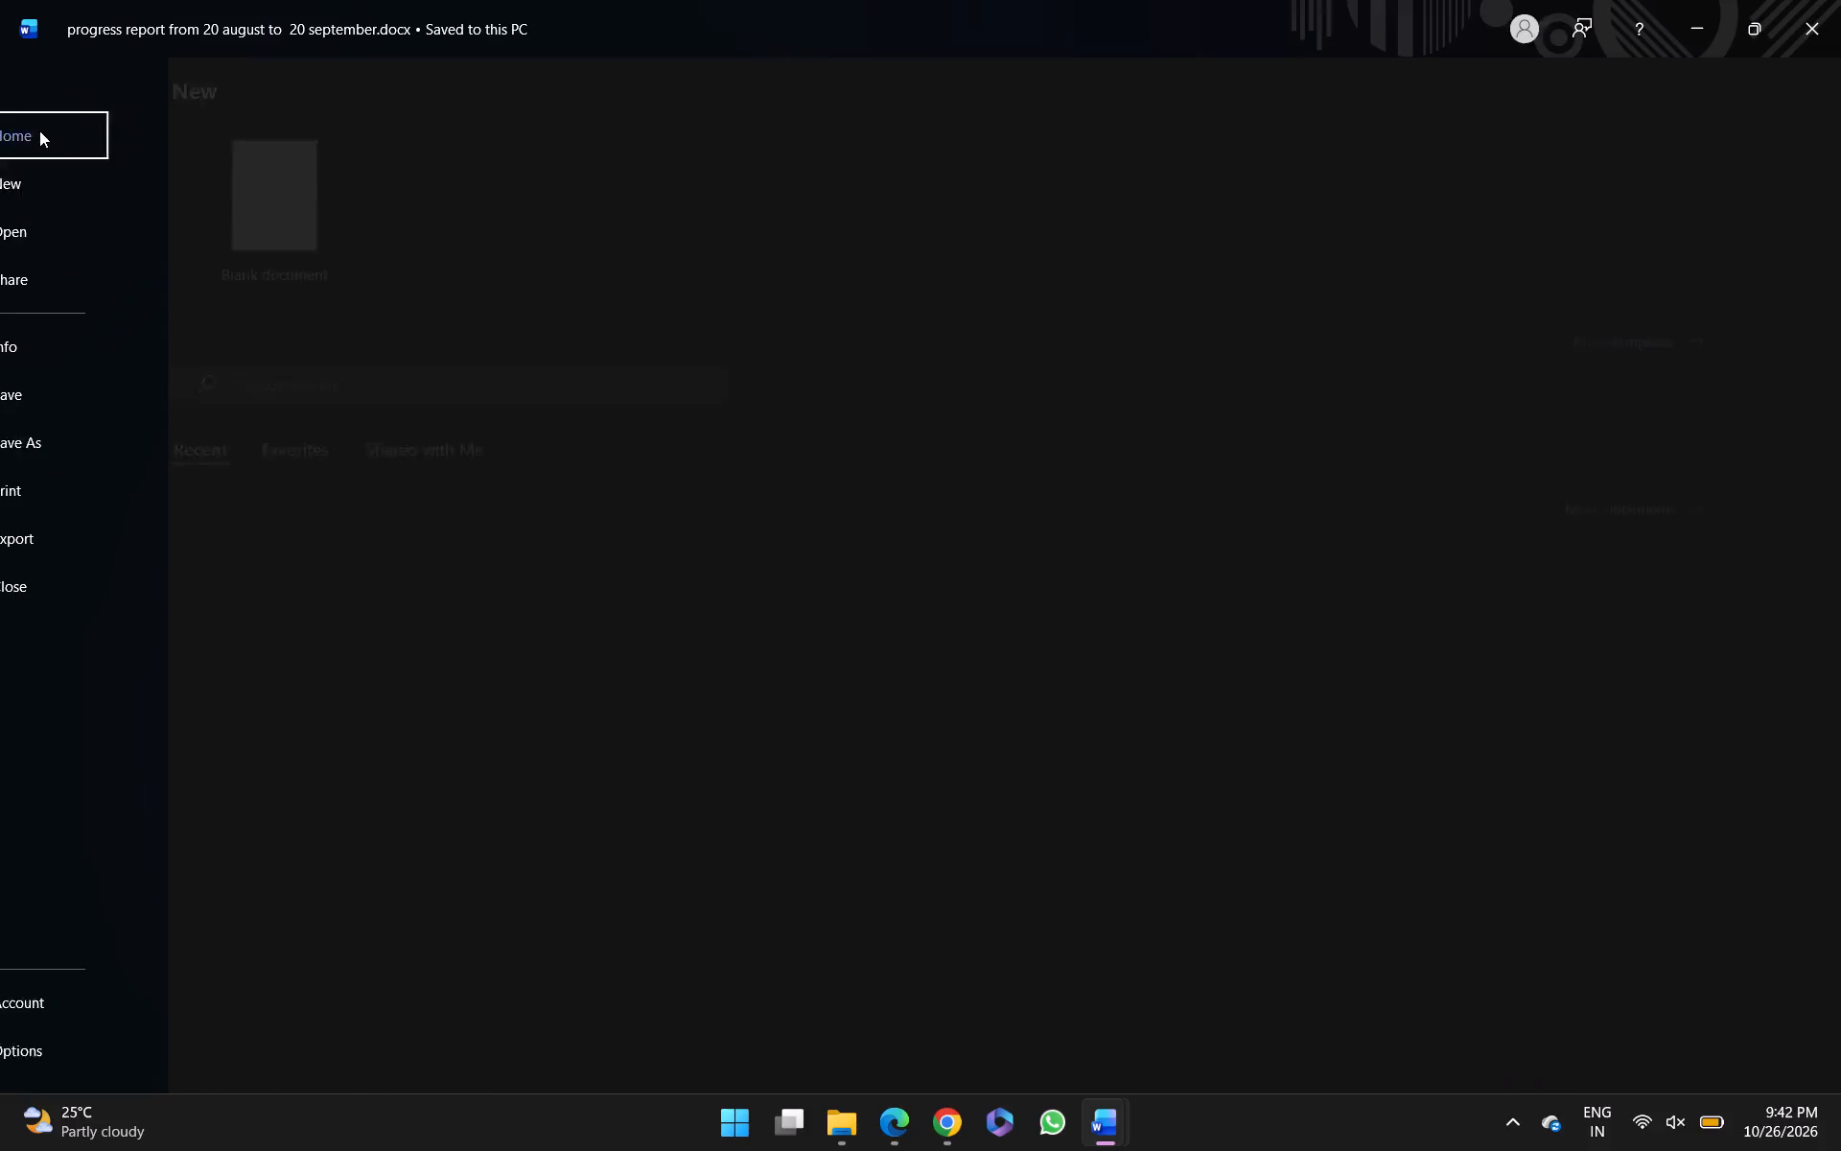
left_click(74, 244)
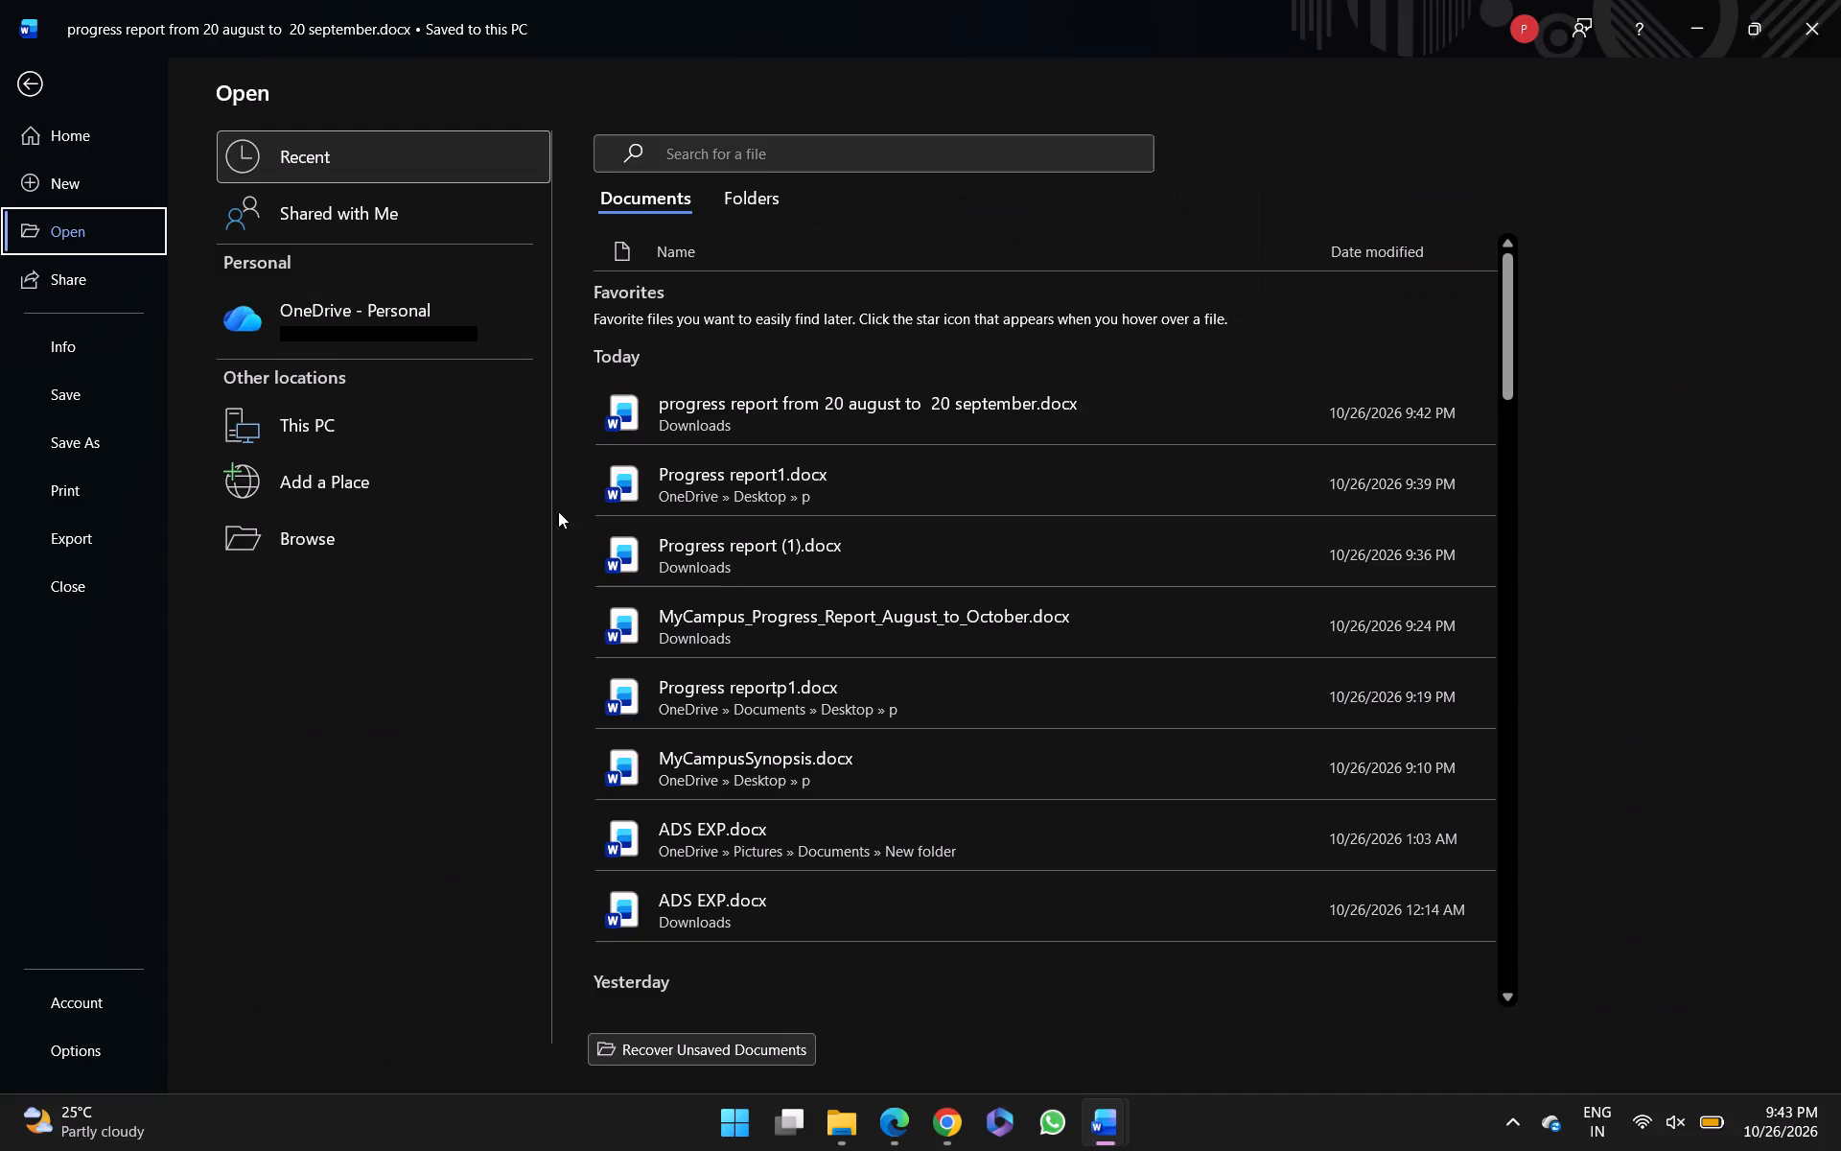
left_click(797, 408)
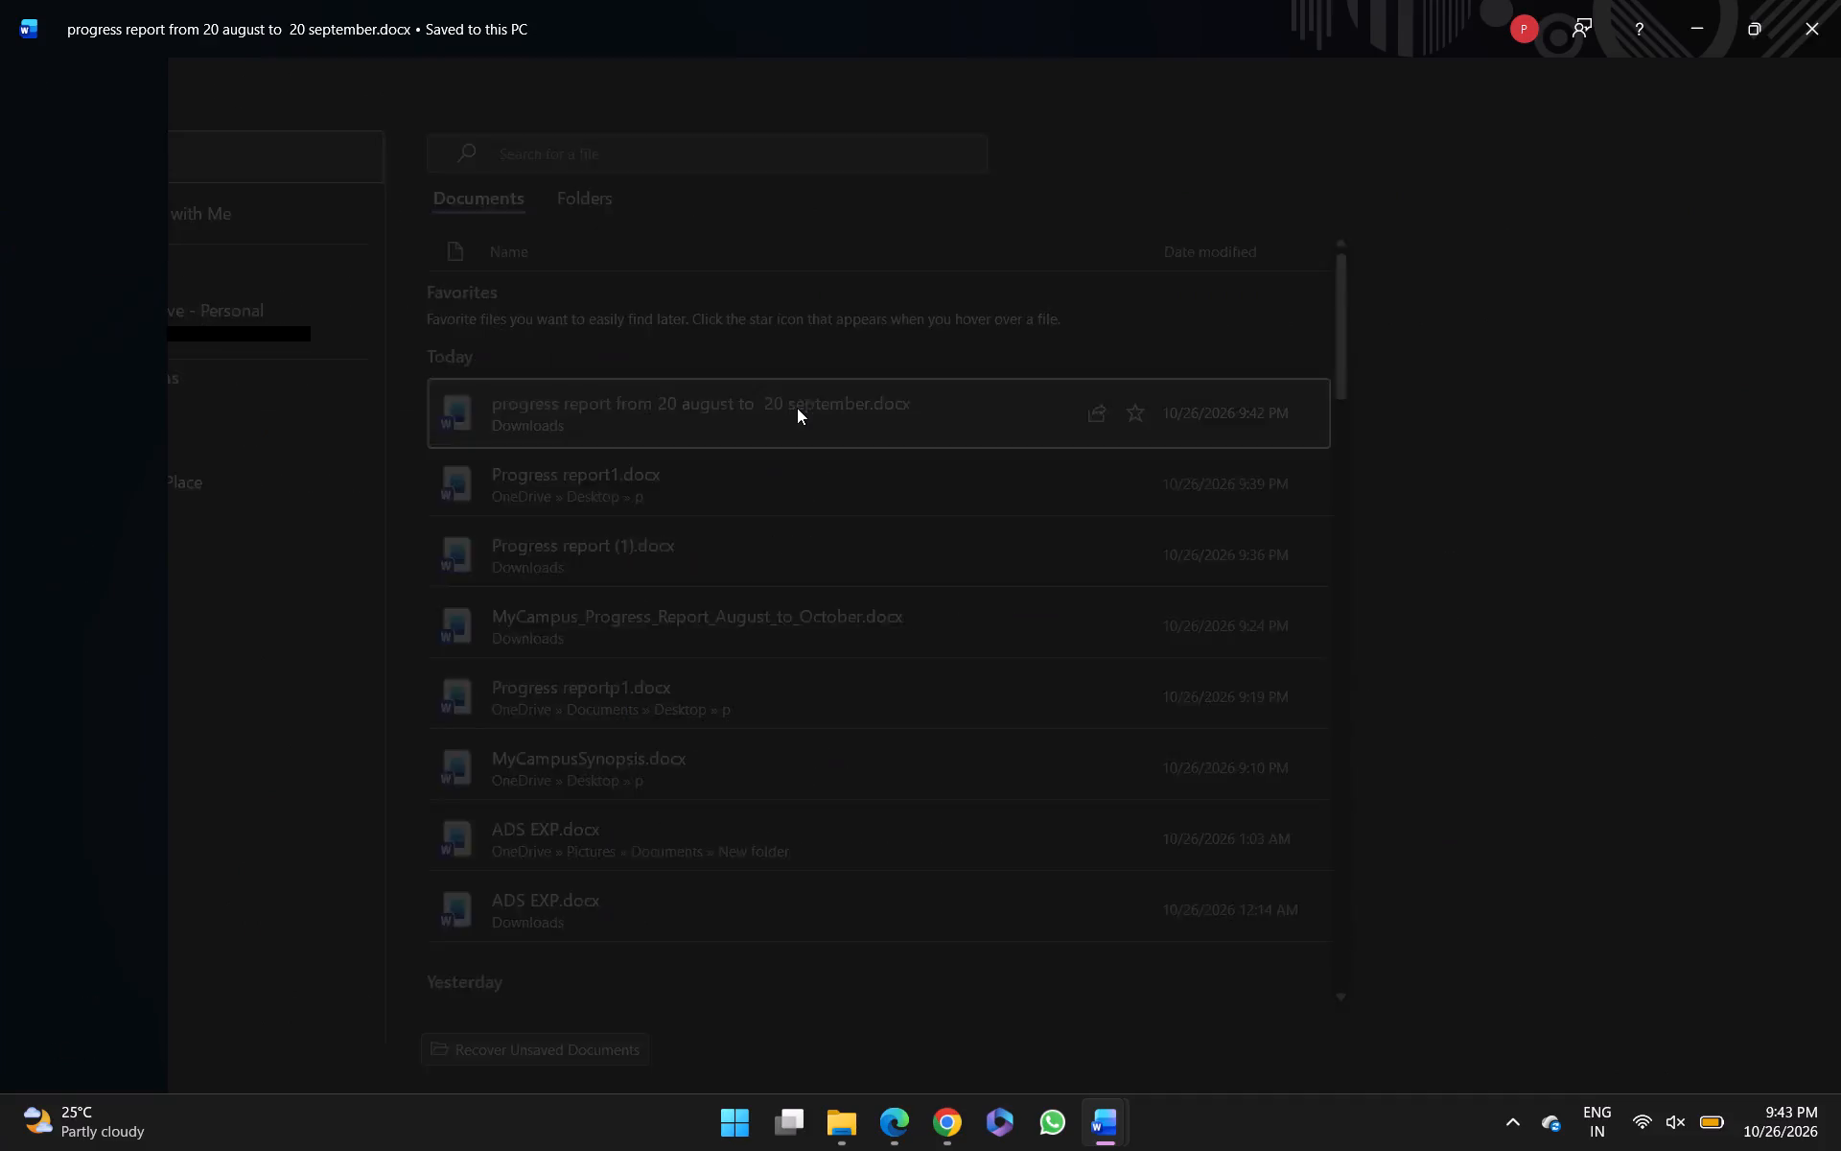
Delete the Month 2 activity table between the project details and the Conclusion section.
scroll(728, 534, "up", 10)
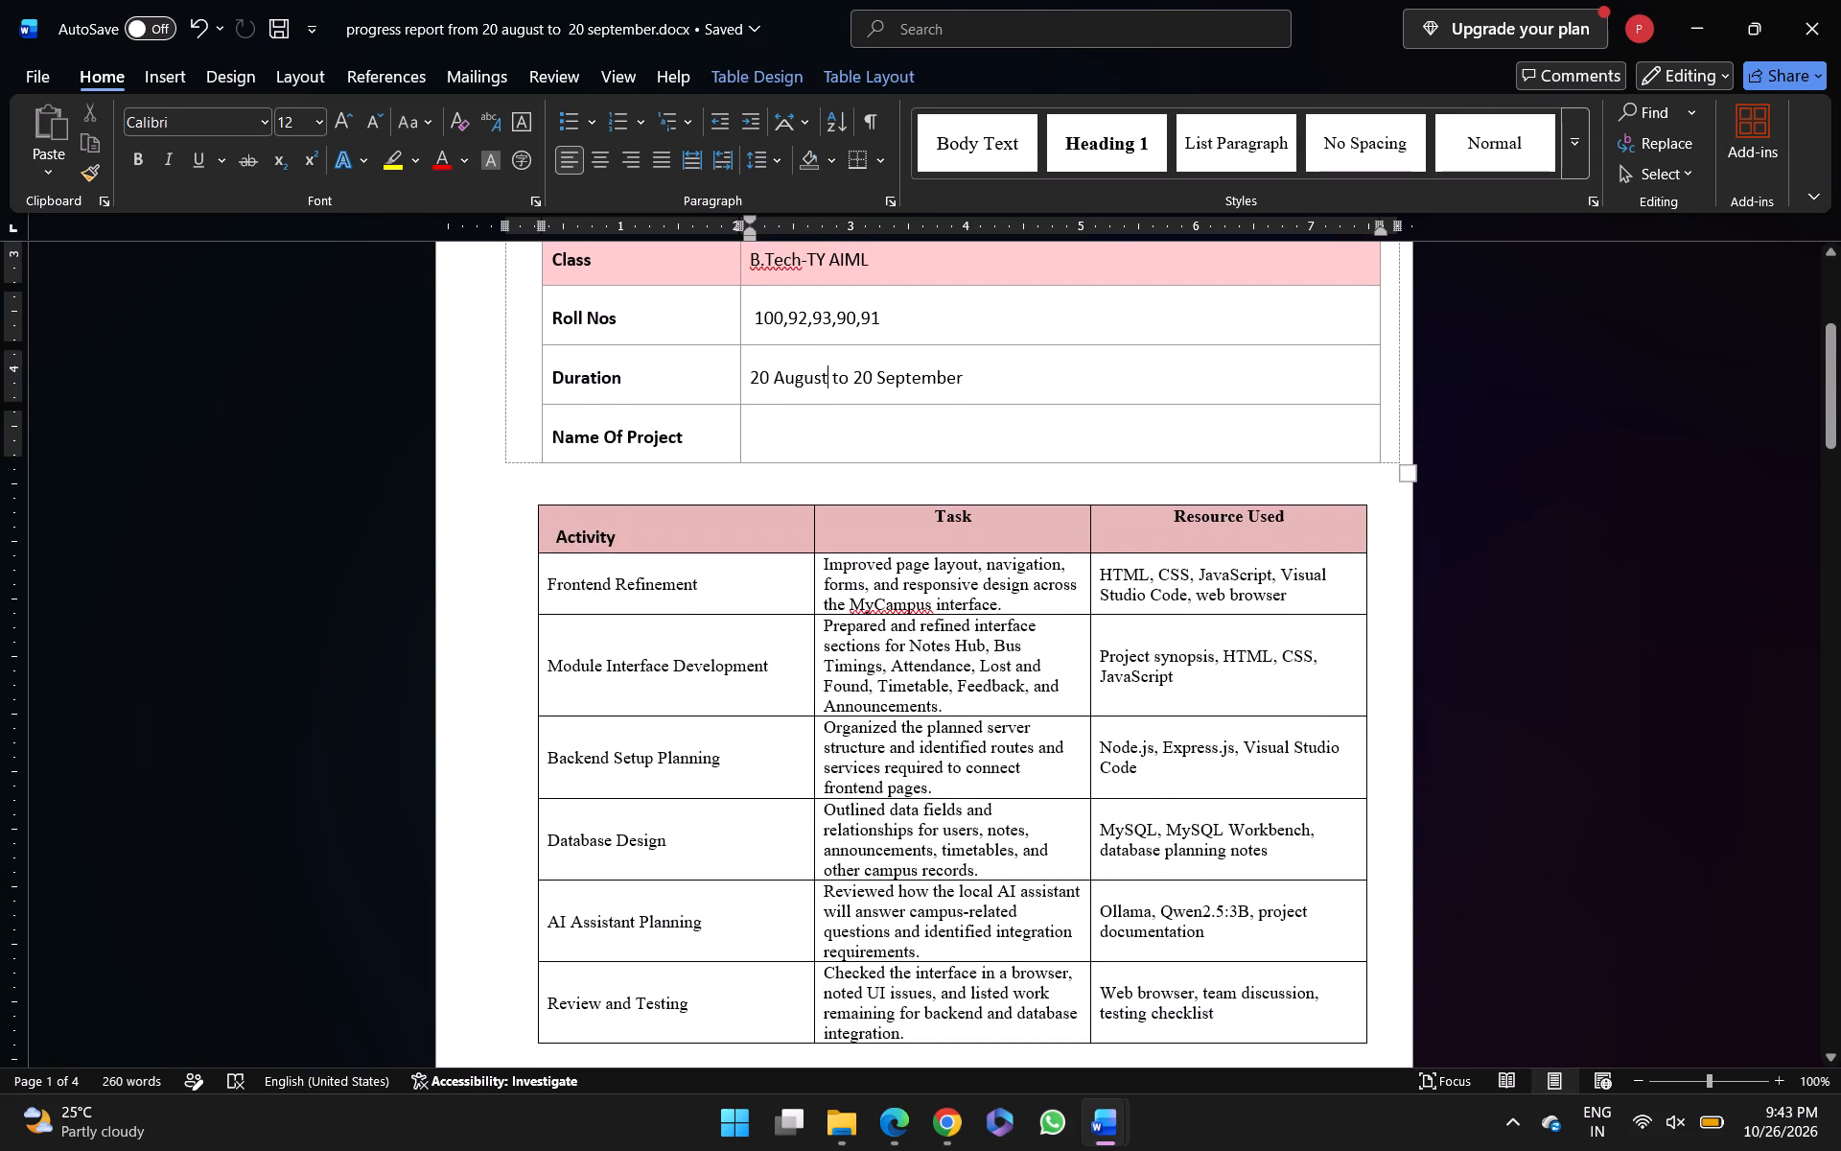
left_click(547, 512)
left_click(532, 505)
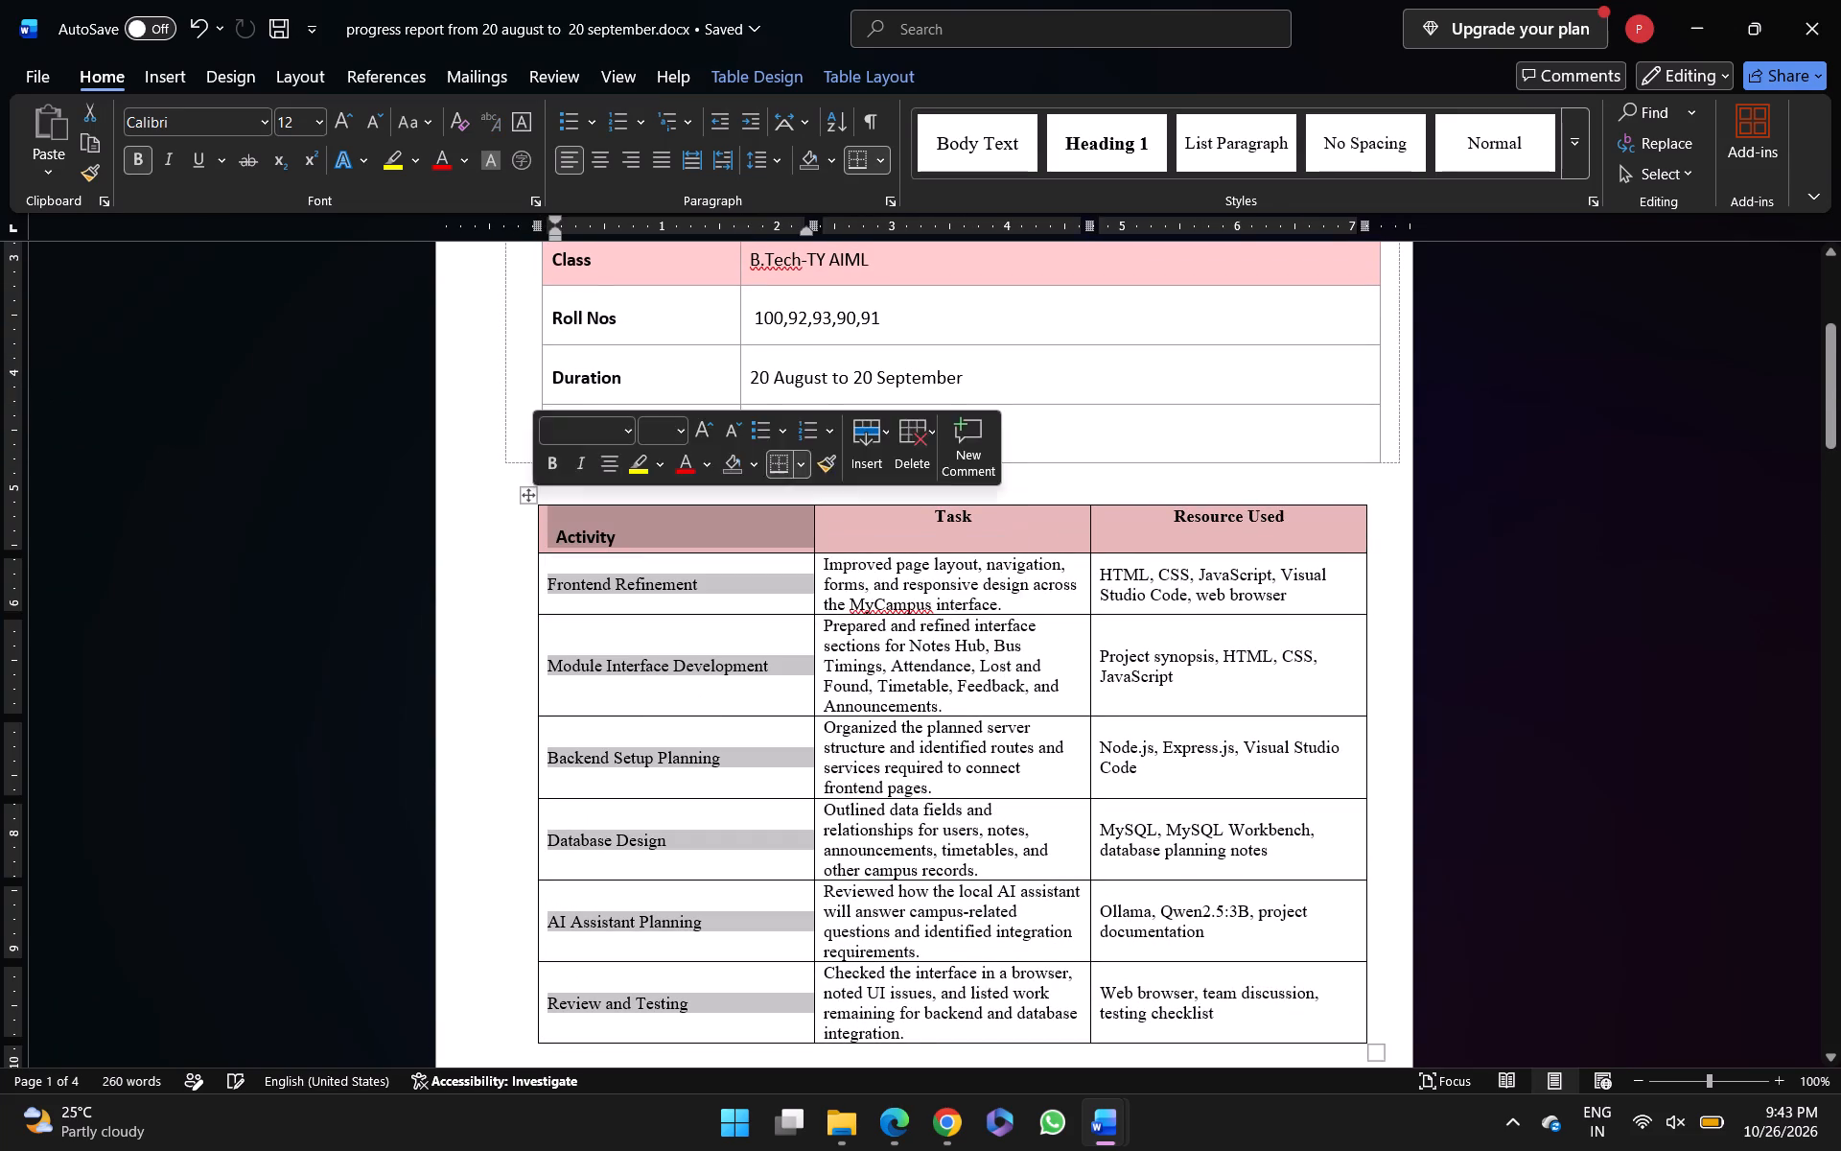
left_click(527, 503)
left_click(527, 498)
key("BackSpace")
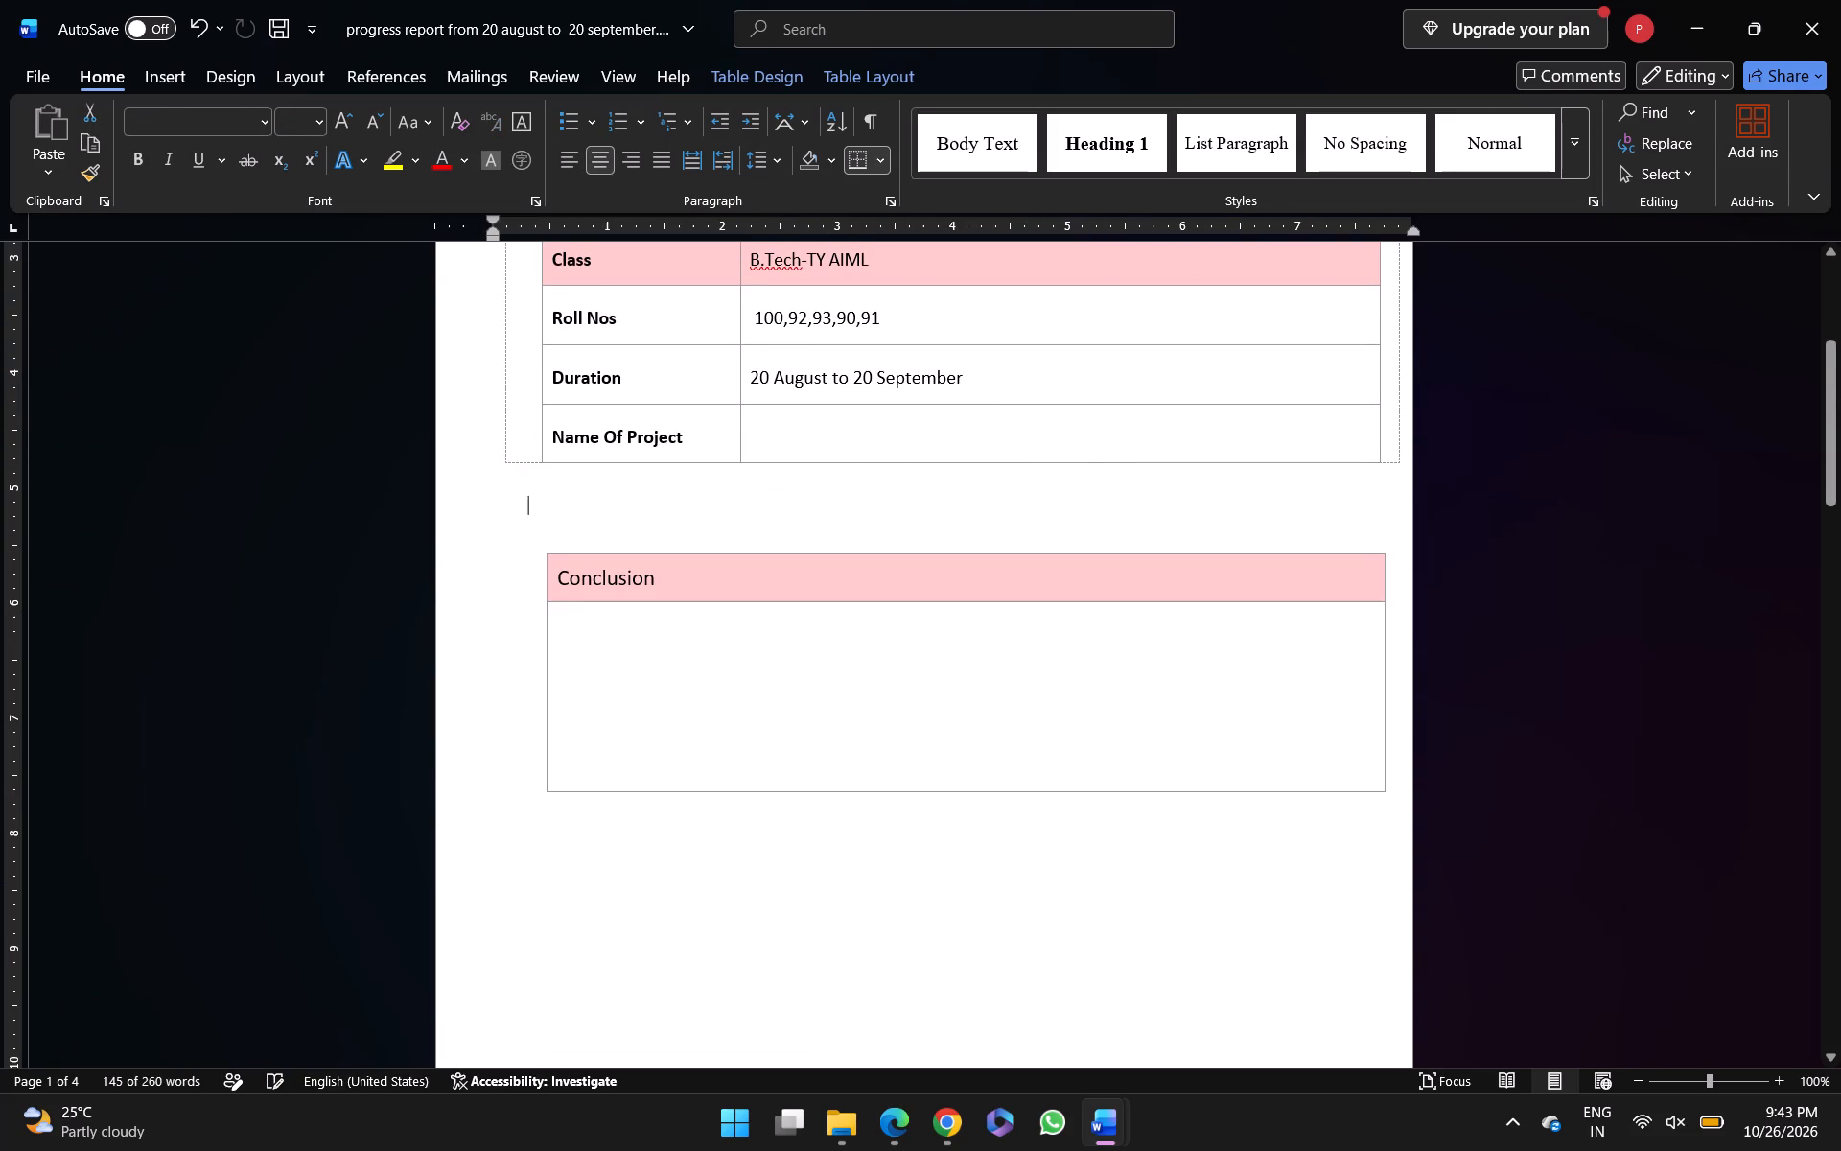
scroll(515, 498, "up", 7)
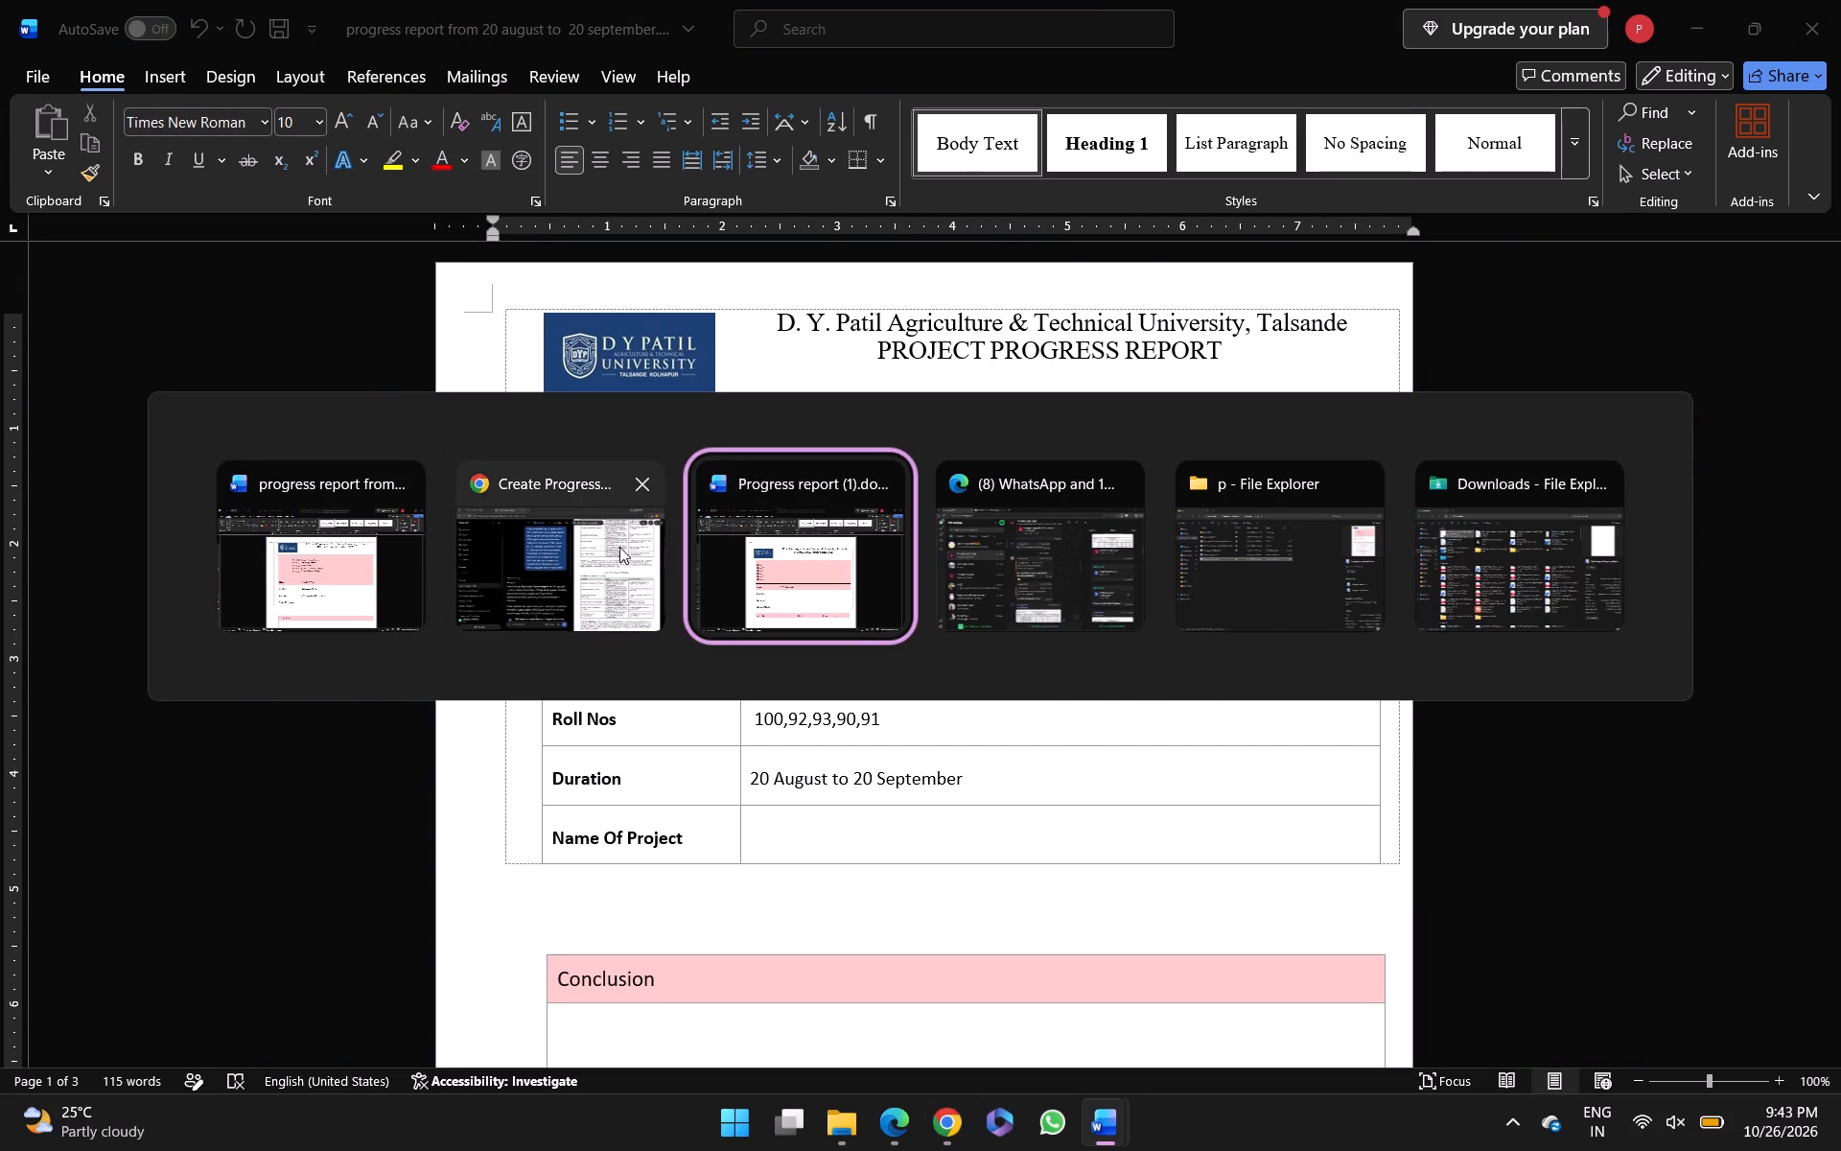
Open MyCampus_Progress_Report_August_to_October.docx in the Downloads folder from the recent documents.
left_click(313, 530, "alt")
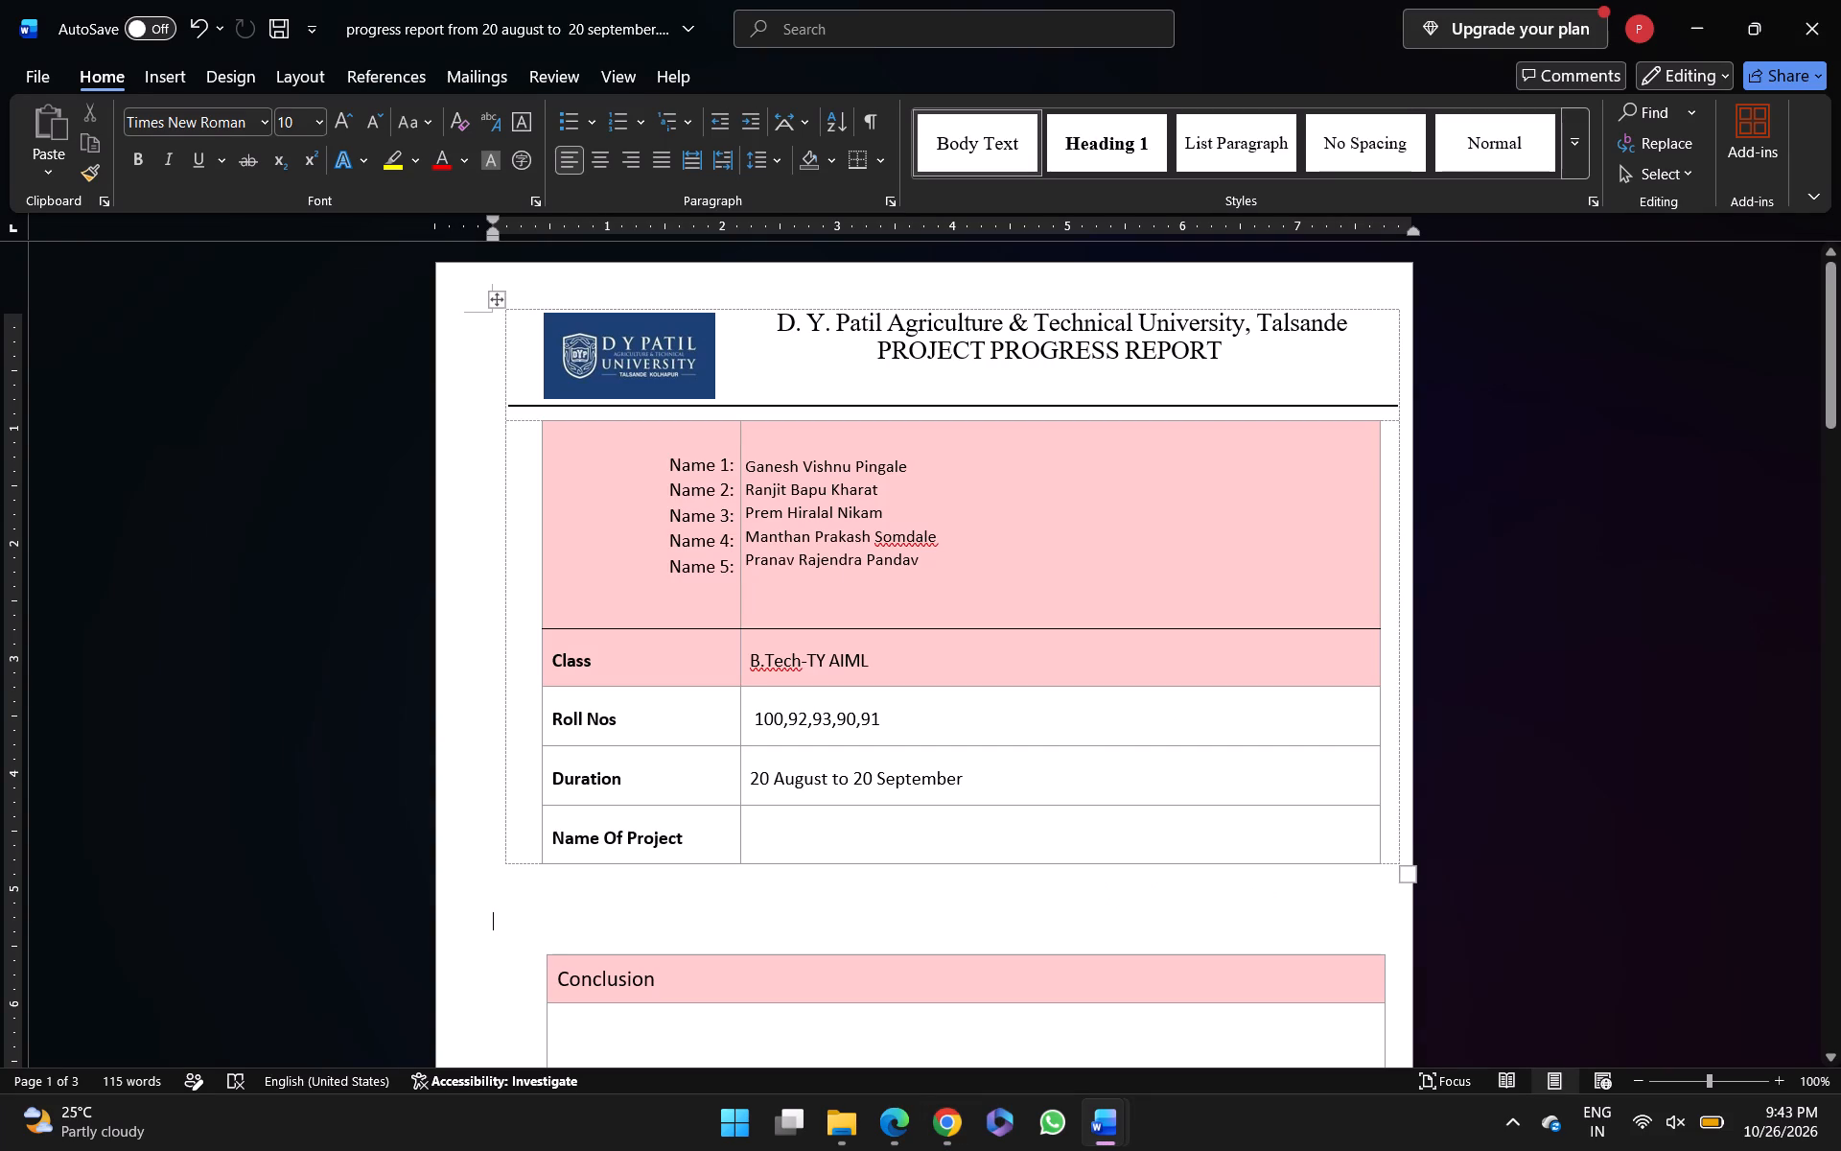
left_click(44, 85)
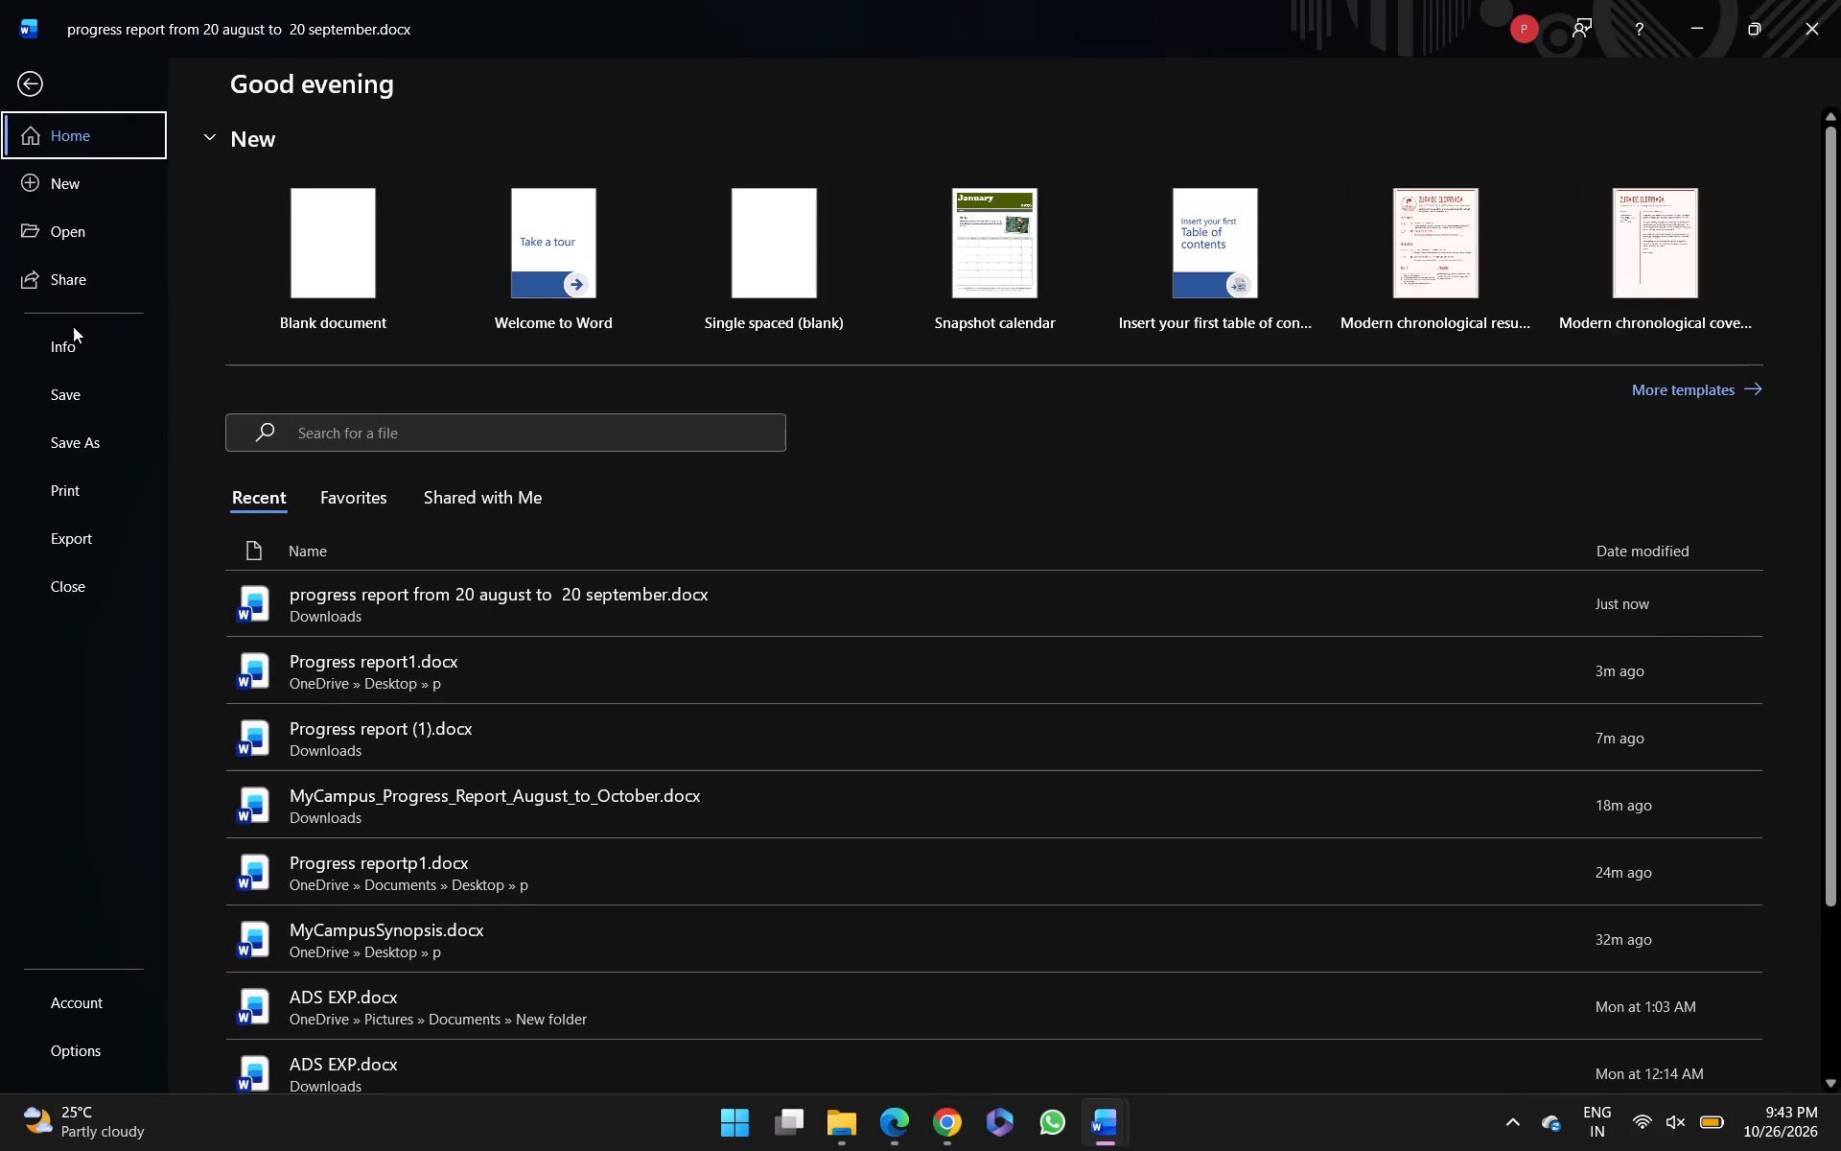
left_click(60, 220)
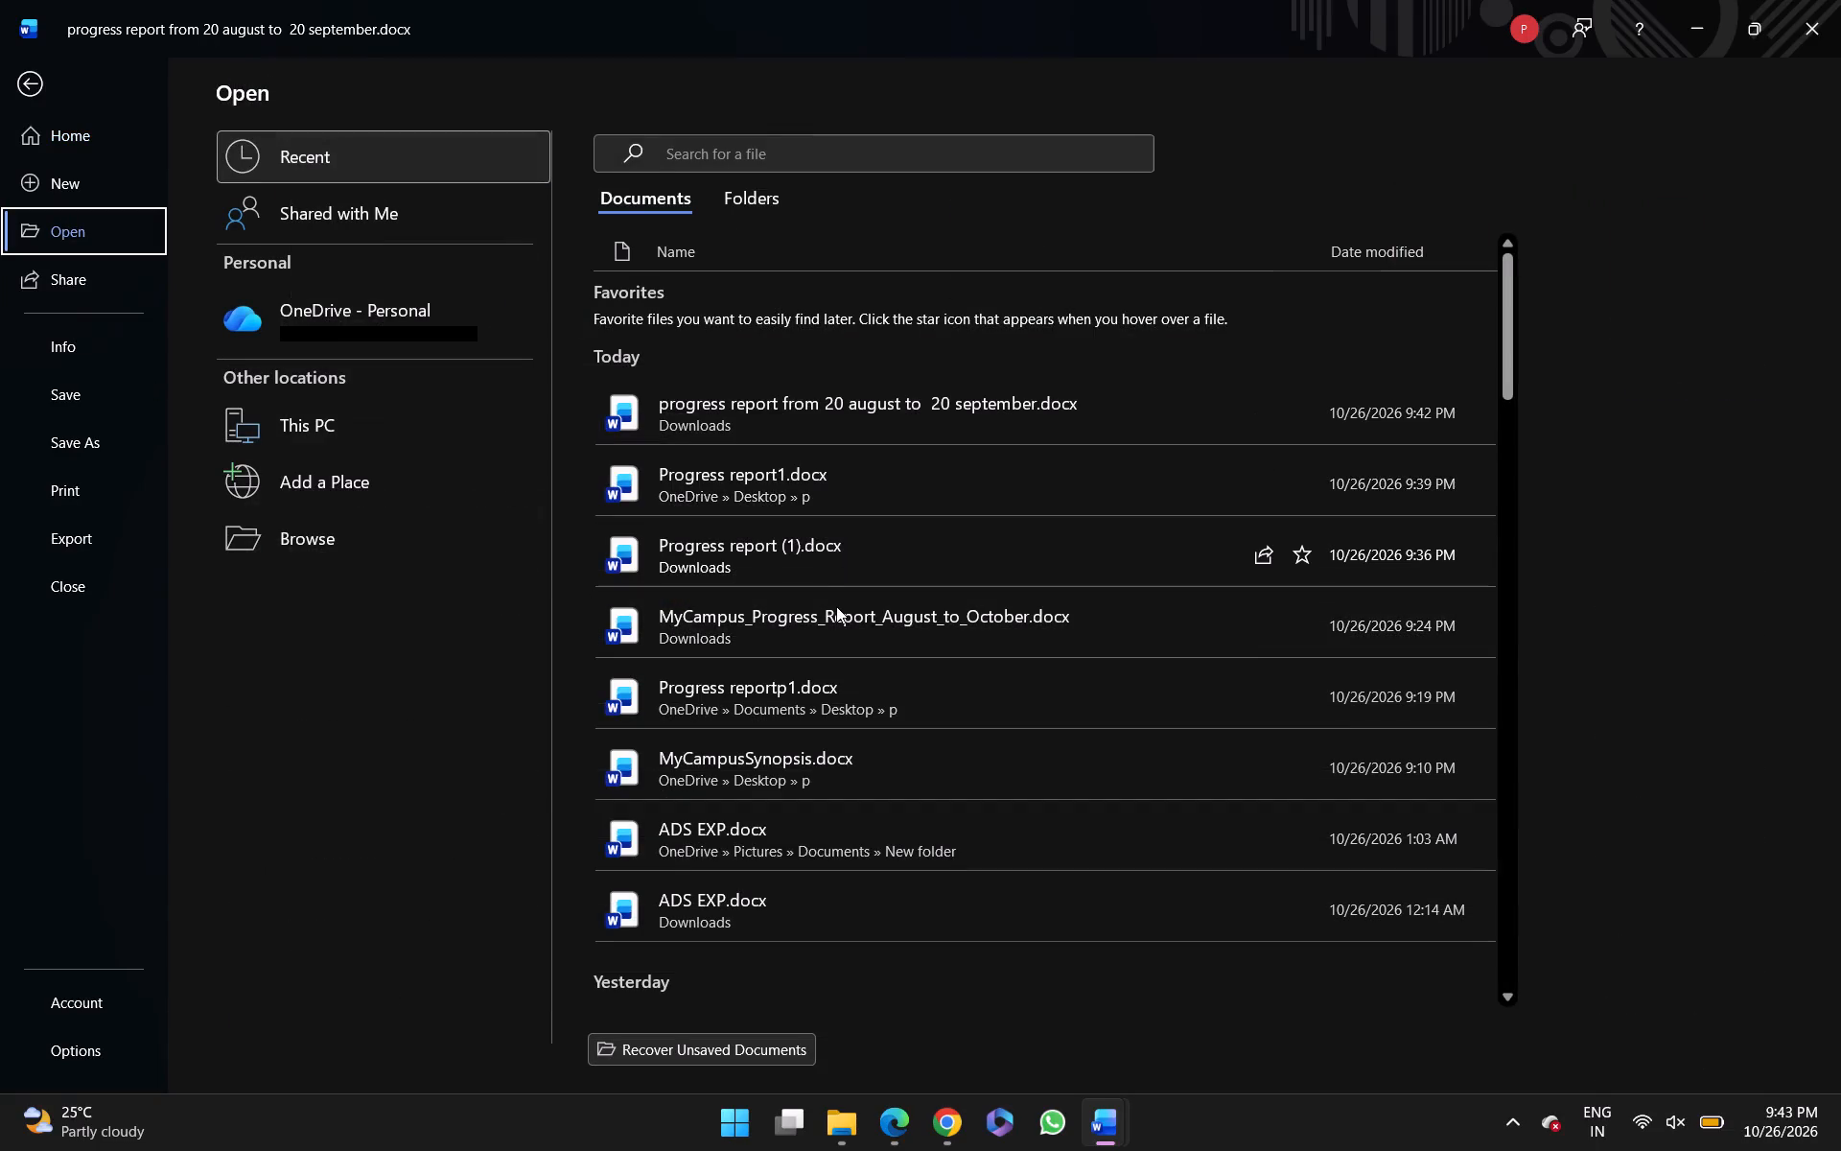
left_click(836, 606)
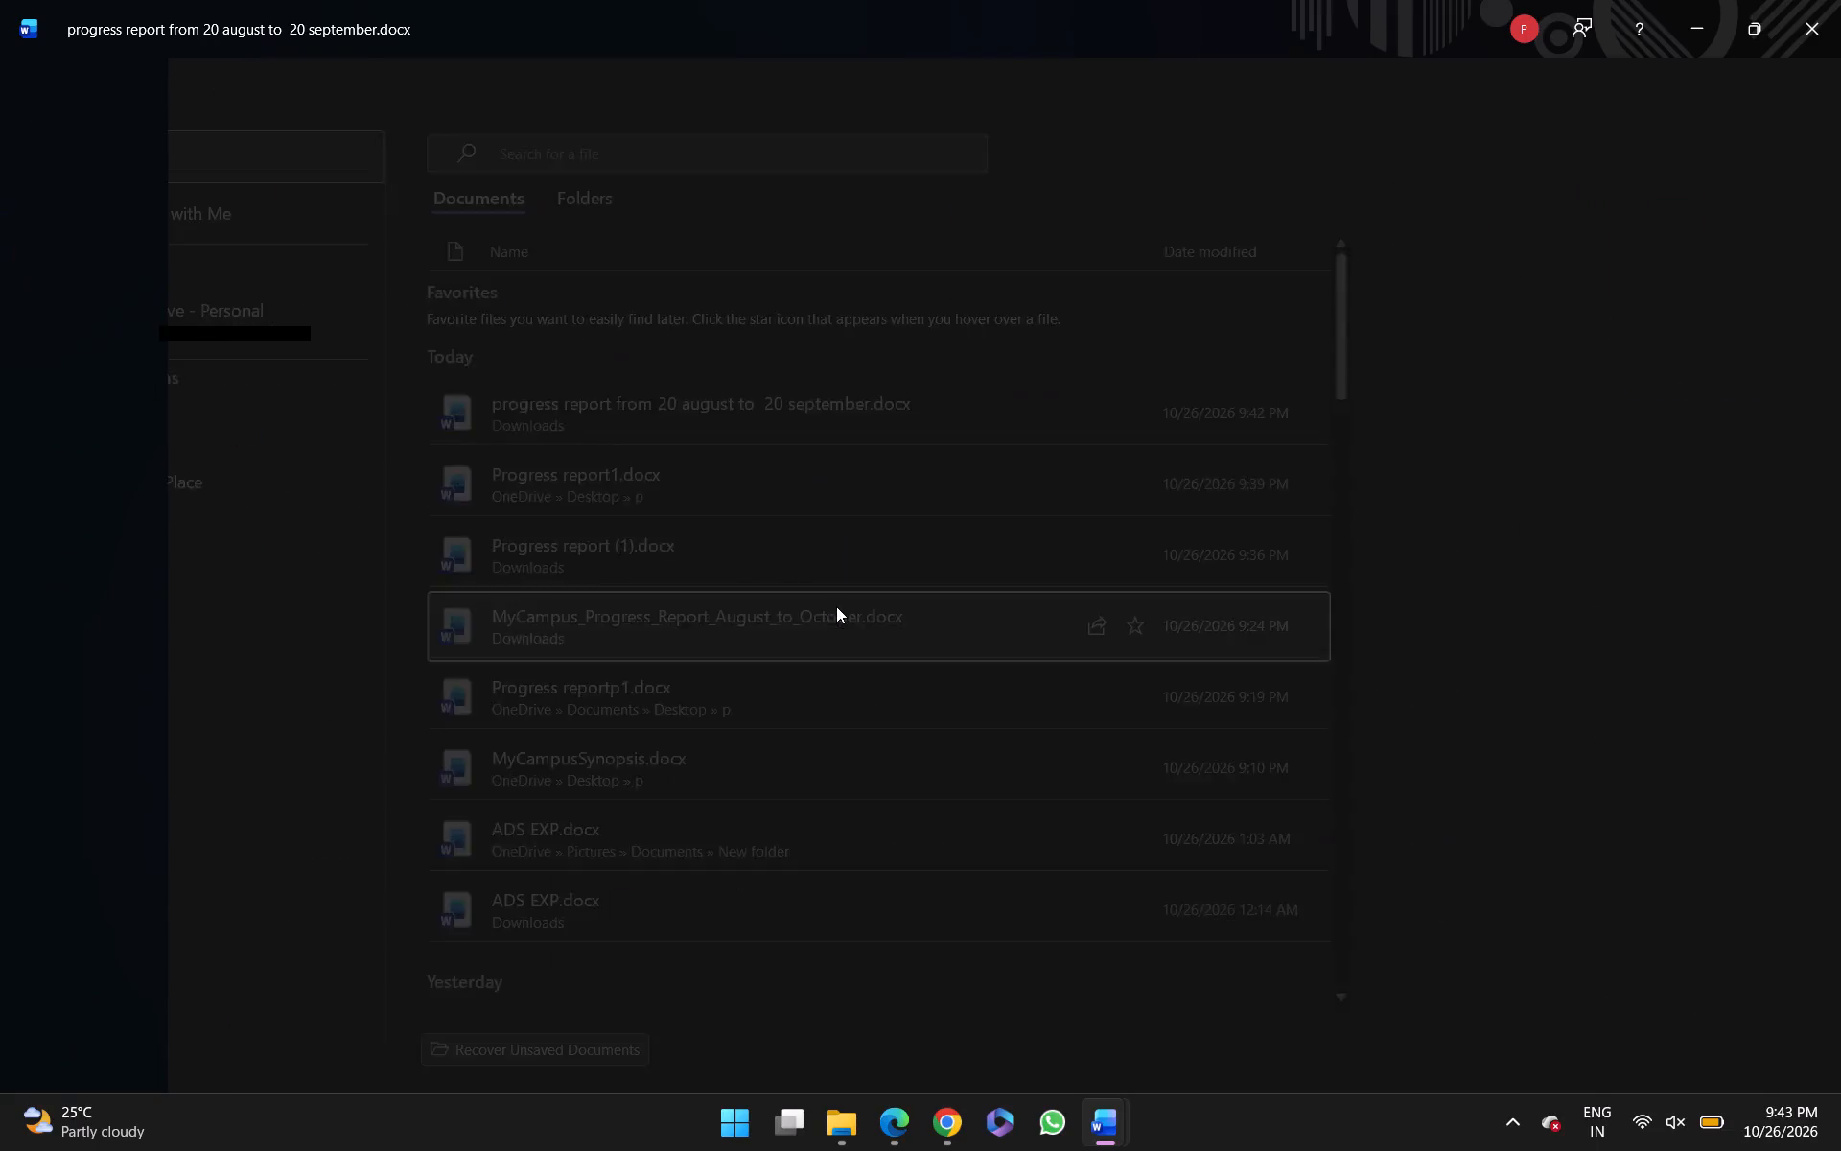
Copy the entire Month 3 activity table for 20 September to 20 October from the MyCampus report.
scroll(836, 606, "down", 7)
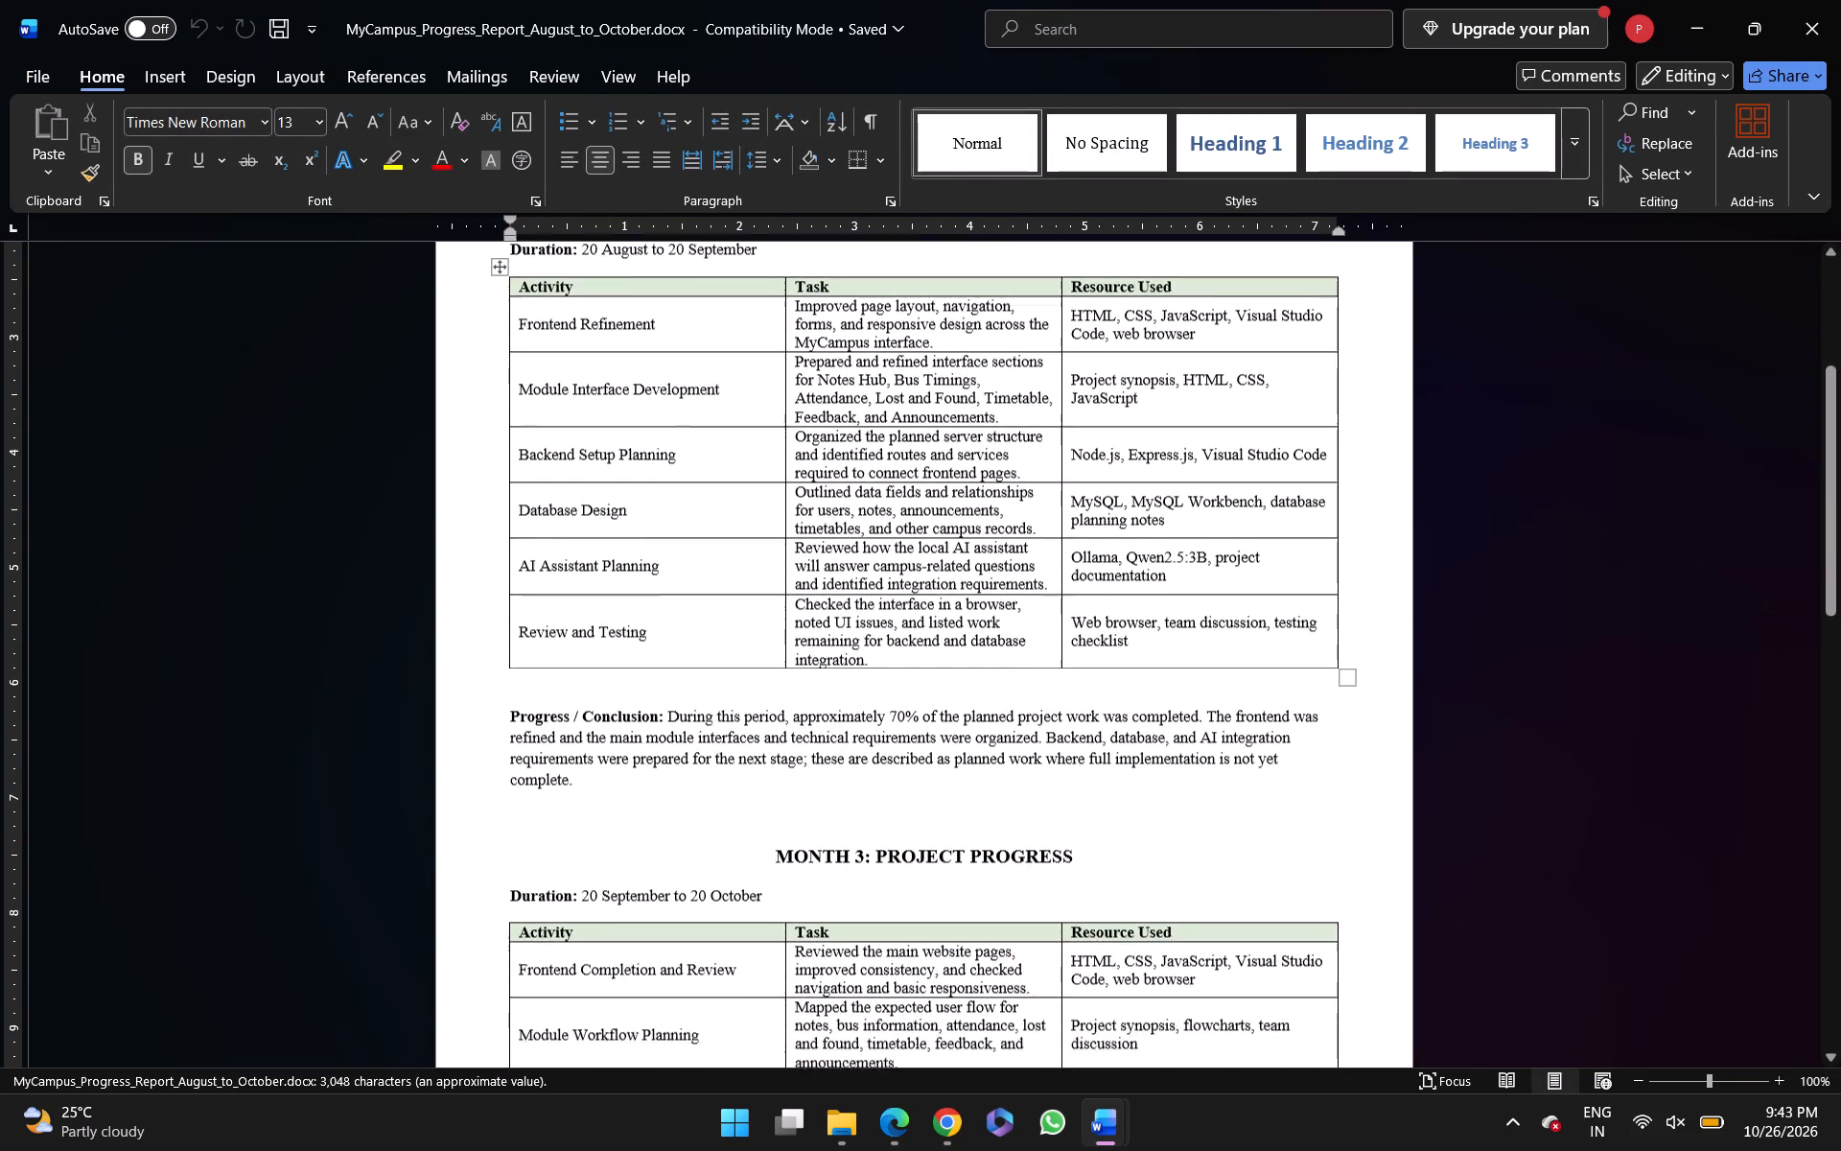
scroll(836, 606, "down", 14)
scroll(836, 606, "up", 12)
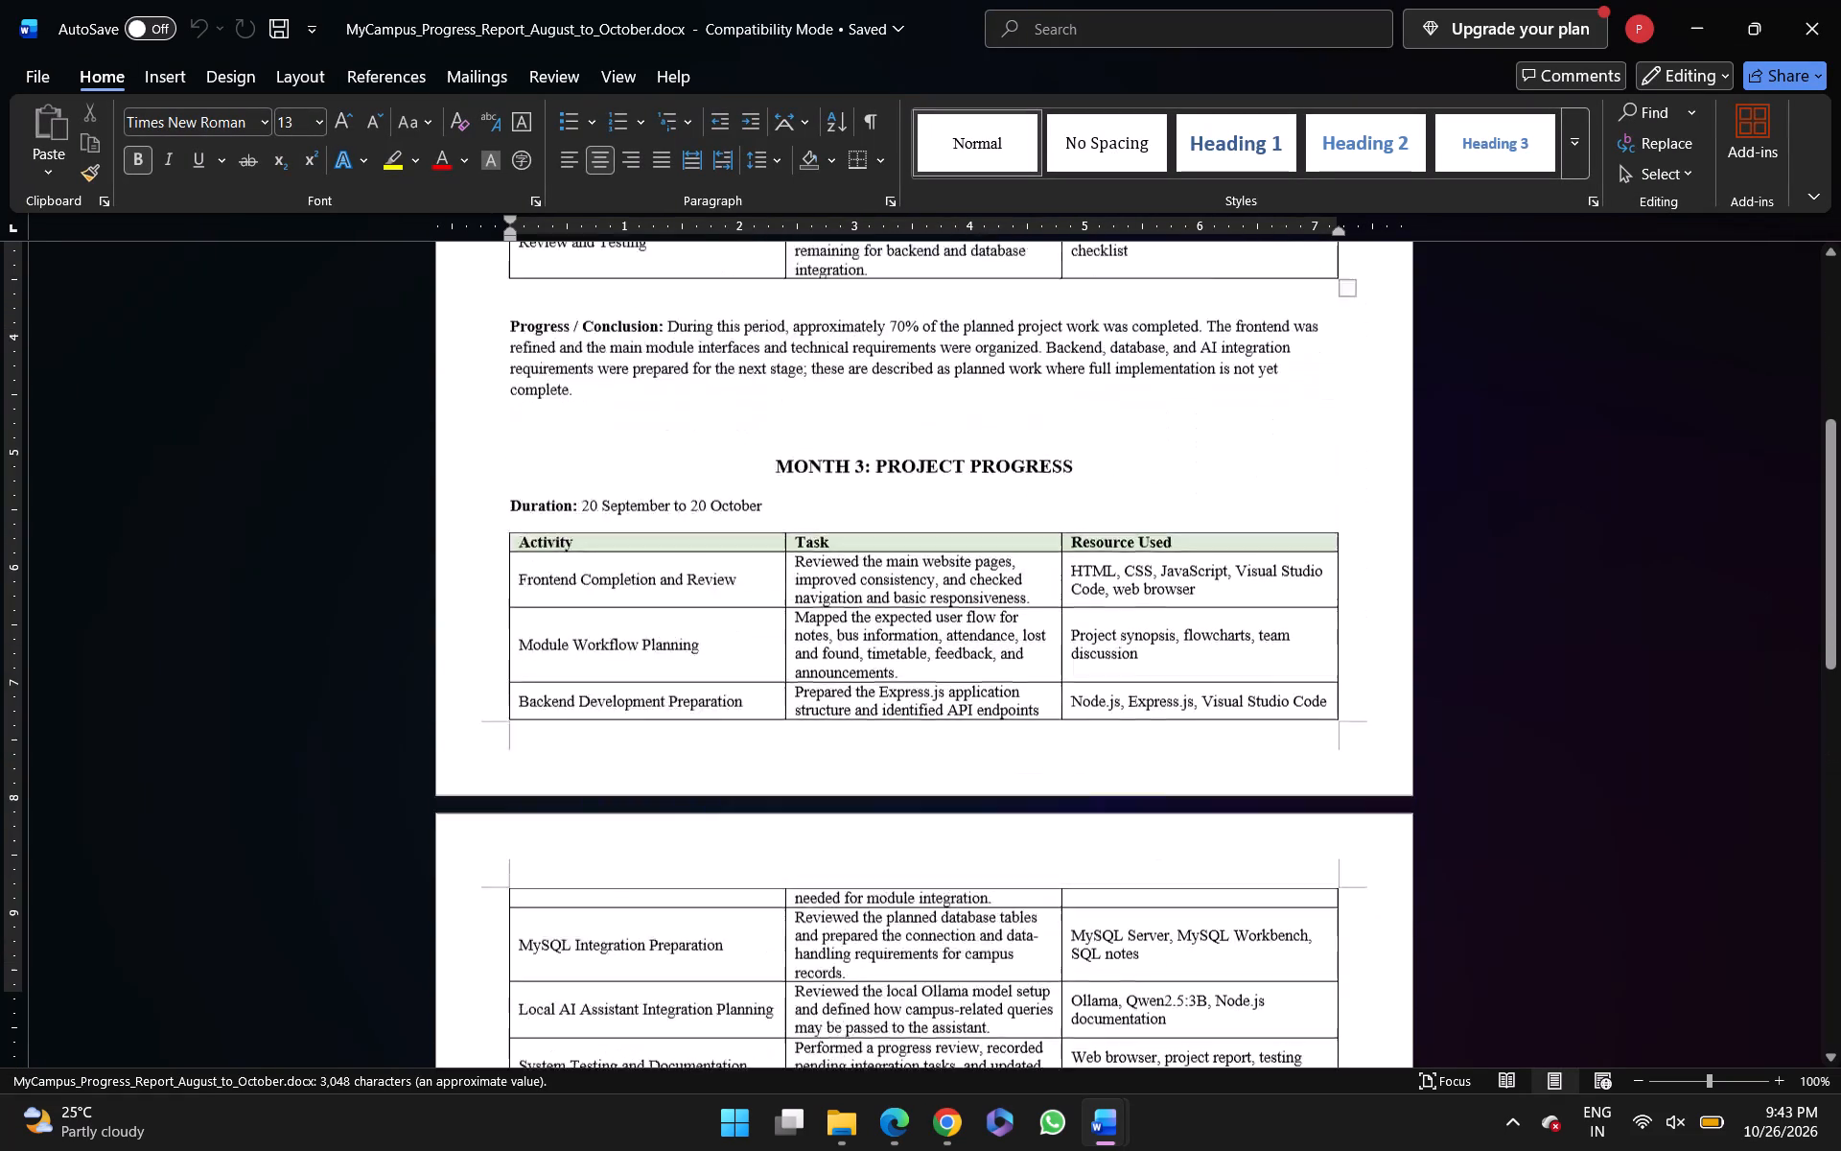
left_click(624, 849)
left_click(501, 790)
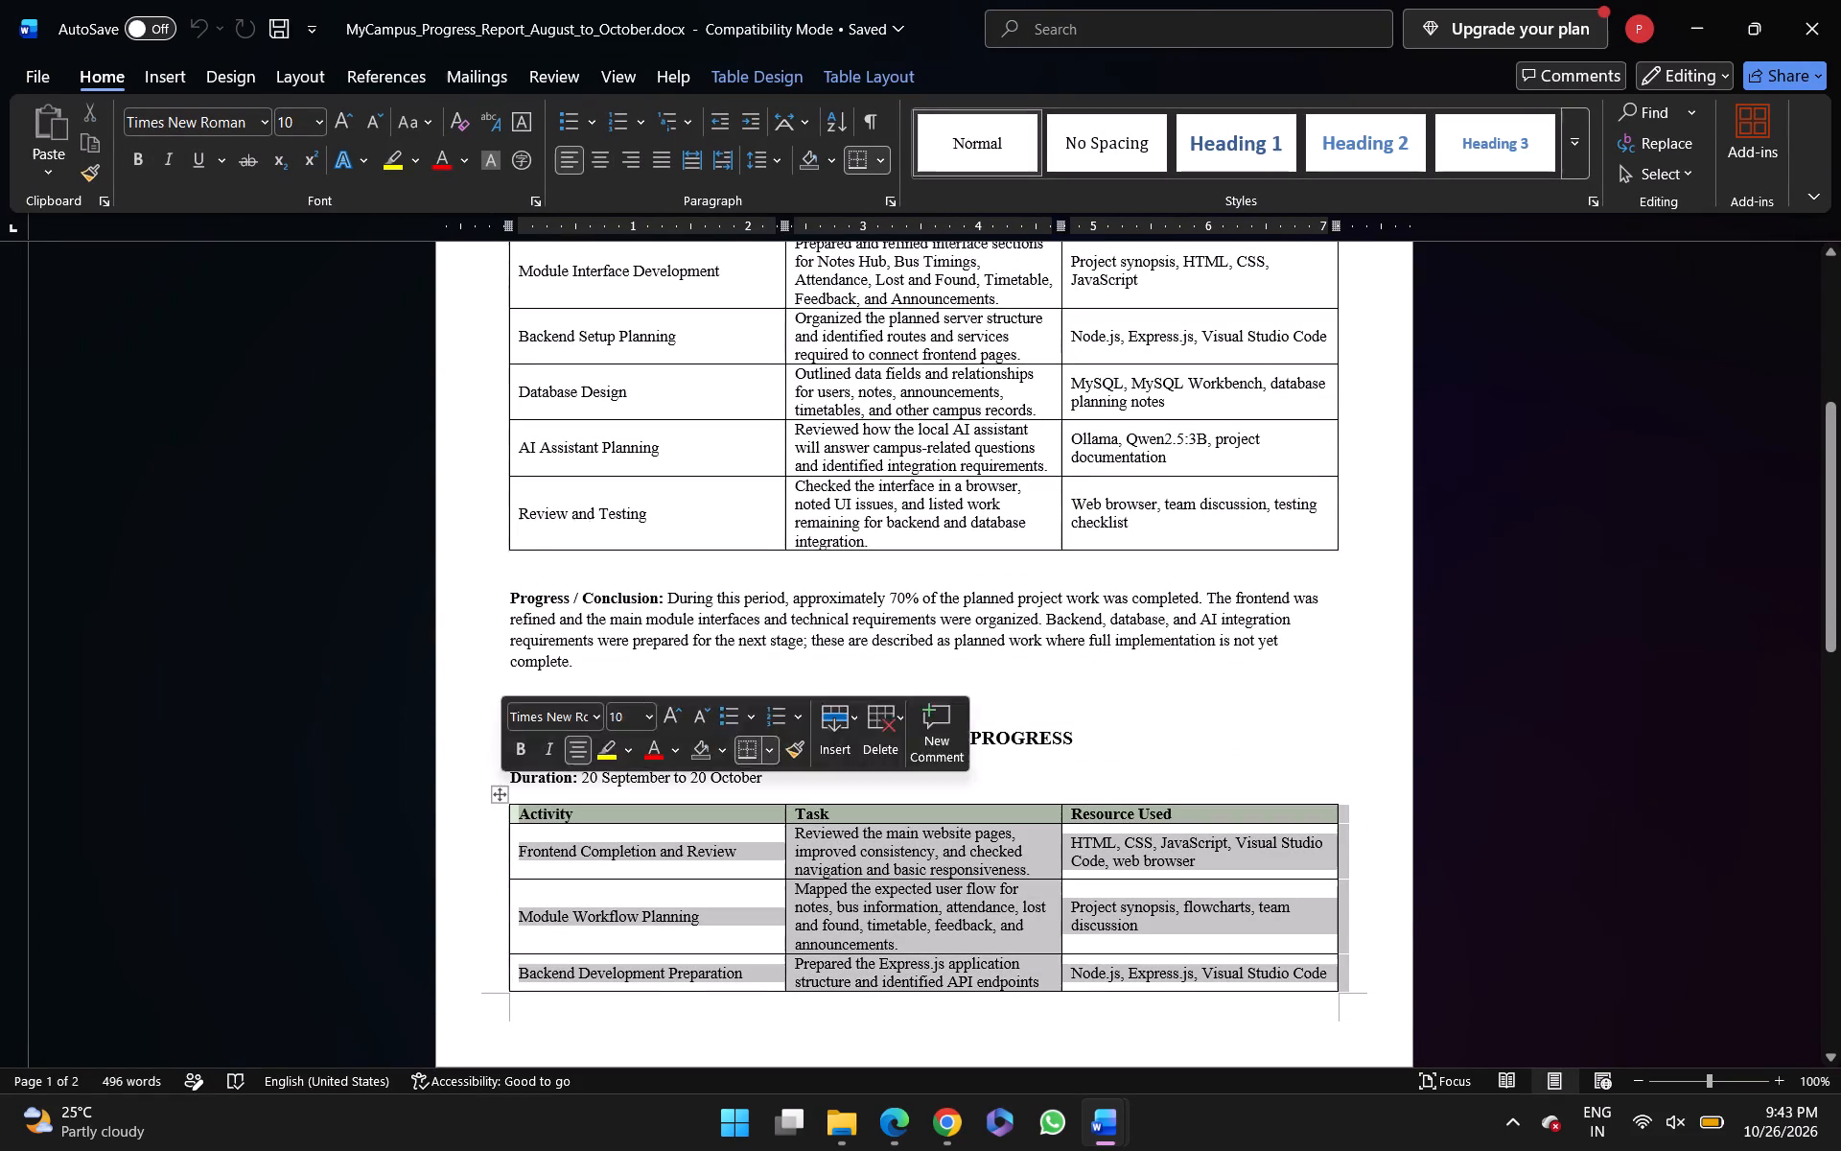
key("ctrl+c")
Back in the progress report, paste the Month 3 table into the empty space above the Conclusion section.
key("alt+Tab")
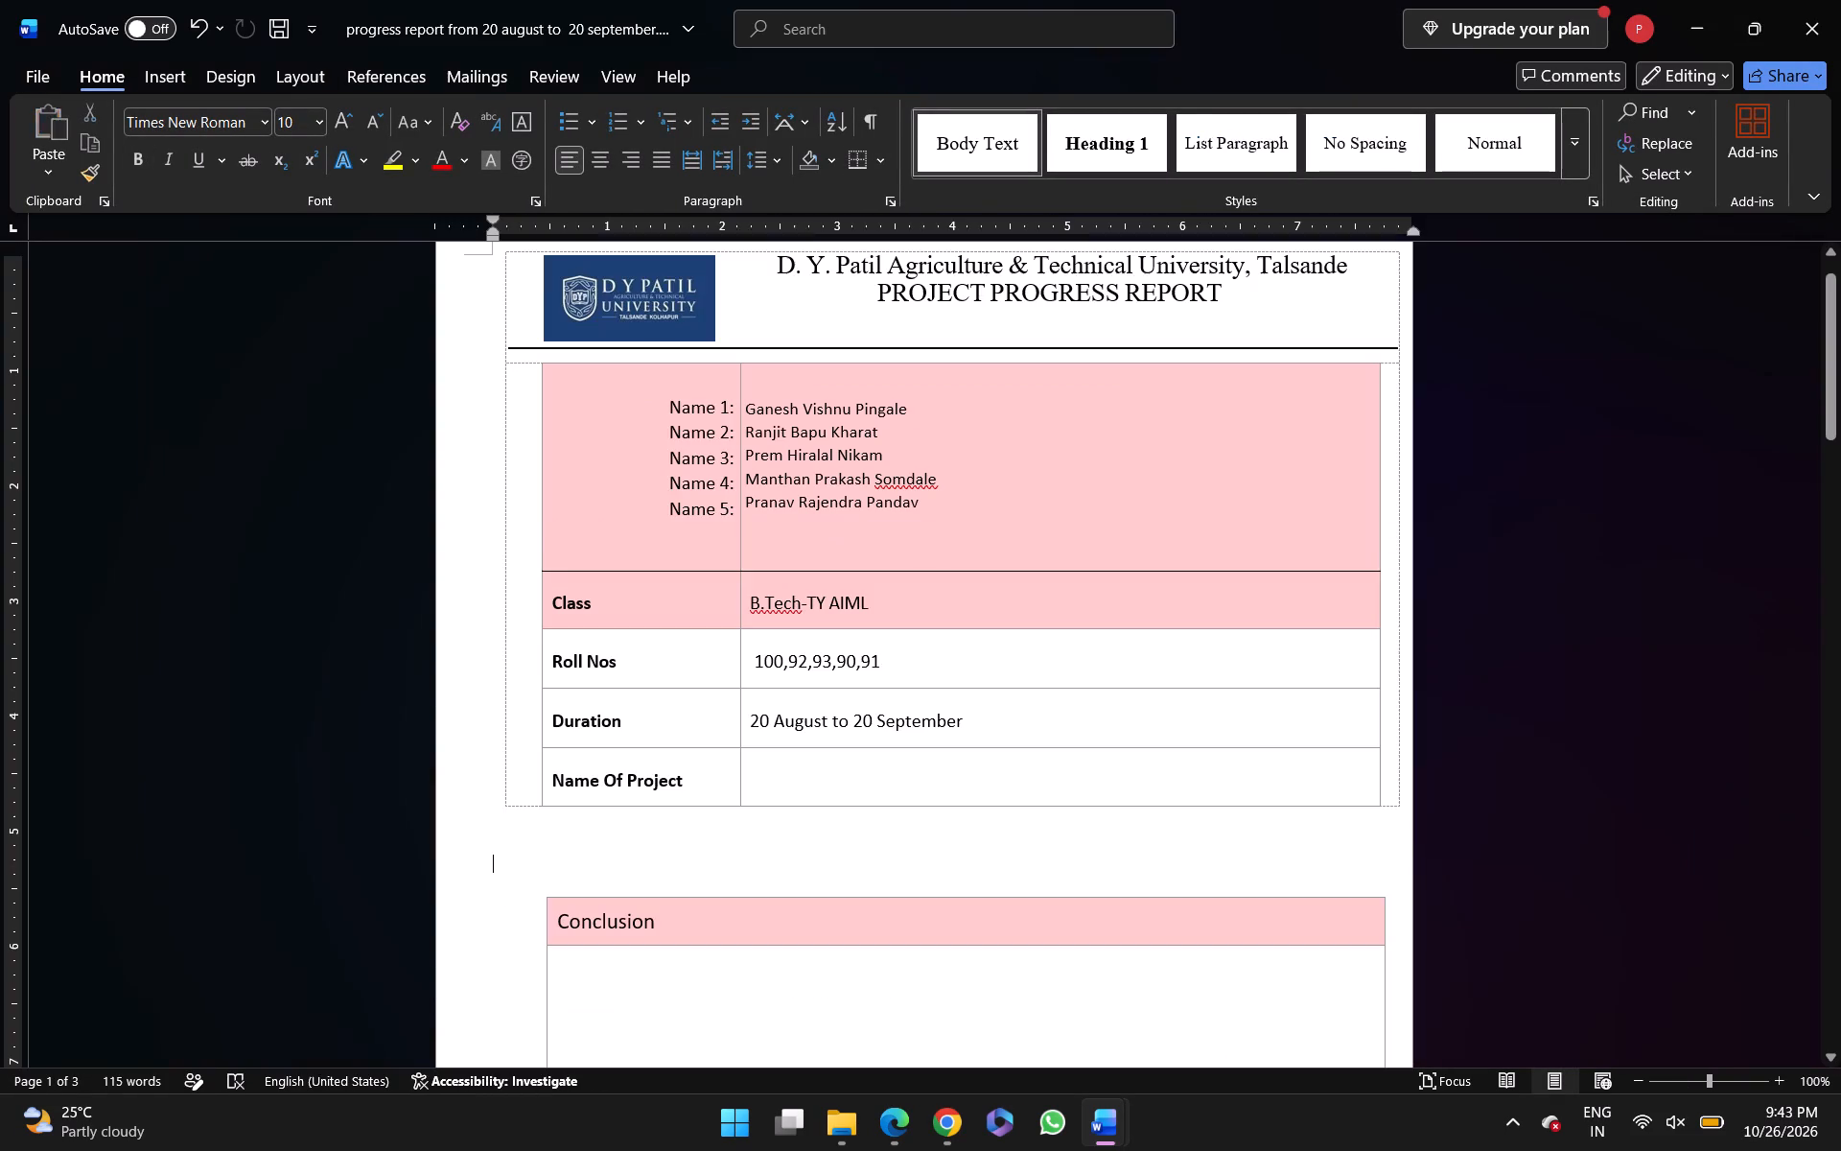
scroll(530, 910, "down", 6)
scroll(534, 906, "up", 4)
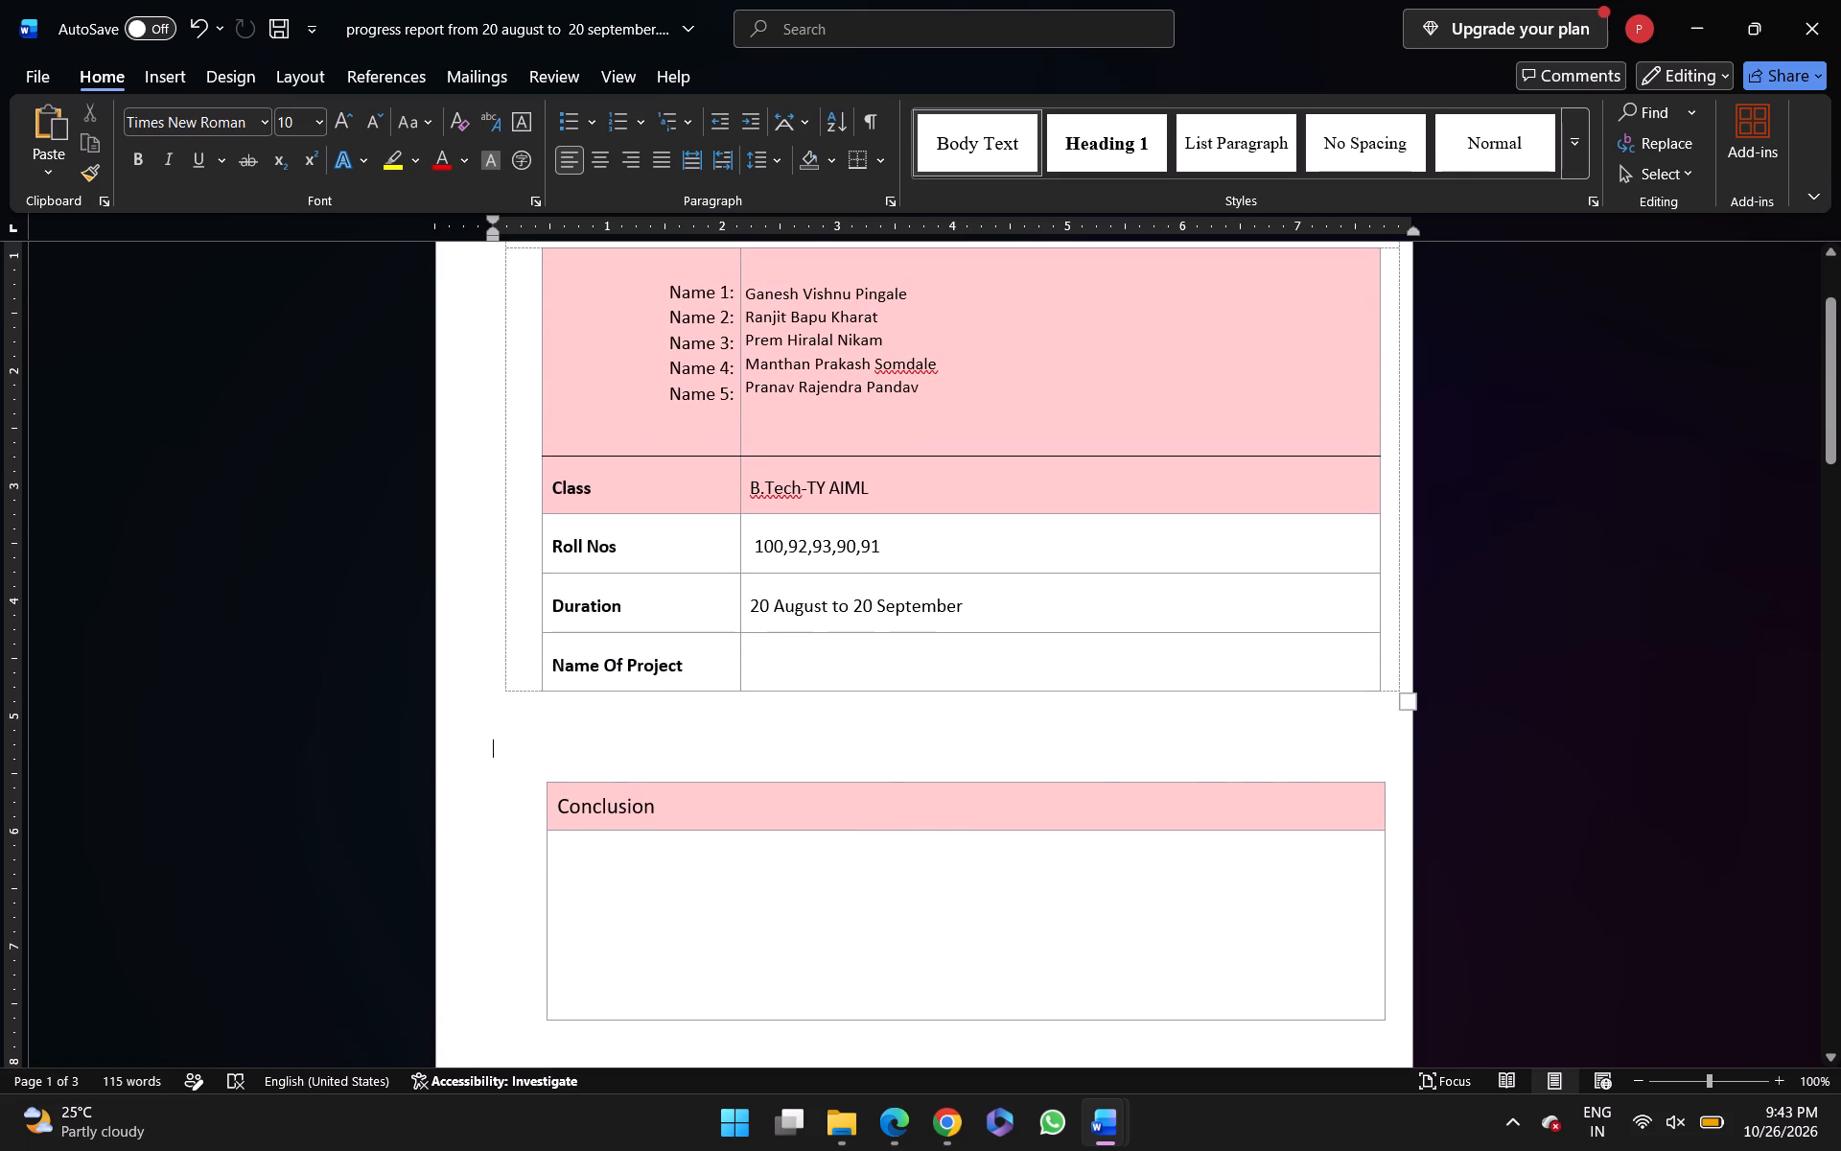
key("ctrl+v")
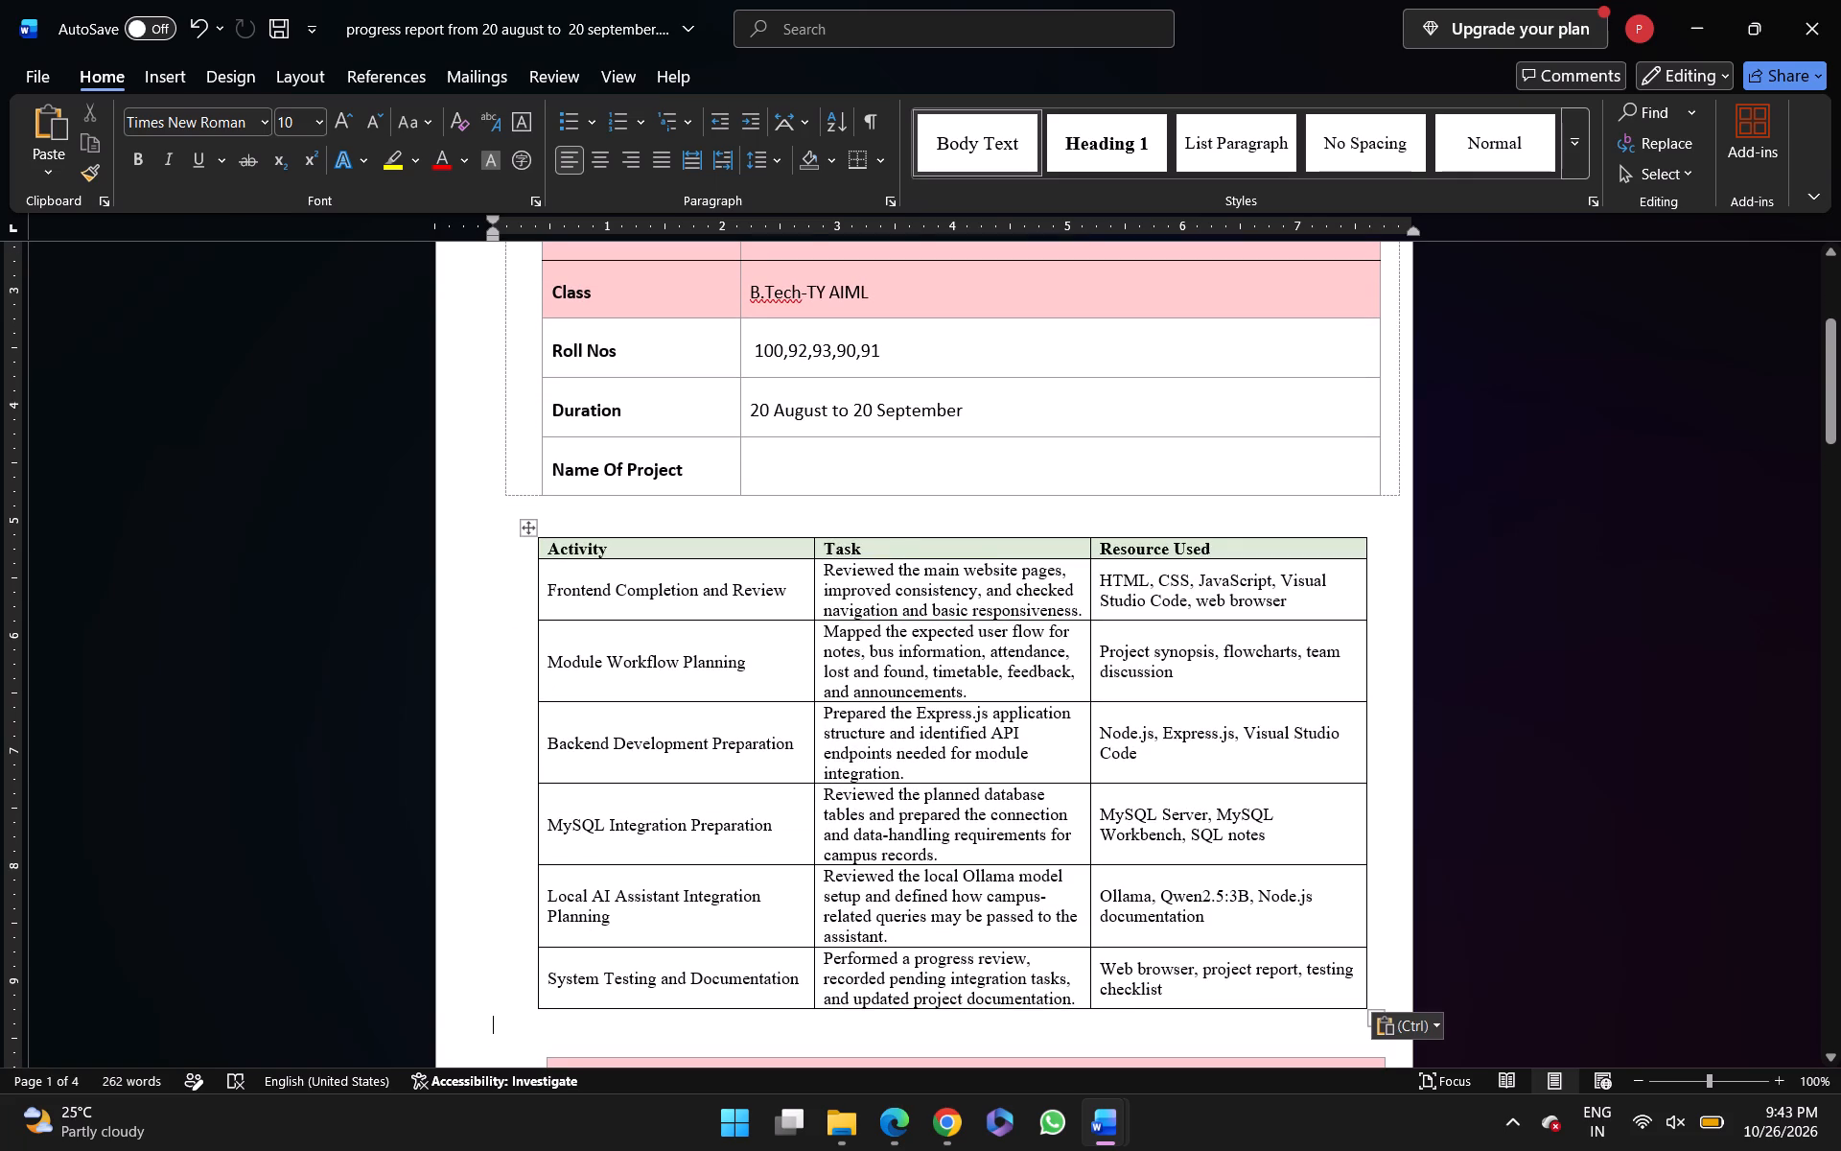
Shade the Activity, Task and Resource Used header cells of the pasted table light red instead of green.
left_click(660, 547)
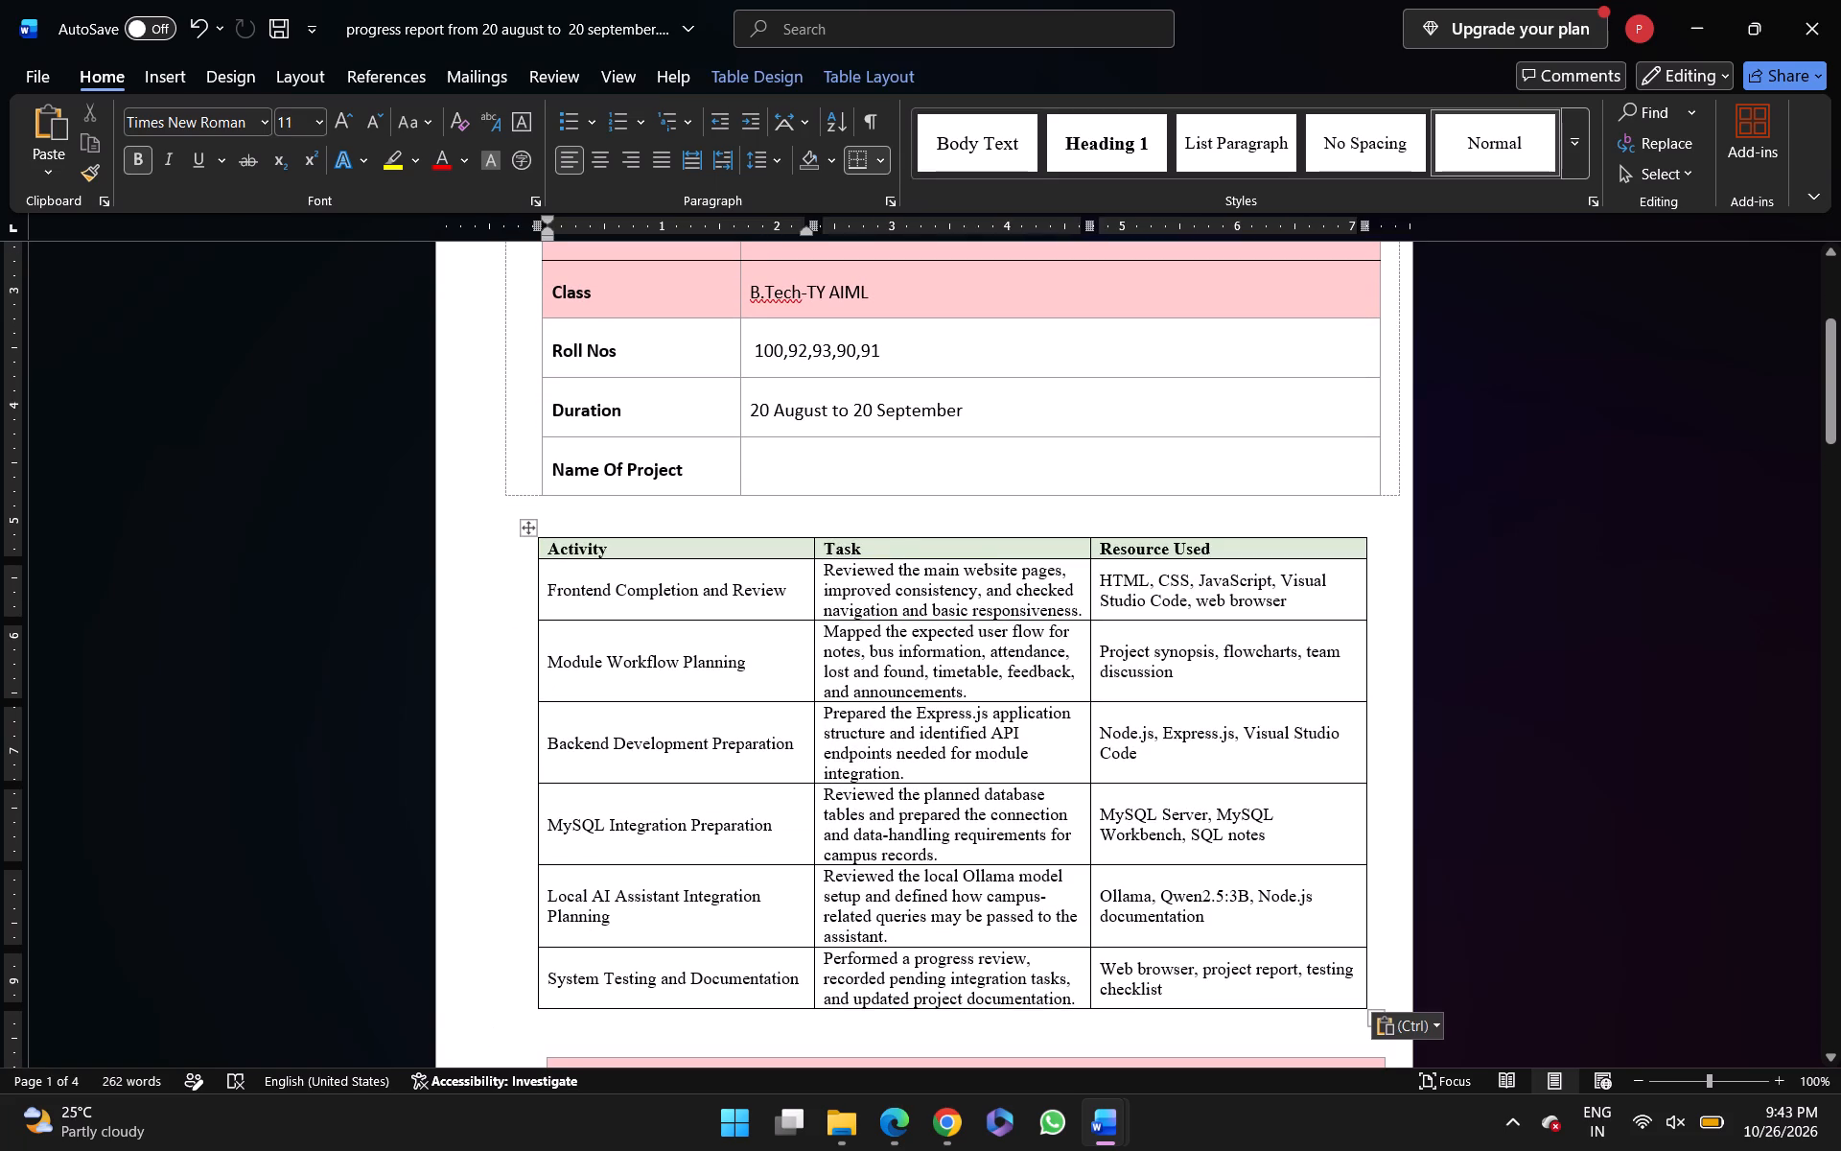
key("ctrl+shift+Down")
left_click(766, 82)
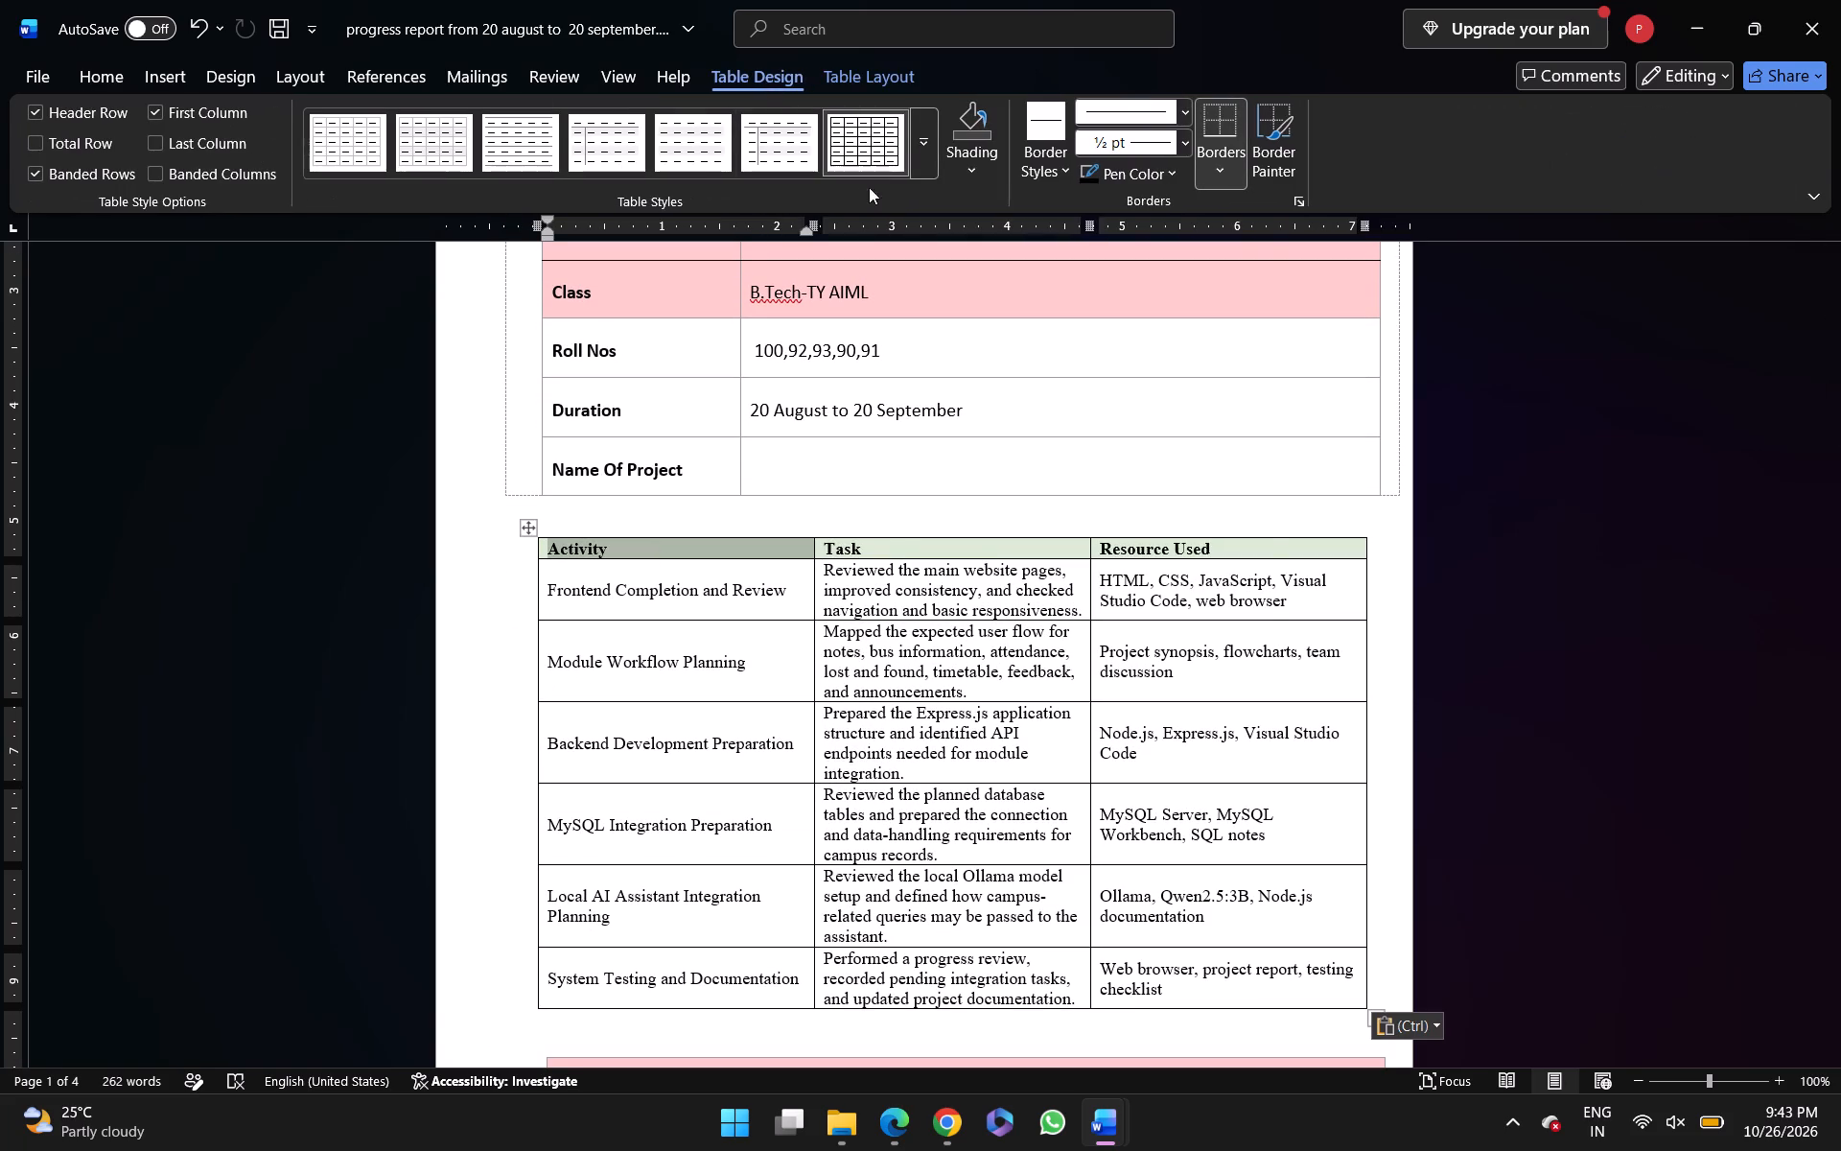
left_click(984, 172)
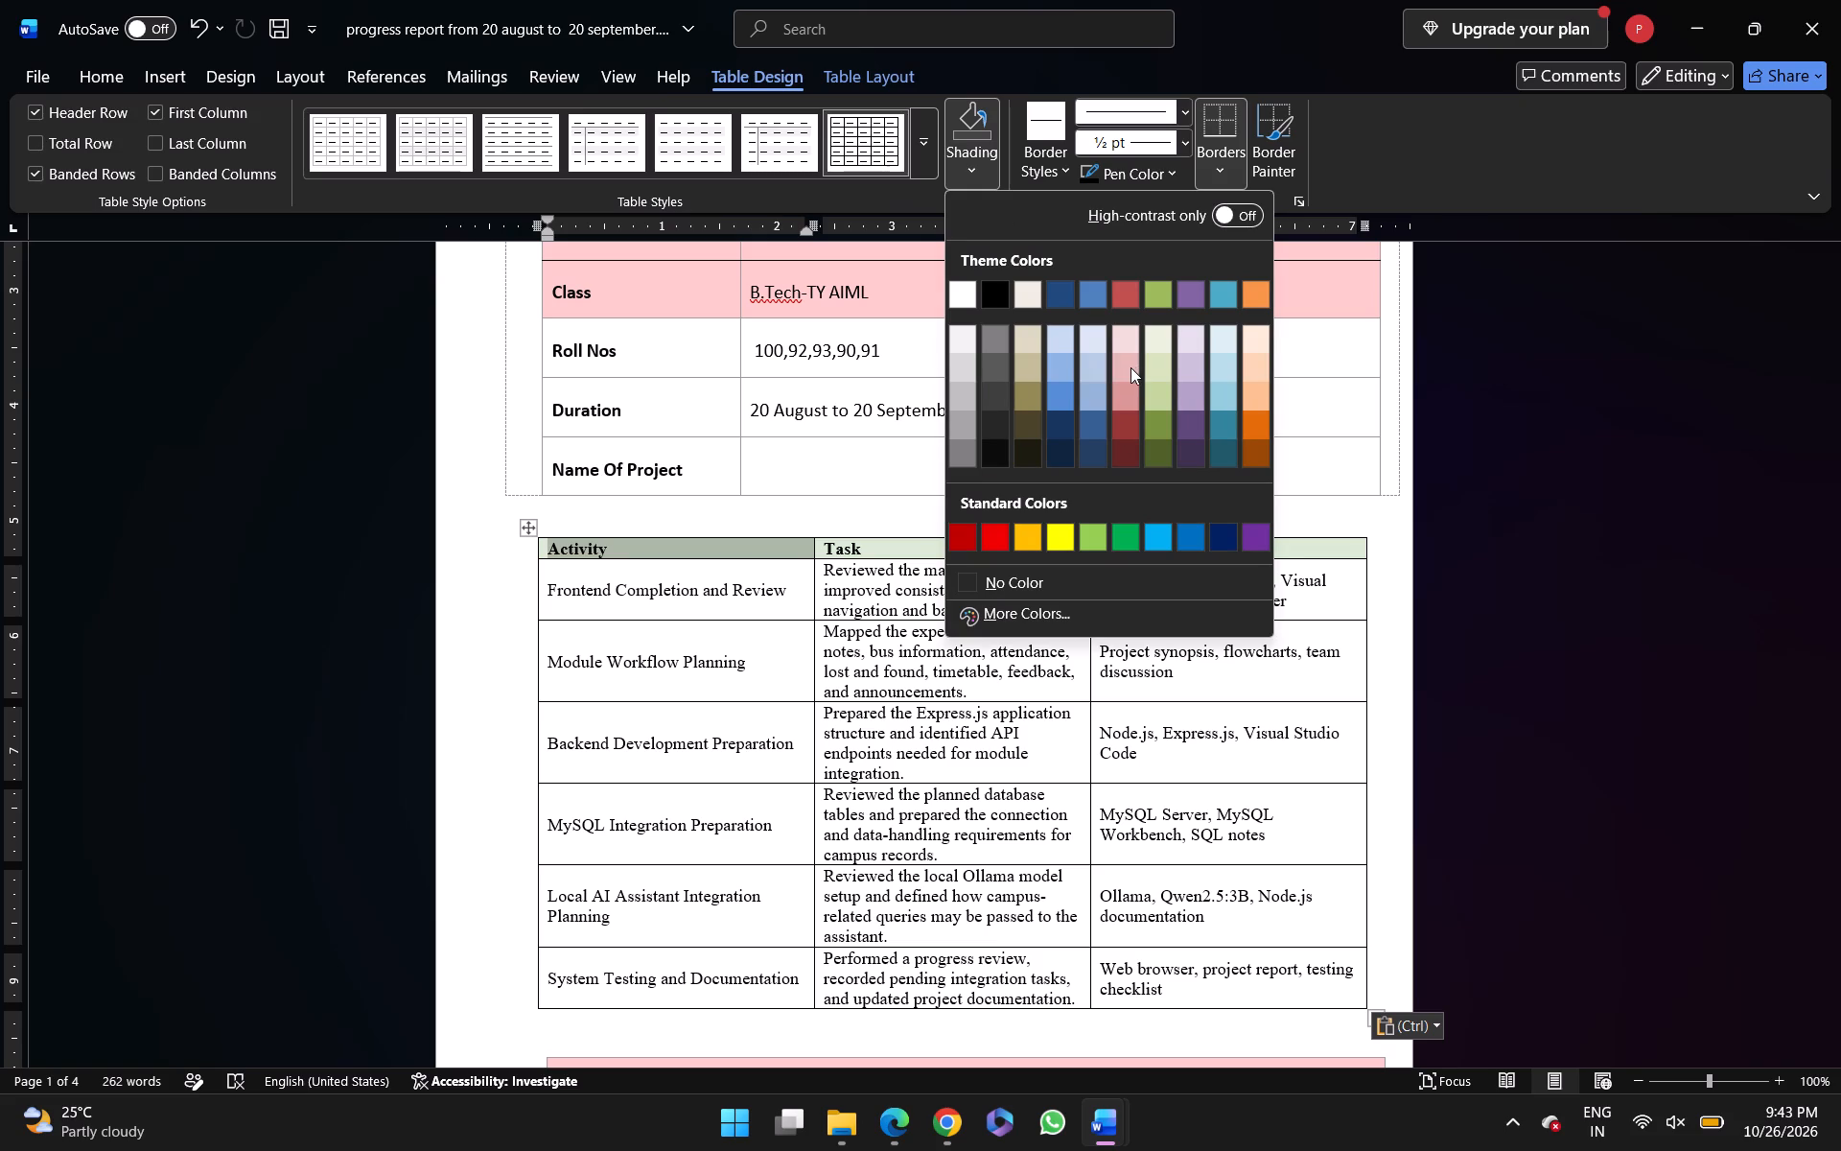
left_click(1130, 367)
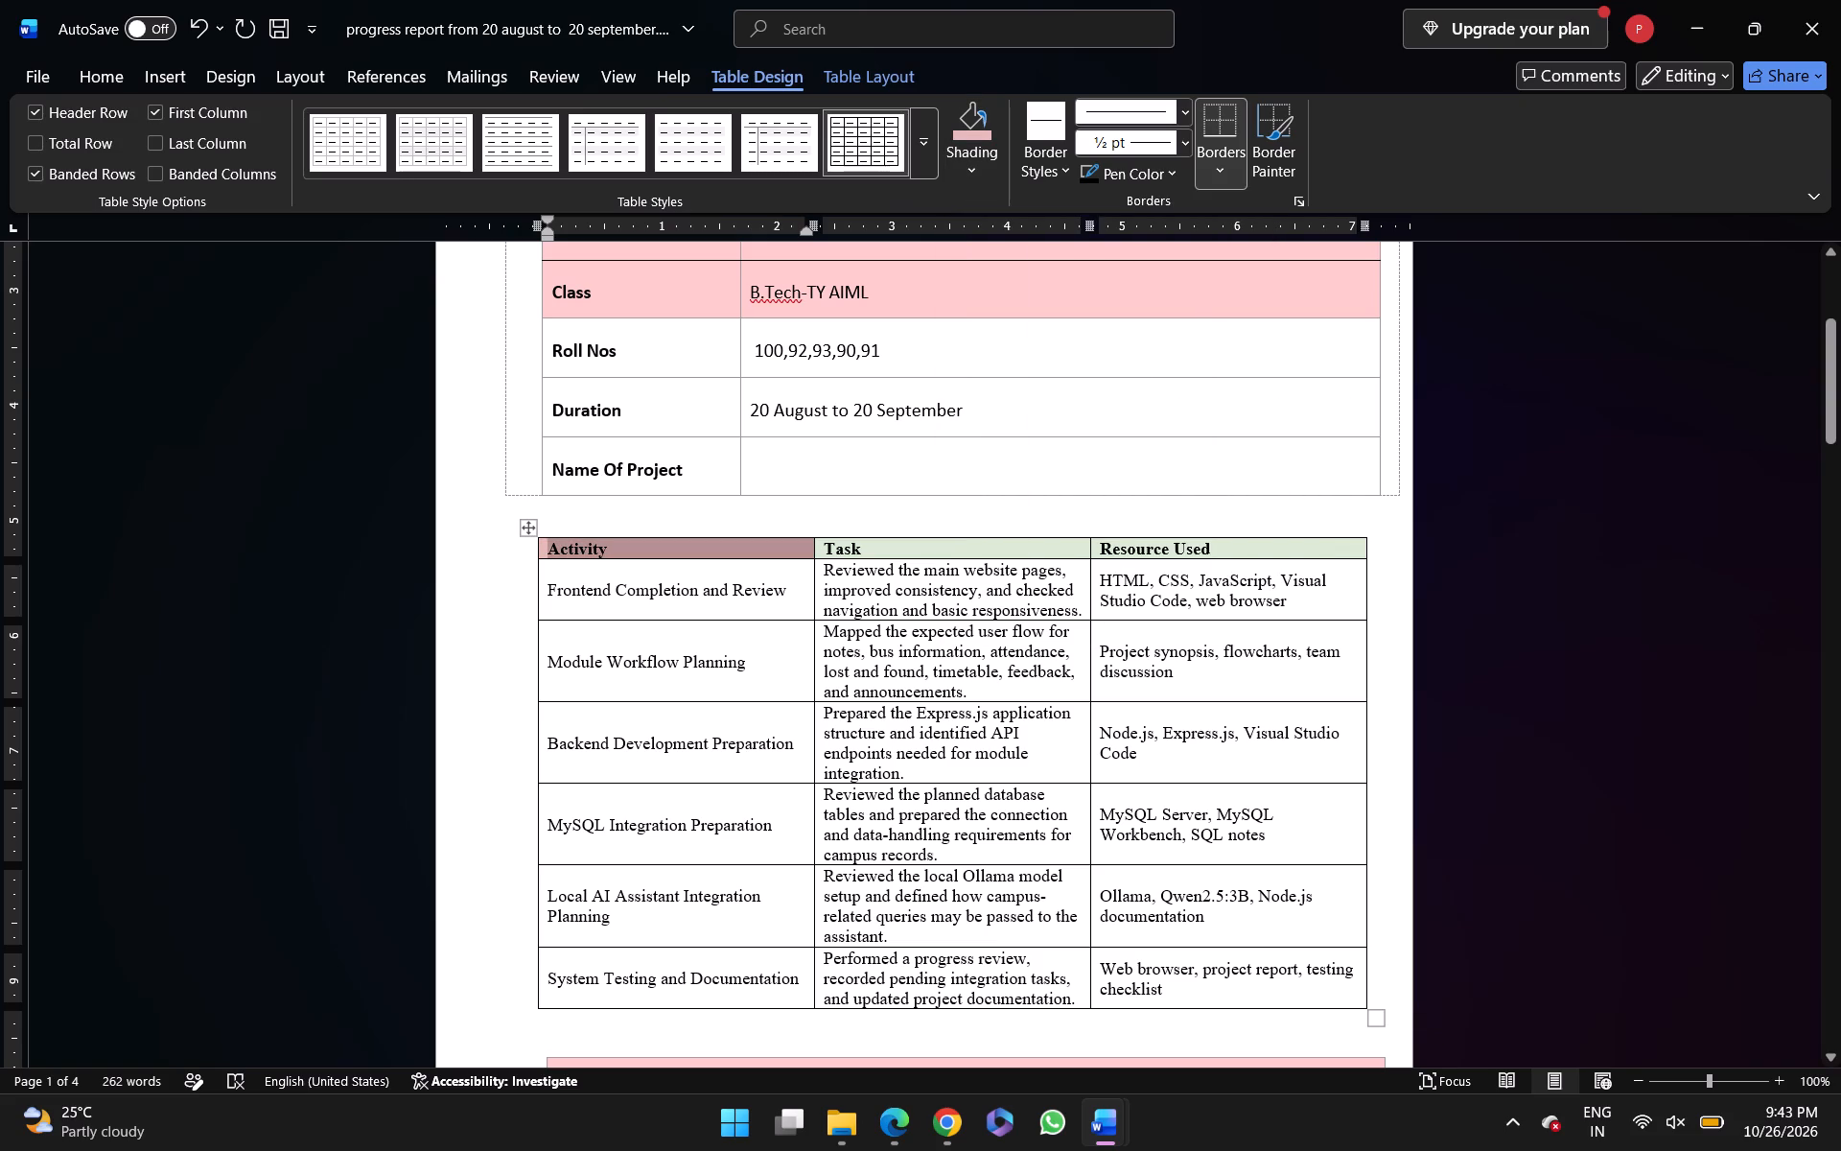
left_click(921, 540)
key("Down")
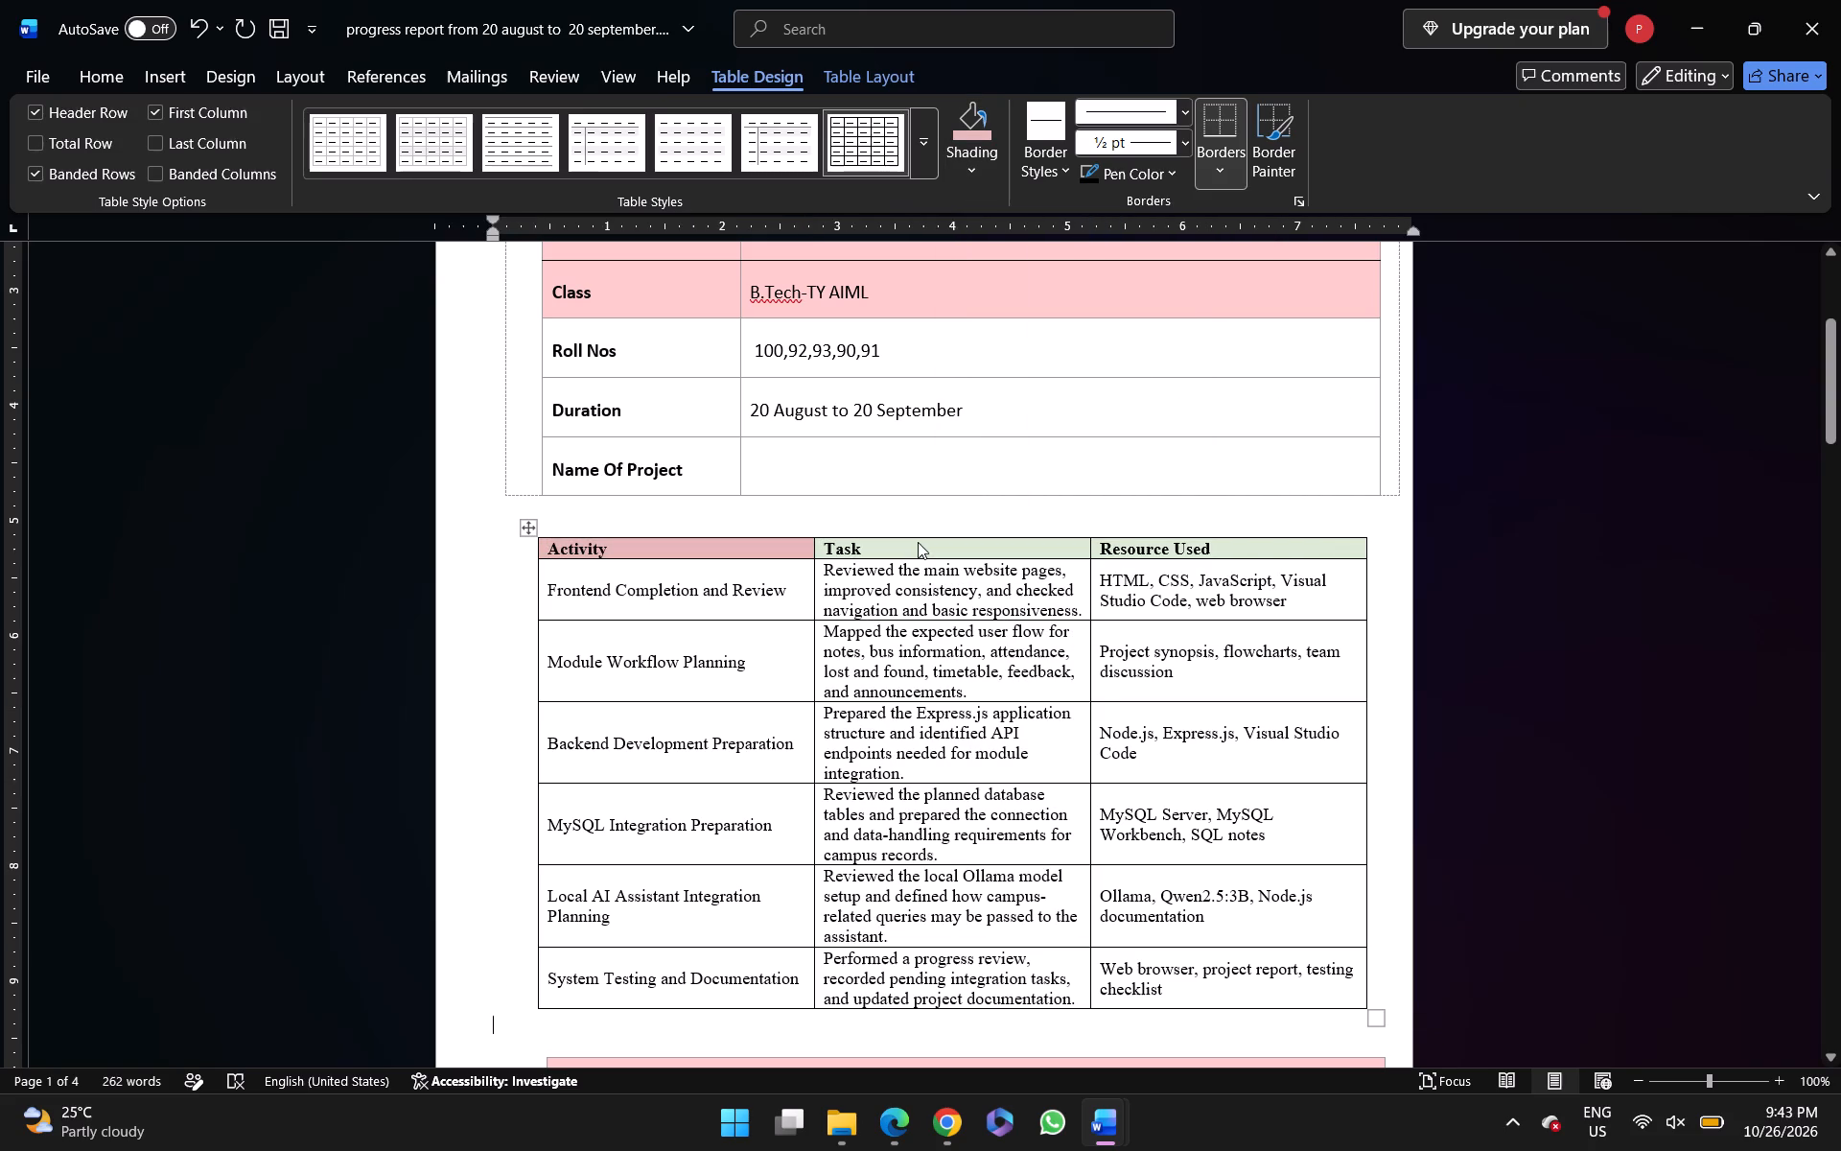
left_click(918, 542)
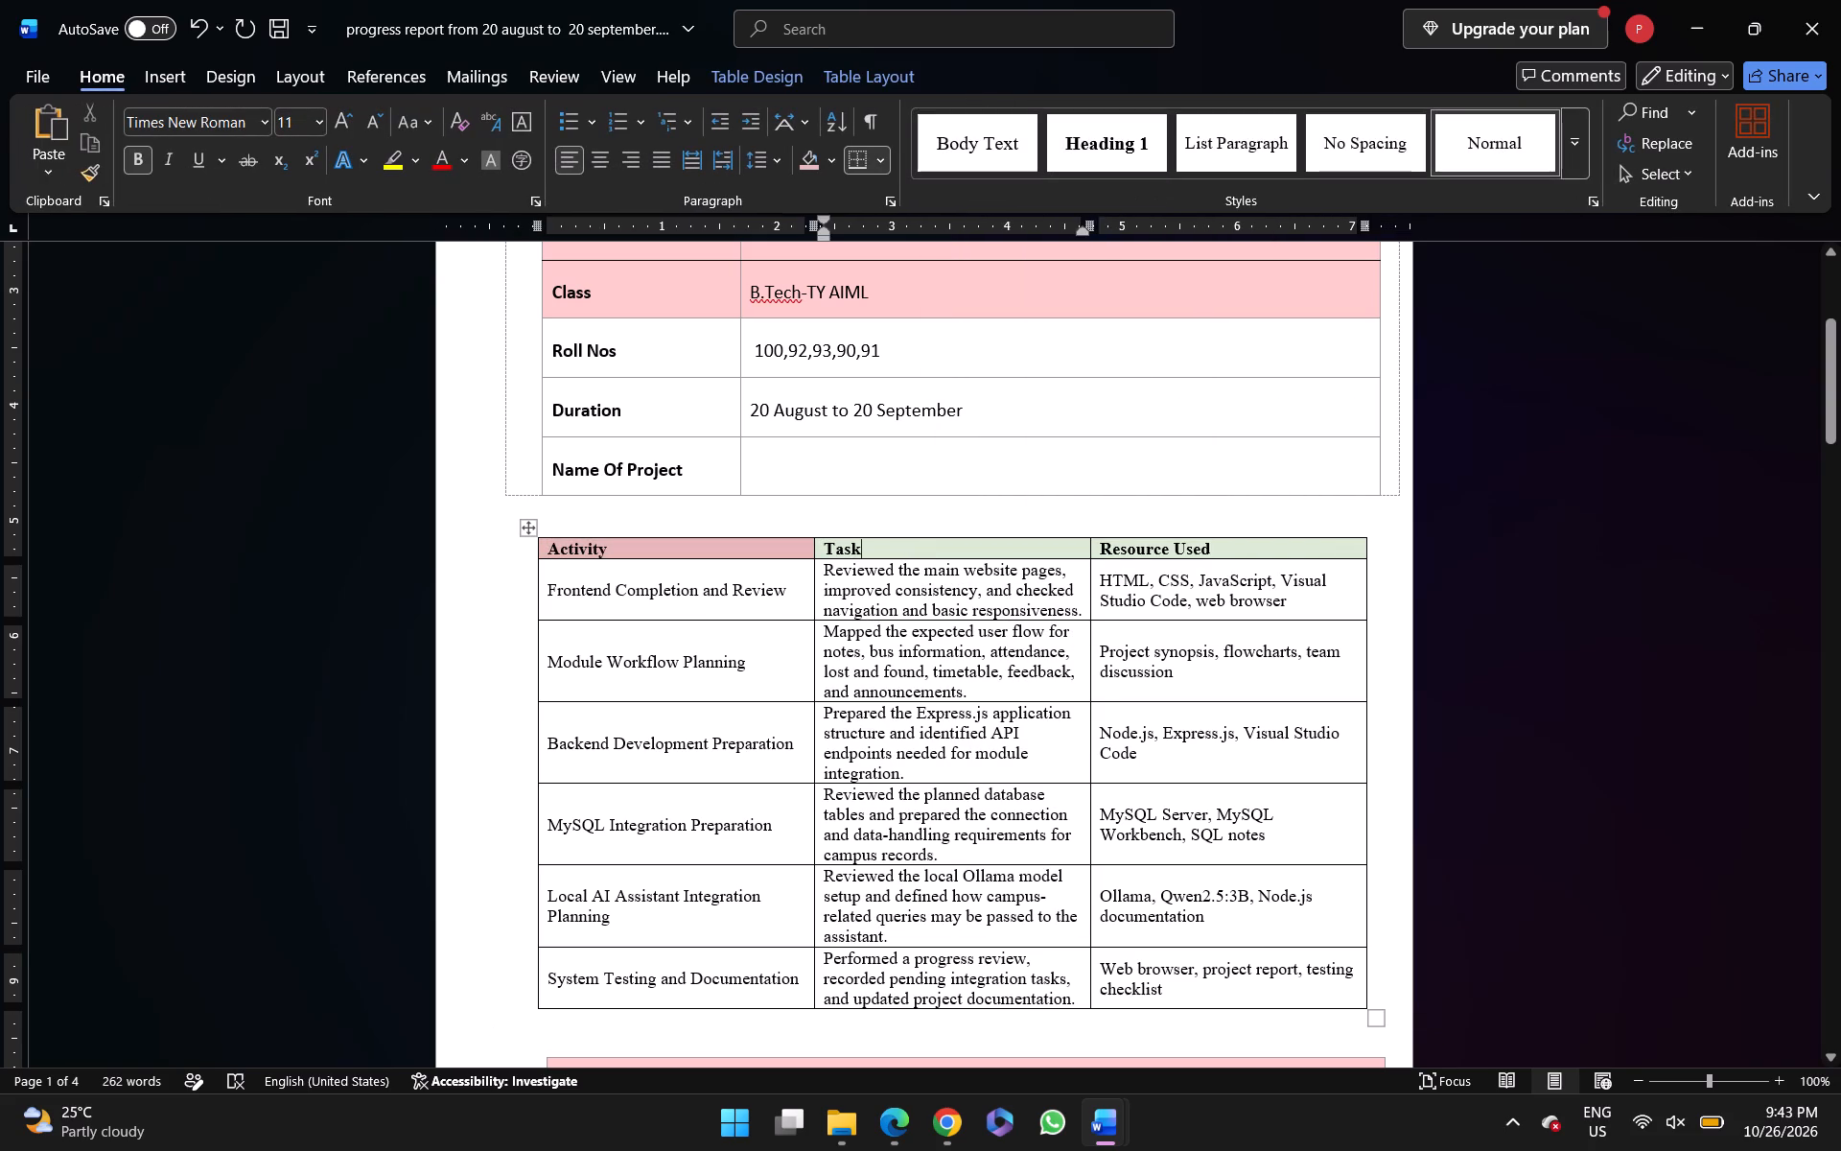
key("ctrl+shift+Down")
left_click(766, 84)
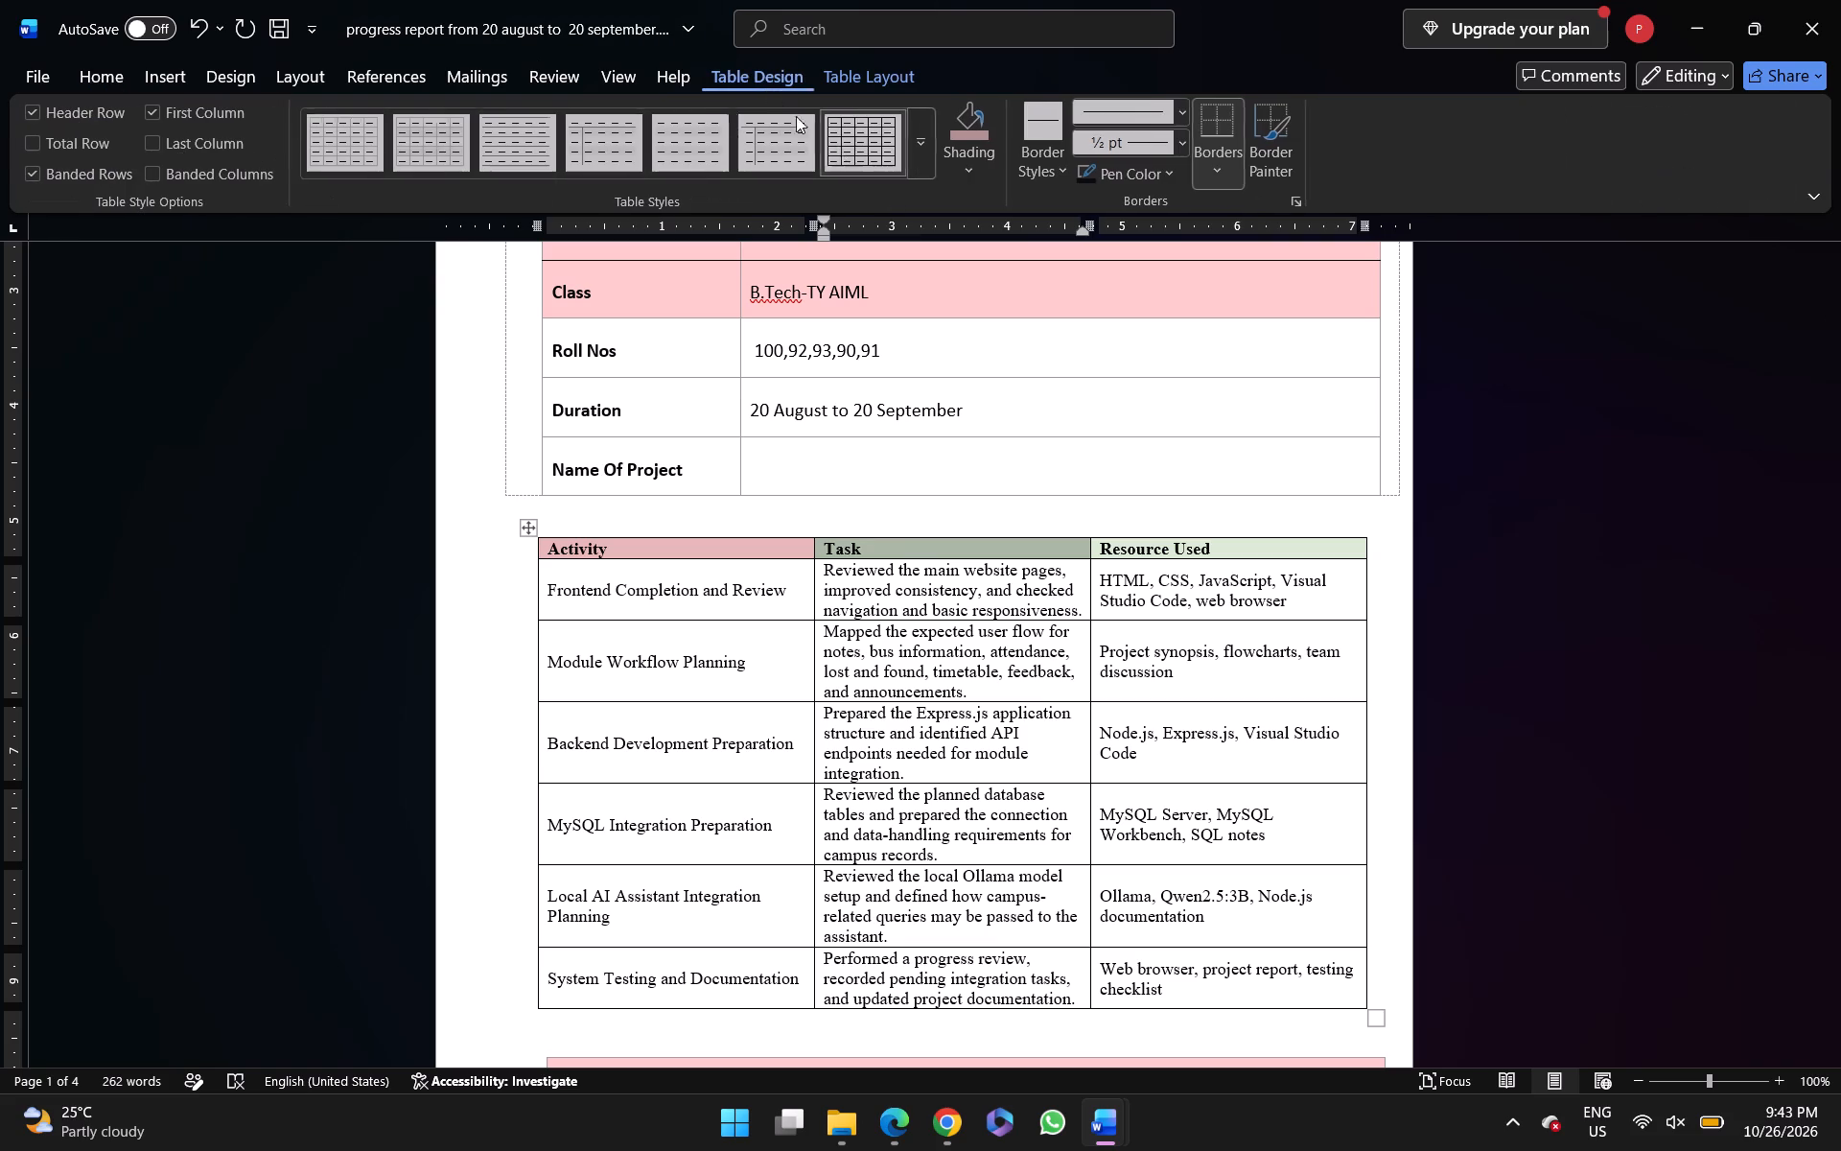
left_click(981, 123)
left_click(1192, 544)
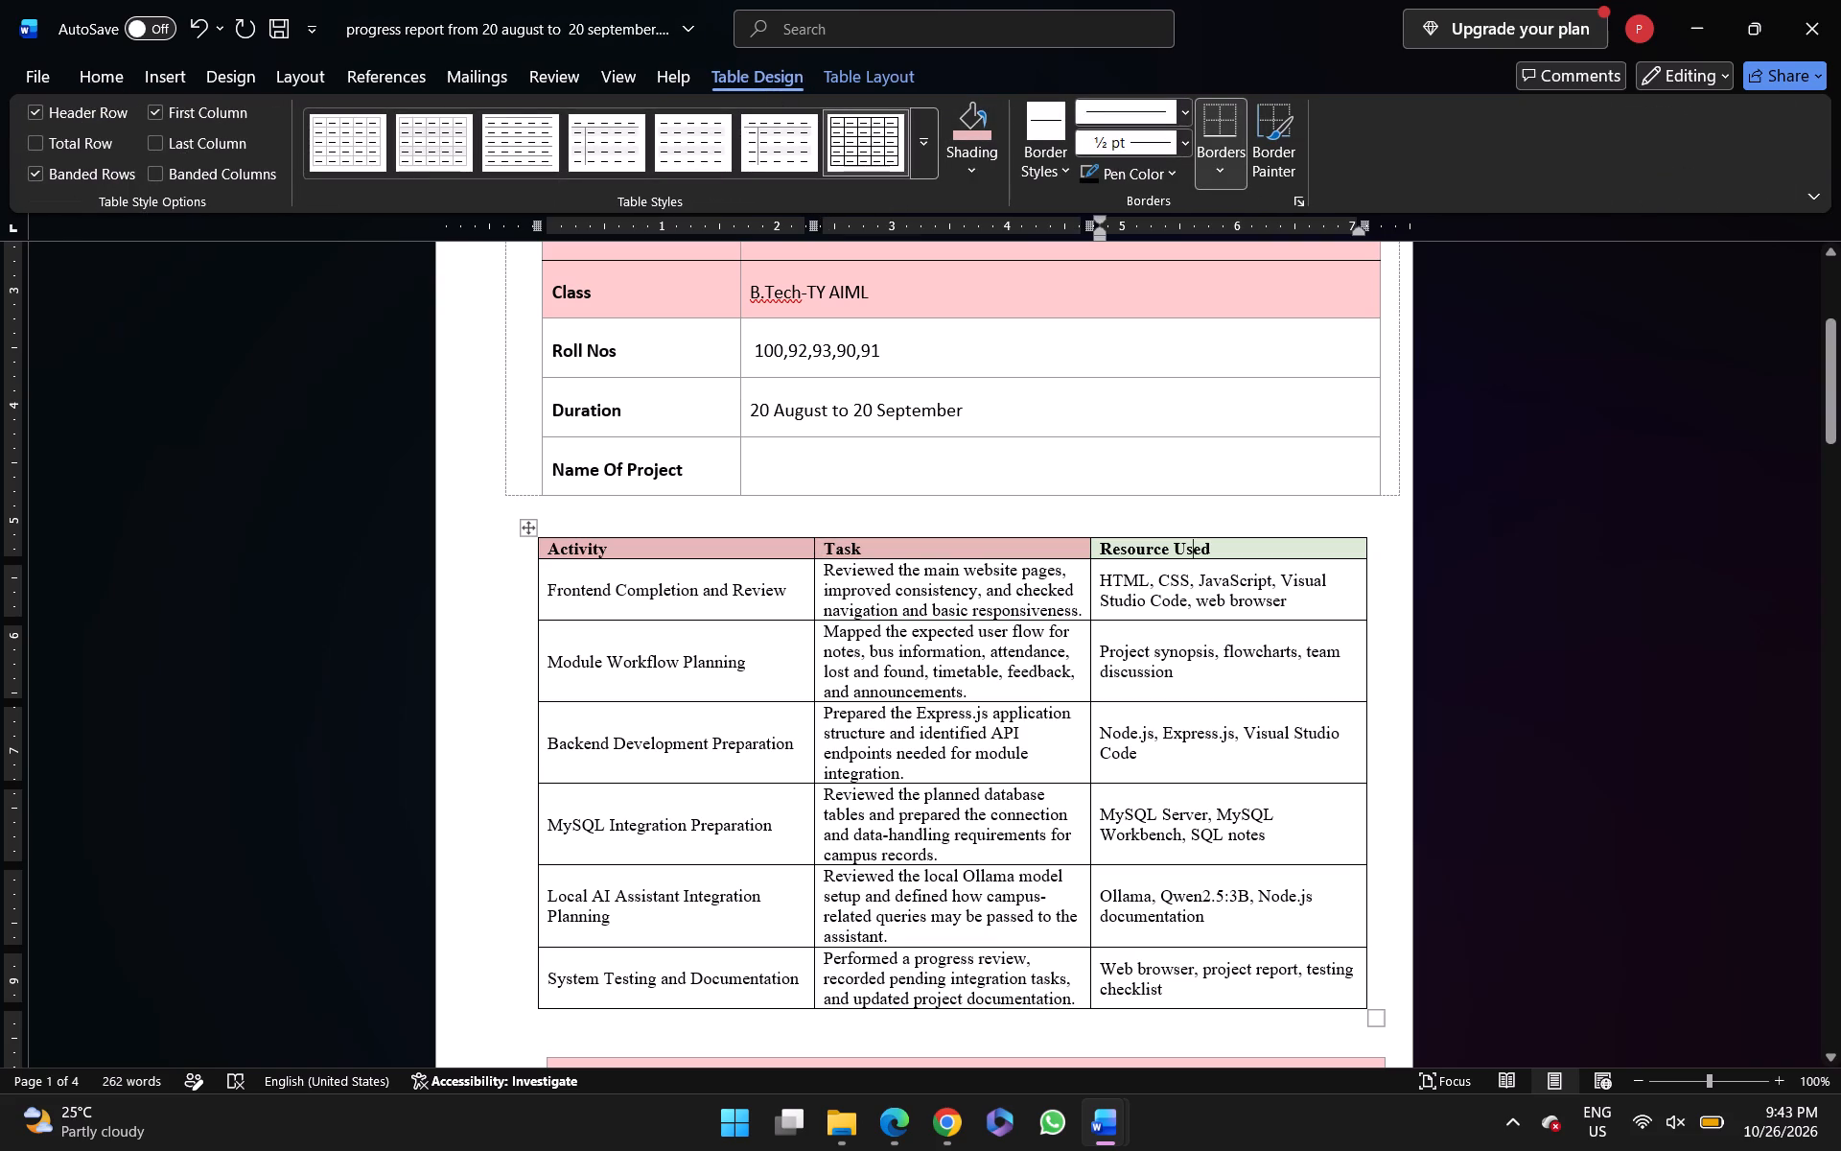
key("ctrl+shift+Down")
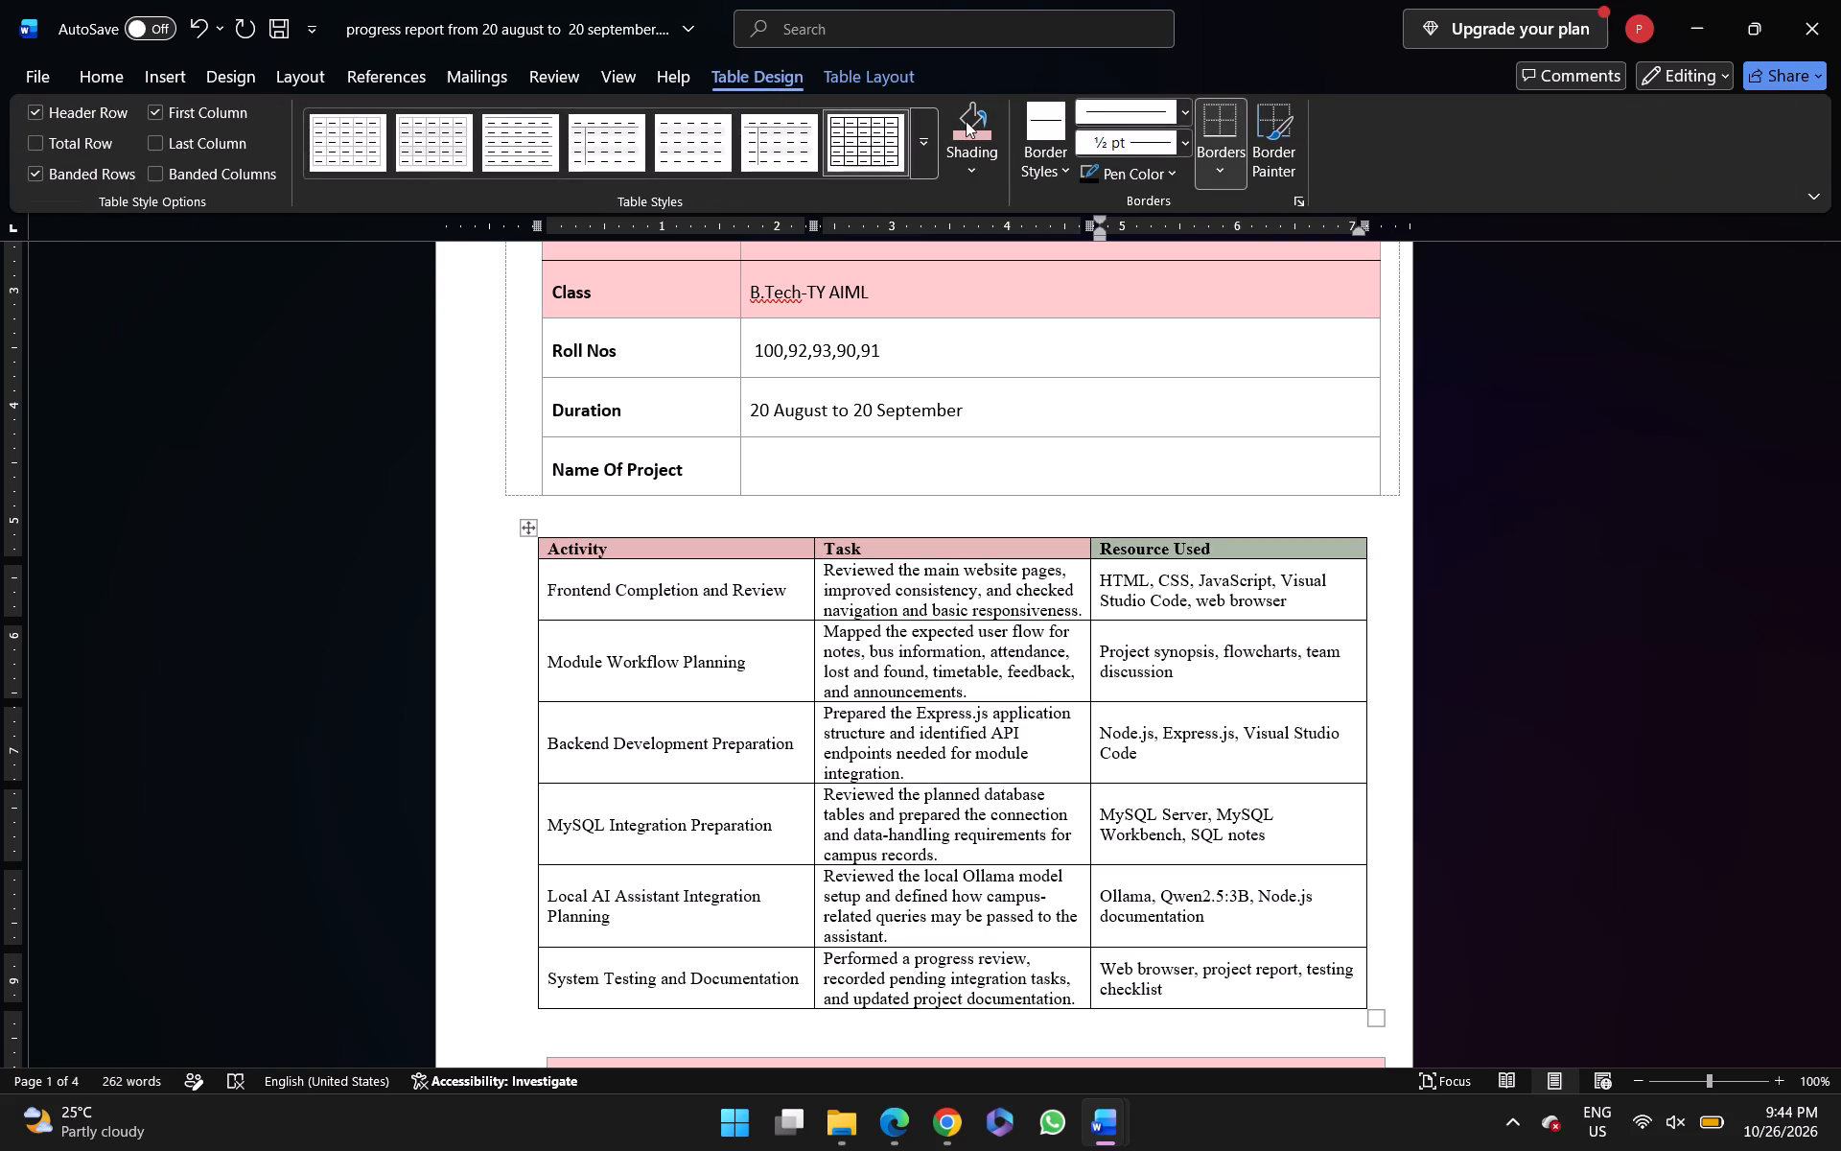
left_click(966, 121)
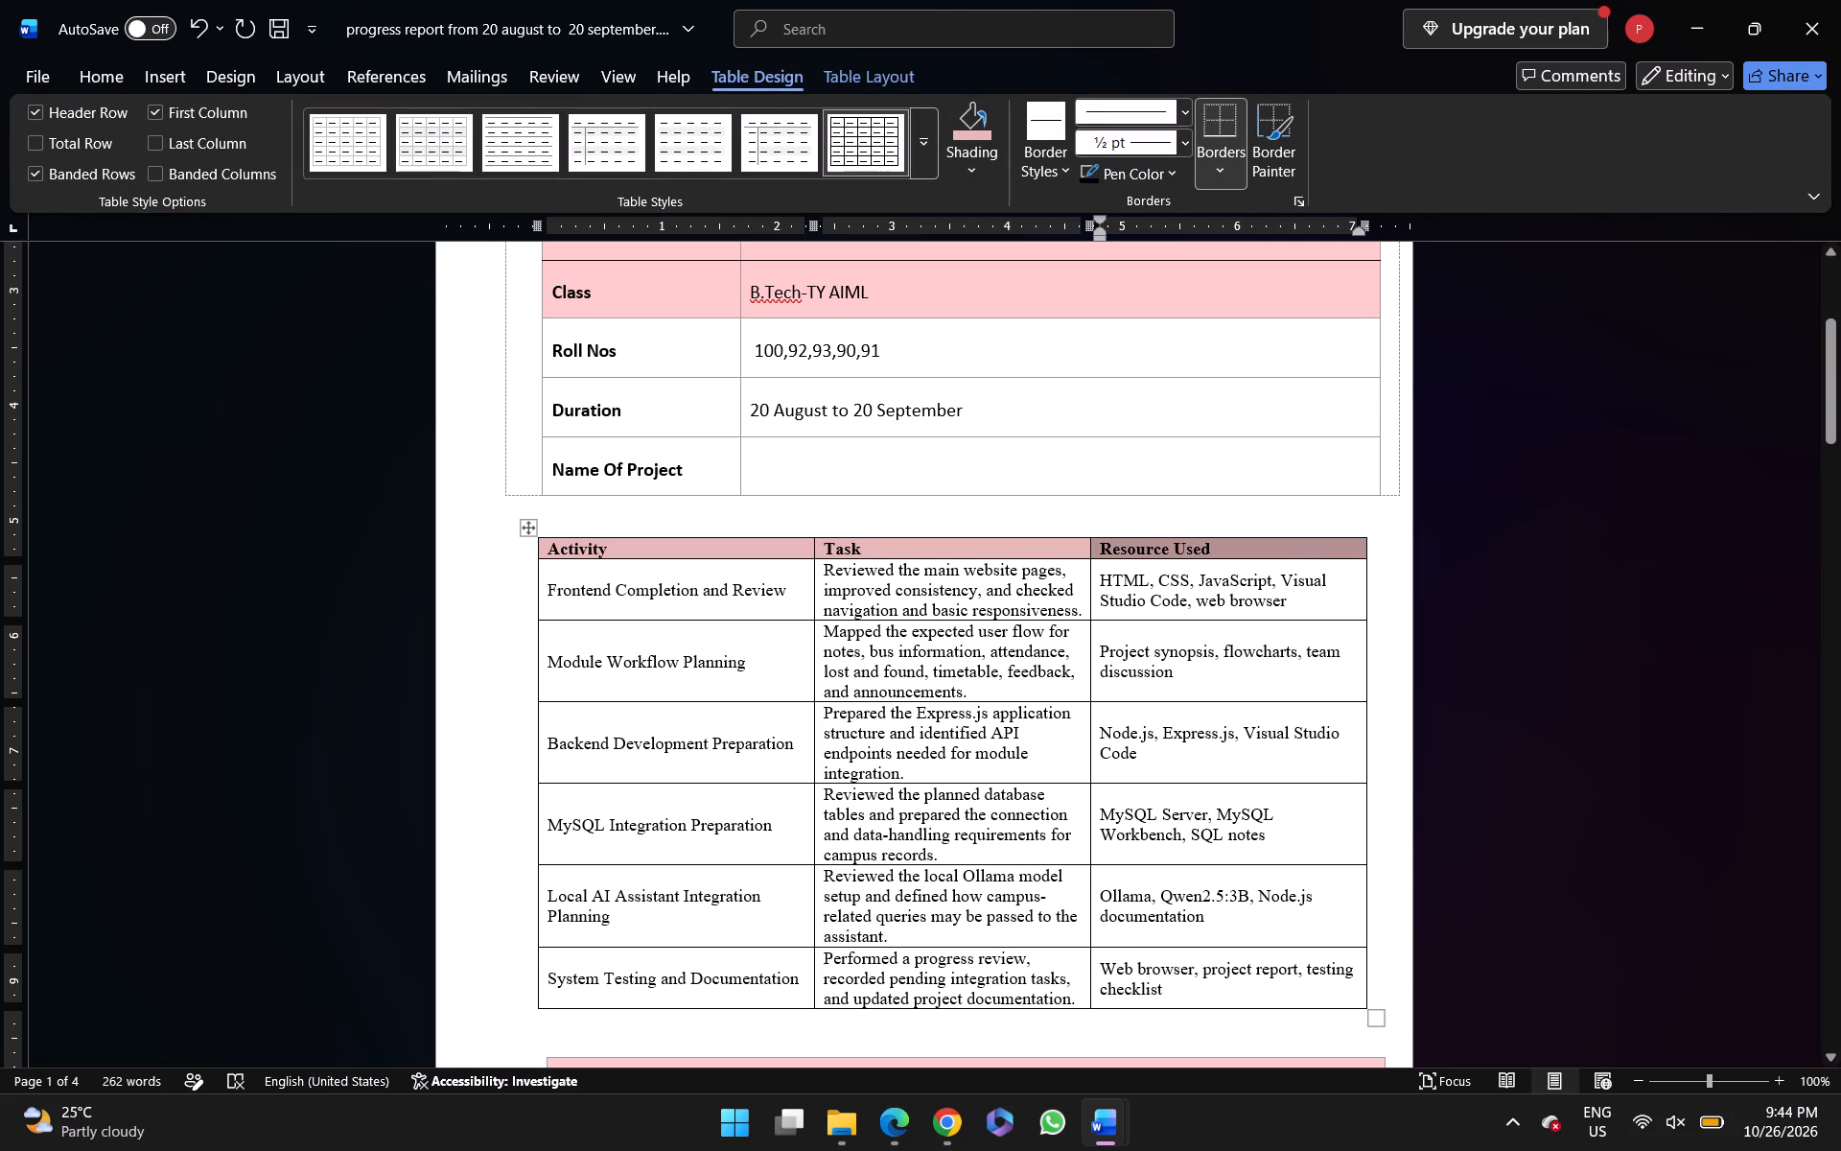
Make the activity table's header row about twice as tall.
left_click_drag(1311, 560, 1311, 584)
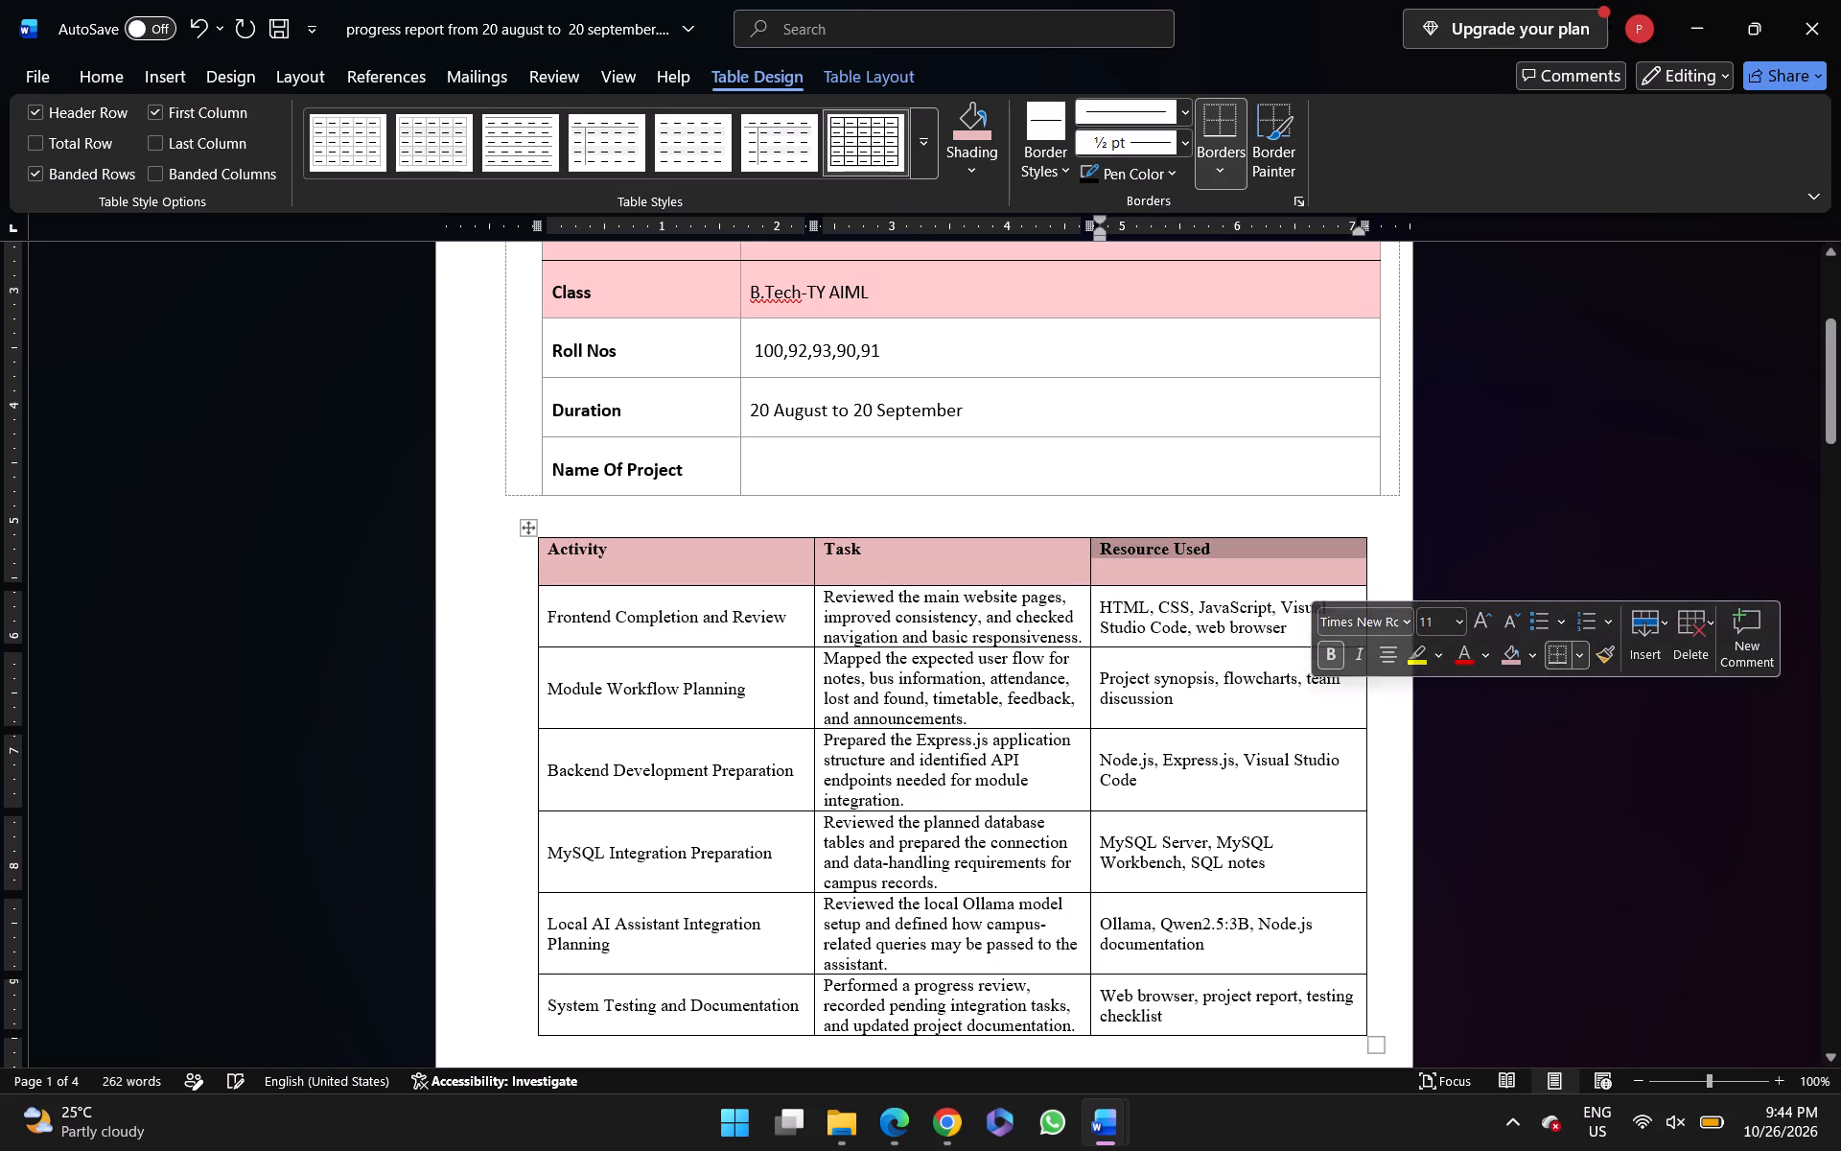
Centre the Activity, Task and Resource Used headings in the activity table's header row.
key("ctrl+shift+Left")
key("ctrl+shift+Left")
key("Down")
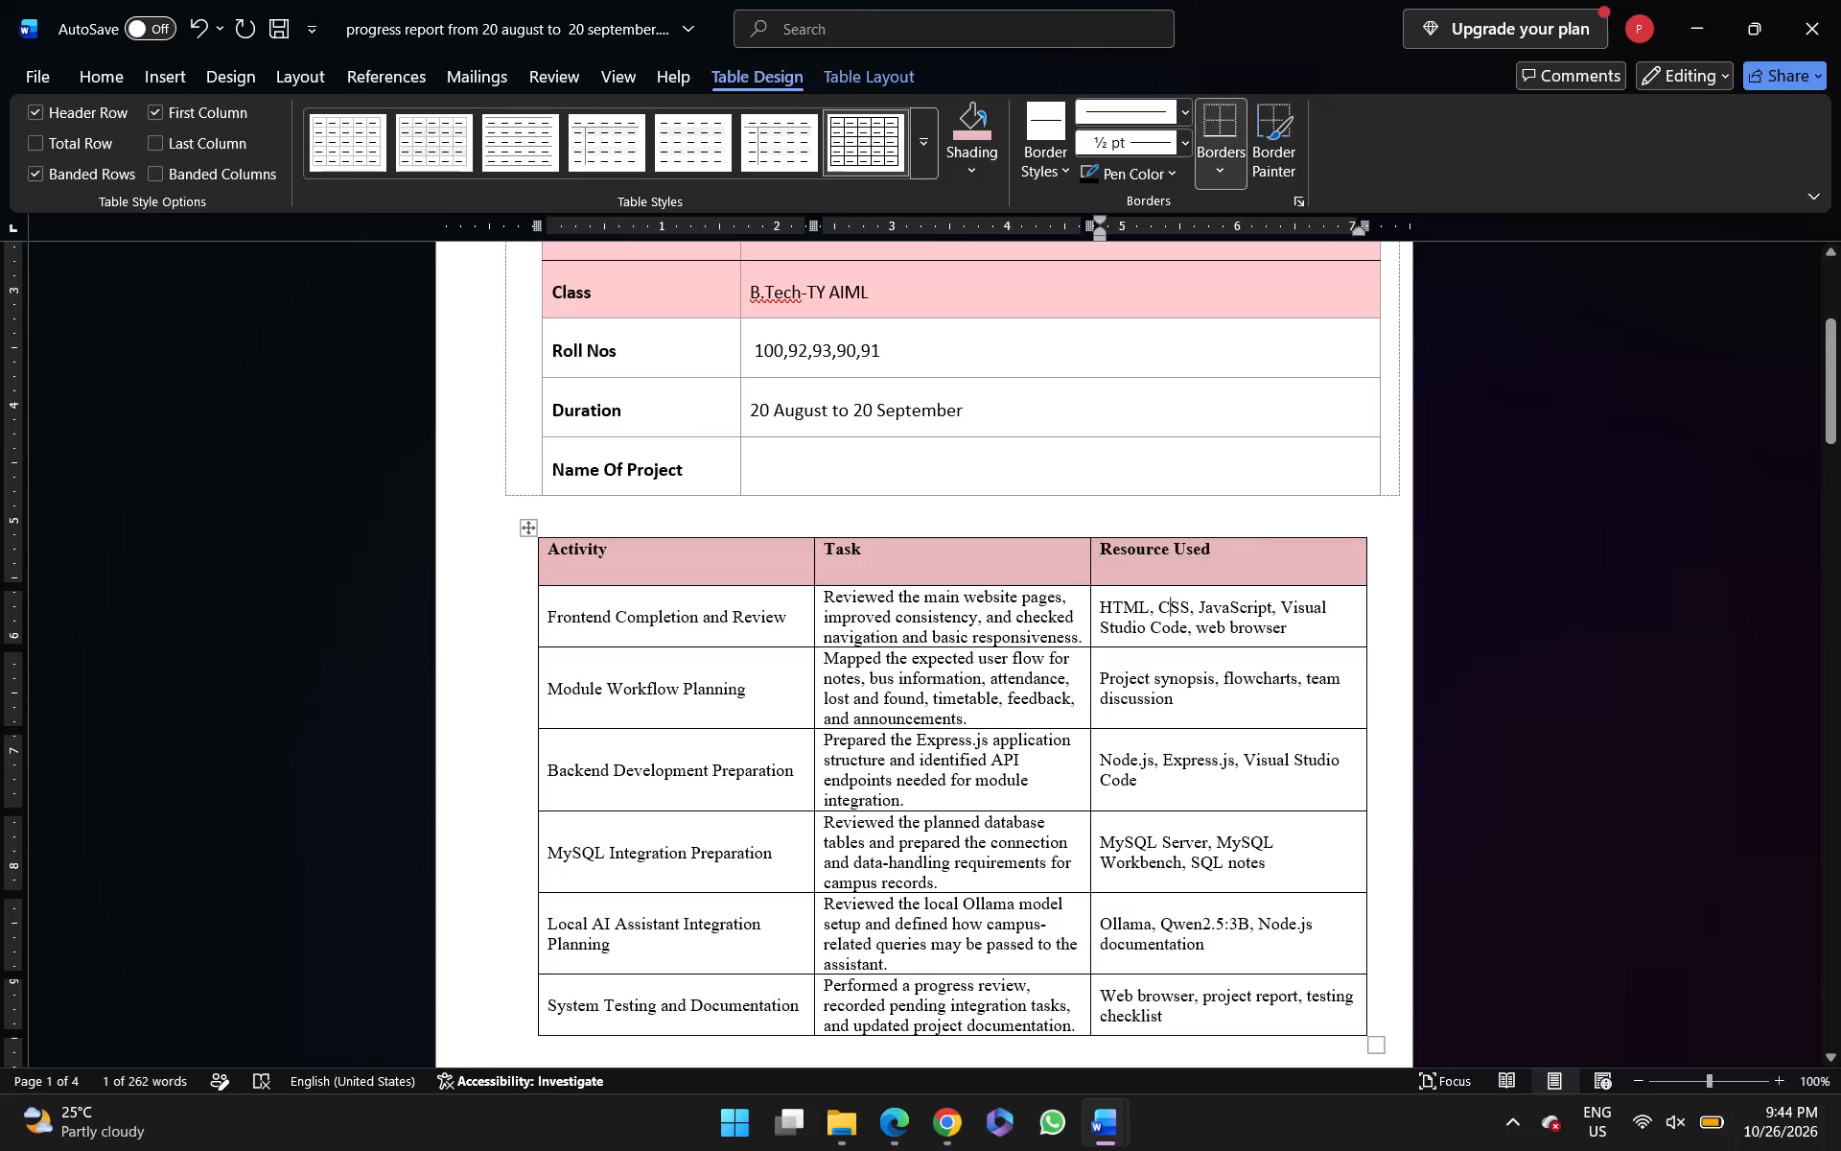
key("Up")
key("Right")
key("Right")
key("Right")
key("Right")
key("Right")
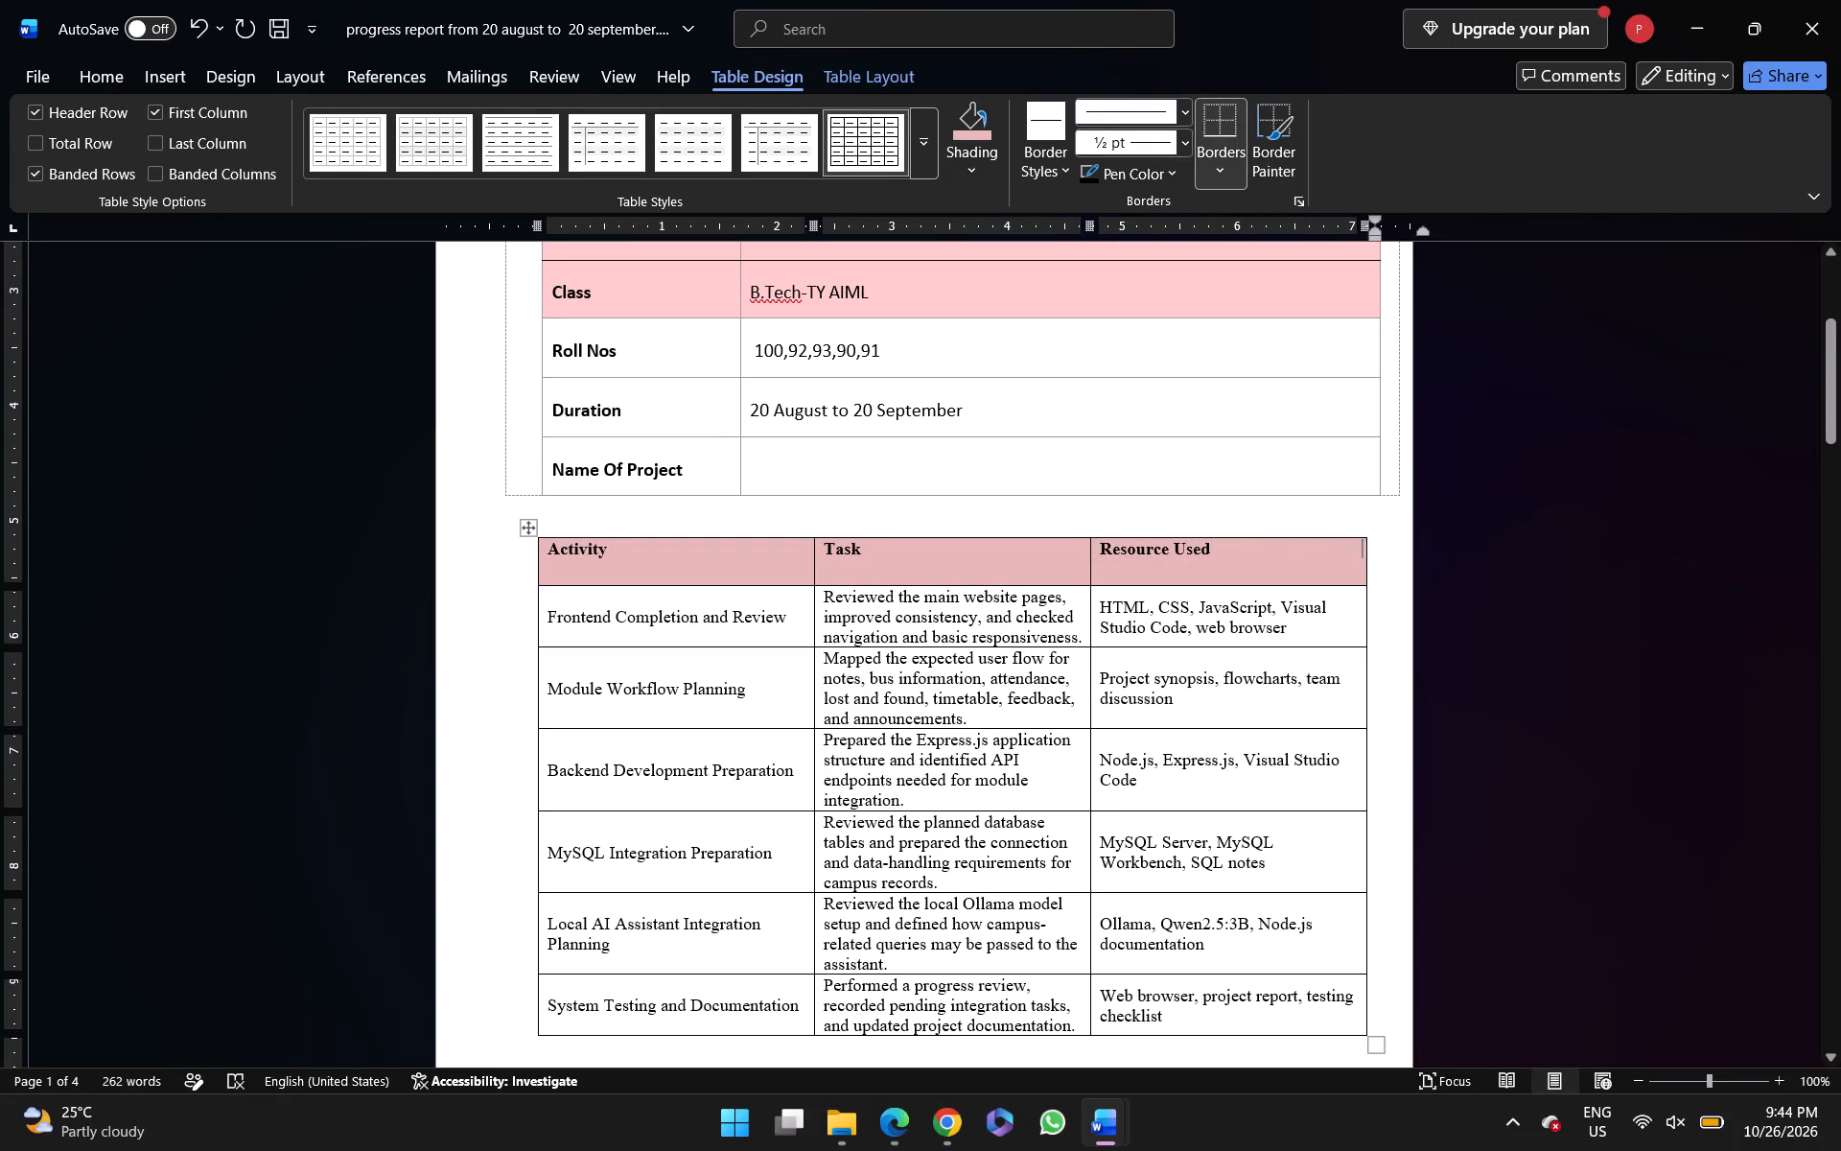
key("Right")
key("Left")
key("Left")
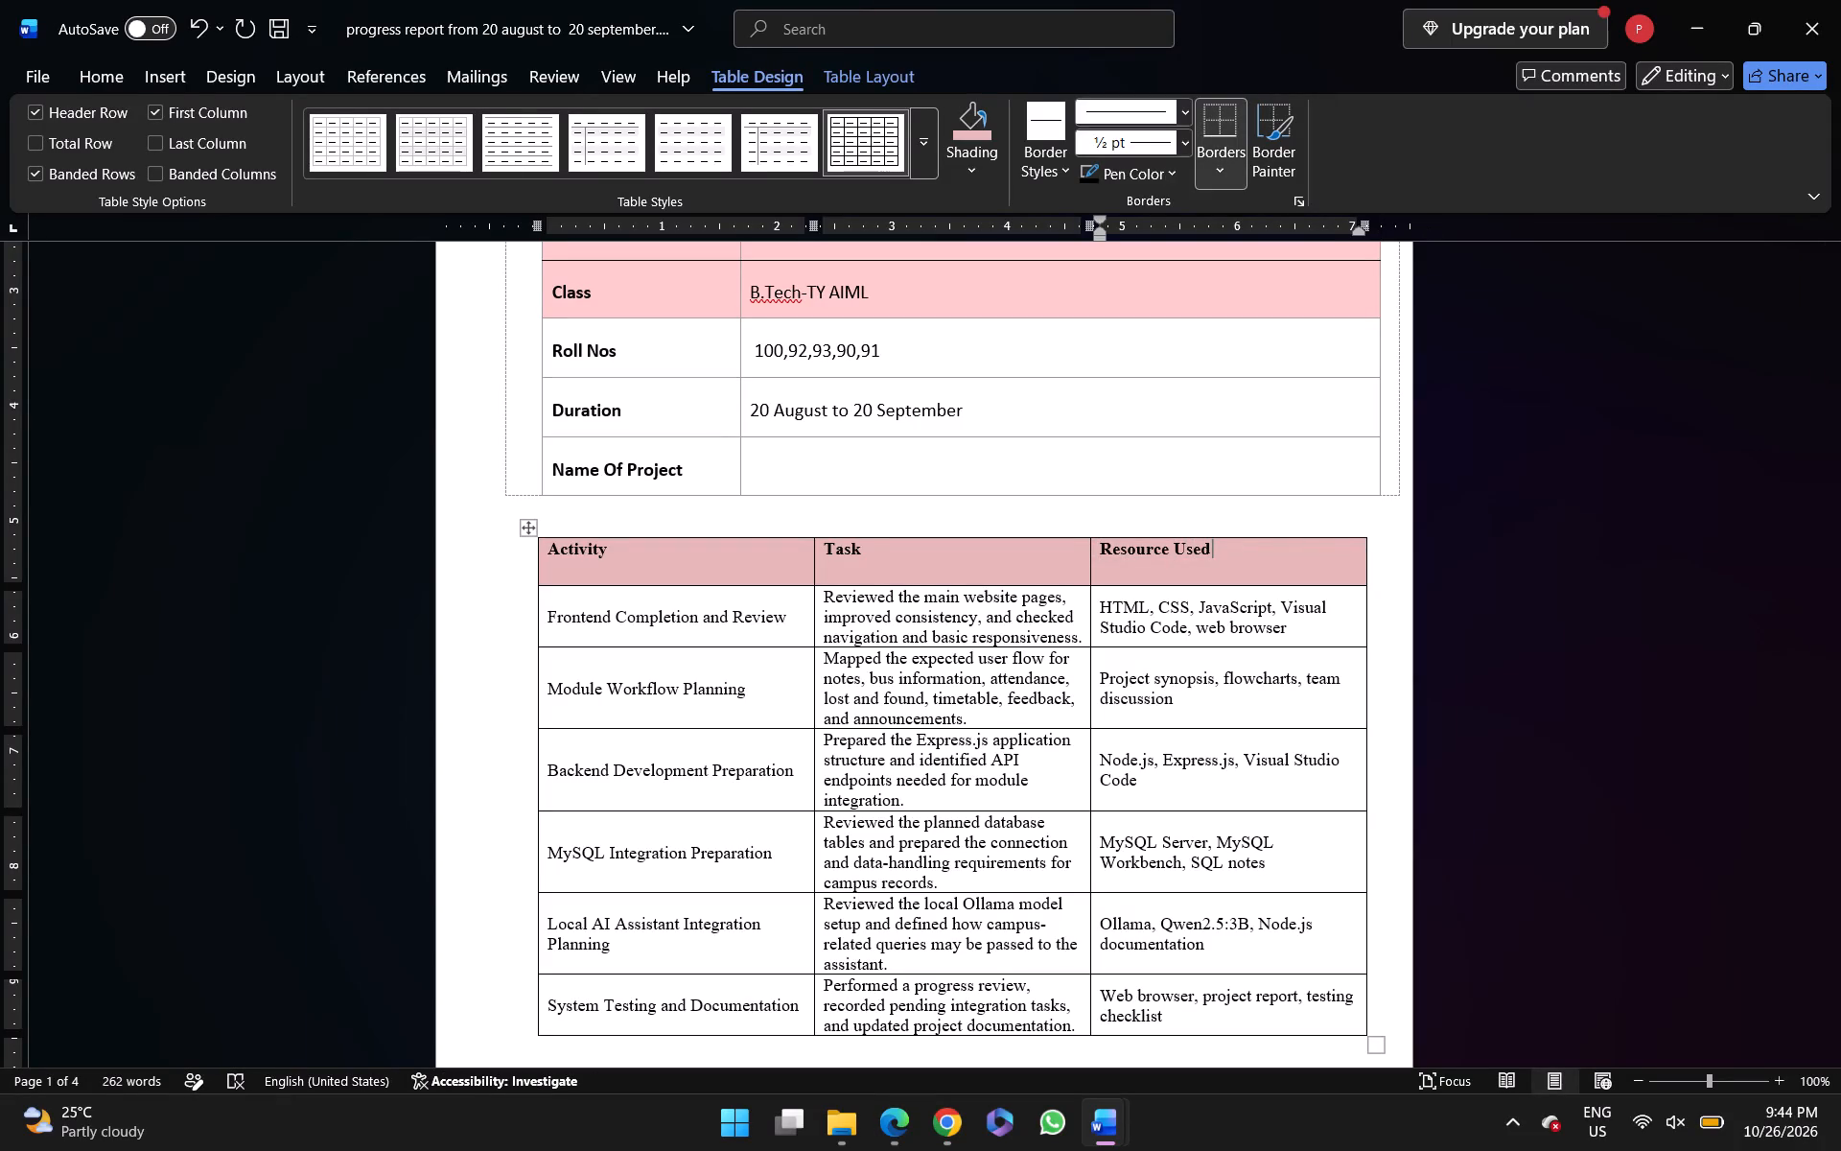
key("Right")
key("Left")
key("Right")
key("ctrl+shift+Left")
key("ctrl+shift+Left")
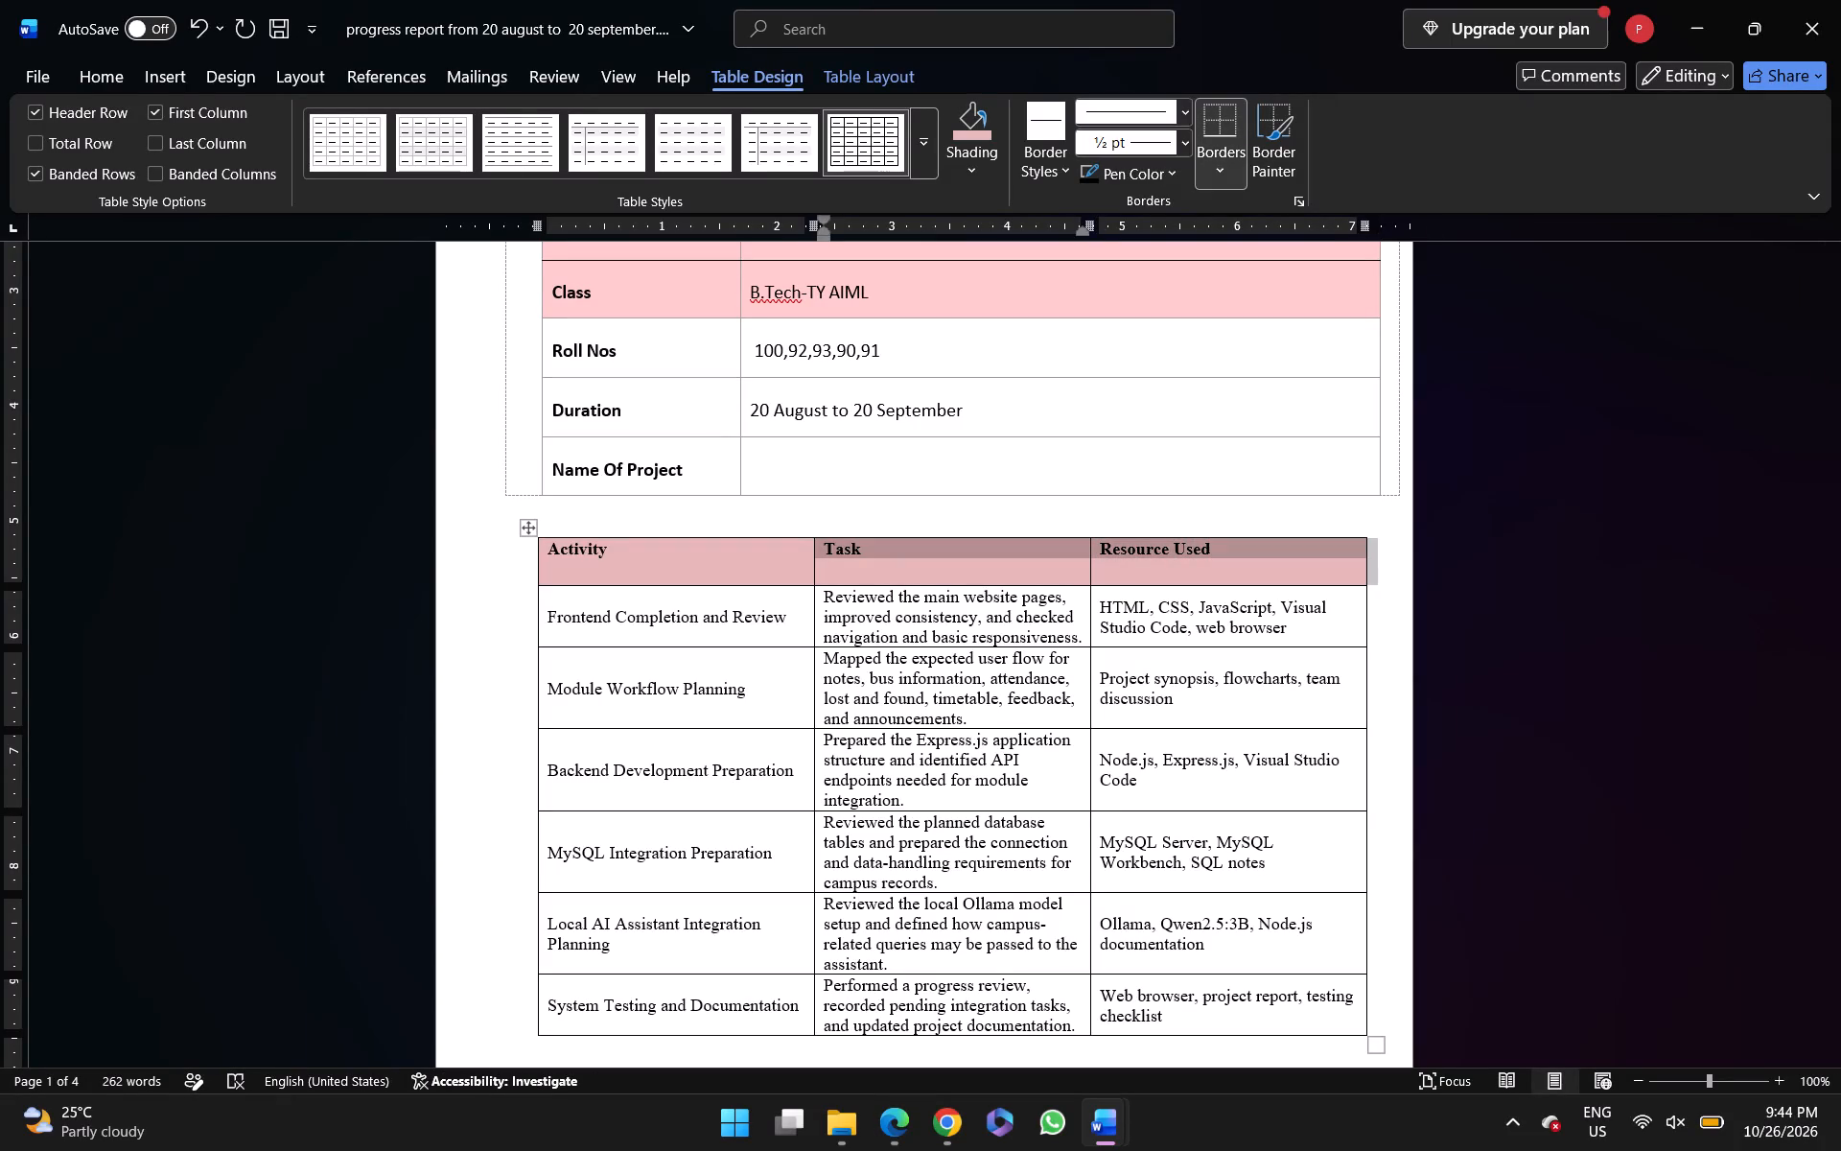
key("ctrl+shift+Left")
key("ctrl+shift+Left")
key("ctrl+shift+Right")
key("ctrl+e")
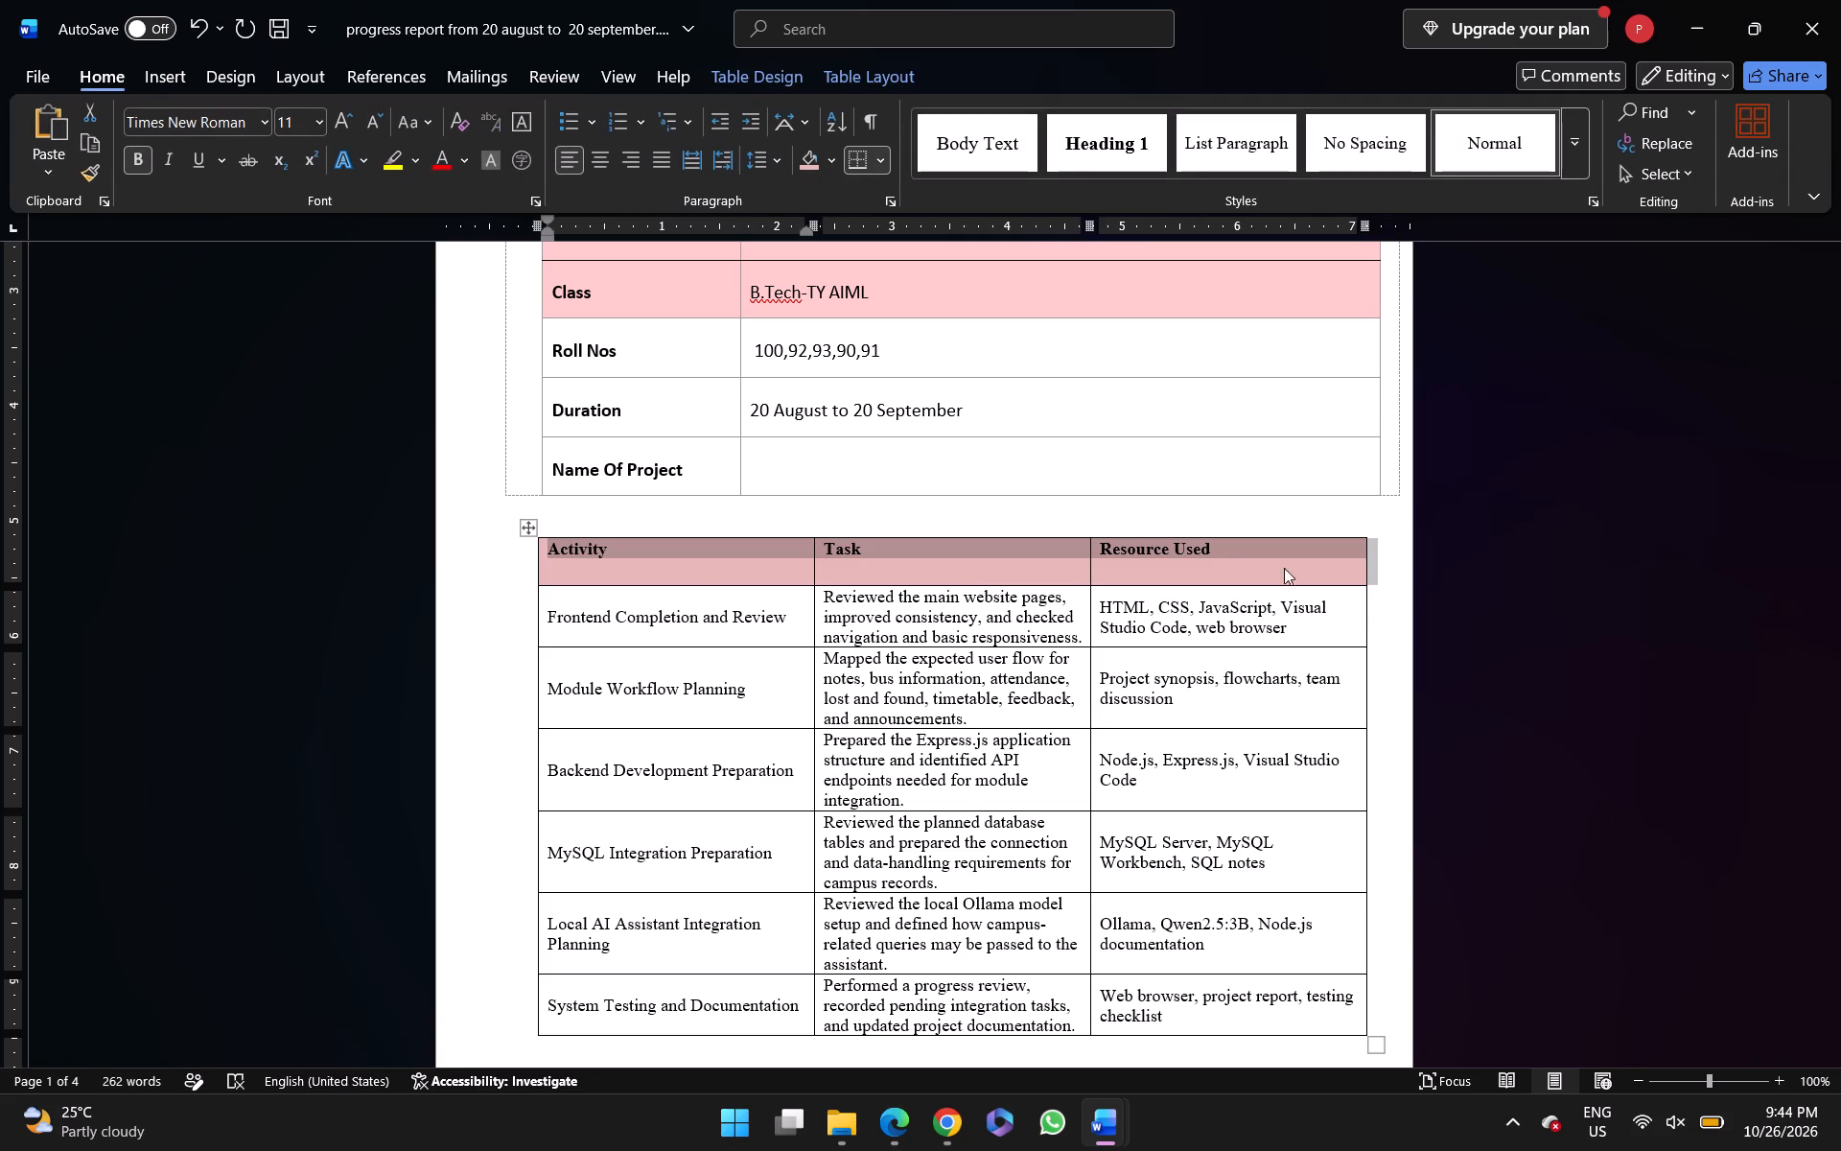
left_click(1284, 568)
Compare the report's layout with Progress report (1).docx and check the Month 3 section of MyCampus_Progress_Report_August_to_October.docx.
scroll(1141, 644, "up", 4)
scroll(1141, 644, "down", 3)
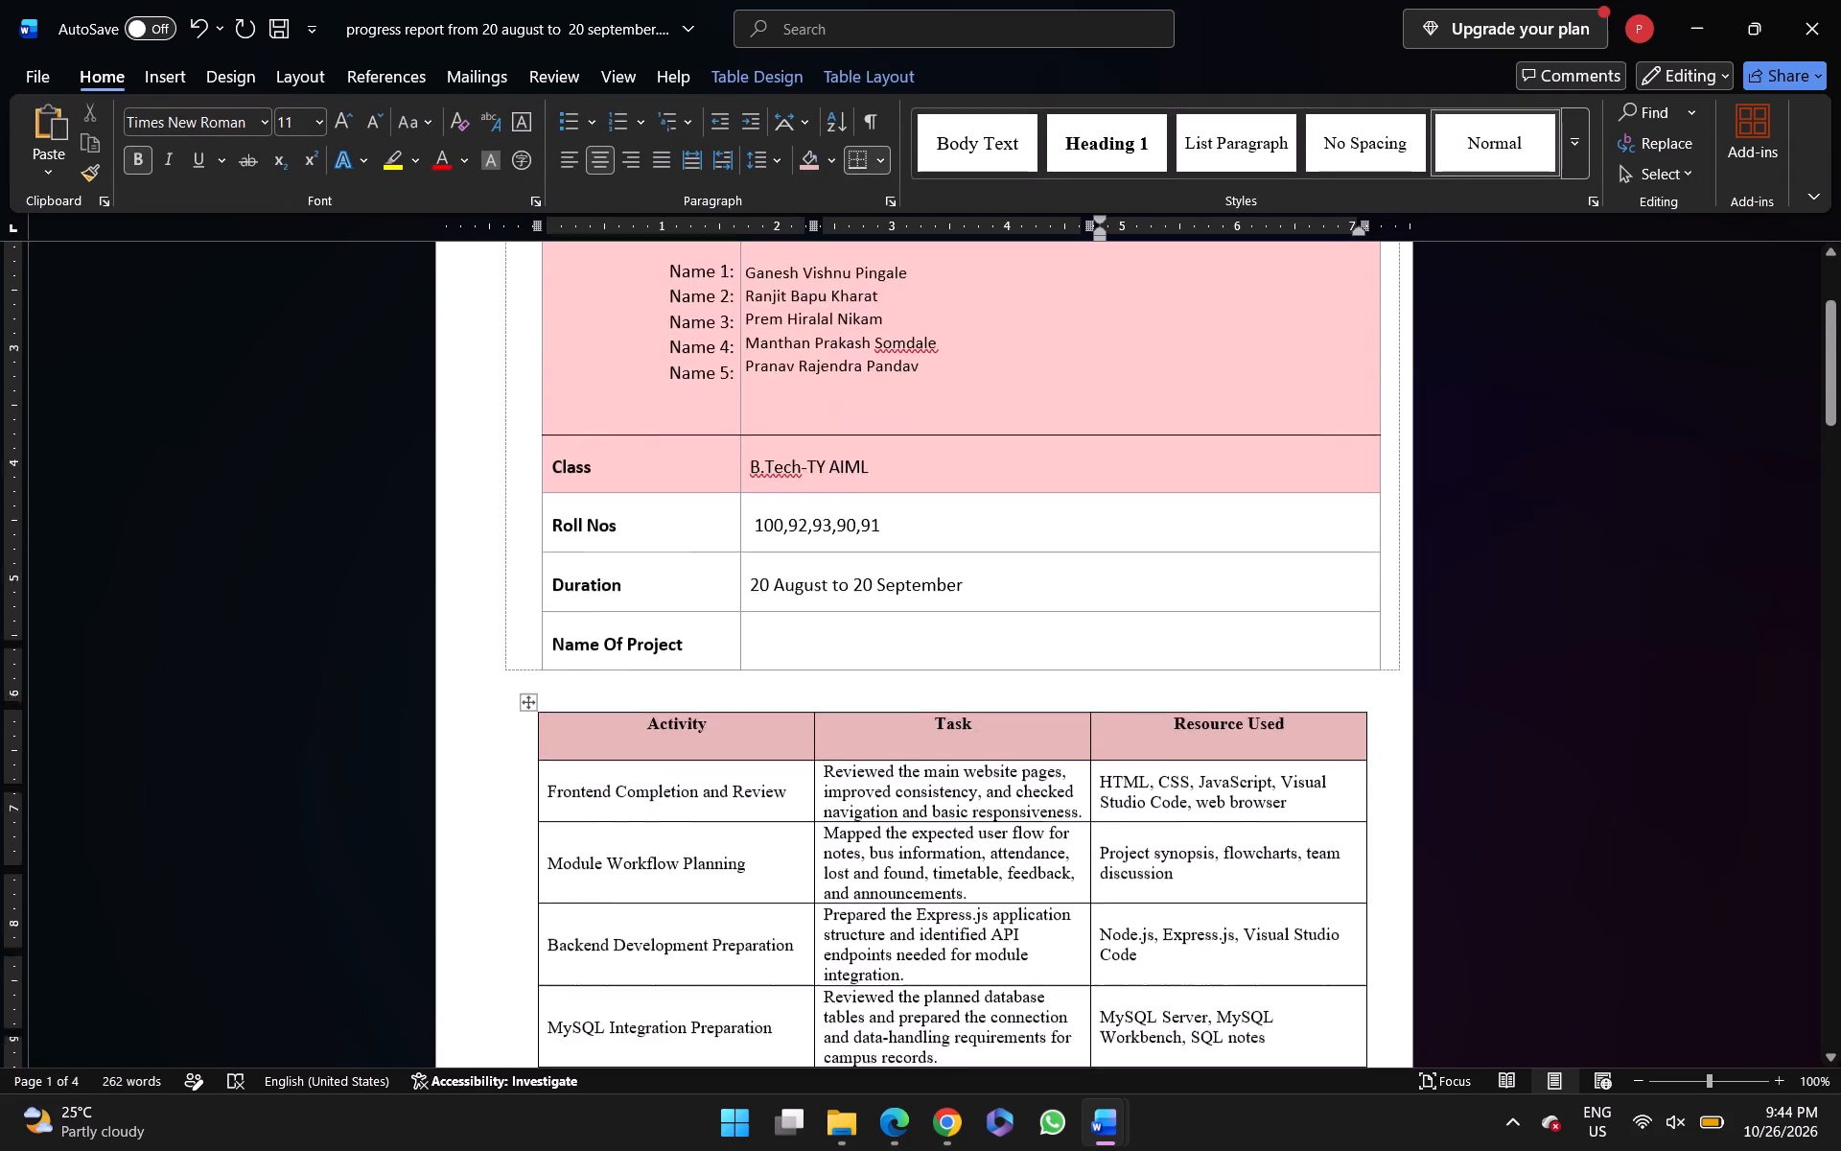
scroll(1141, 644, "down", 3)
key("alt+Tab")
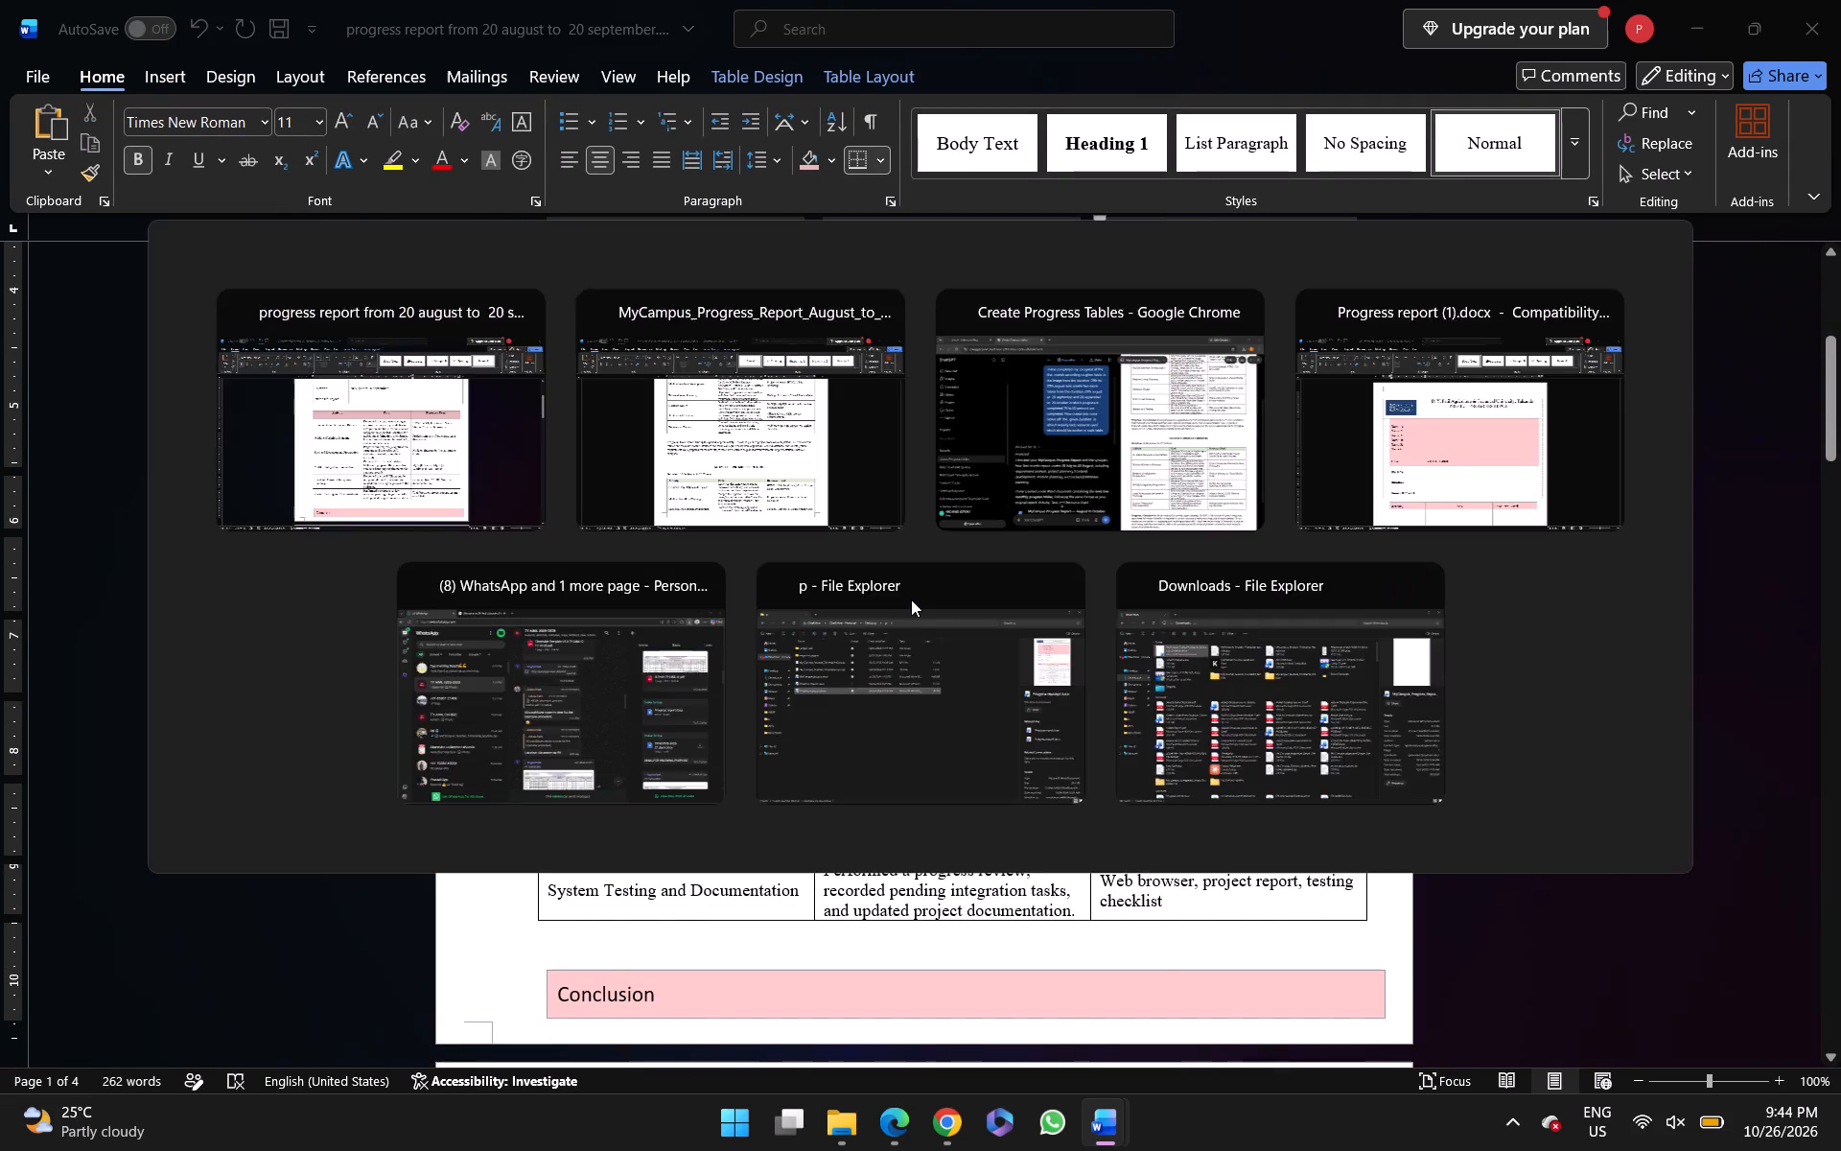
key("alt+Tab")
key("alt+Tab")
key("alt+Tab")
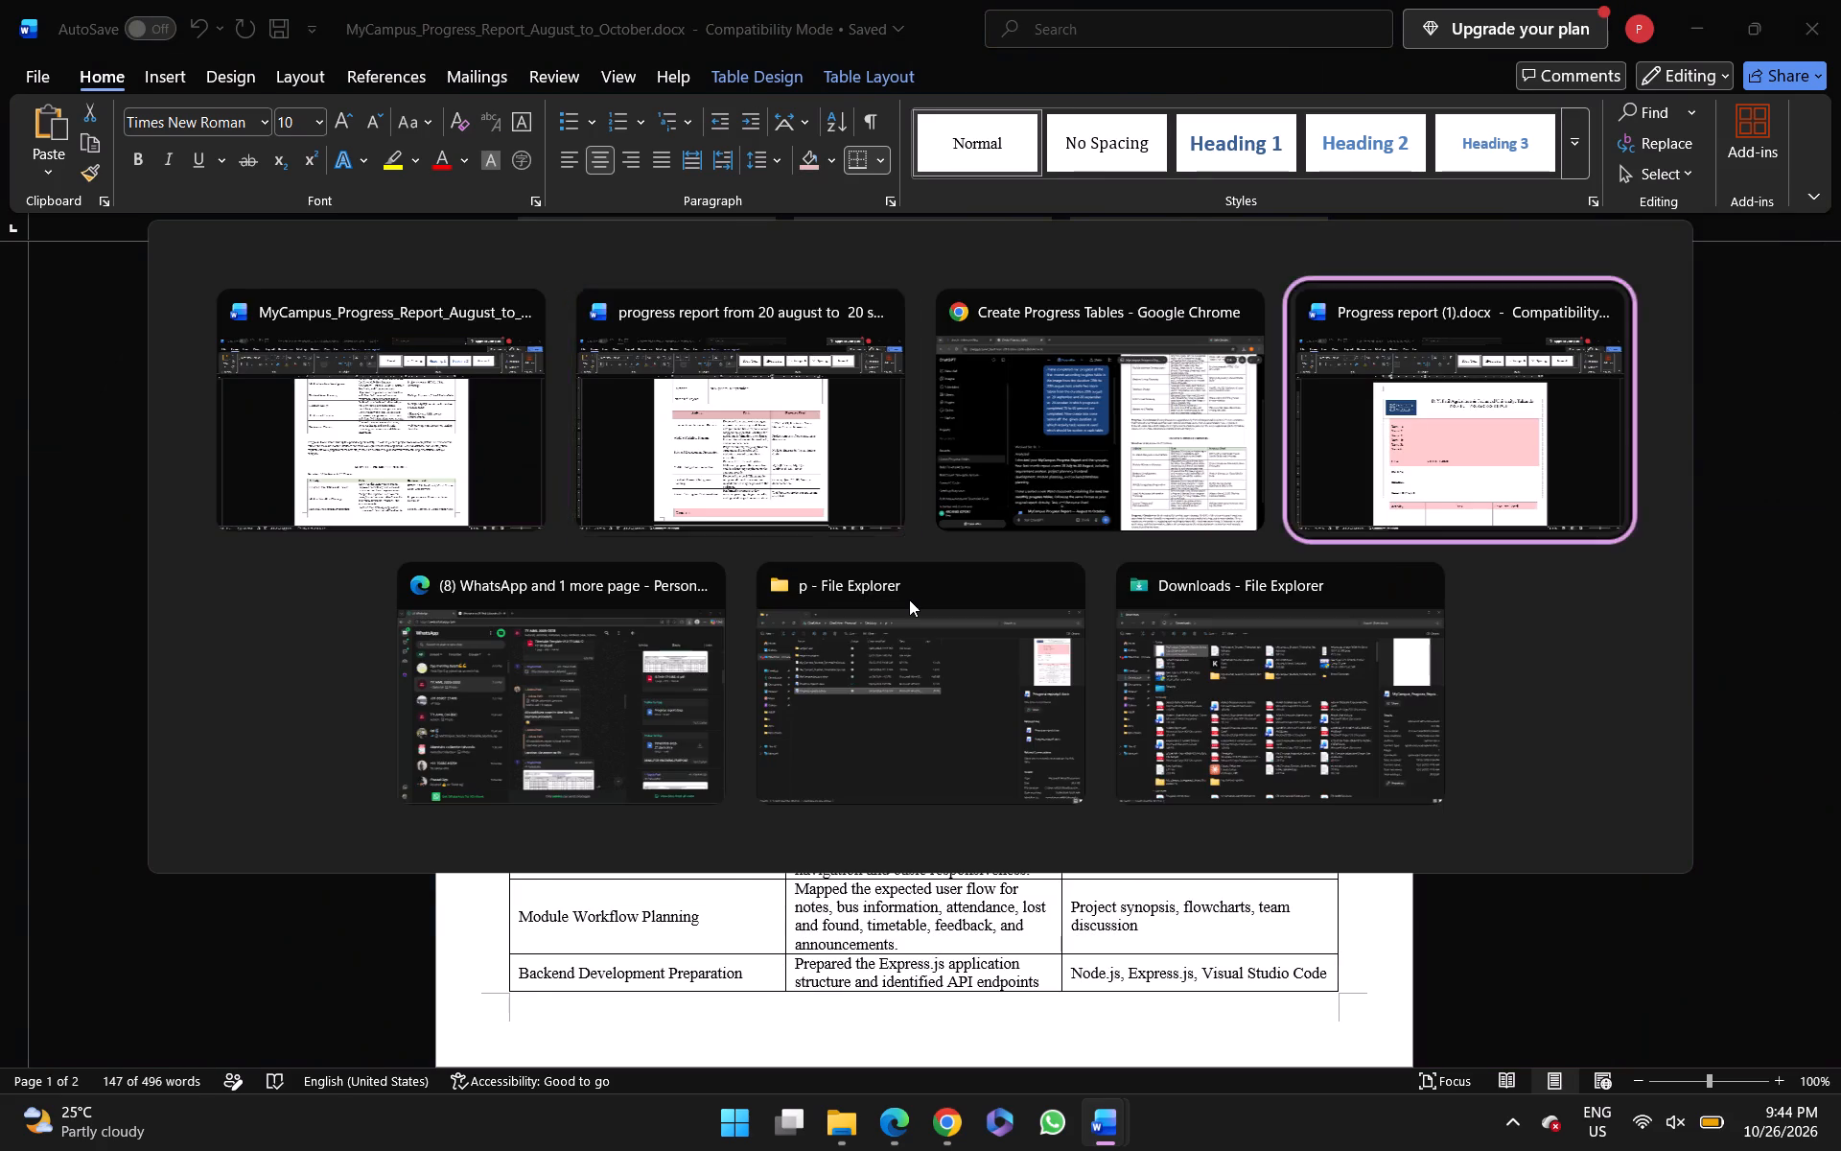
scroll(909, 599, "down", 10)
scroll(909, 599, "up", 1)
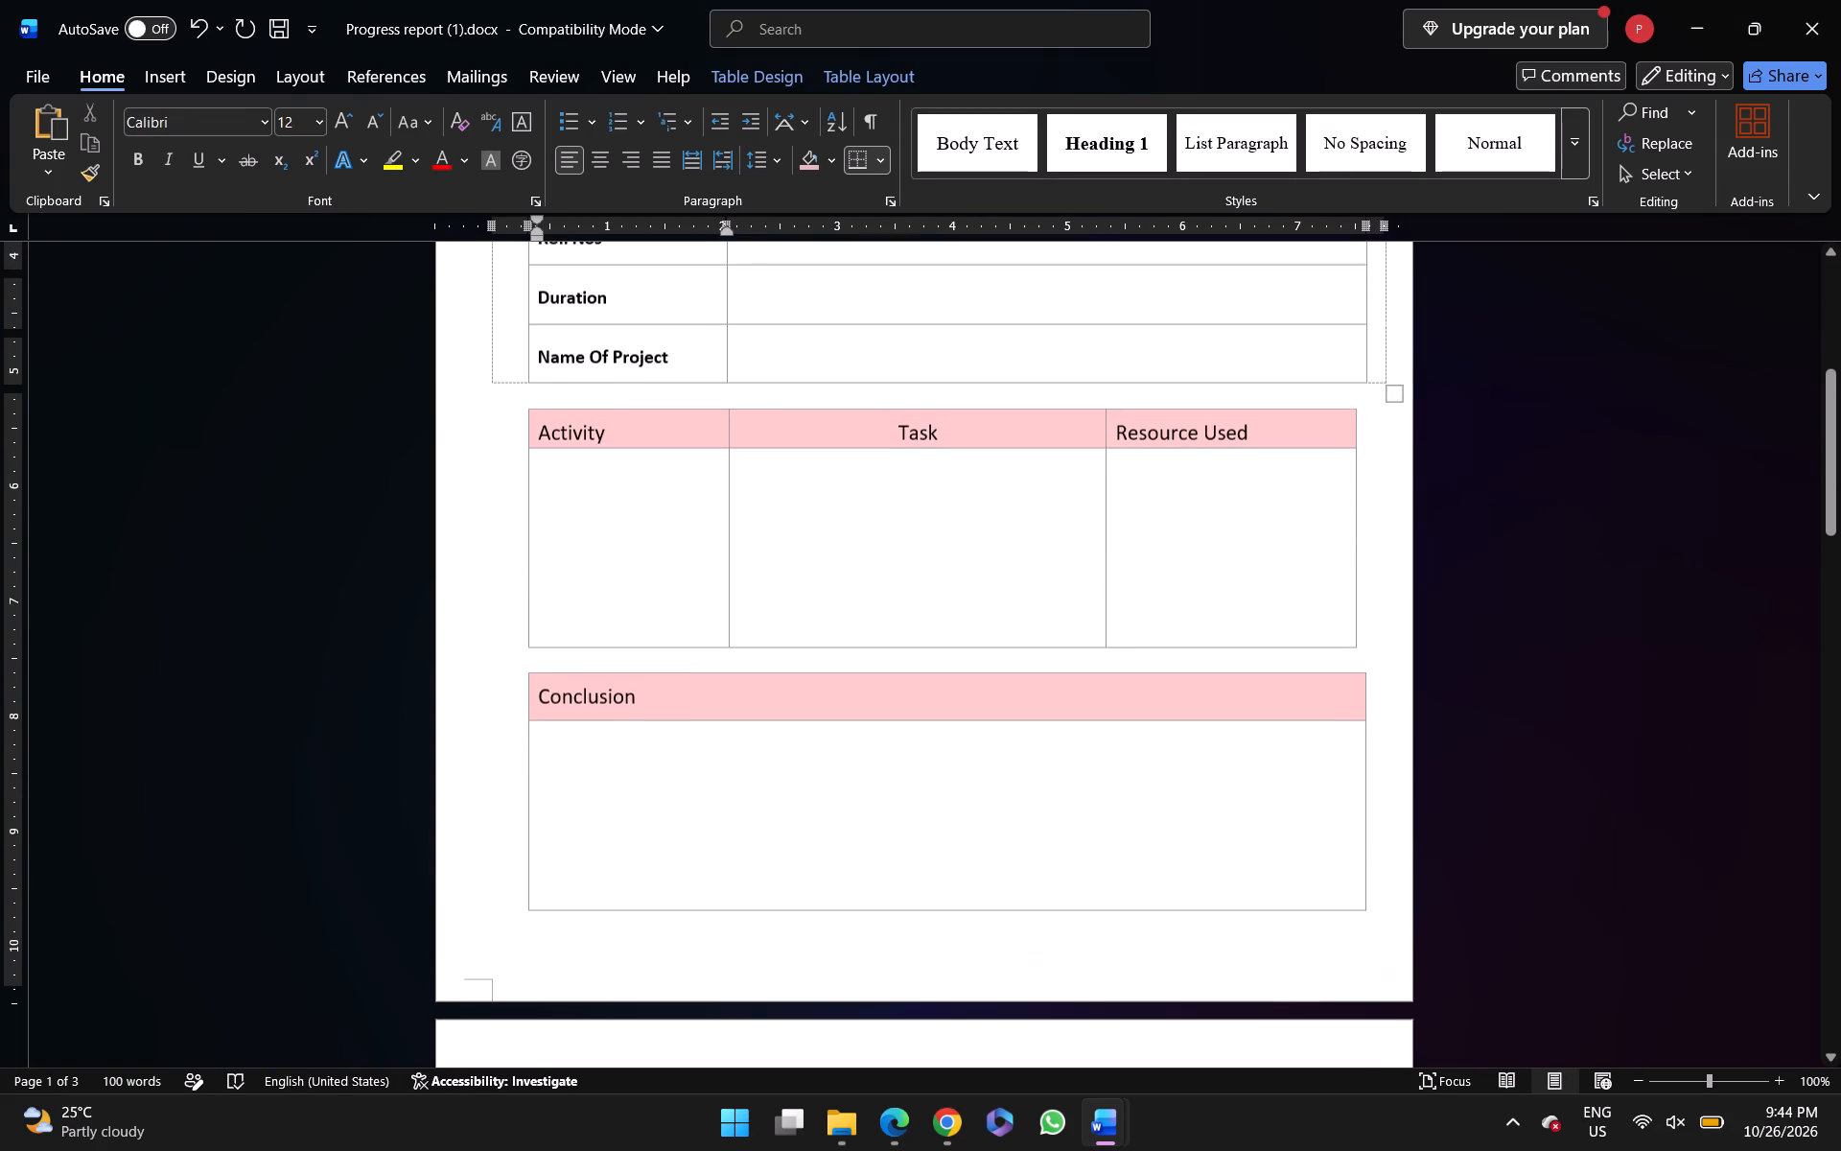
key("alt+Tab")
key("alt+Tab")
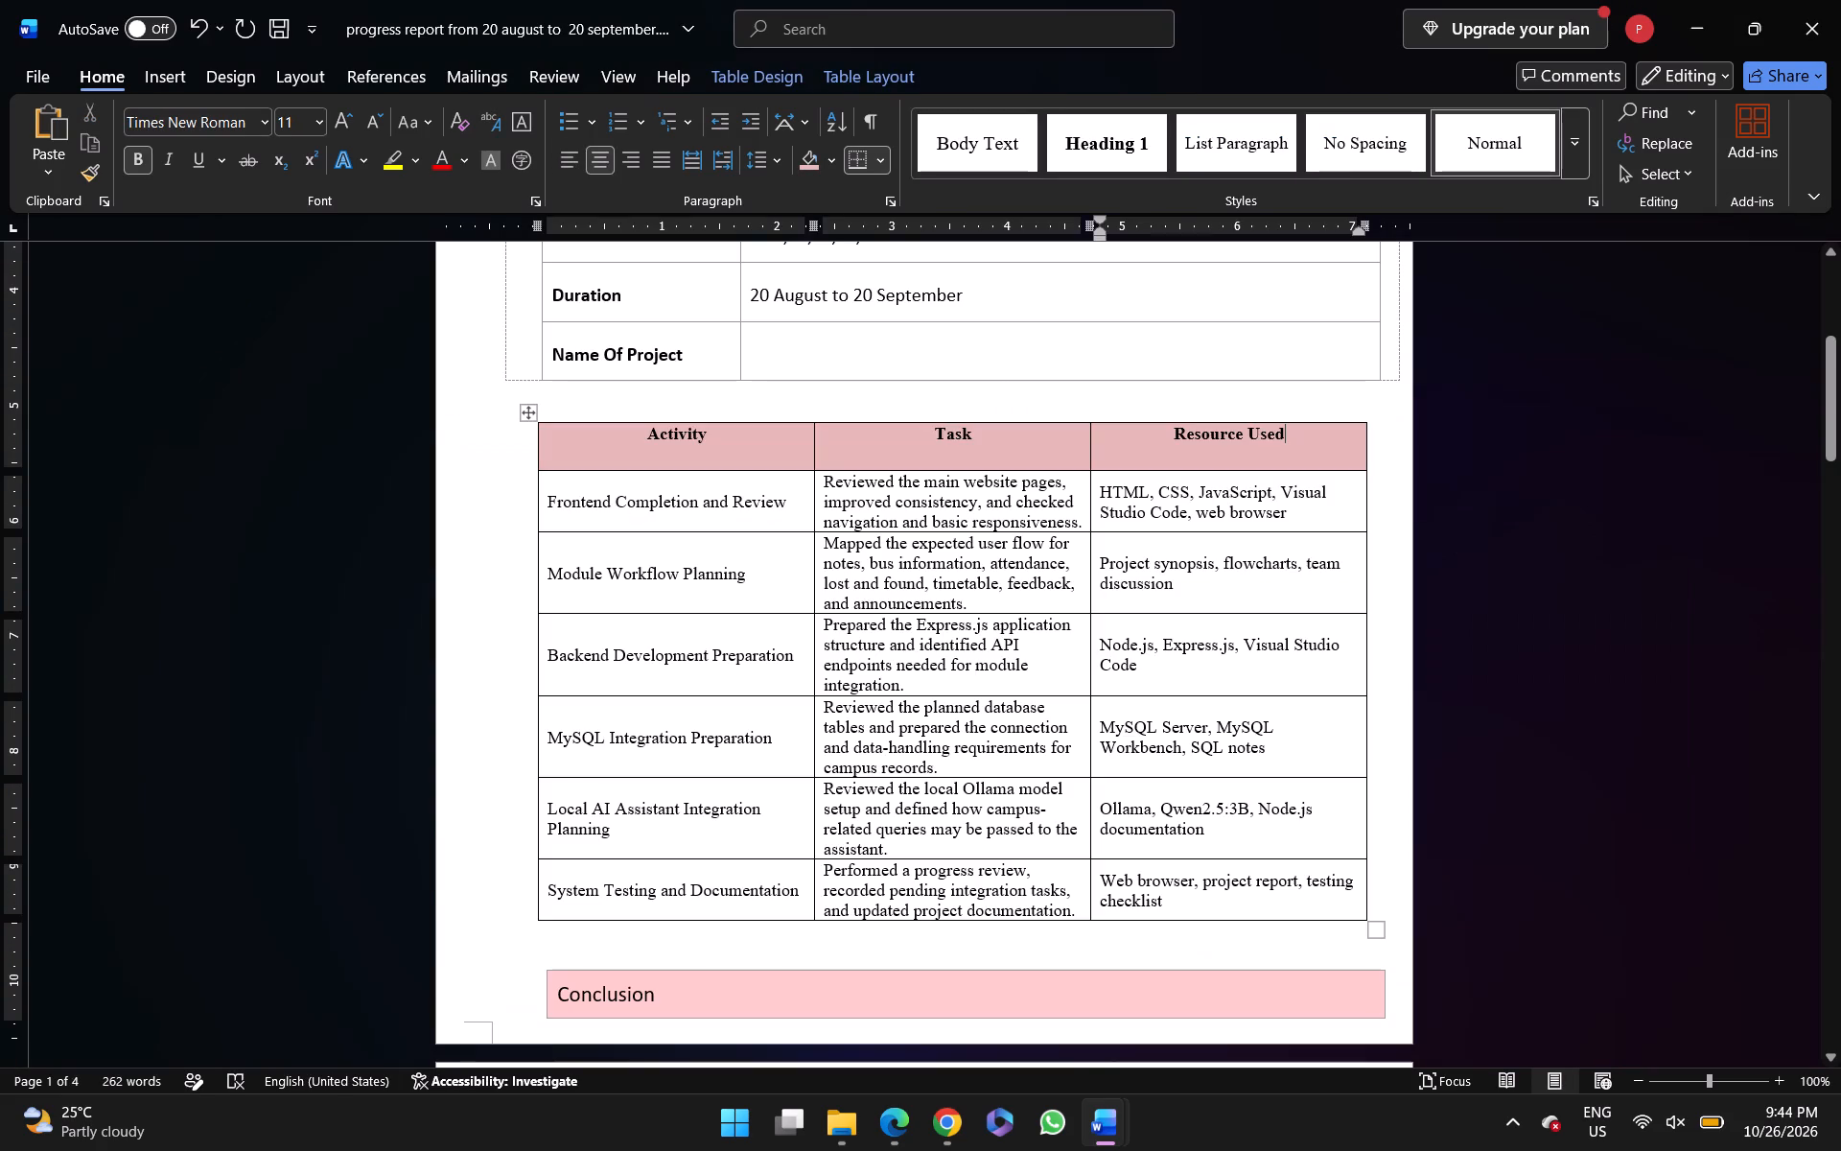
left_click(909, 599)
scroll(909, 599, "up", 2)
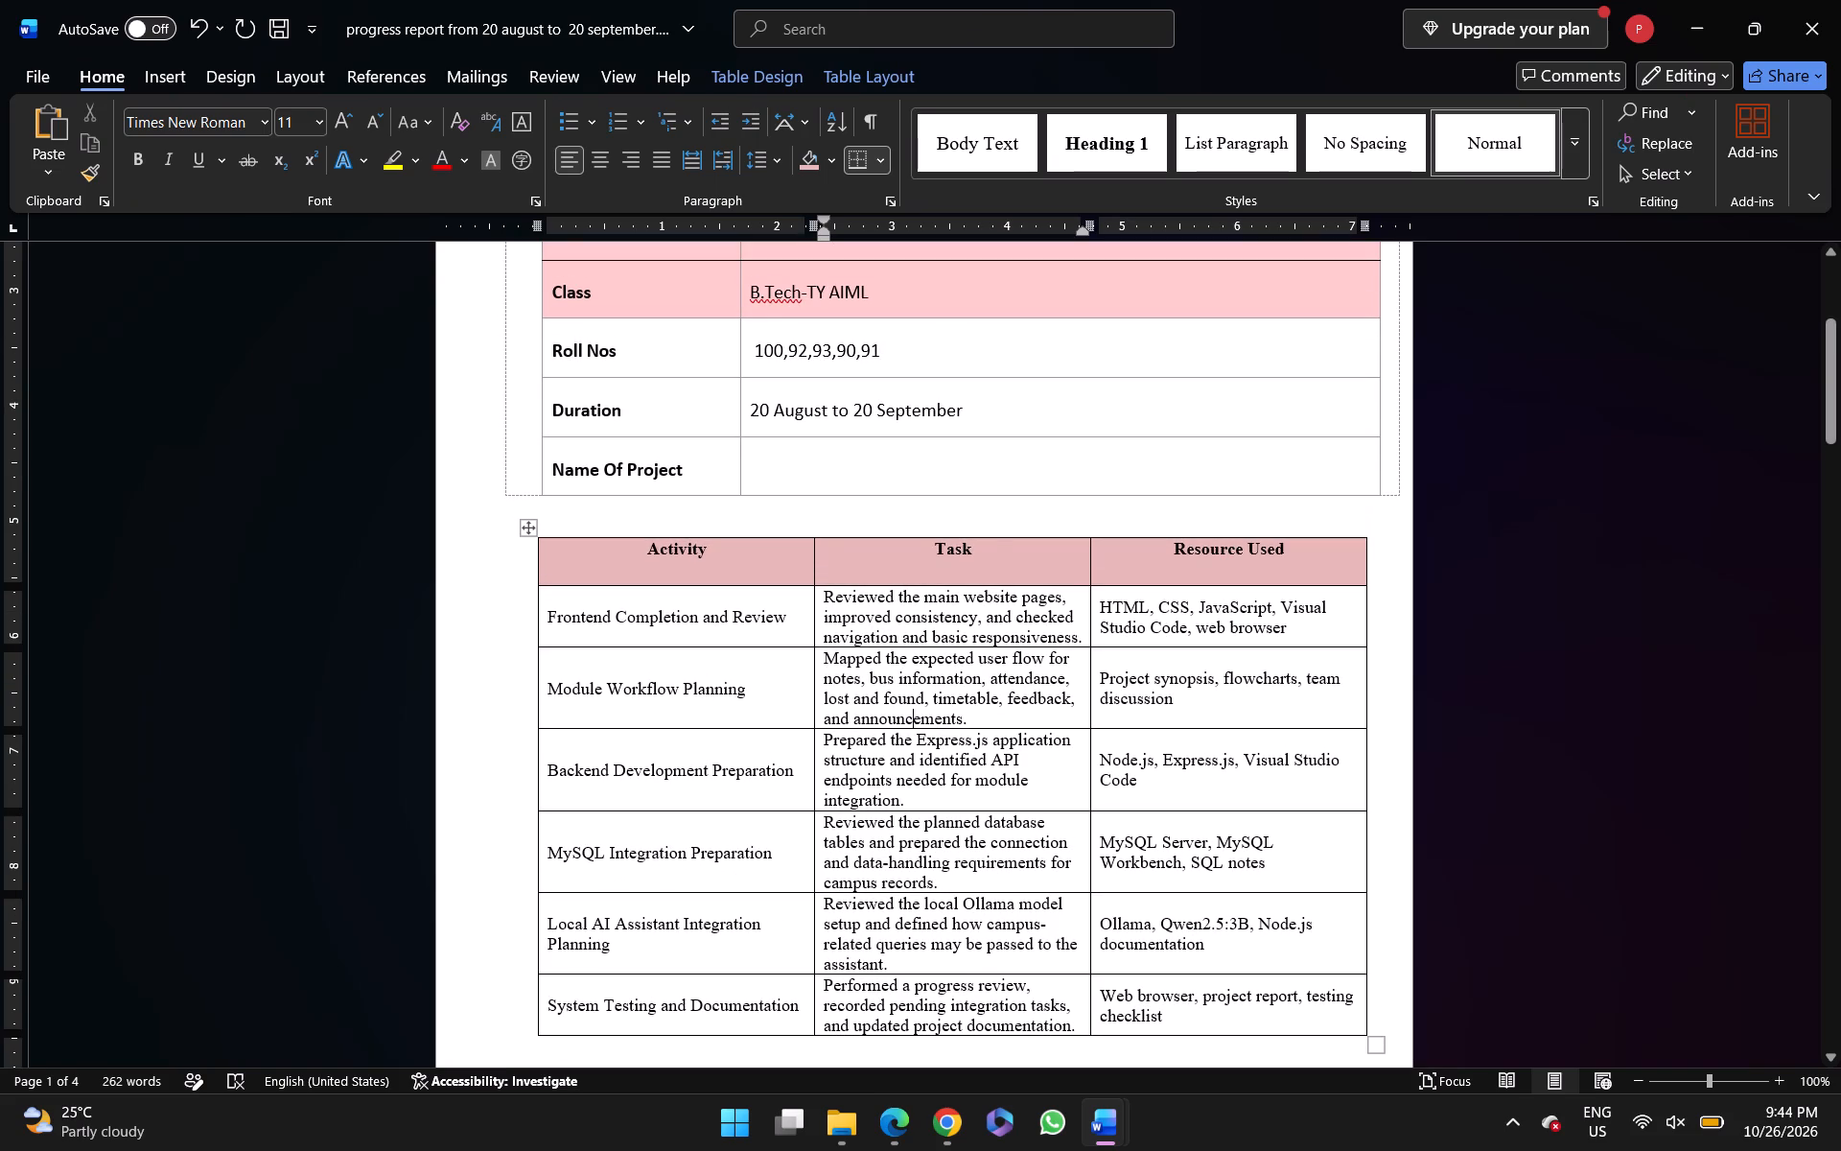
key("alt+Tab")
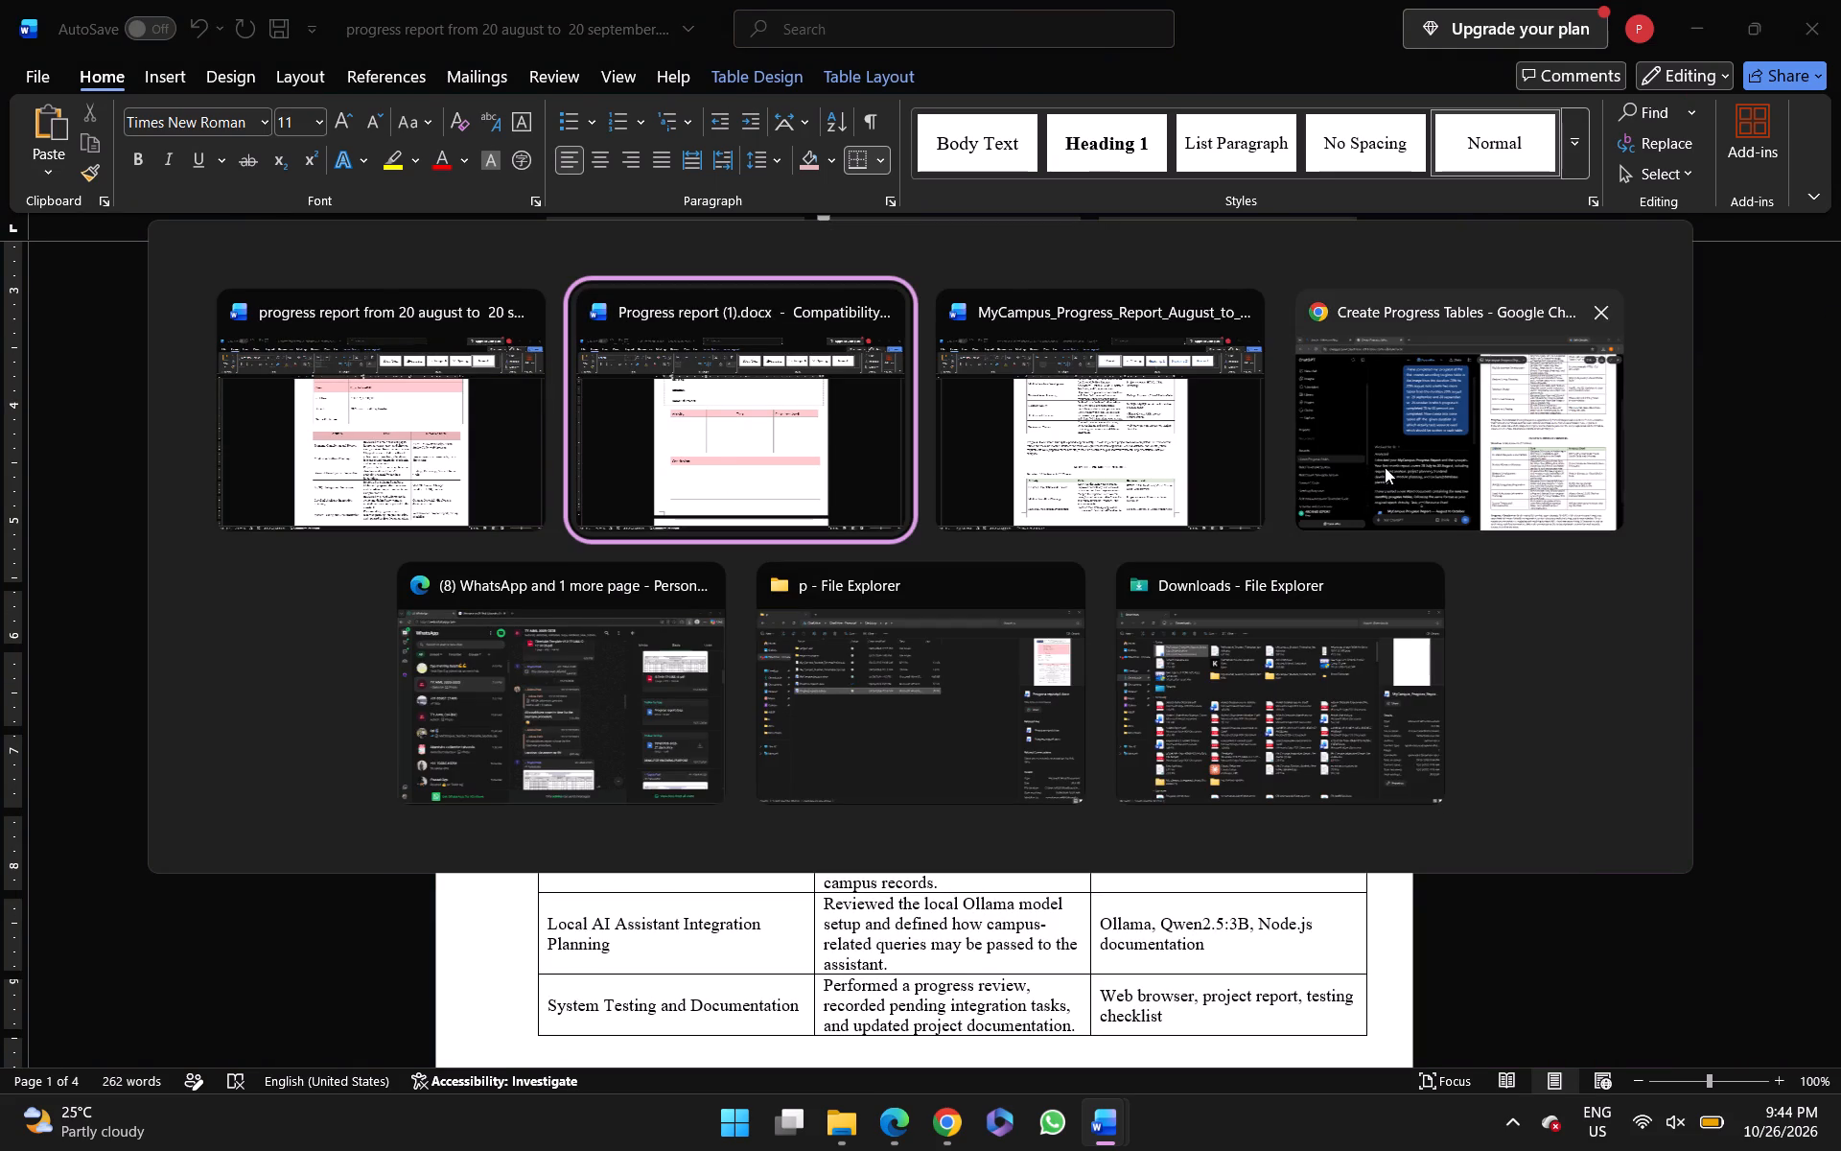
left_click(1208, 471, "alt")
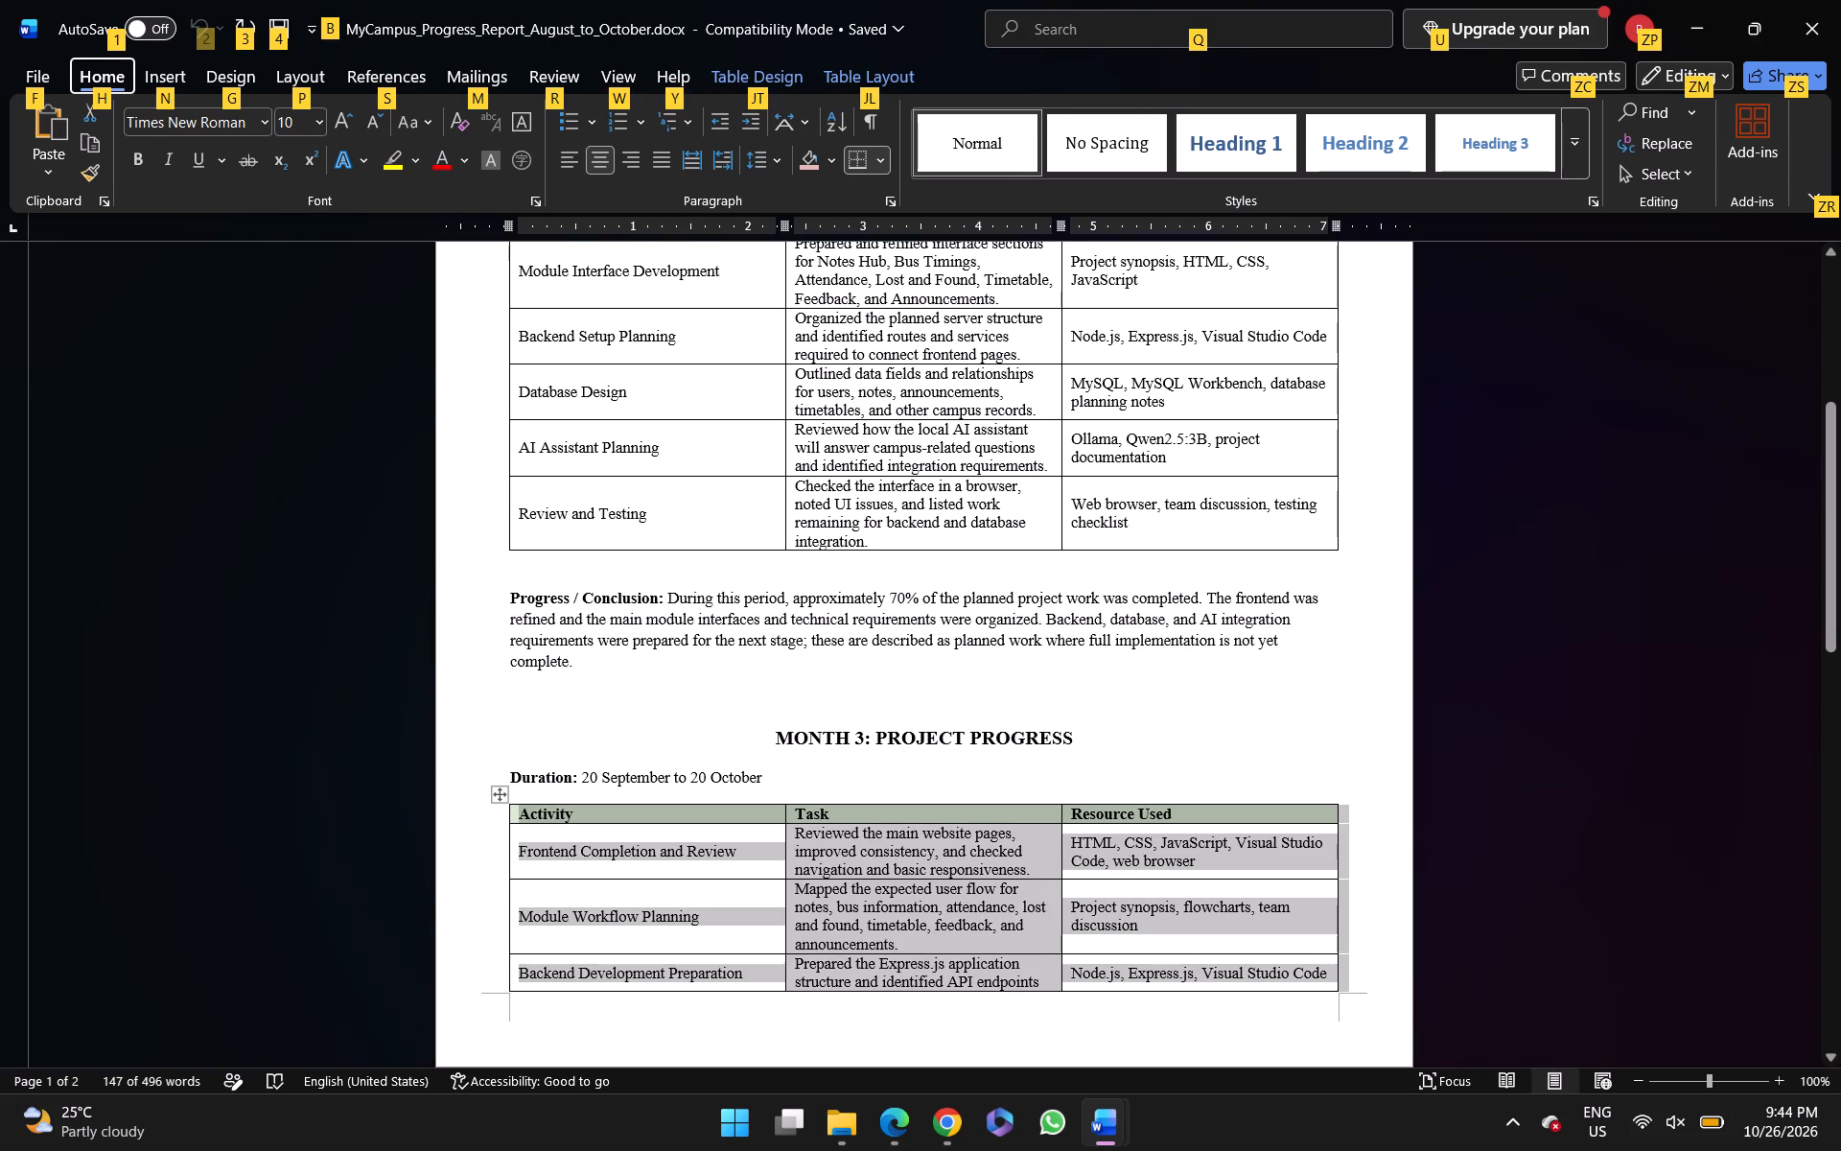
scroll(963, 591, "down", 2)
key("alt+Tab")
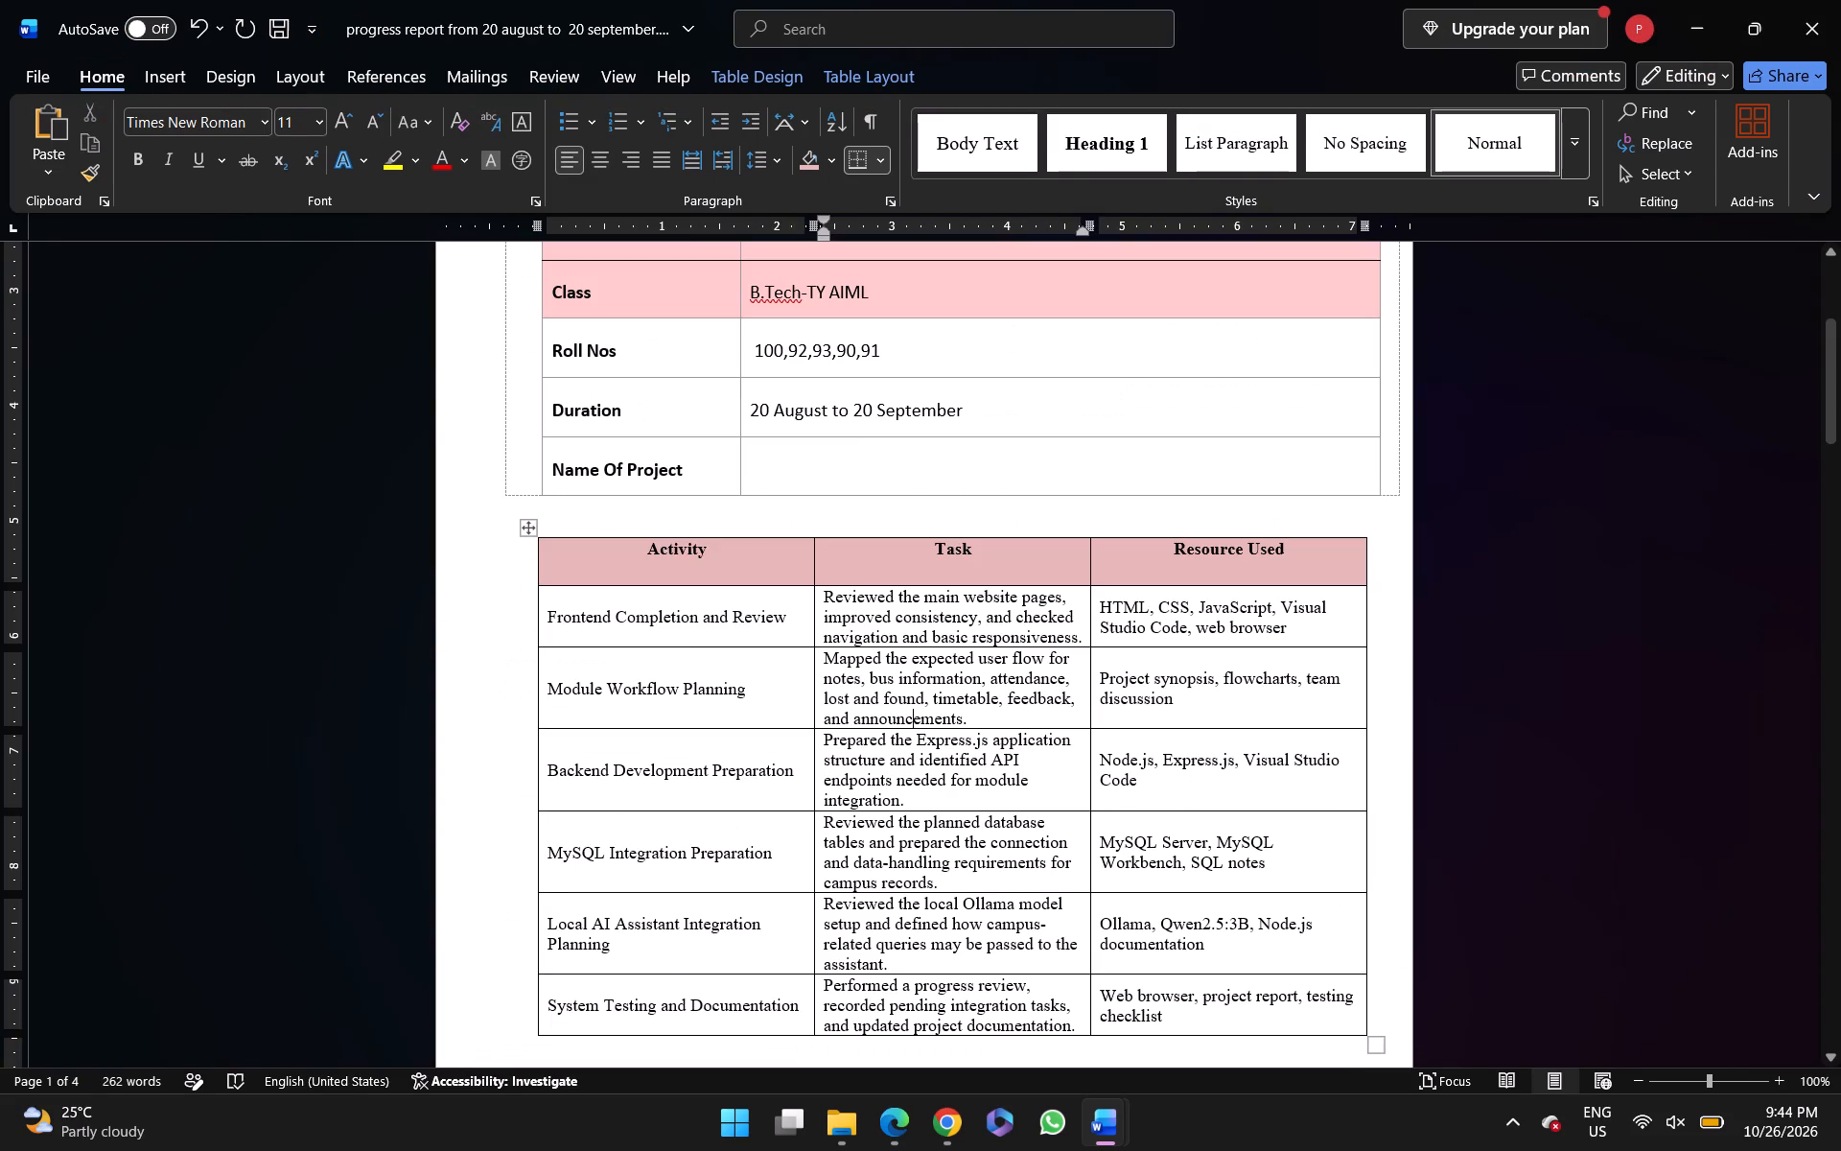
left_click(742, 784)
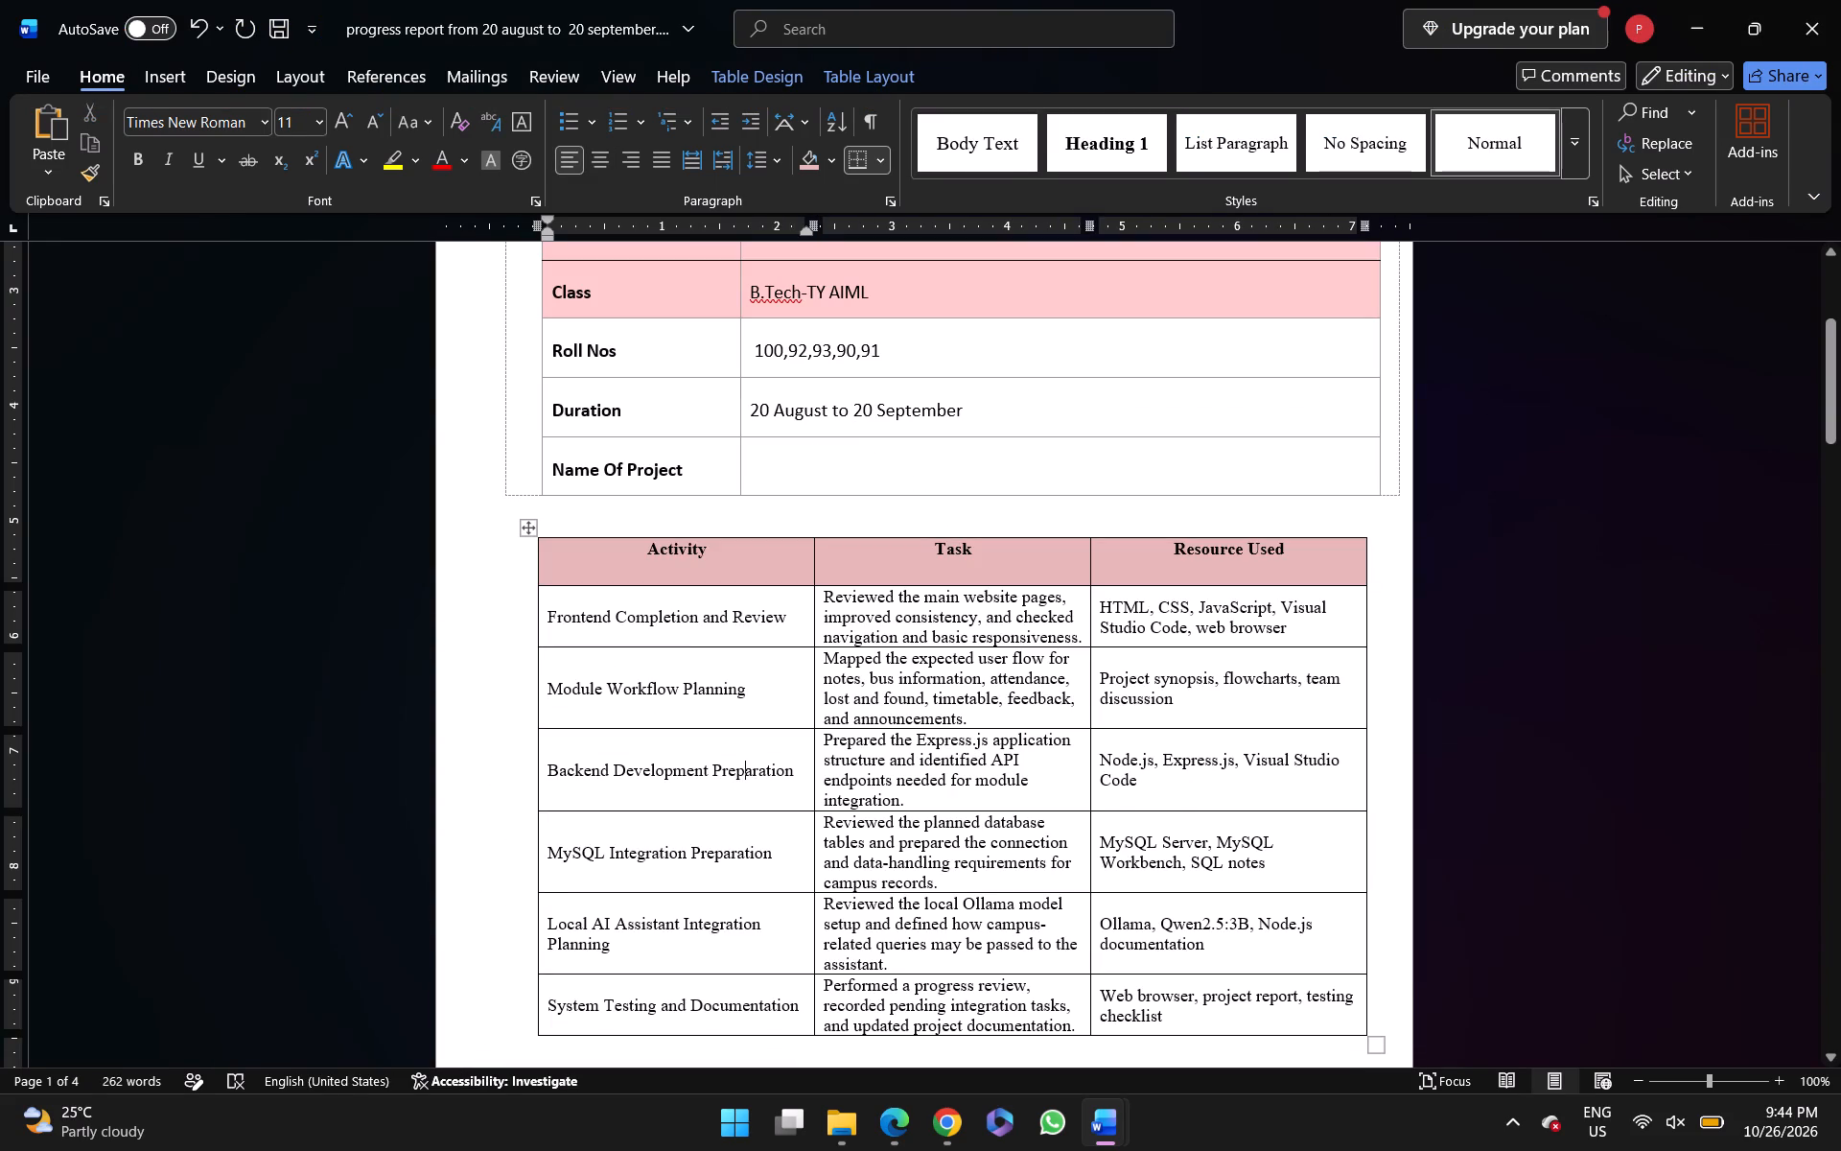
In the Duration row, cut the end month September and paste it over August as the start month.
left_click_drag(960, 404, 874, 414)
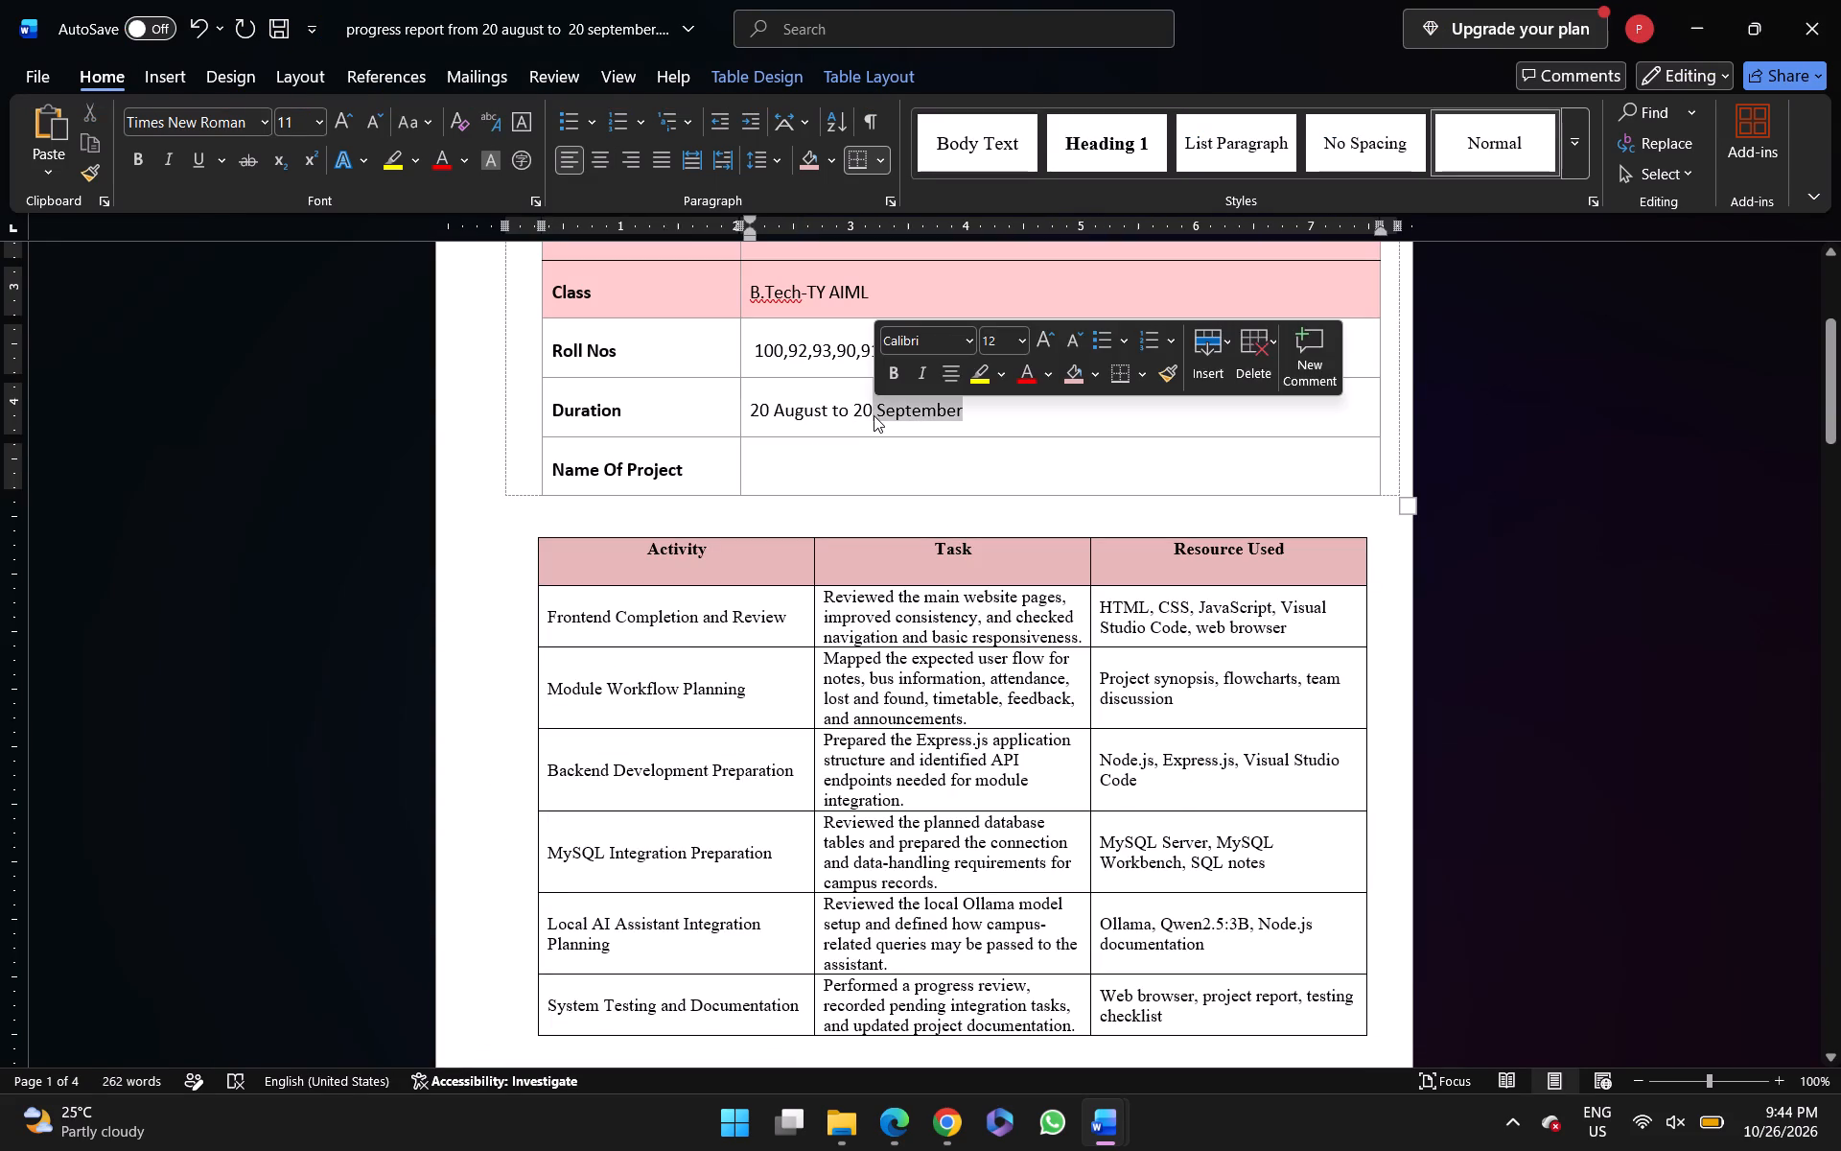
left_click(888, 419)
left_click_drag(961, 411, 875, 415)
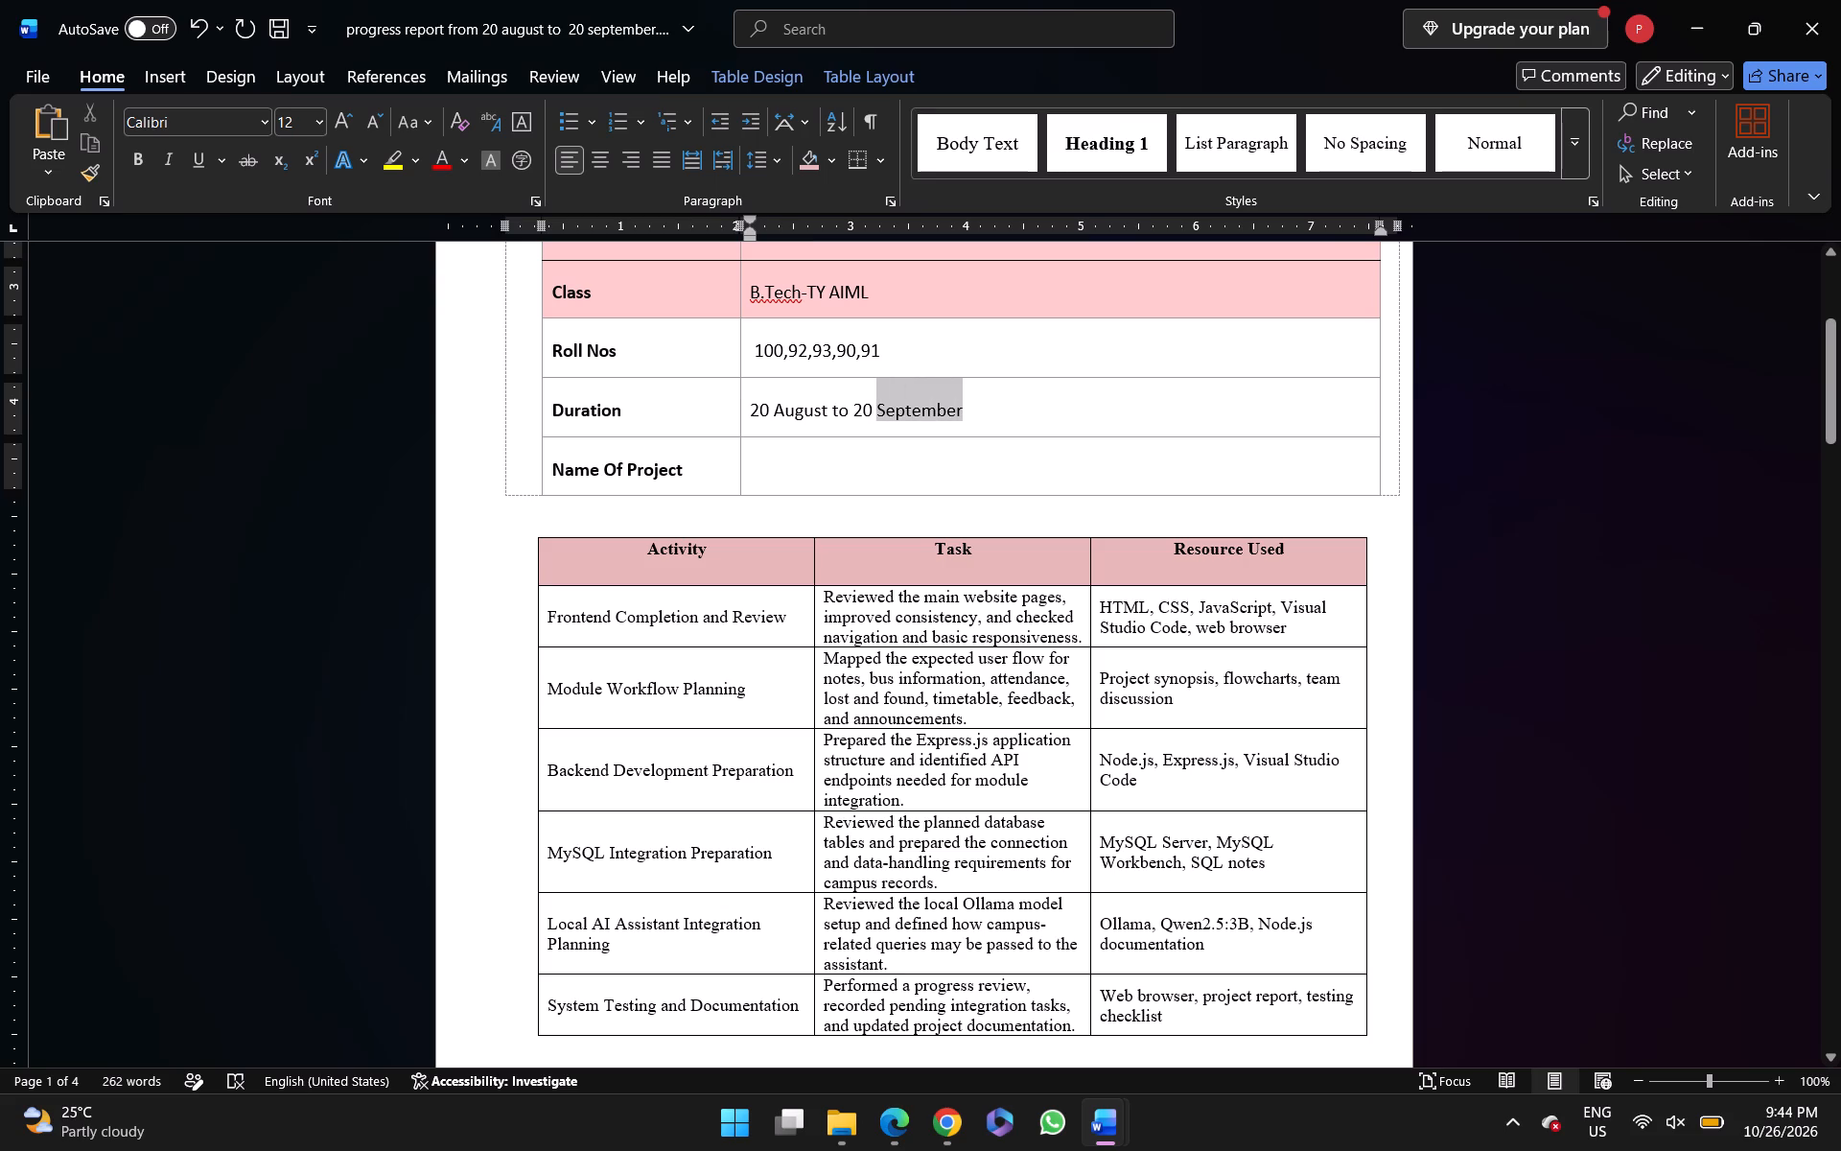
left_click_drag(875, 415, 876, 415)
key("ctrl+x")
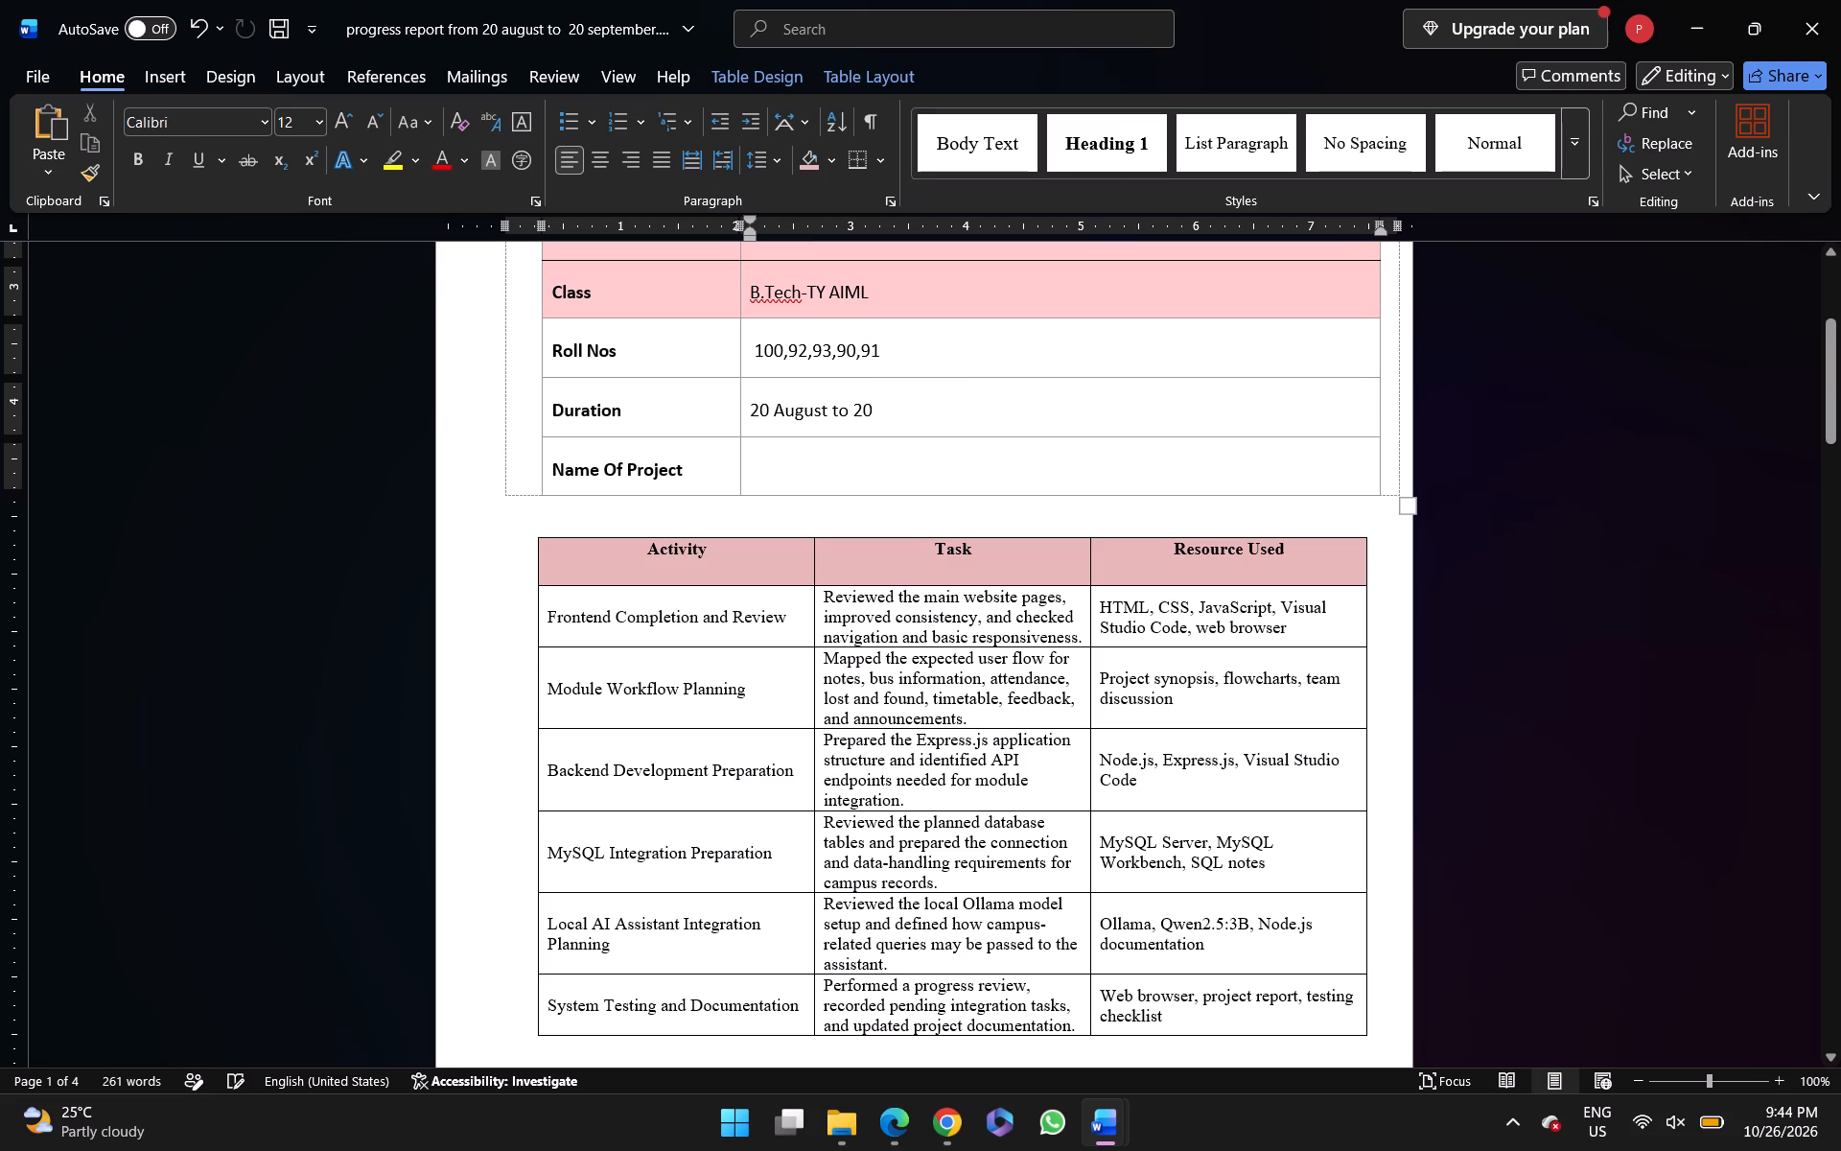
left_click_drag(825, 406, 777, 412)
key("ctrl+v")
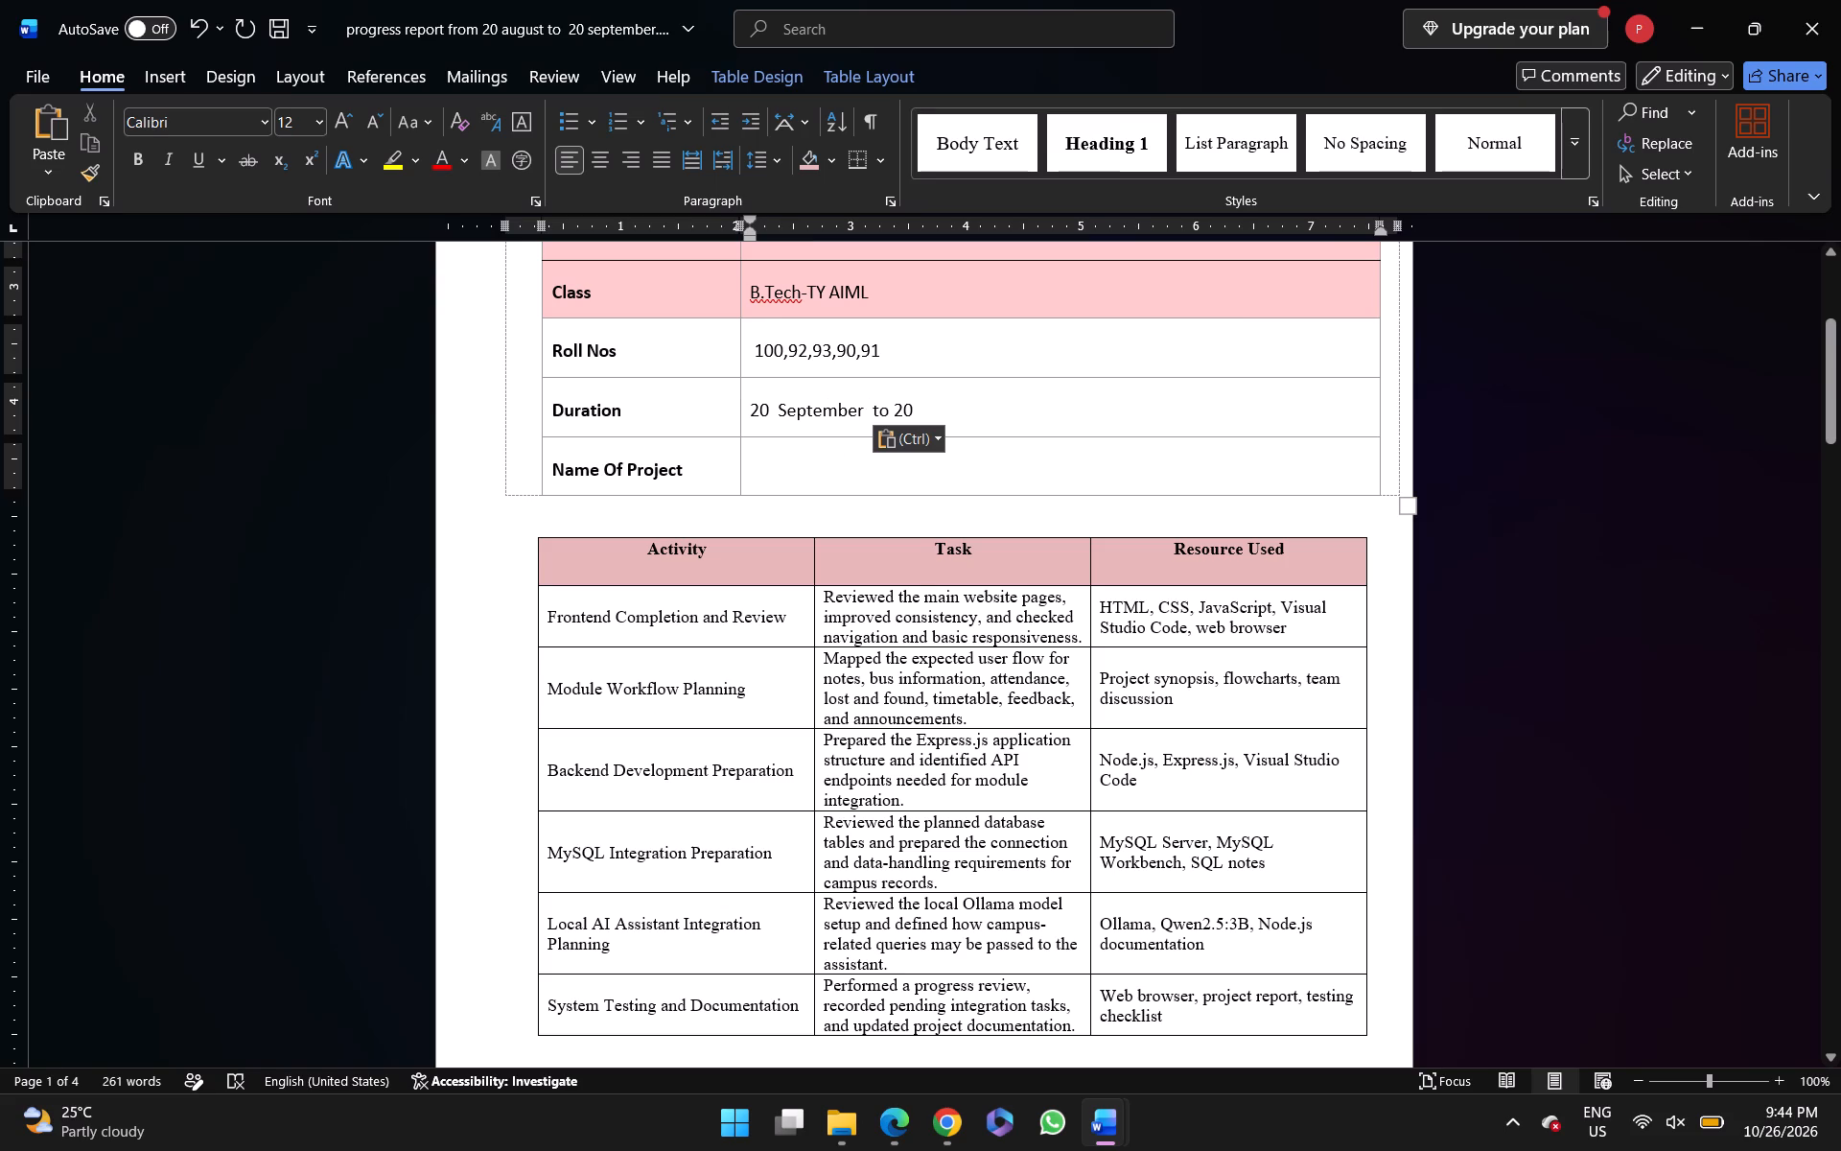
key("BackSpace")
Complete the Duration entry with October as the end month.
left_click(944, 411)
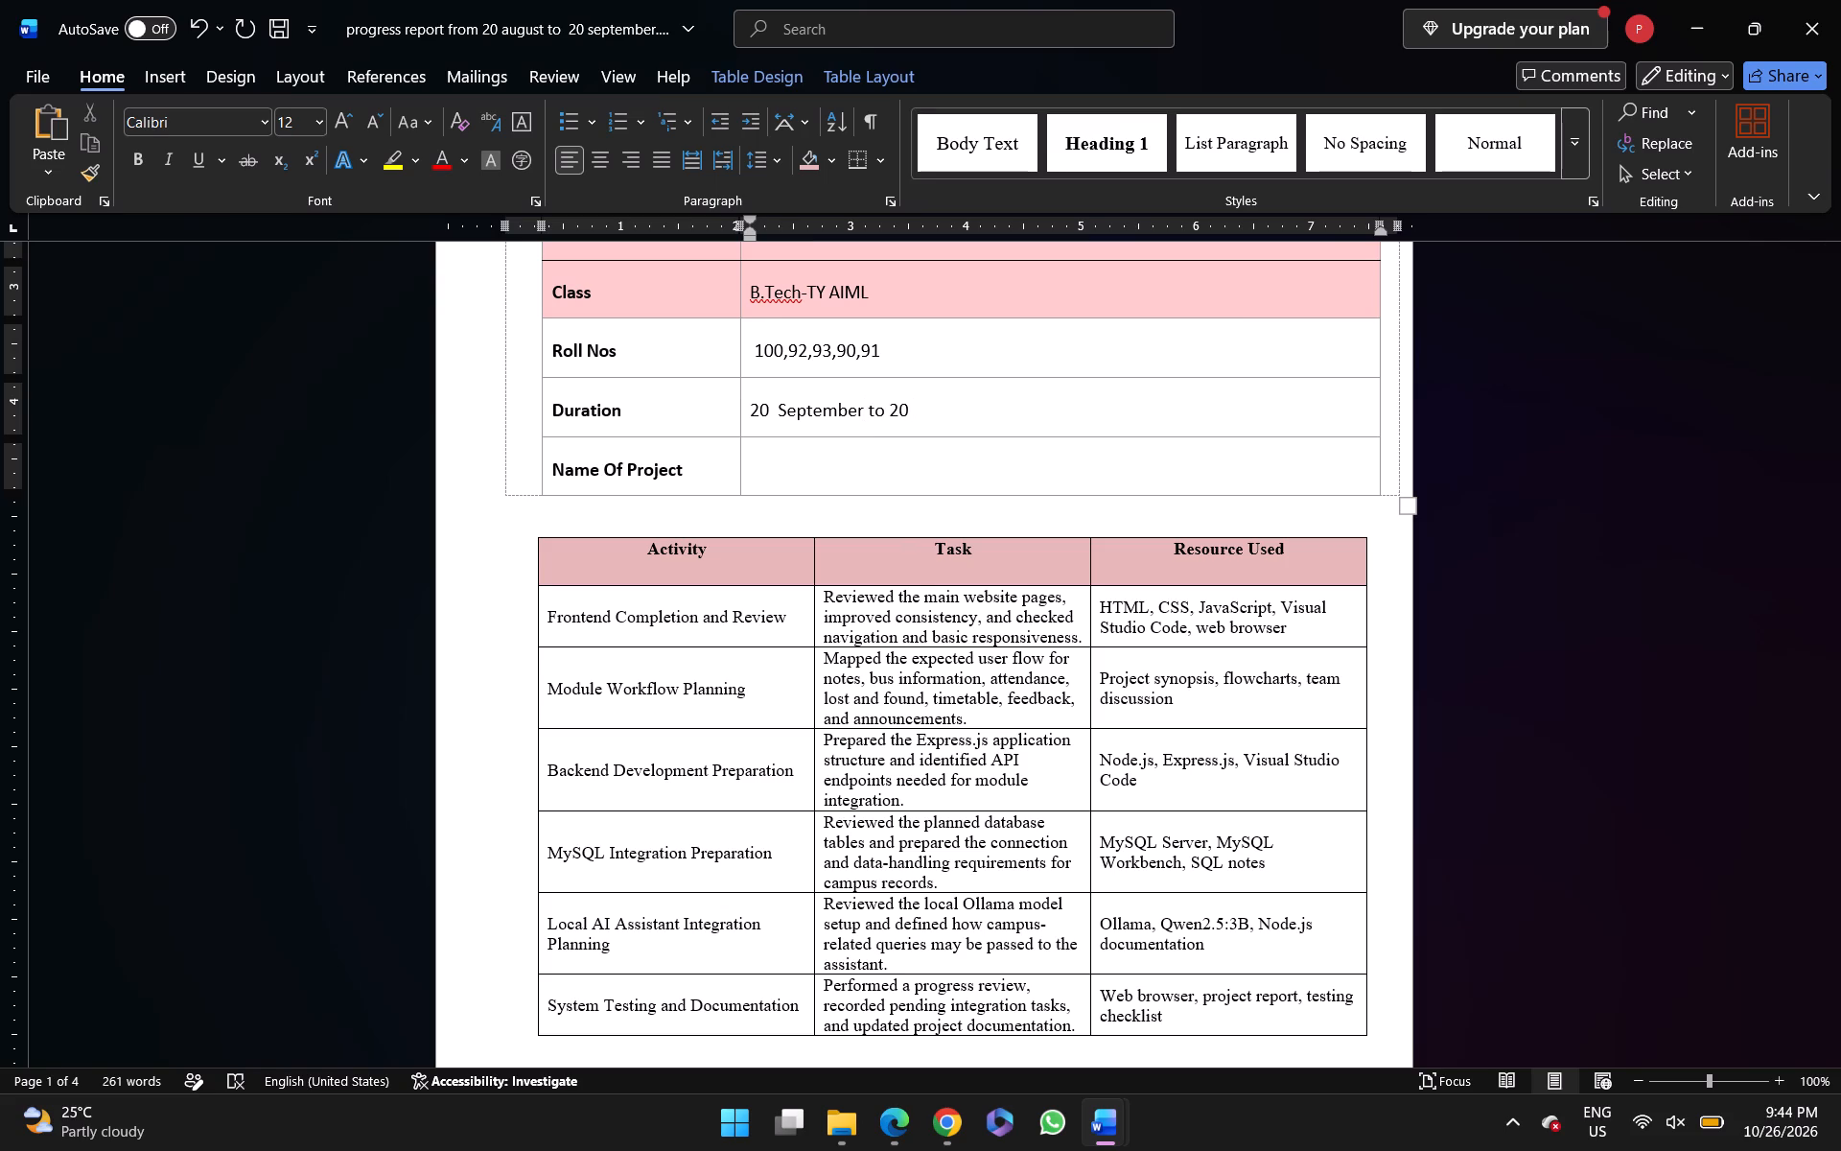
key("o")
key("BackSpace")
type("Octobeer")
key("BackSpace")
key("BackSpace")
key("BackSpace")
key("r")
key("BackSpace")
type("er")
left_click(1019, 573)
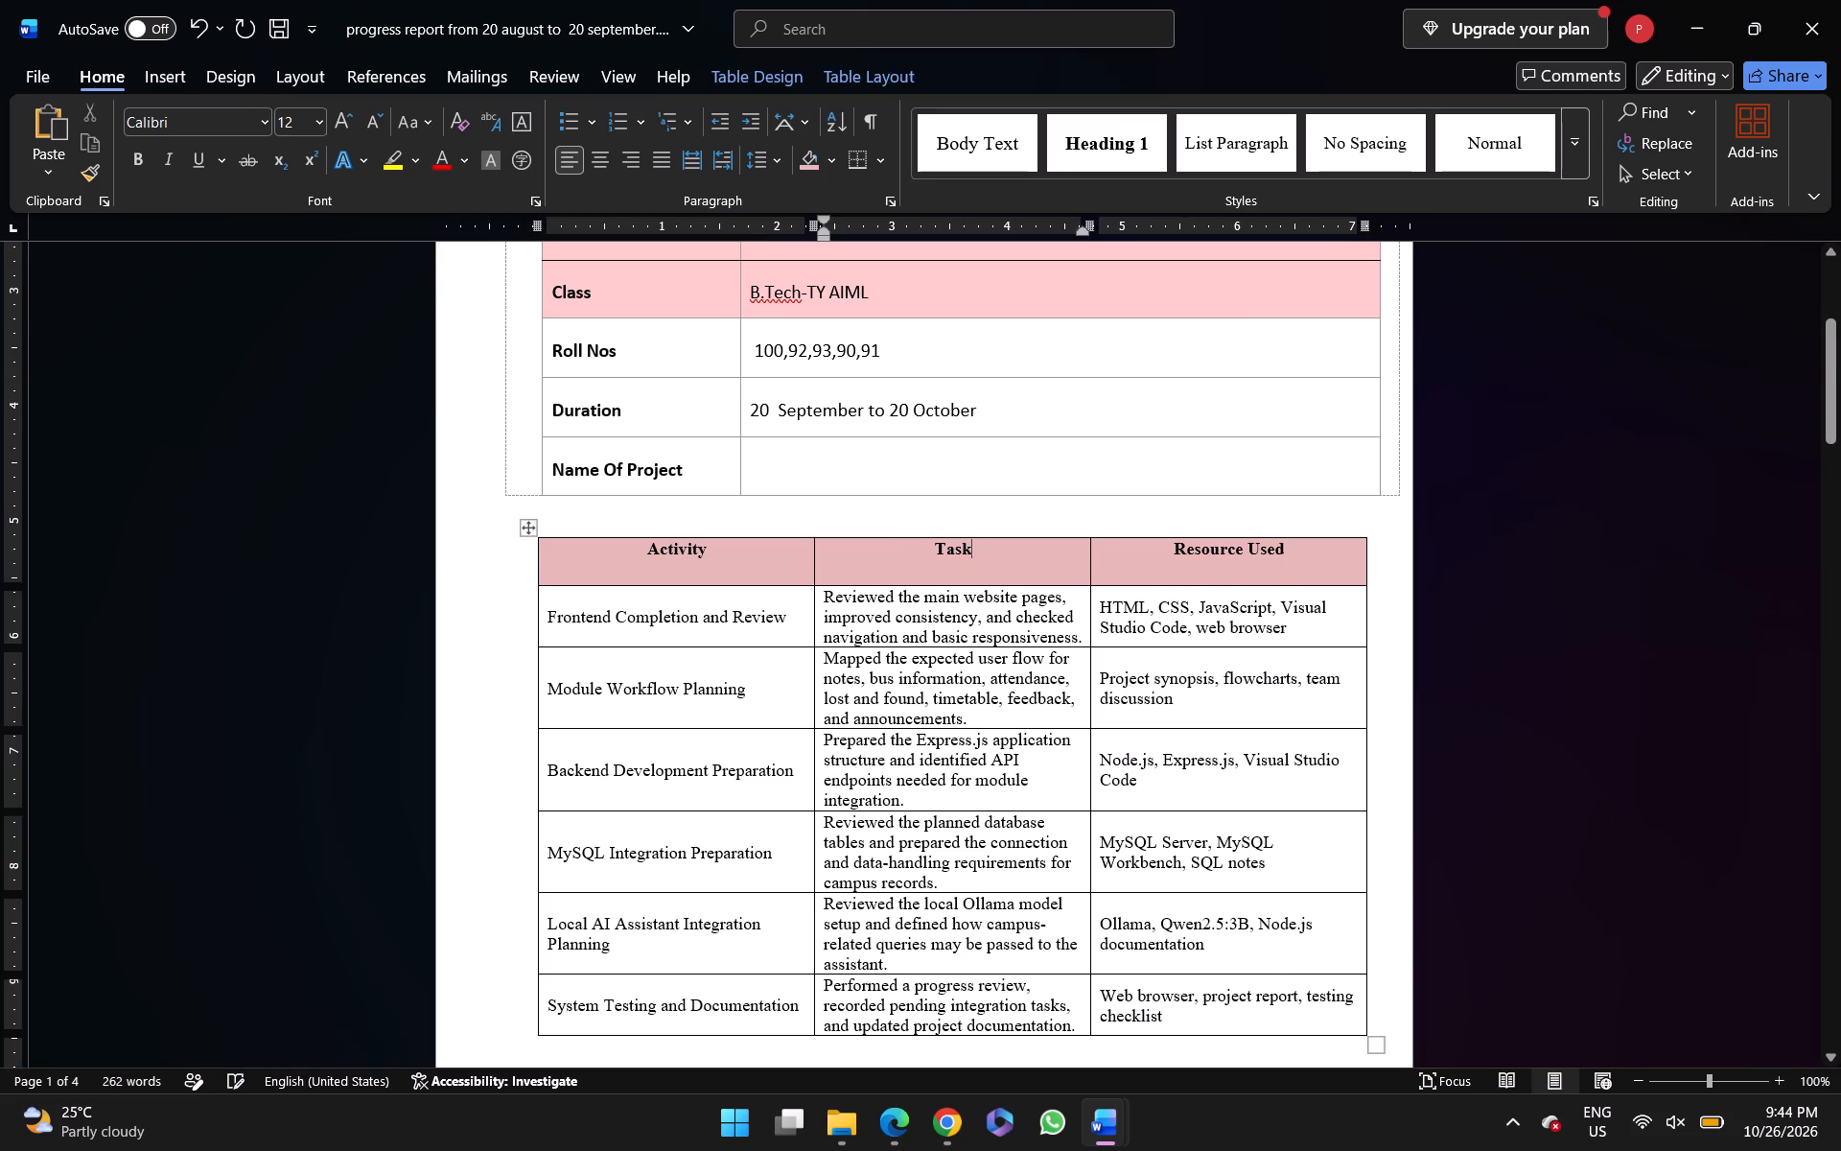
Copy the whole Duration entry, 20 September to 20 October.
scroll(1018, 576, "down", 11)
scroll(1017, 581, "up", 9)
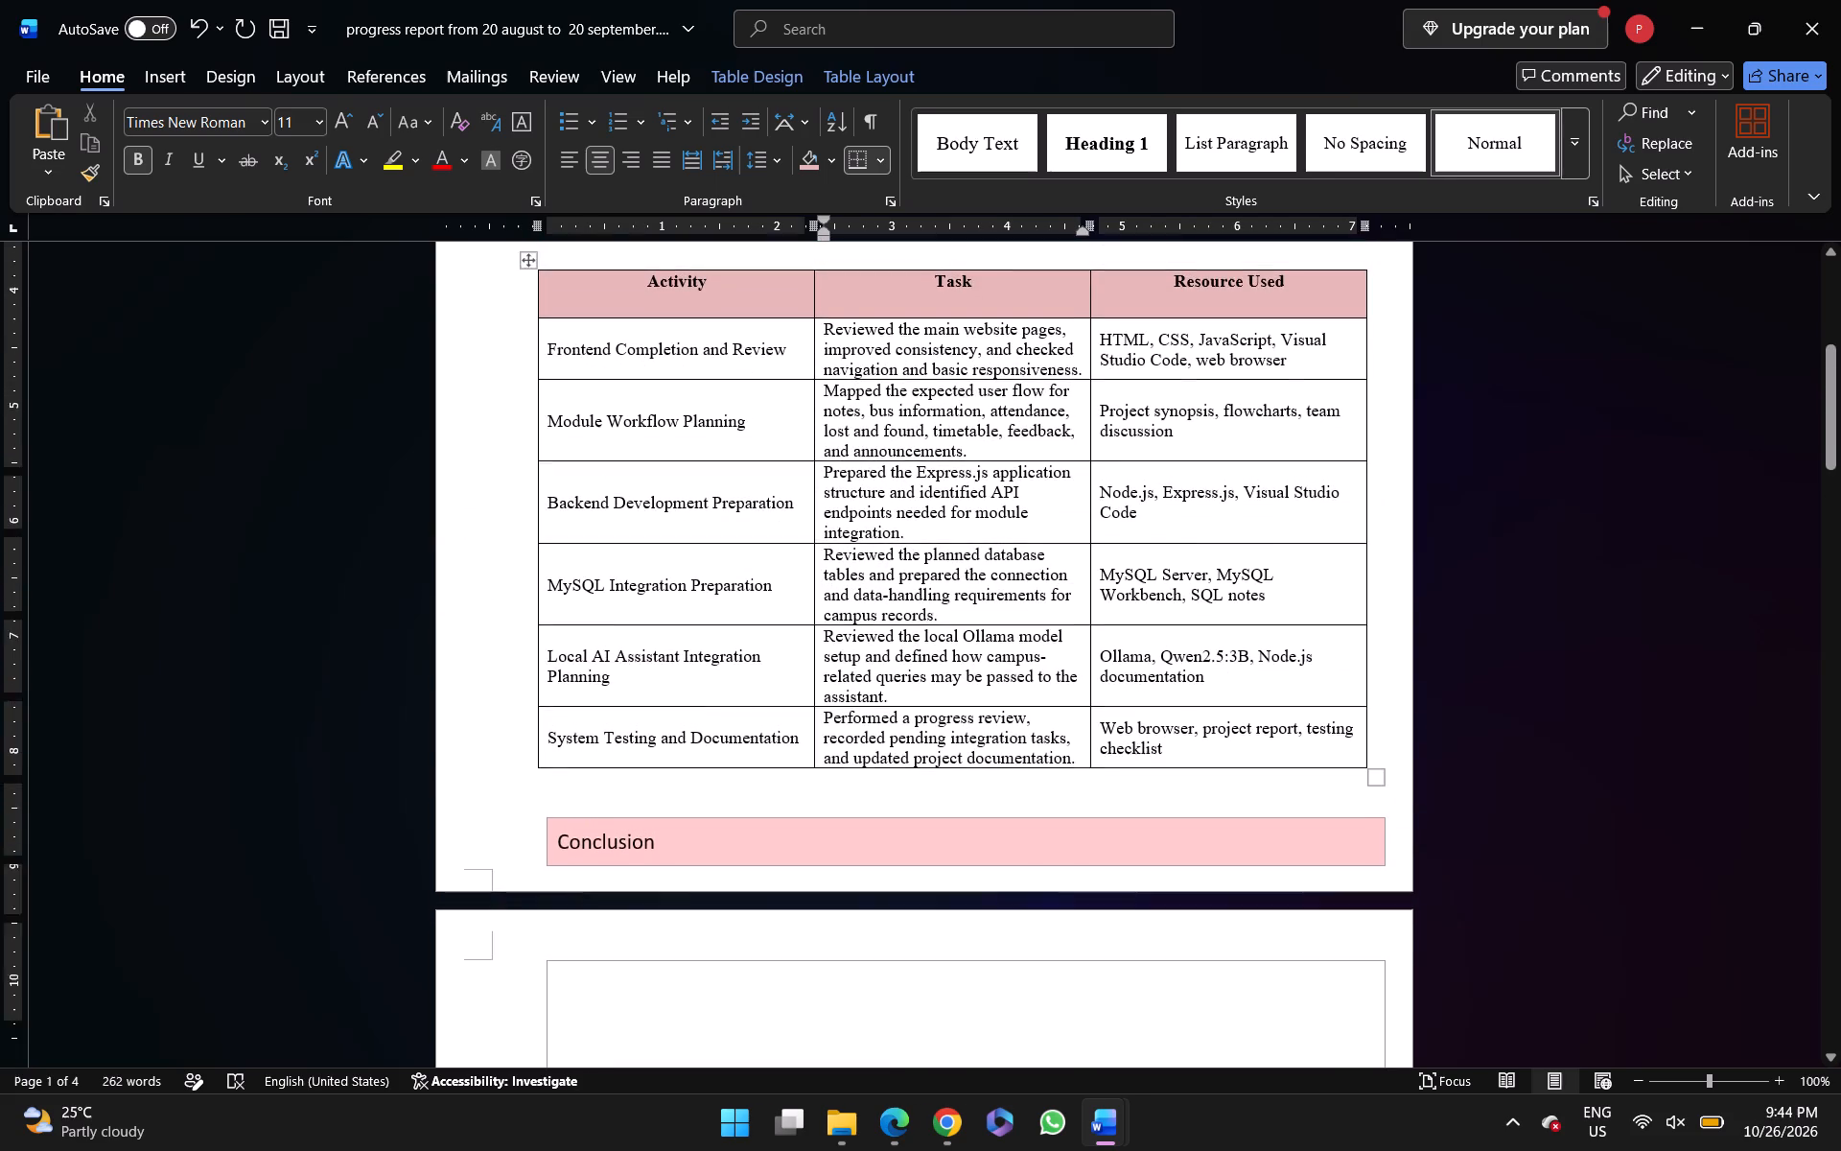
scroll(1017, 594, "up", 7)
left_click(1016, 624)
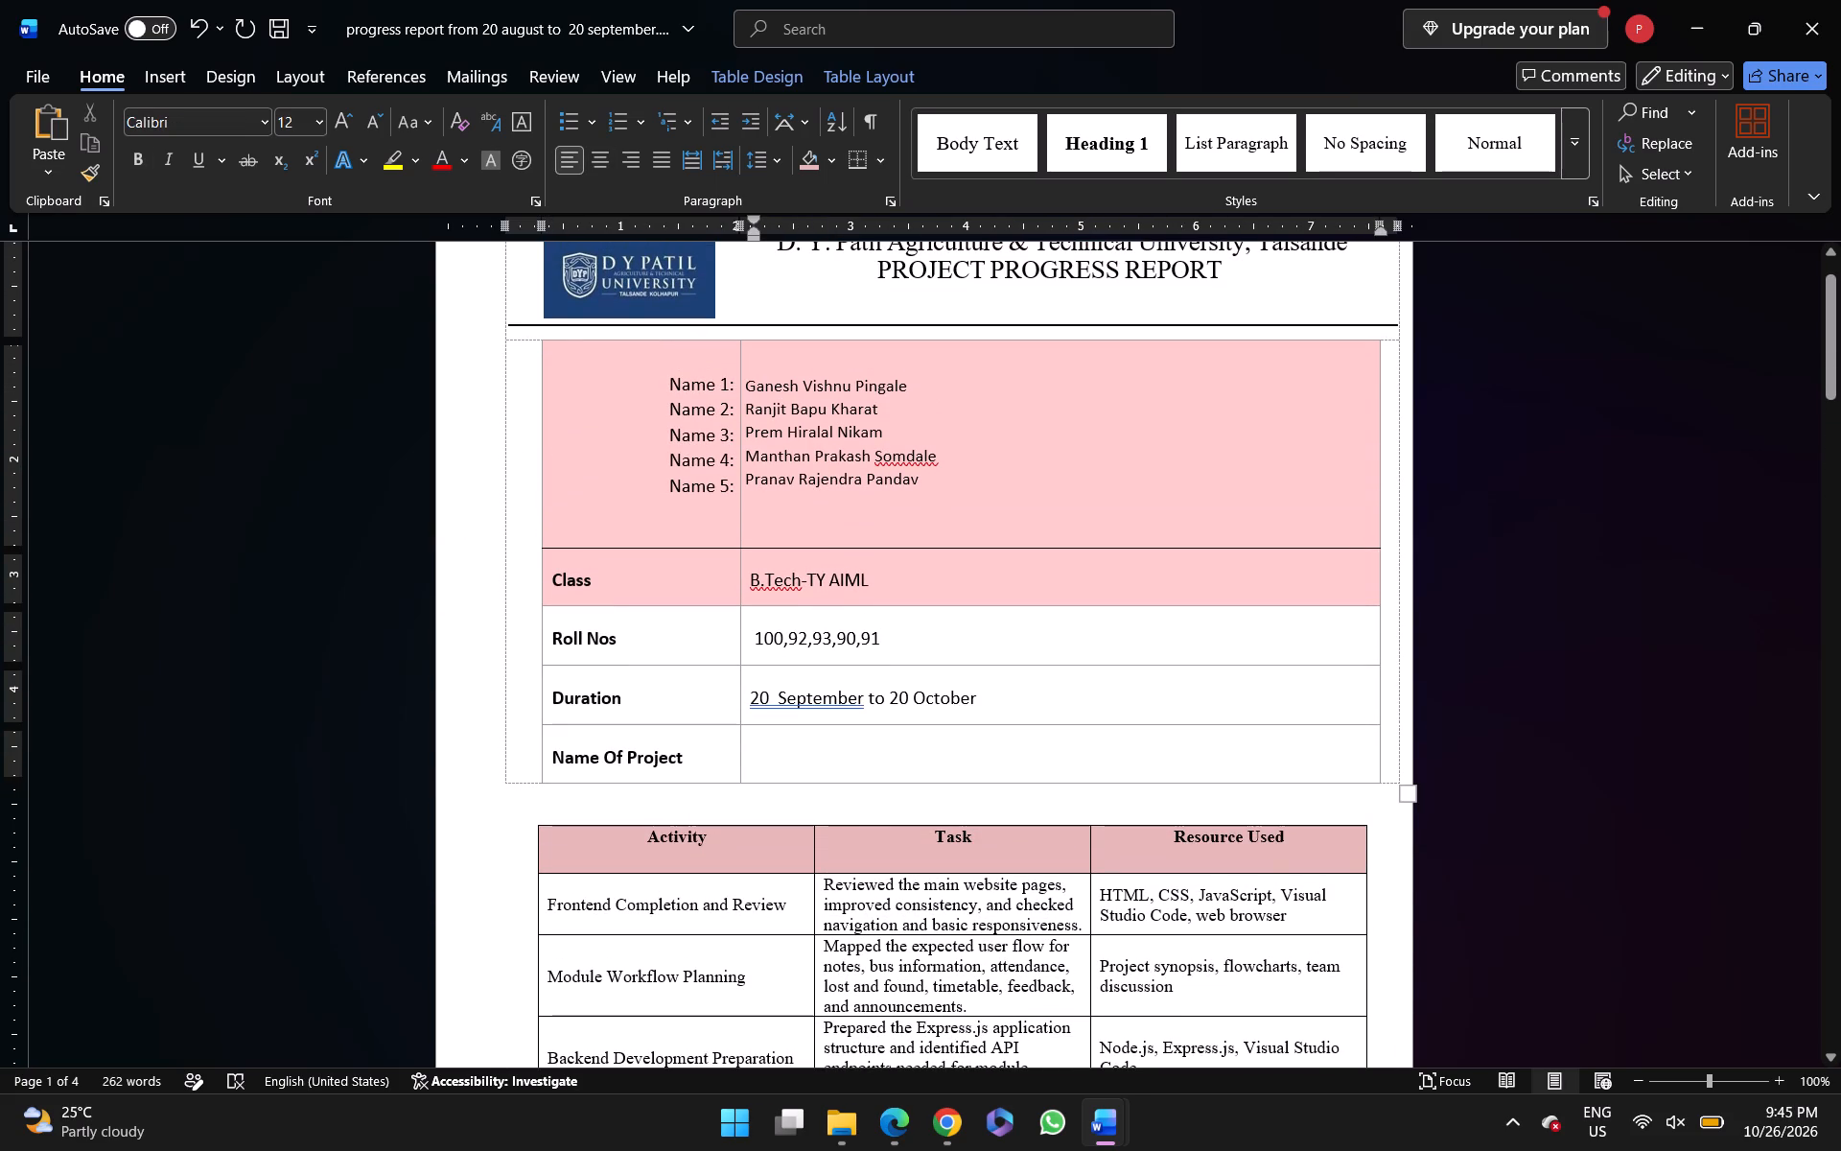
left_click_drag(985, 694, 750, 701)
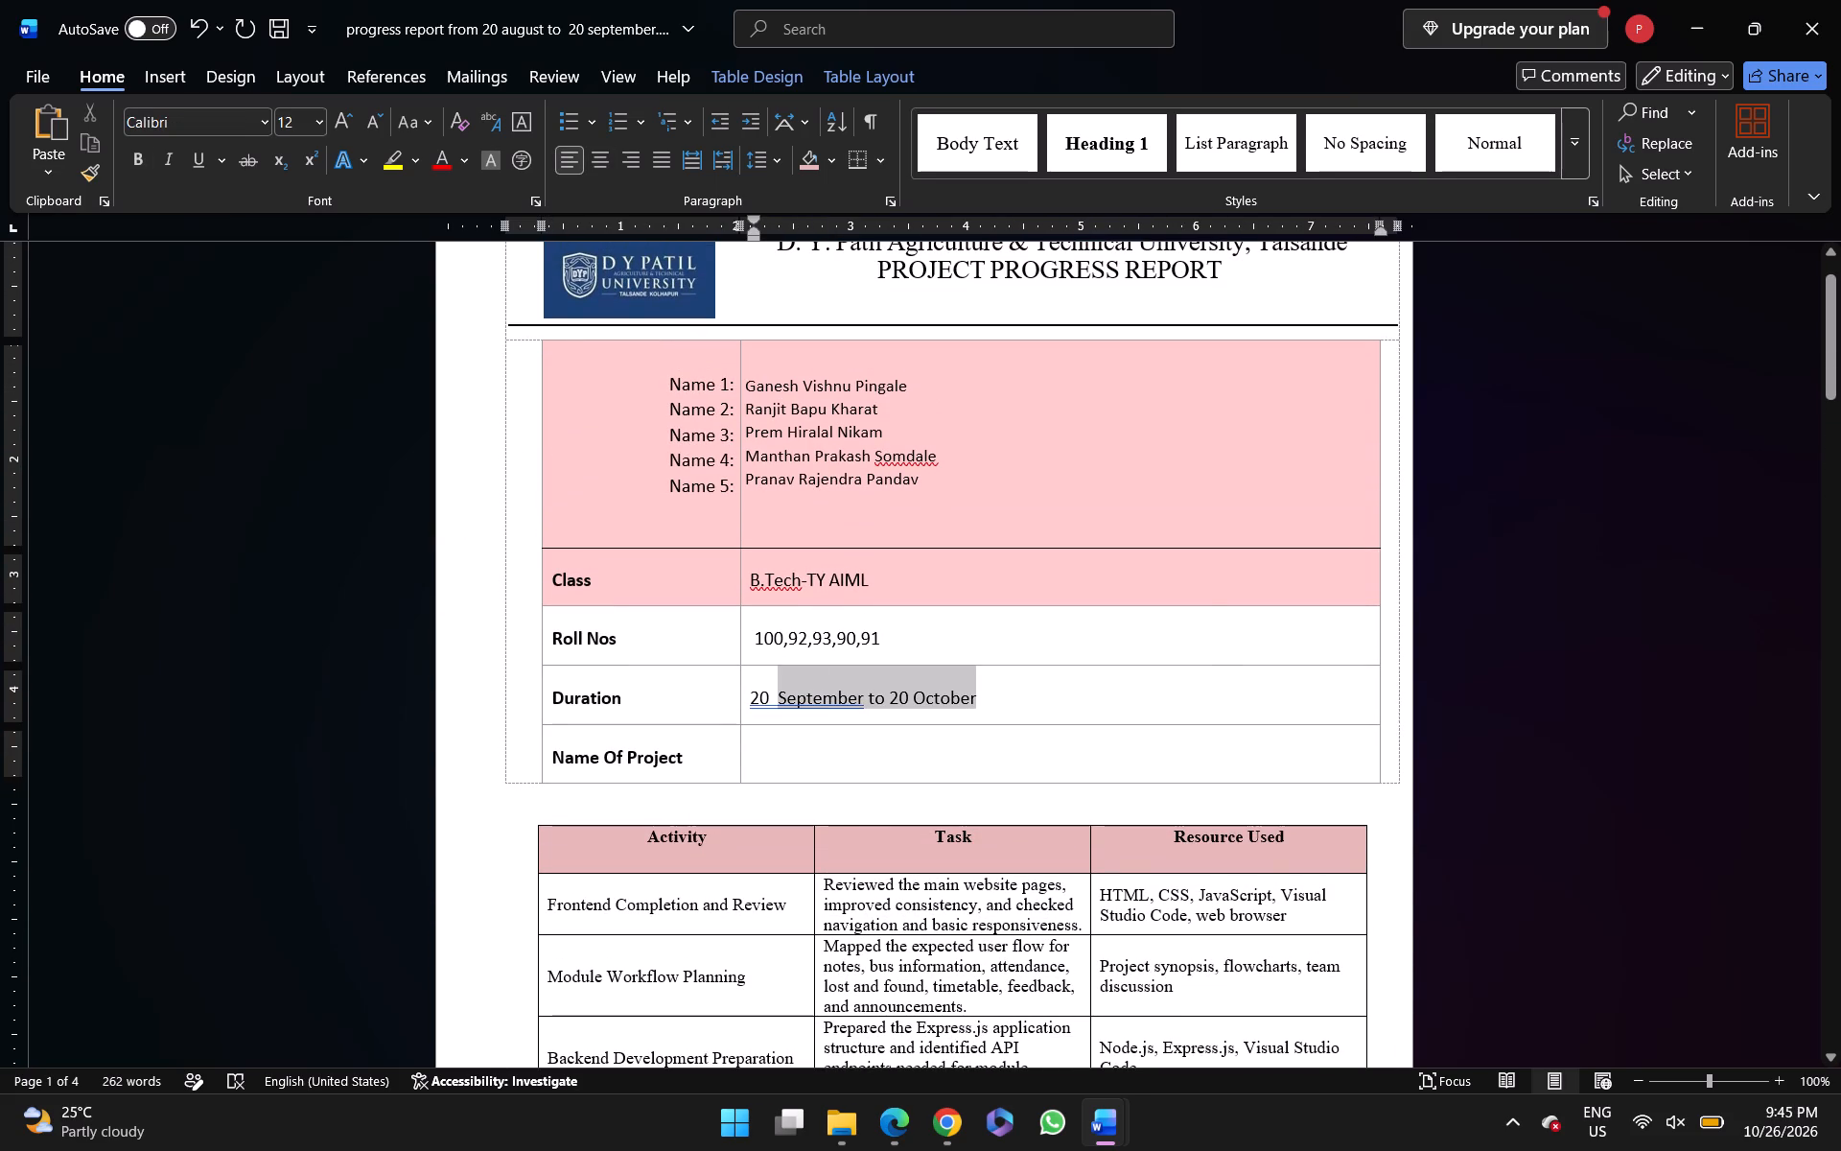
left_click_drag(750, 701, 742, 702)
key("ctrl+c")
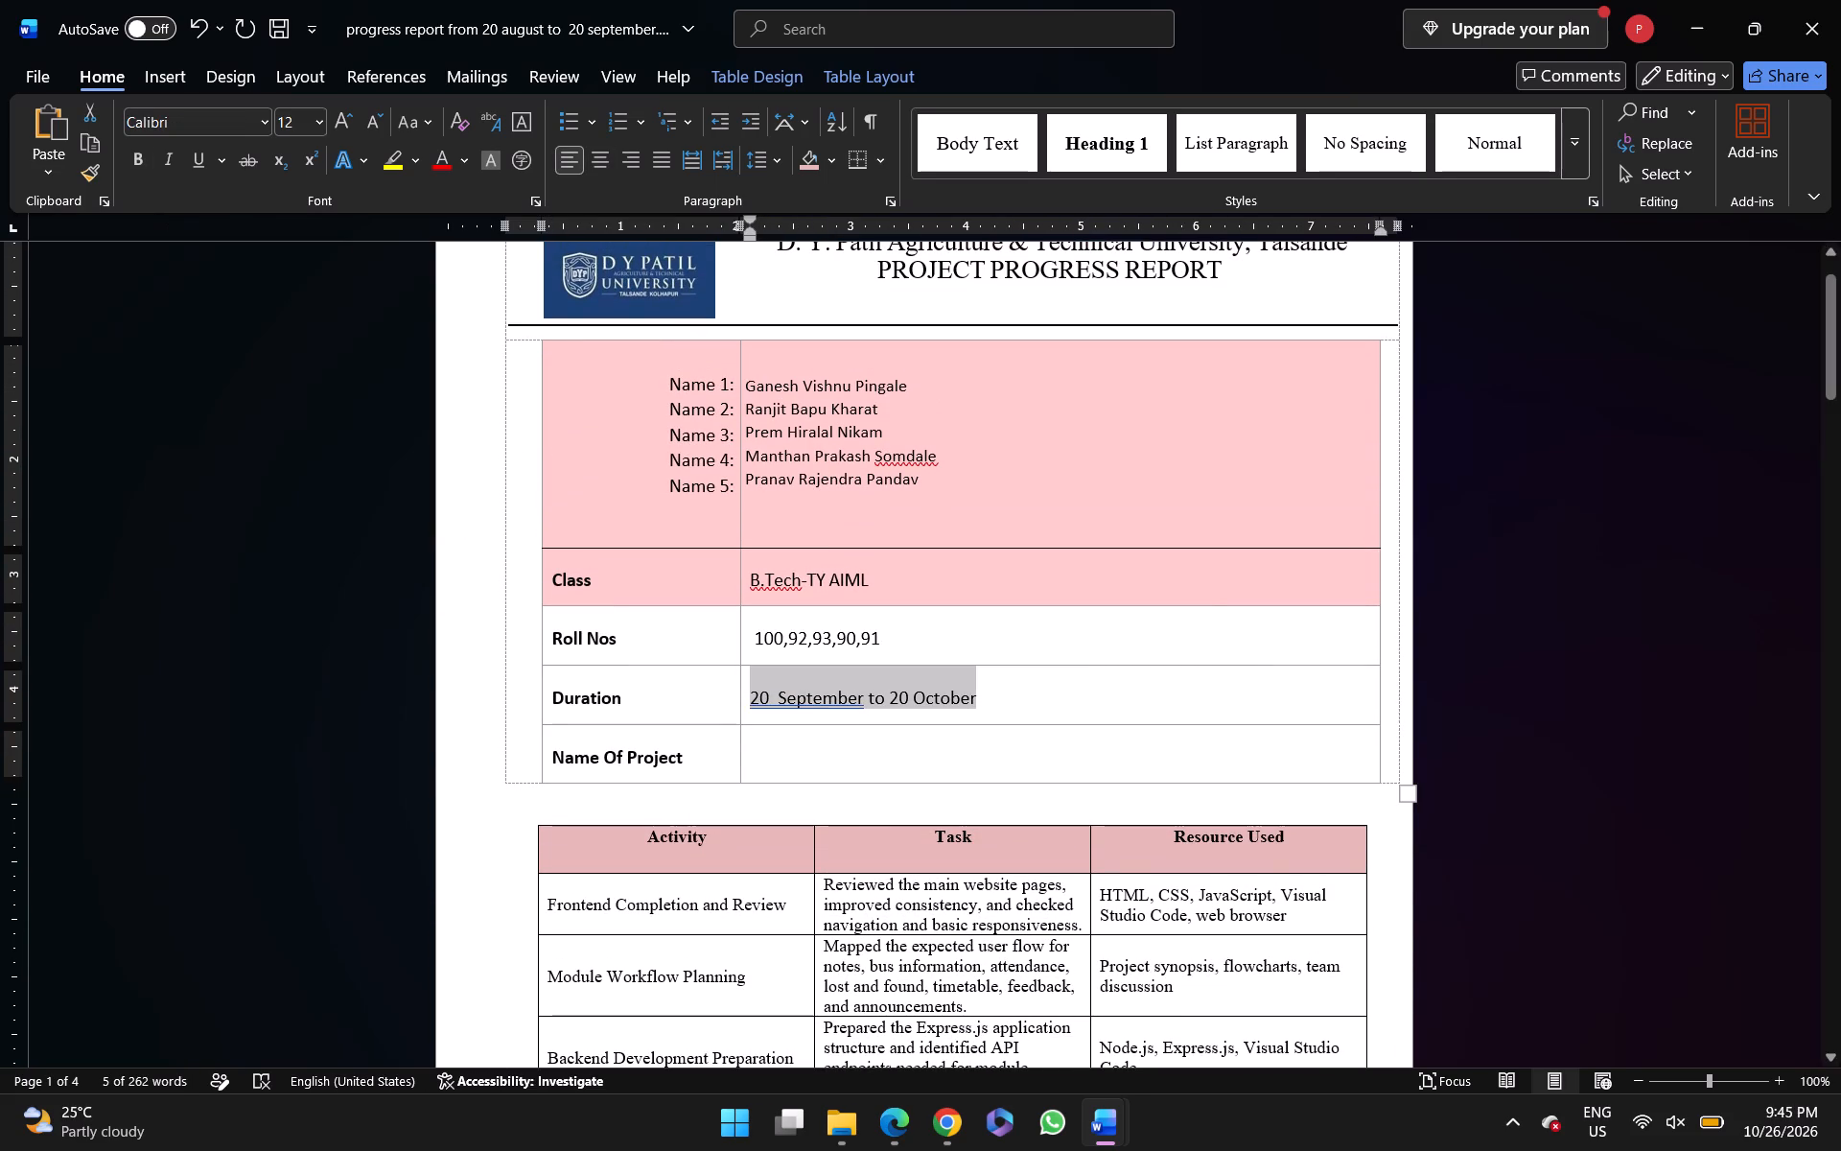
Save the report as a new Word document in Downloads named "progress report from 20 September to 20 October", pasting the copied dates.
left_click(16, 79)
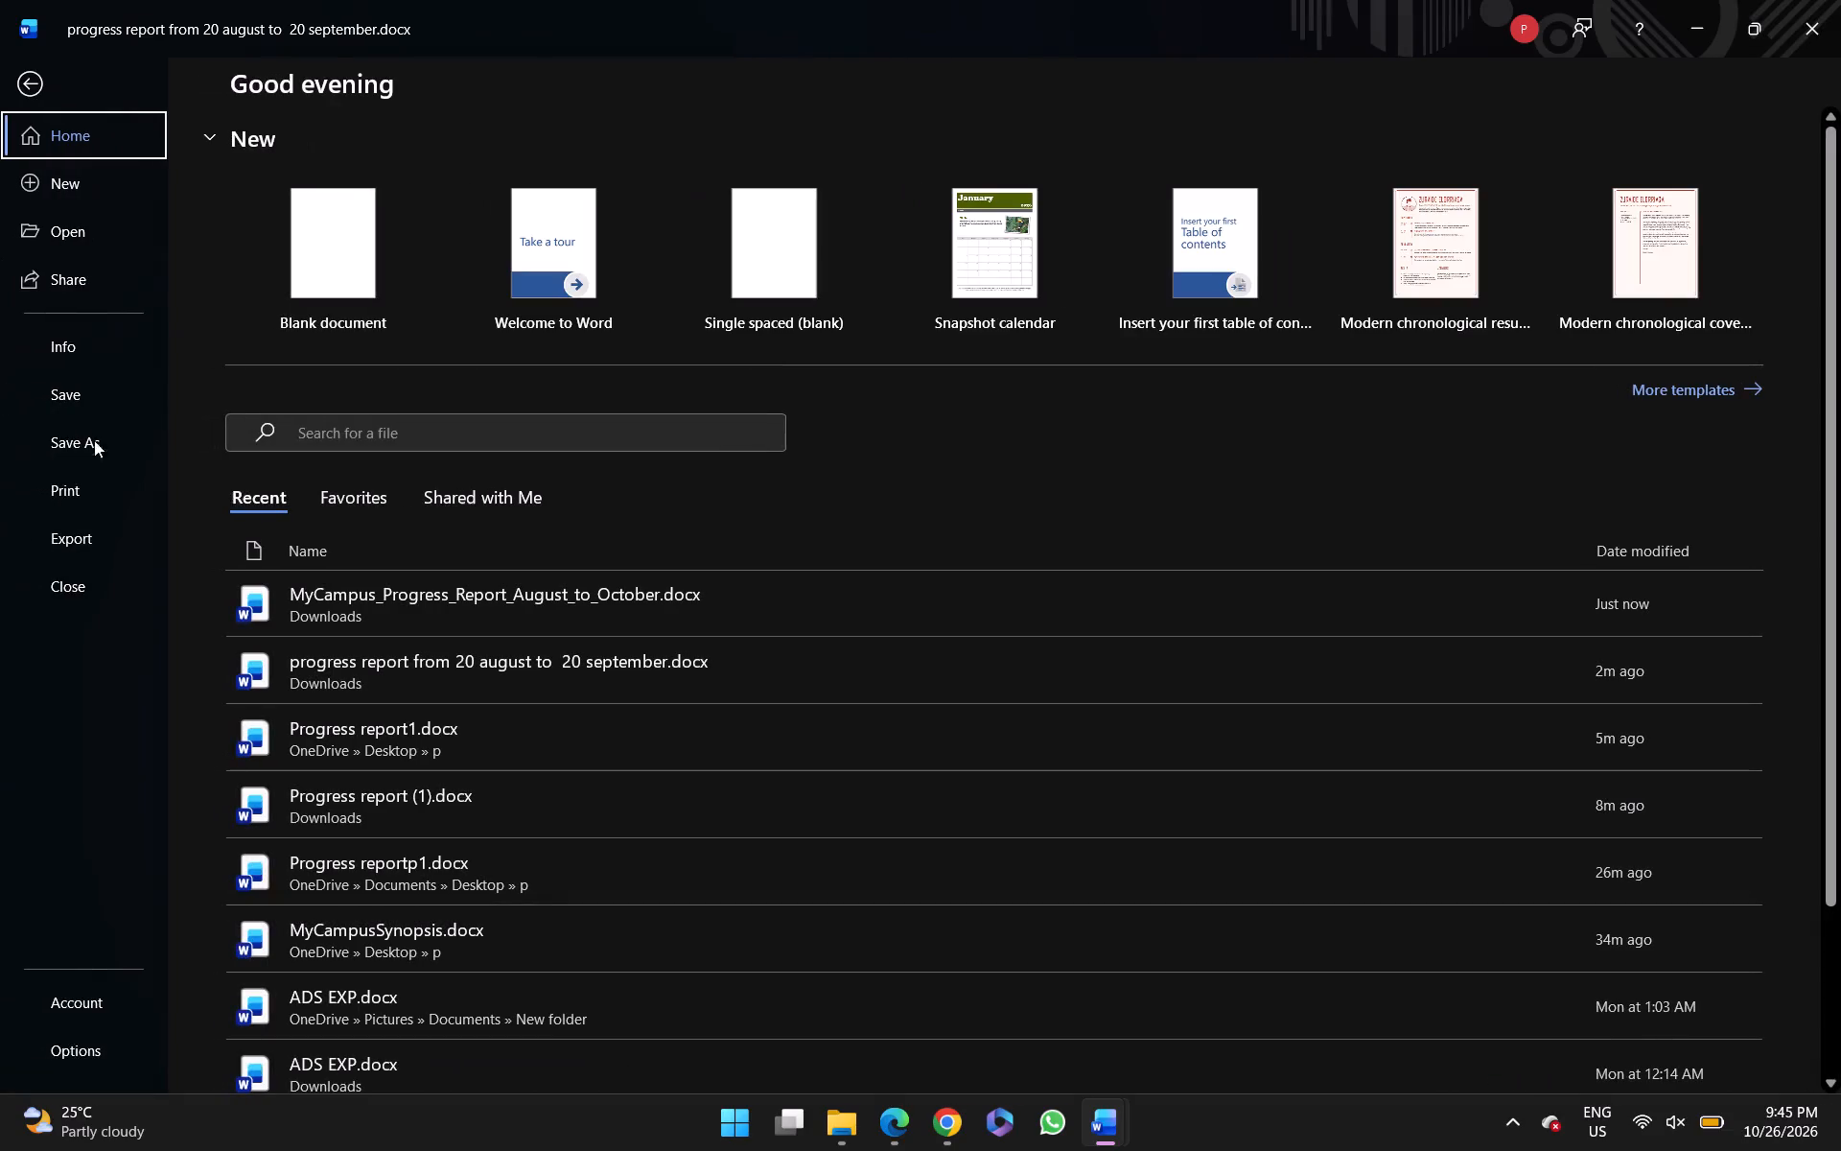
left_click(92, 459)
left_click(297, 514)
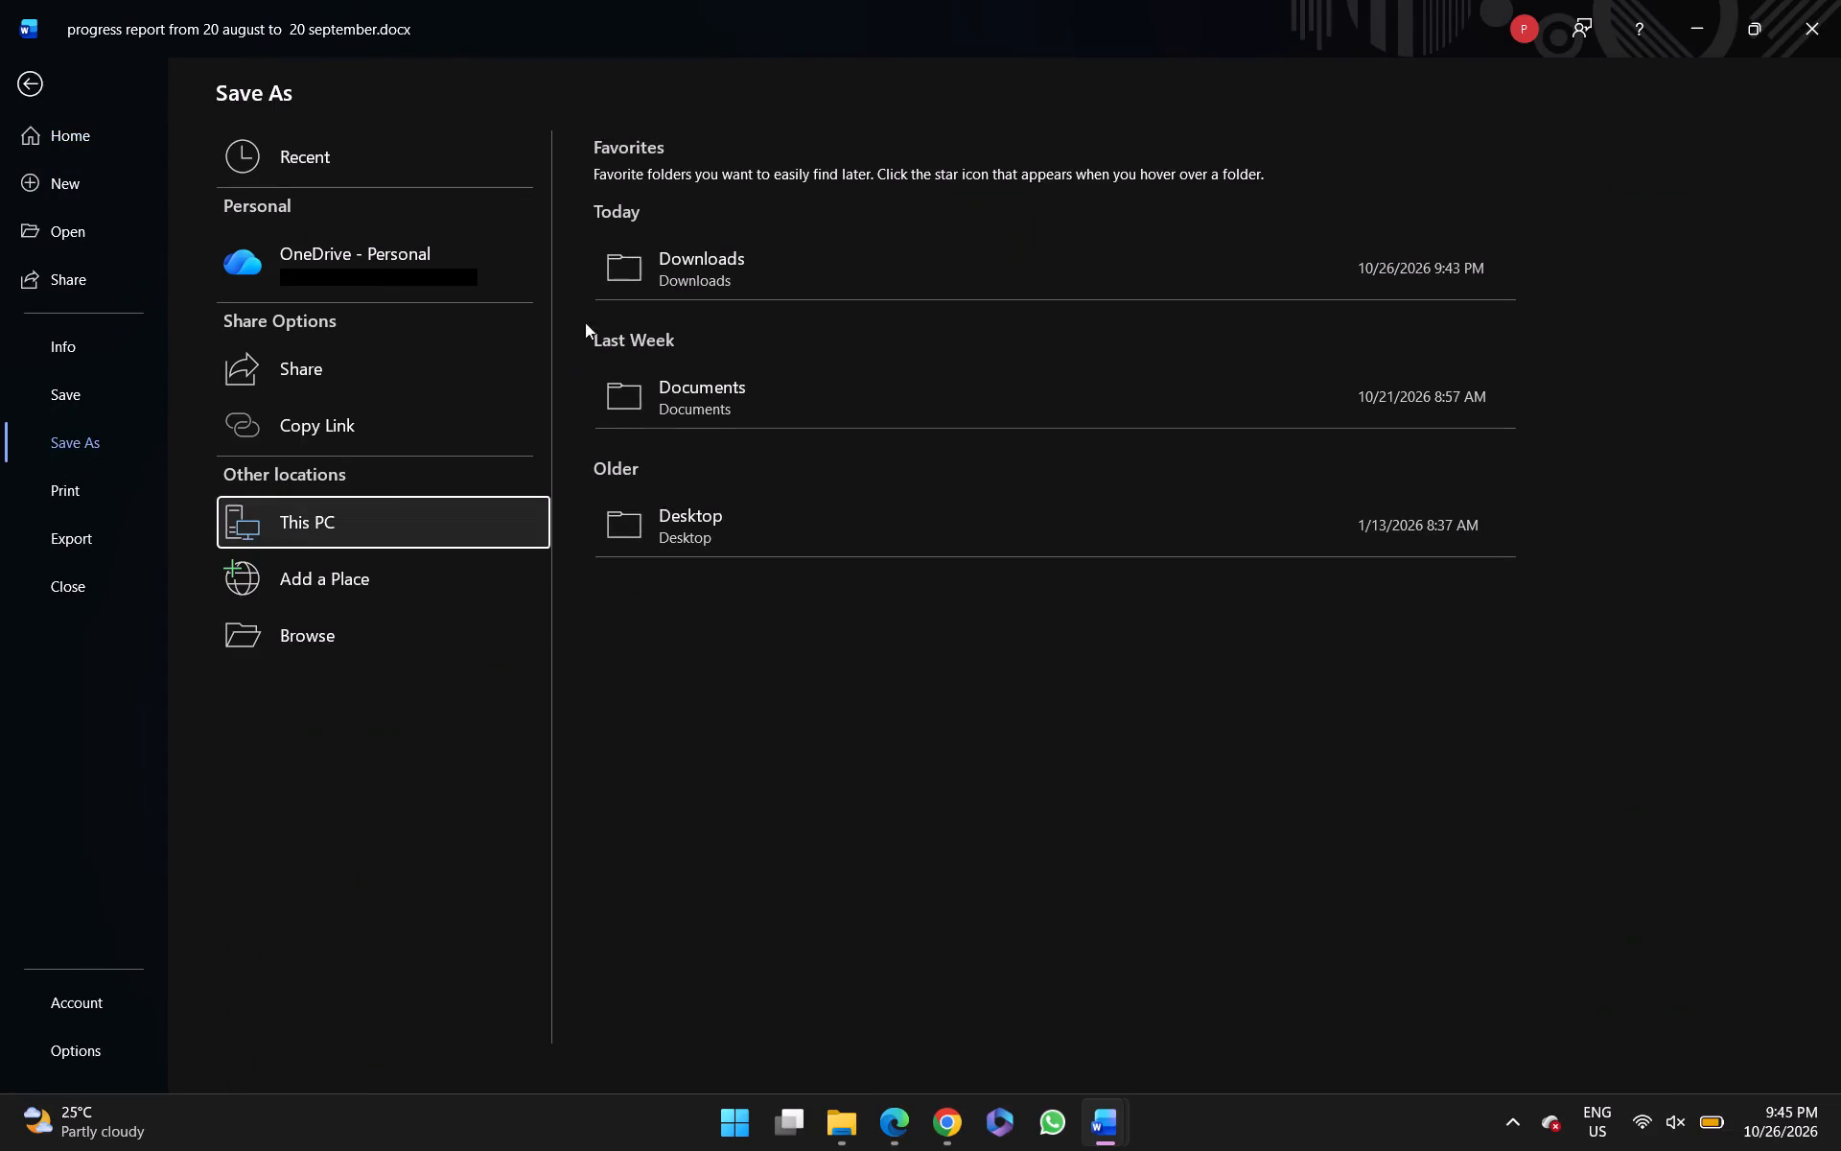
left_click(727, 275)
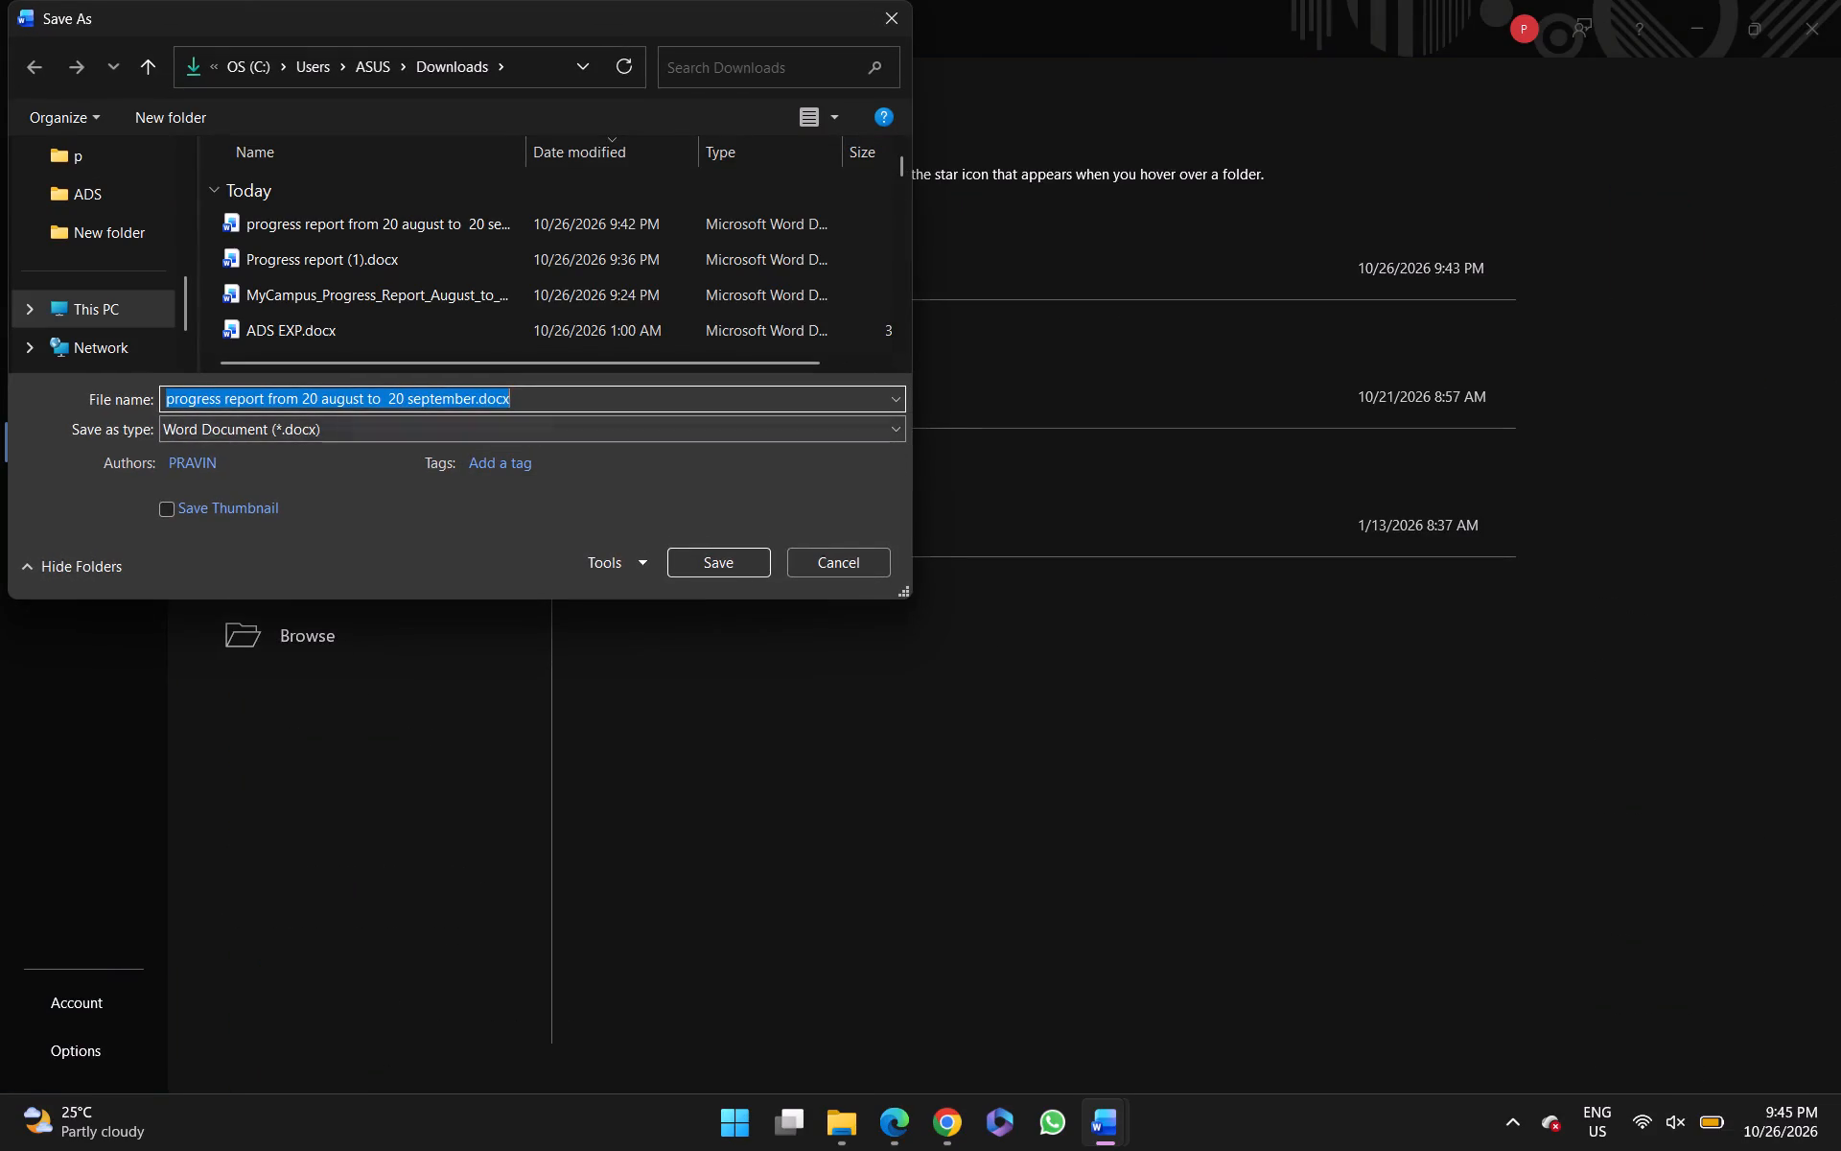
left_click_drag(530, 400, 311, 420)
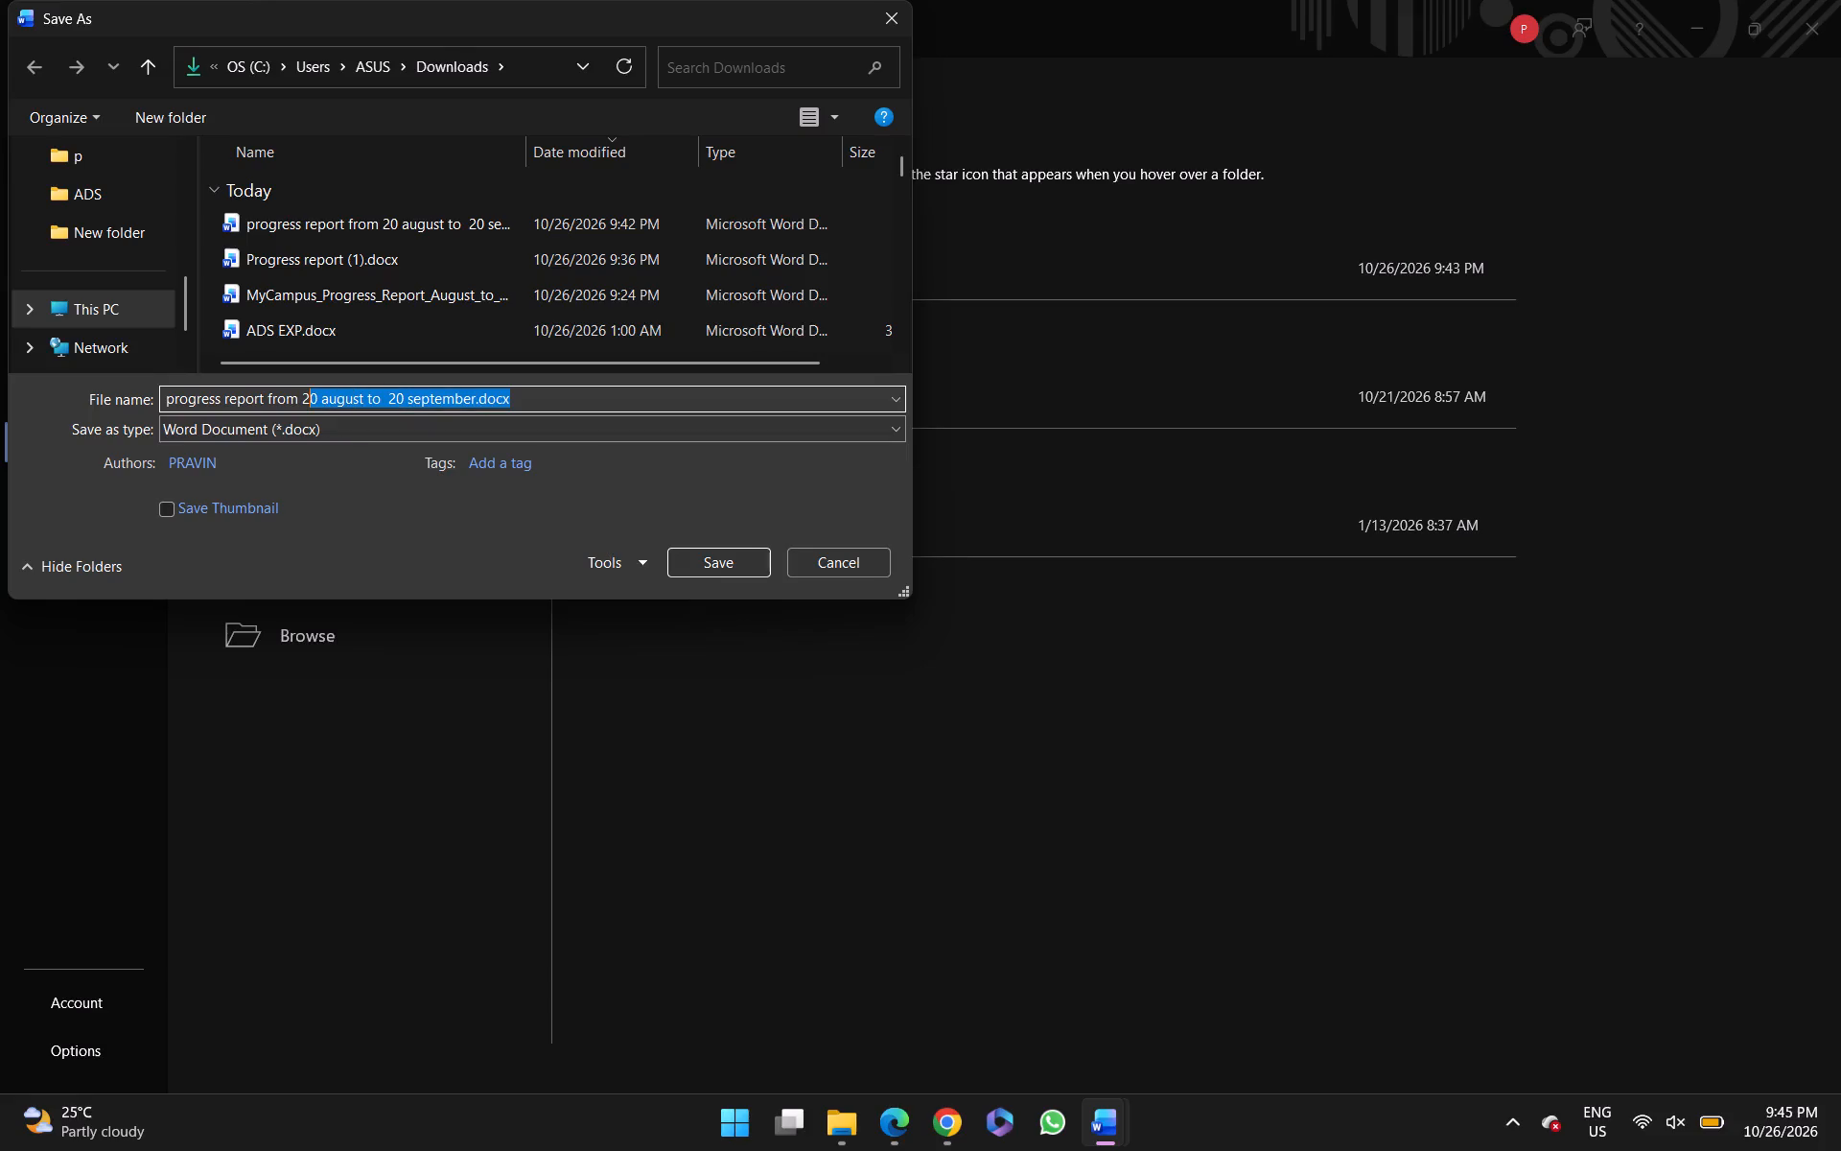
left_click_drag(311, 420, 301, 411)
key("BackSpace")
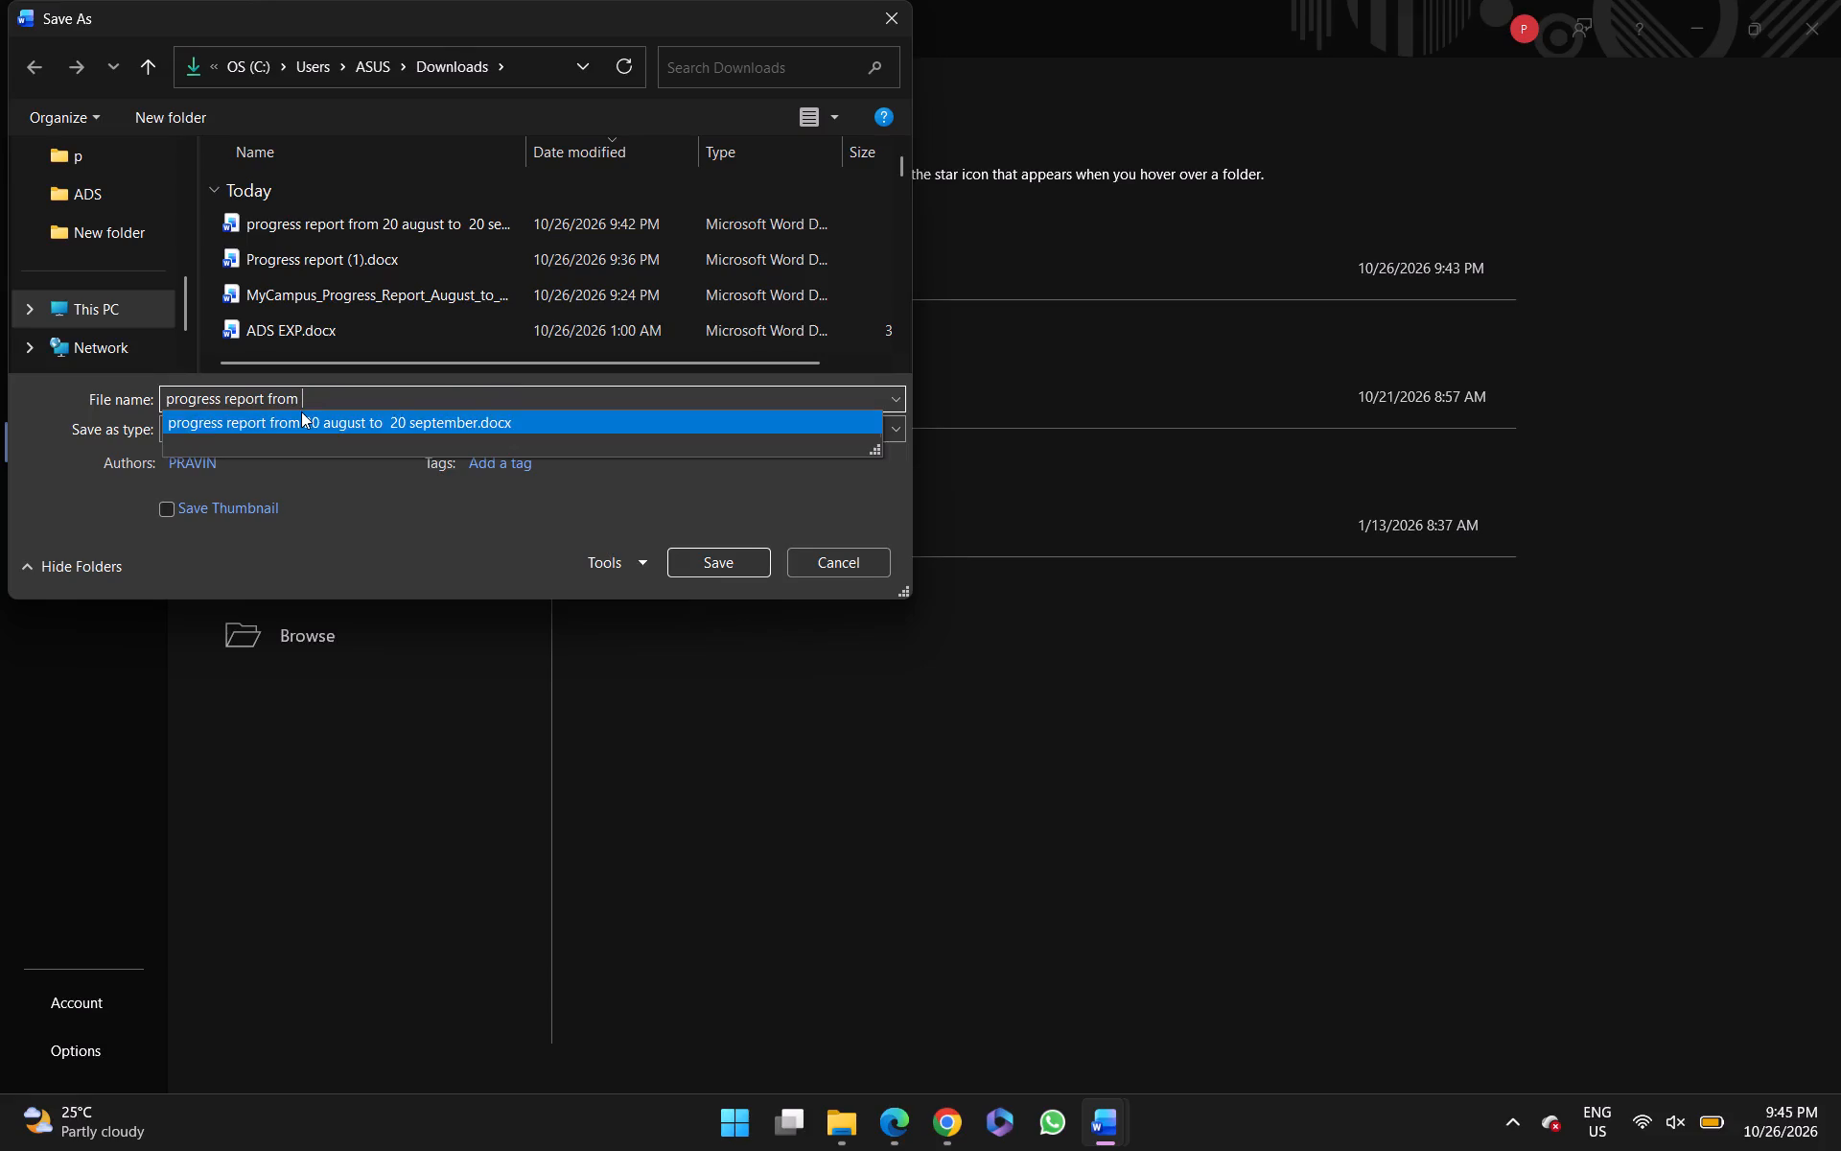
key("ctrl+v")
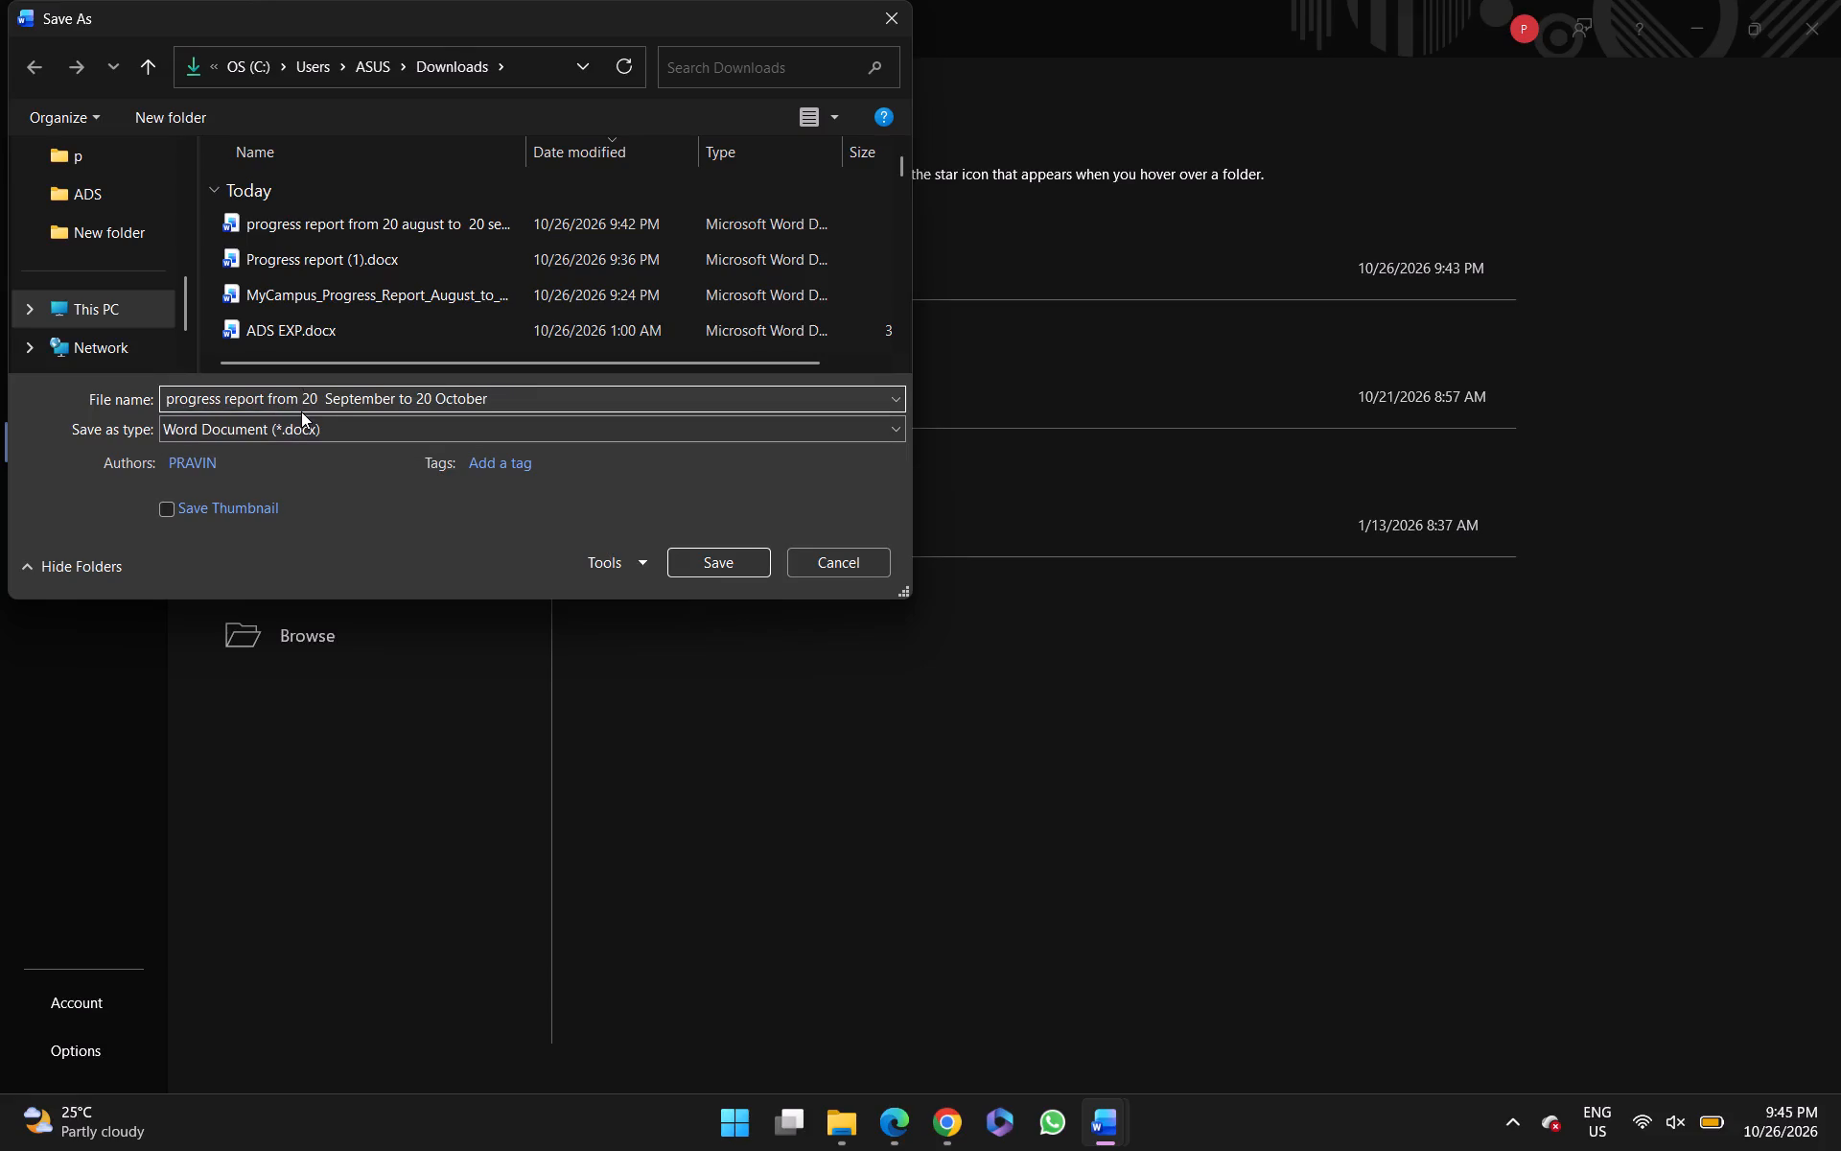
key("Return")
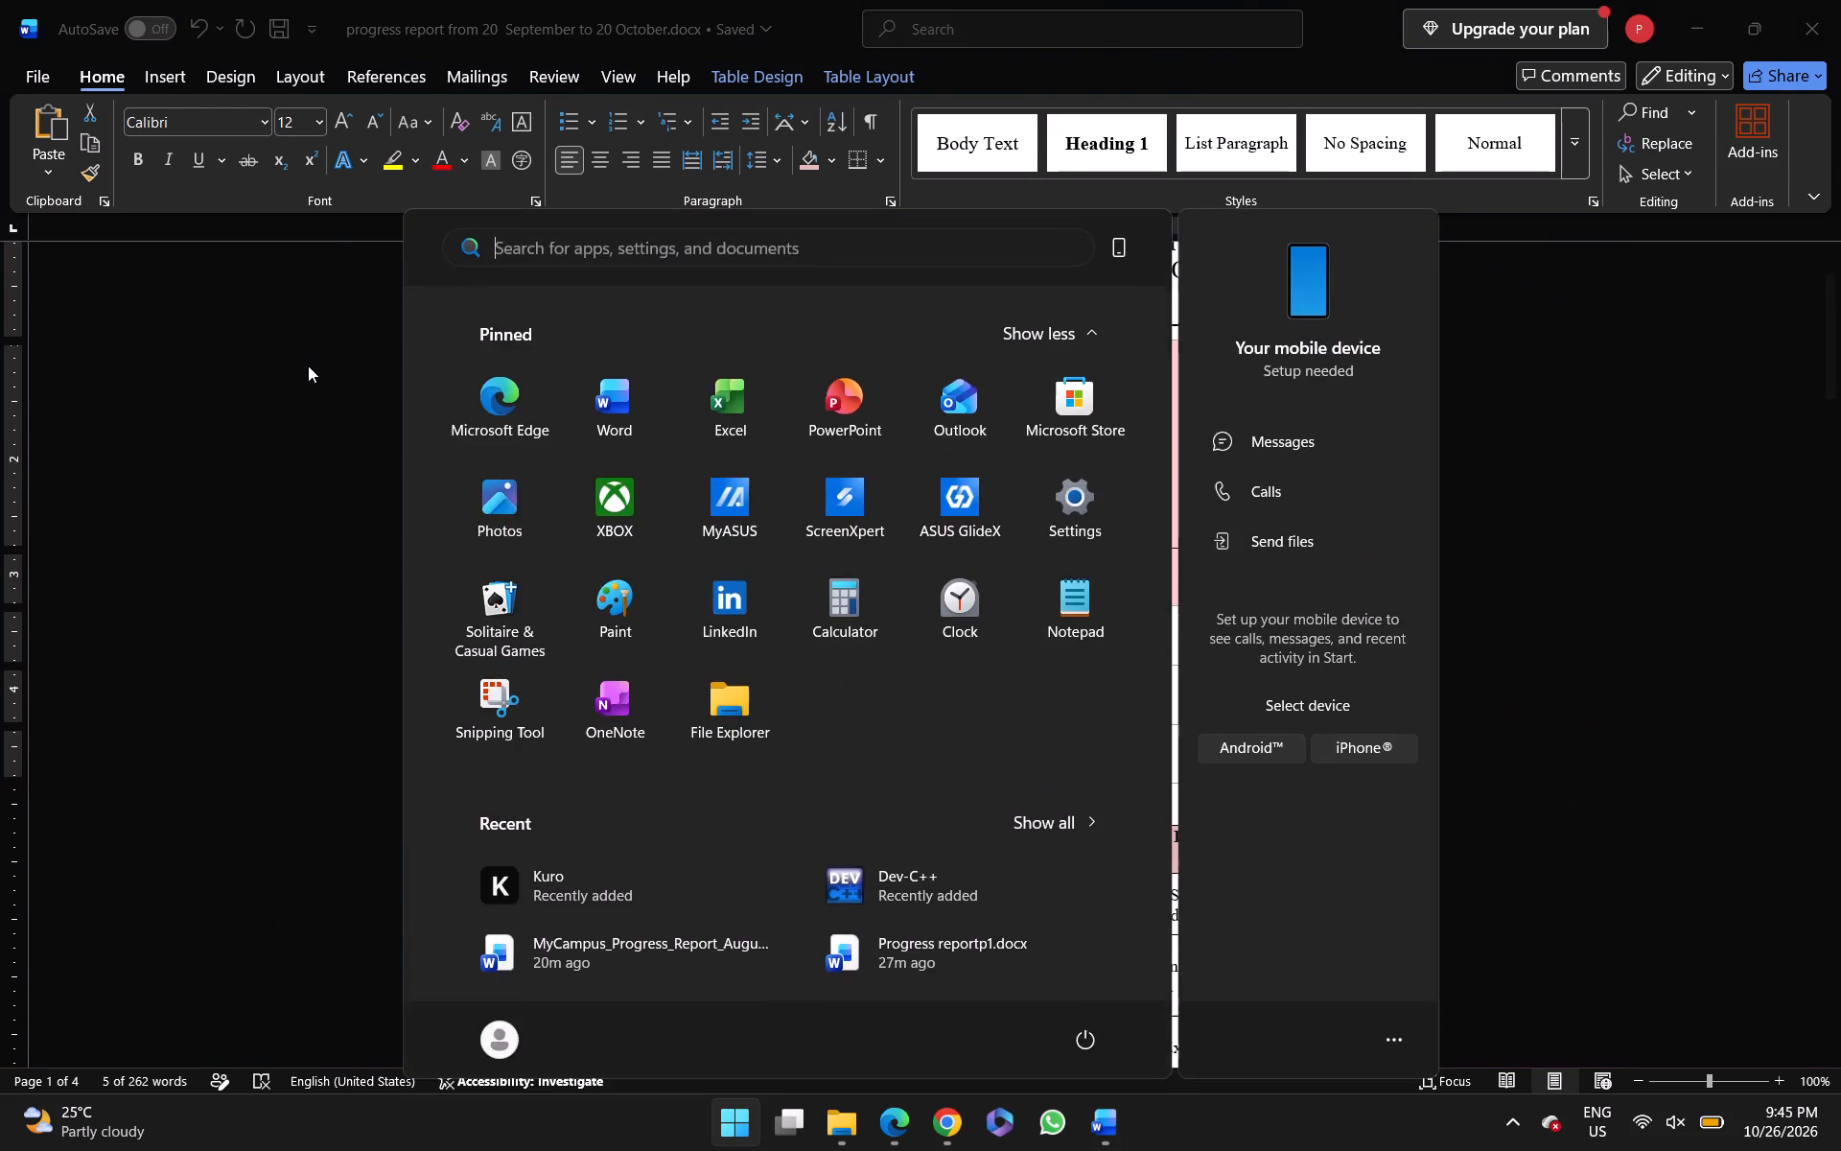
Search for File Explorer and open it.
type("file")
key("Return")
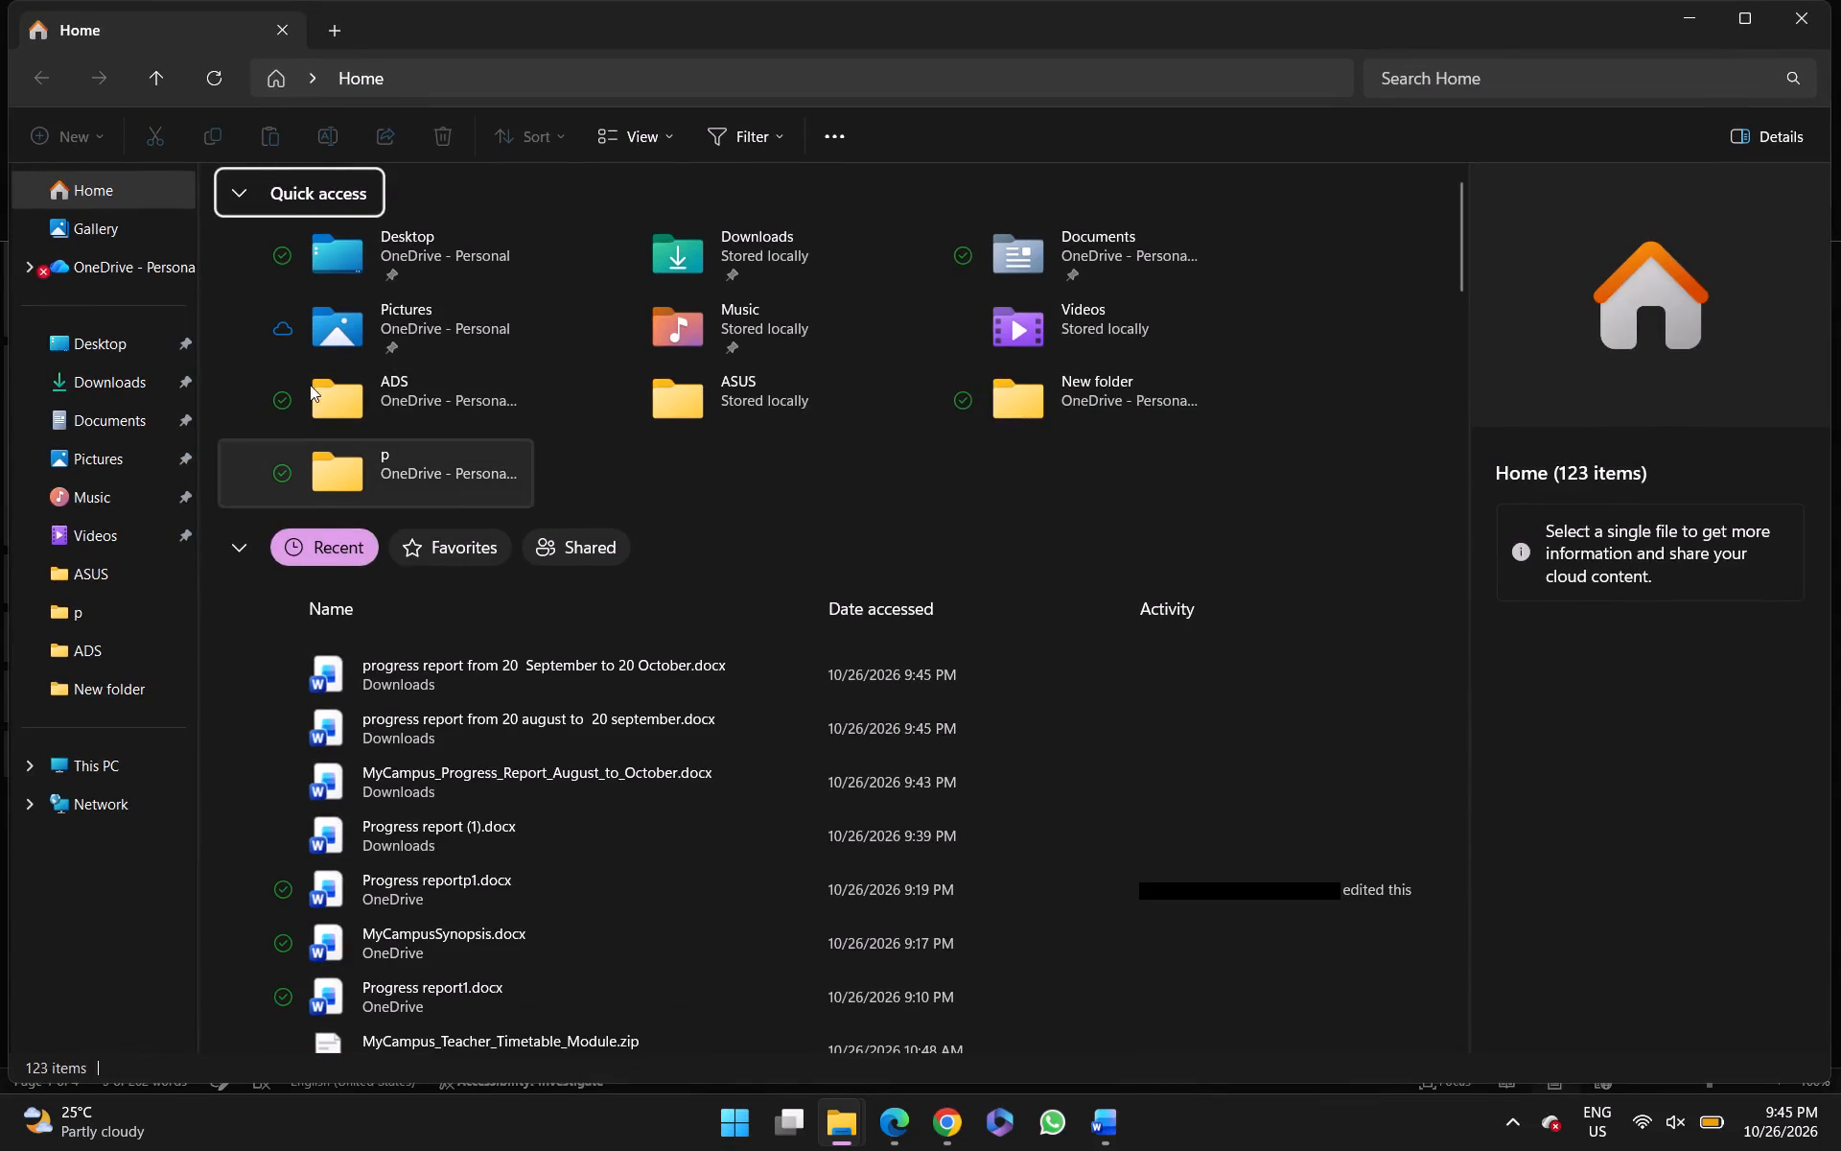
Browse to the Downloads folder.
left_click(105, 780)
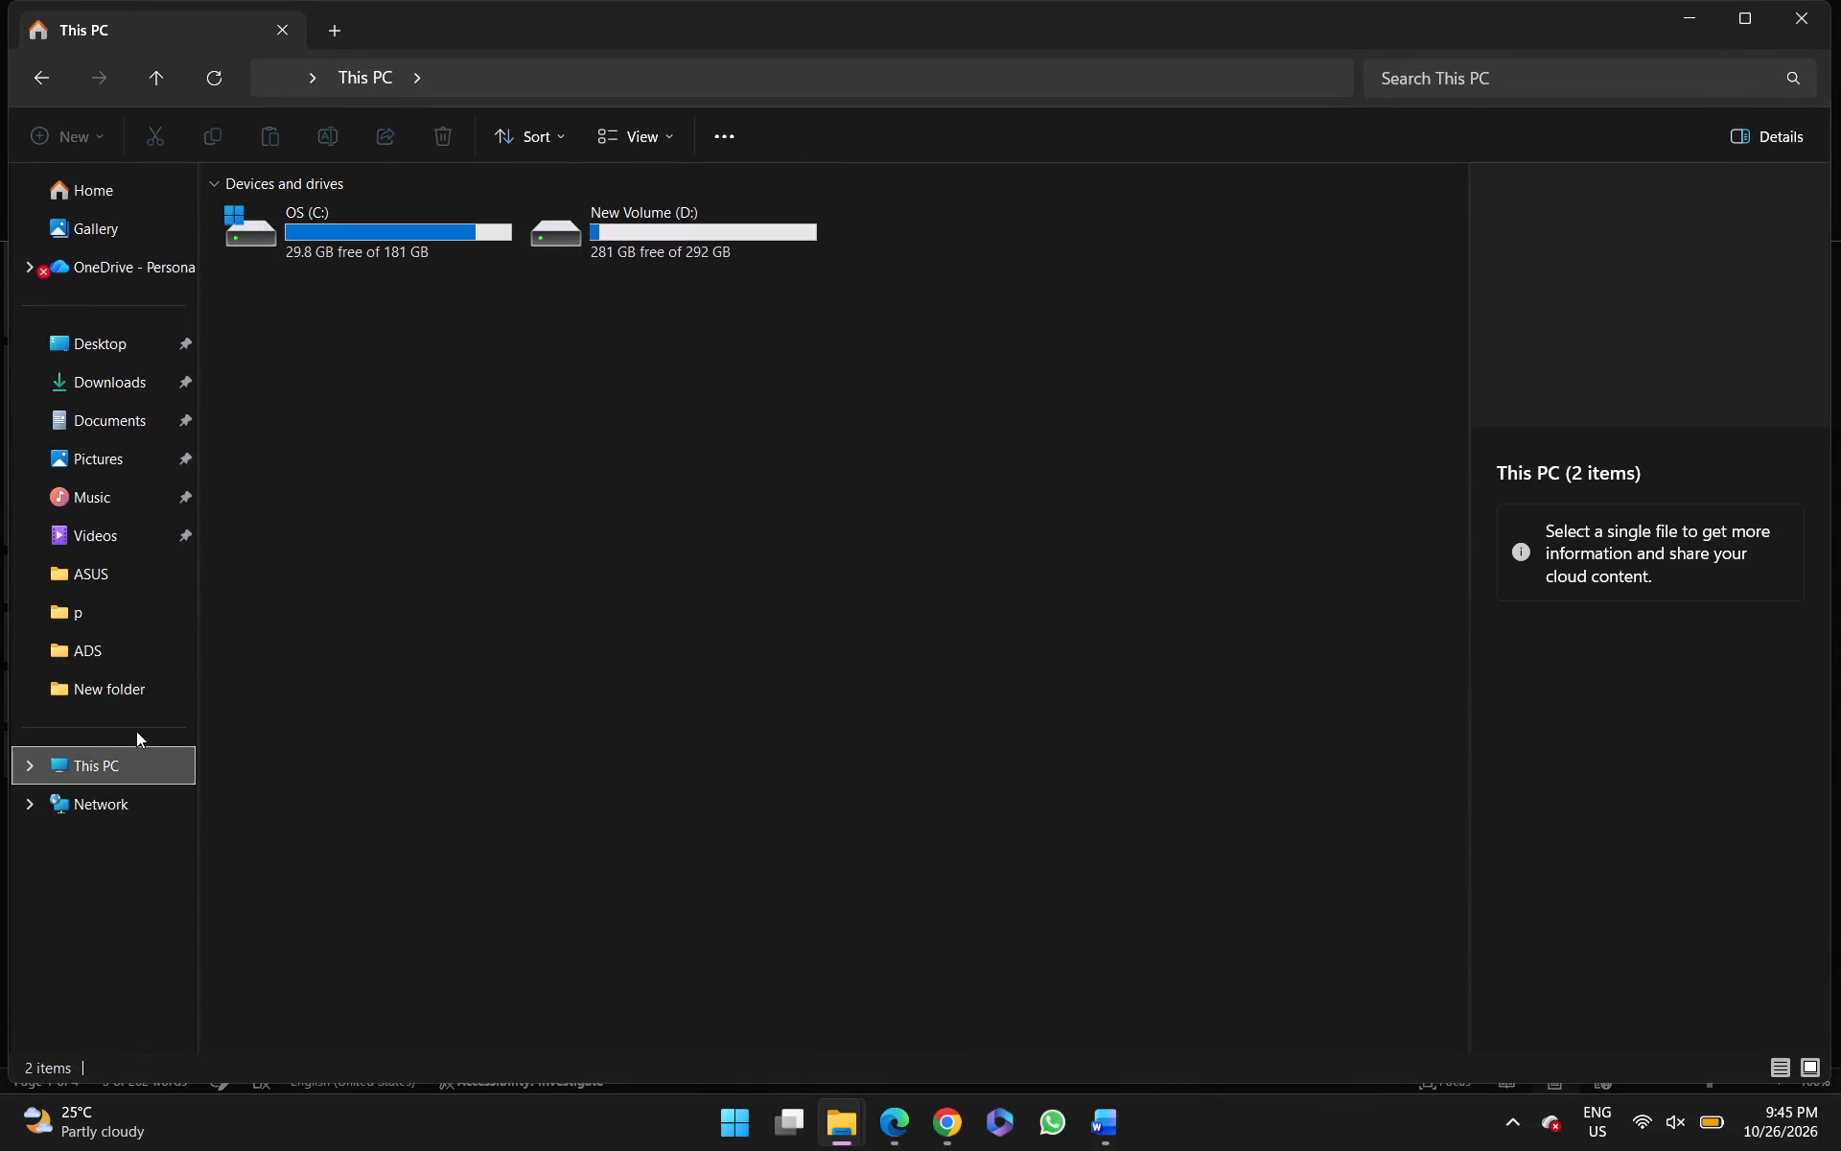
left_click(80, 389)
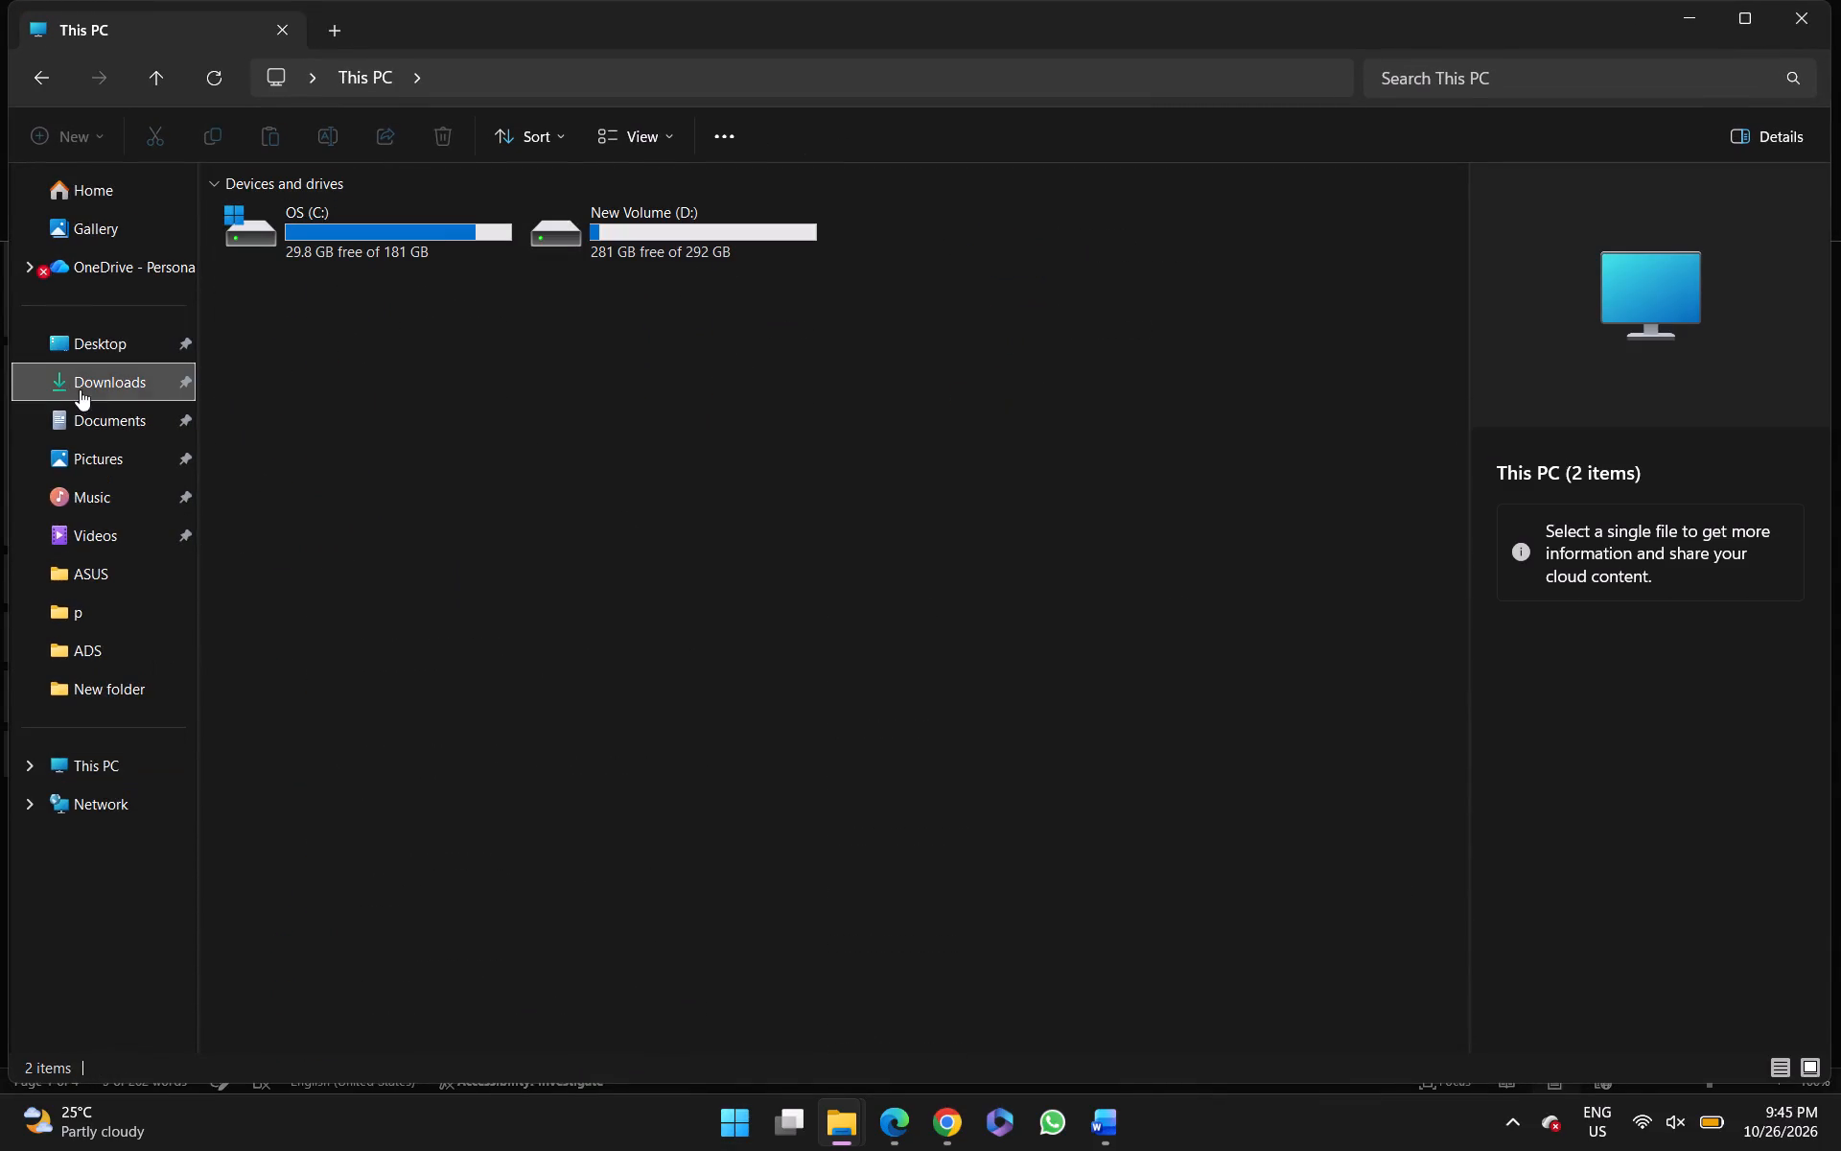
left_click(100, 341)
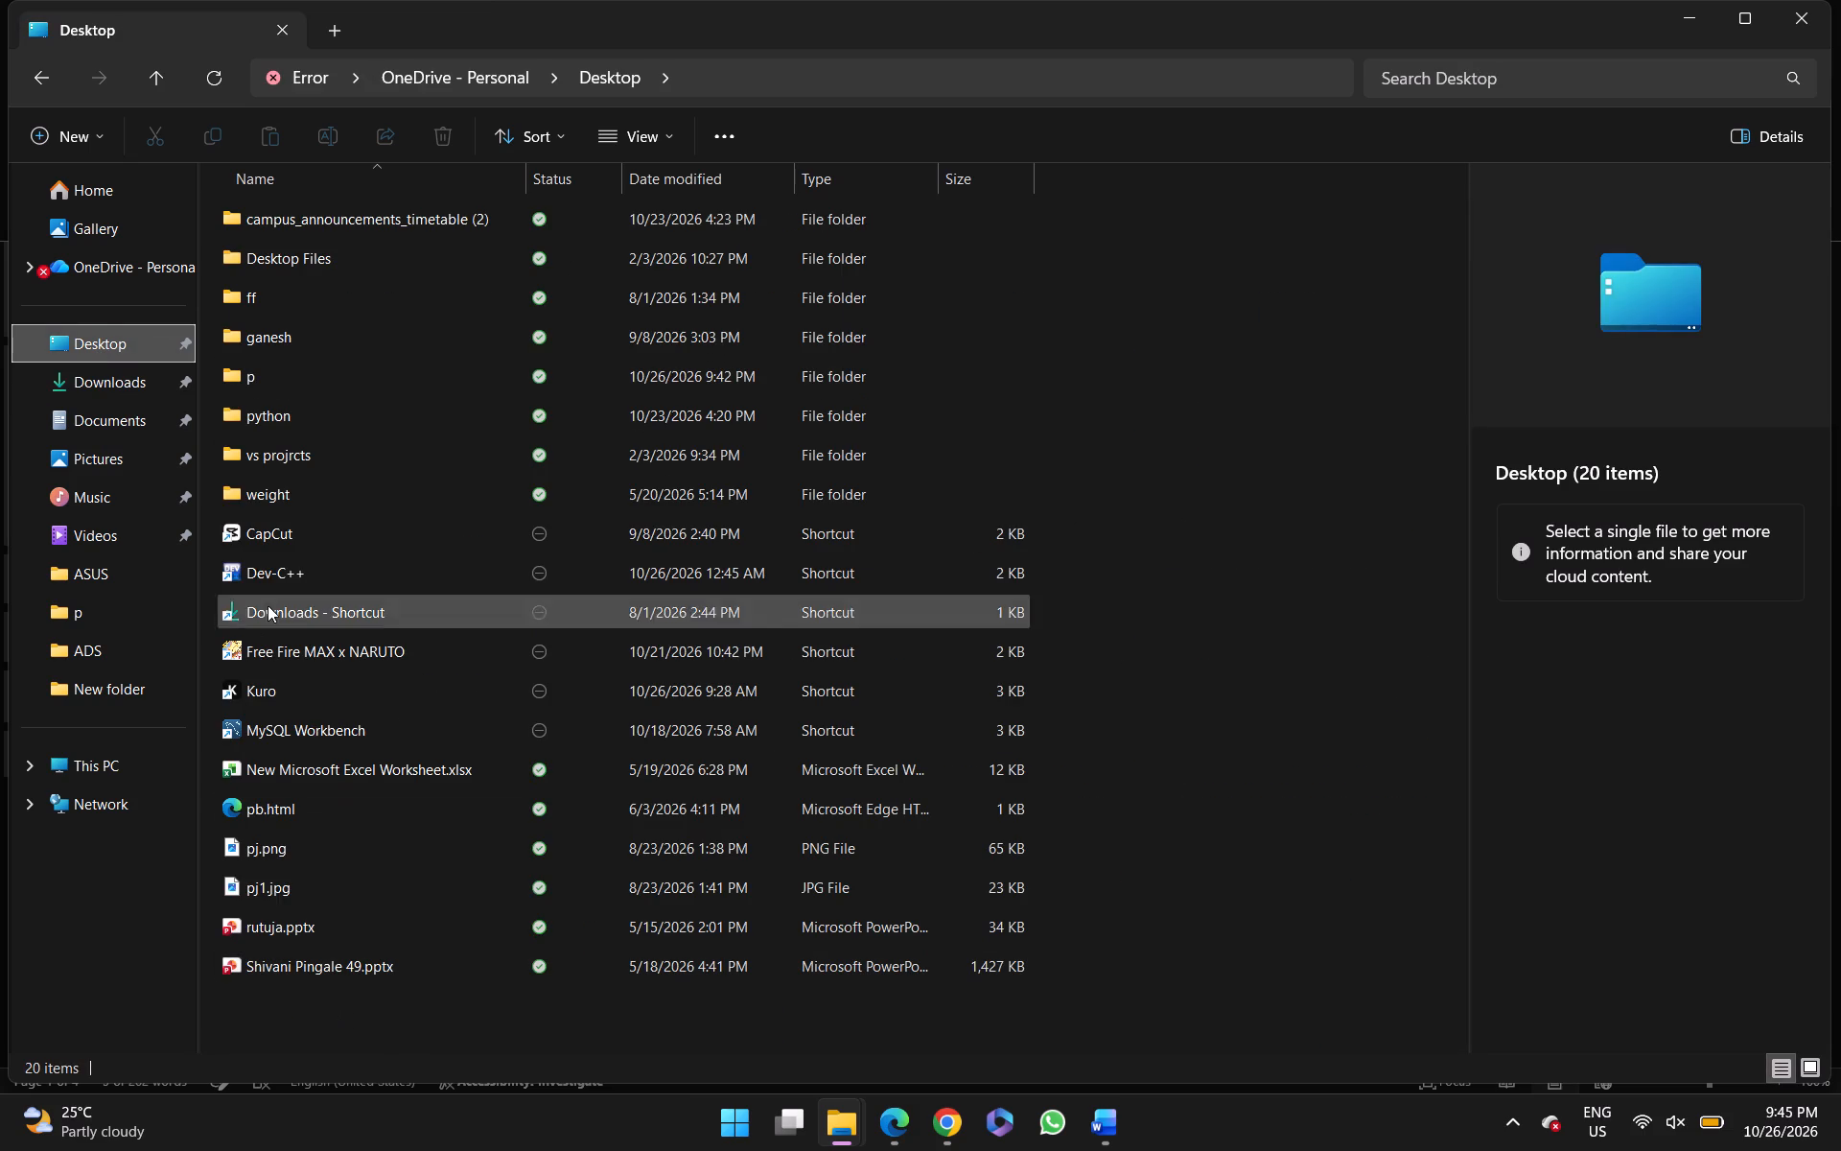
left_click(125, 379)
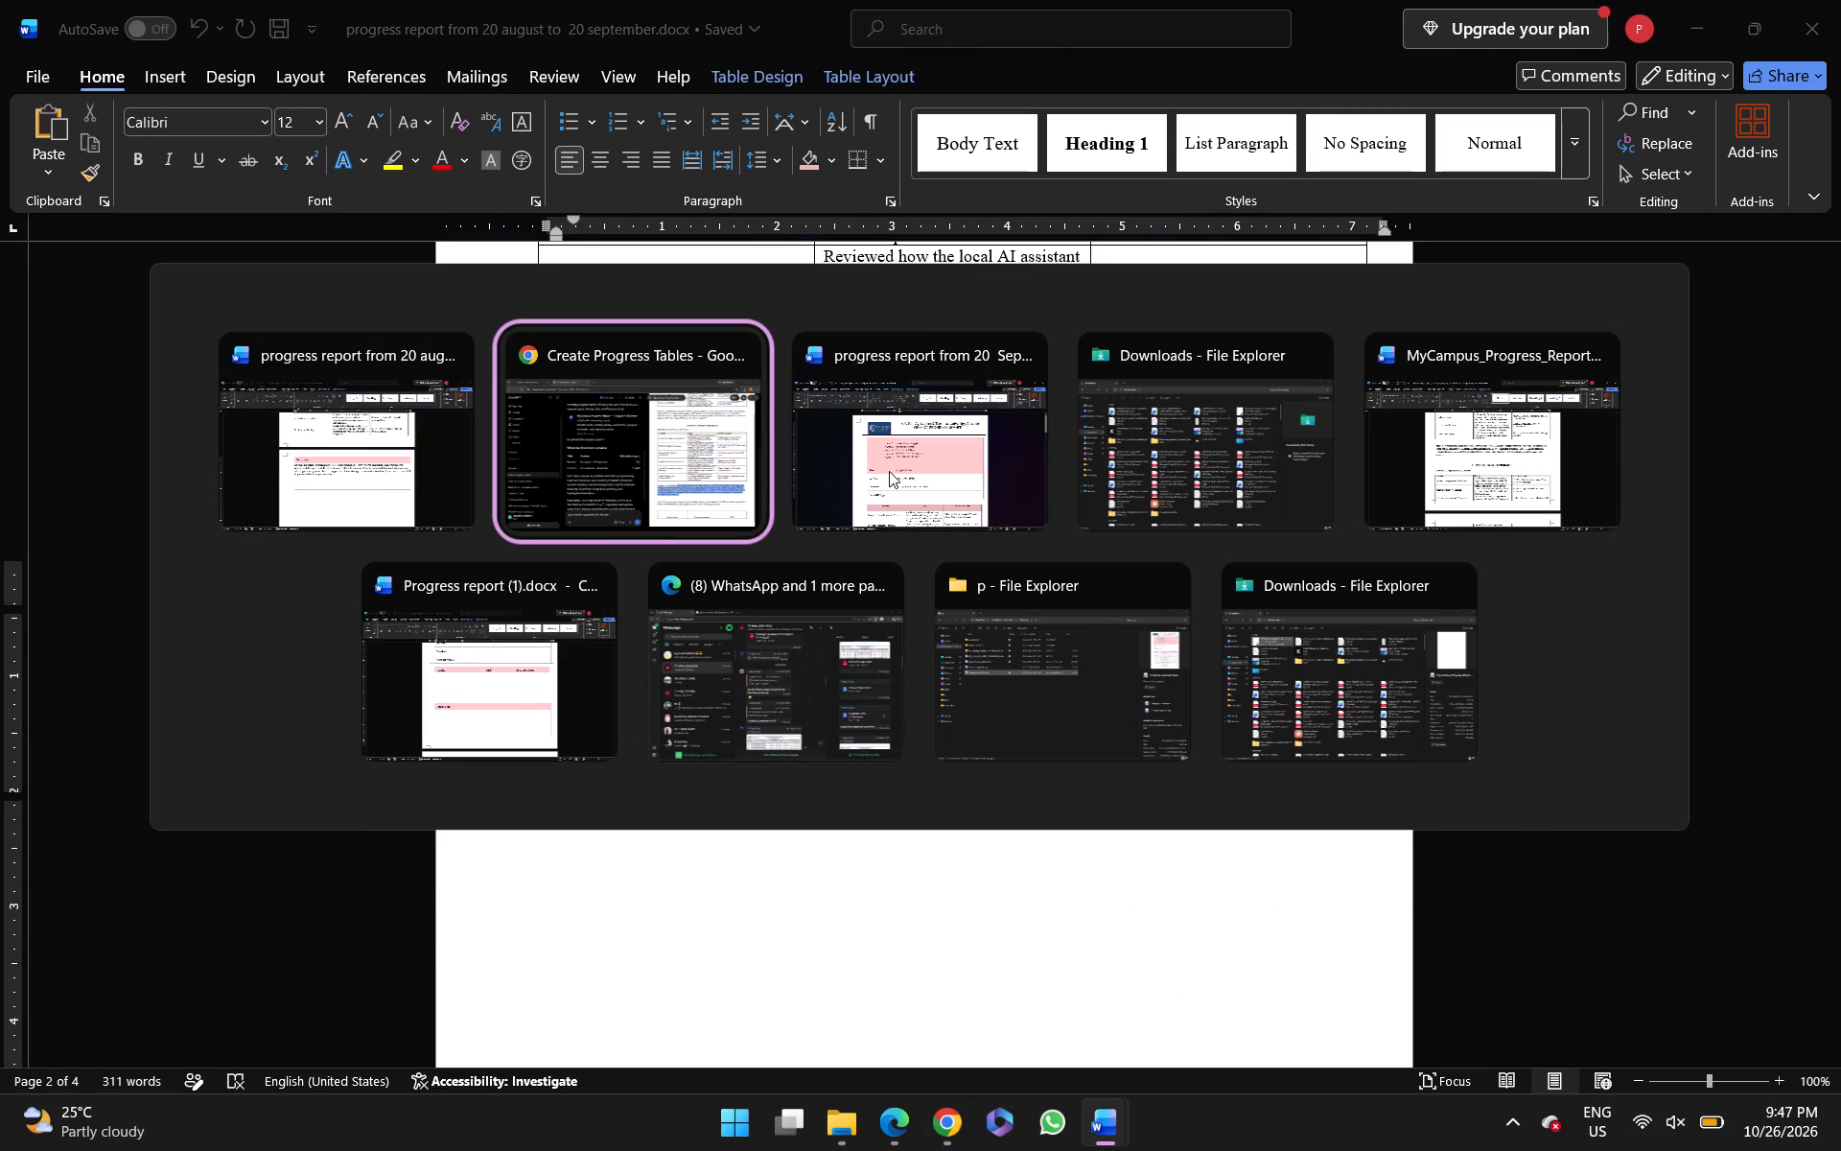
left_click(889, 471, "alt")
scroll(913, 569, "down", 5)
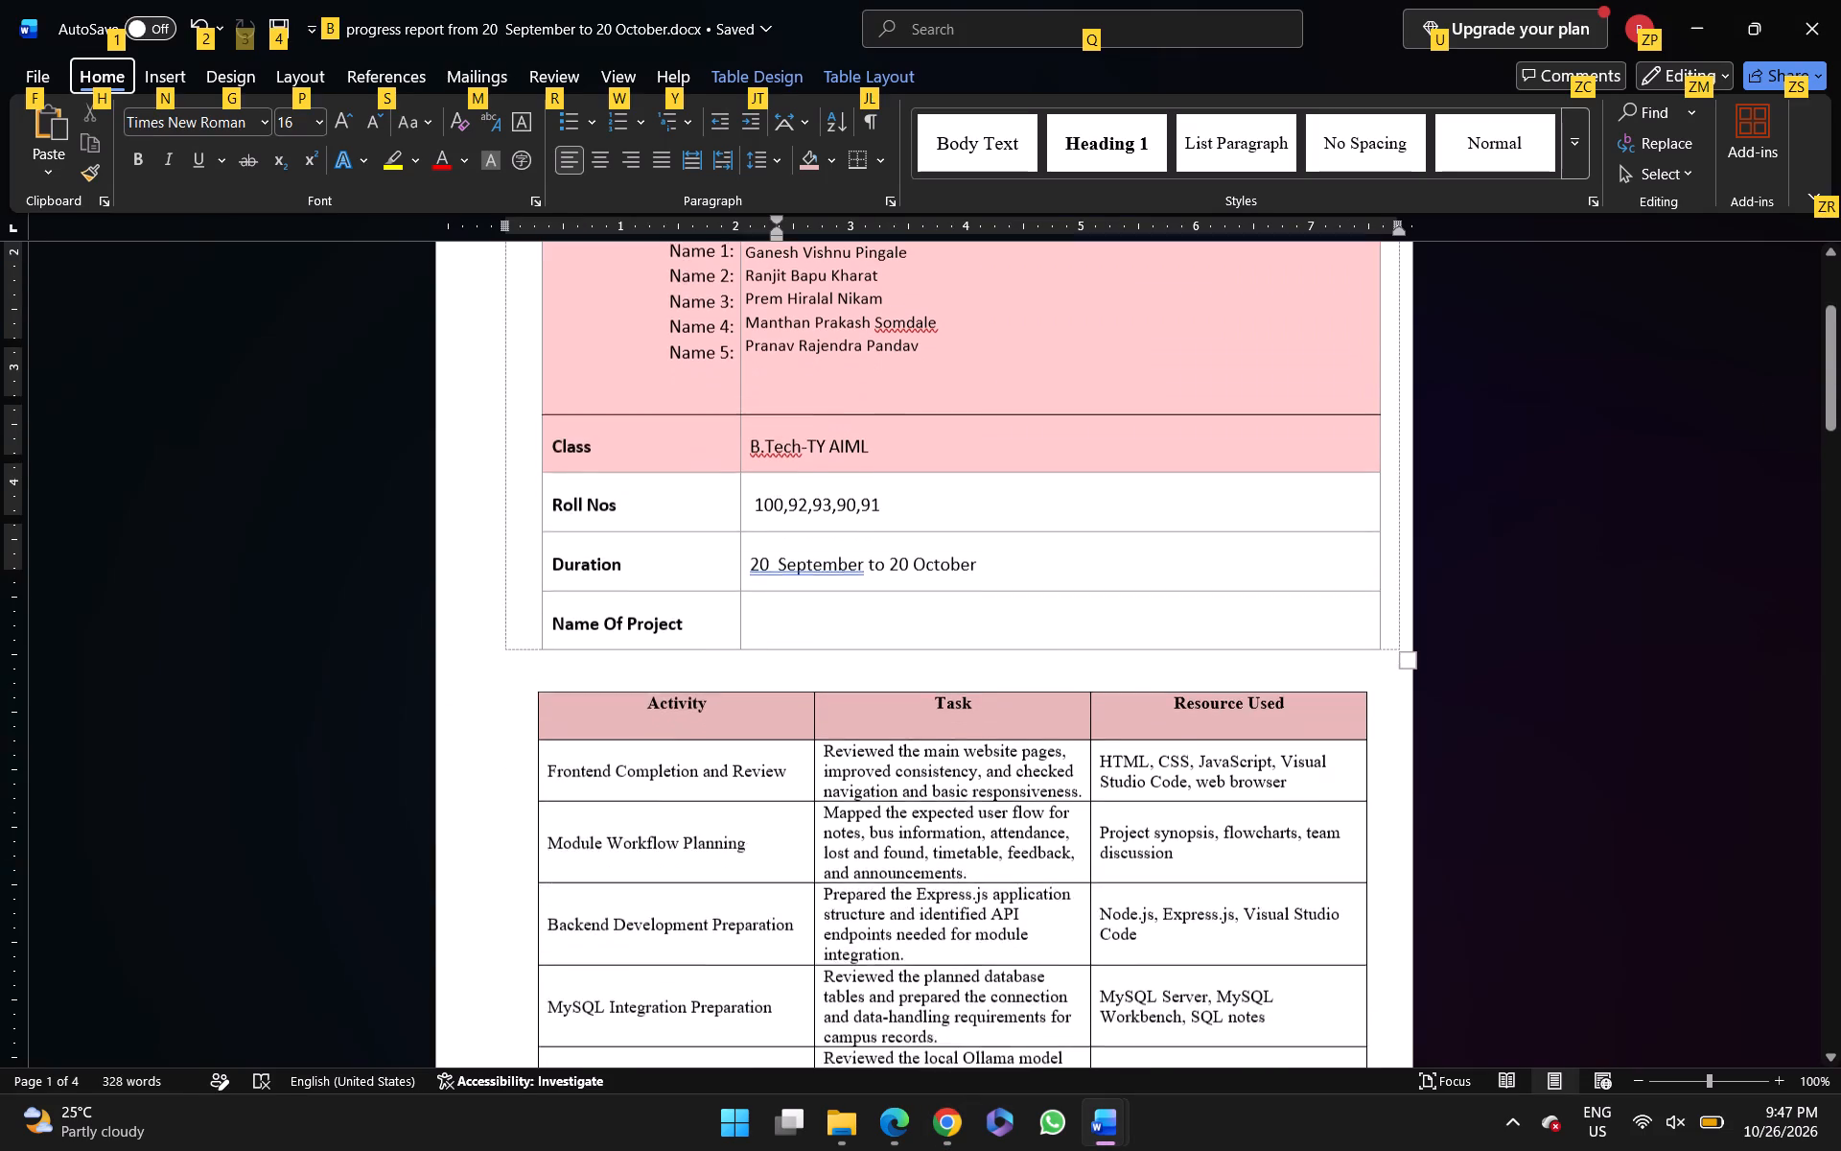
left_click(914, 573)
scroll(914, 574, "down", 12)
left_click(606, 671)
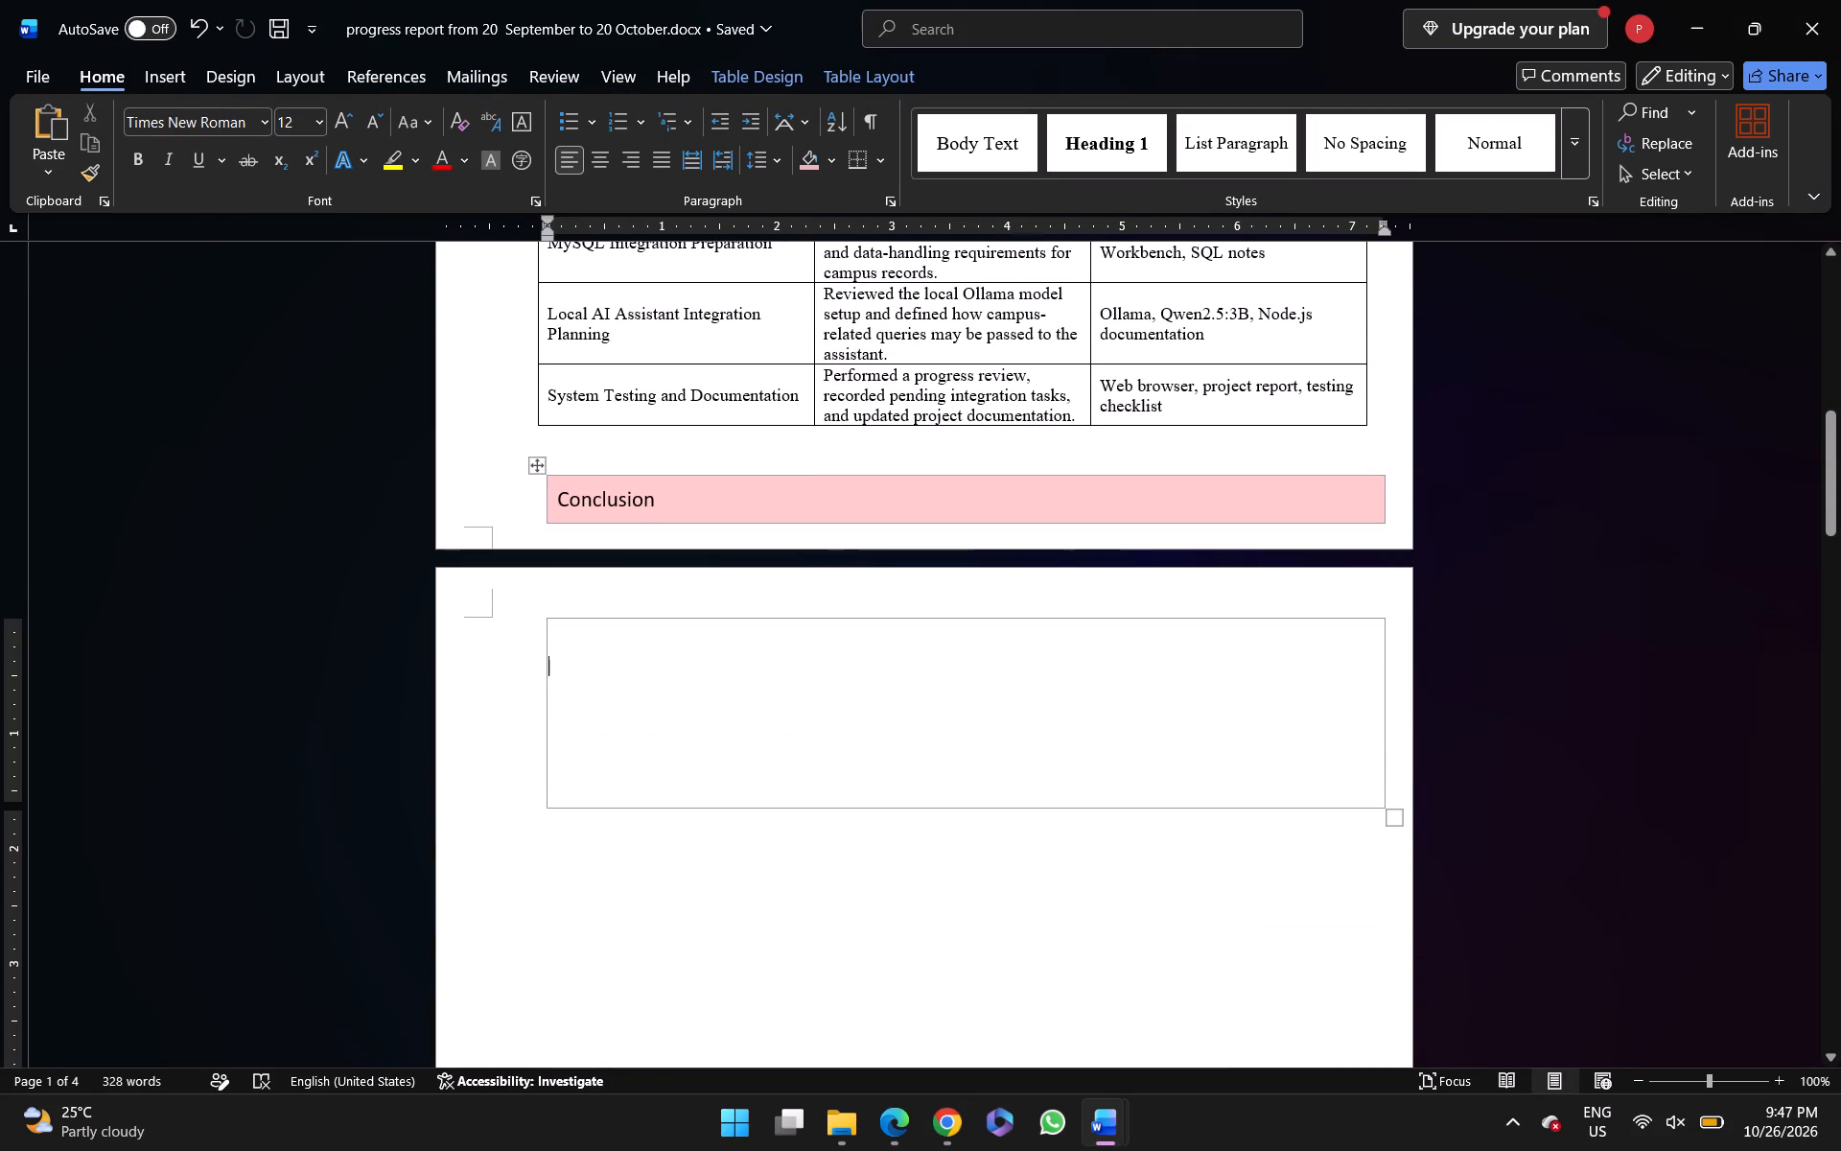
left_click(557, 630)
left_click_drag(539, 465, 498, 582)
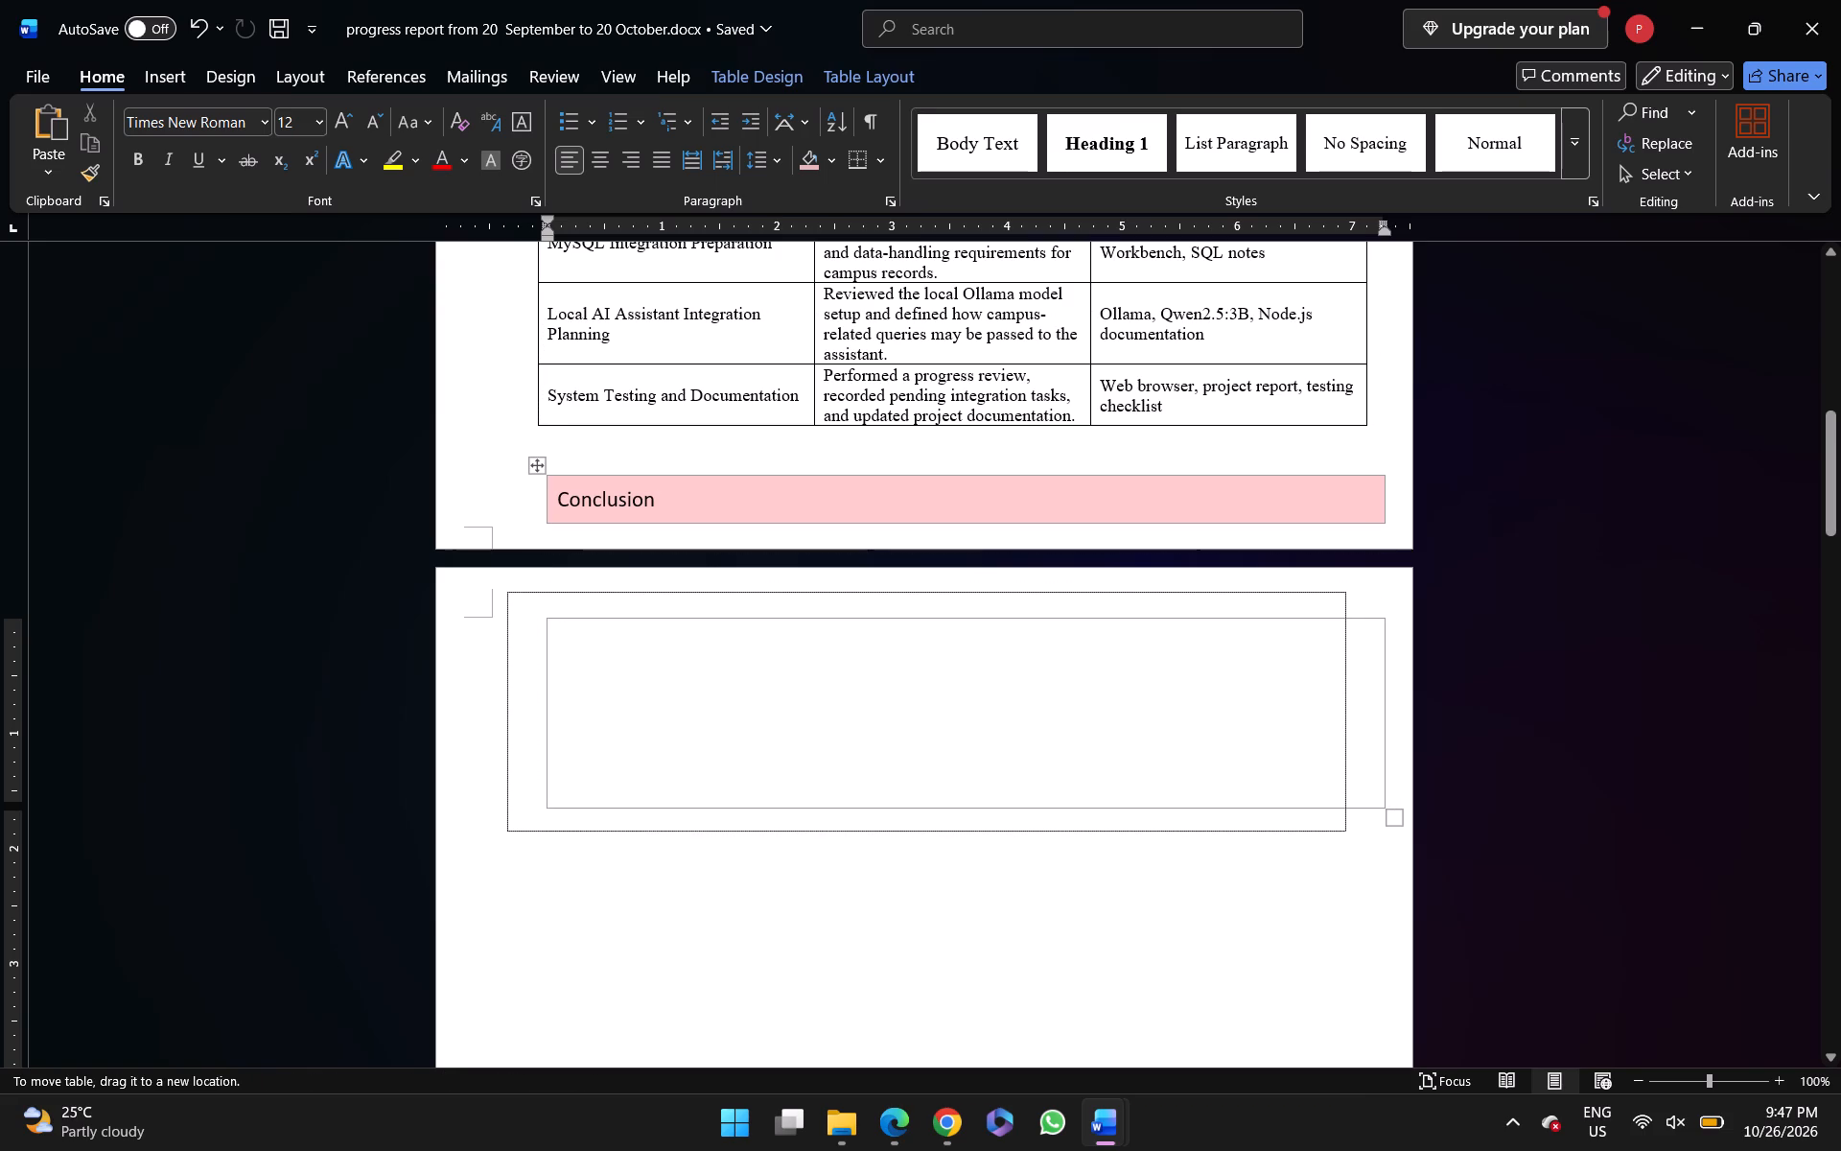
left_click_drag(498, 582, 503, 611)
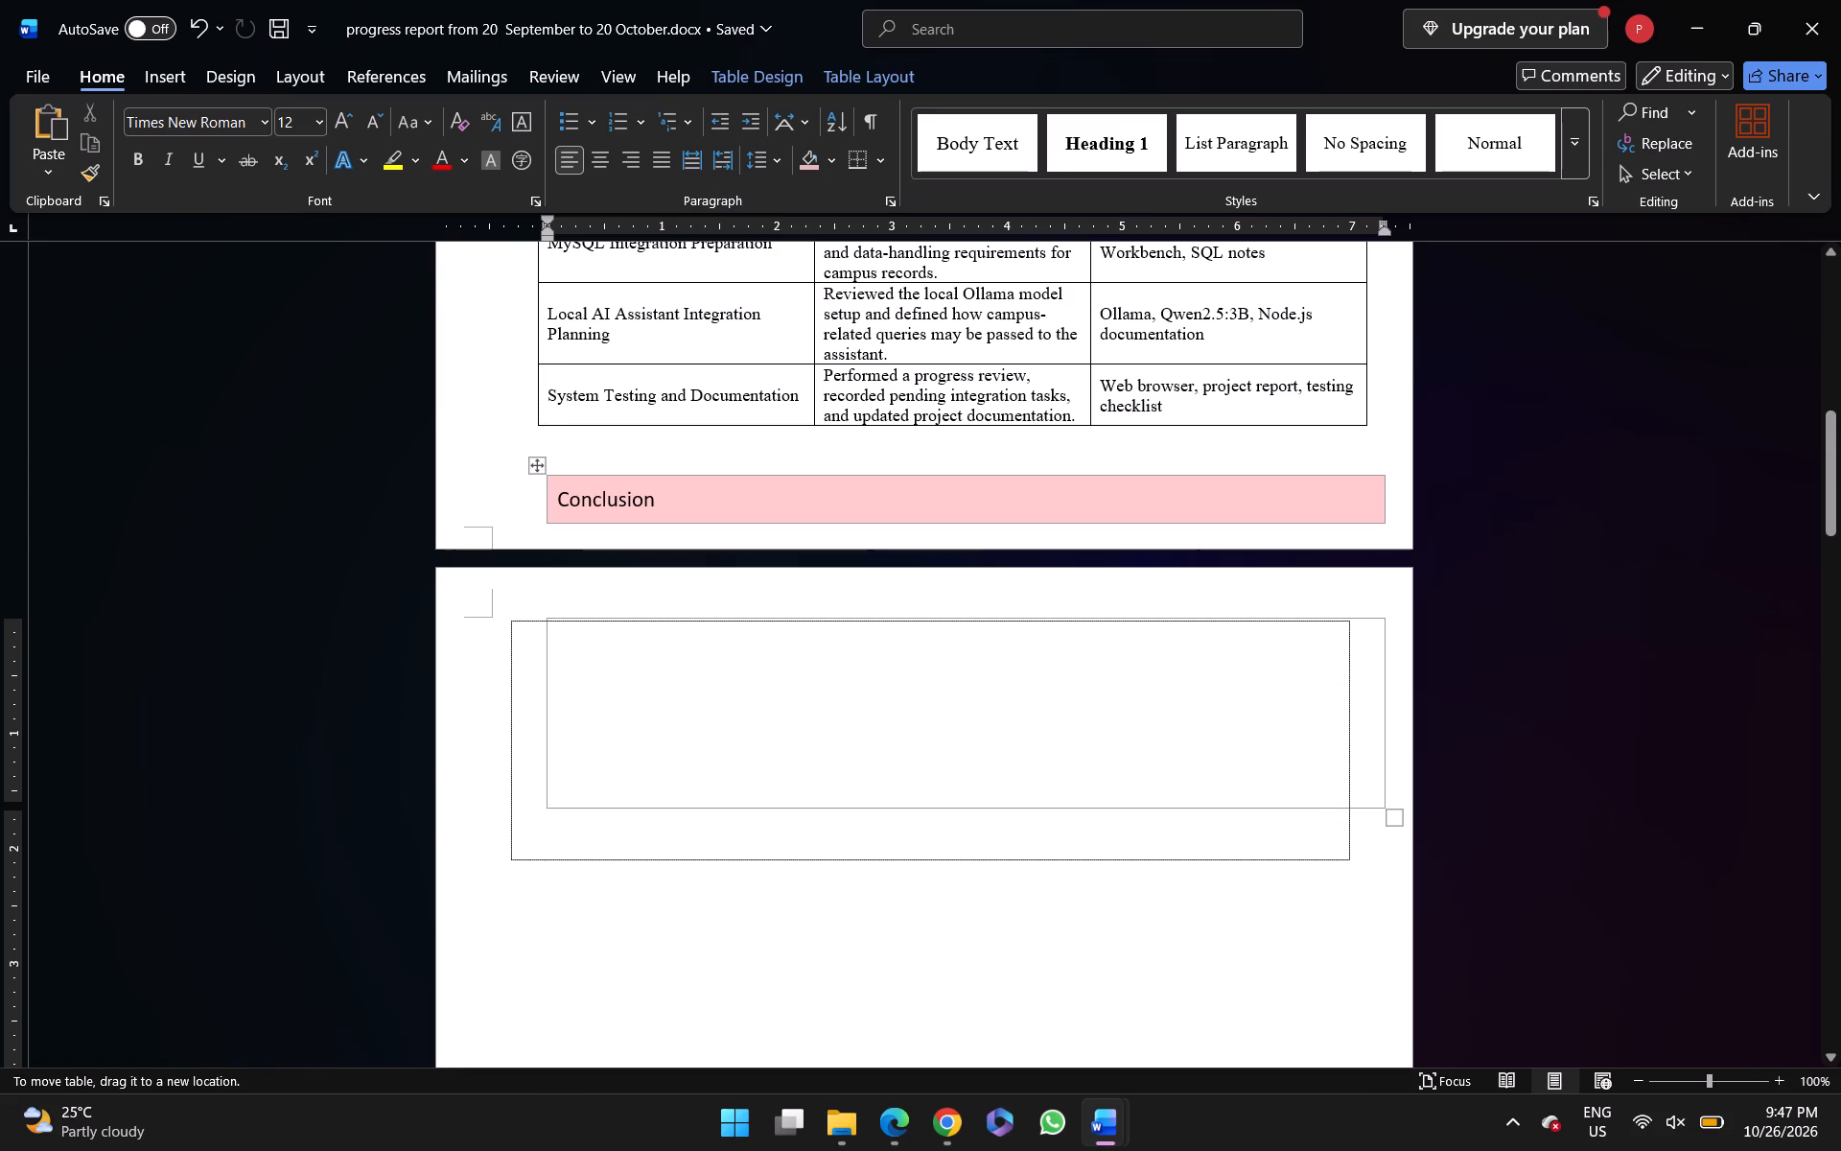
left_click_drag(503, 611, 506, 615)
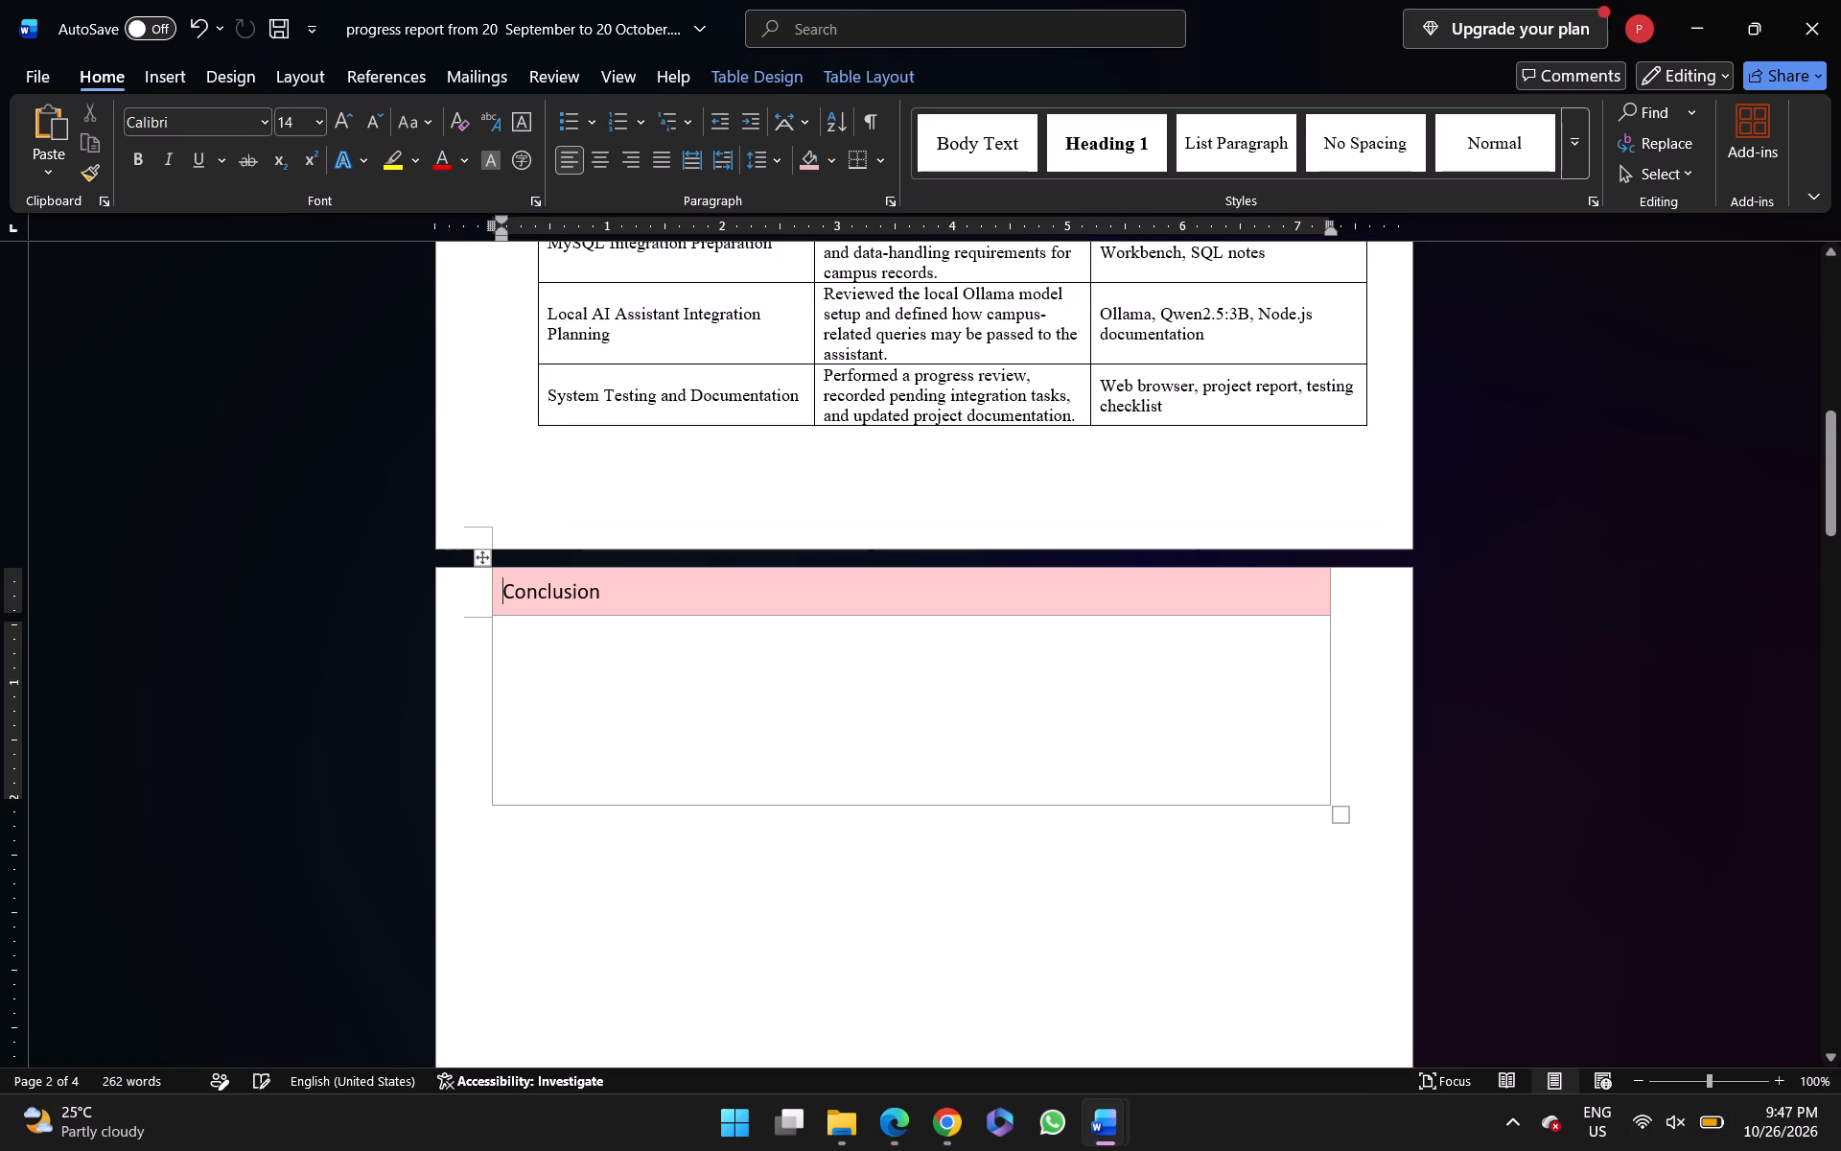
Paste the copied Month 3 Progress / Conclusion text into the empty cell below the Conclusion heading.
left_click(564, 708)
left_click(502, 631)
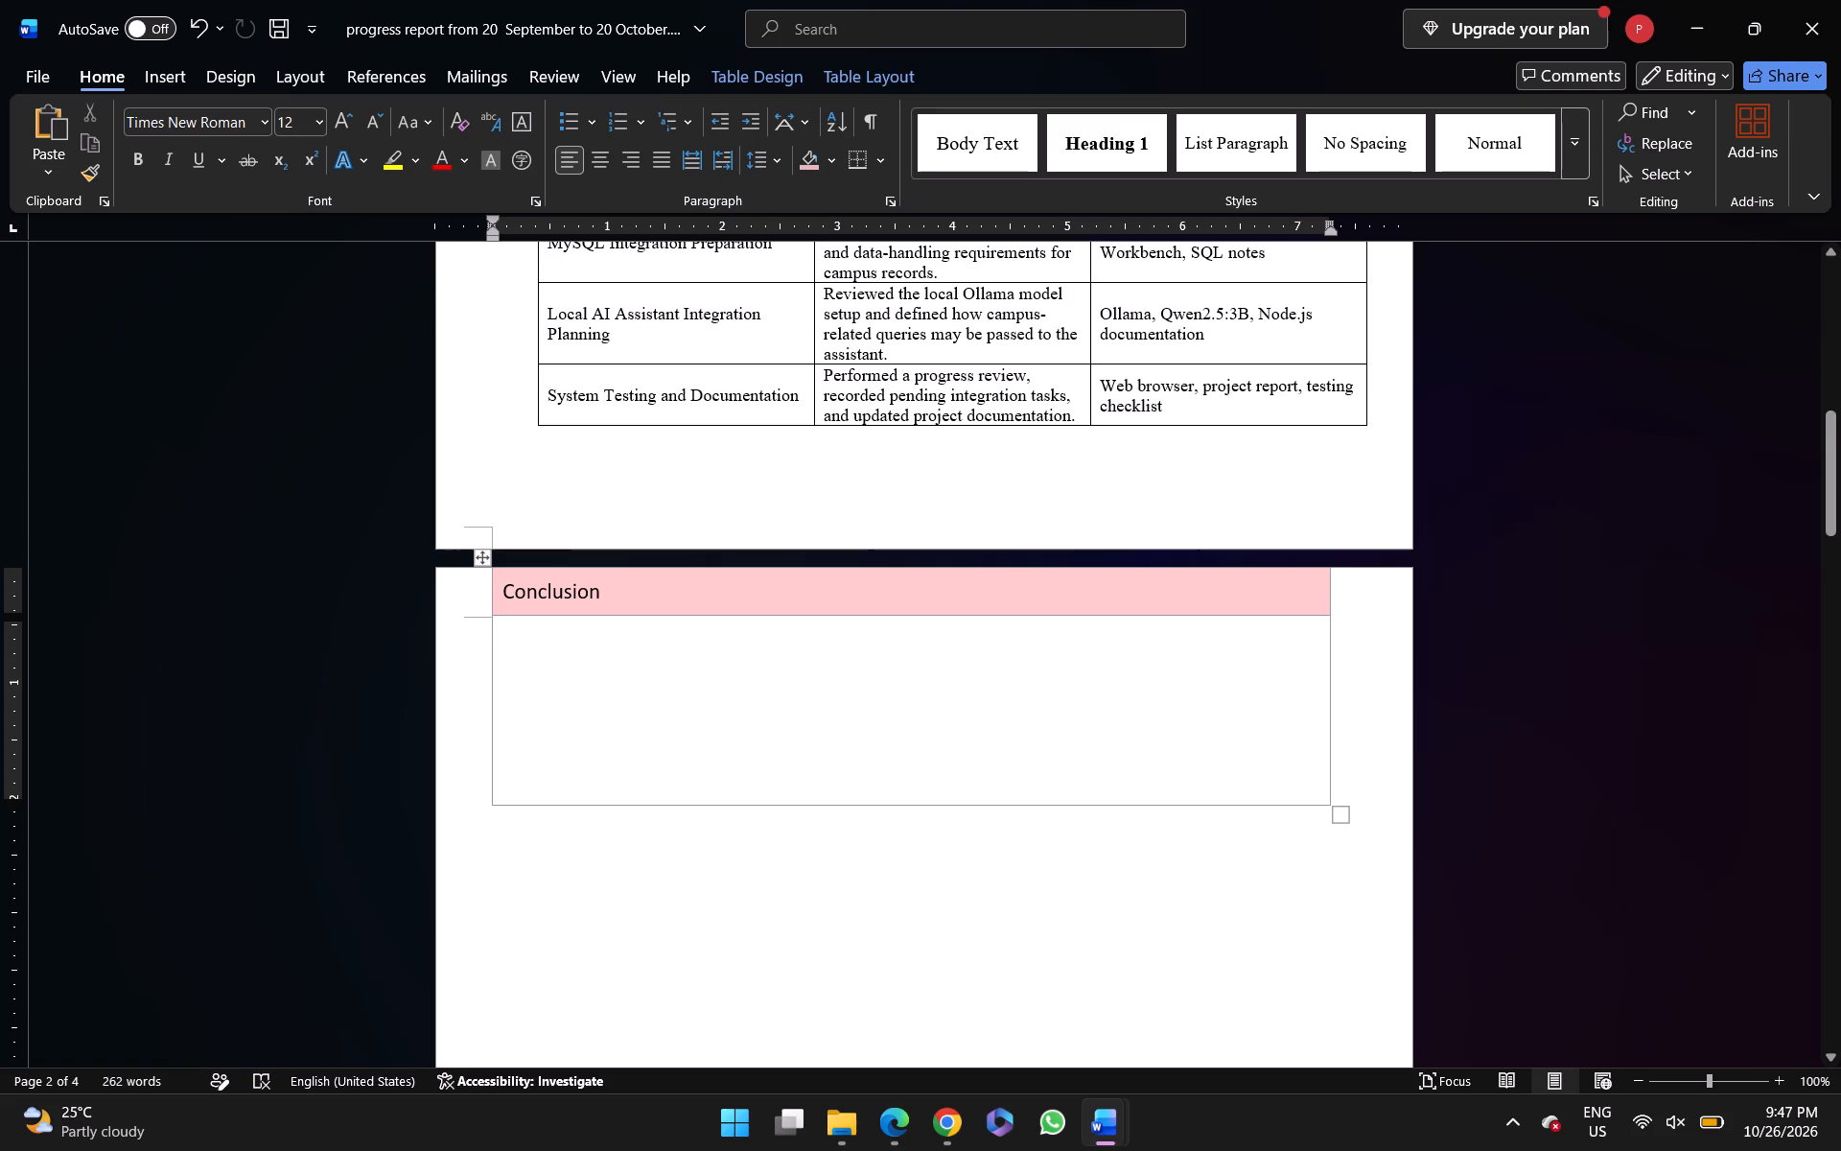
key("ctrl+v")
scroll(659, 673, "down", 3)
scroll(661, 670, "up", 5)
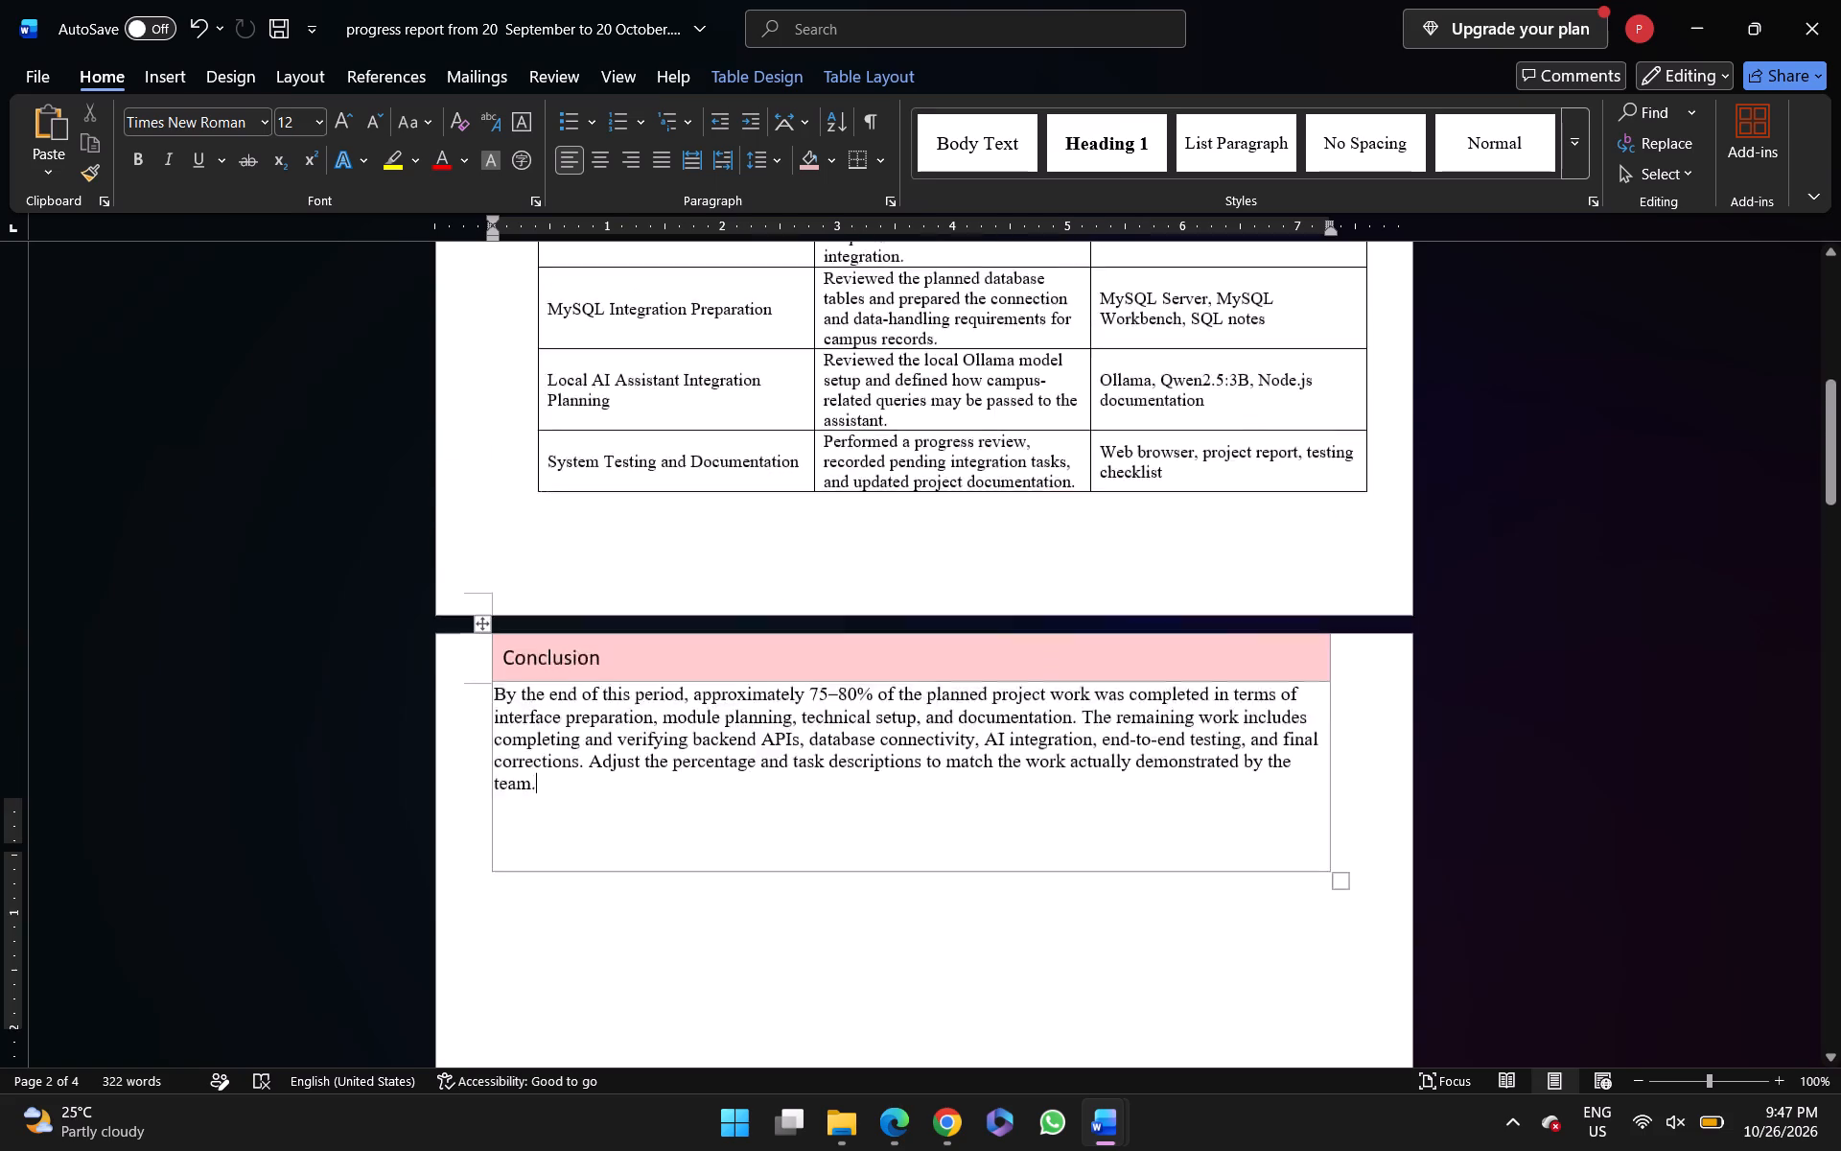
scroll(661, 670, "up", 7)
scroll(661, 670, "down", 5)
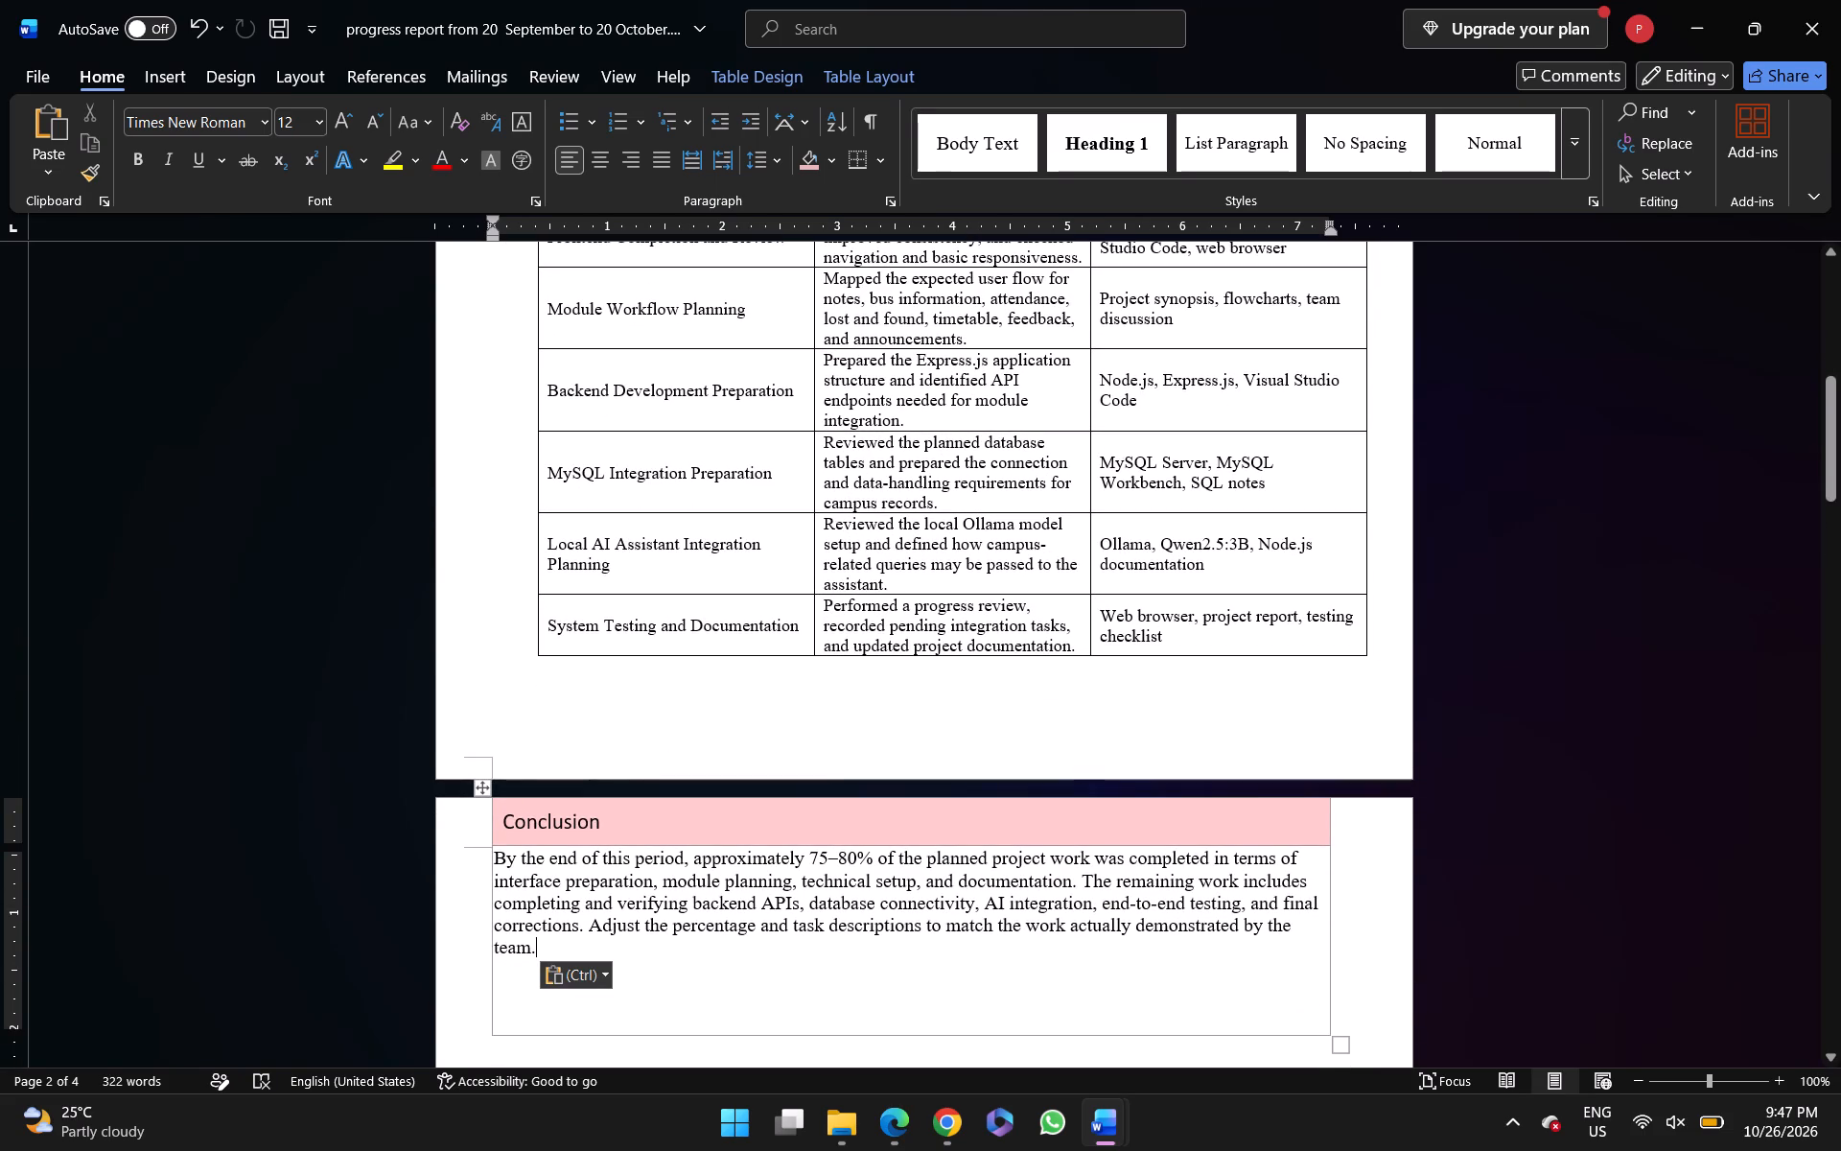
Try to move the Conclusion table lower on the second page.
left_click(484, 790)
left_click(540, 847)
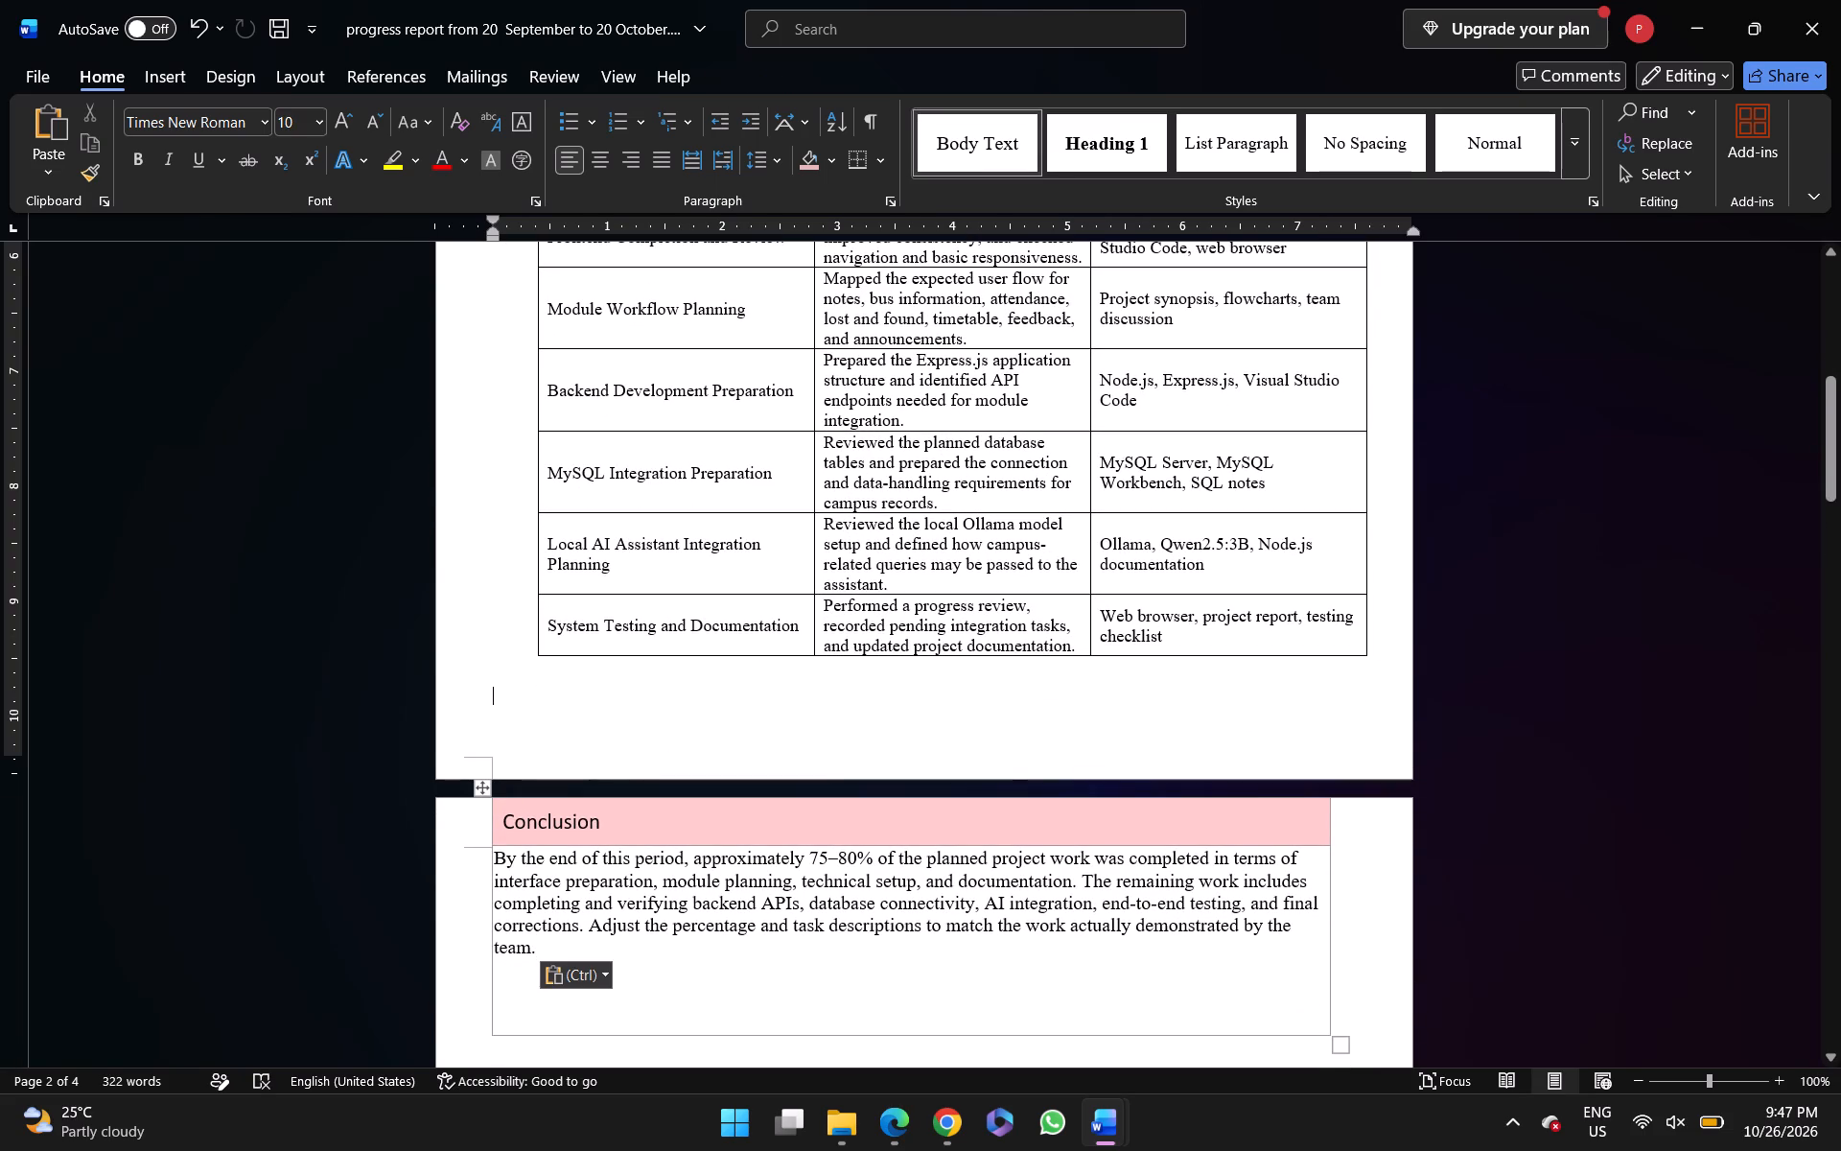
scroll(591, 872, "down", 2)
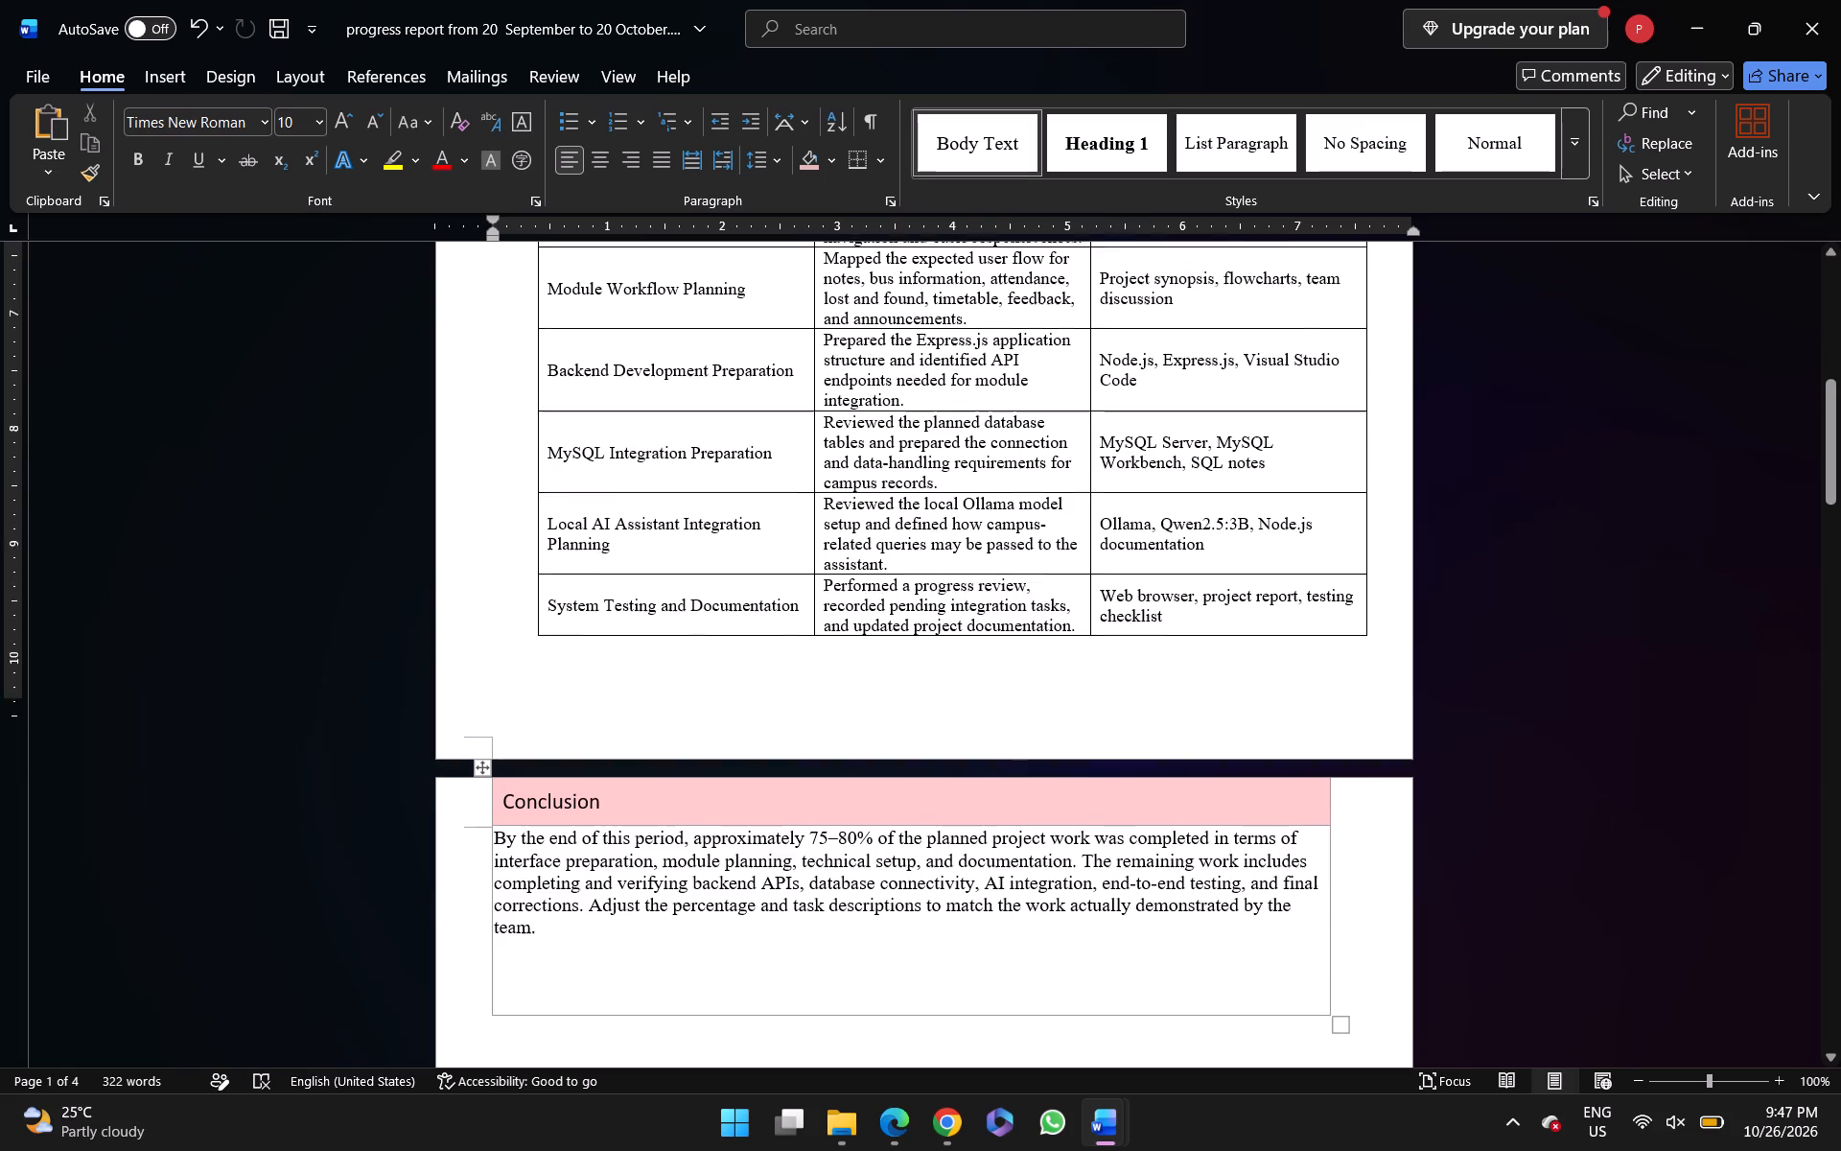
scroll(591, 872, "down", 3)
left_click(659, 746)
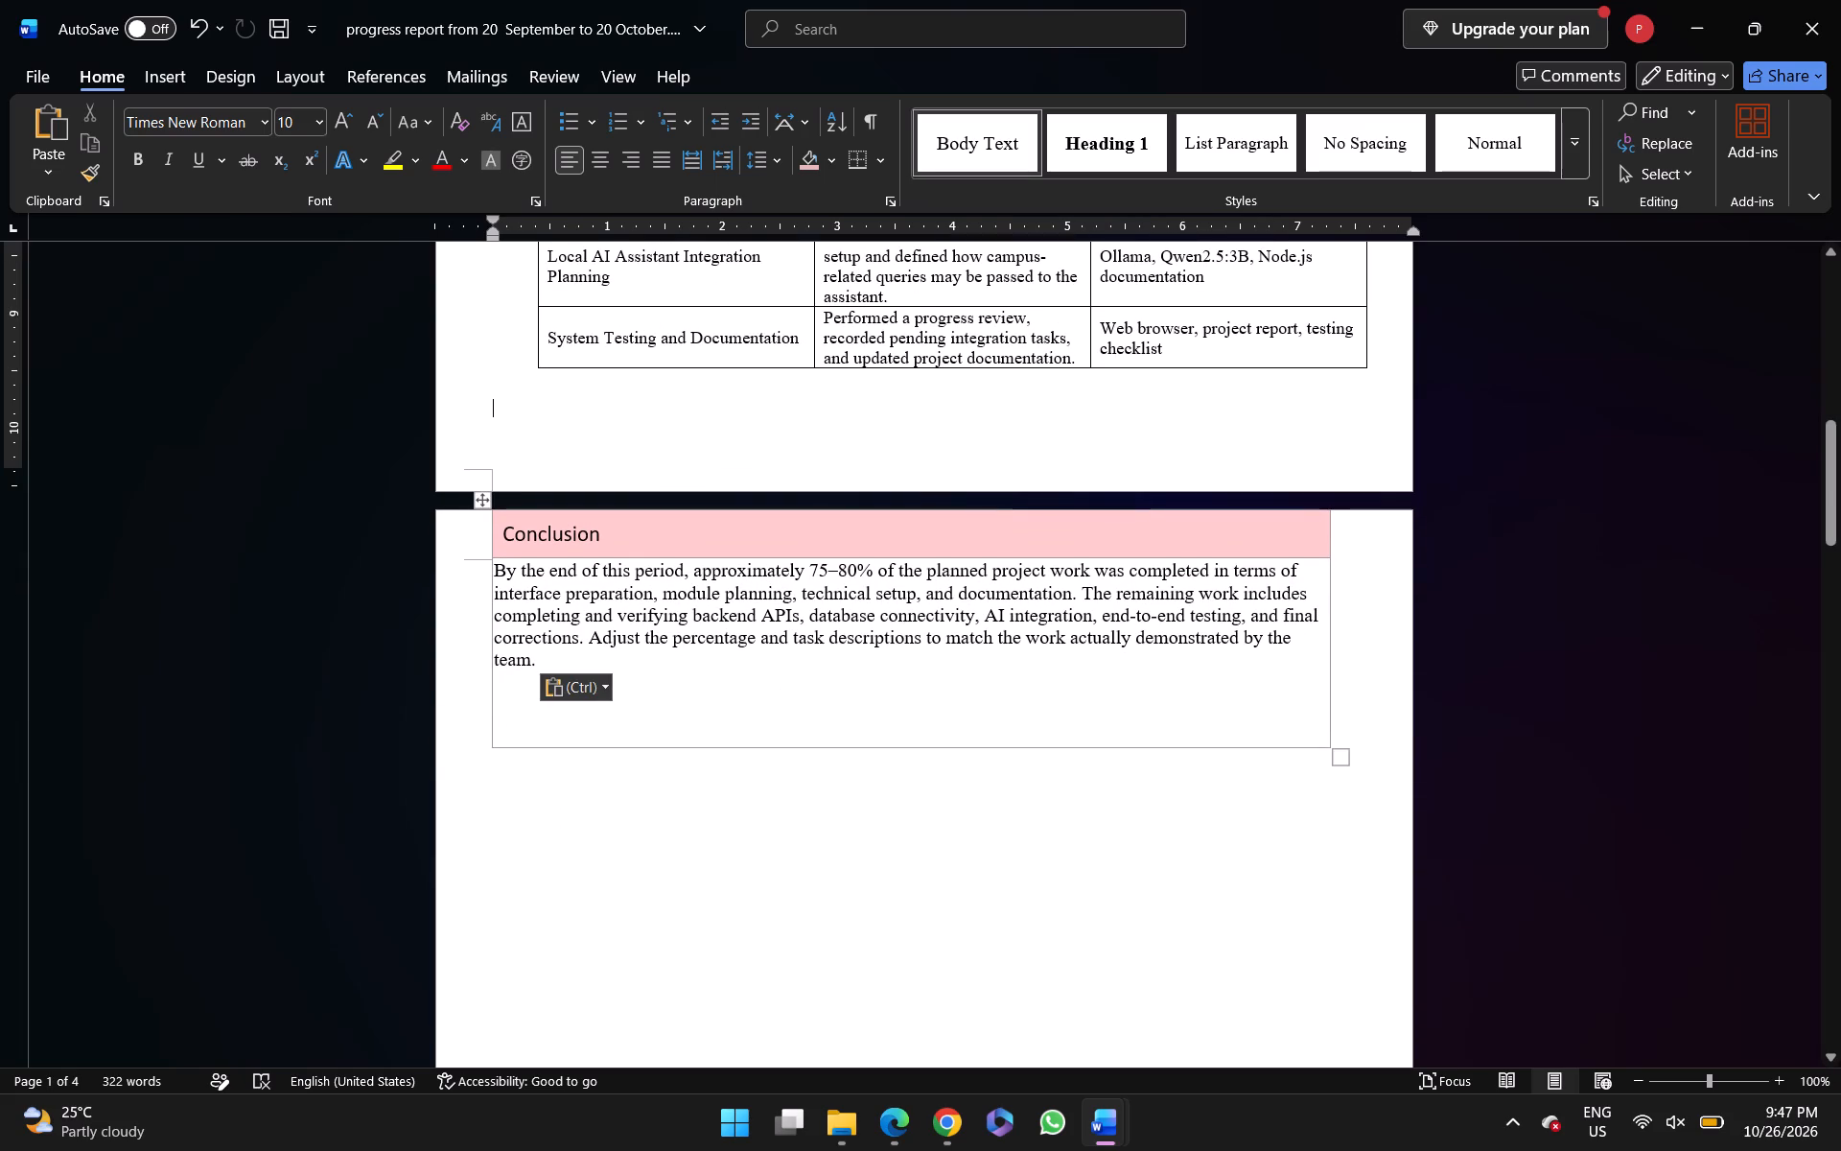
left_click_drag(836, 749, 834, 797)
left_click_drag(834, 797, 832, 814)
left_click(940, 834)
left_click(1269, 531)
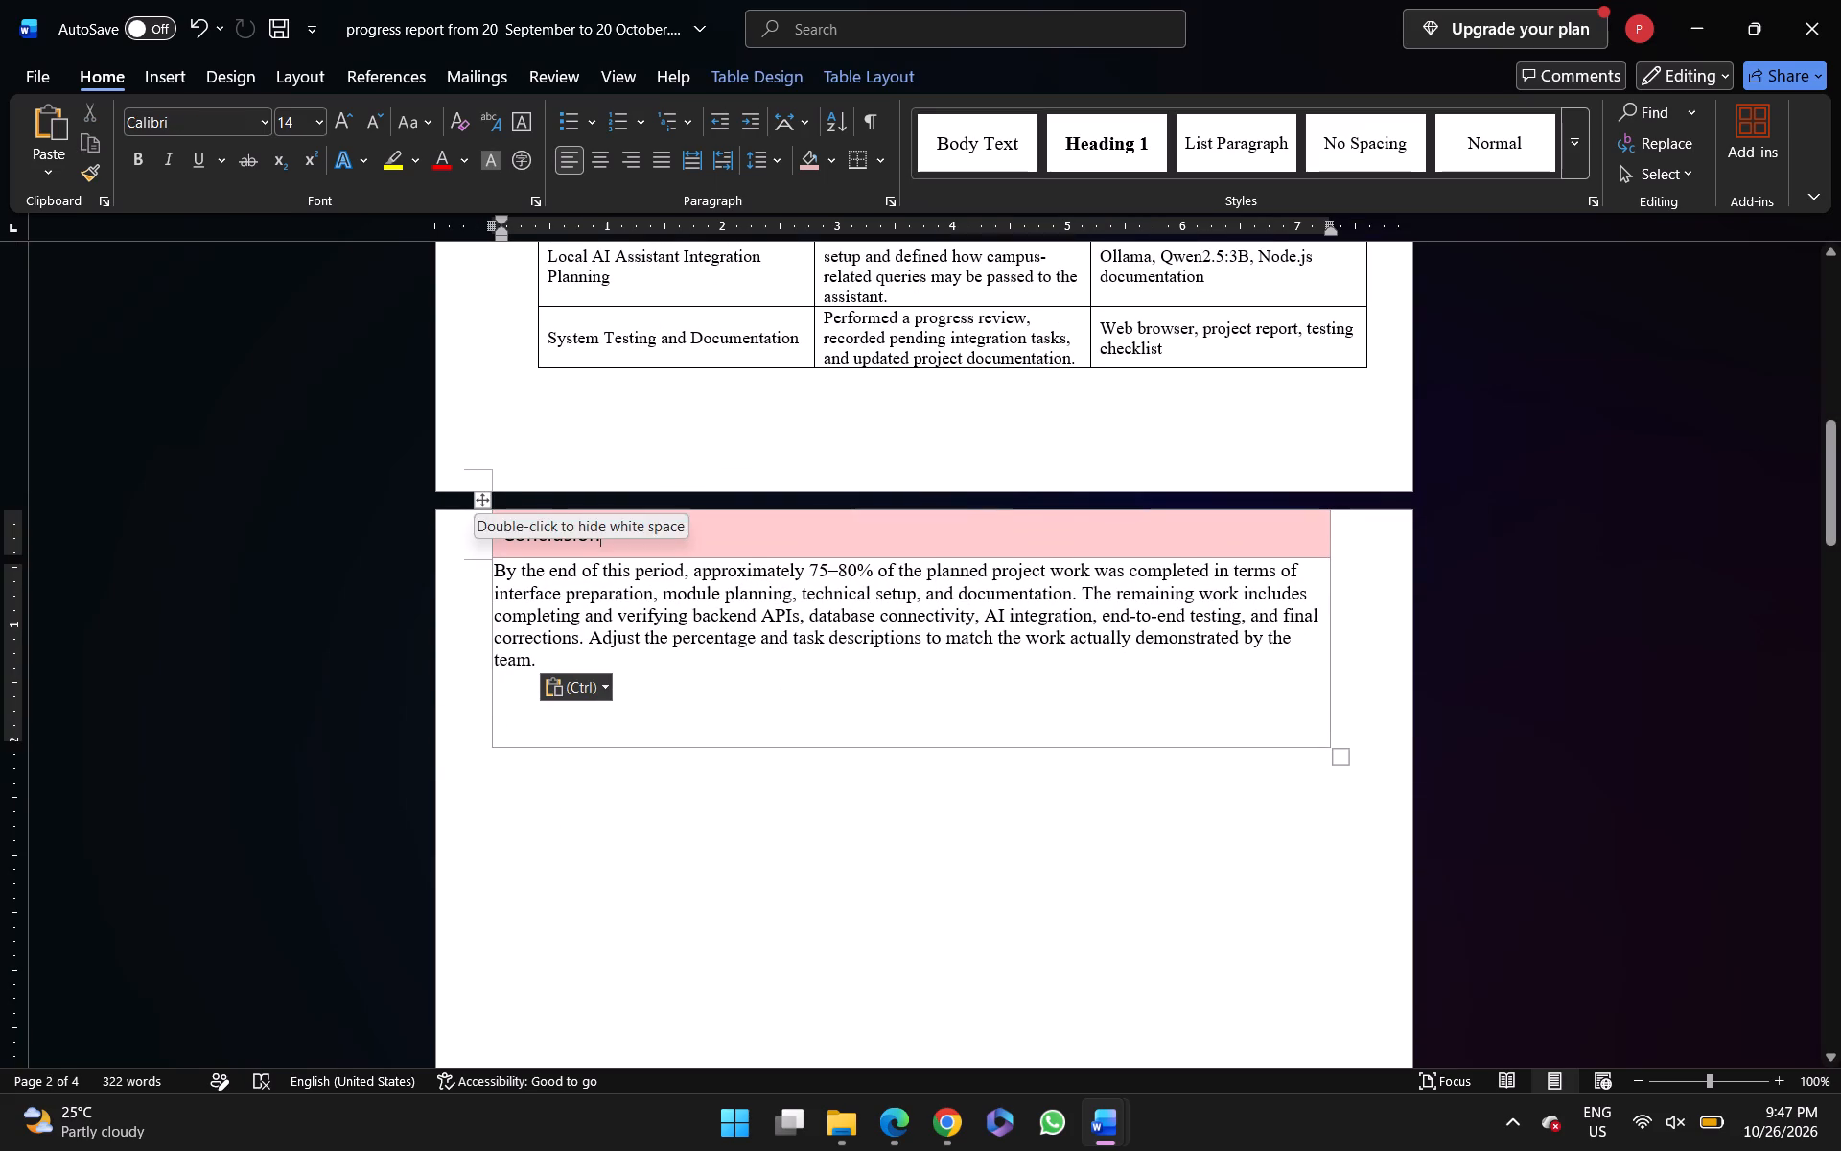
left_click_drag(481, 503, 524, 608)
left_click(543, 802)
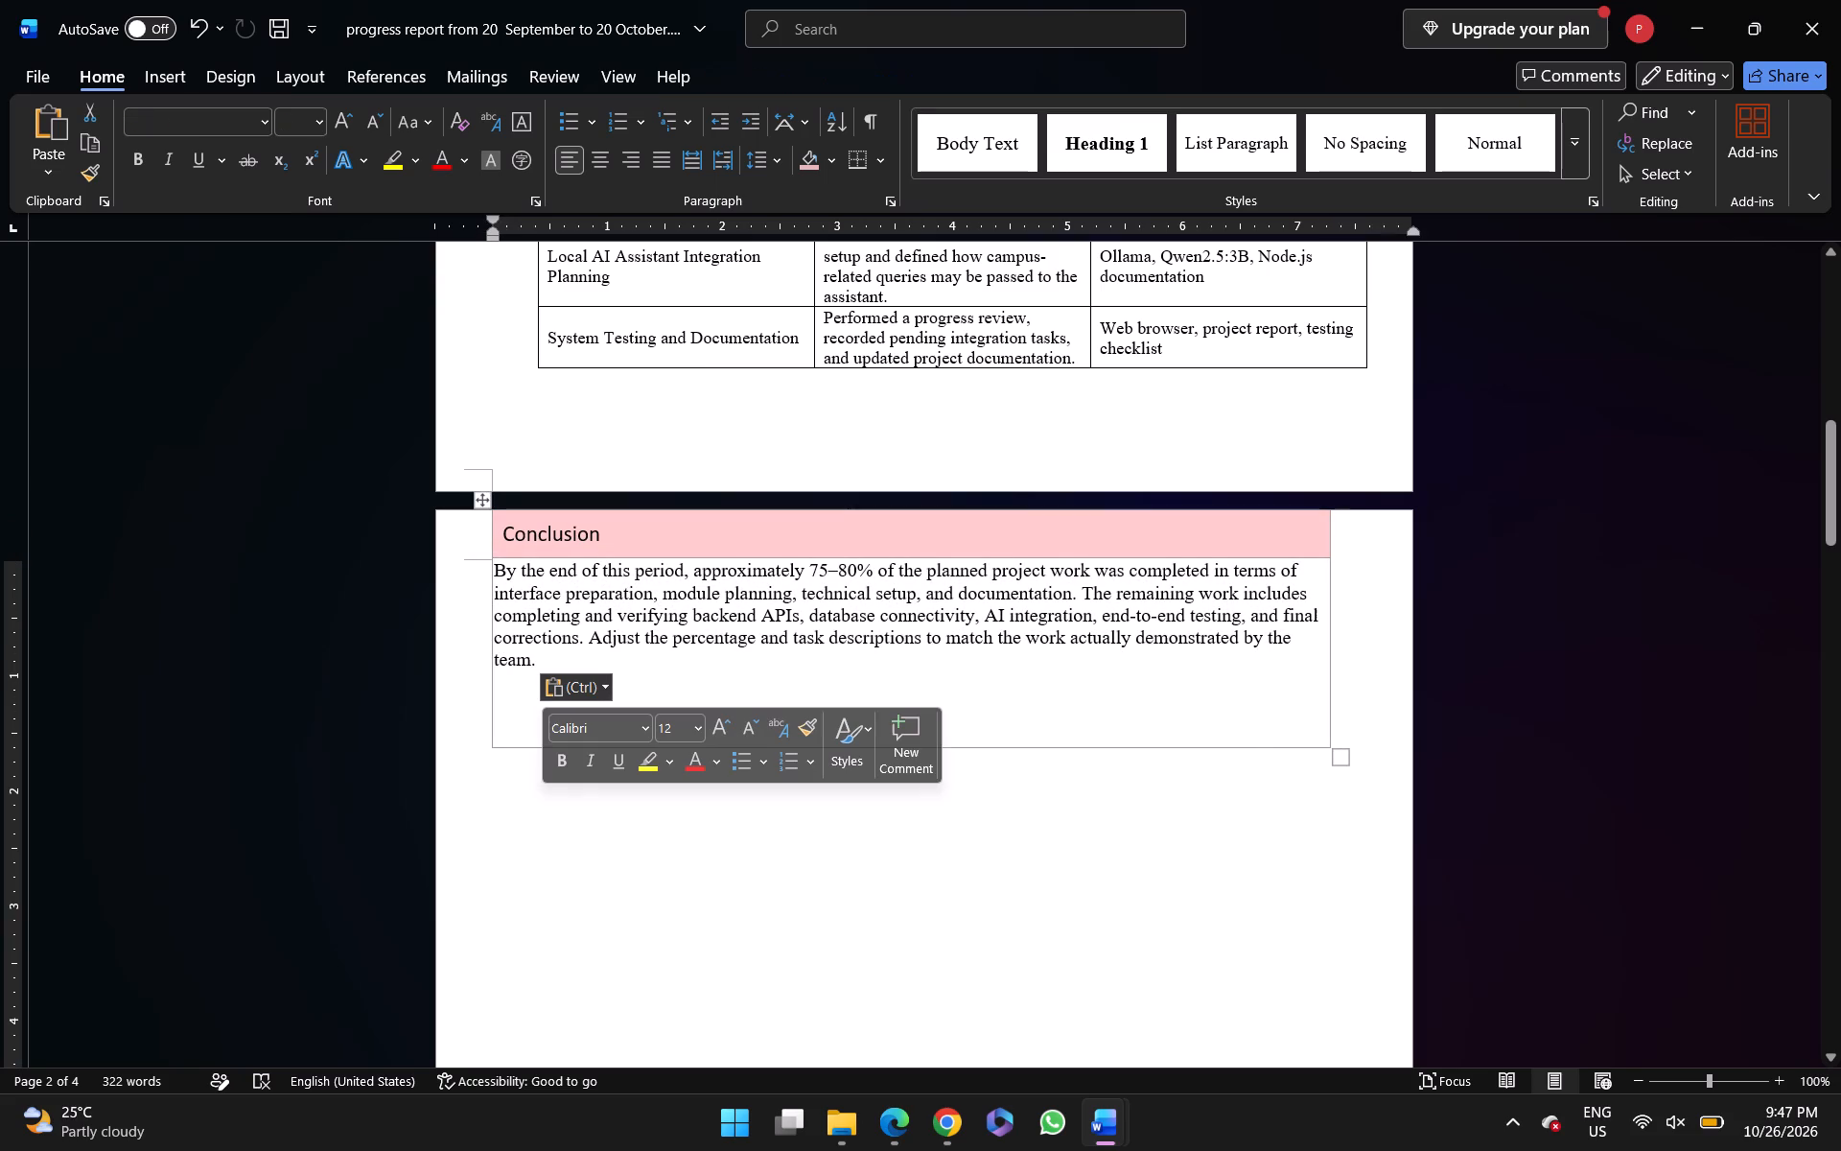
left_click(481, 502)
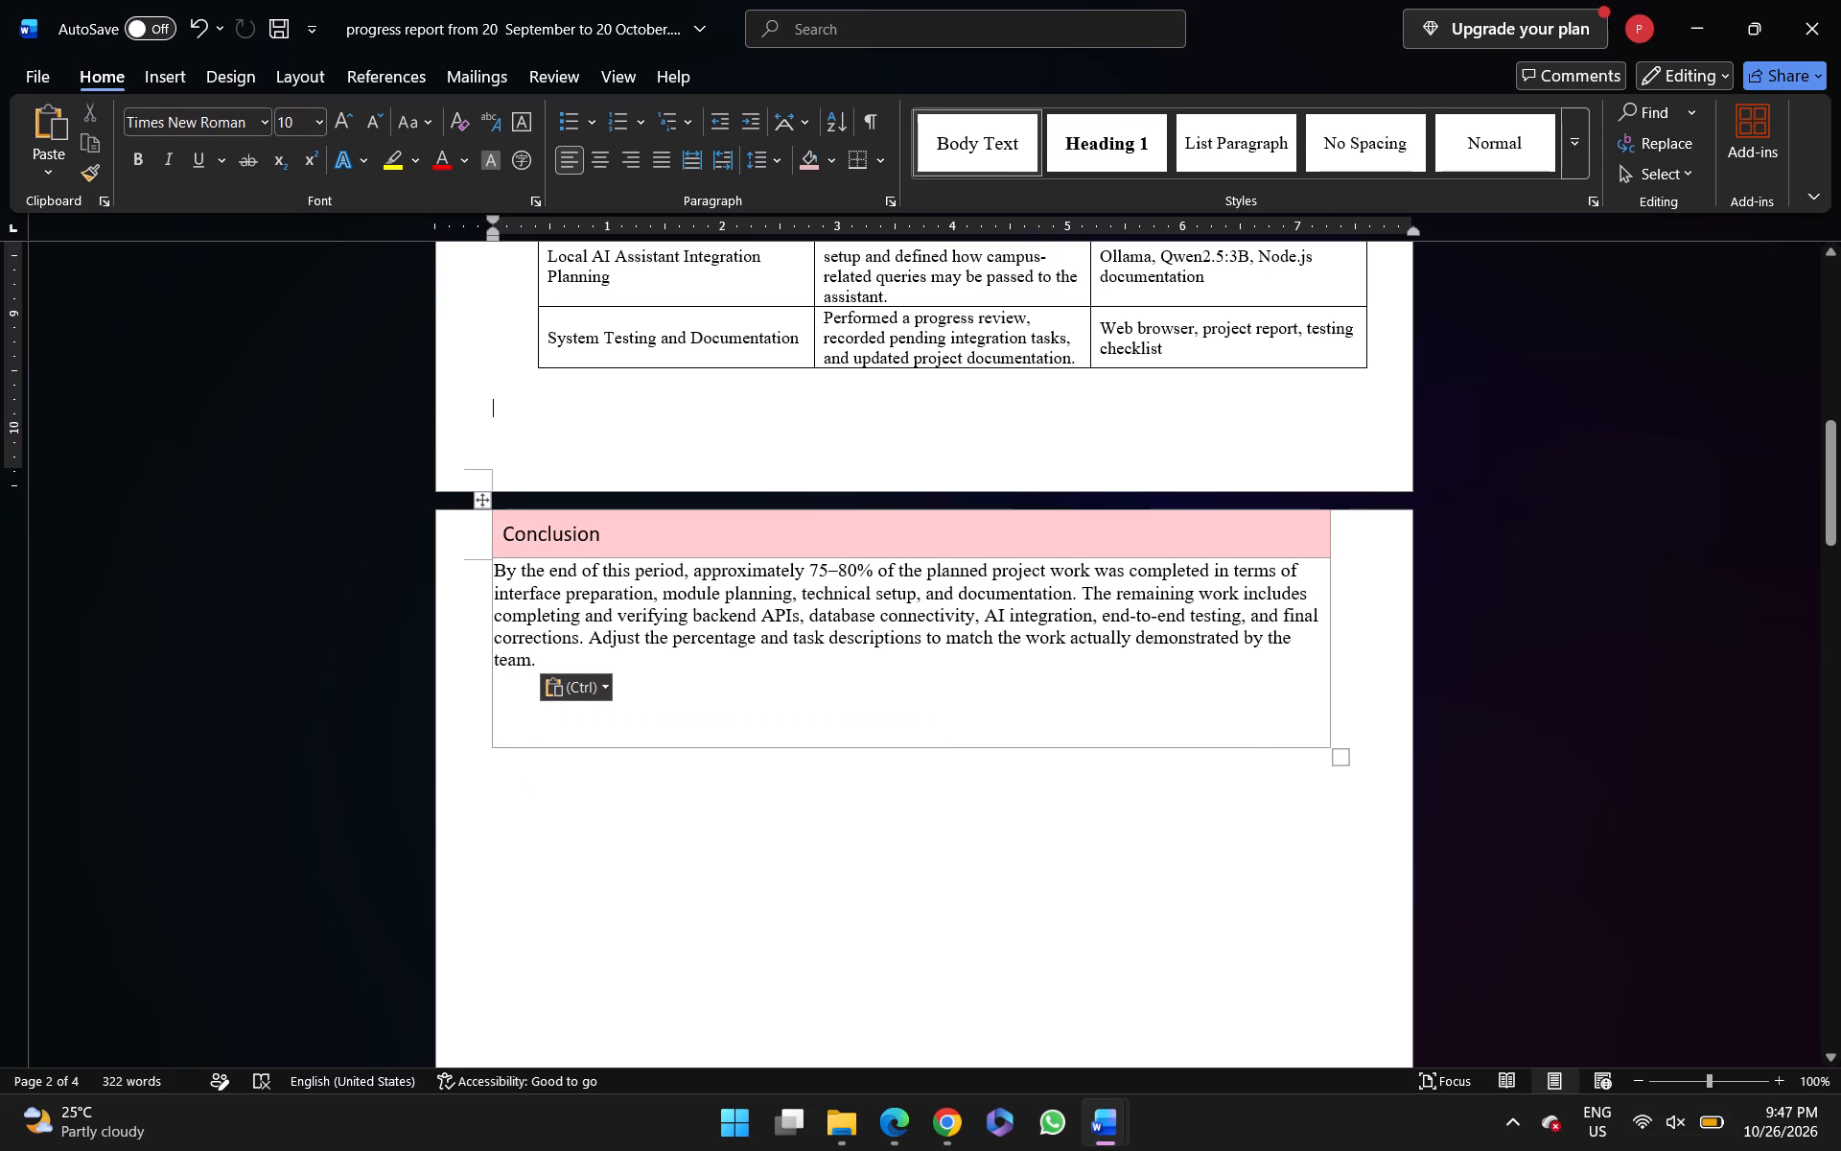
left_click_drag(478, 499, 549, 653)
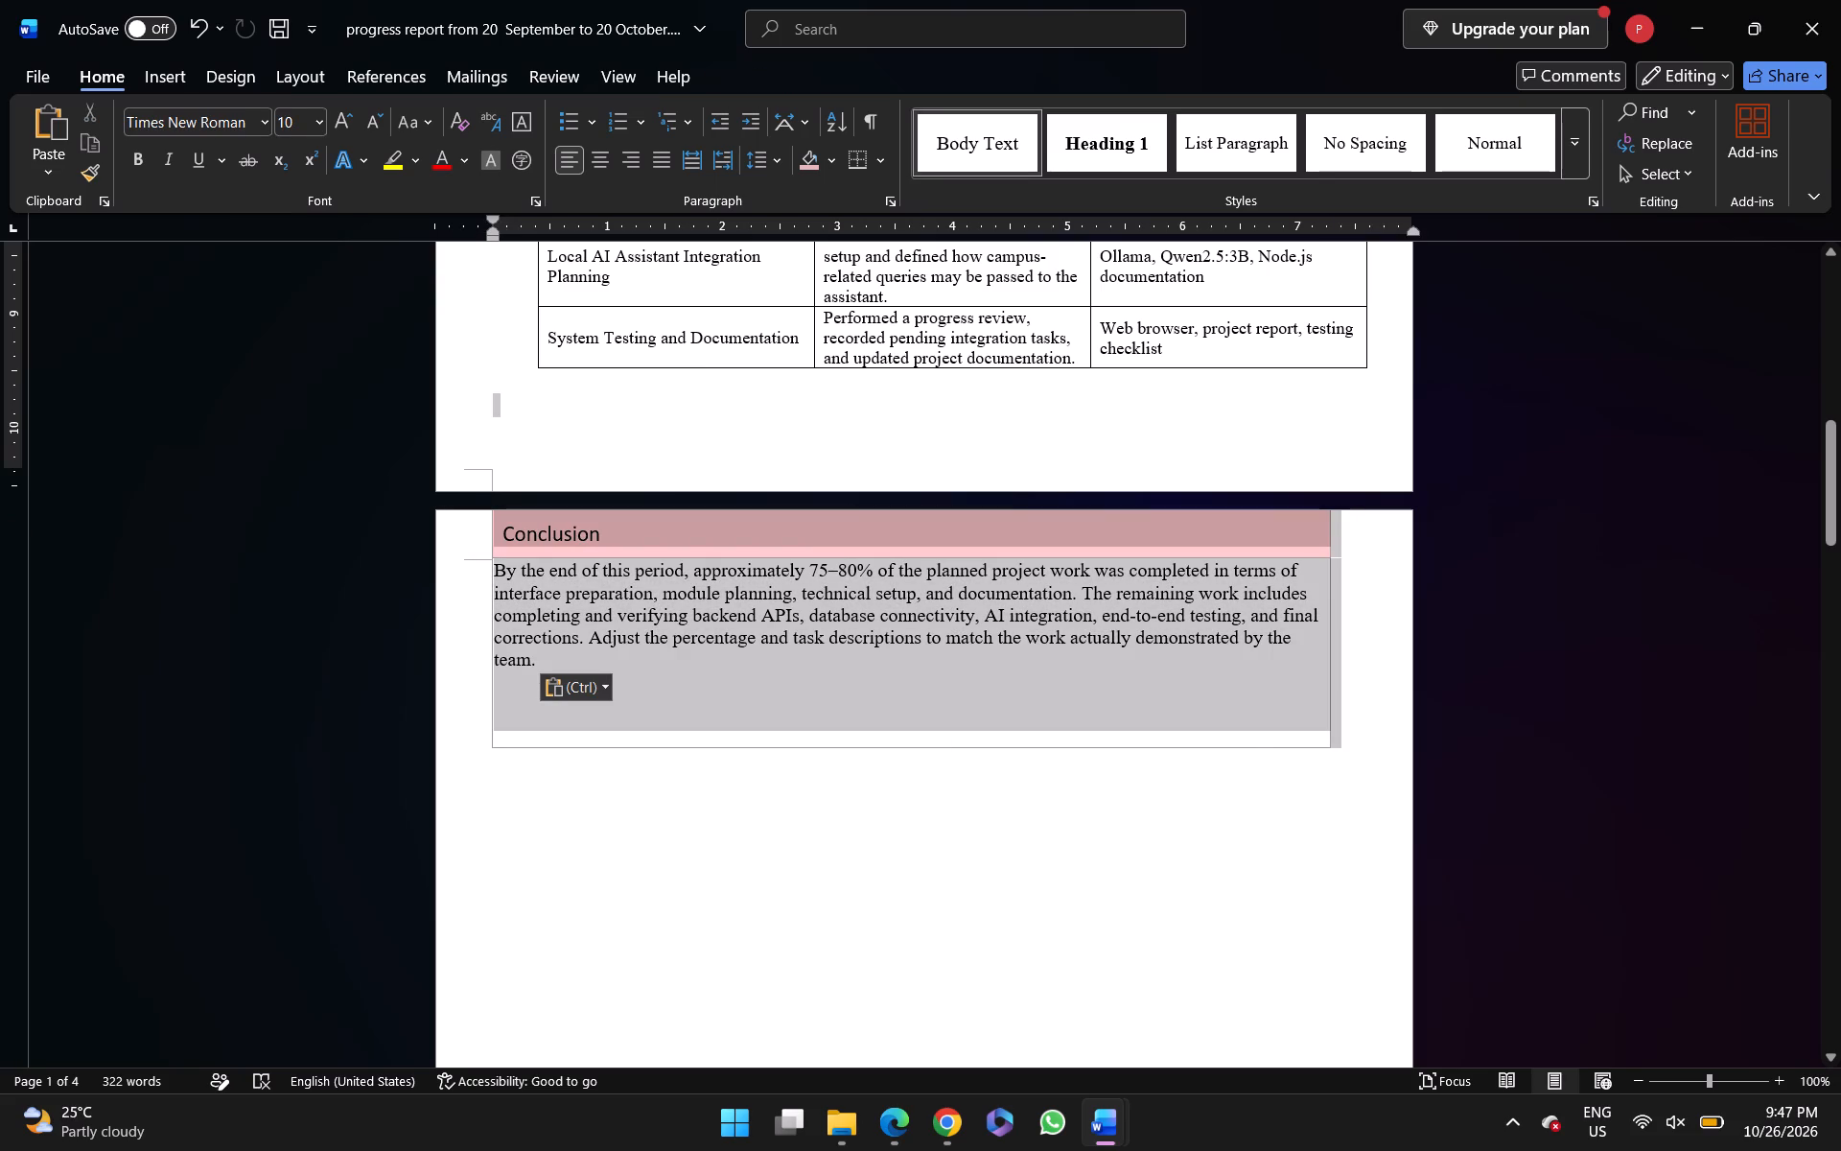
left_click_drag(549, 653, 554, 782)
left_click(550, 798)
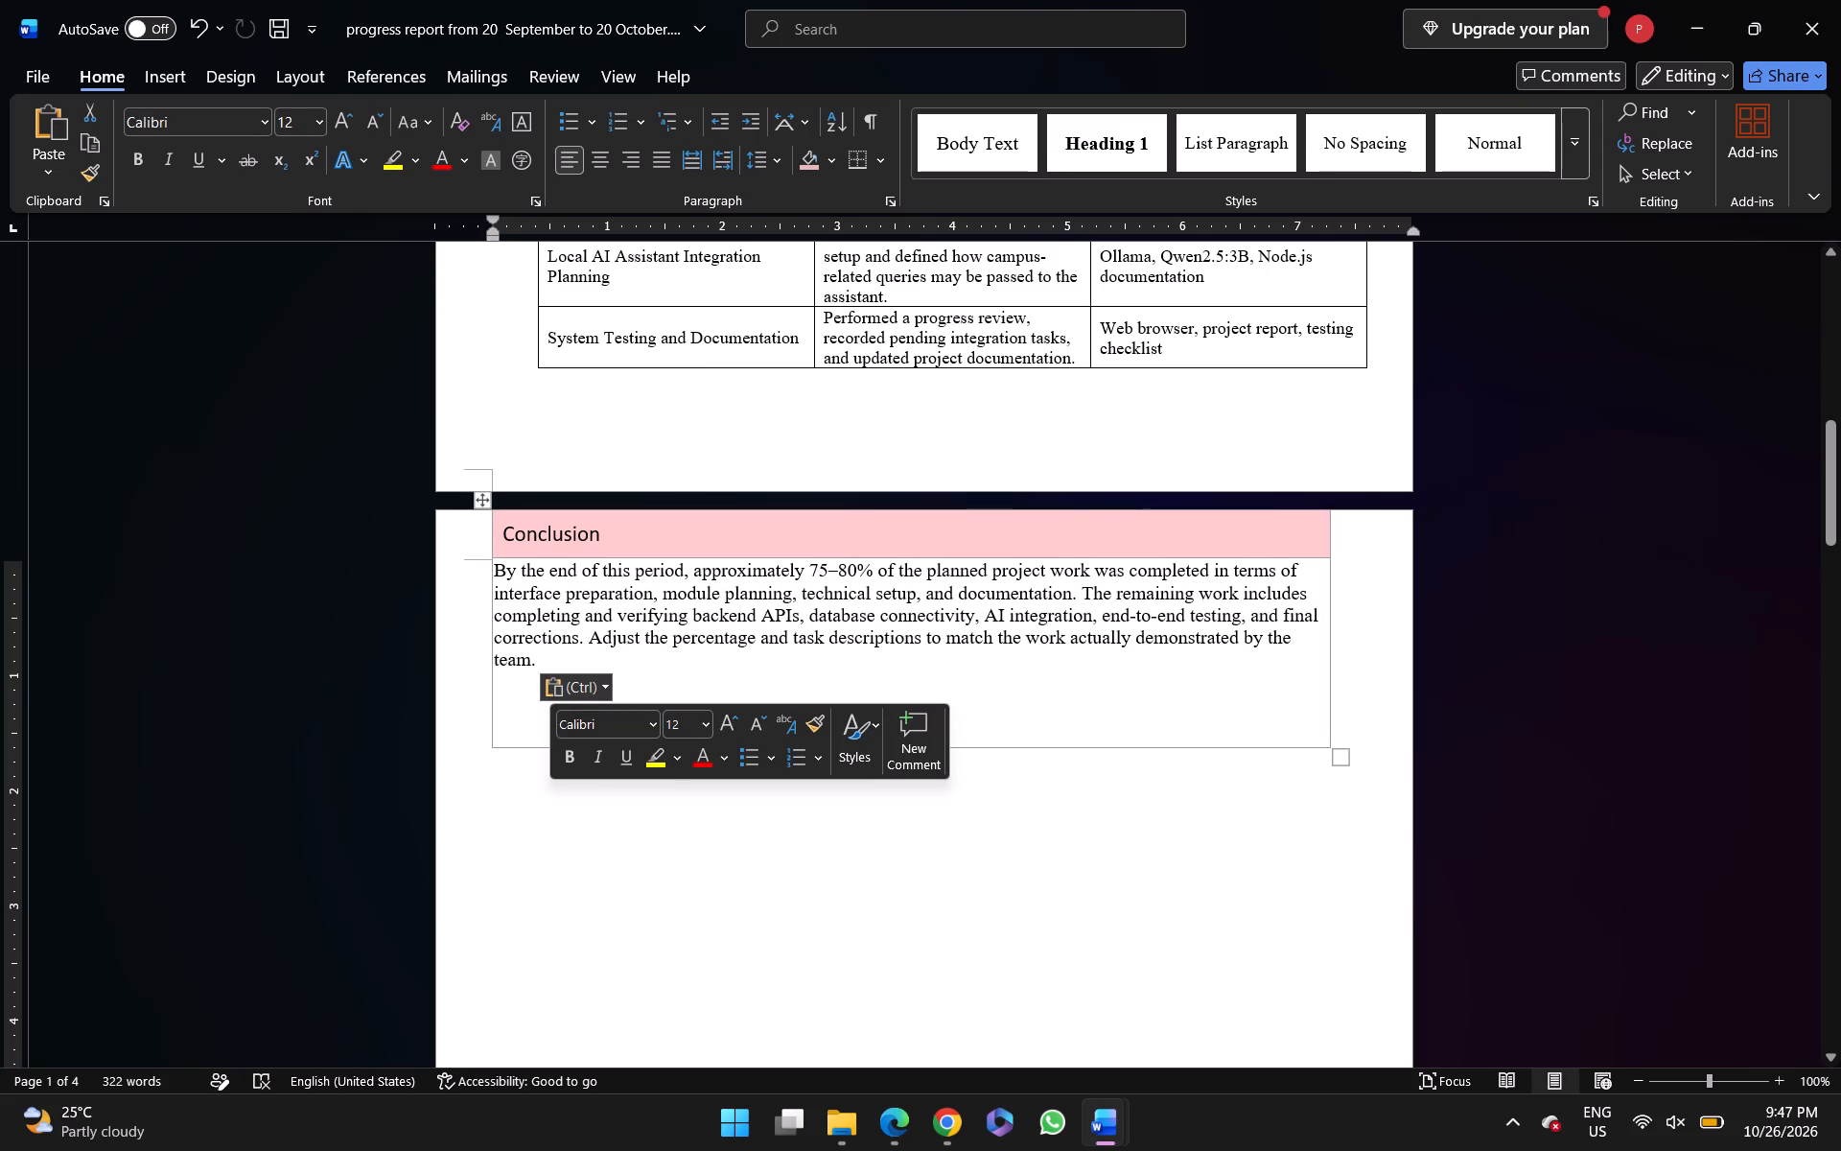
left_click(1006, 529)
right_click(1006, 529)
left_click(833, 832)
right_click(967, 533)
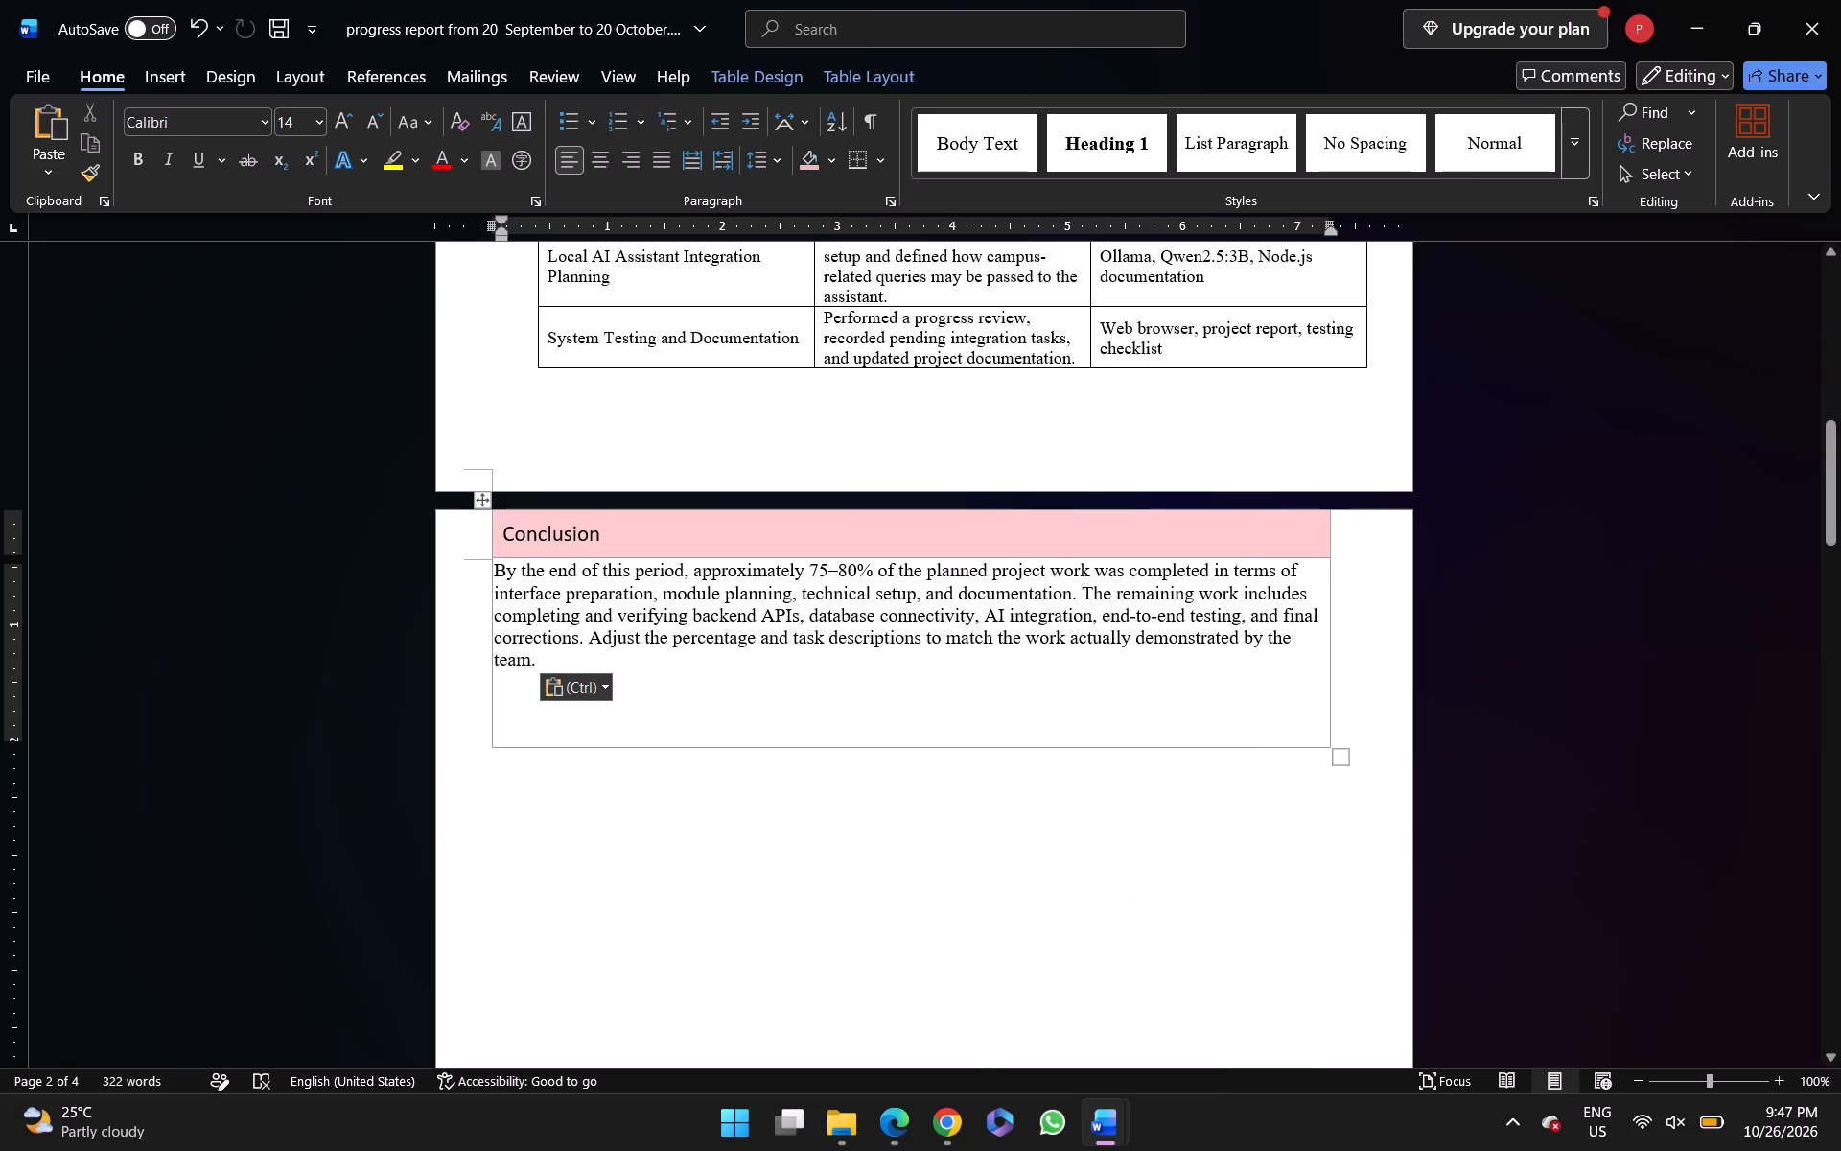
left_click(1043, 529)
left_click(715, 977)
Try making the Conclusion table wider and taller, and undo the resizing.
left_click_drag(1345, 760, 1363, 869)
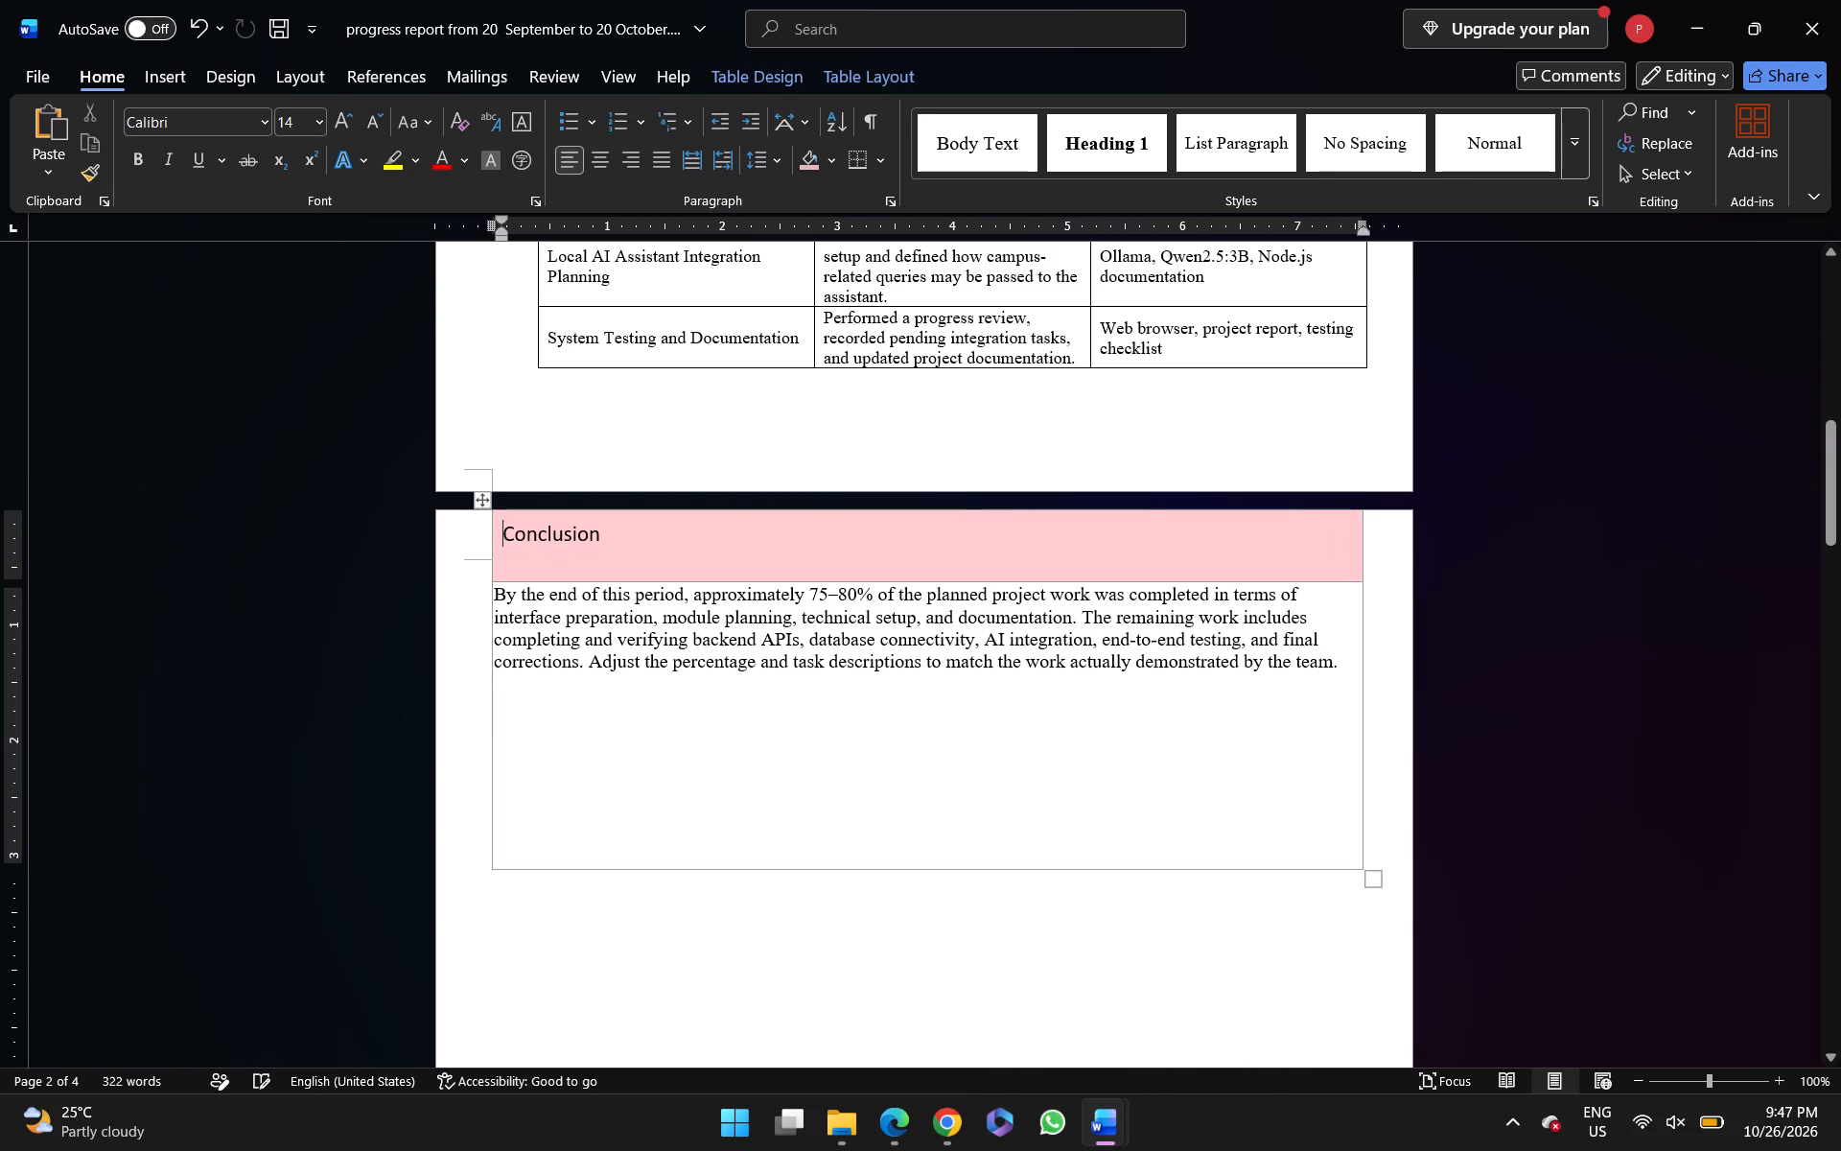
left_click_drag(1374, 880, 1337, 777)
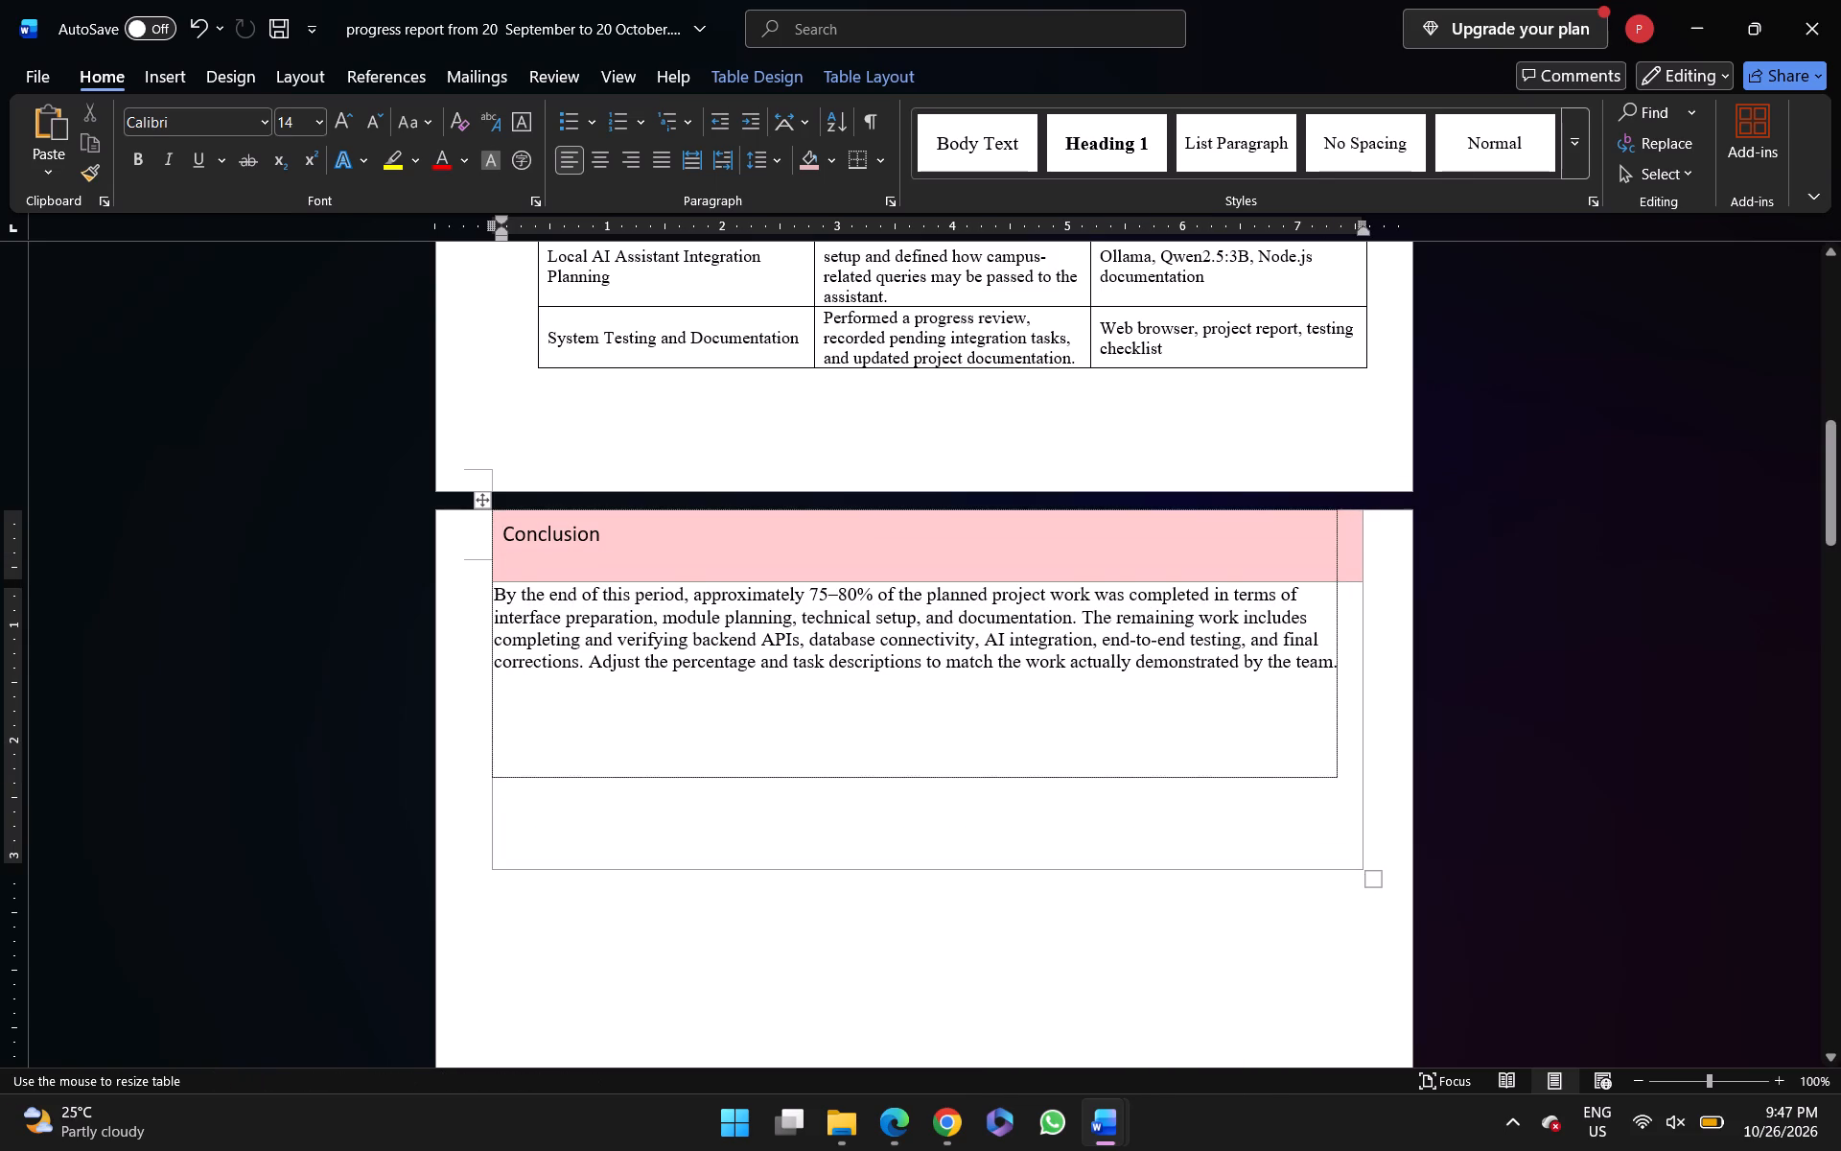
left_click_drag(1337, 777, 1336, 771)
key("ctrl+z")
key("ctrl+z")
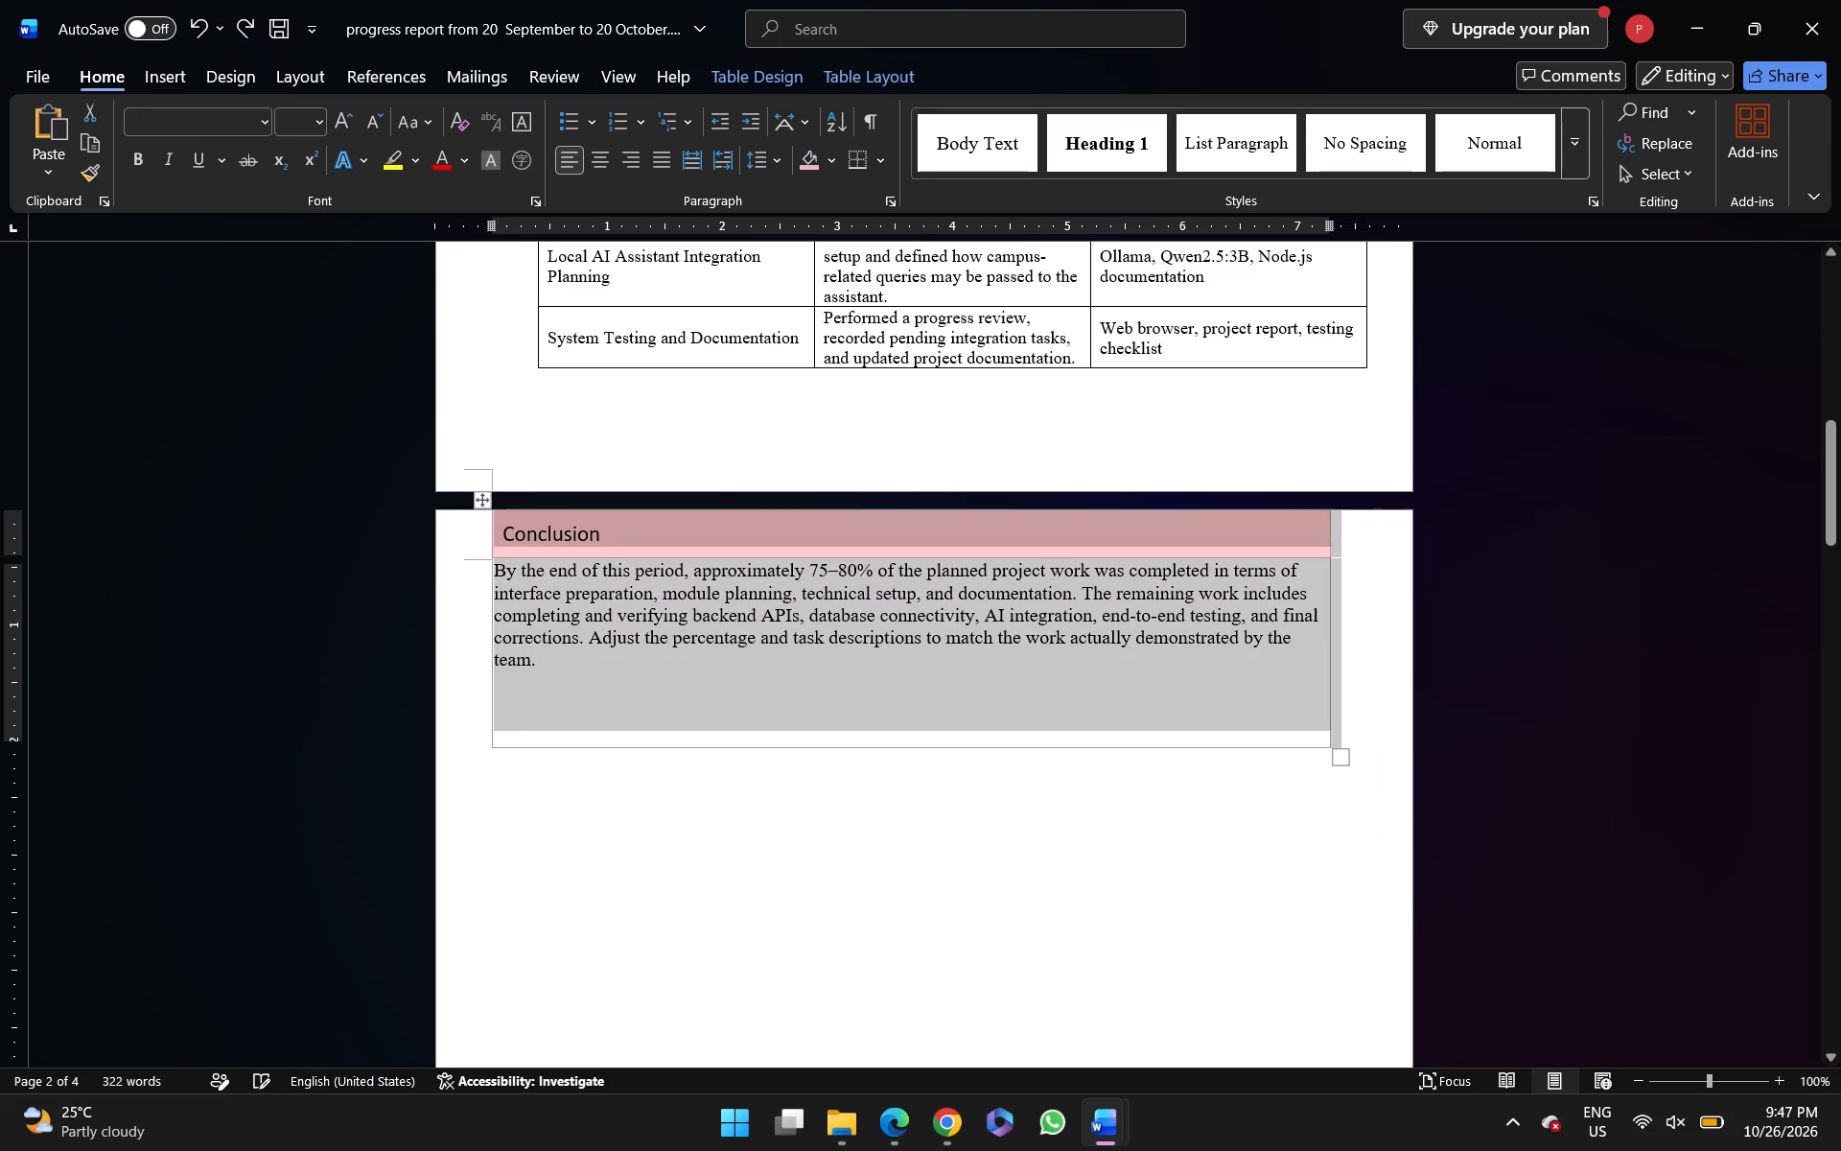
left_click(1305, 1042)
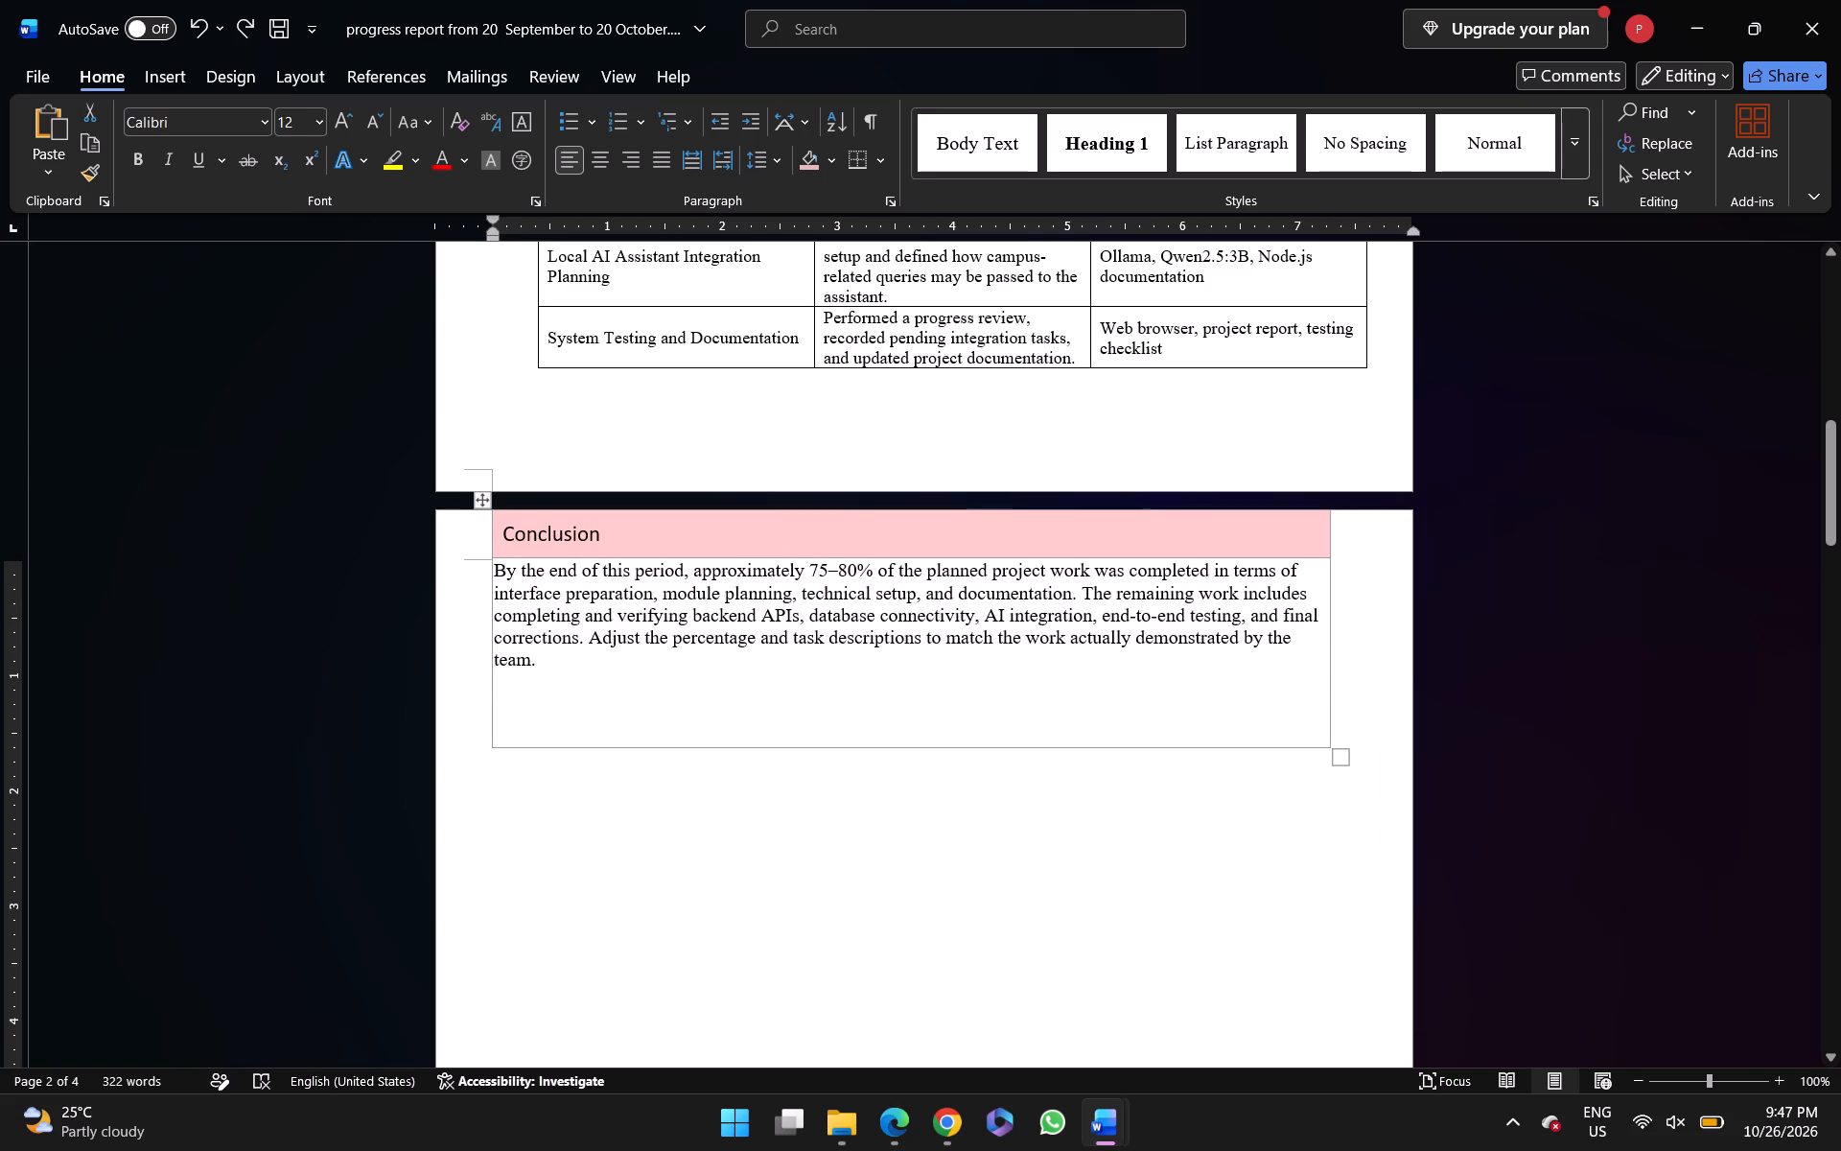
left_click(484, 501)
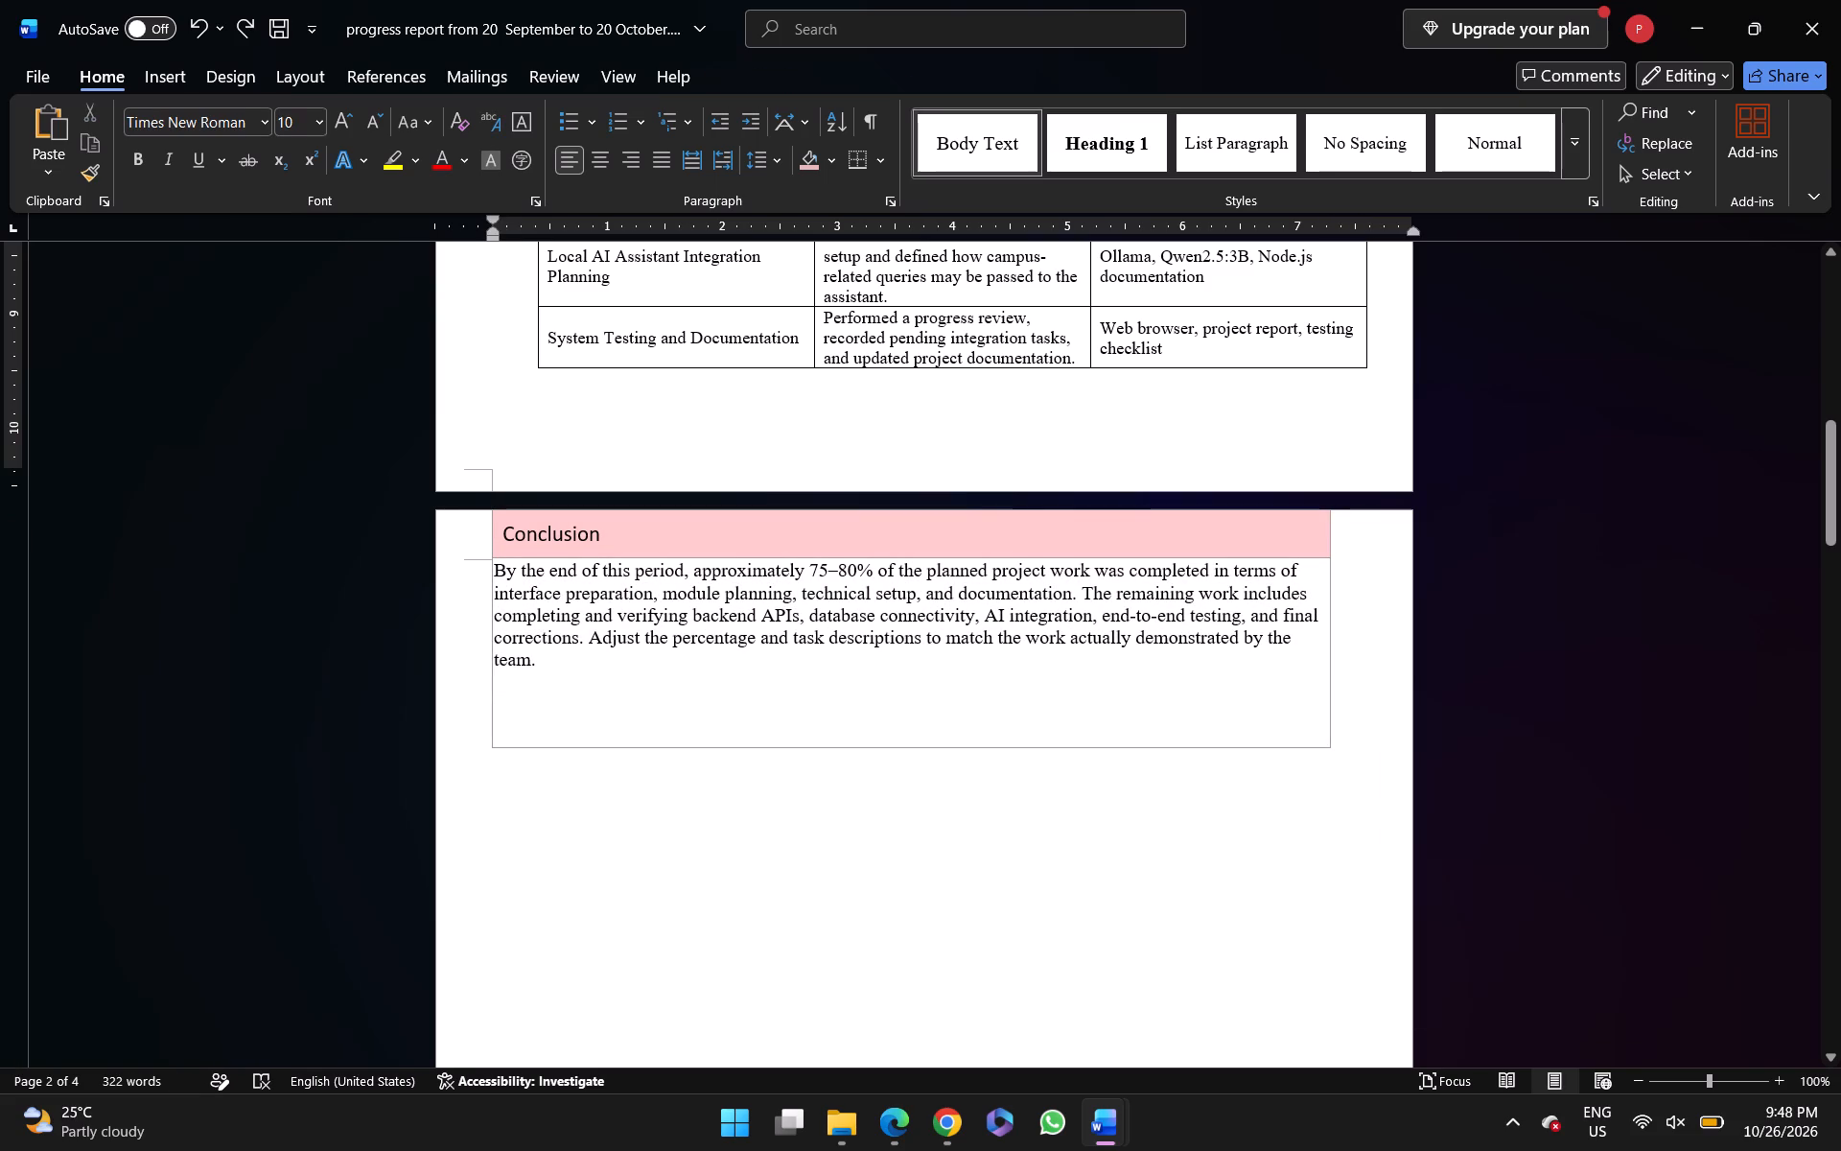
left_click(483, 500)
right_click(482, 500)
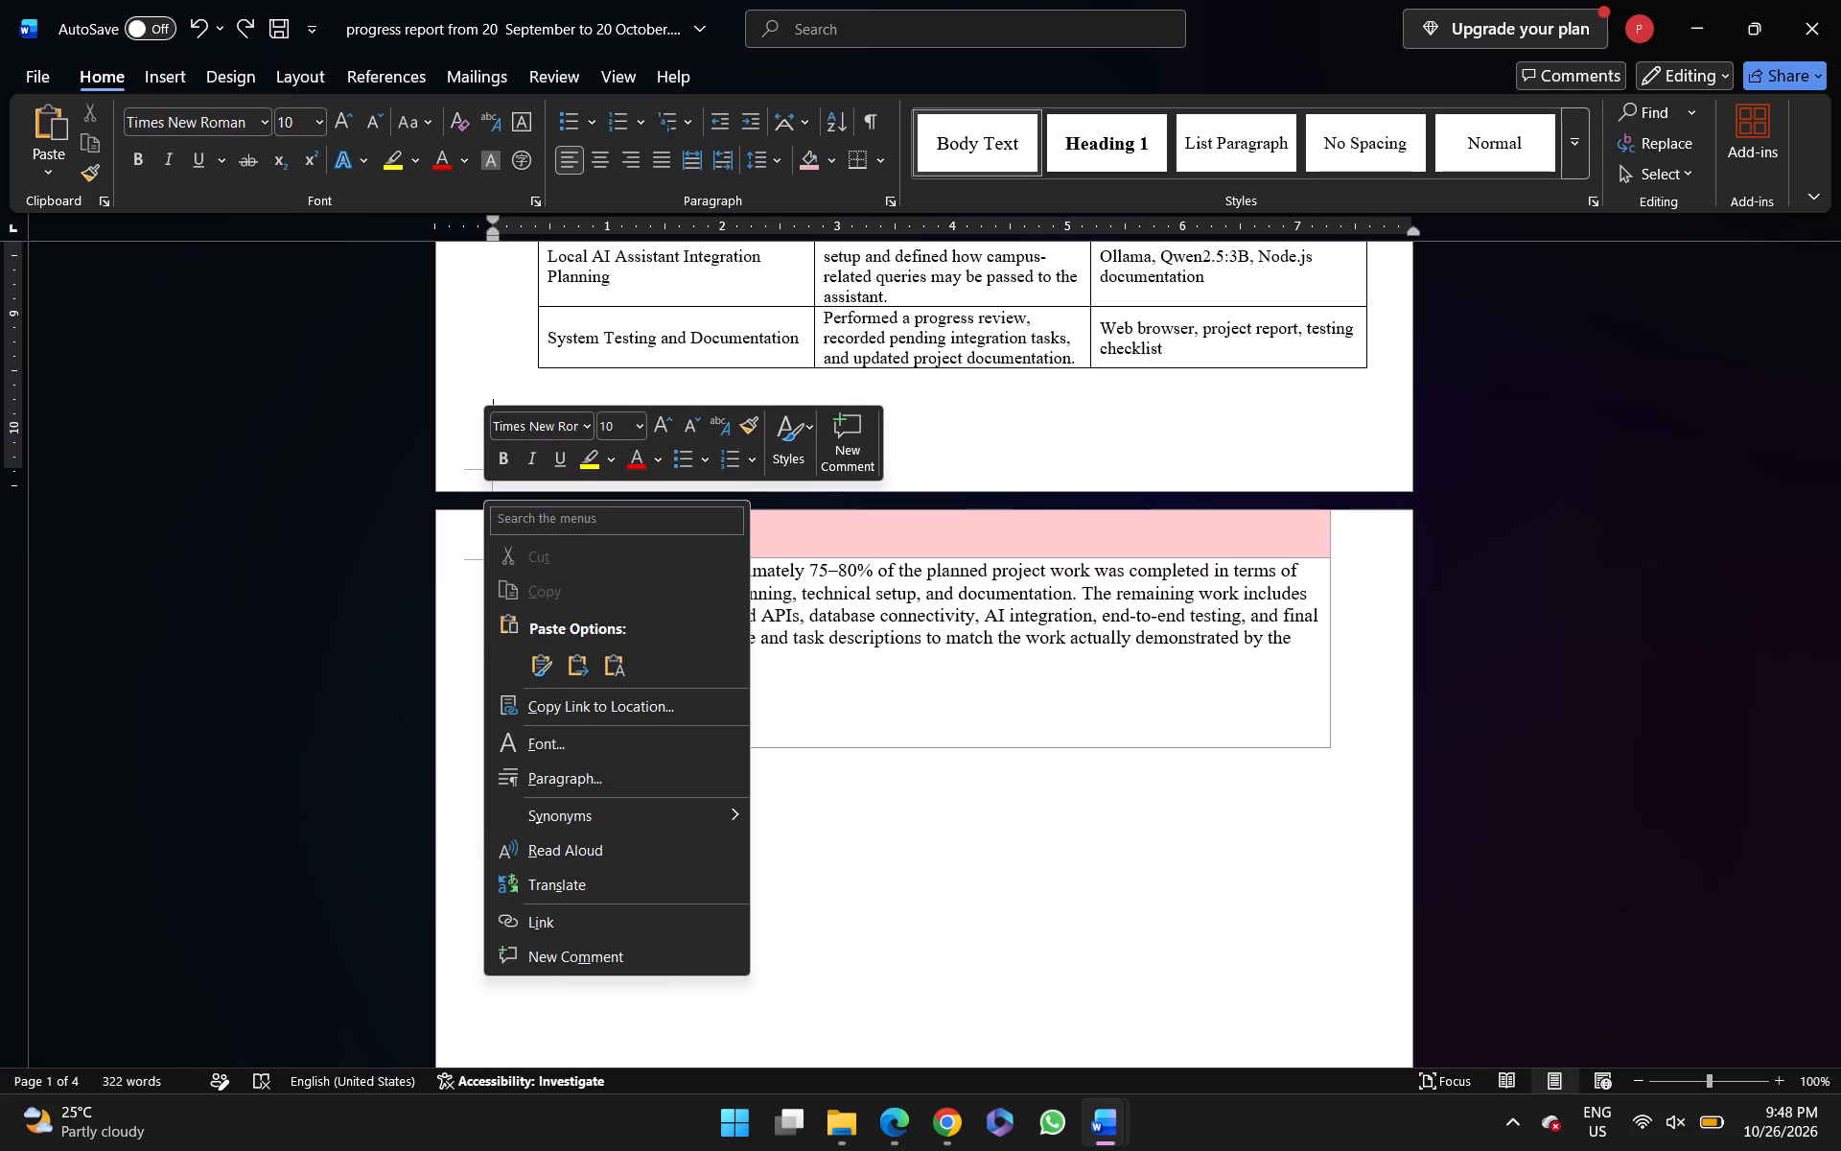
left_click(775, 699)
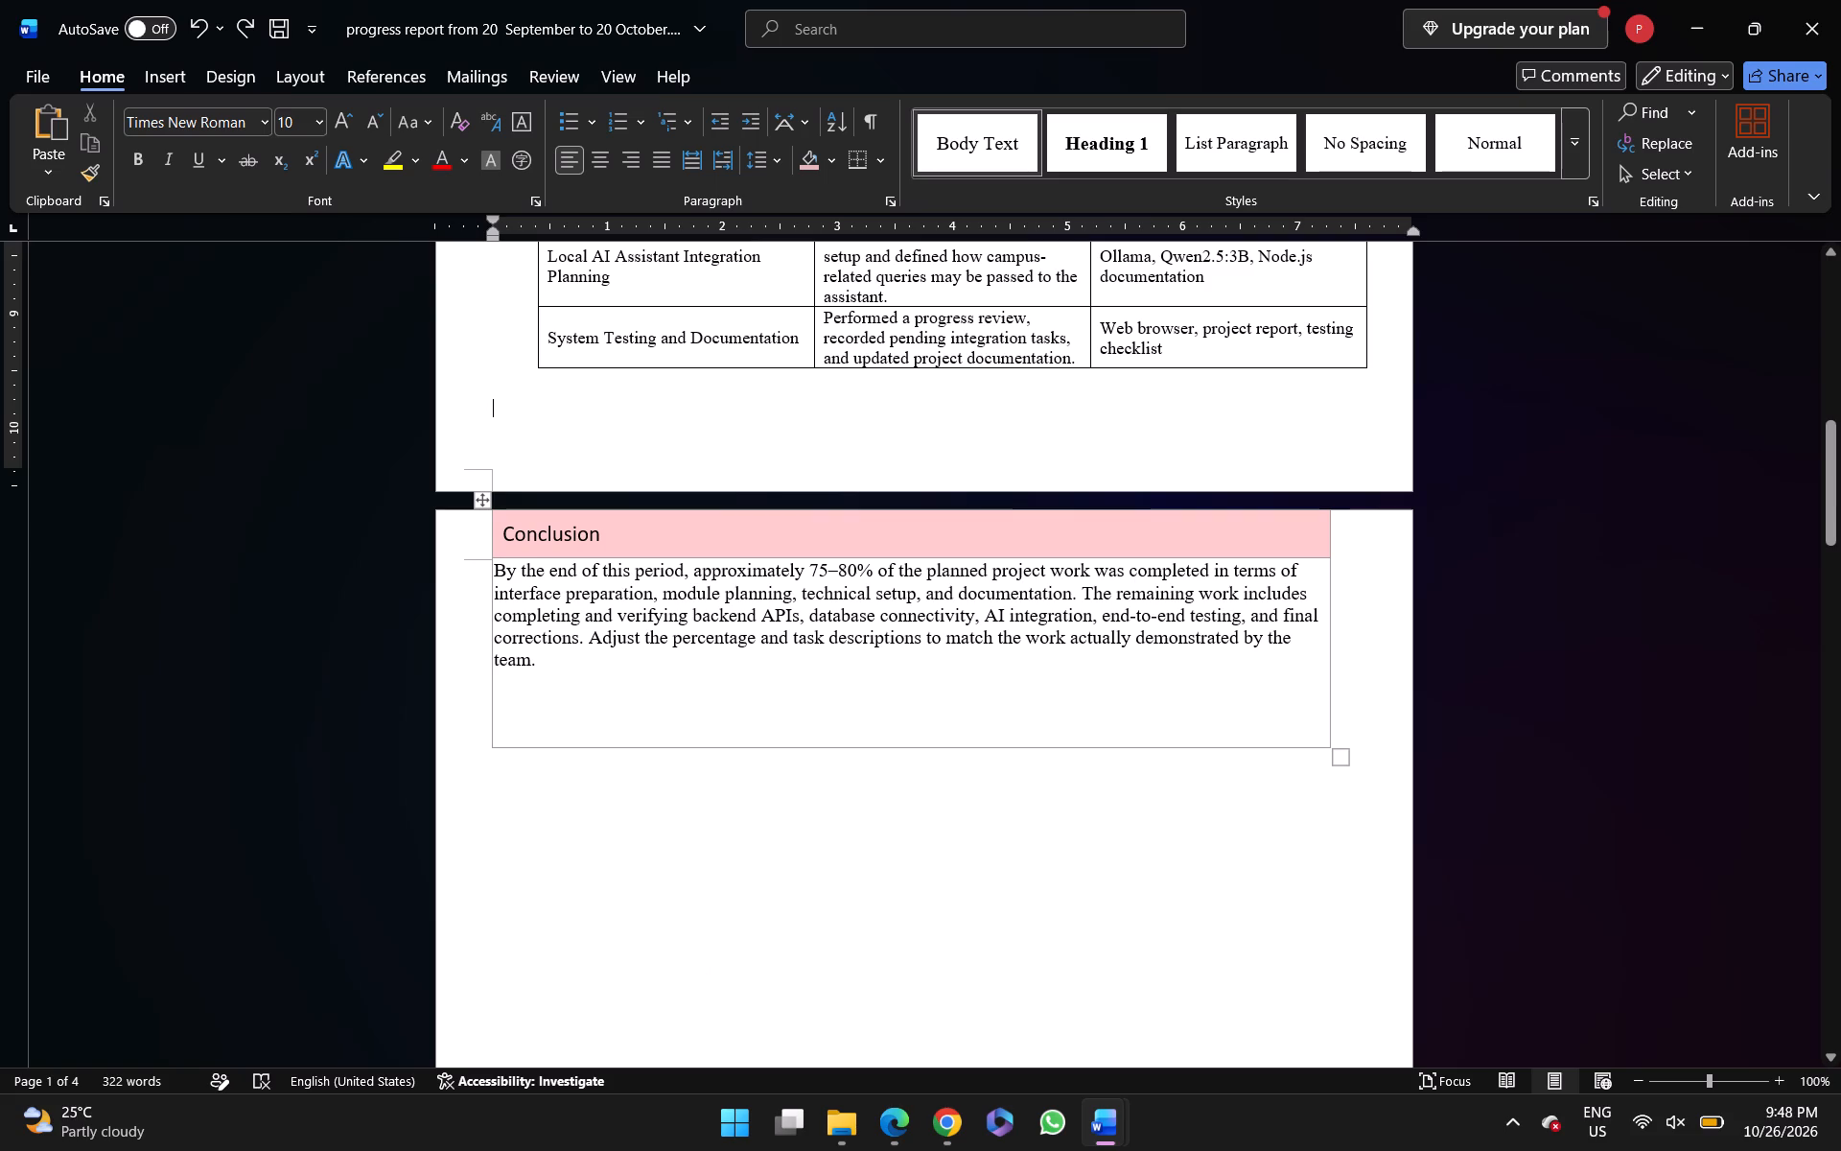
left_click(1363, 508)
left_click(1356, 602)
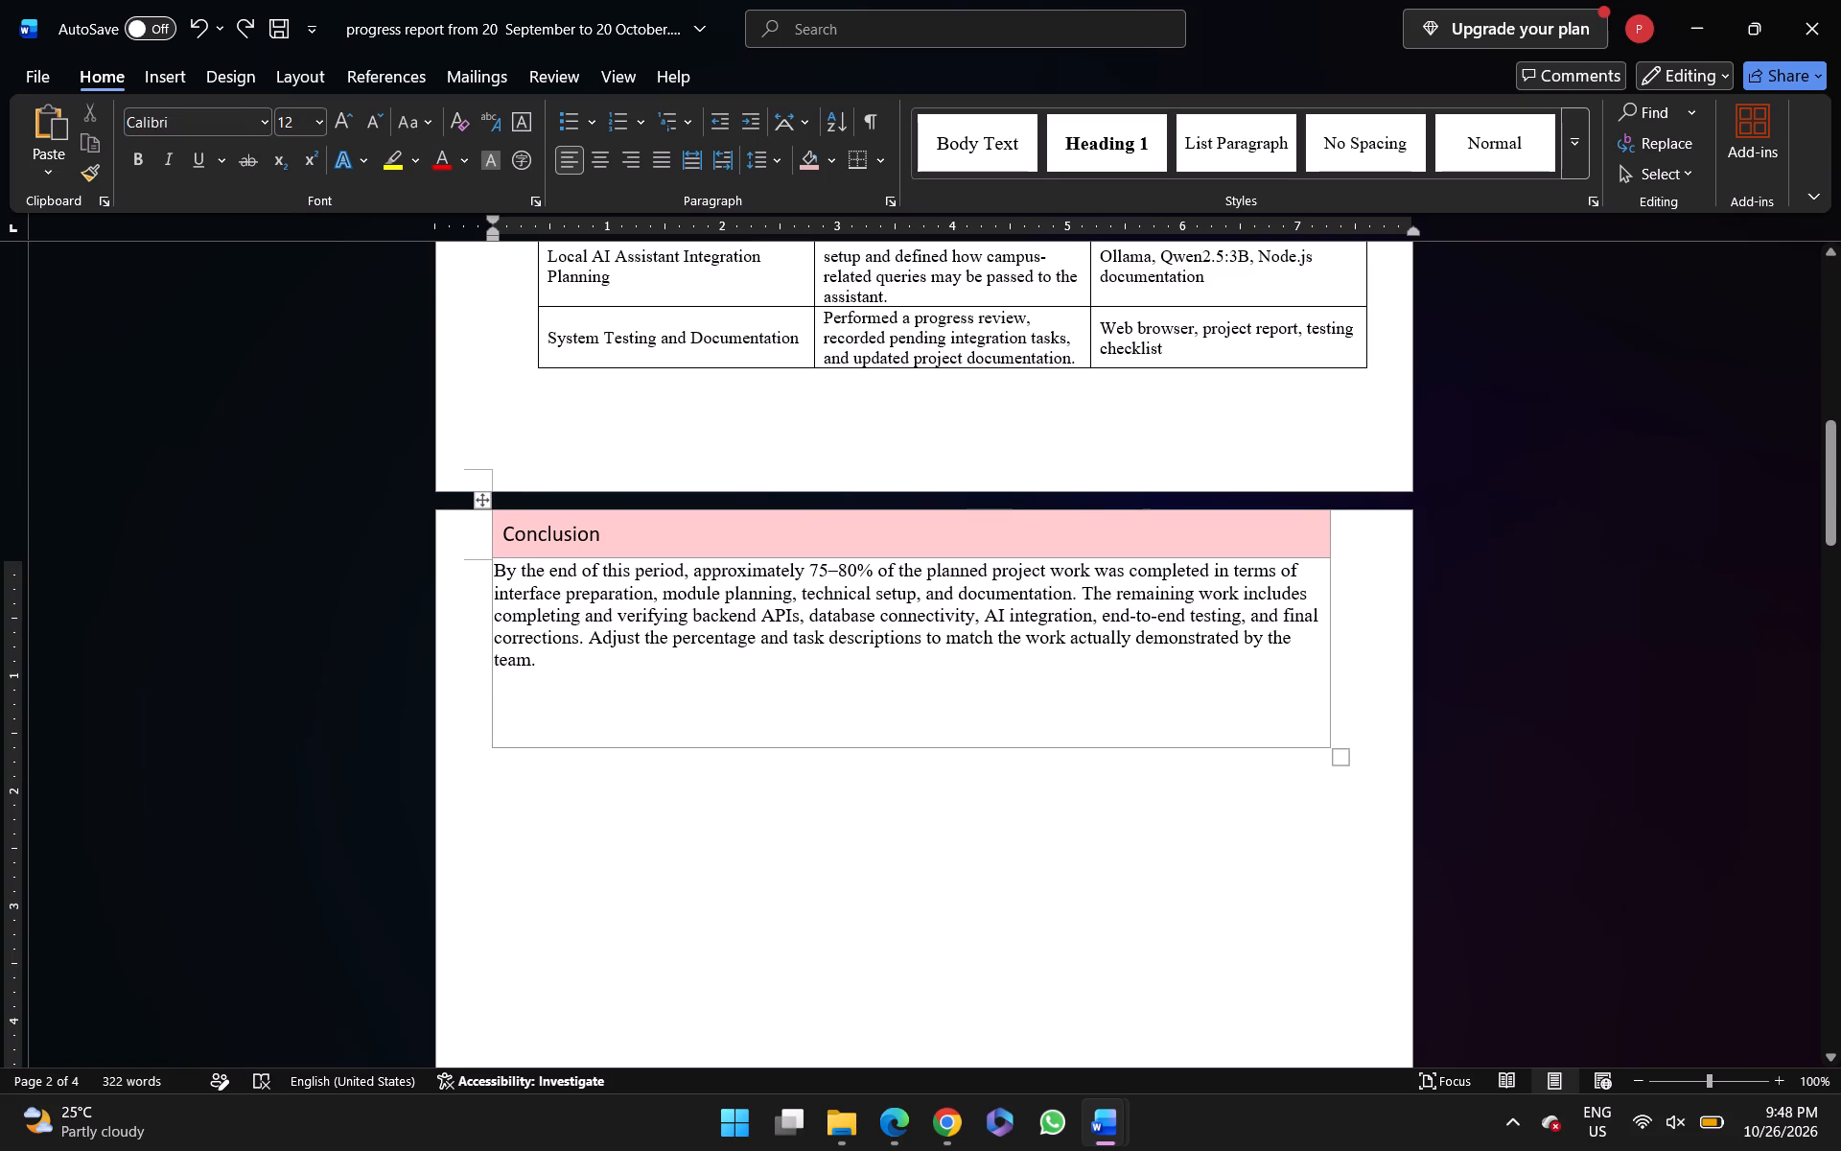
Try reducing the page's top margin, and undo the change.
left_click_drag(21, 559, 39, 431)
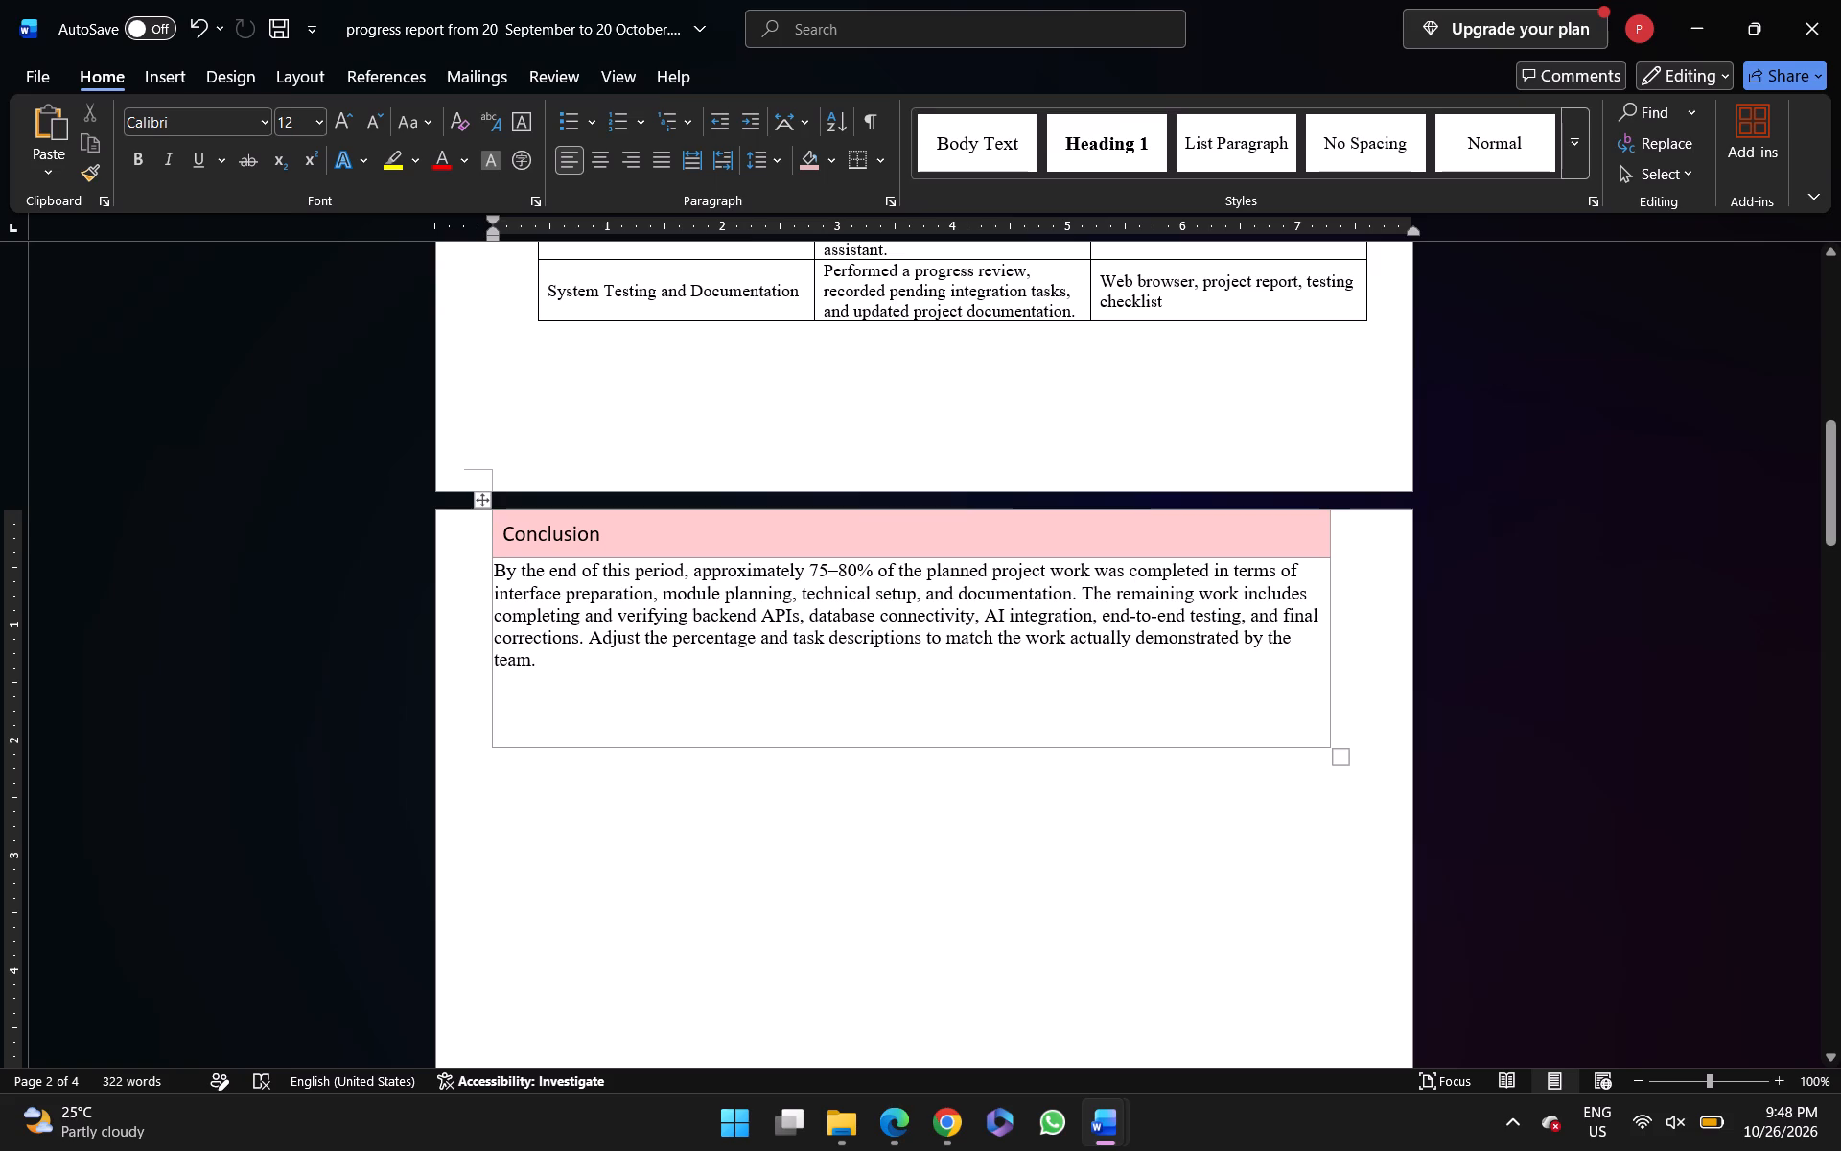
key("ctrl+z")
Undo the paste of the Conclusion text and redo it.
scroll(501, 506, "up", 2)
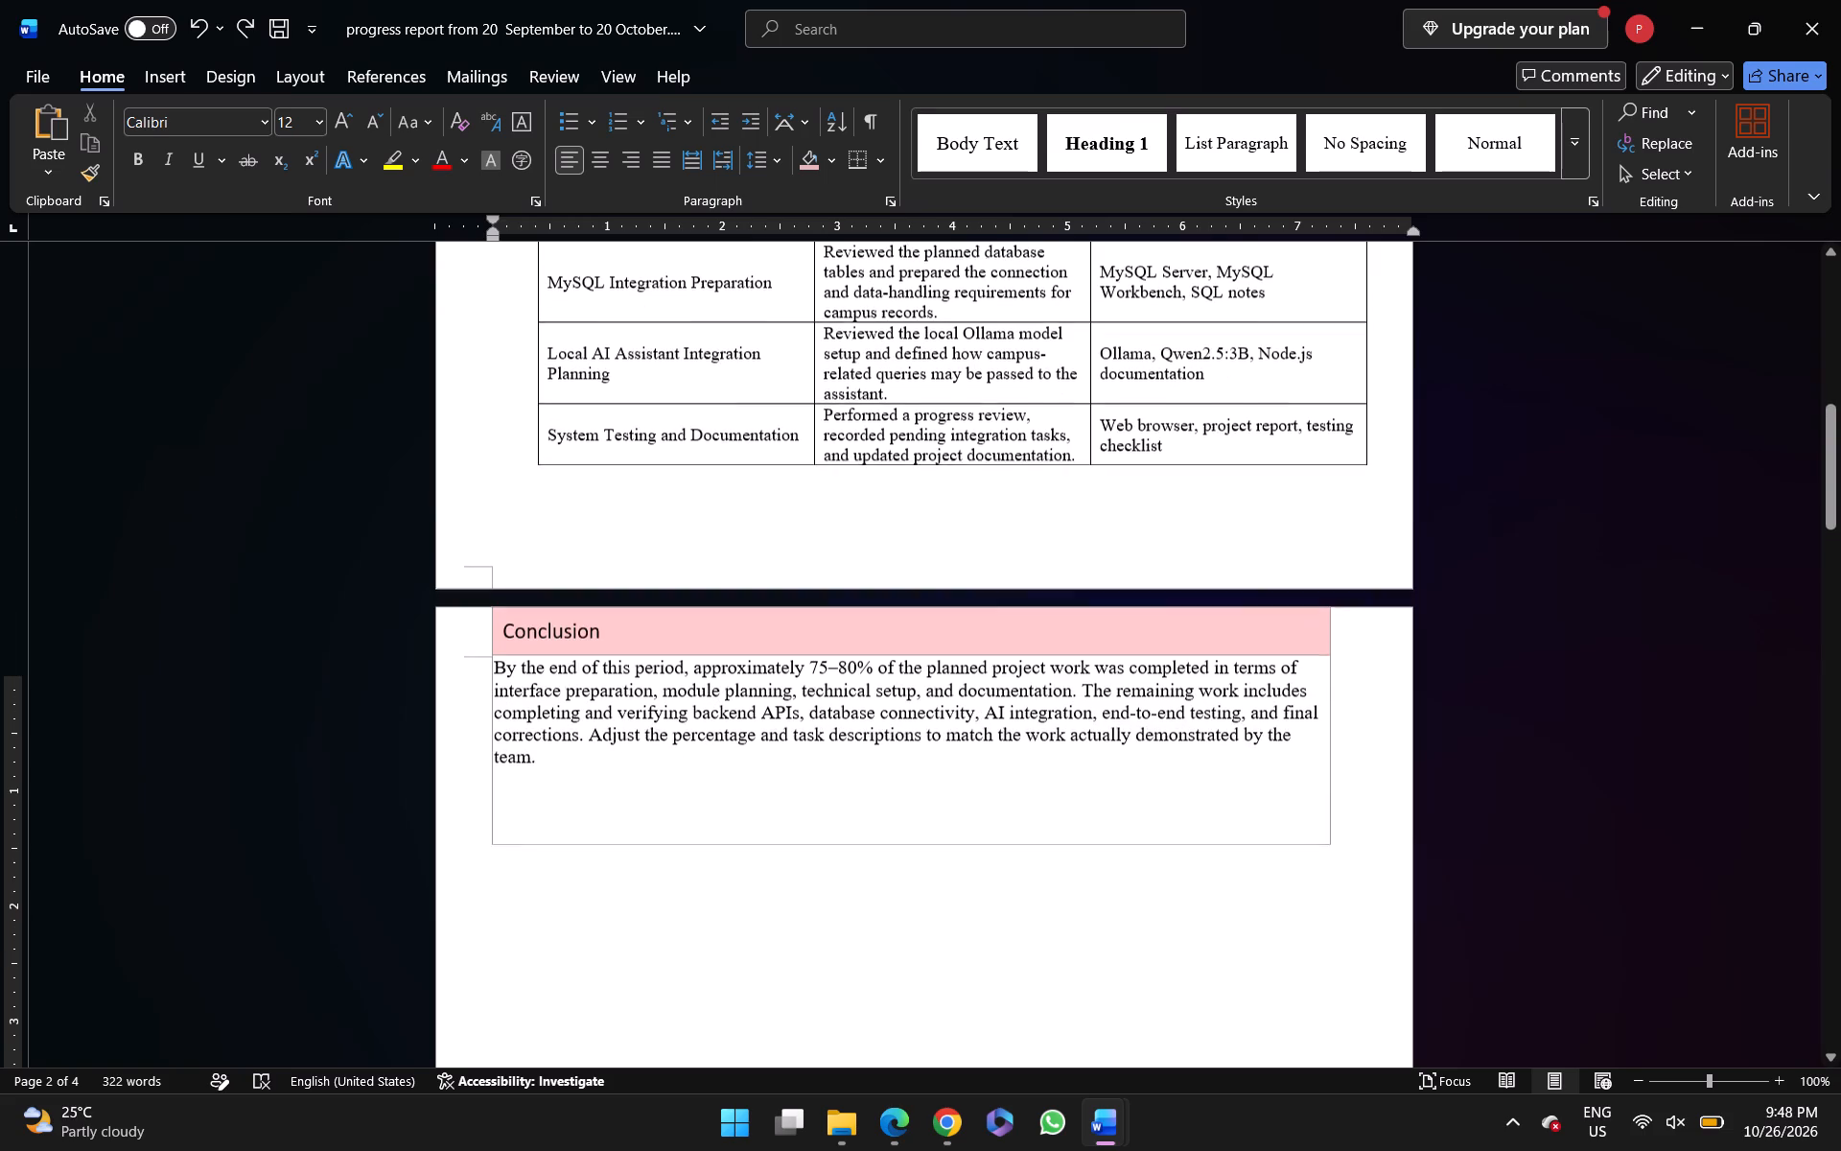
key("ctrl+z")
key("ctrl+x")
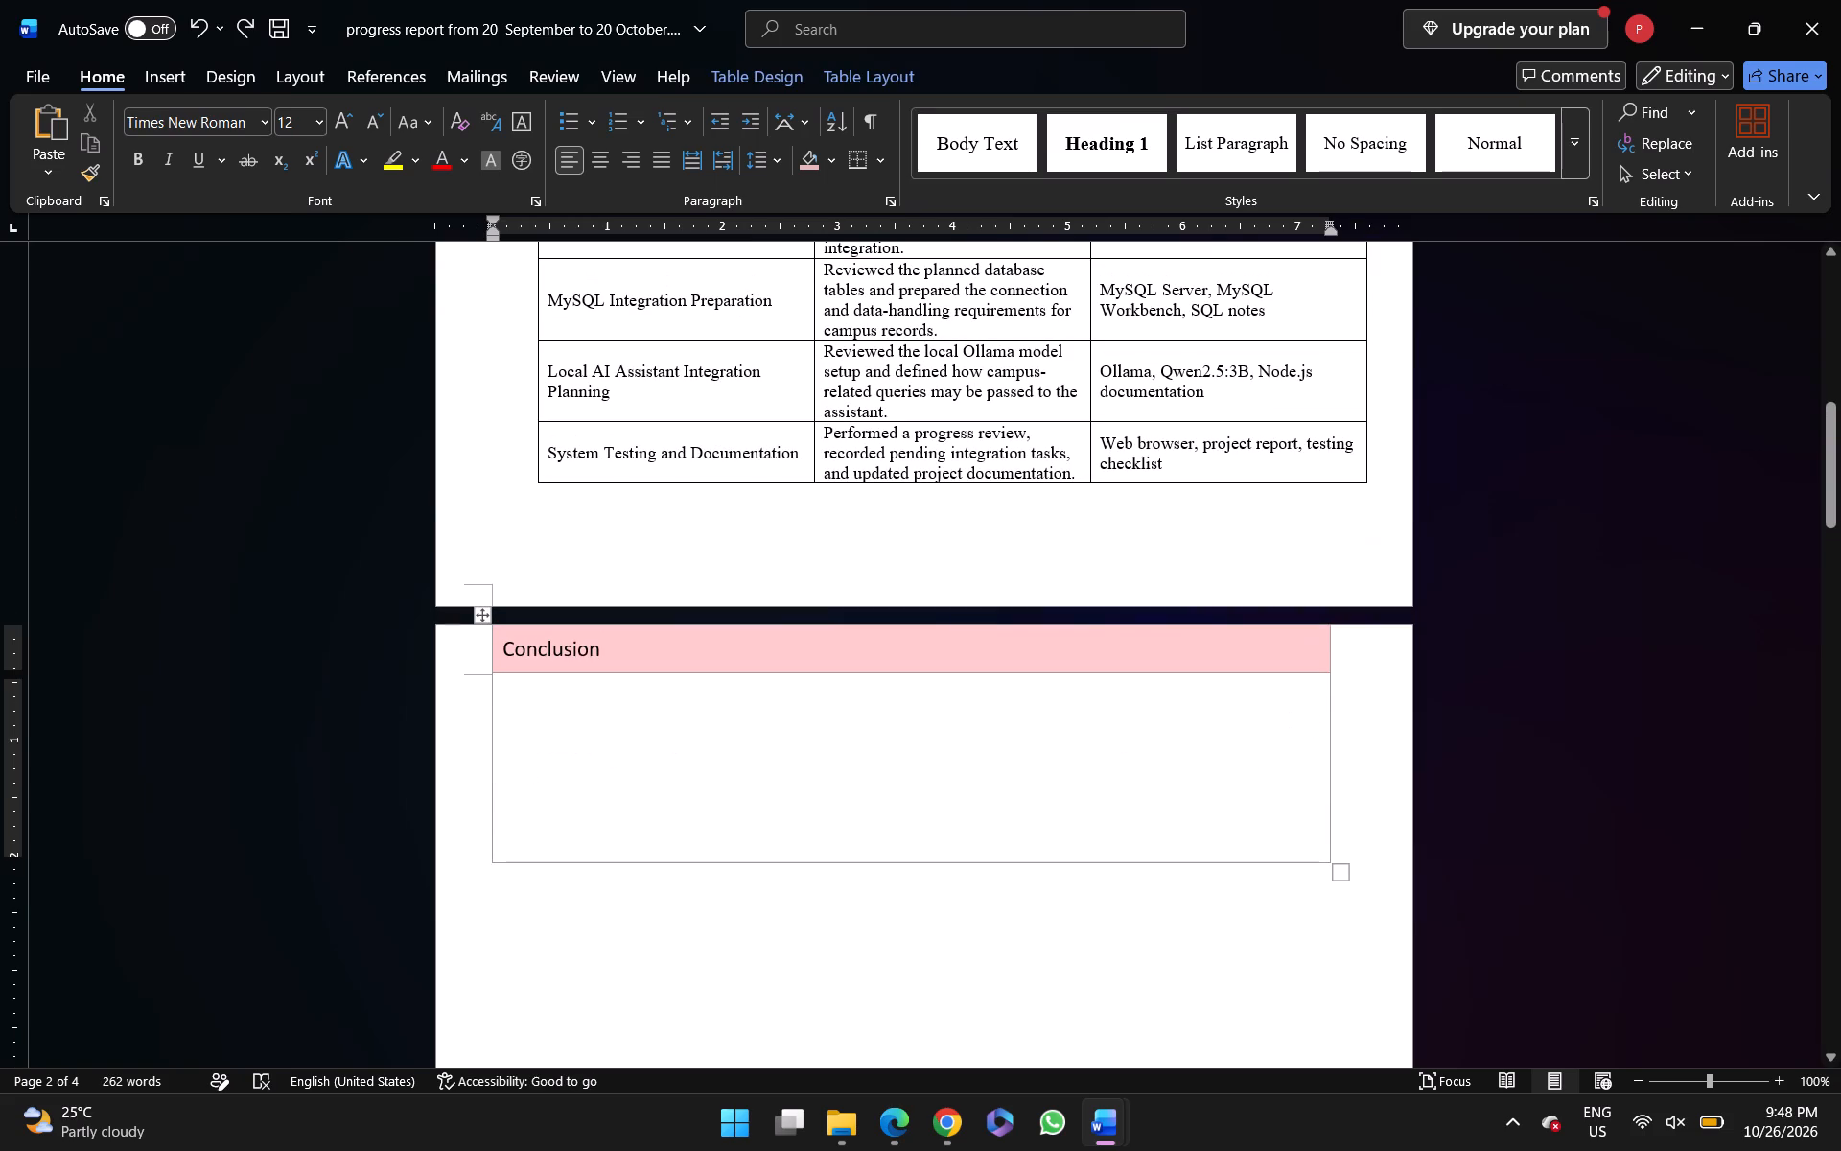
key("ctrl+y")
Save the 20 September to 20 October progress report.
scroll(494, 526, "up", 3)
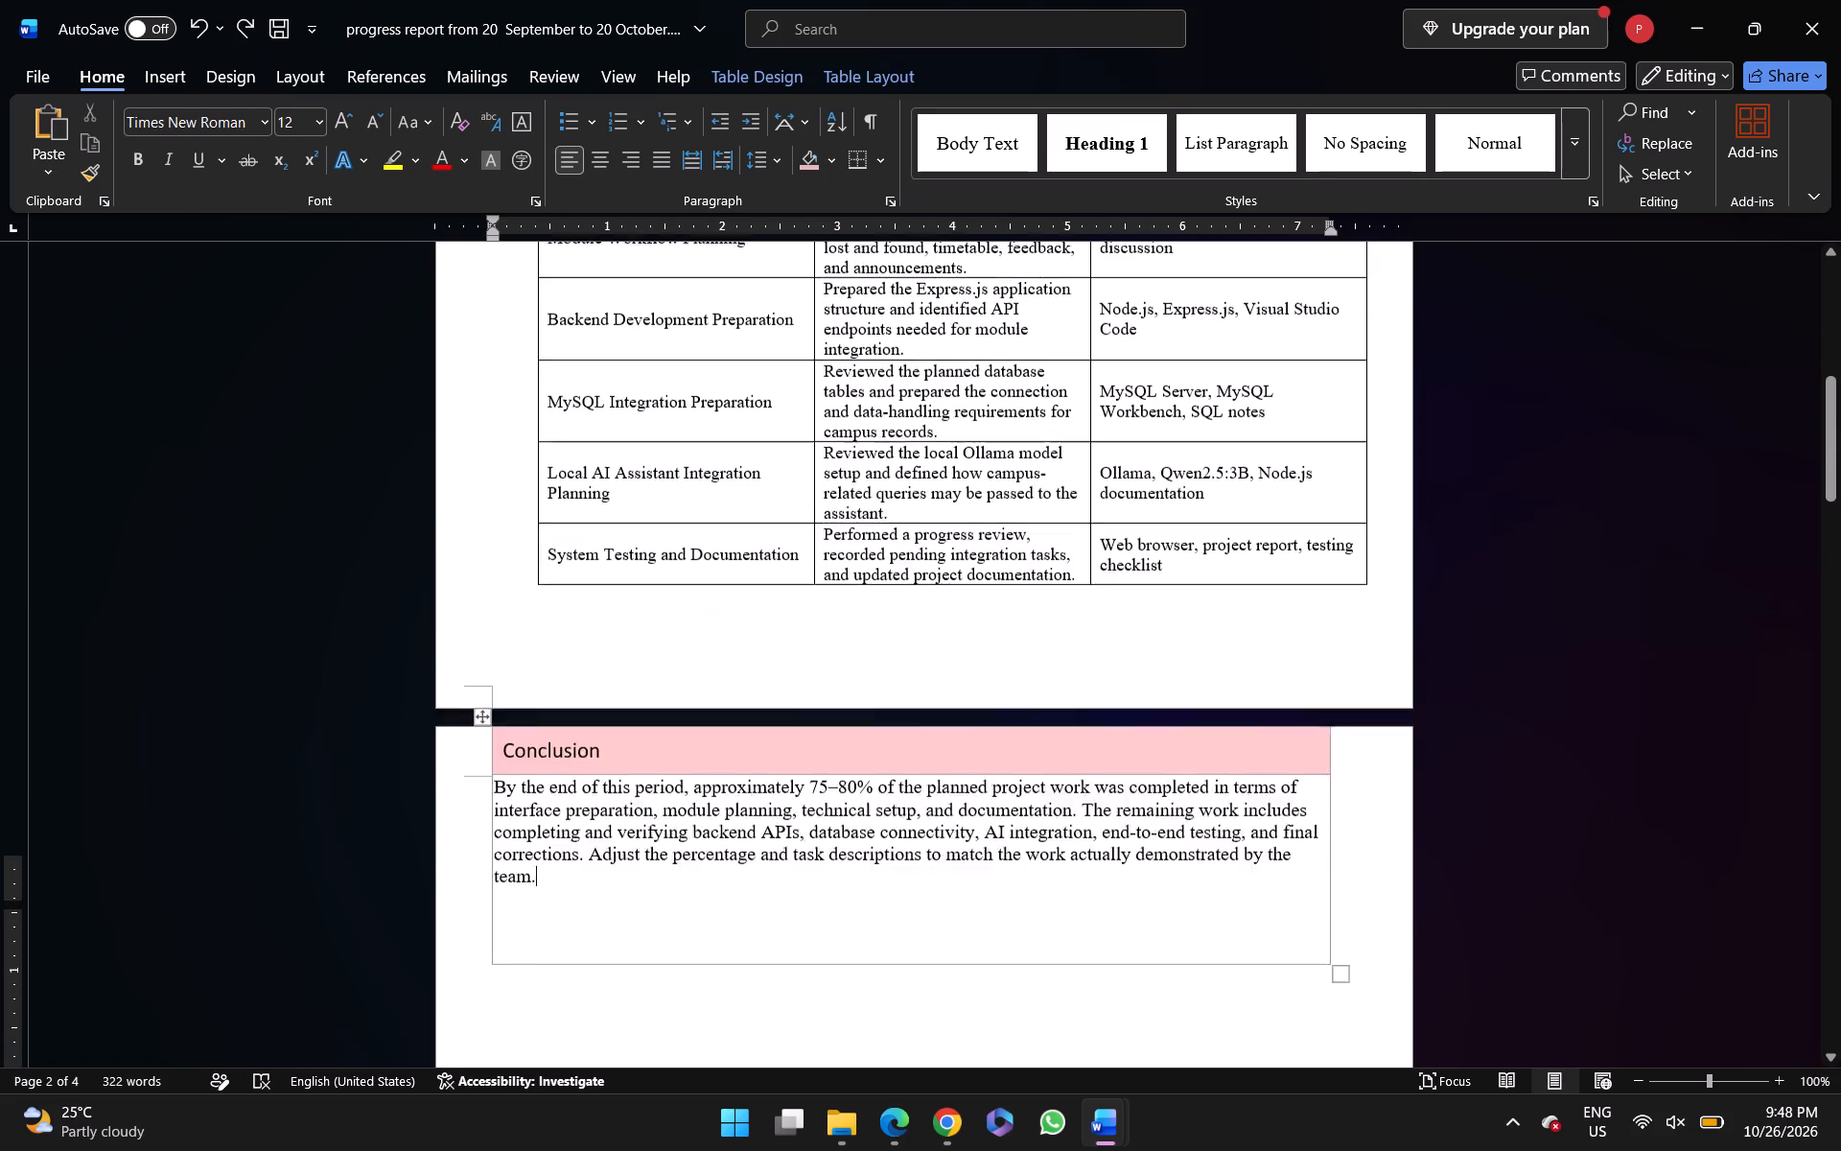
scroll(494, 529, "up", 9)
scroll(547, 580, "down", 3)
scroll(575, 594, "up", 2)
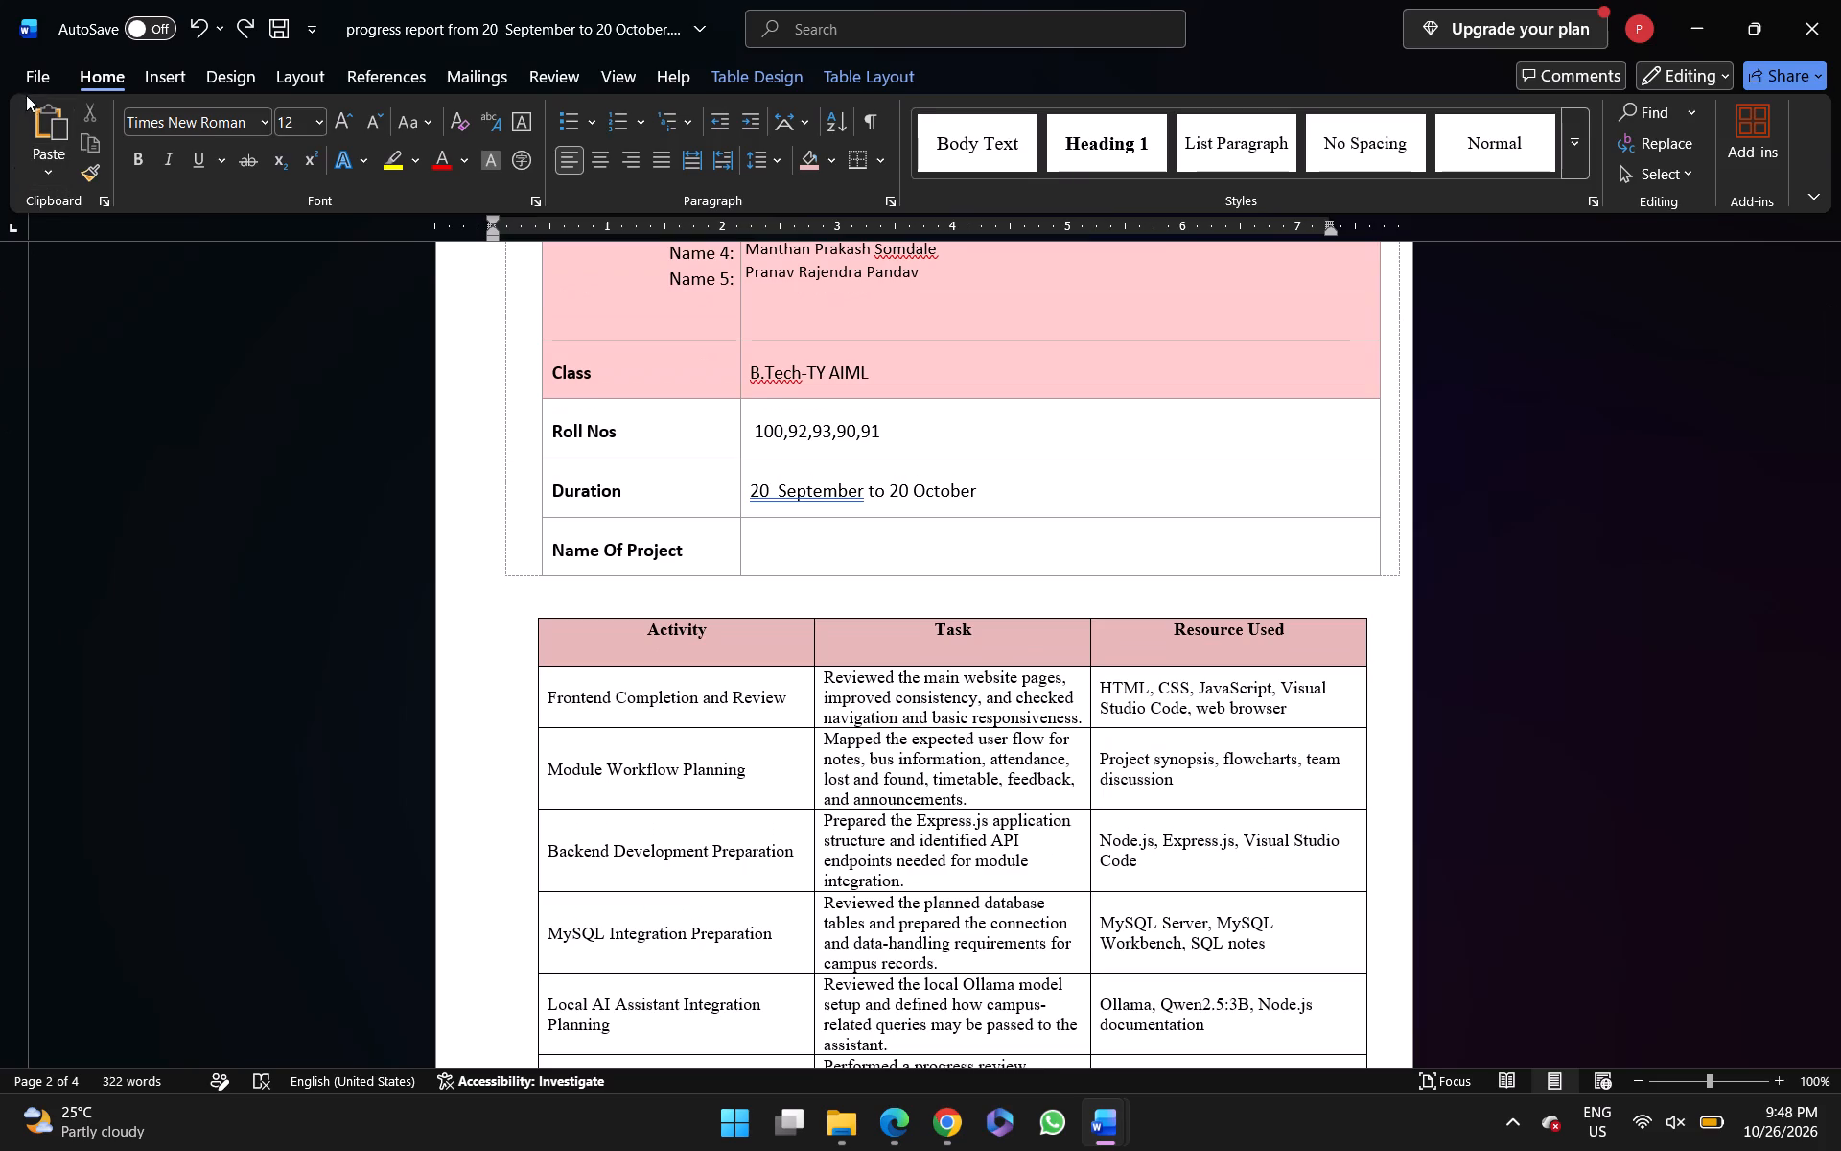
left_click(35, 79)
left_click(86, 407)
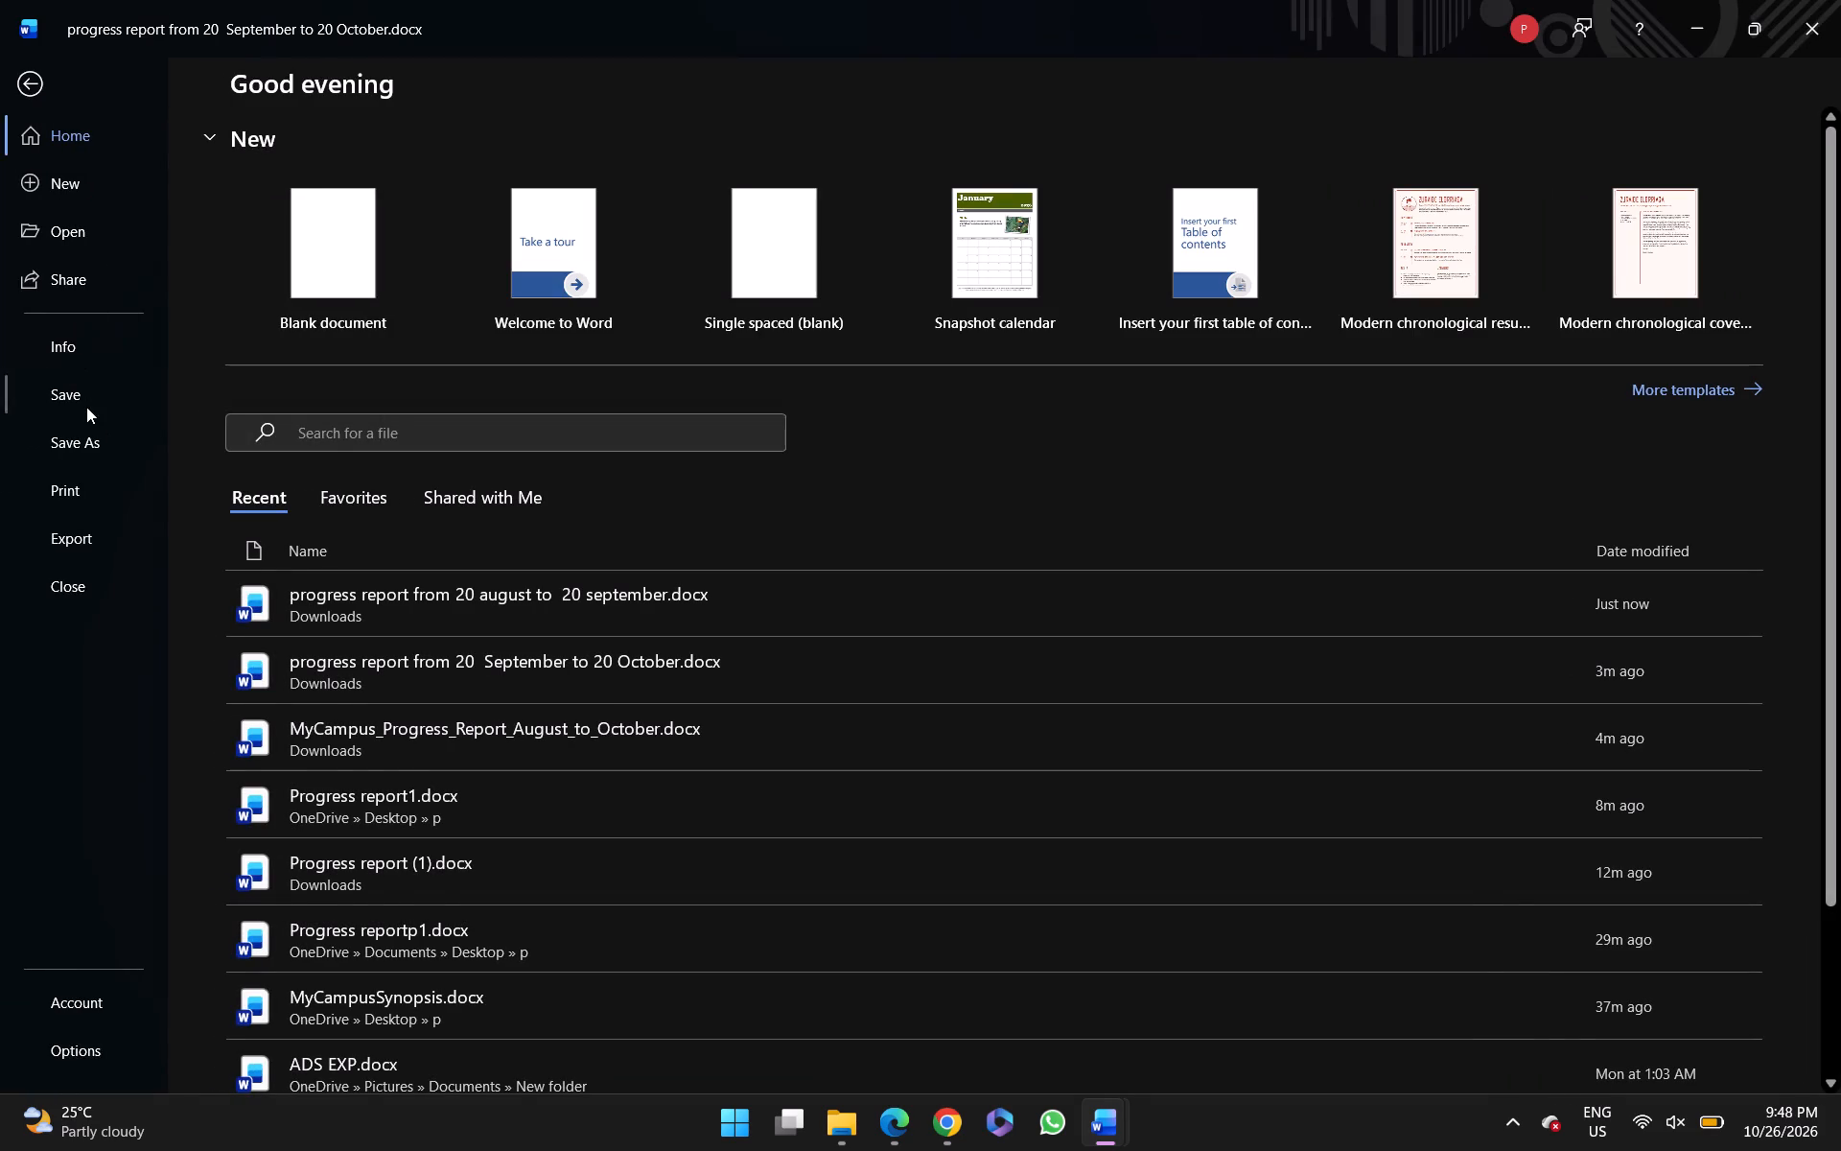
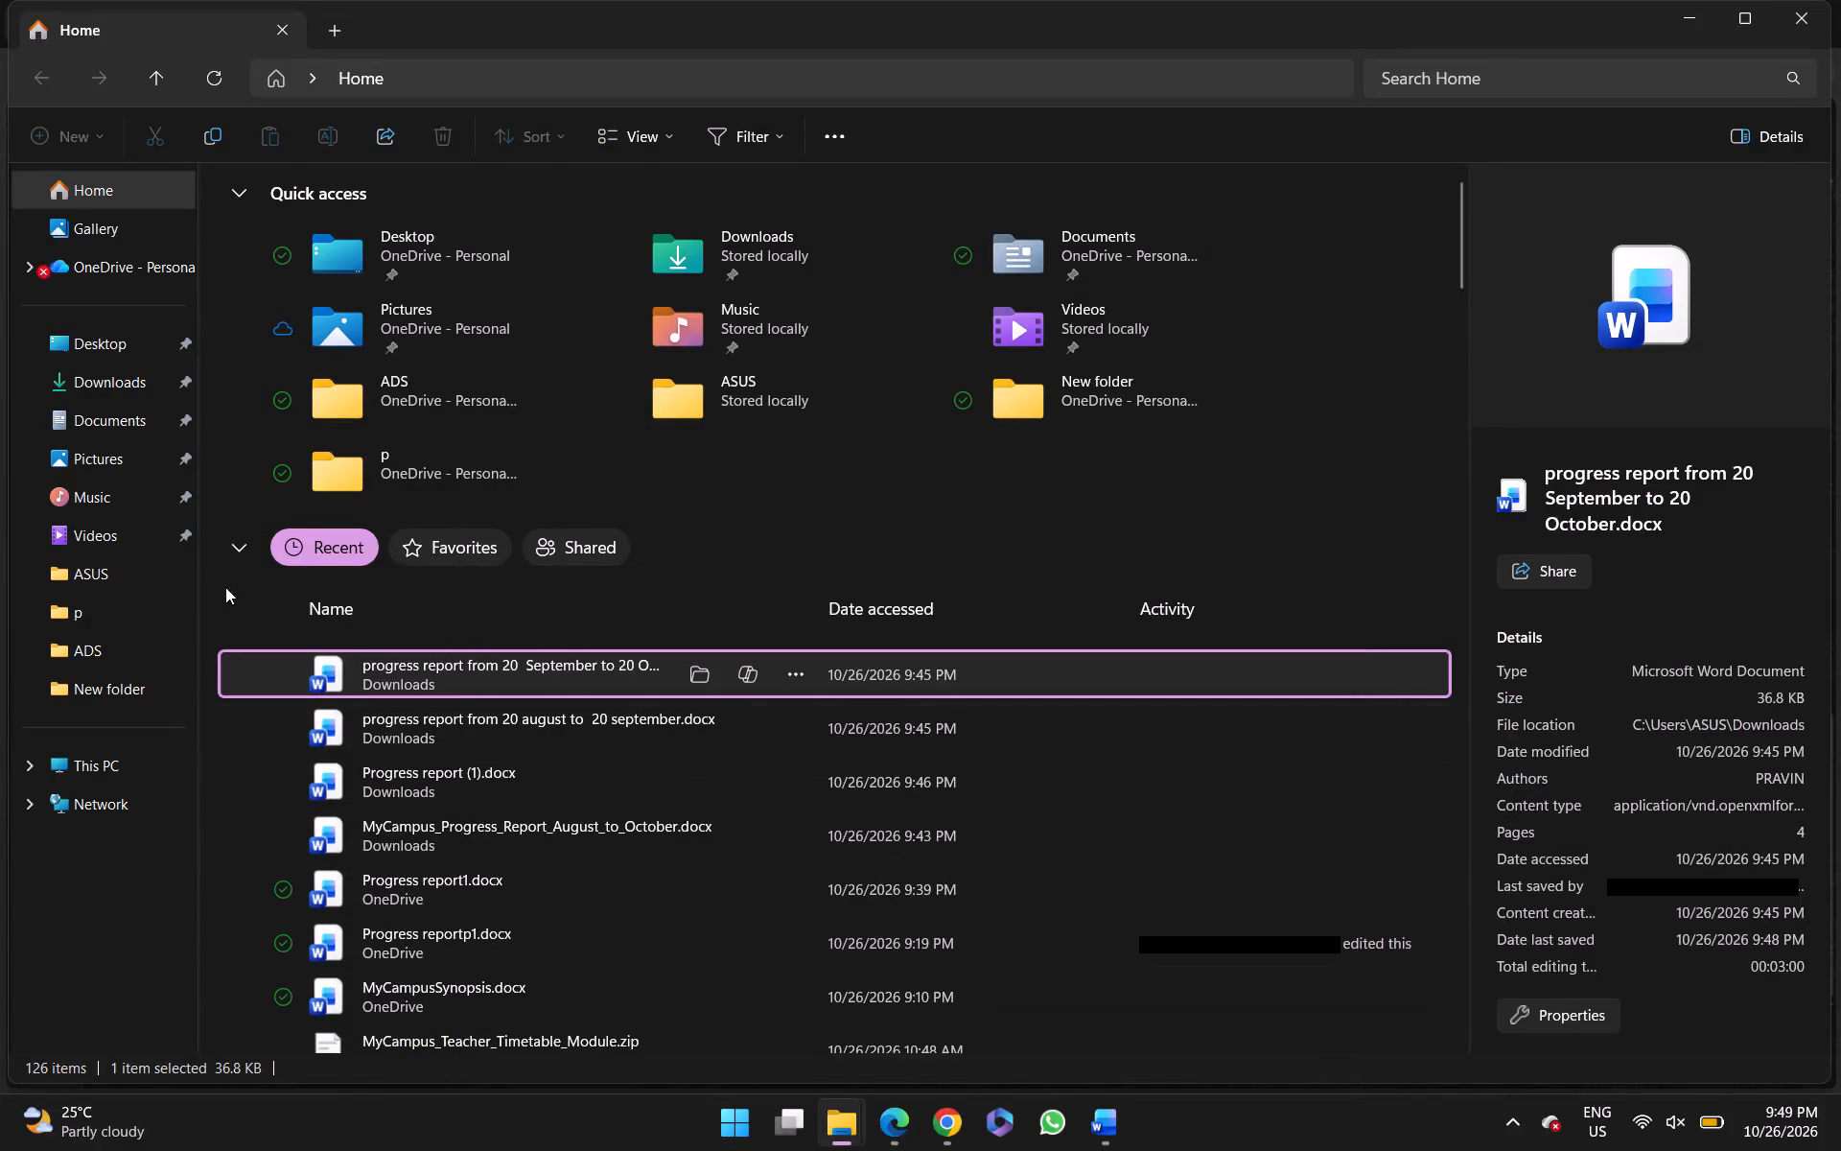
In the Downloads folder, select today's items from the 20 September to 20 October progress report through the MyCampus_Teacher_Timetable_Module folder.
left_click(76, 353)
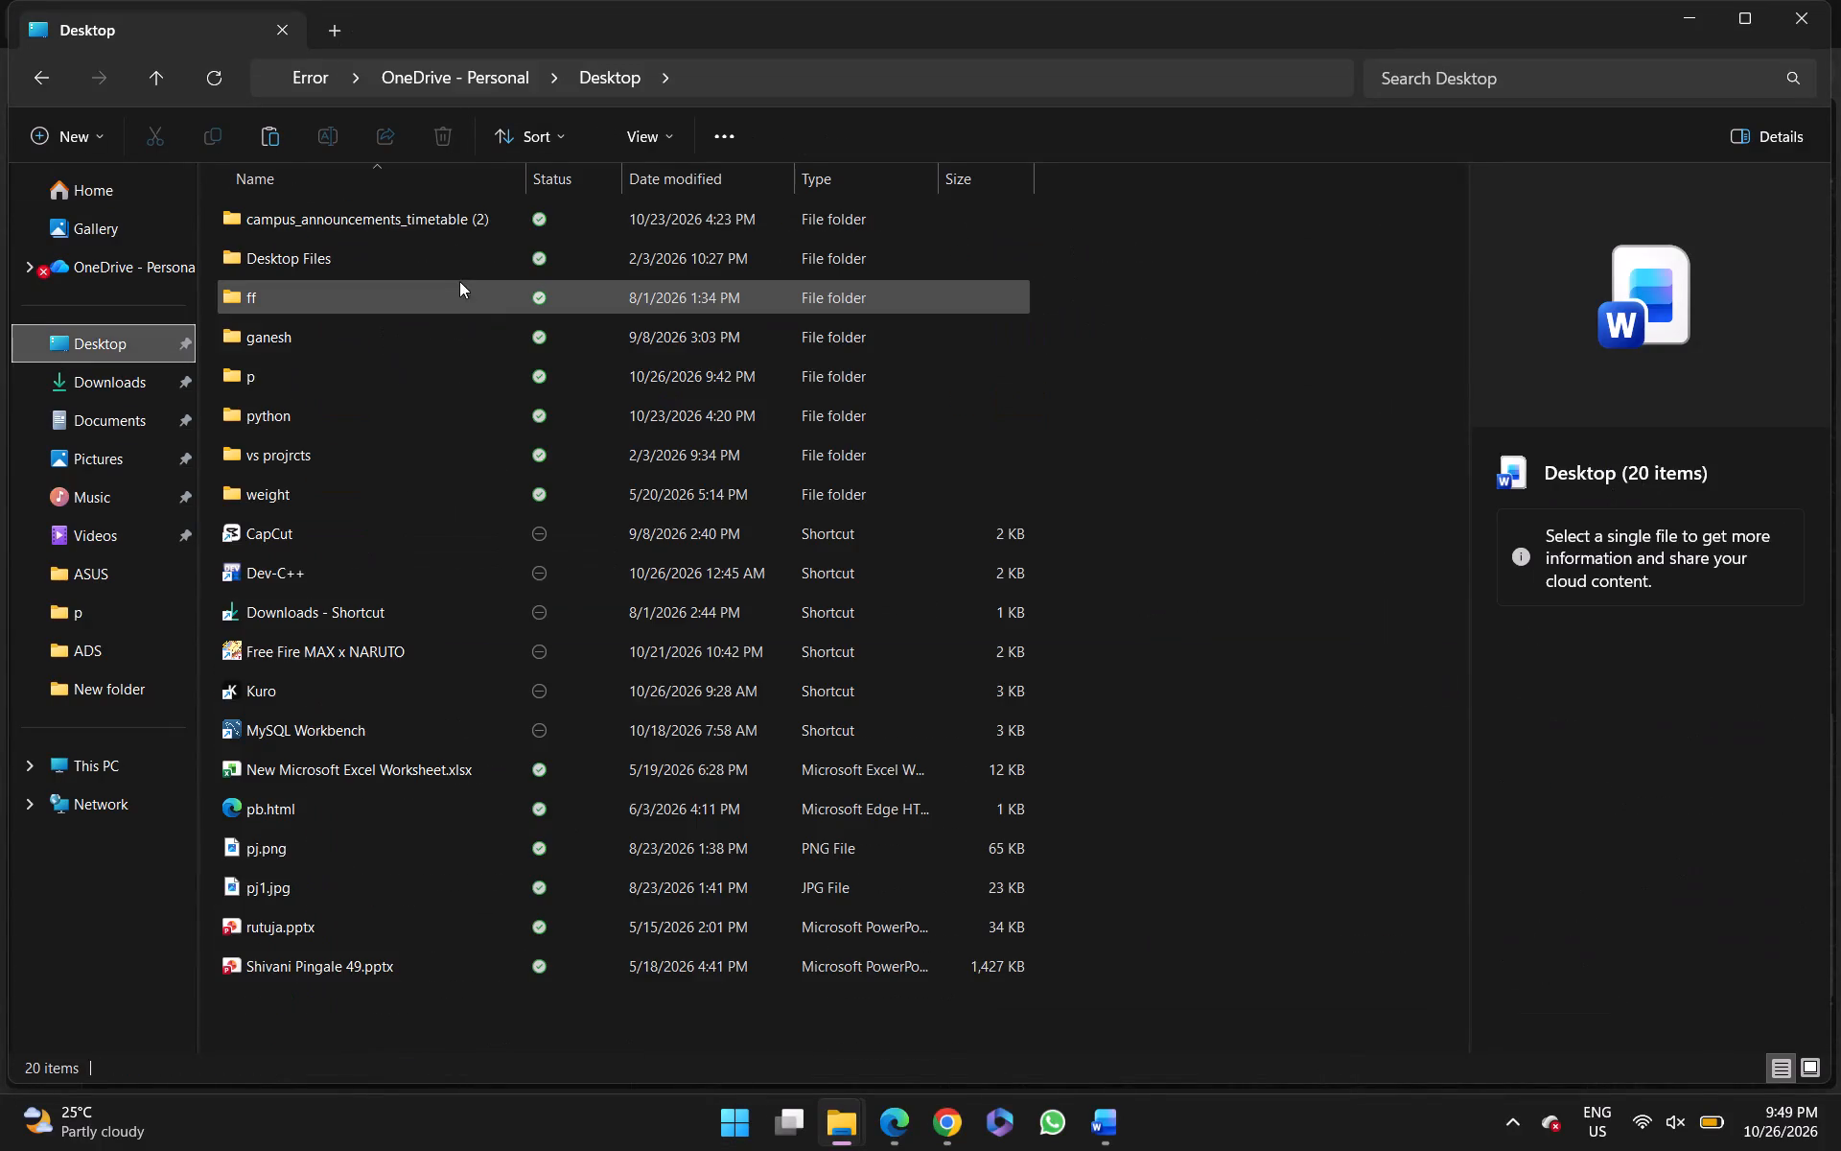
left_click(388, 384)
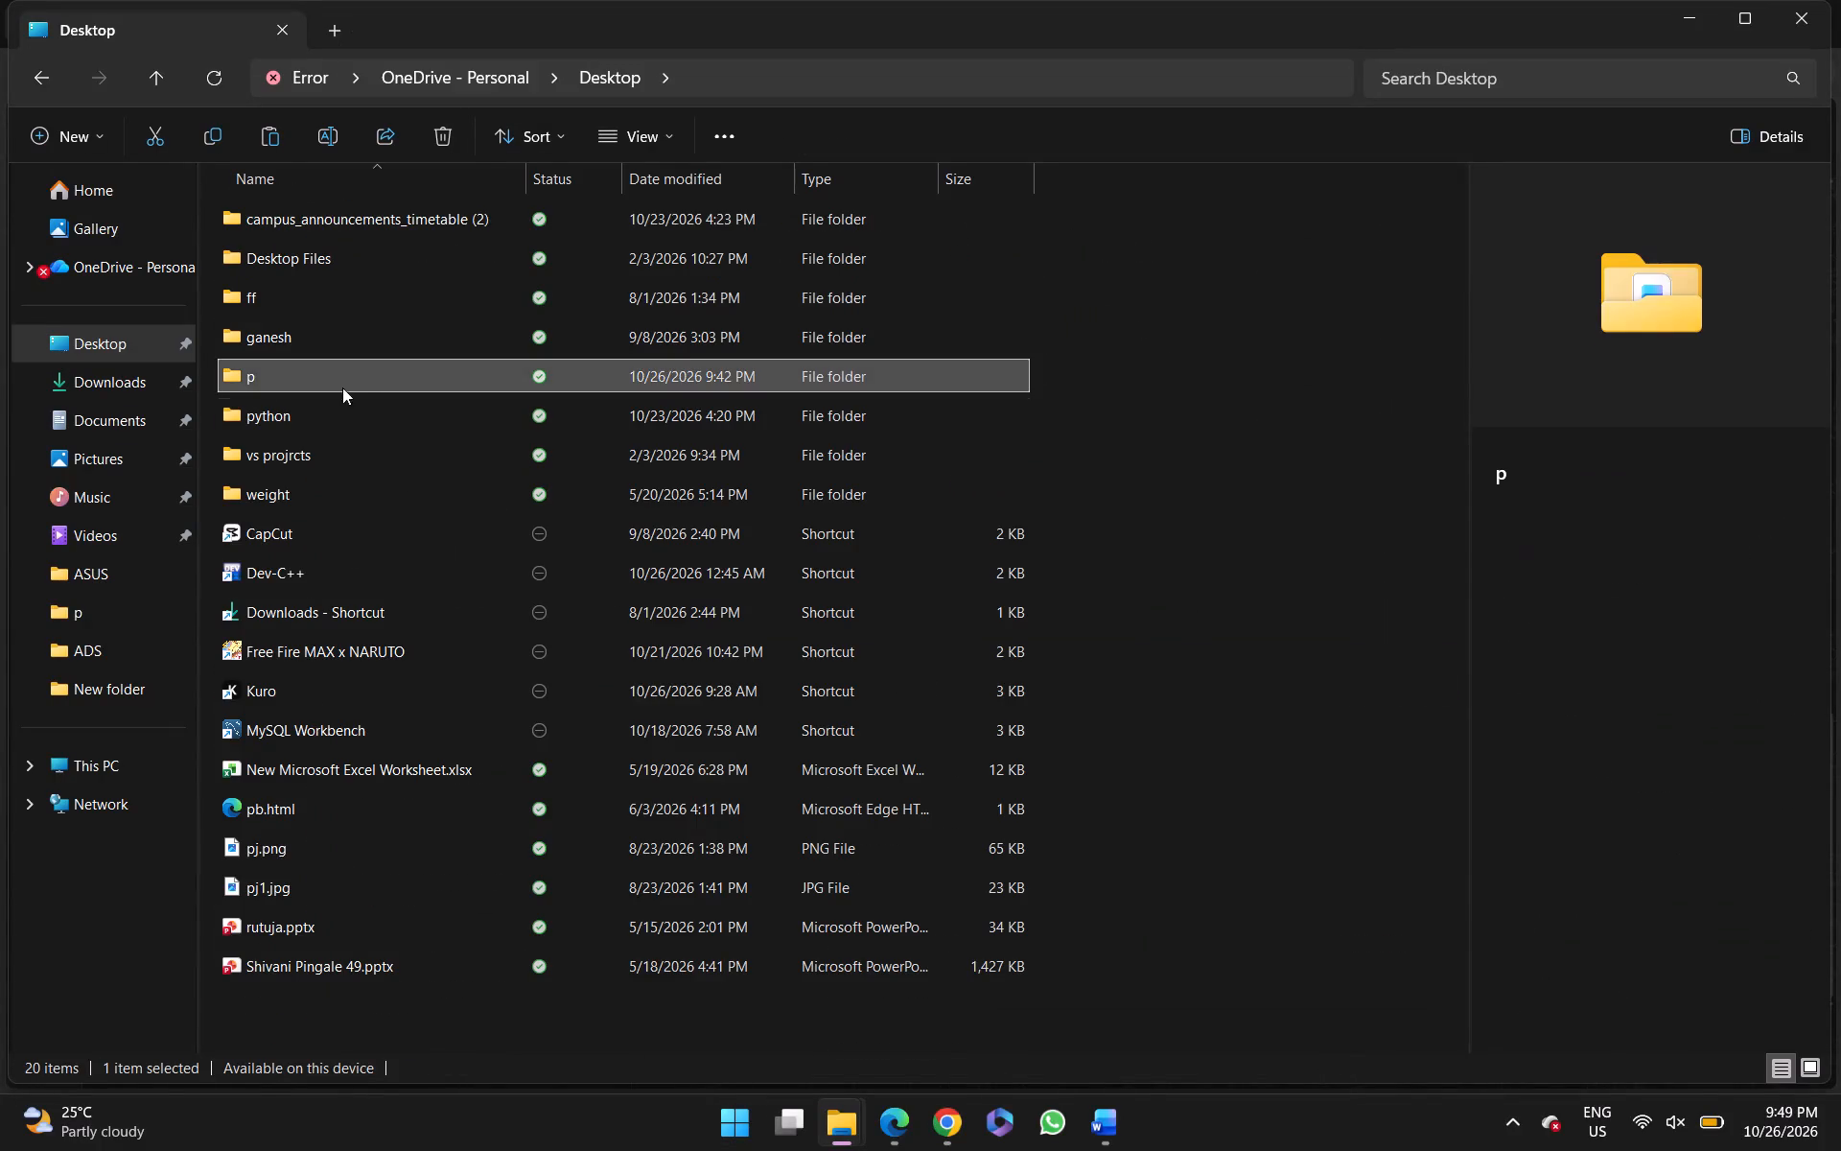
left_click(159, 379)
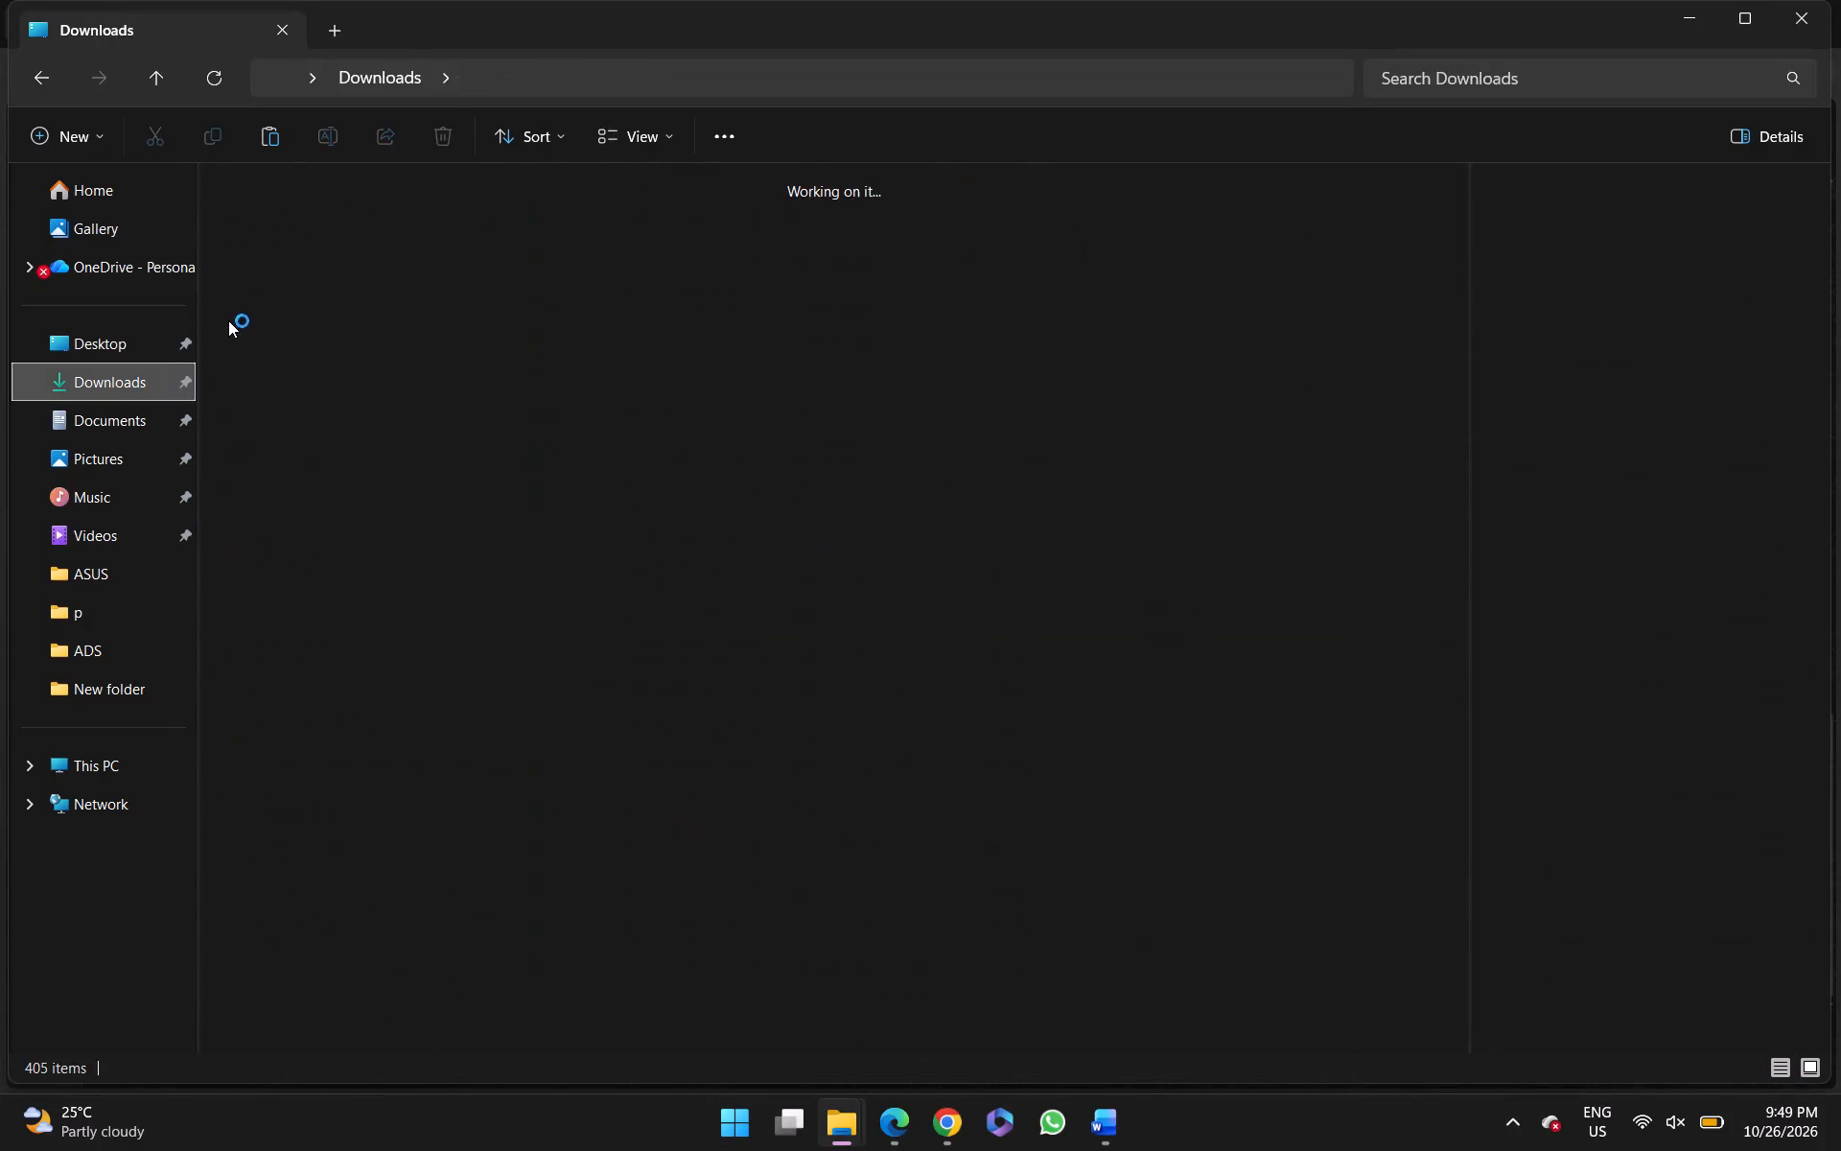
right_click(465, 240)
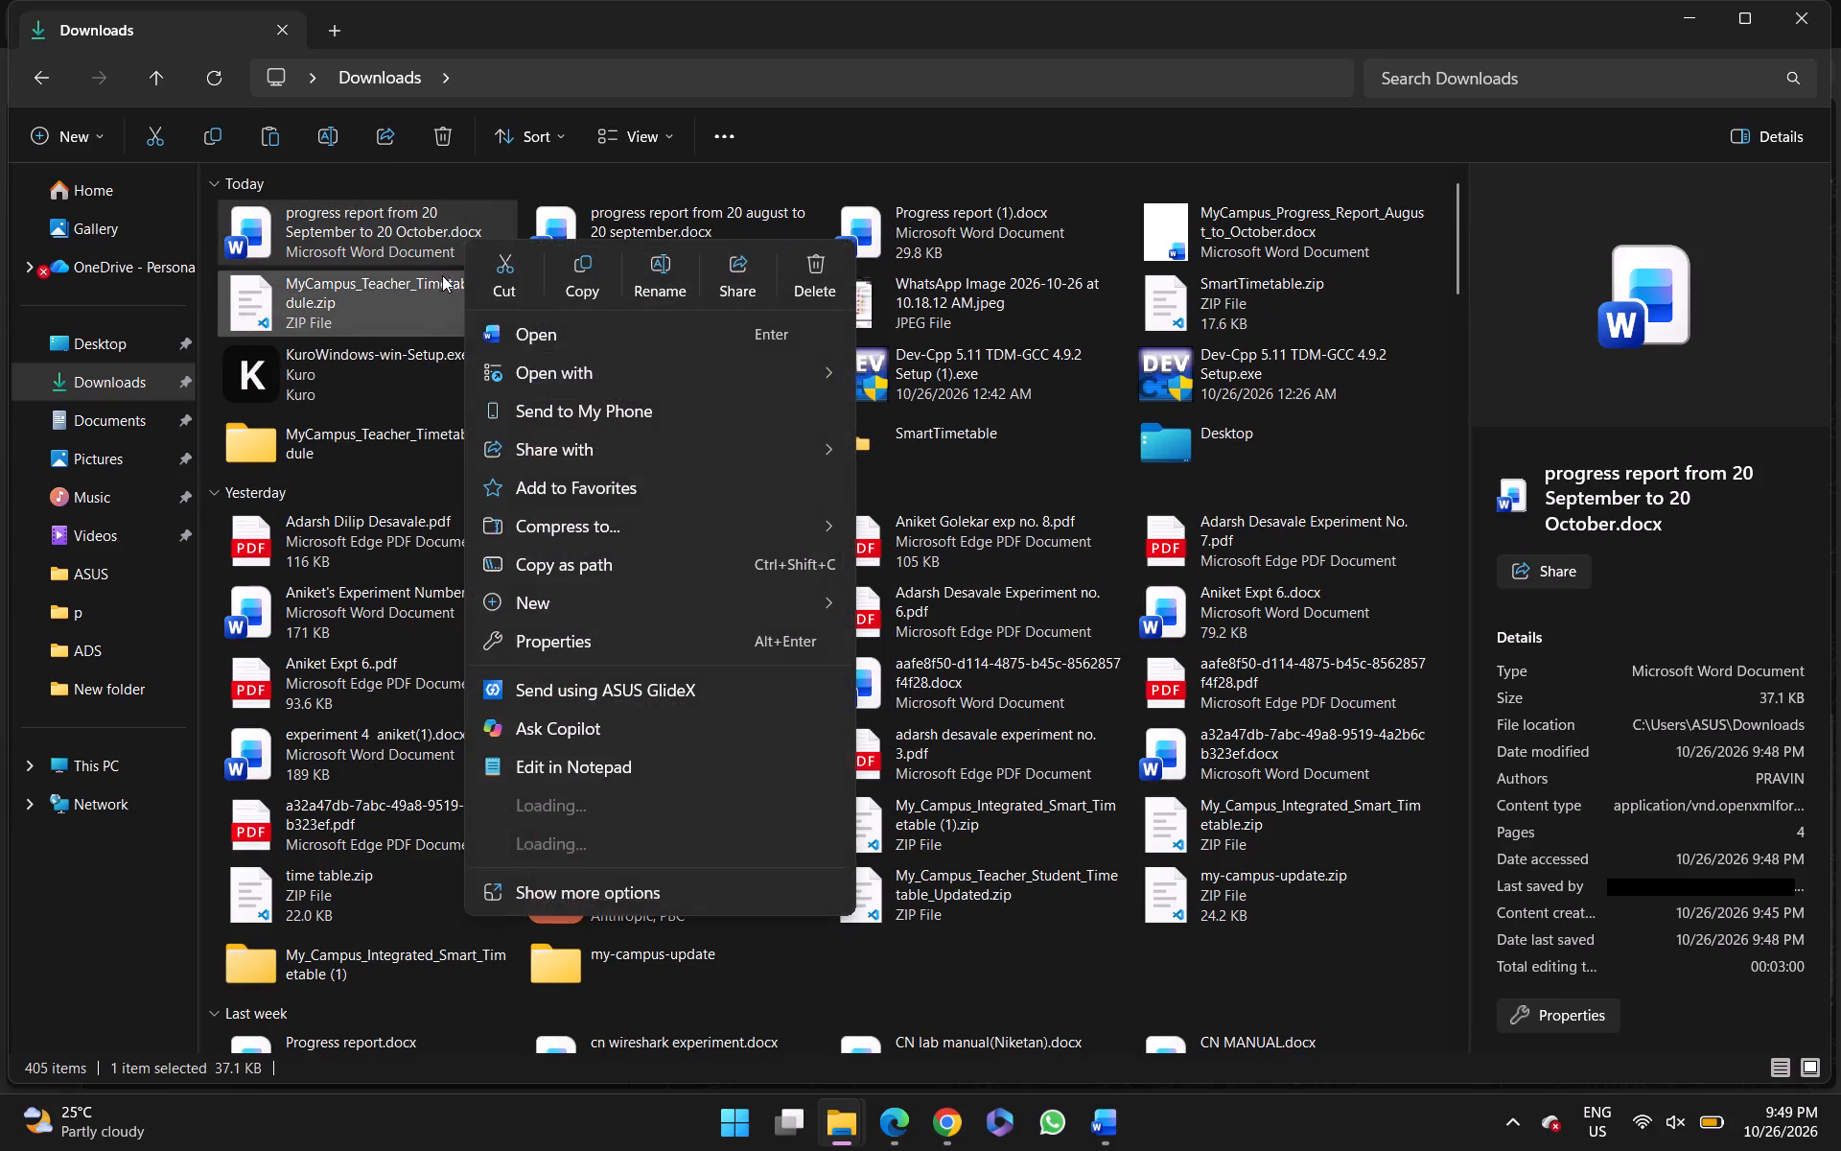
left_click(319, 434)
left_click(373, 260, "shift")
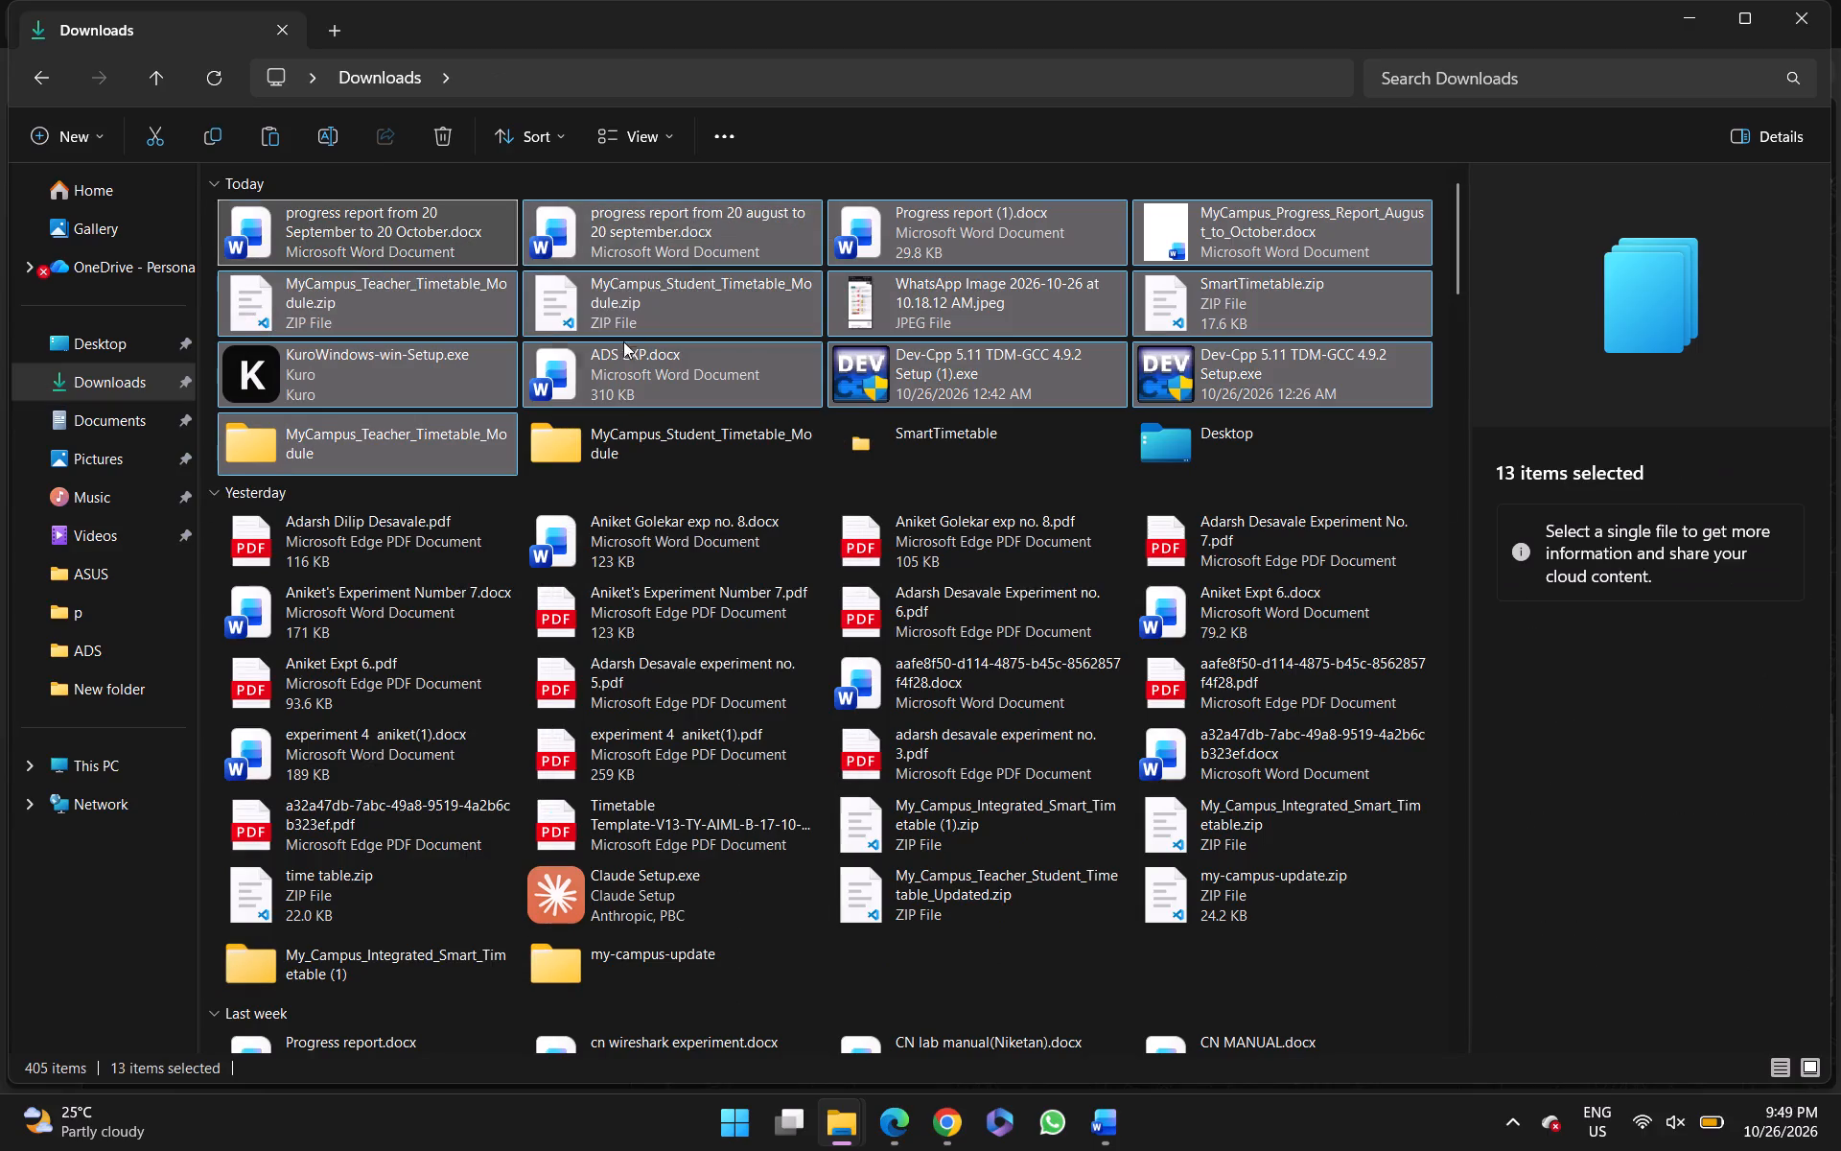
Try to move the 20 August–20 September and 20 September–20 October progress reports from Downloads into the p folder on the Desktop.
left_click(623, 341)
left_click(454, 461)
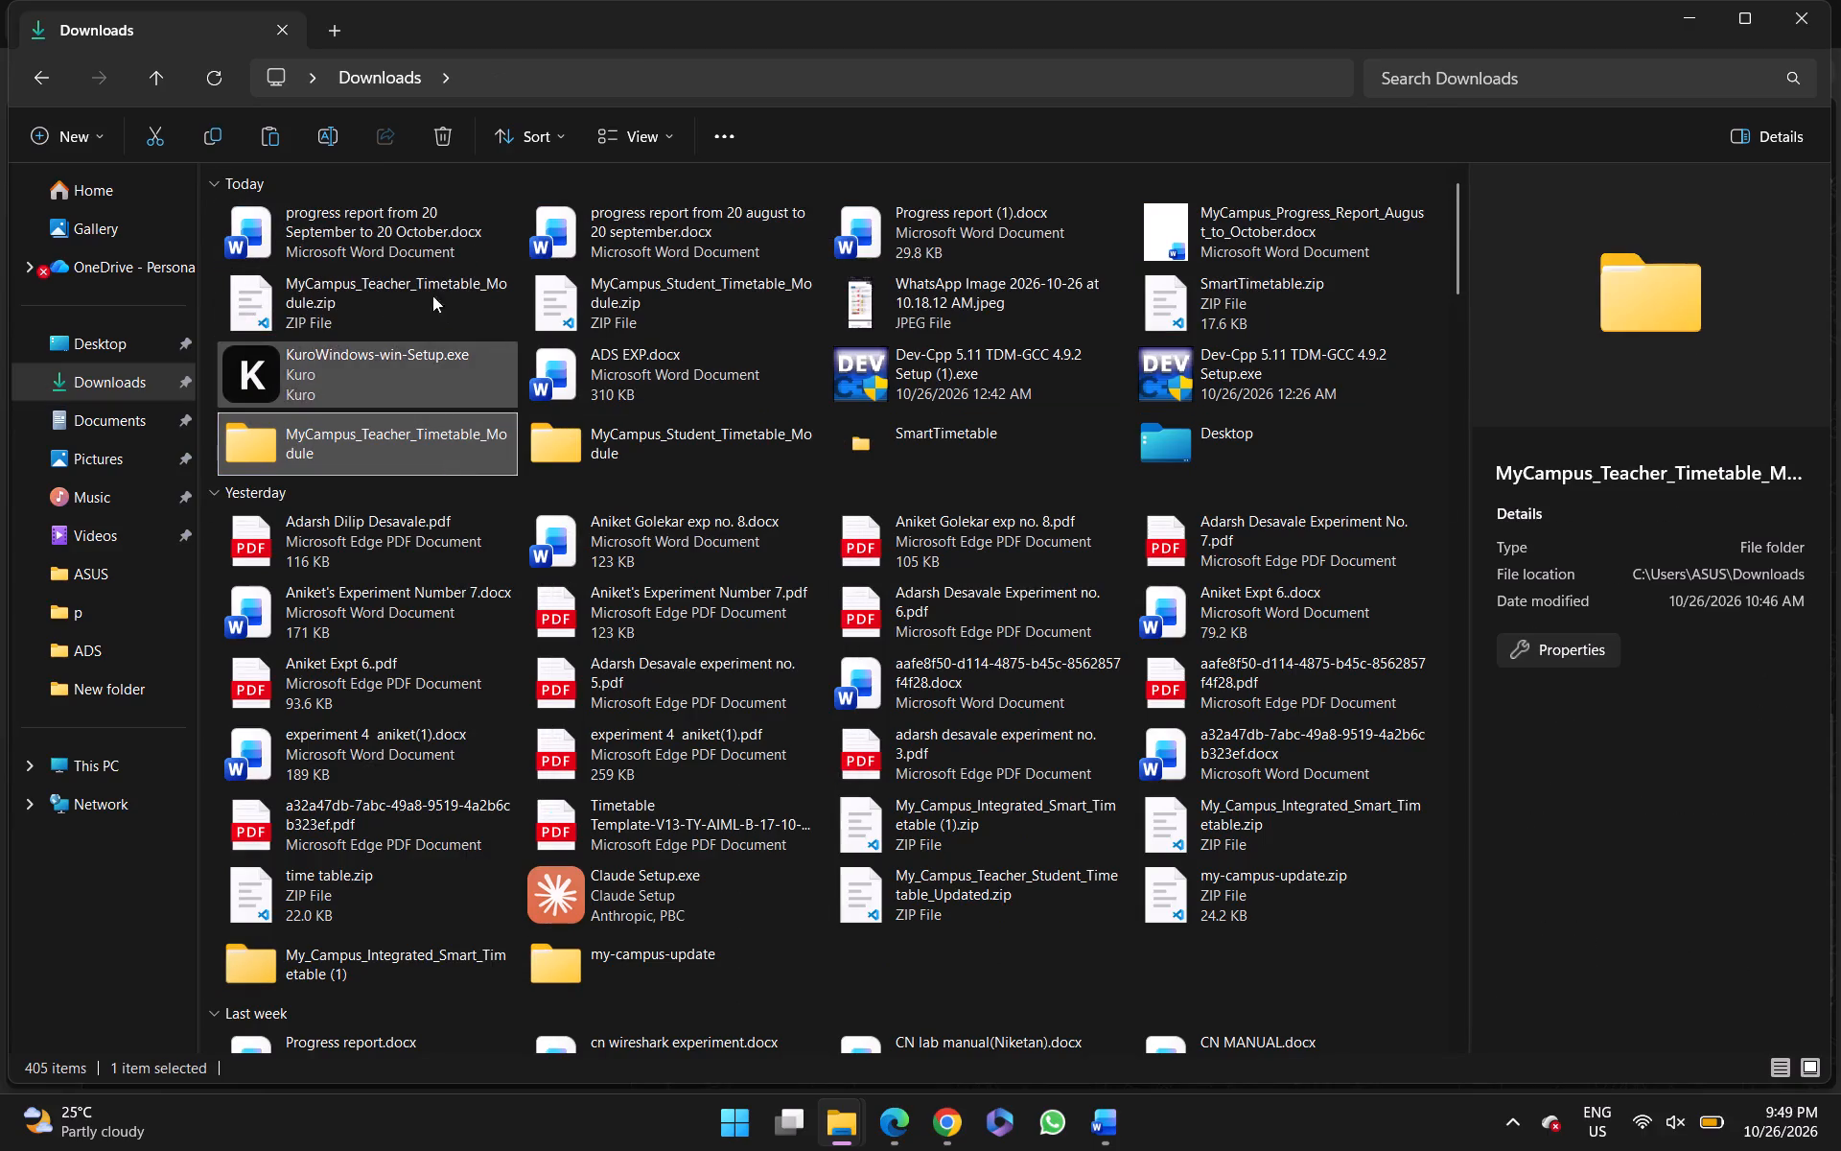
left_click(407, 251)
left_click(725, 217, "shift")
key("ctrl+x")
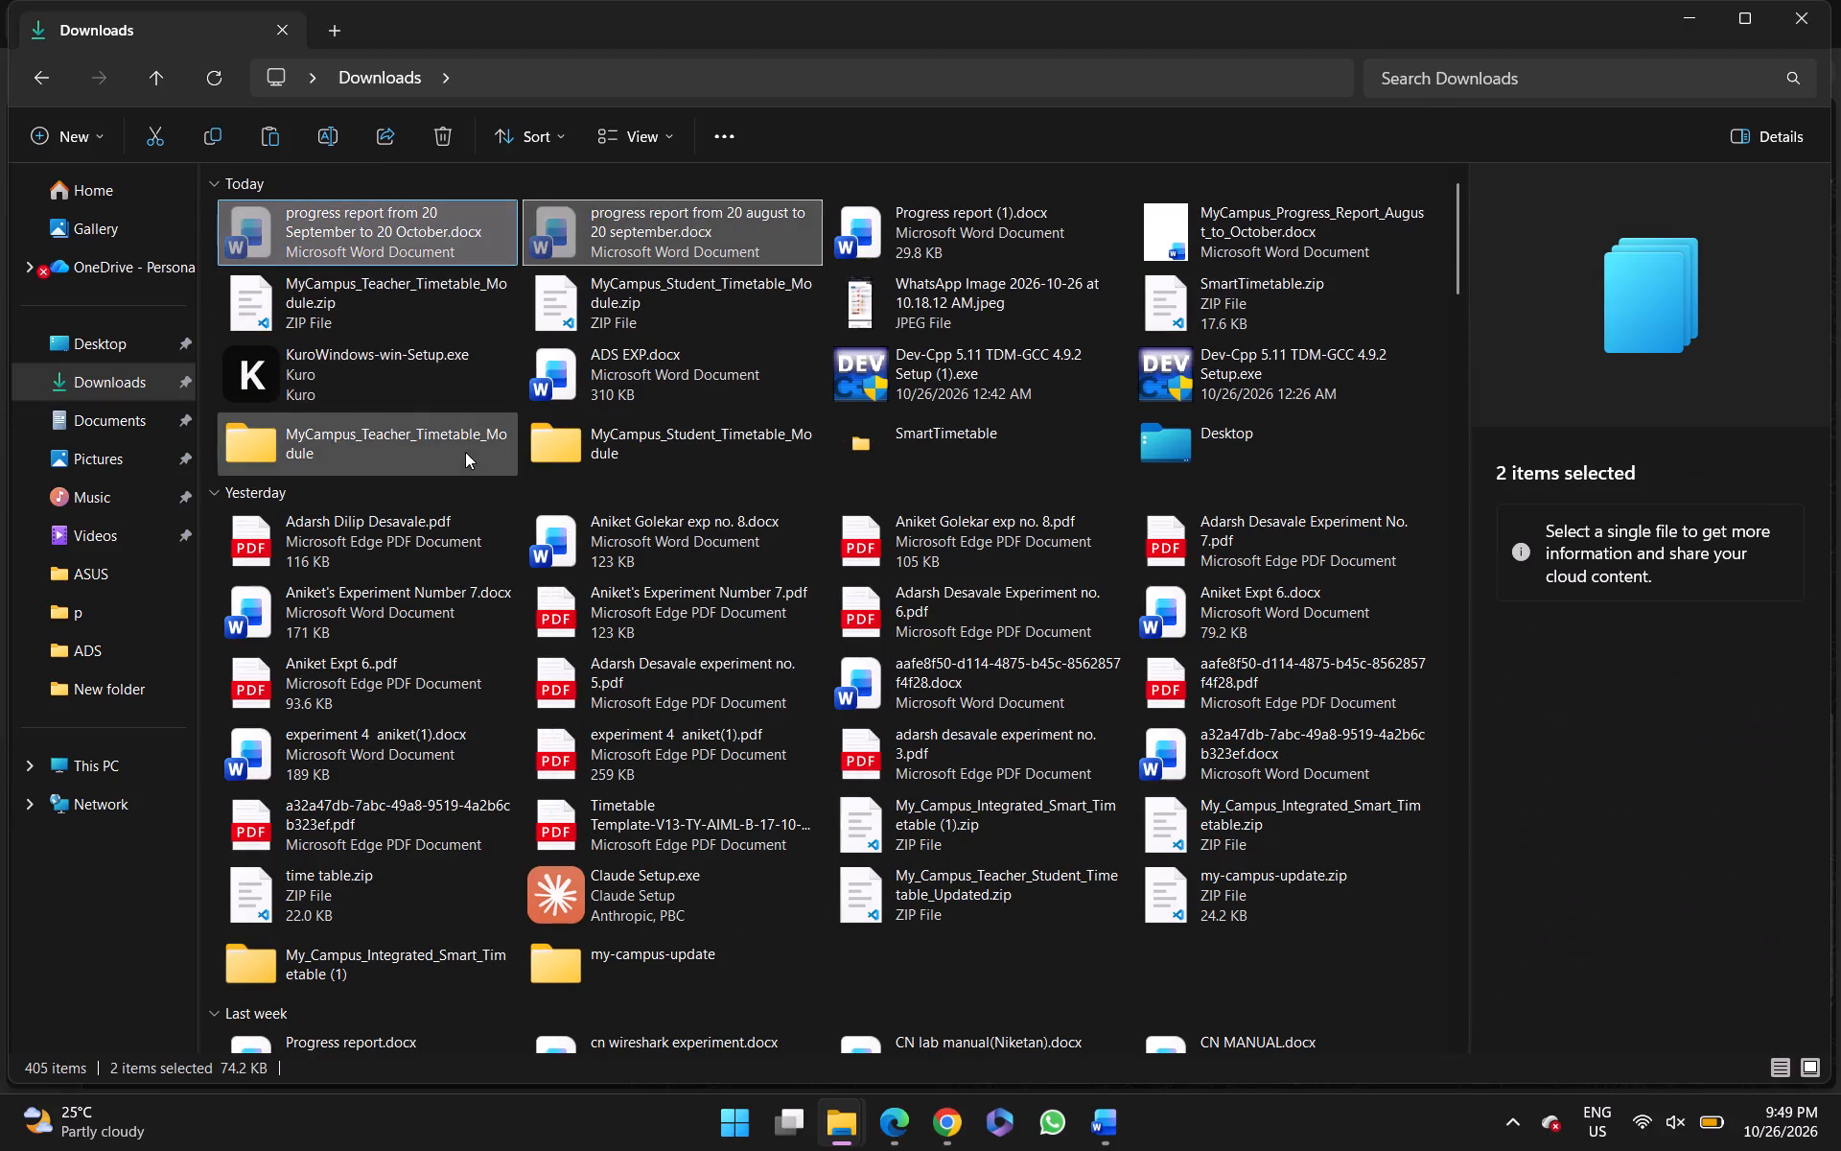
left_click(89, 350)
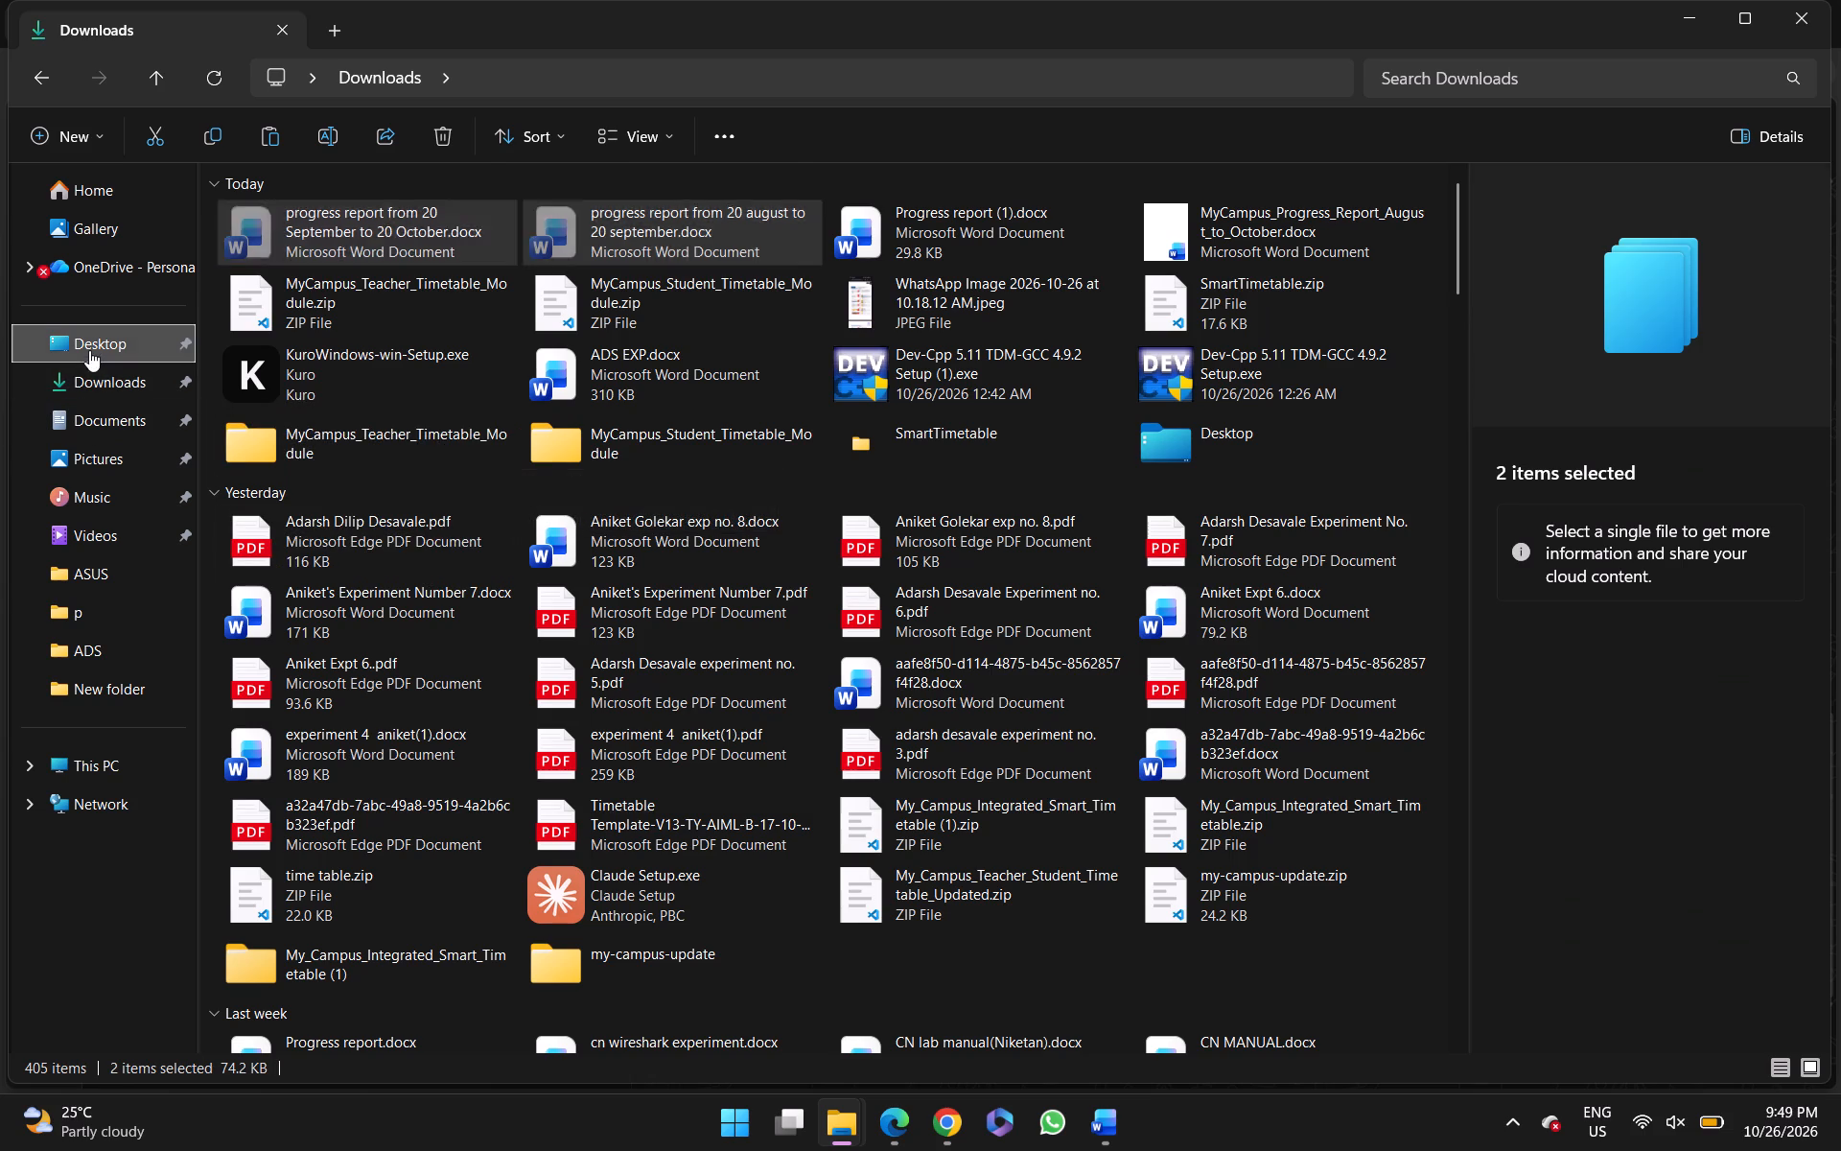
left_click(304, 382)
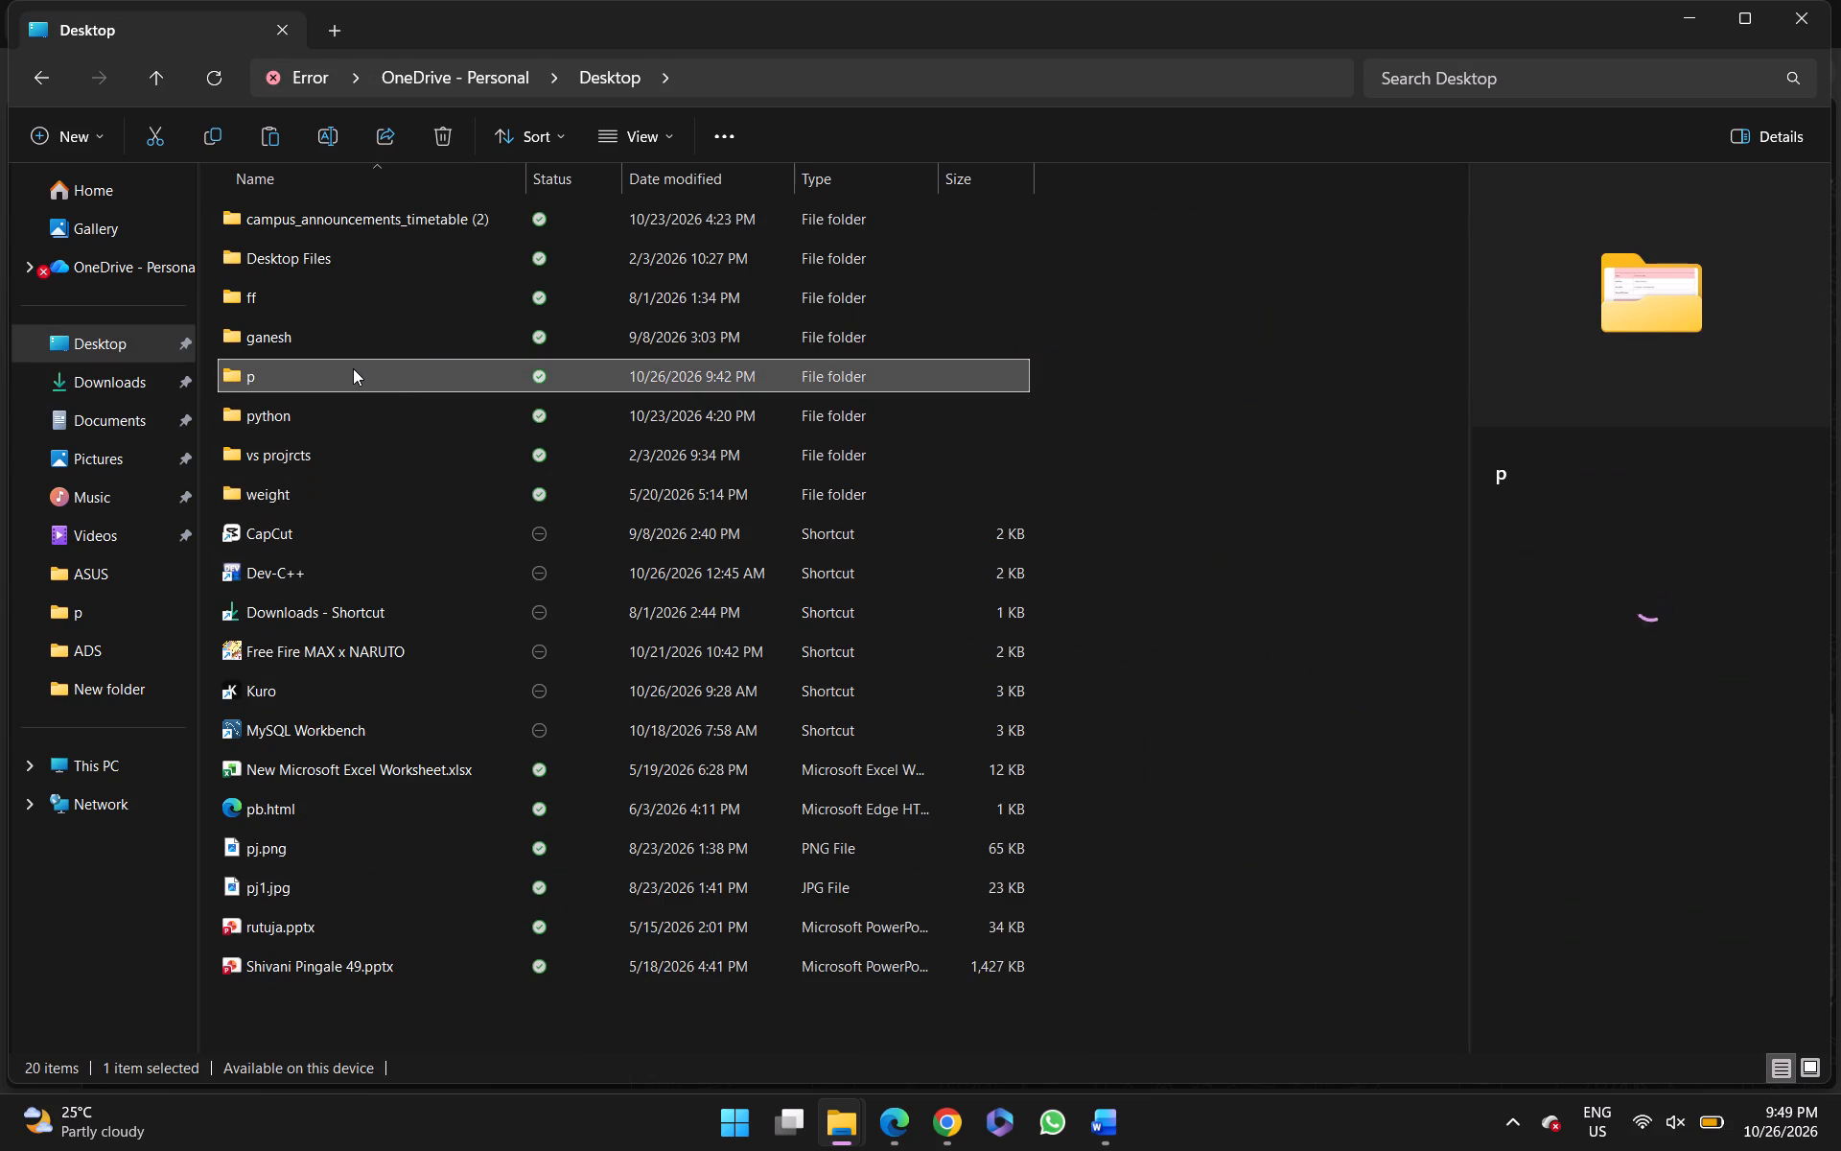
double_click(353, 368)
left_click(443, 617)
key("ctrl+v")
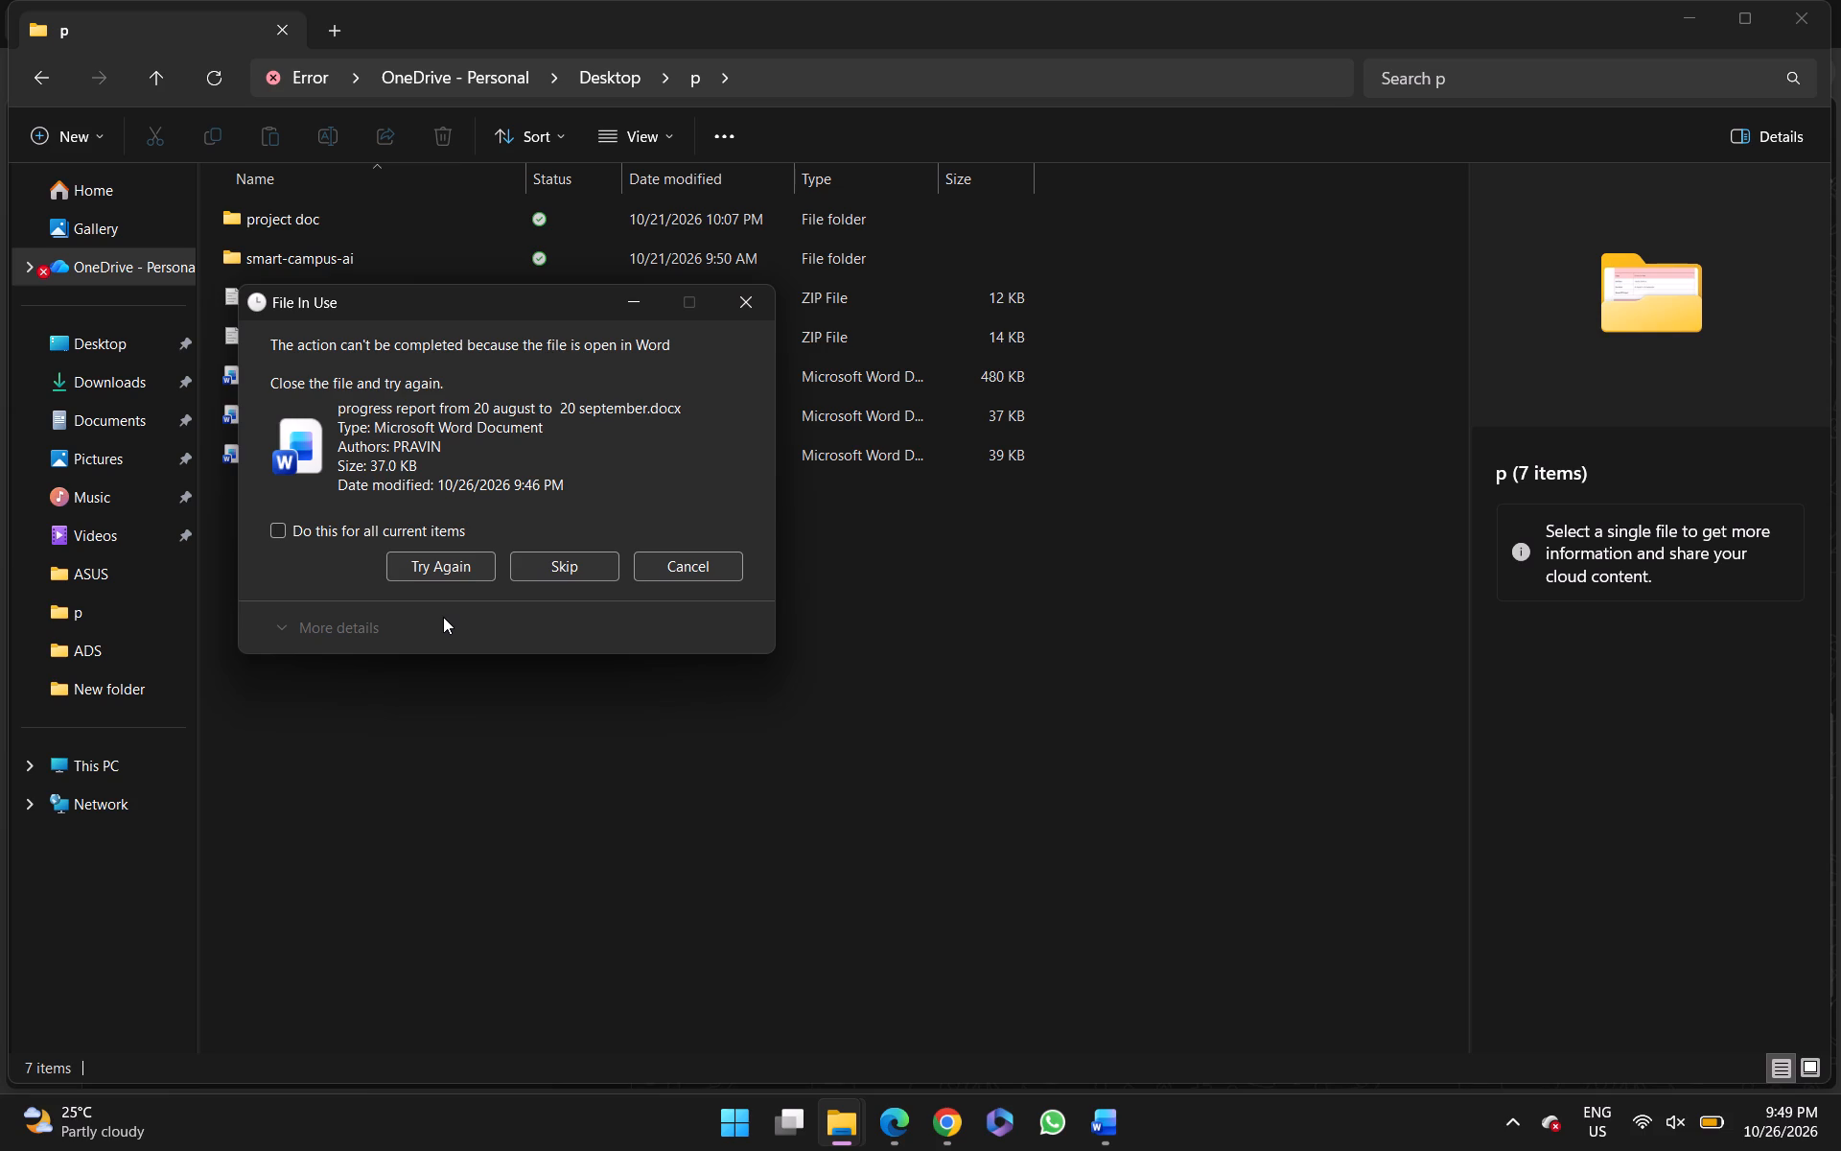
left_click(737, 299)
Switch to Word and save the blank Progress report (1) document.
left_click(1143, 1127)
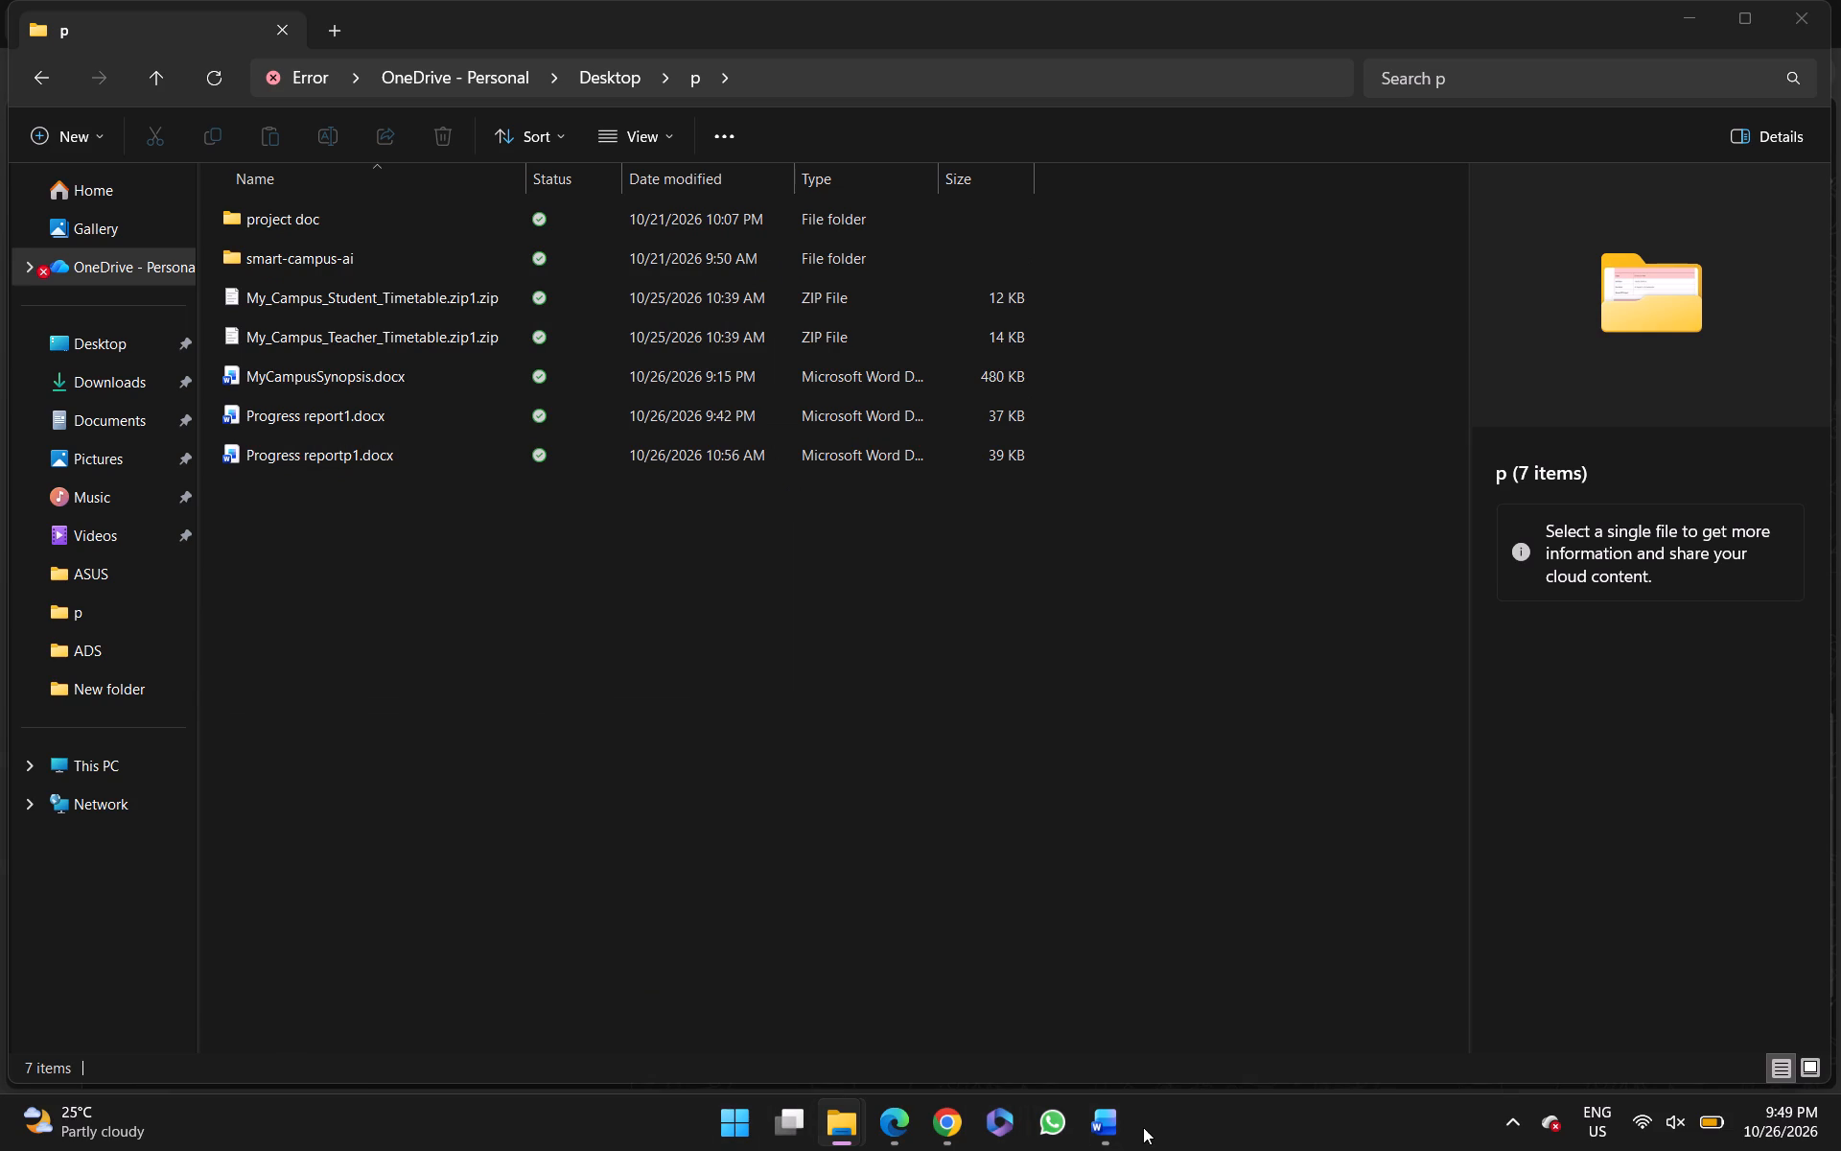
left_click(1118, 1126)
left_click(781, 978)
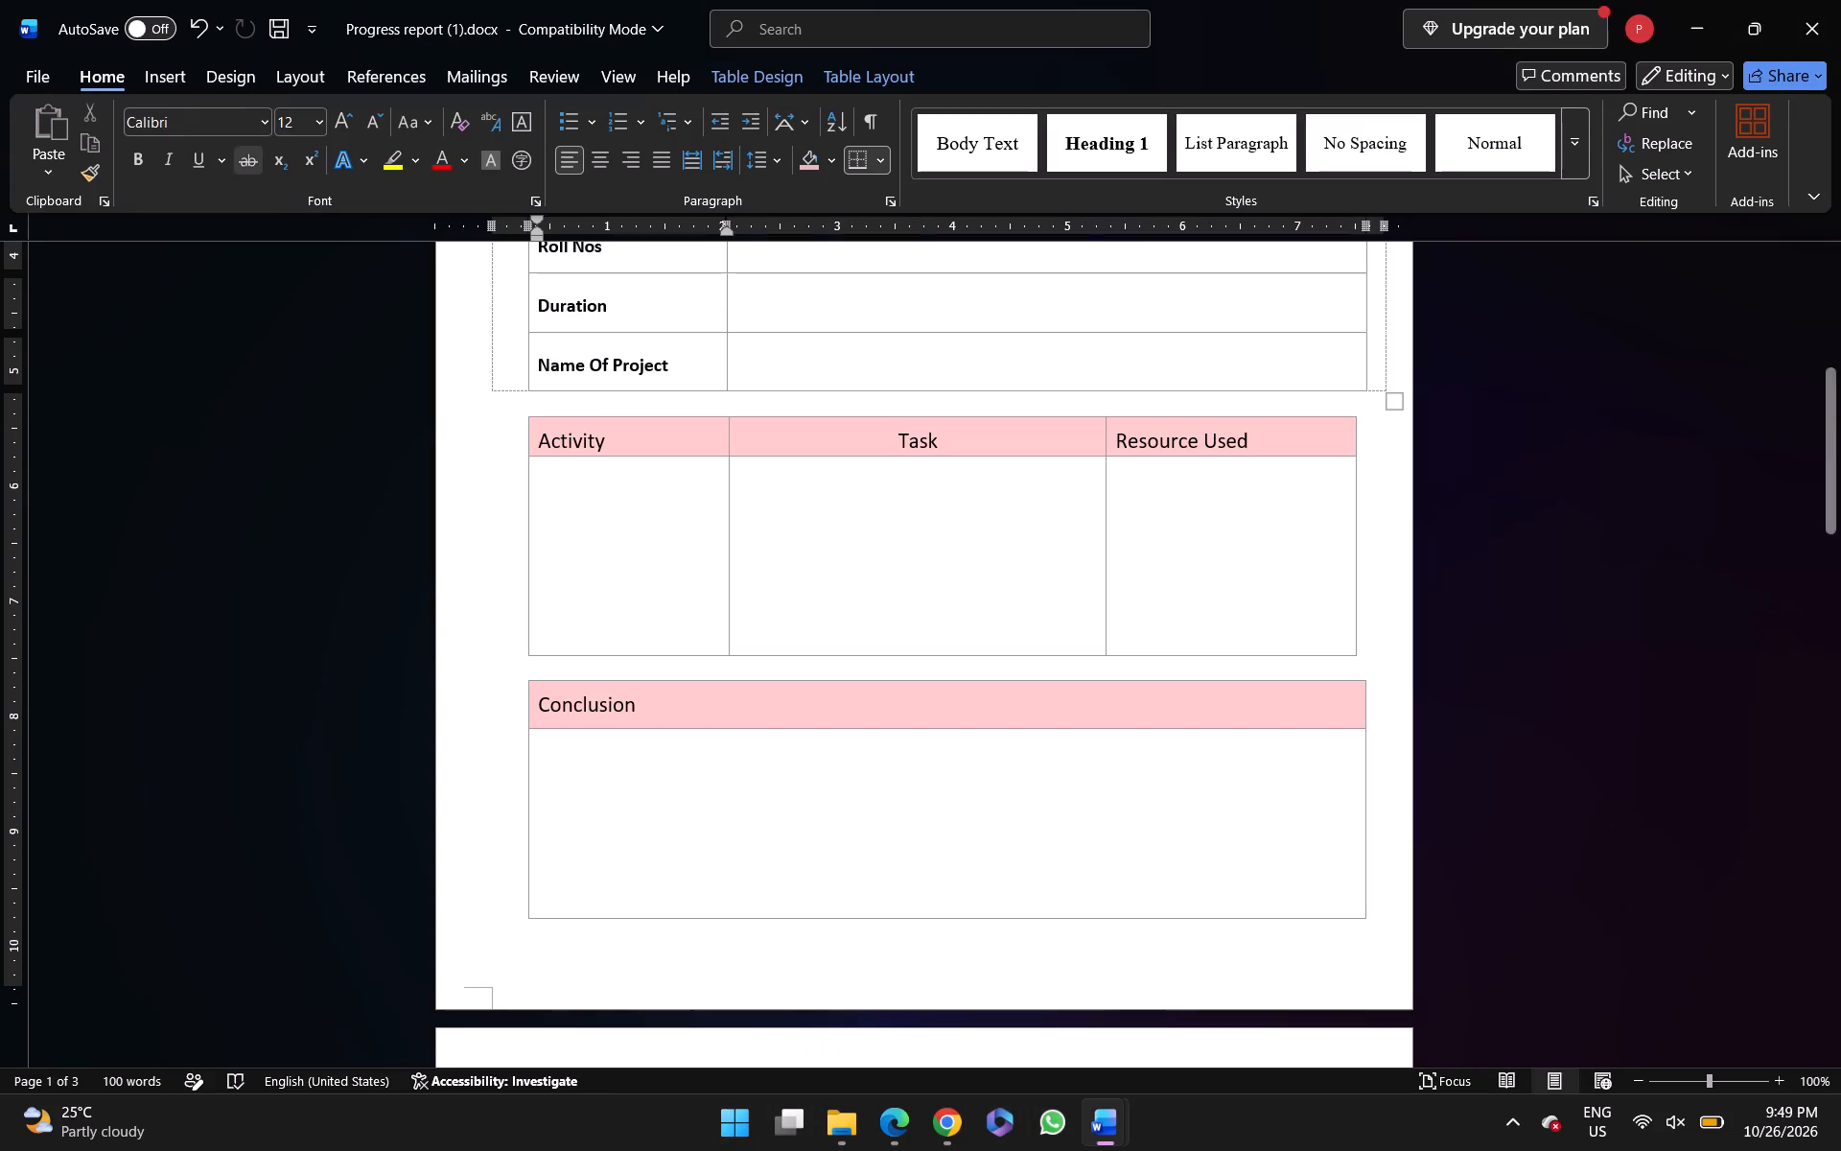
left_click(18, 85)
left_click(82, 398)
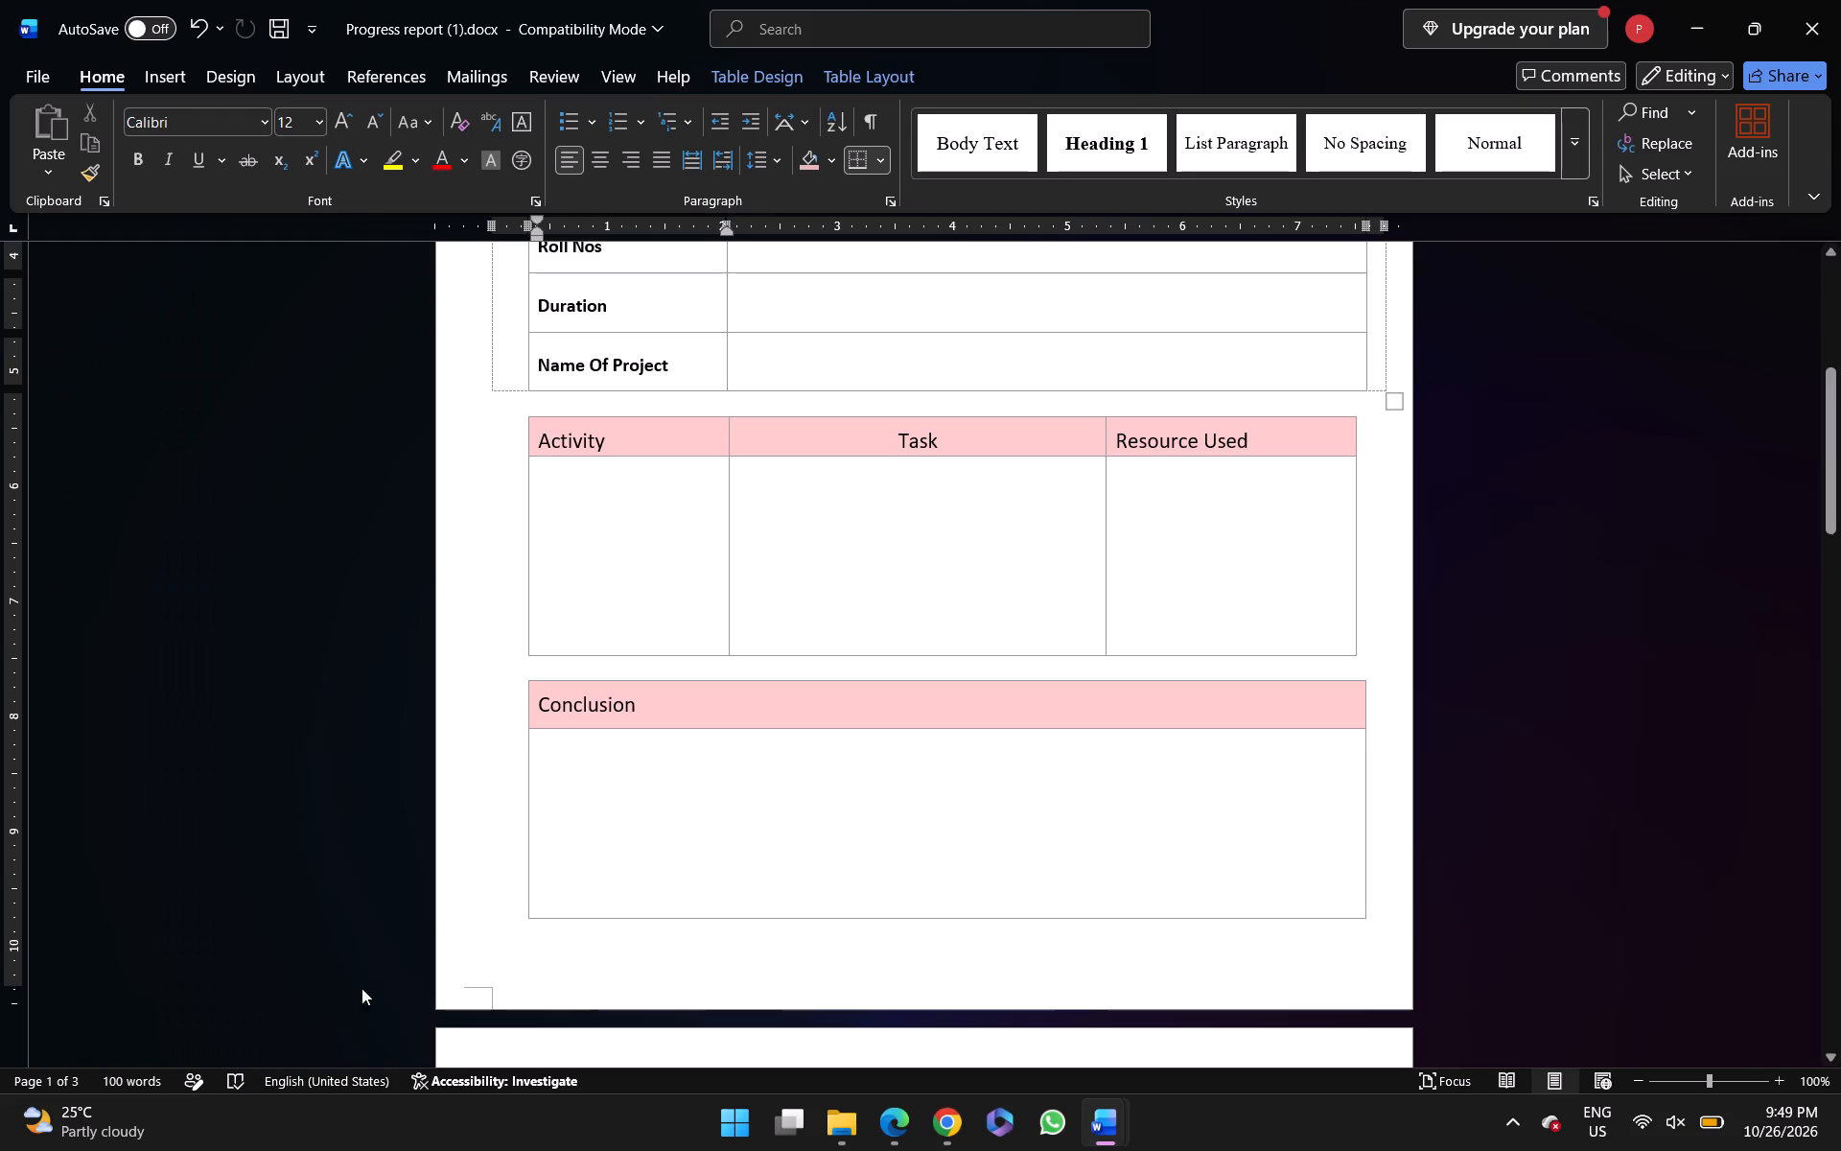
Save the 20 September to 20 October progress report and close it.
left_click(1113, 1123)
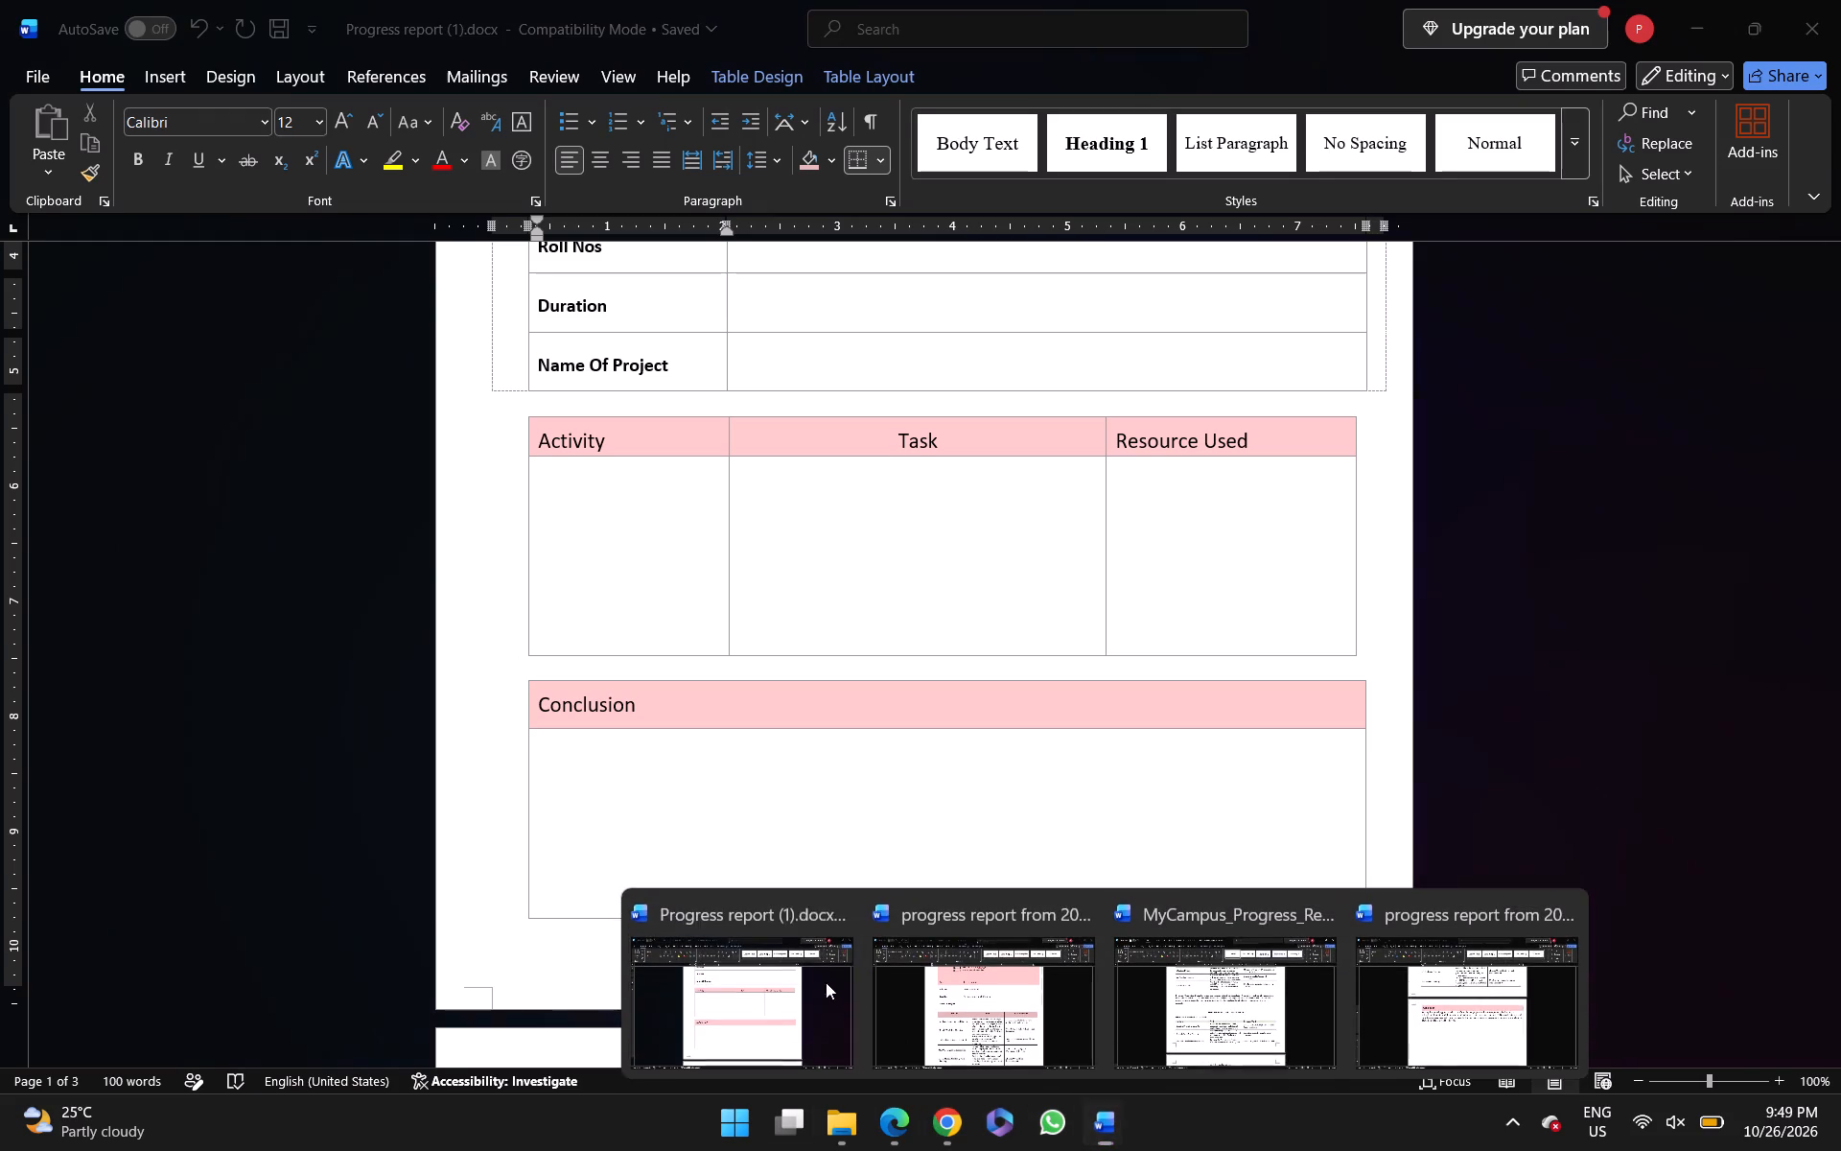
left_click(939, 990)
left_click(30, 73)
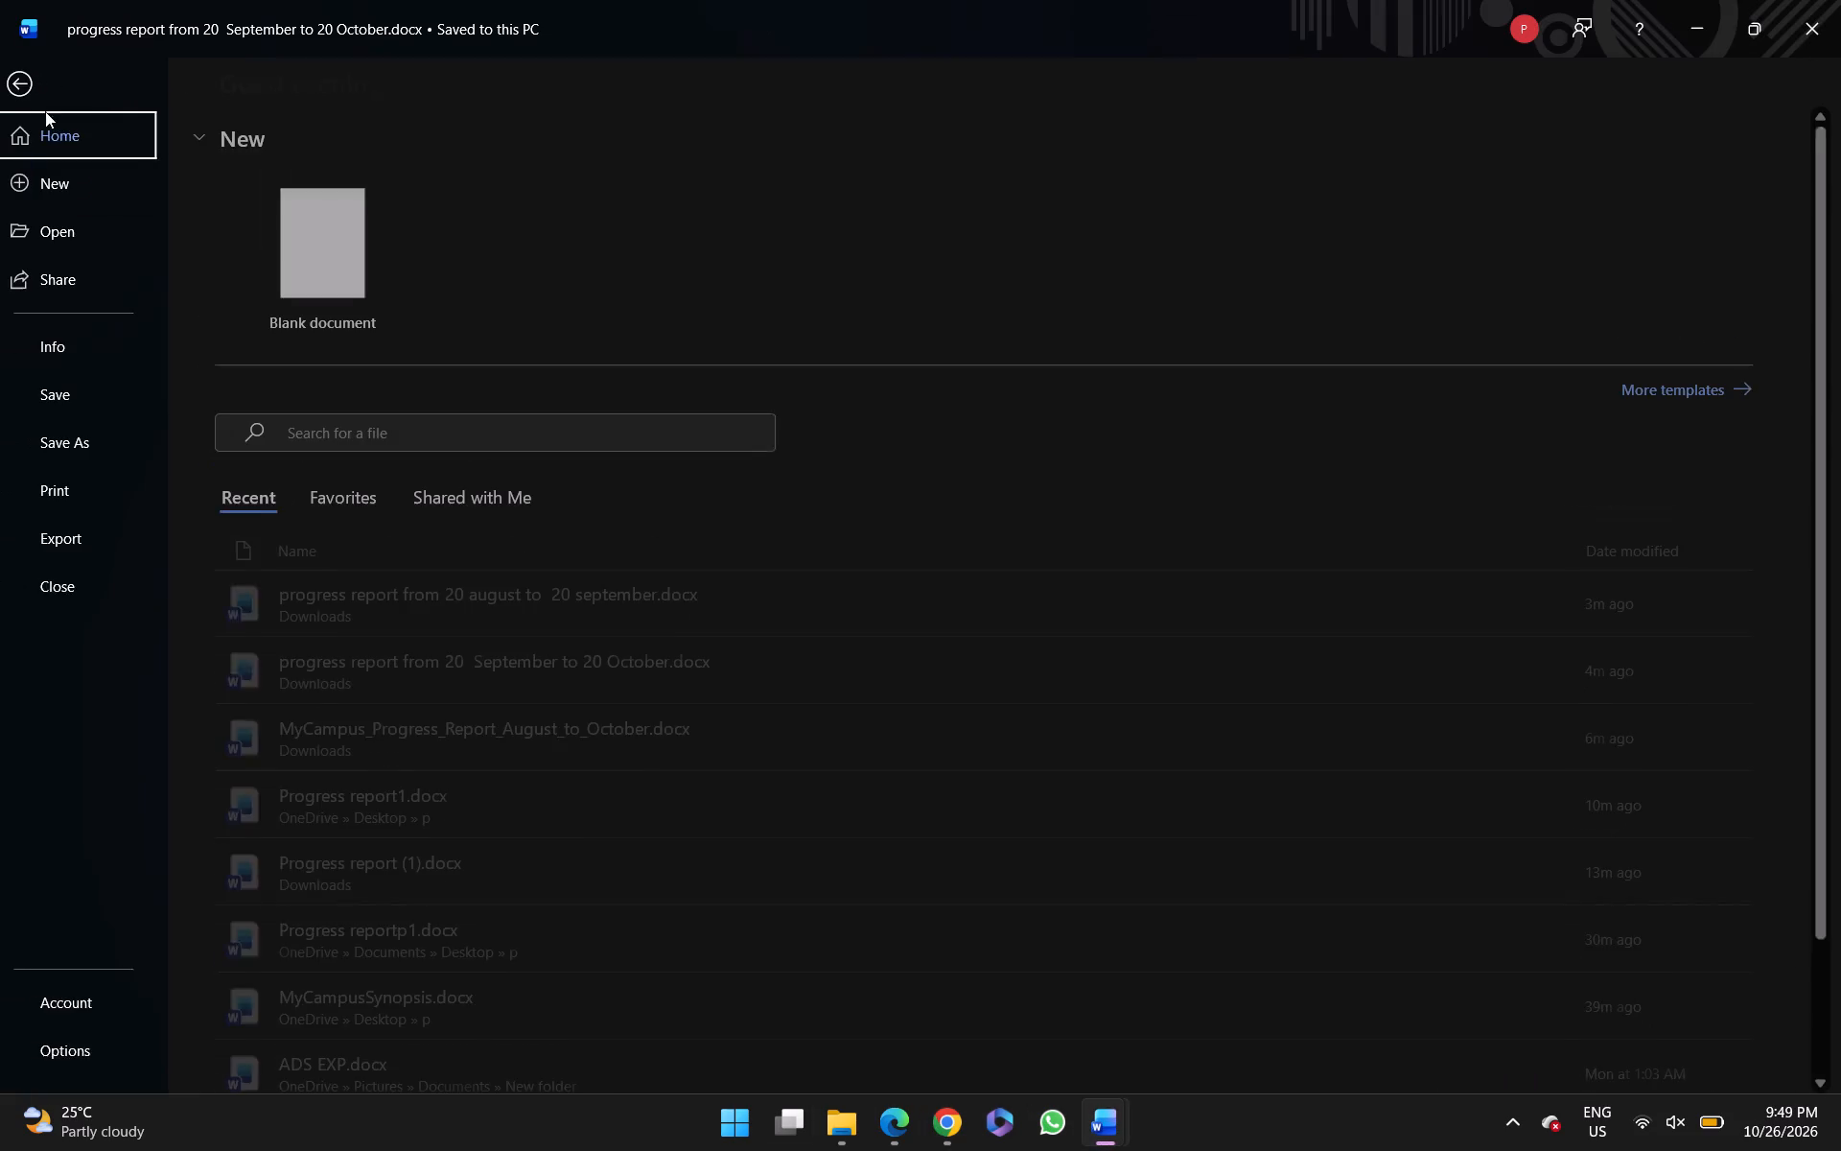
left_click(74, 398)
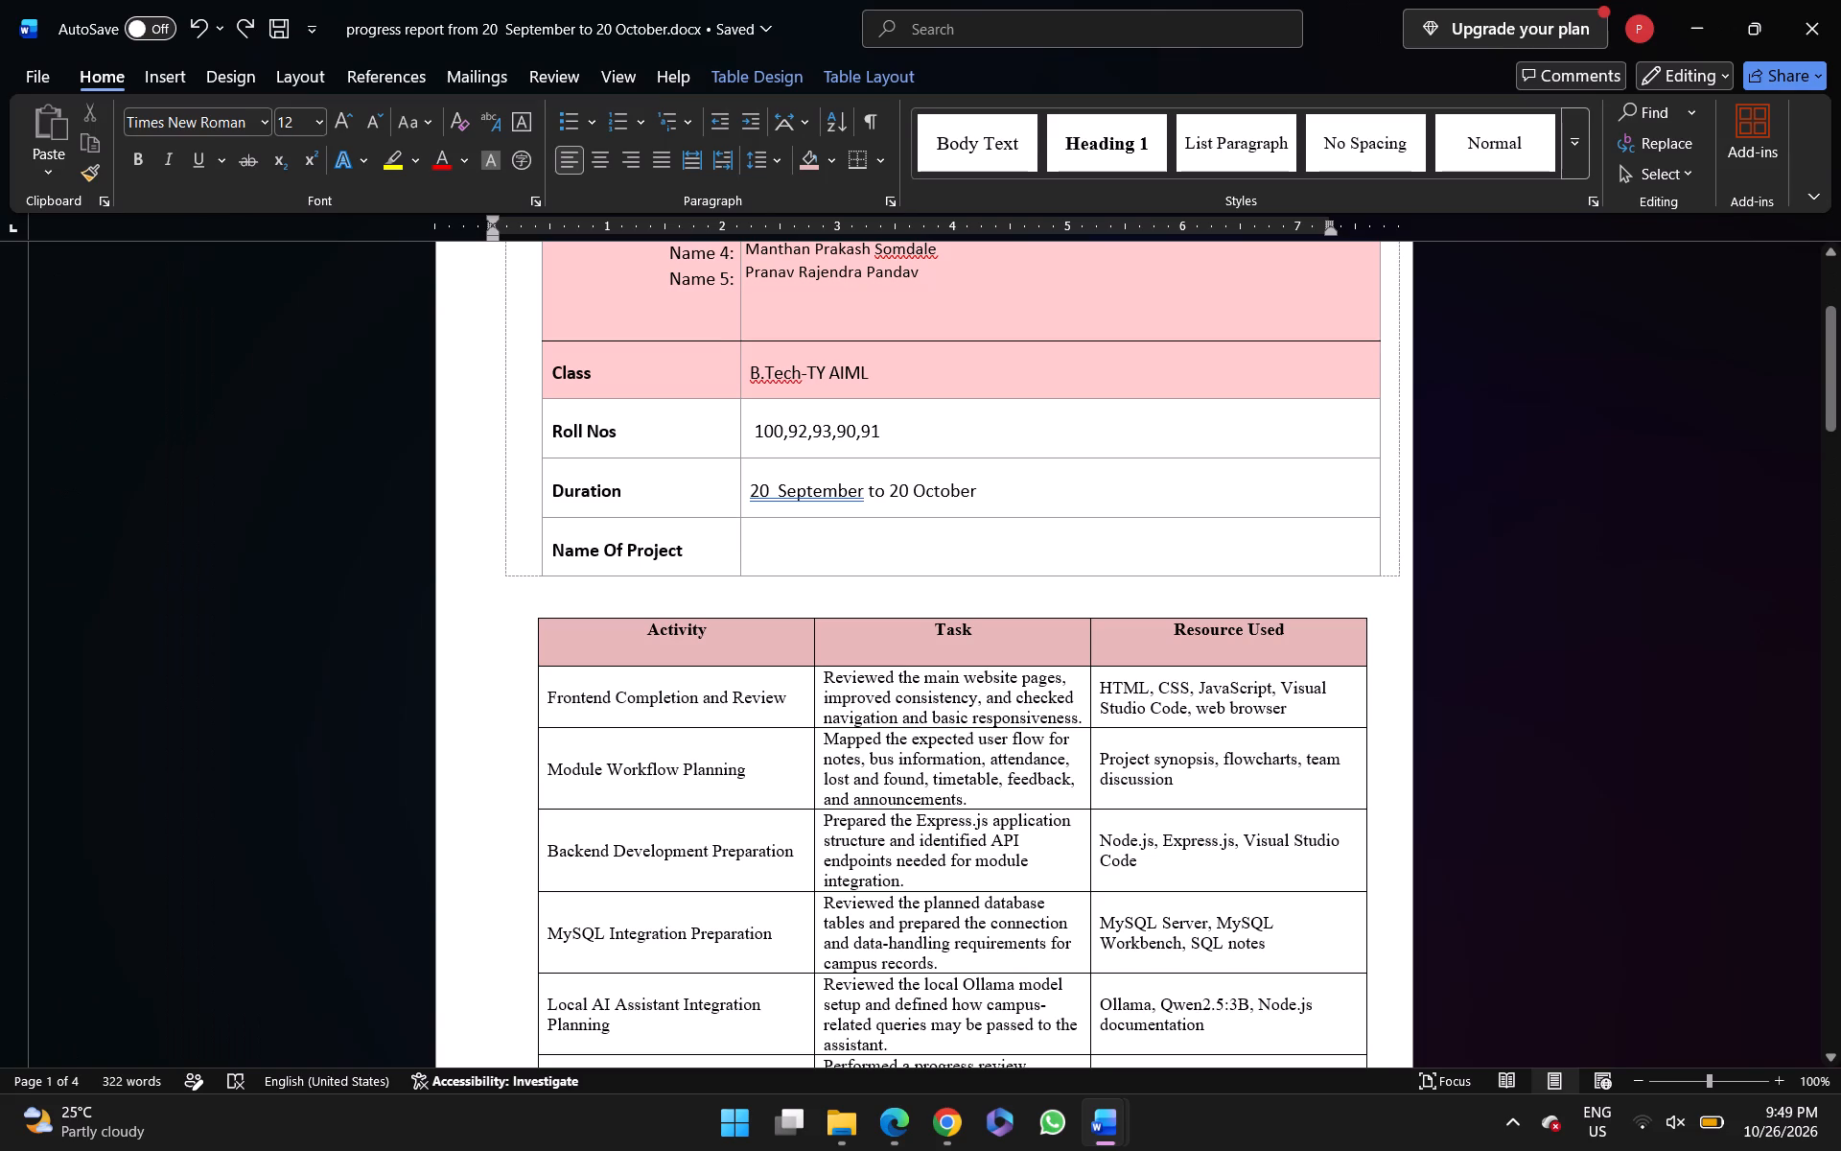
key("alt+F4")
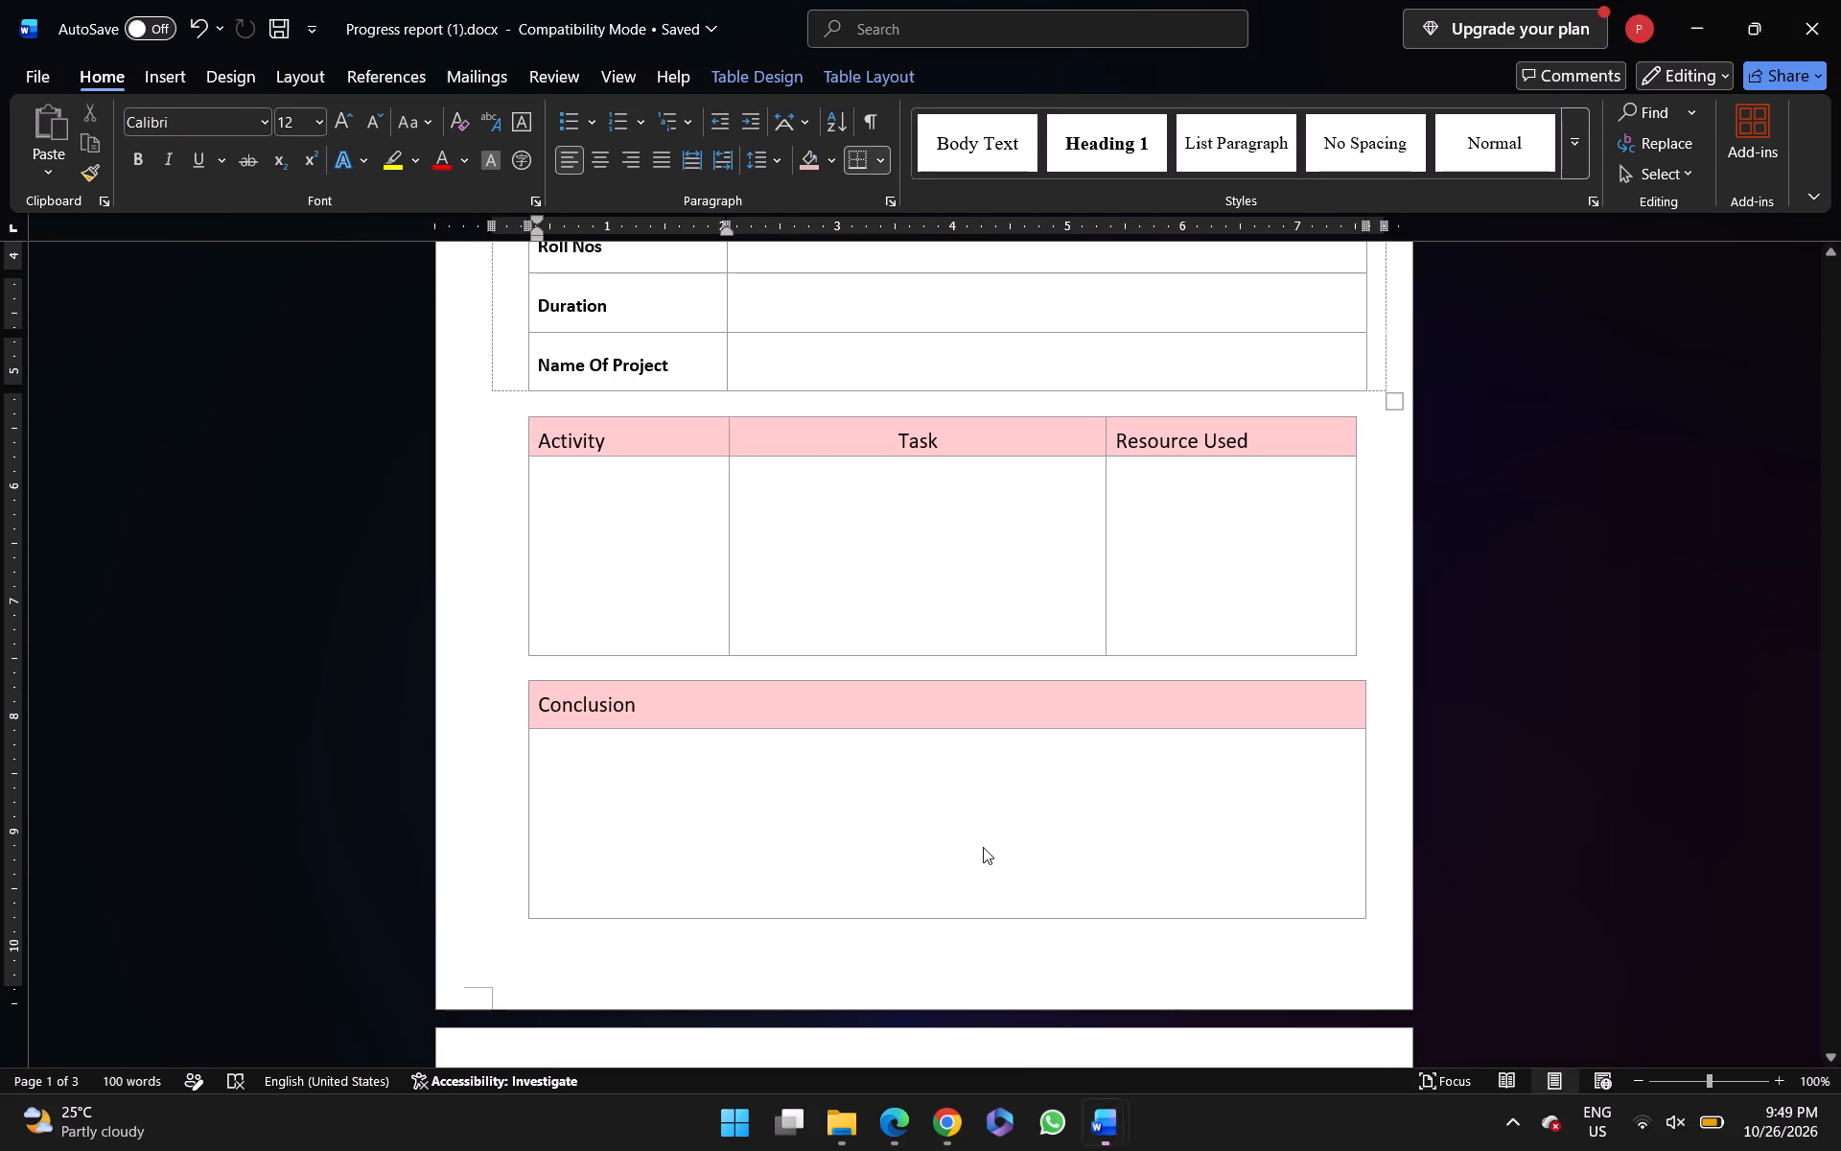
Close the blank Progress report (1) document.
key("space")
key("F4")
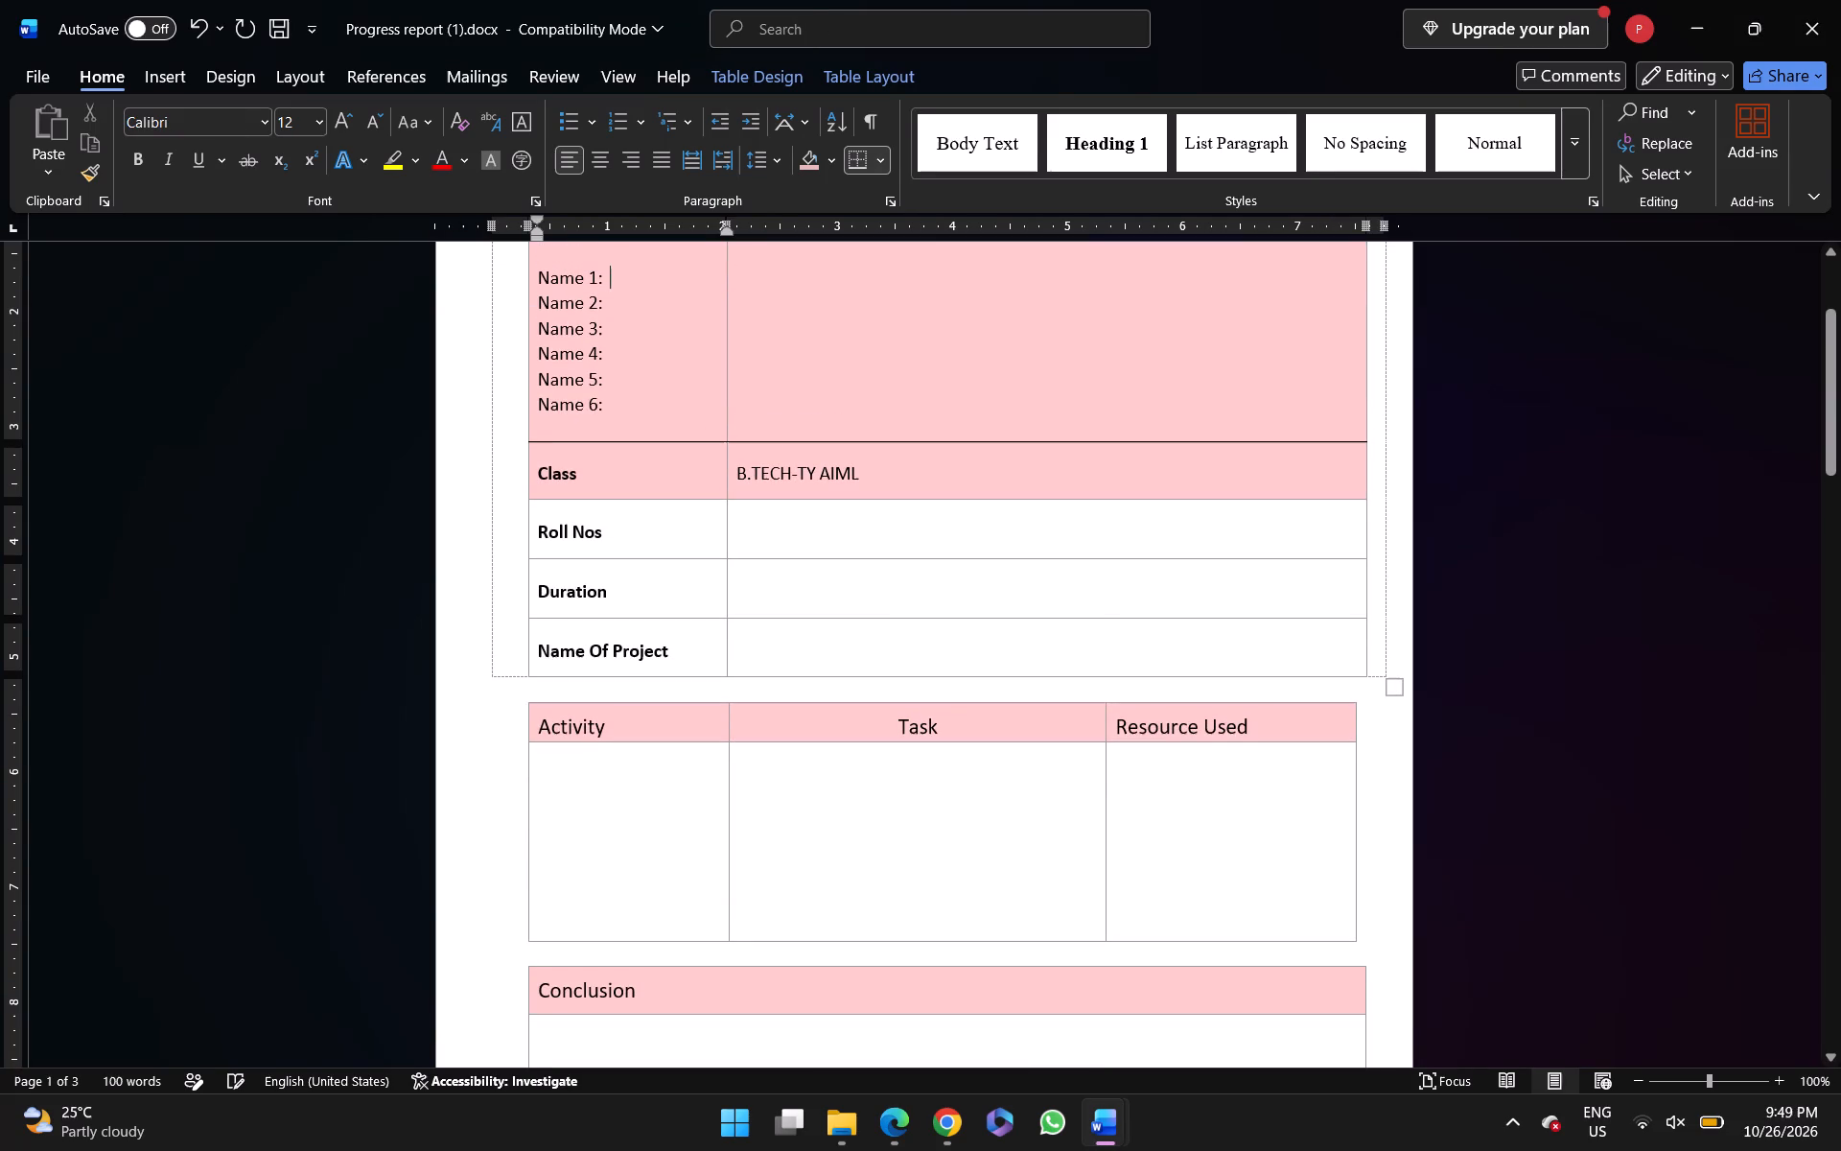
key("F4")
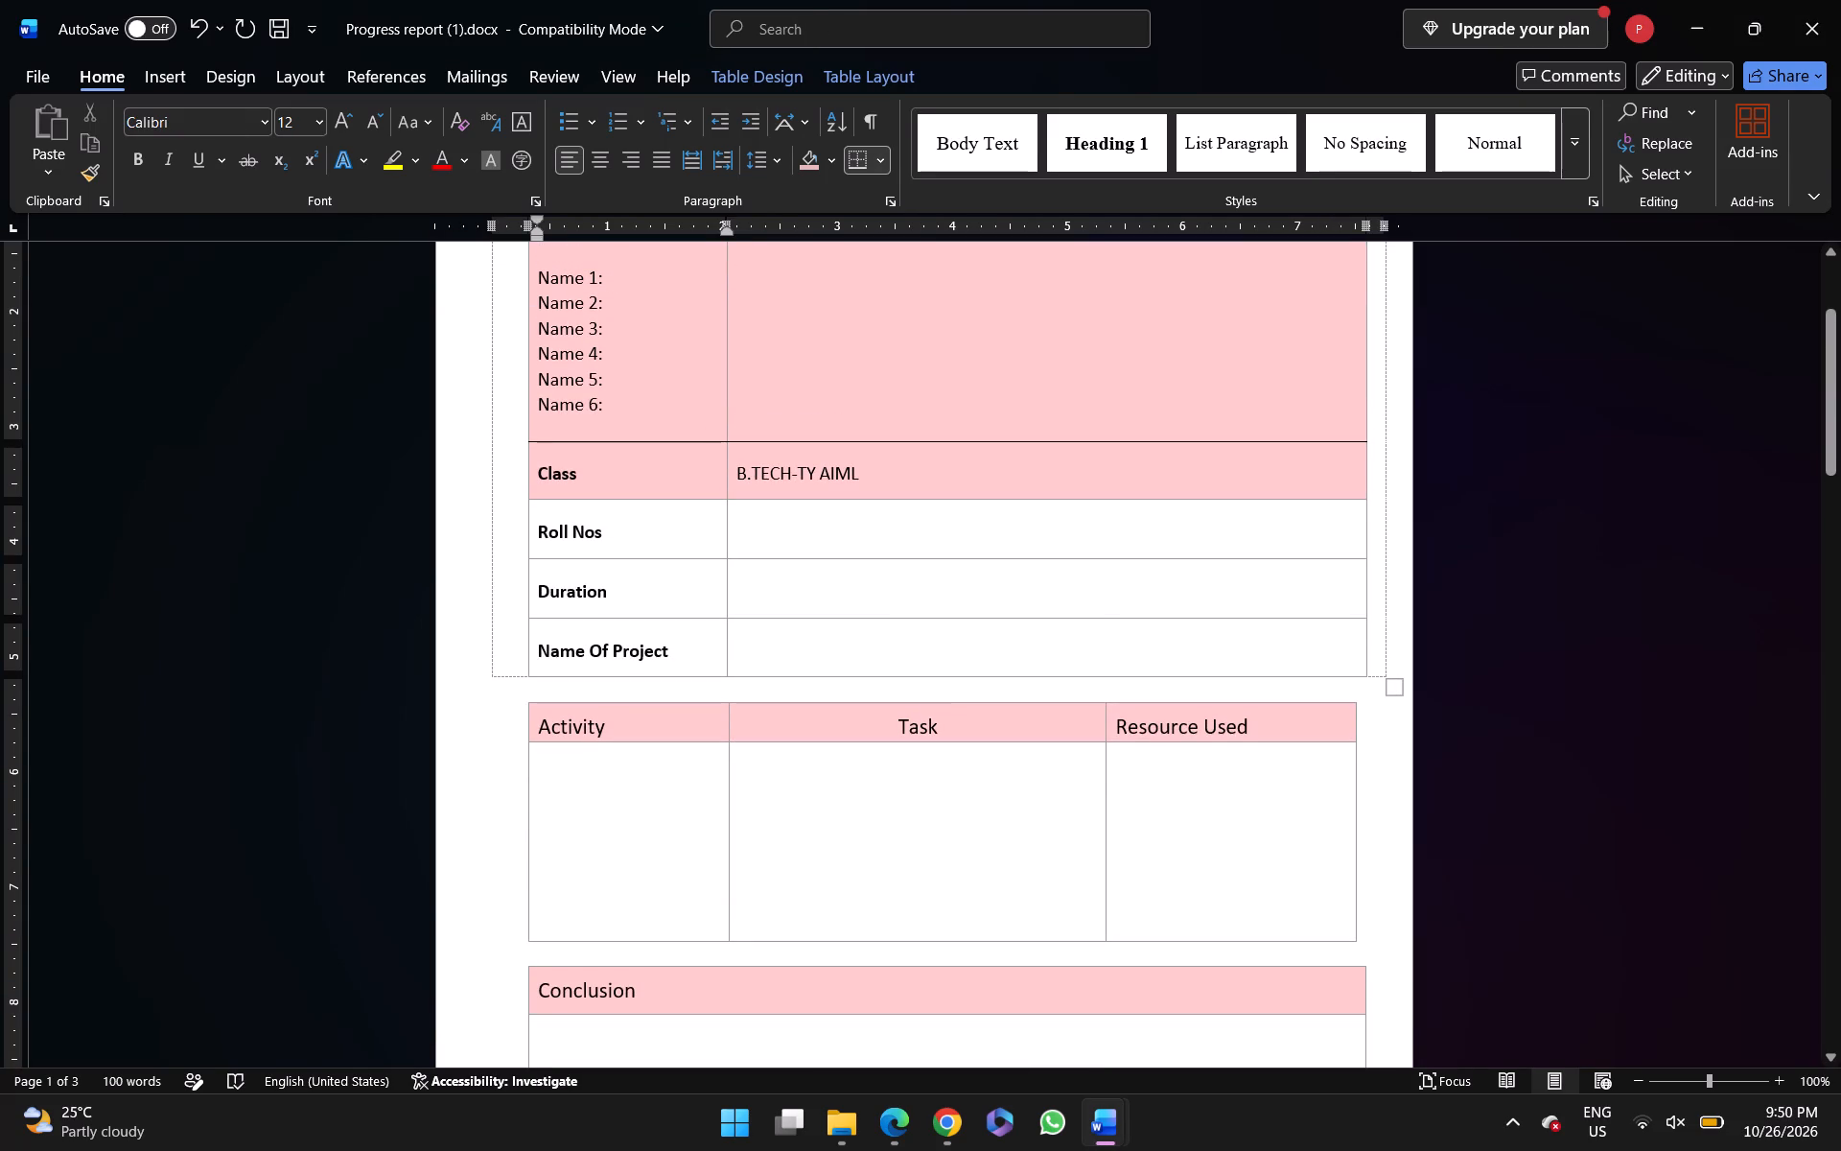
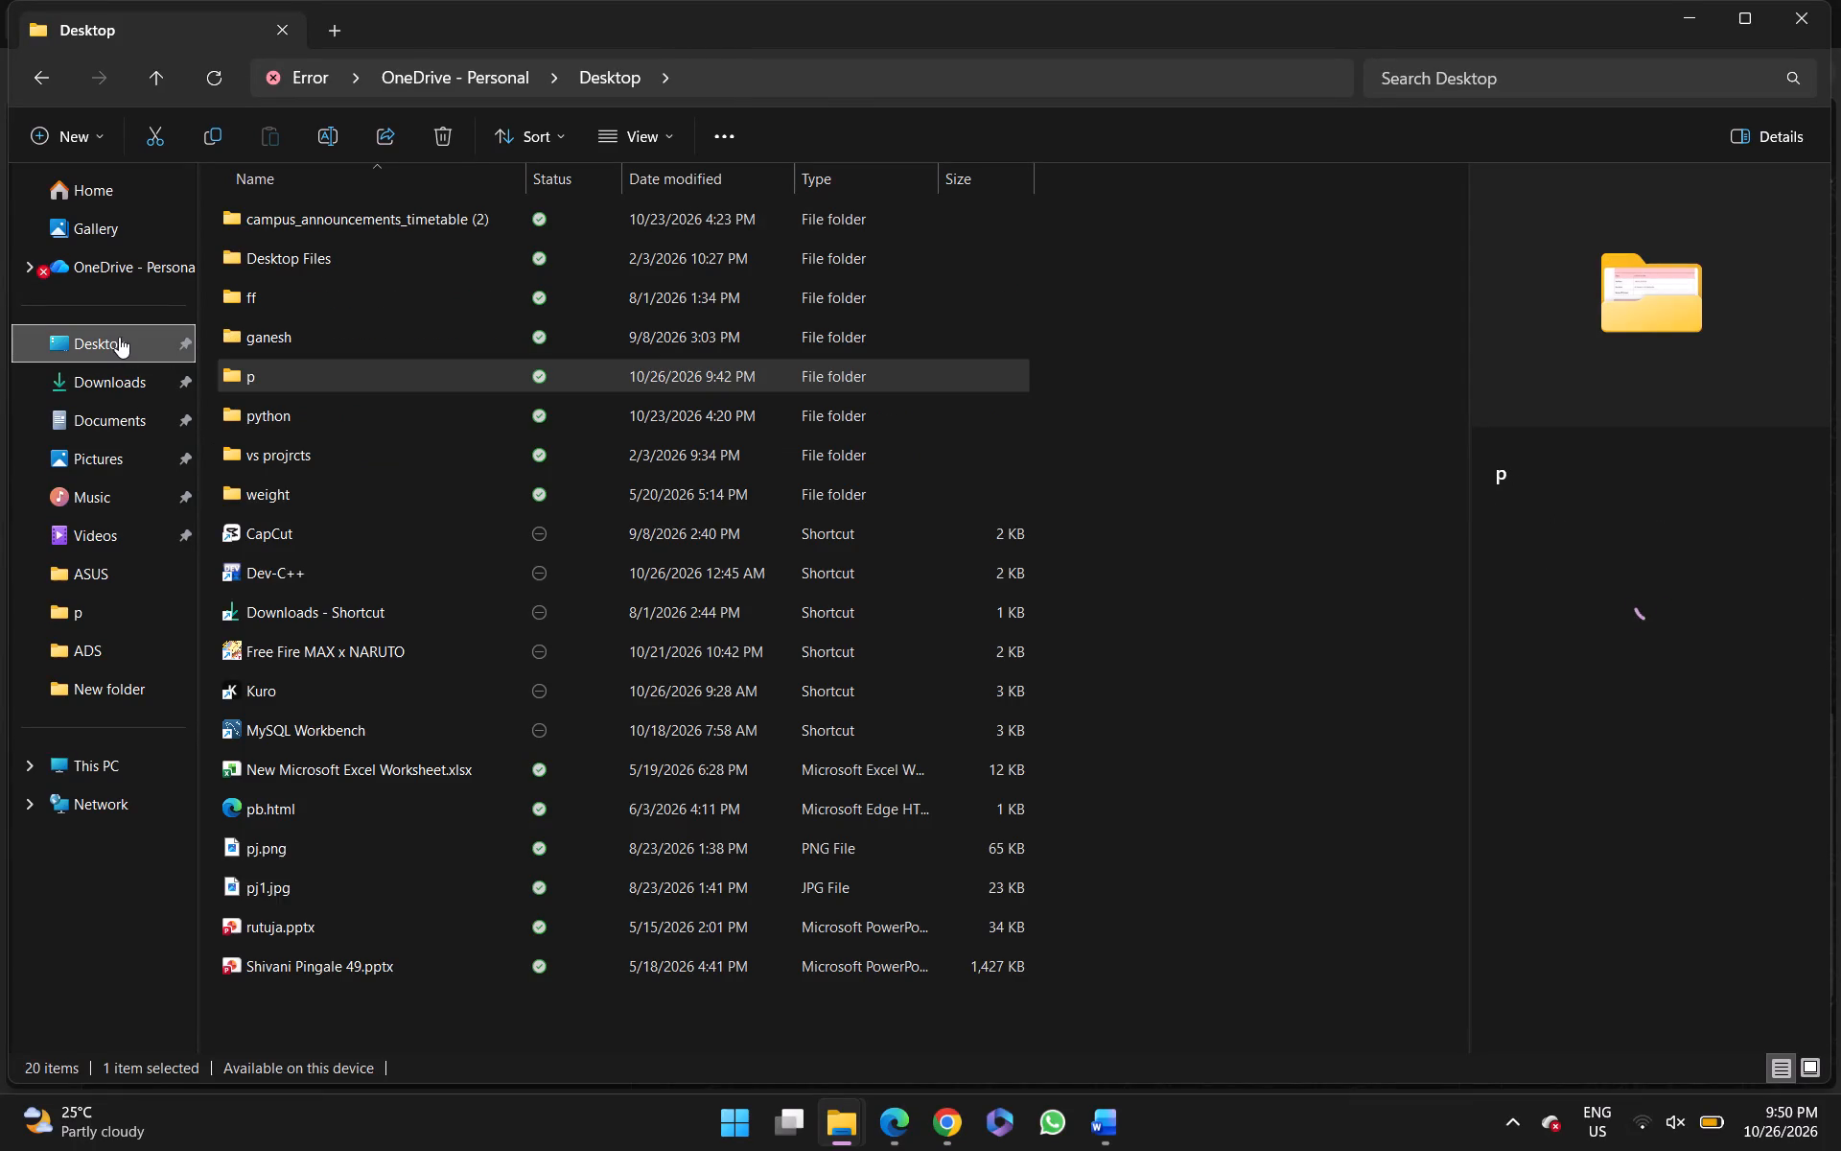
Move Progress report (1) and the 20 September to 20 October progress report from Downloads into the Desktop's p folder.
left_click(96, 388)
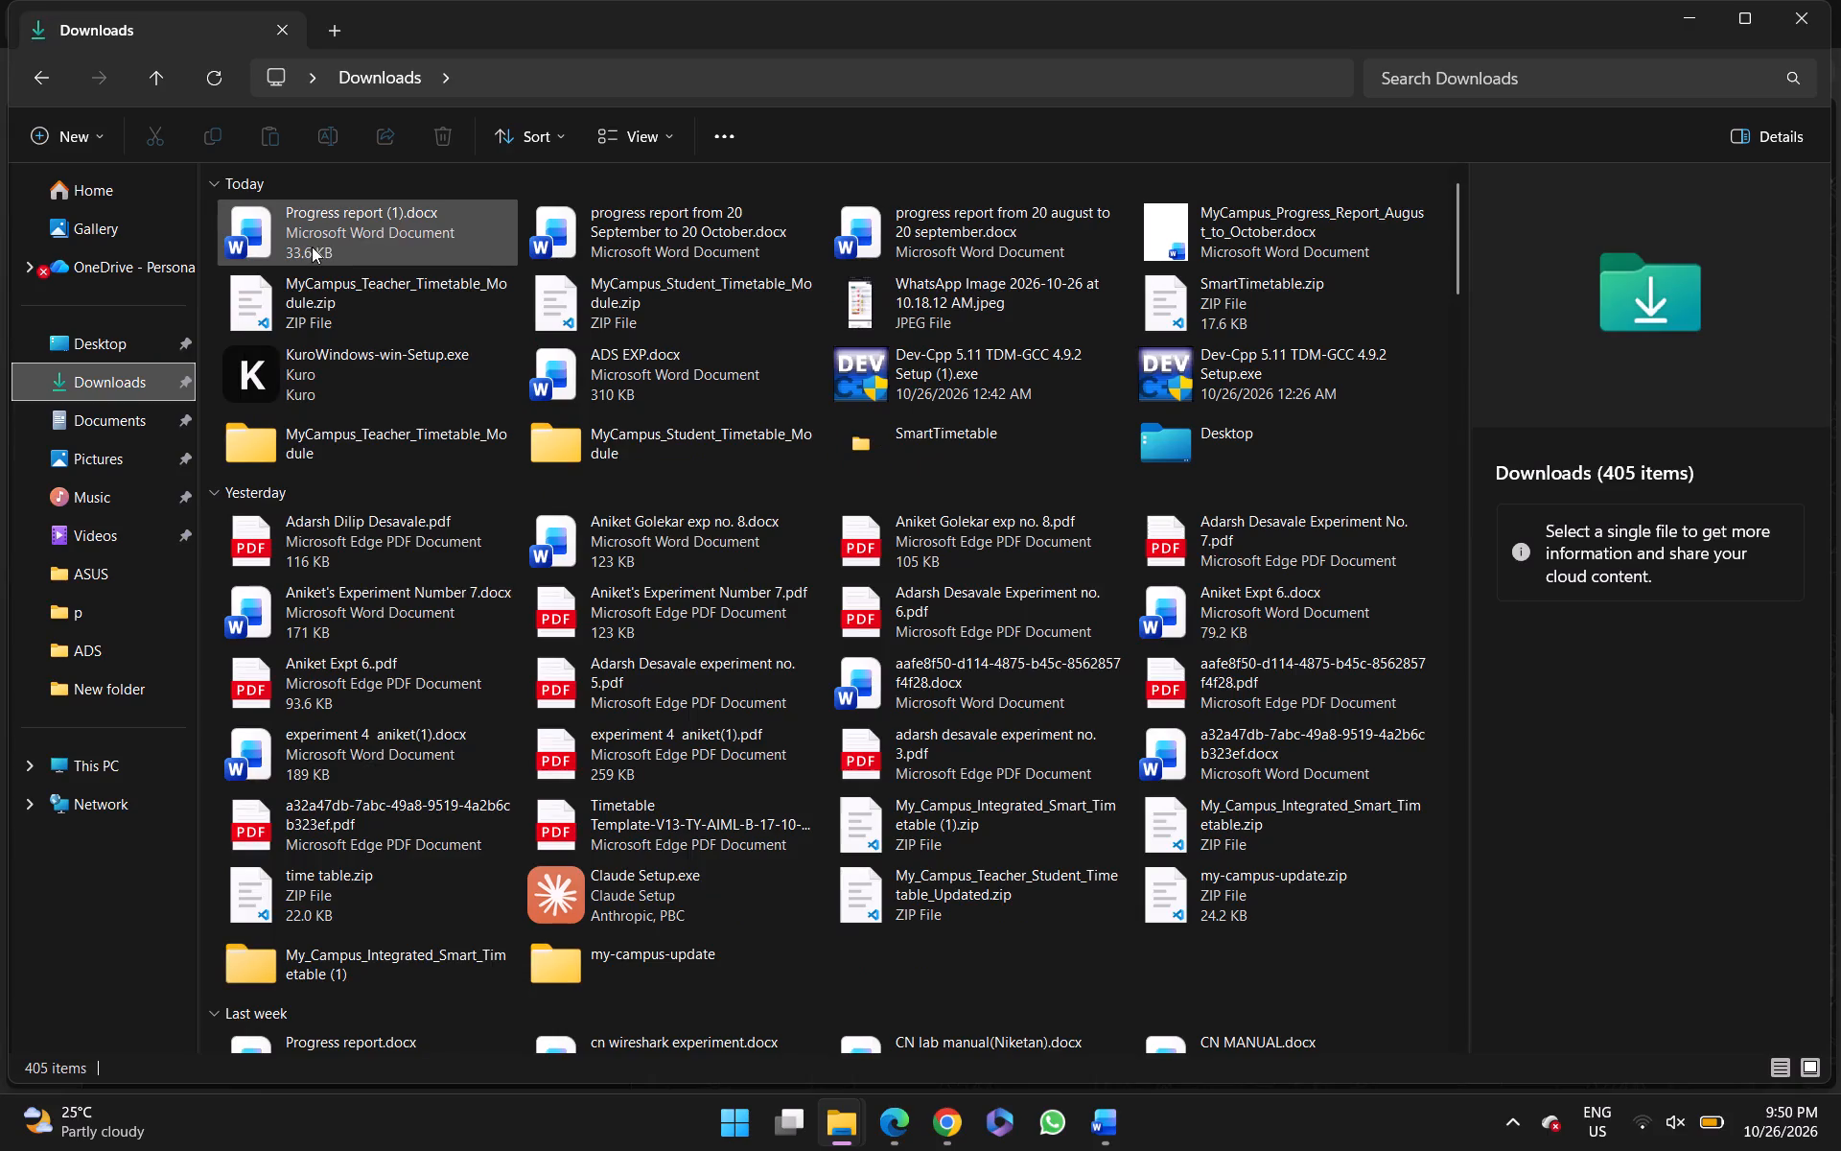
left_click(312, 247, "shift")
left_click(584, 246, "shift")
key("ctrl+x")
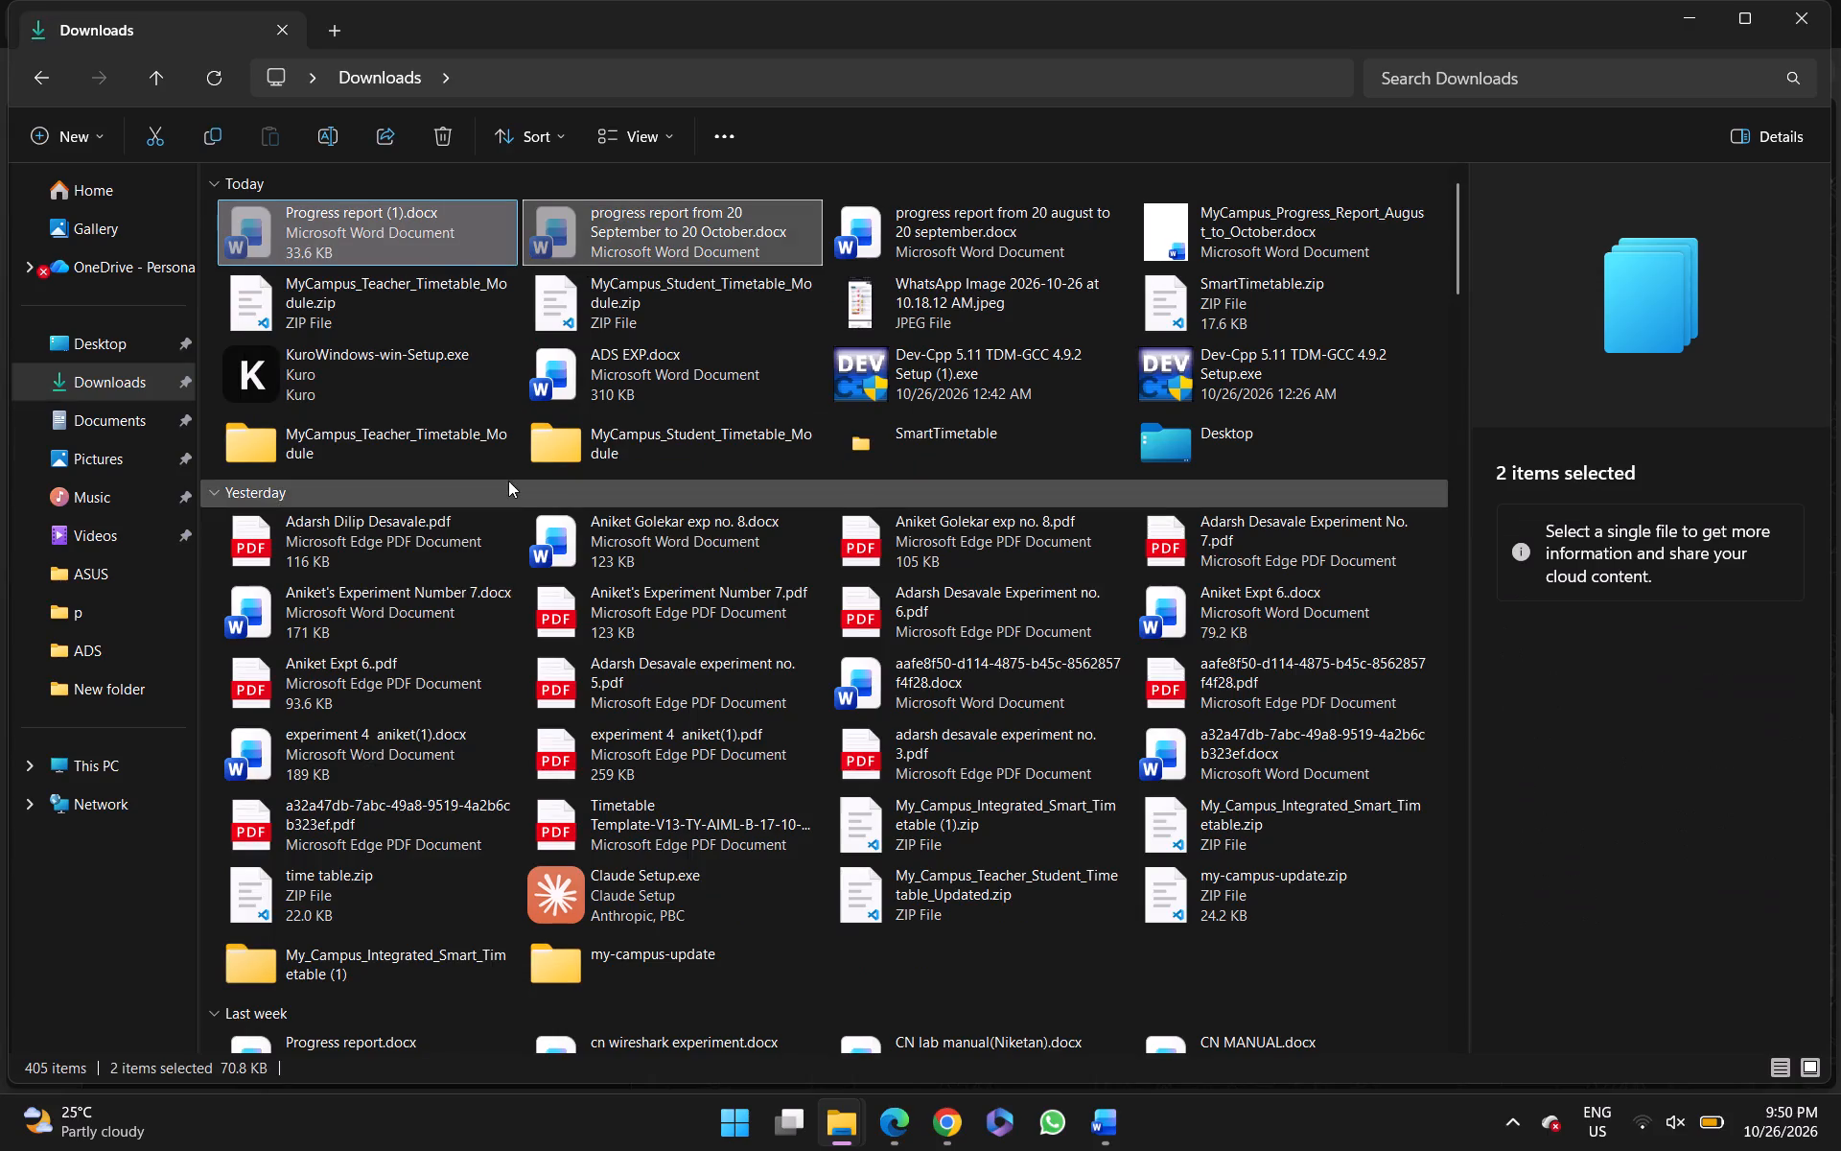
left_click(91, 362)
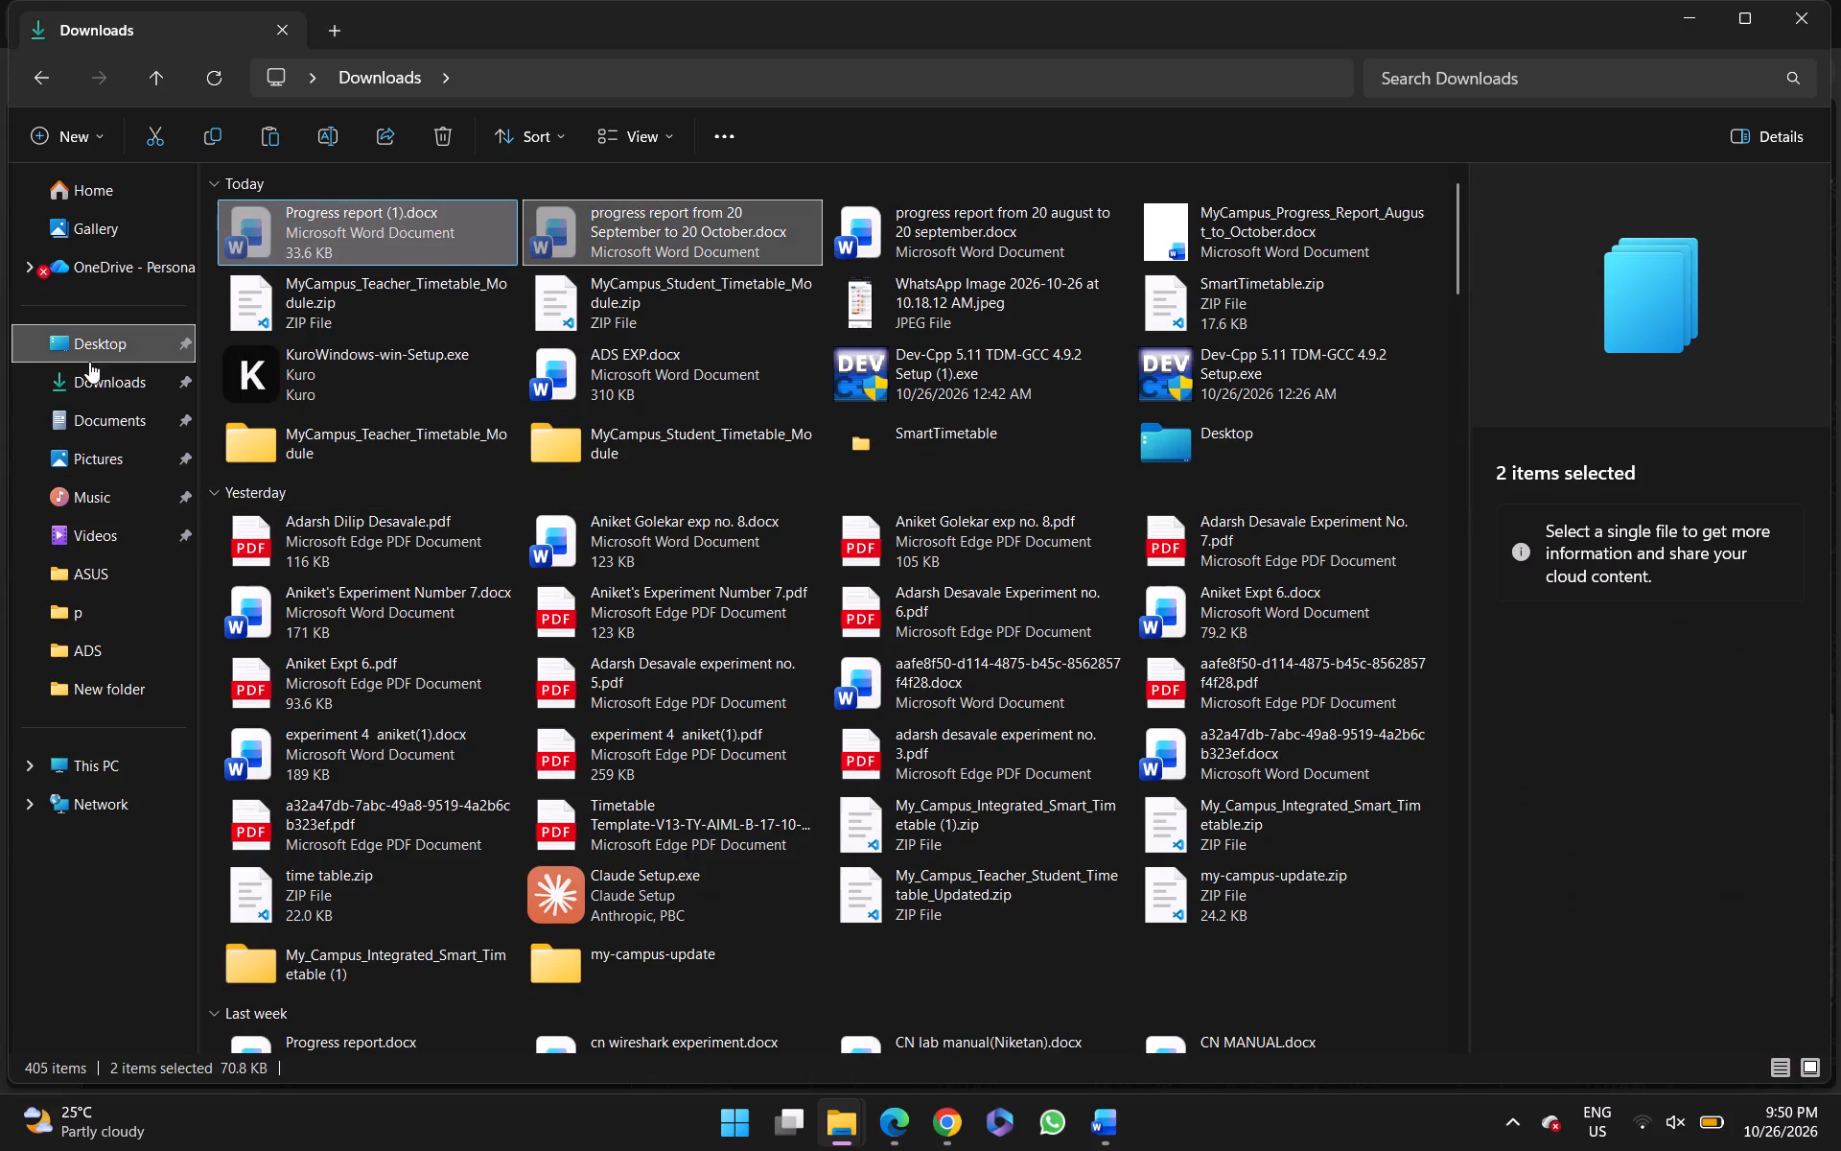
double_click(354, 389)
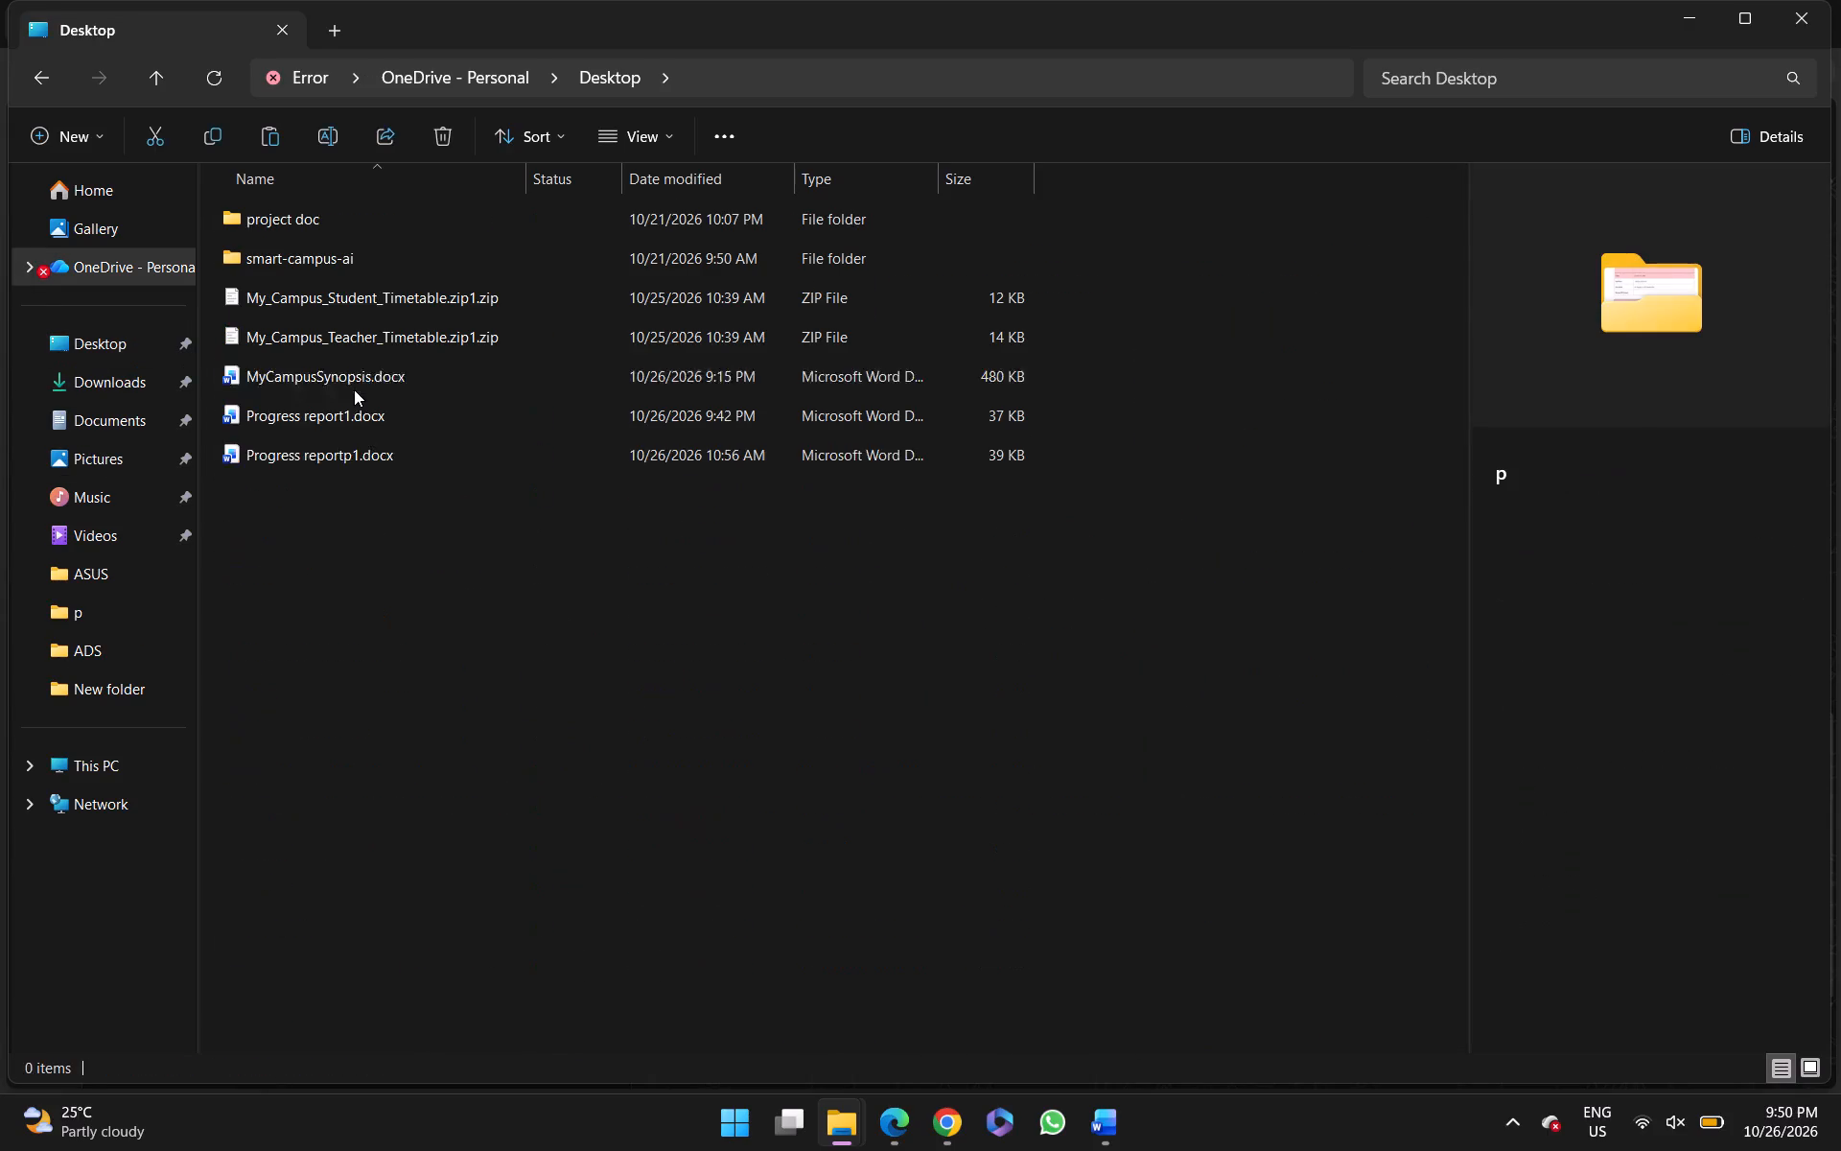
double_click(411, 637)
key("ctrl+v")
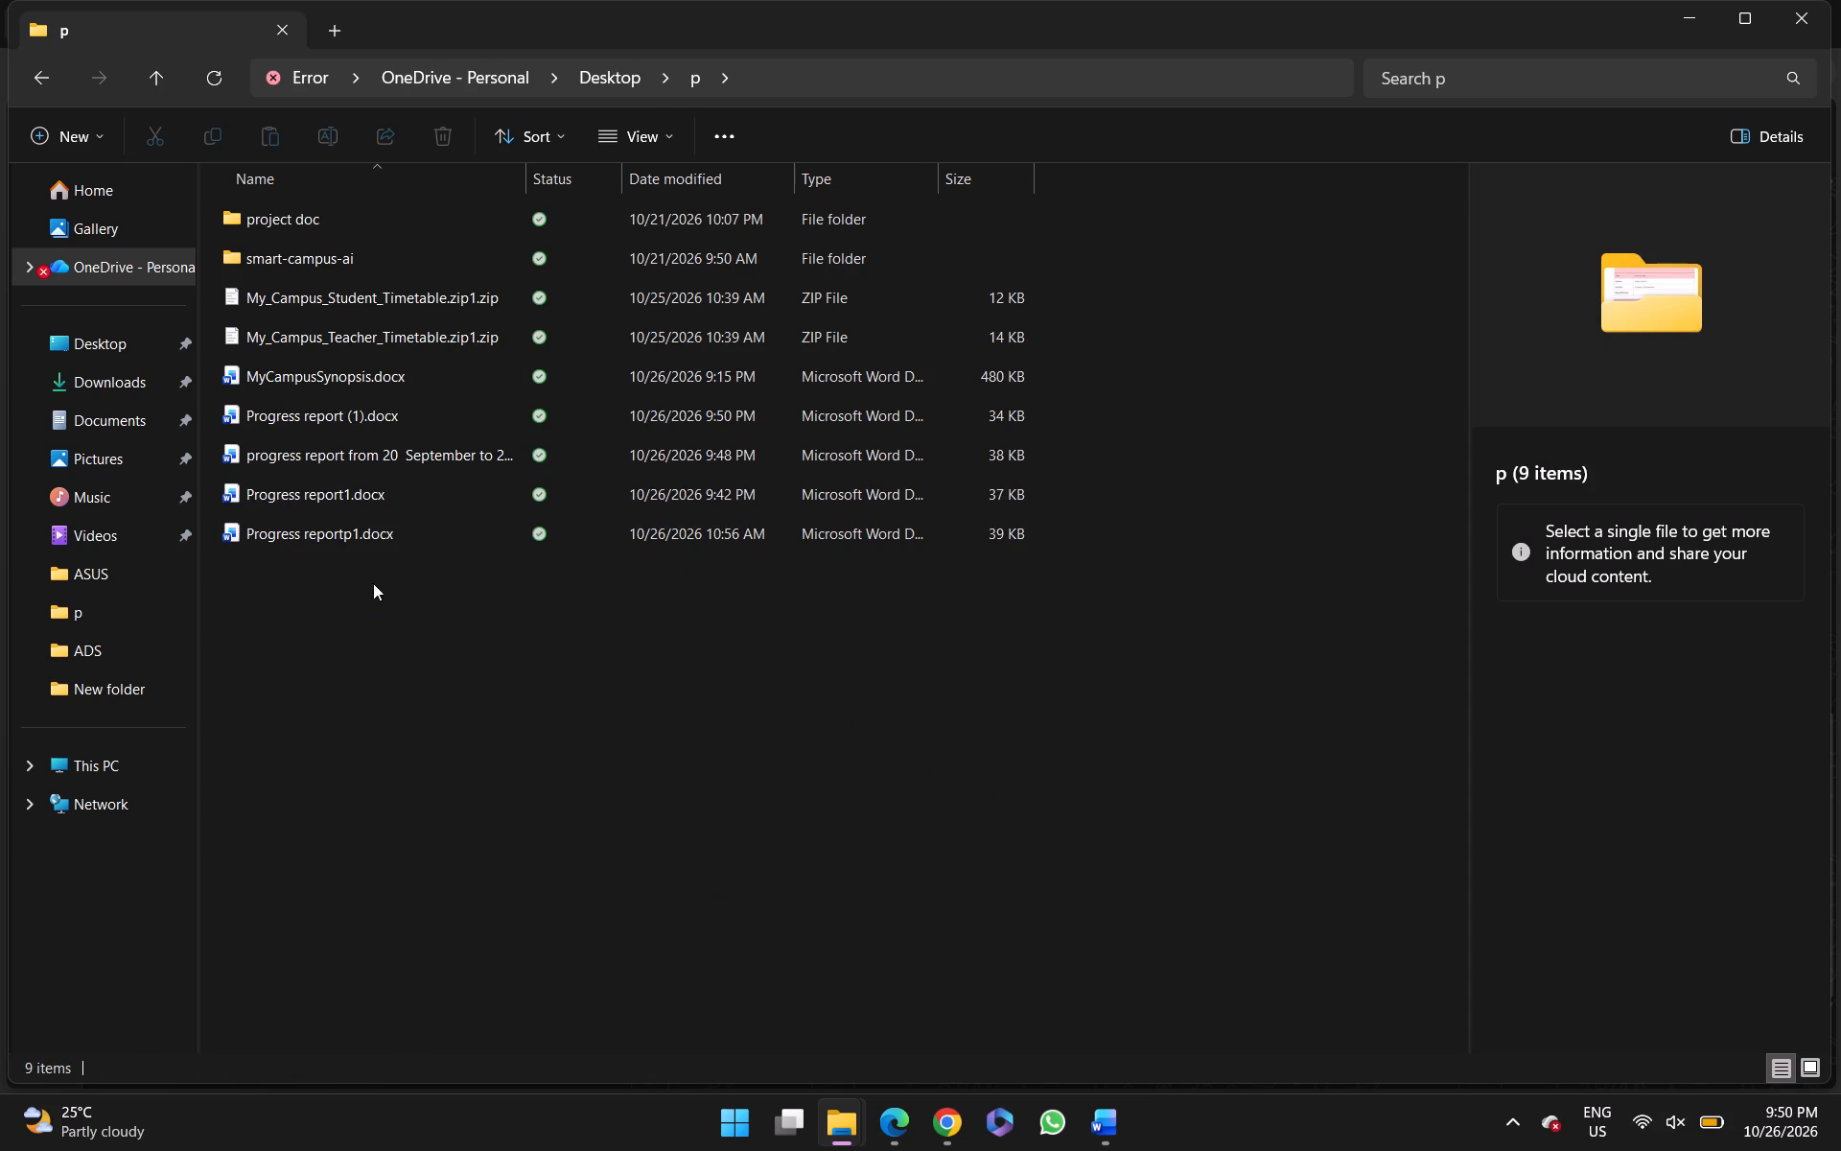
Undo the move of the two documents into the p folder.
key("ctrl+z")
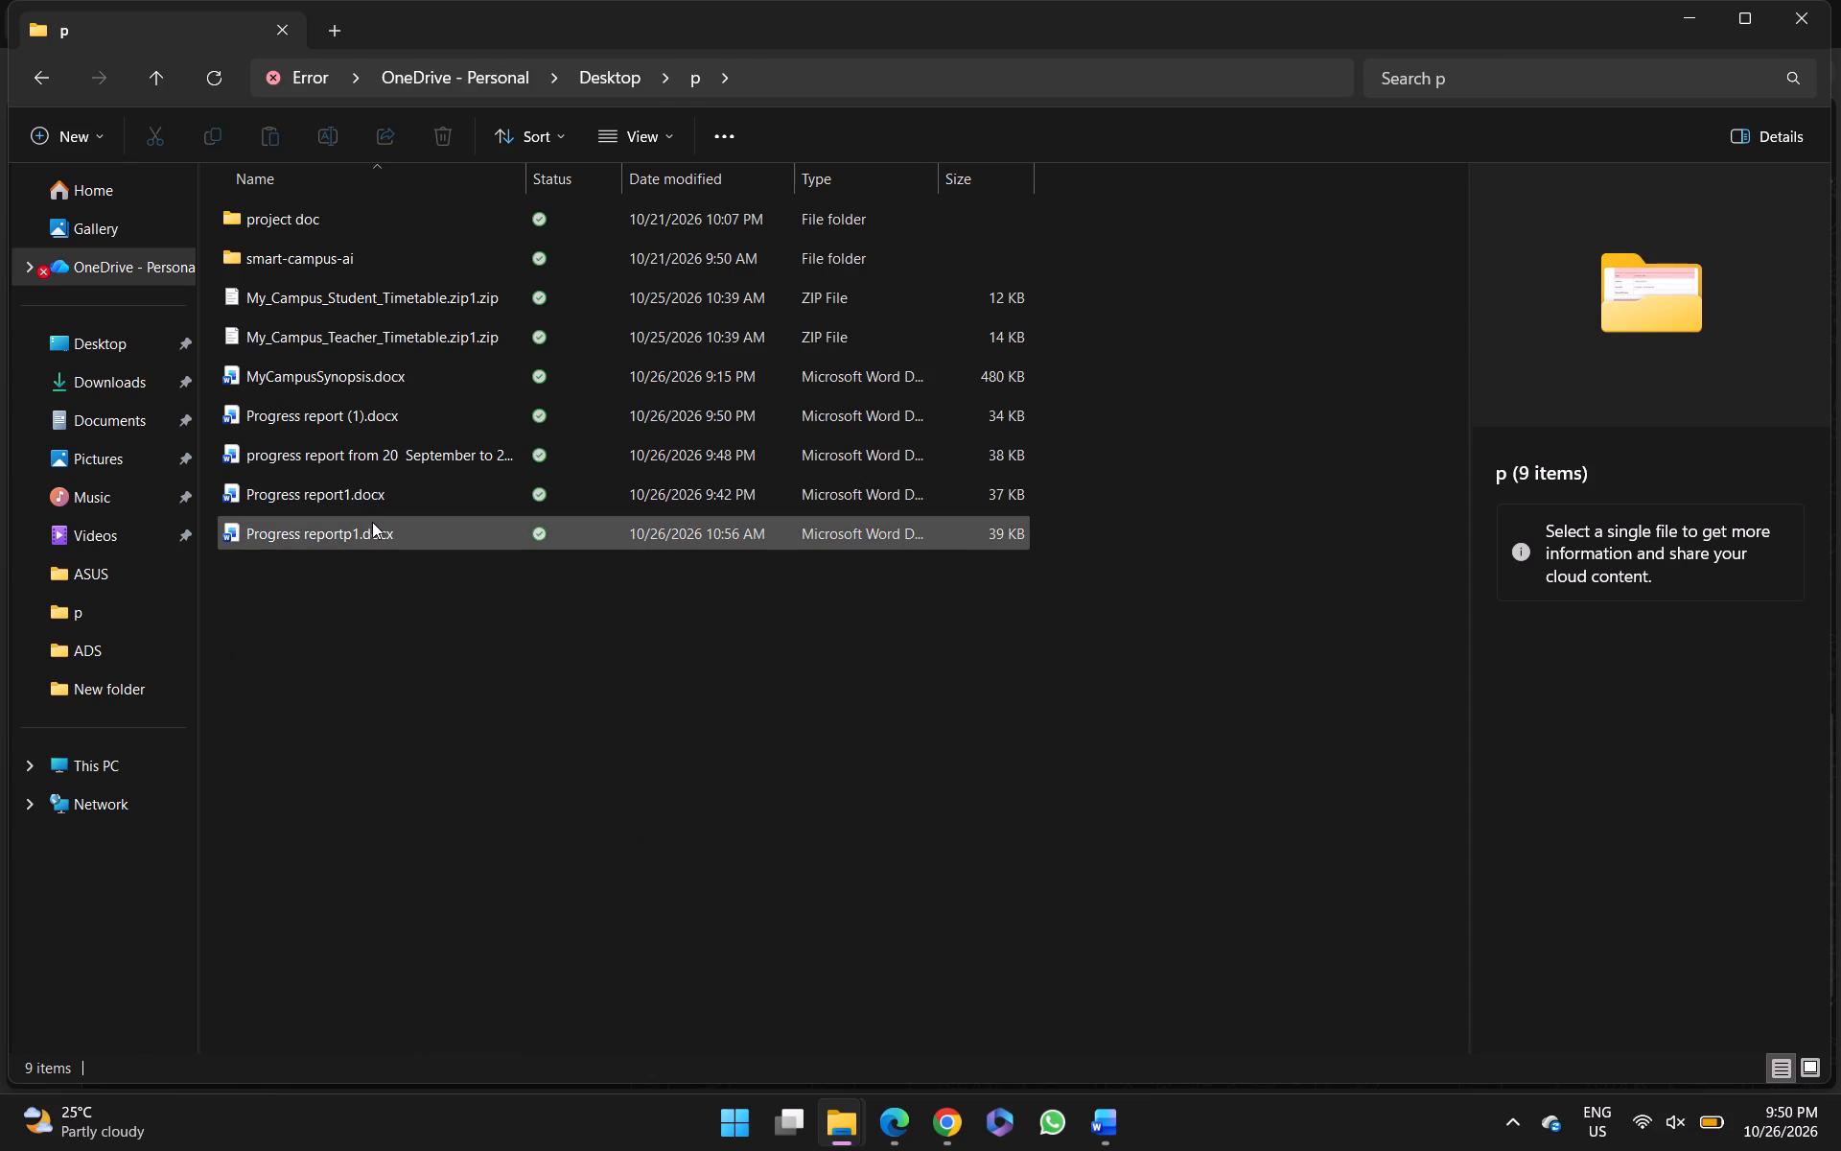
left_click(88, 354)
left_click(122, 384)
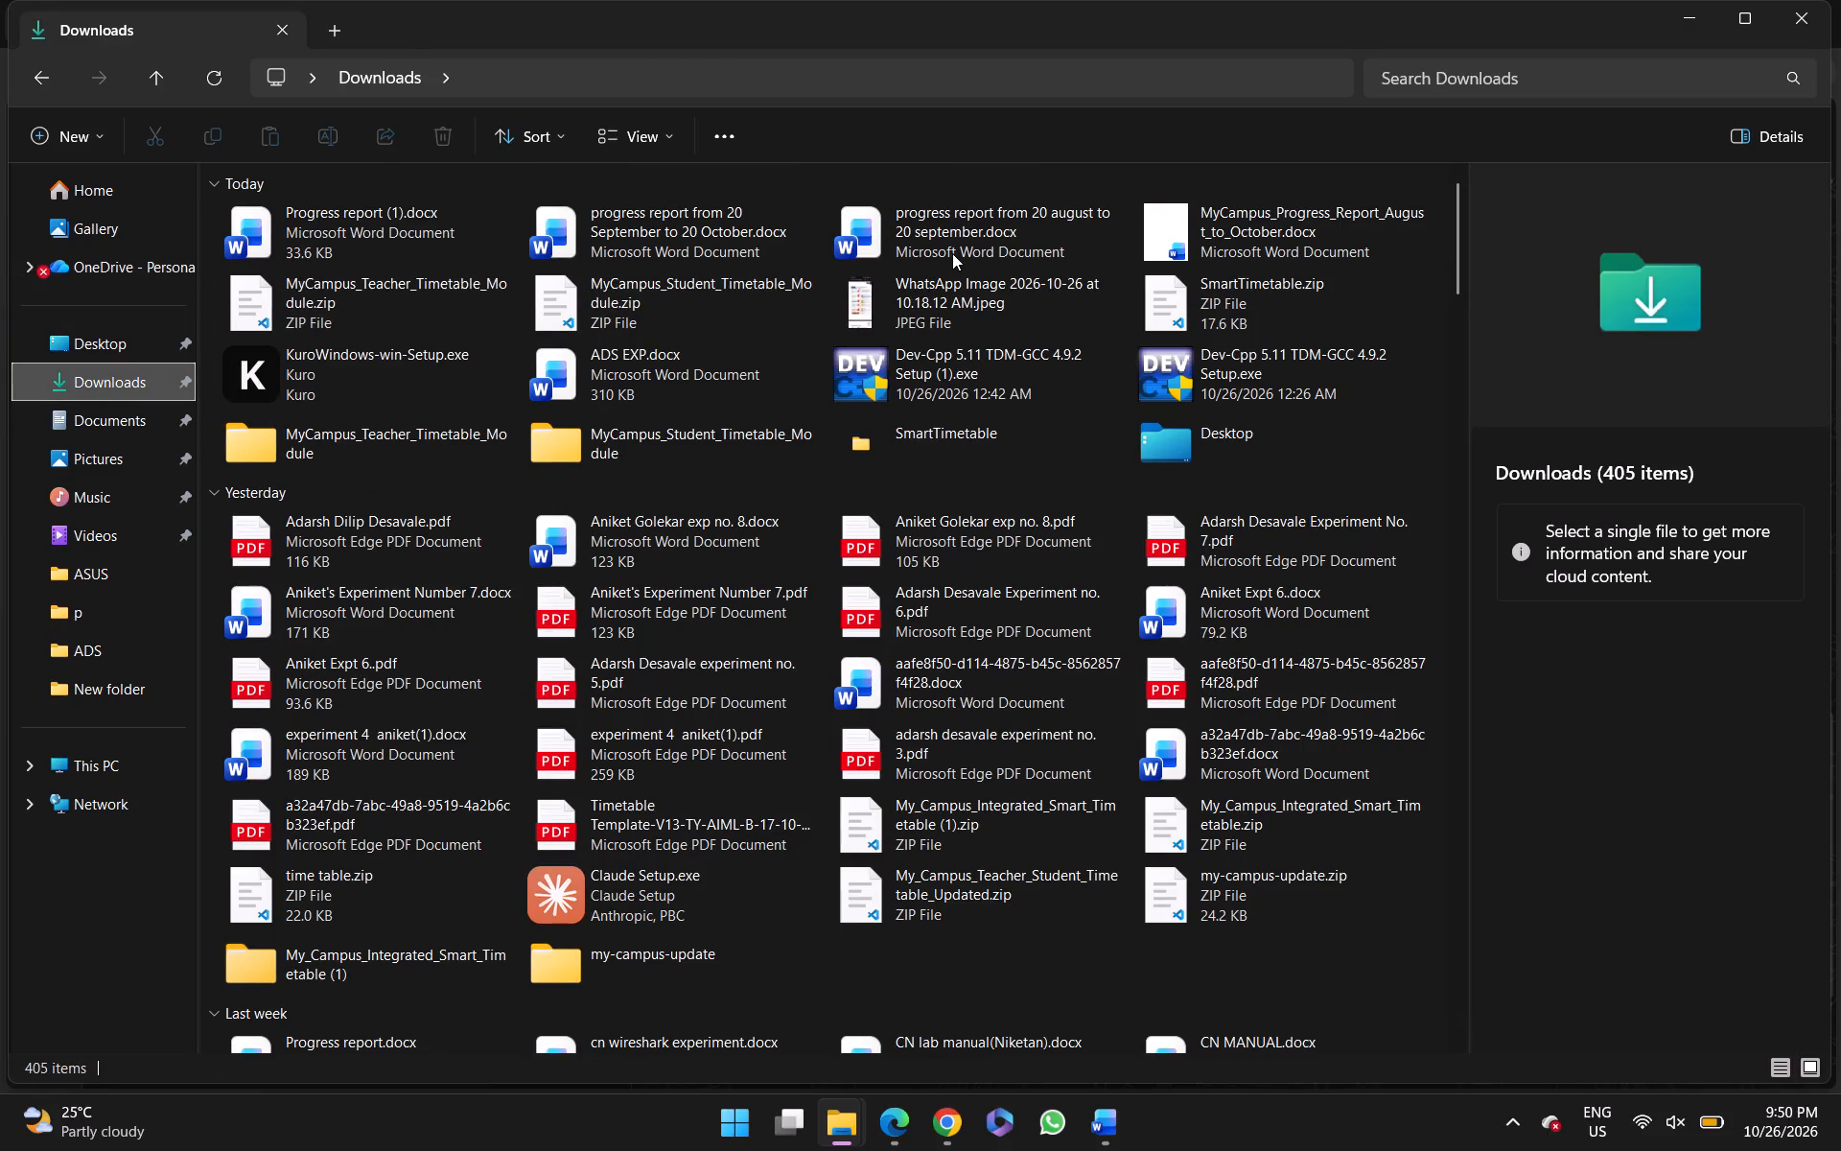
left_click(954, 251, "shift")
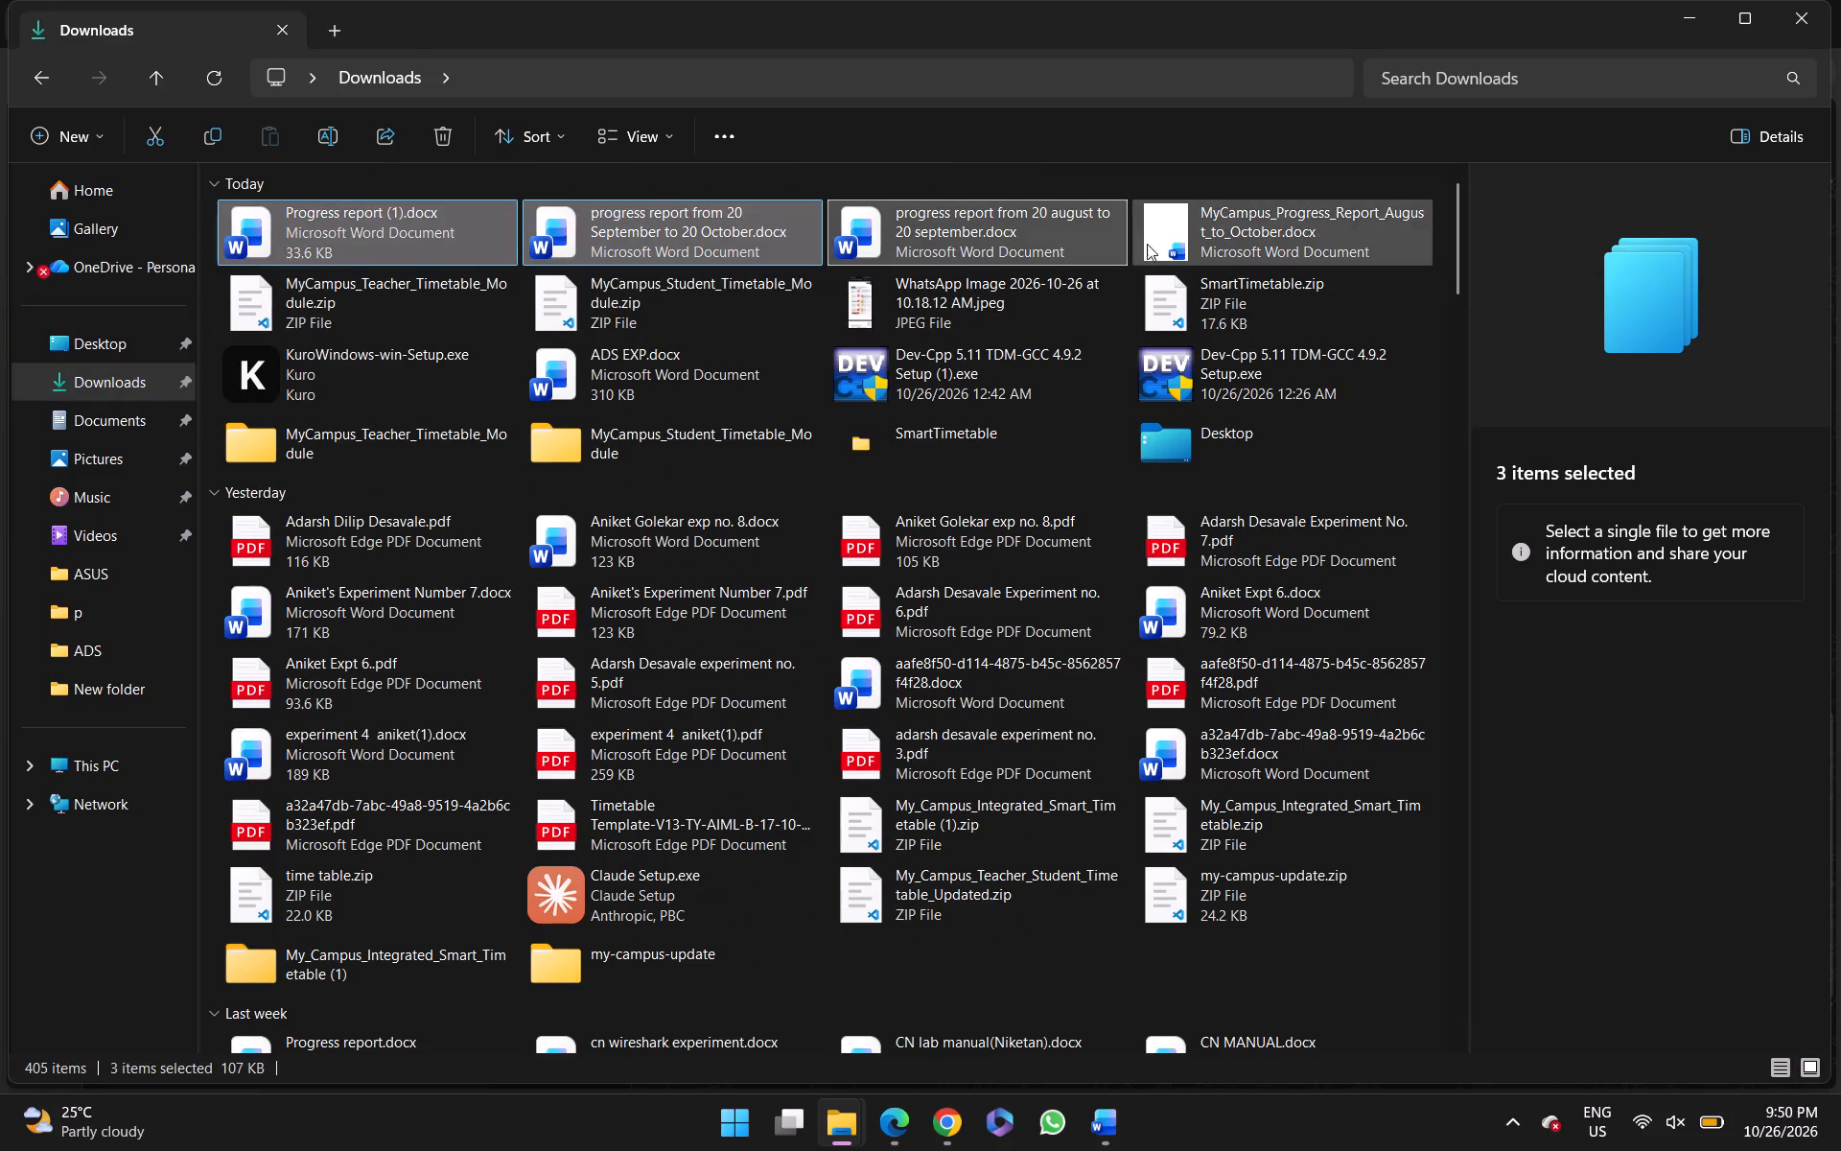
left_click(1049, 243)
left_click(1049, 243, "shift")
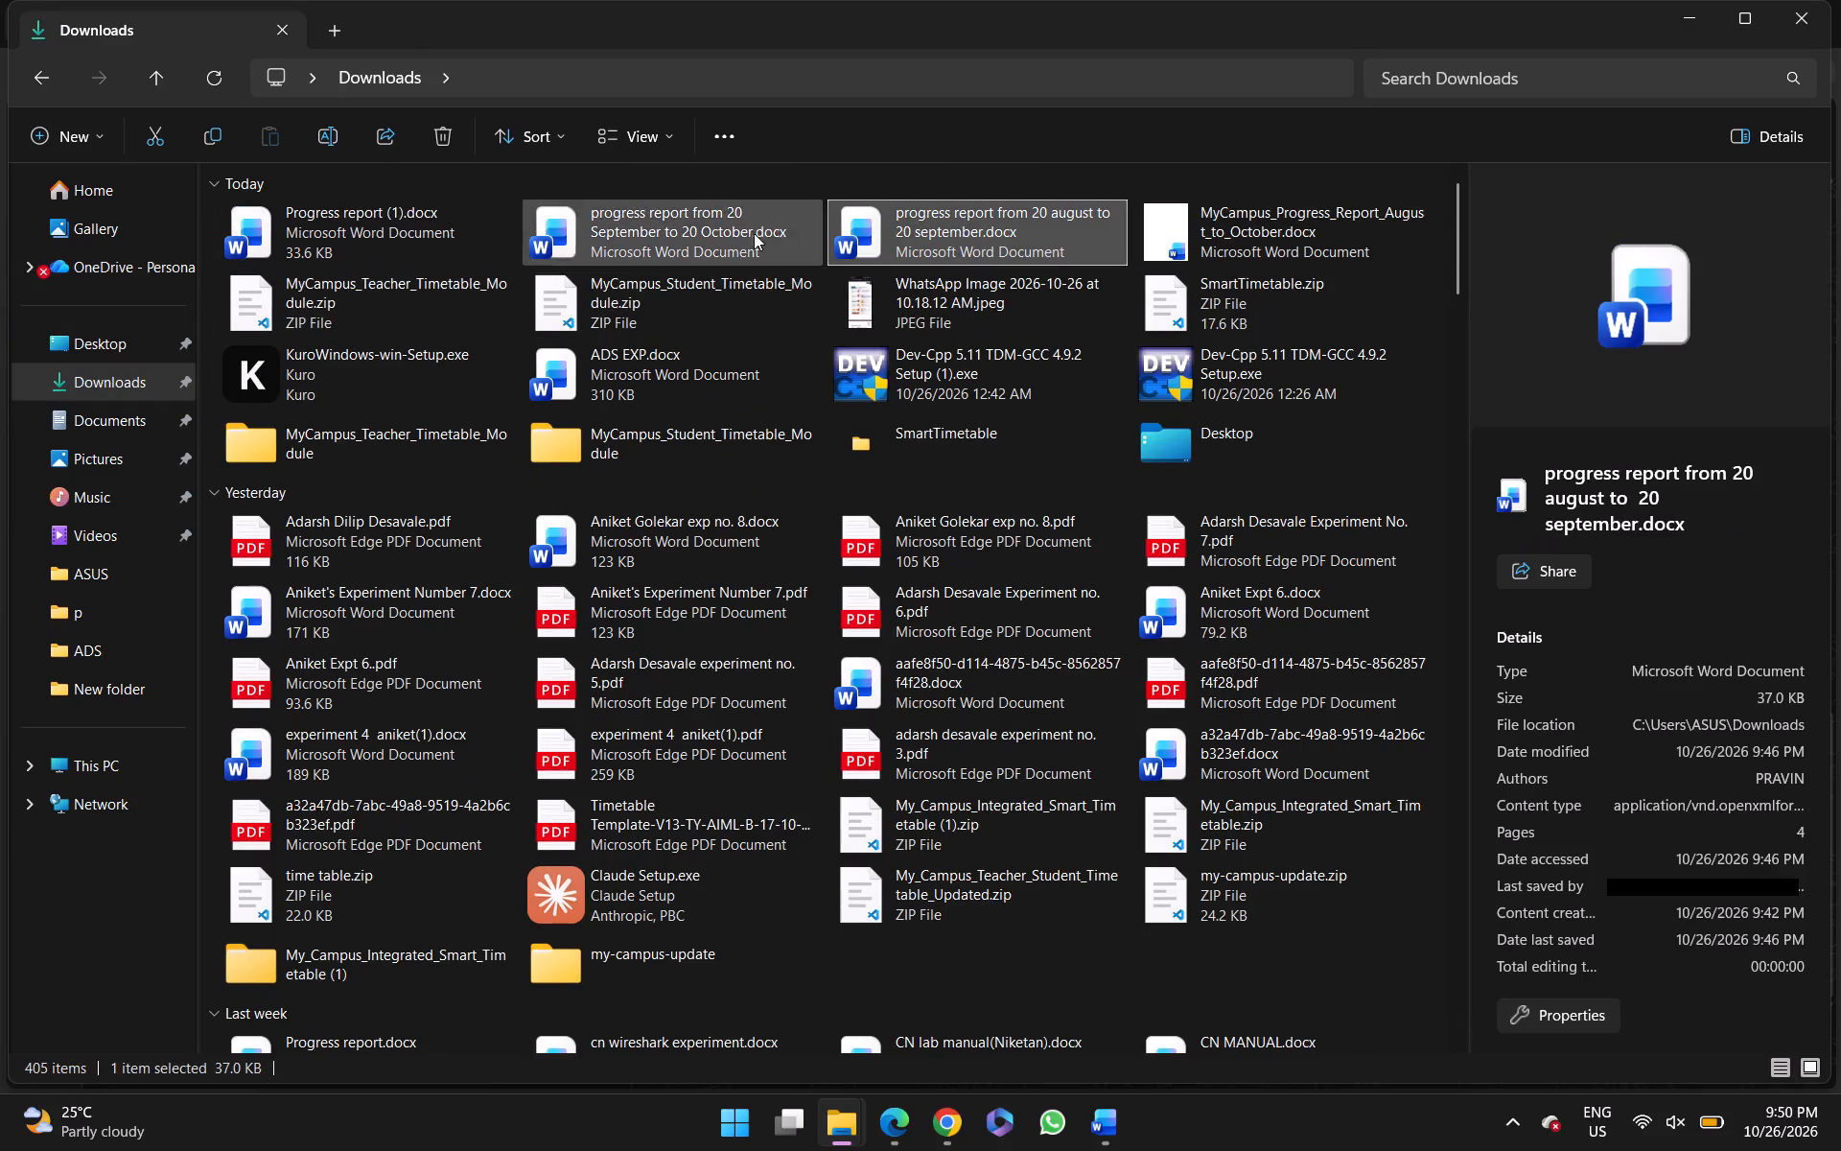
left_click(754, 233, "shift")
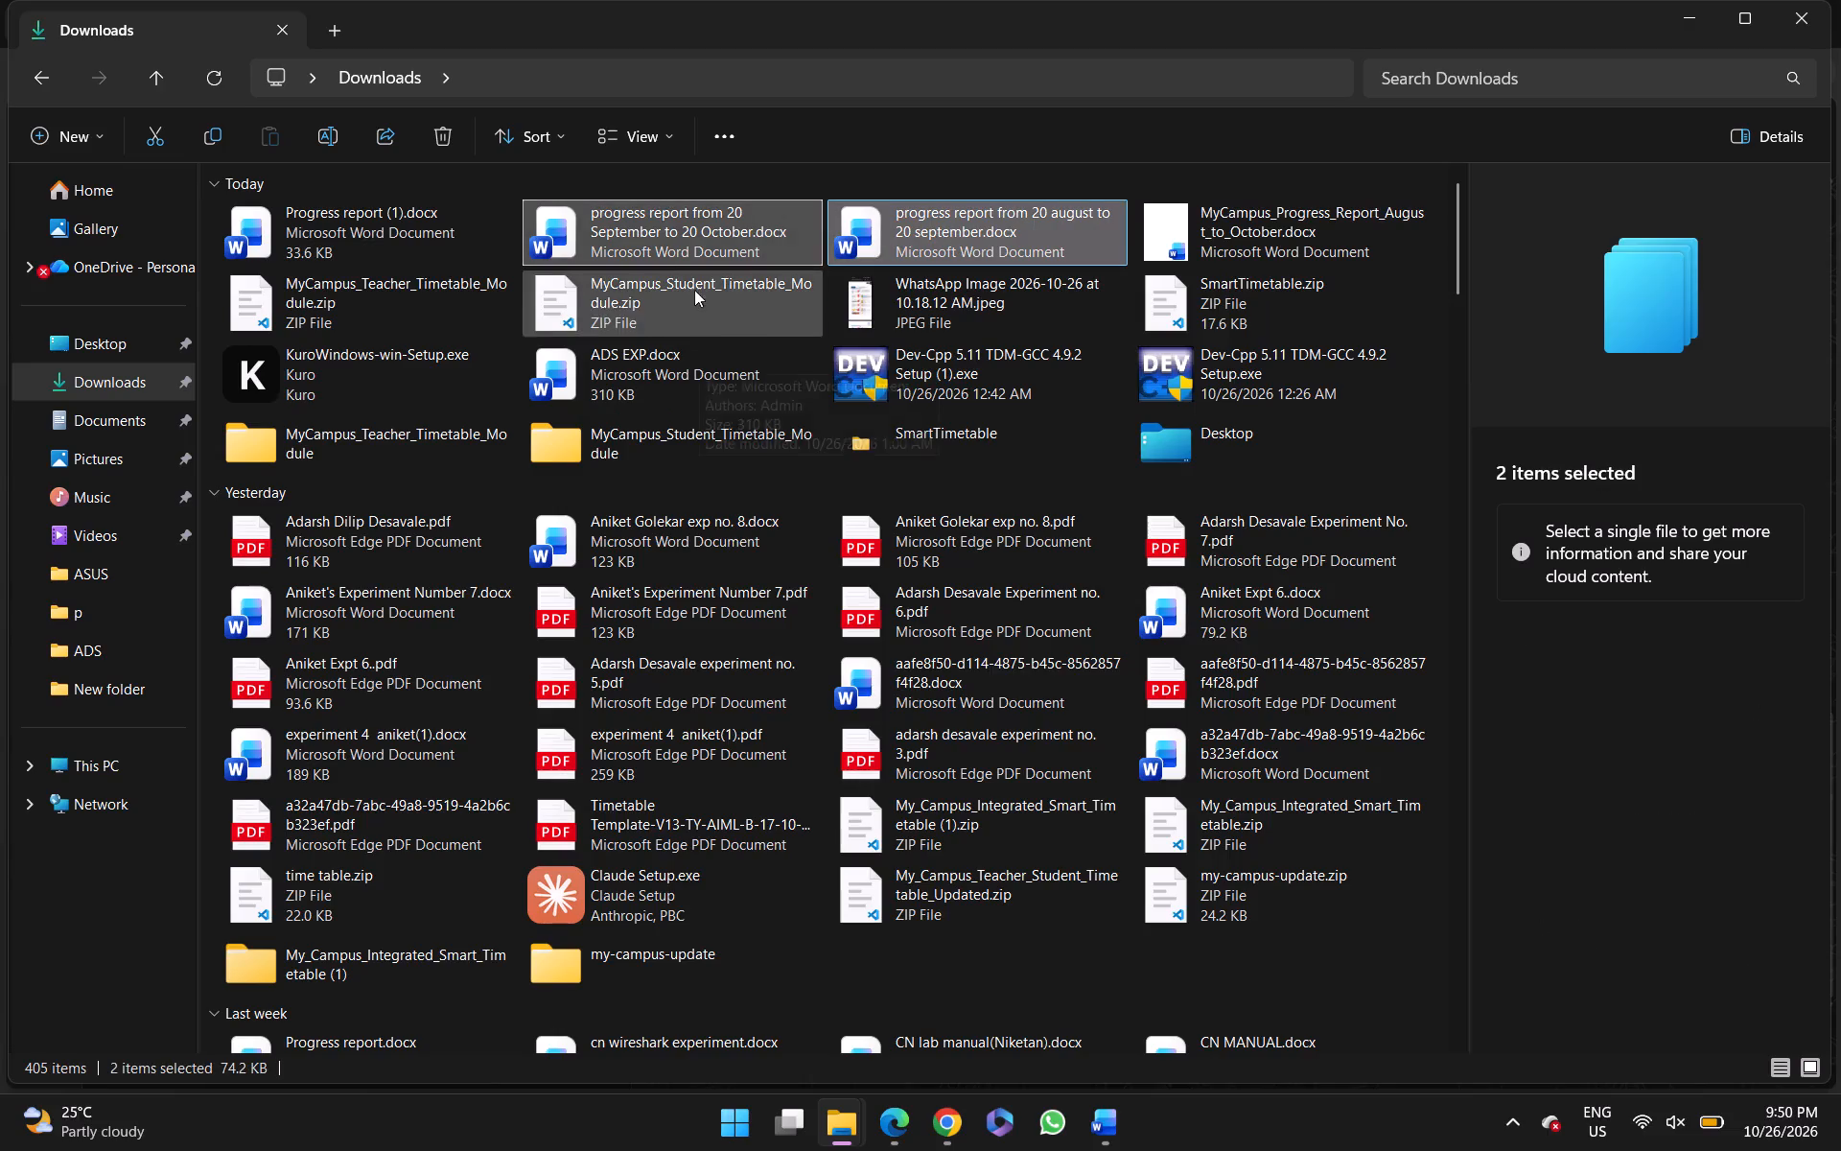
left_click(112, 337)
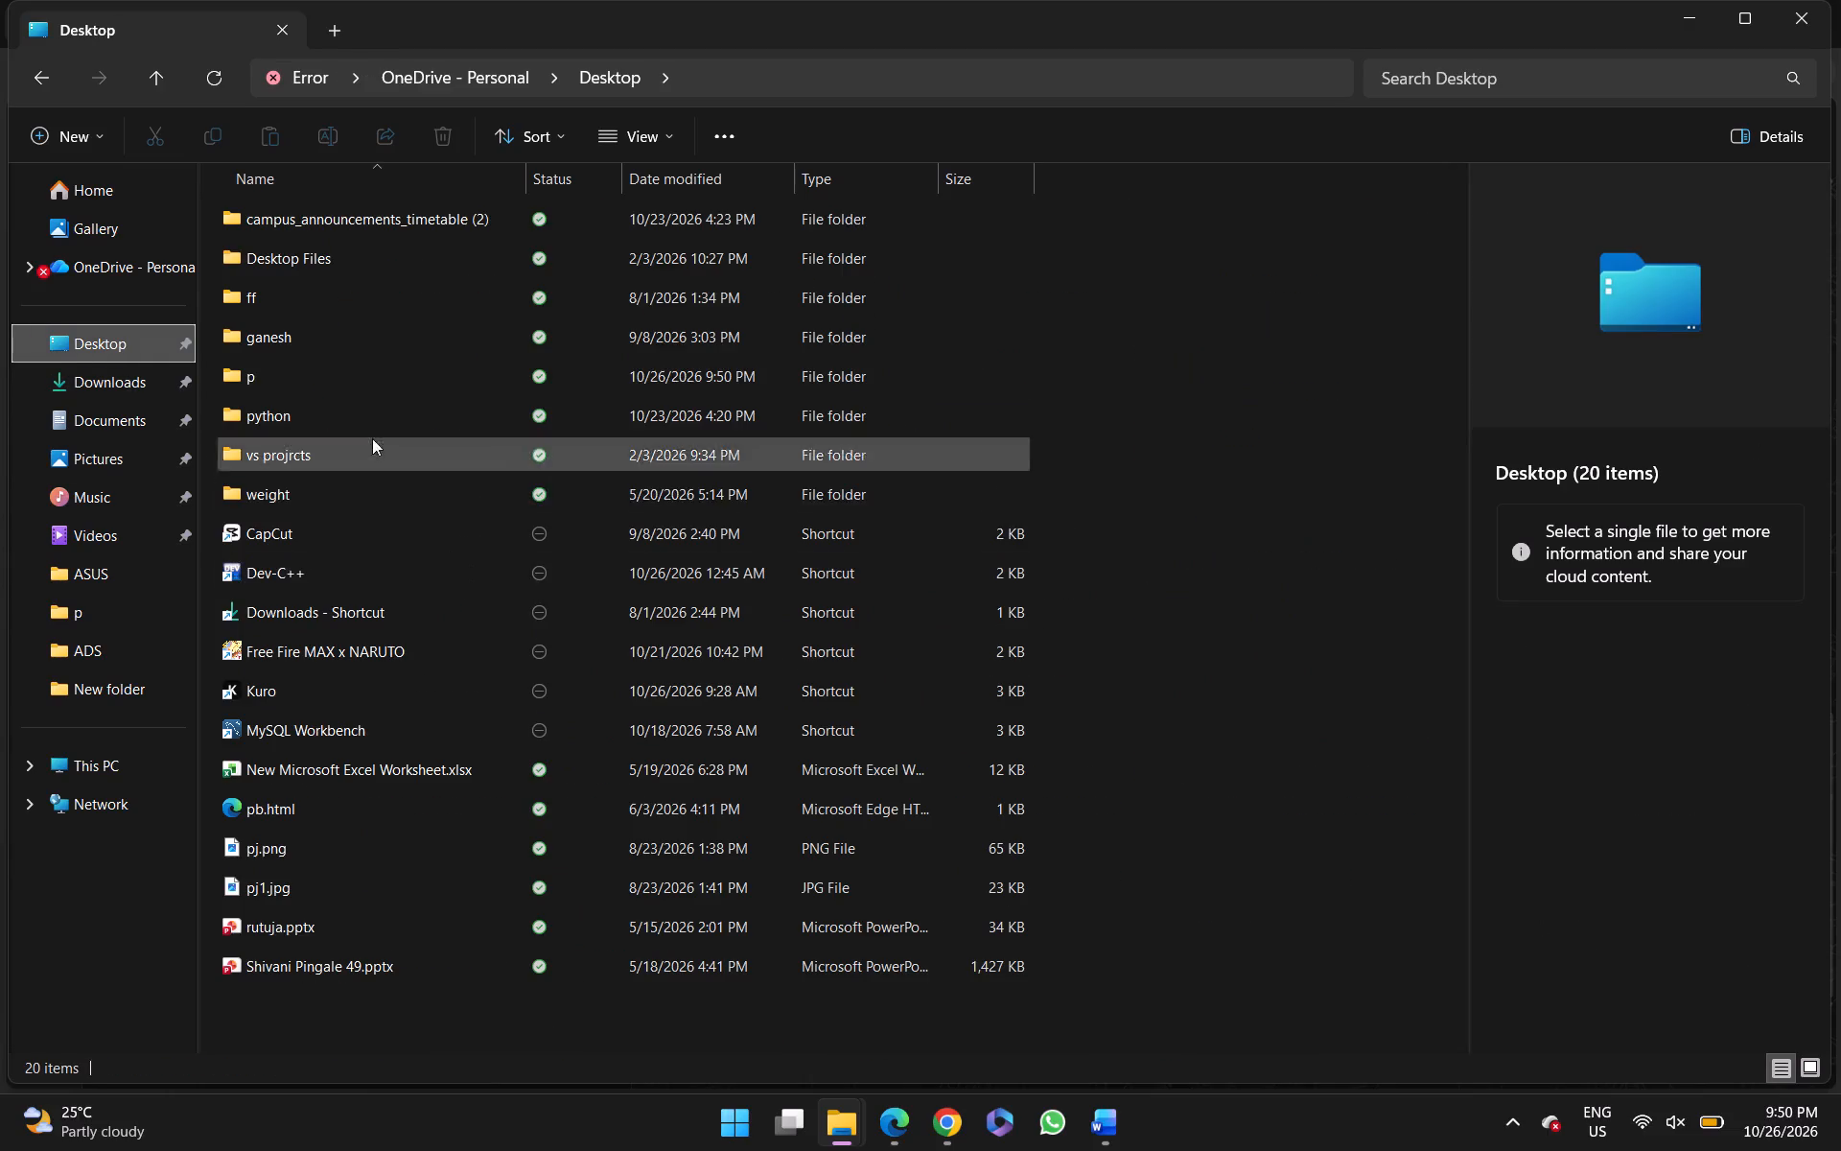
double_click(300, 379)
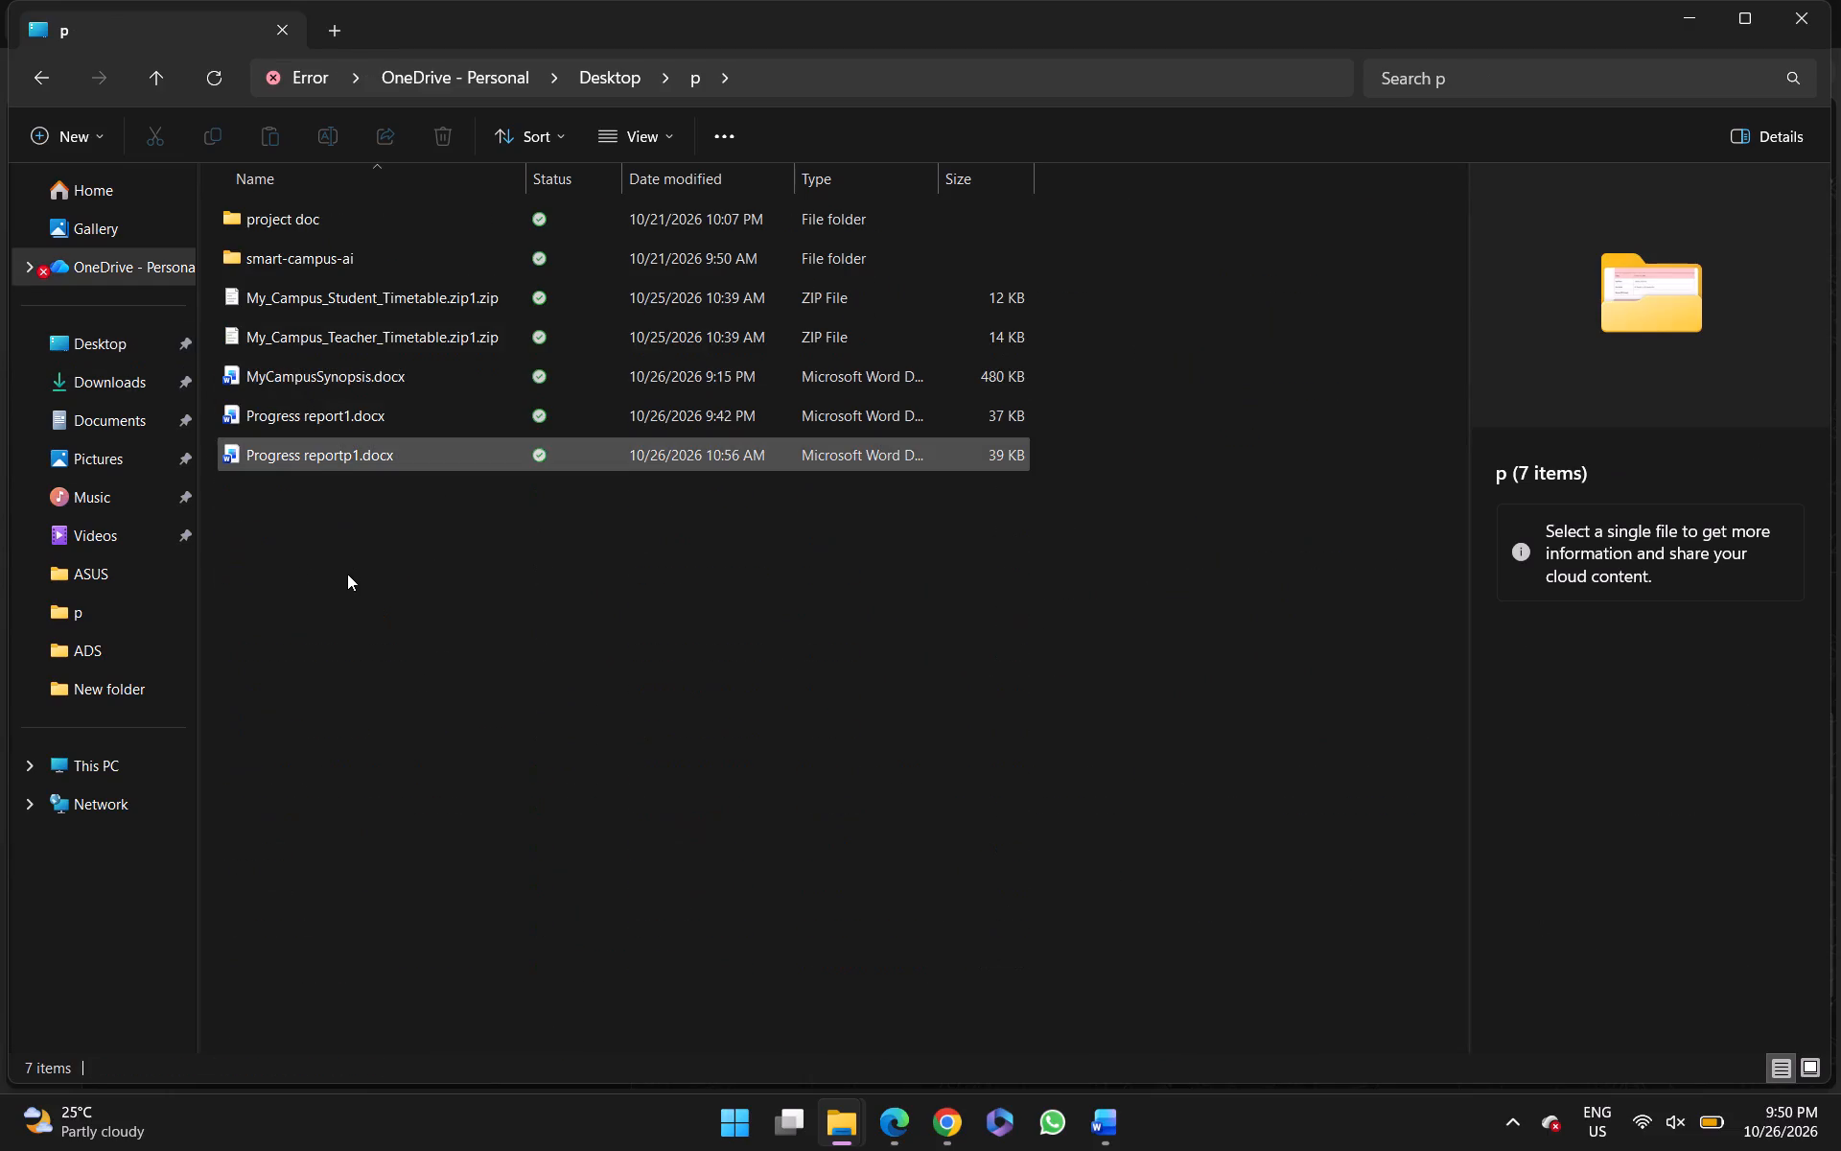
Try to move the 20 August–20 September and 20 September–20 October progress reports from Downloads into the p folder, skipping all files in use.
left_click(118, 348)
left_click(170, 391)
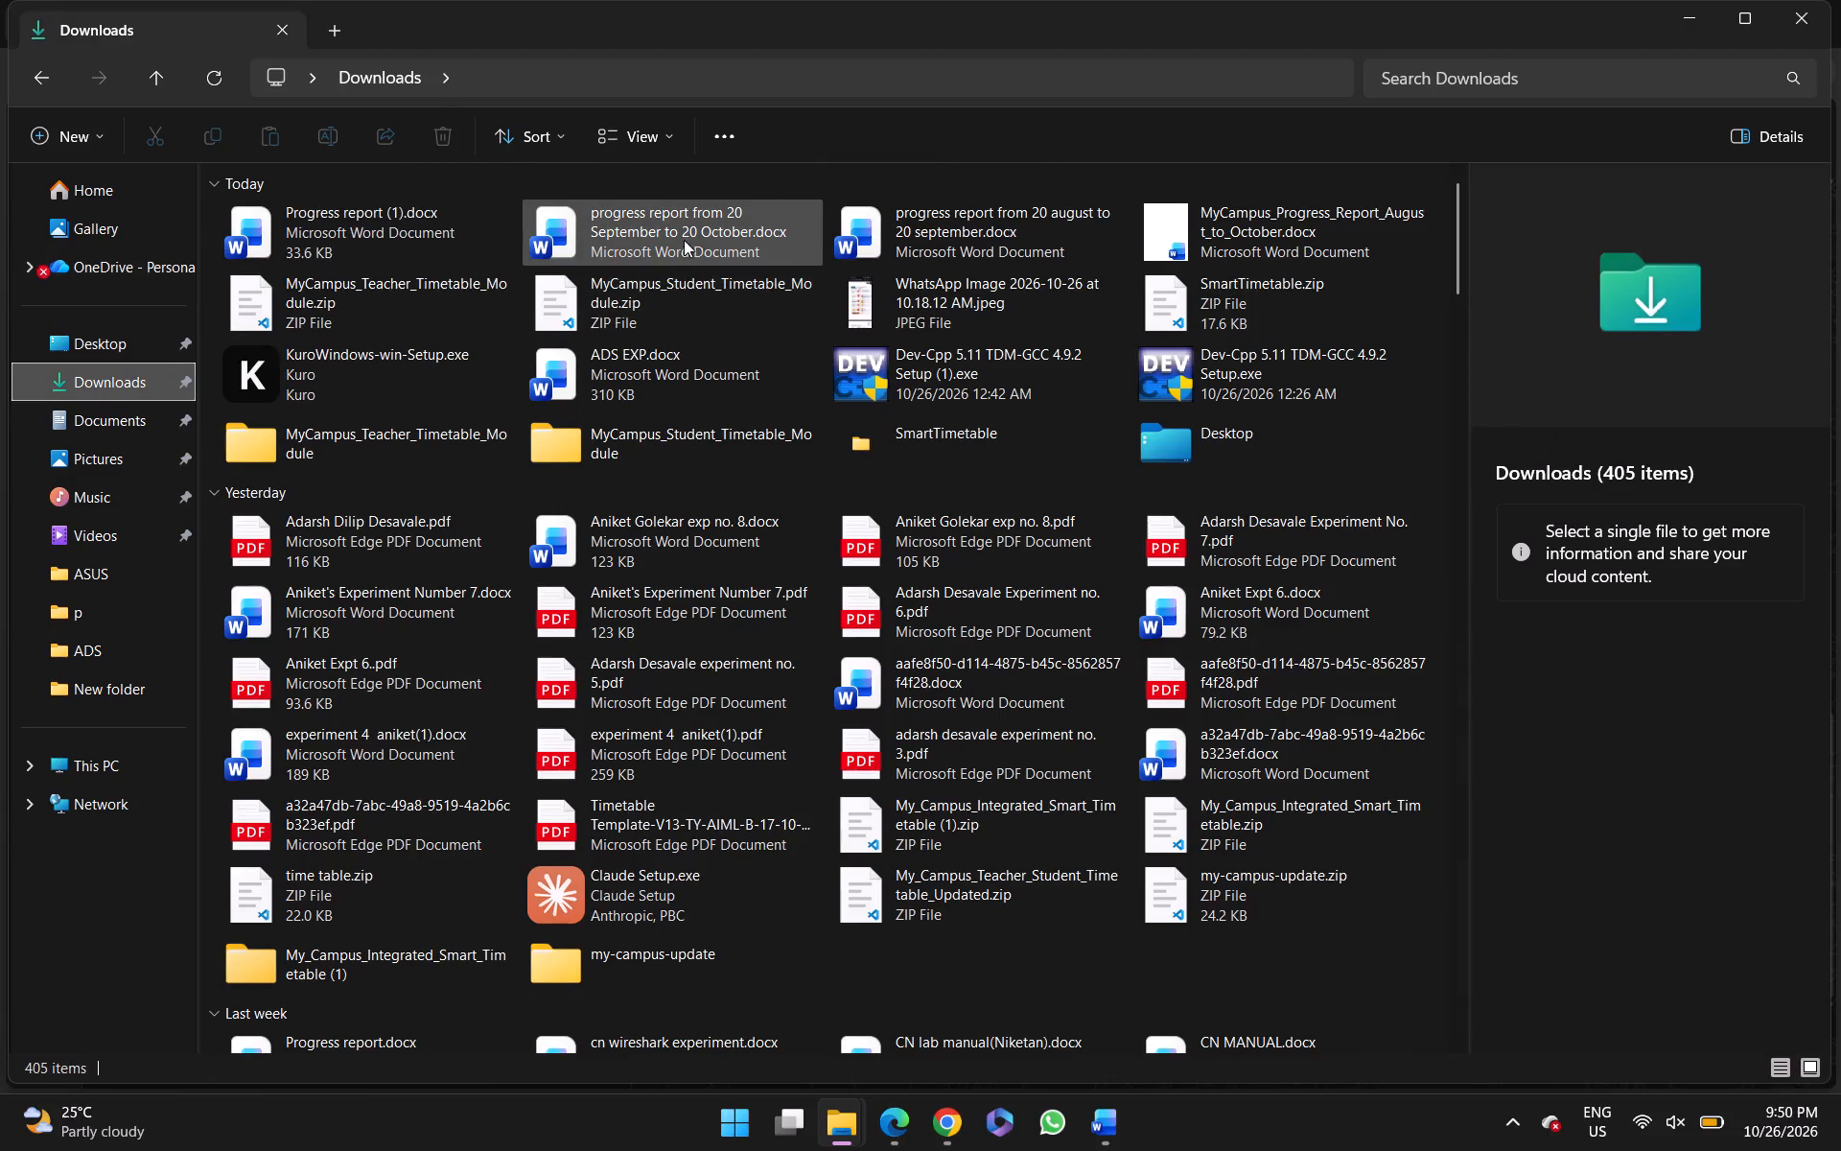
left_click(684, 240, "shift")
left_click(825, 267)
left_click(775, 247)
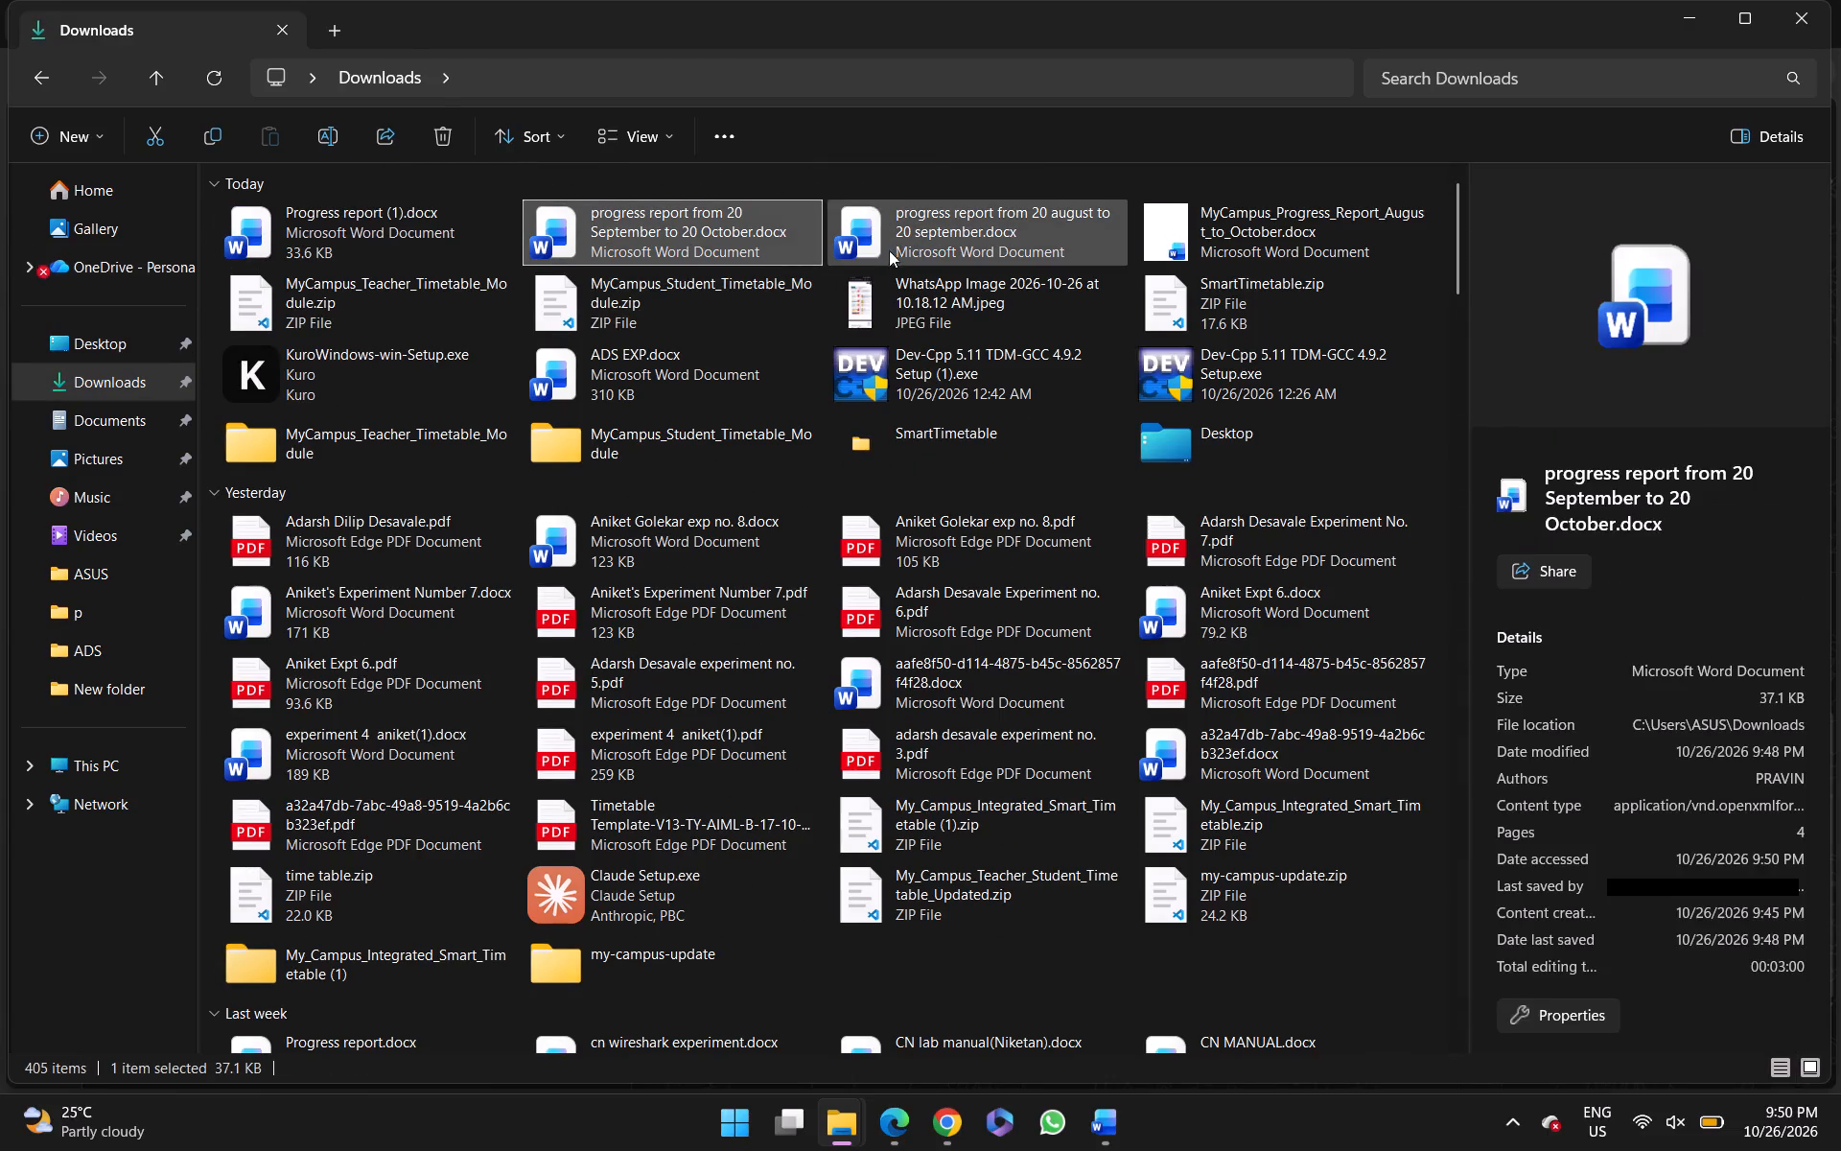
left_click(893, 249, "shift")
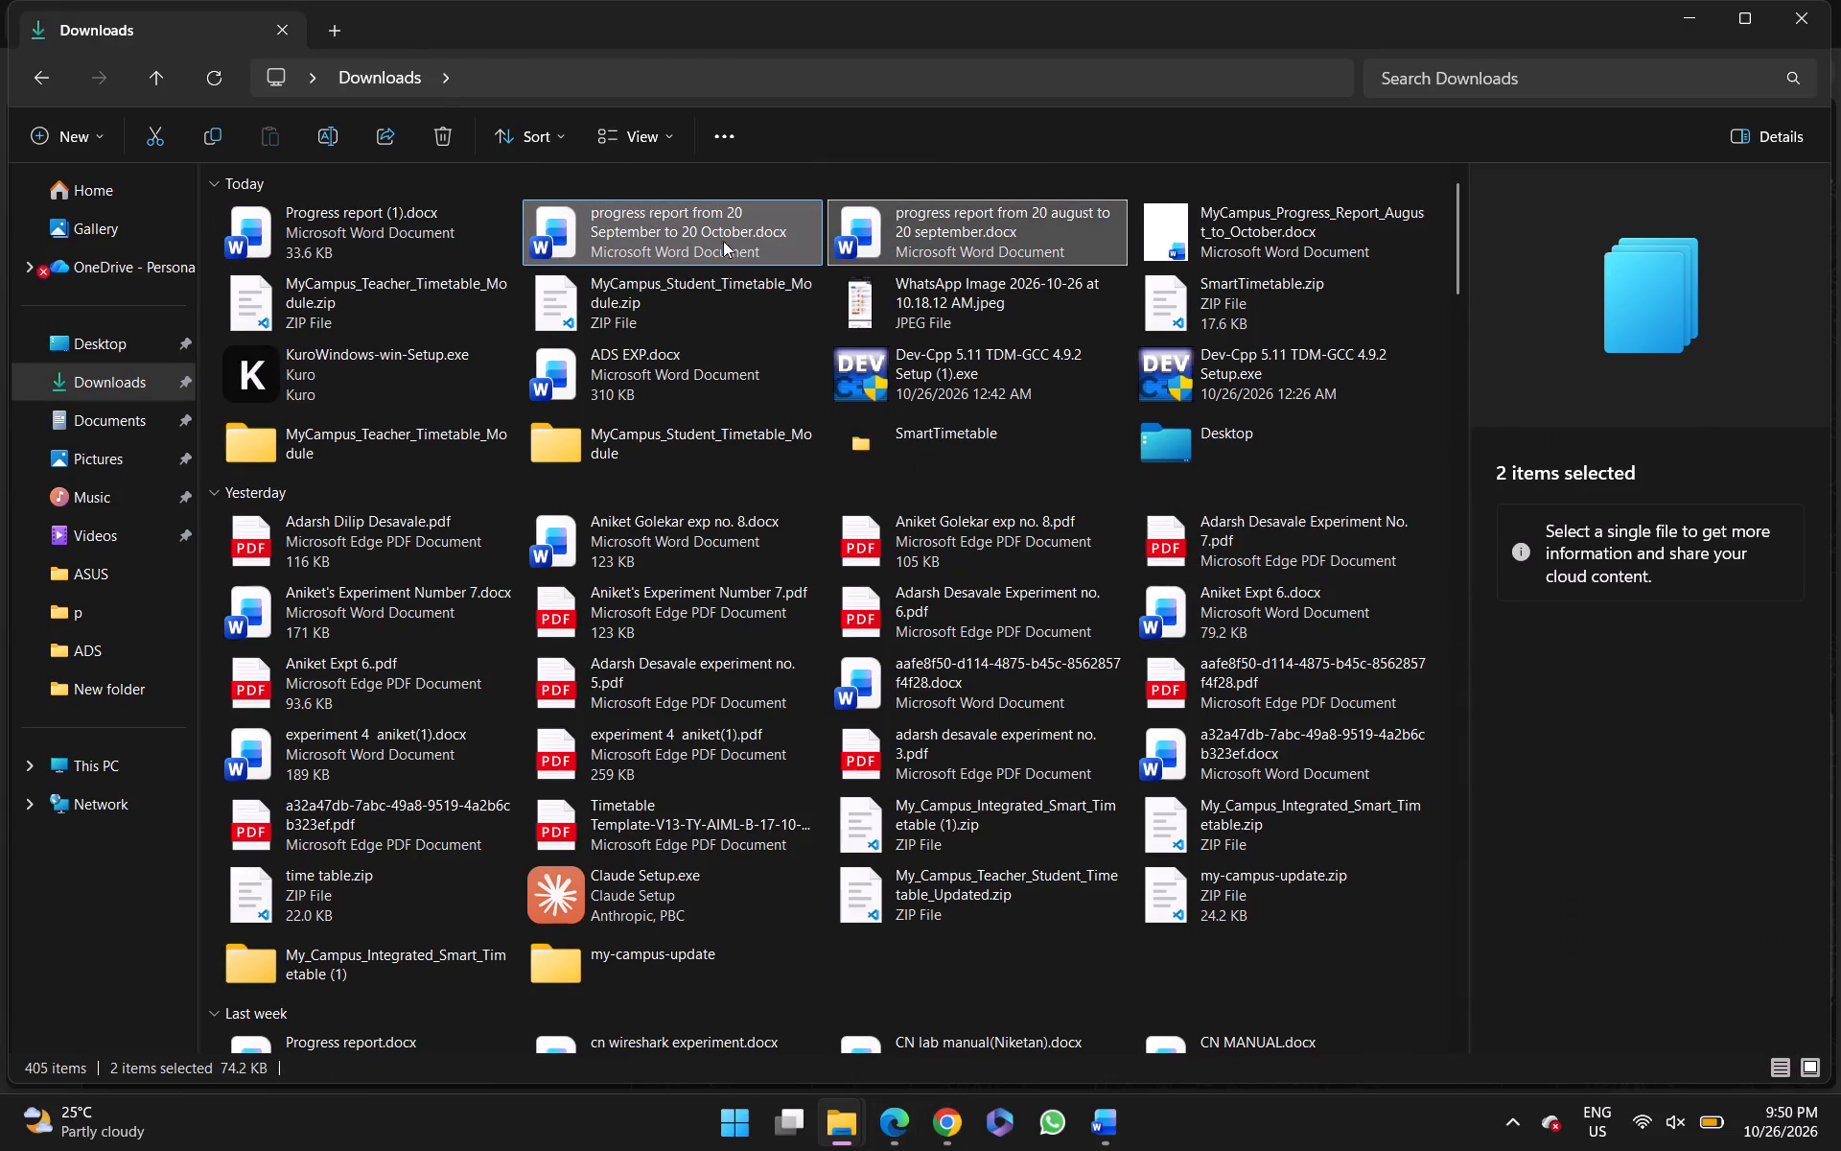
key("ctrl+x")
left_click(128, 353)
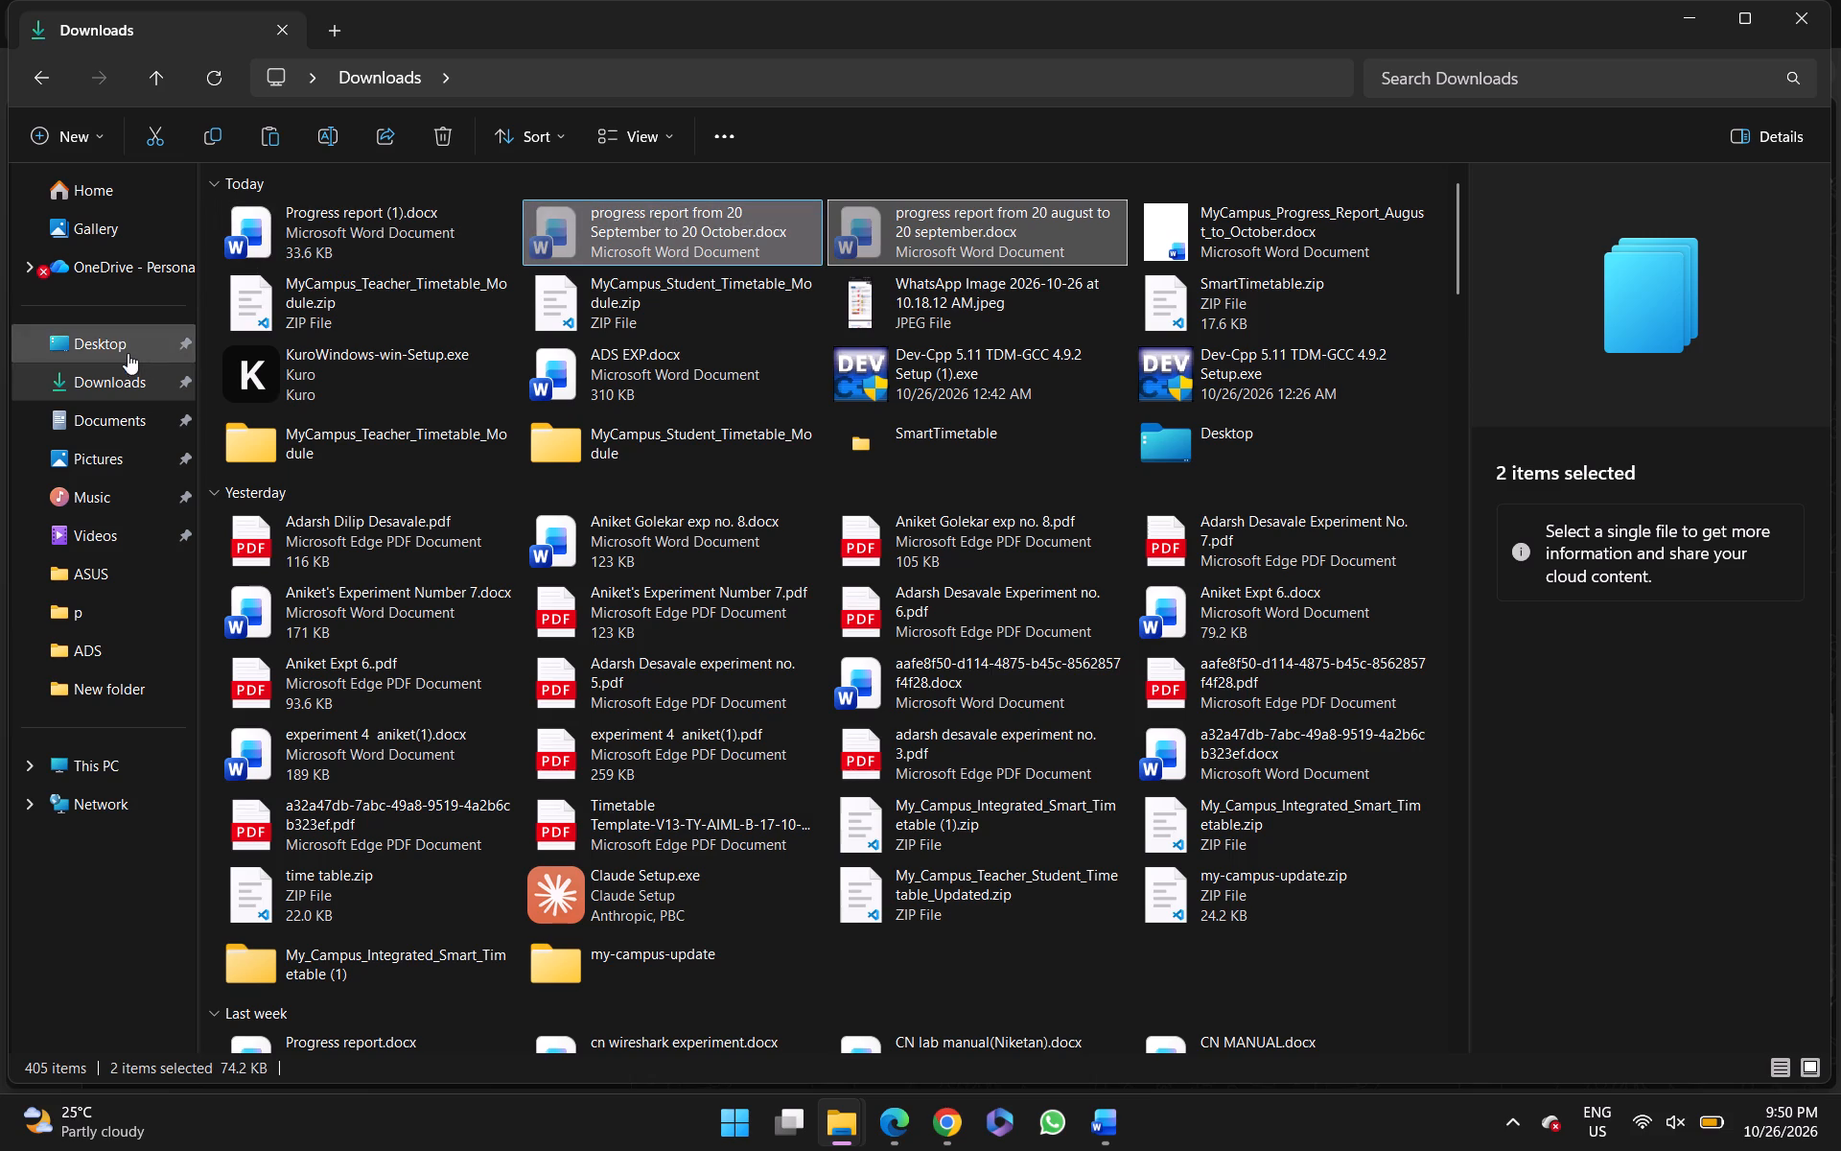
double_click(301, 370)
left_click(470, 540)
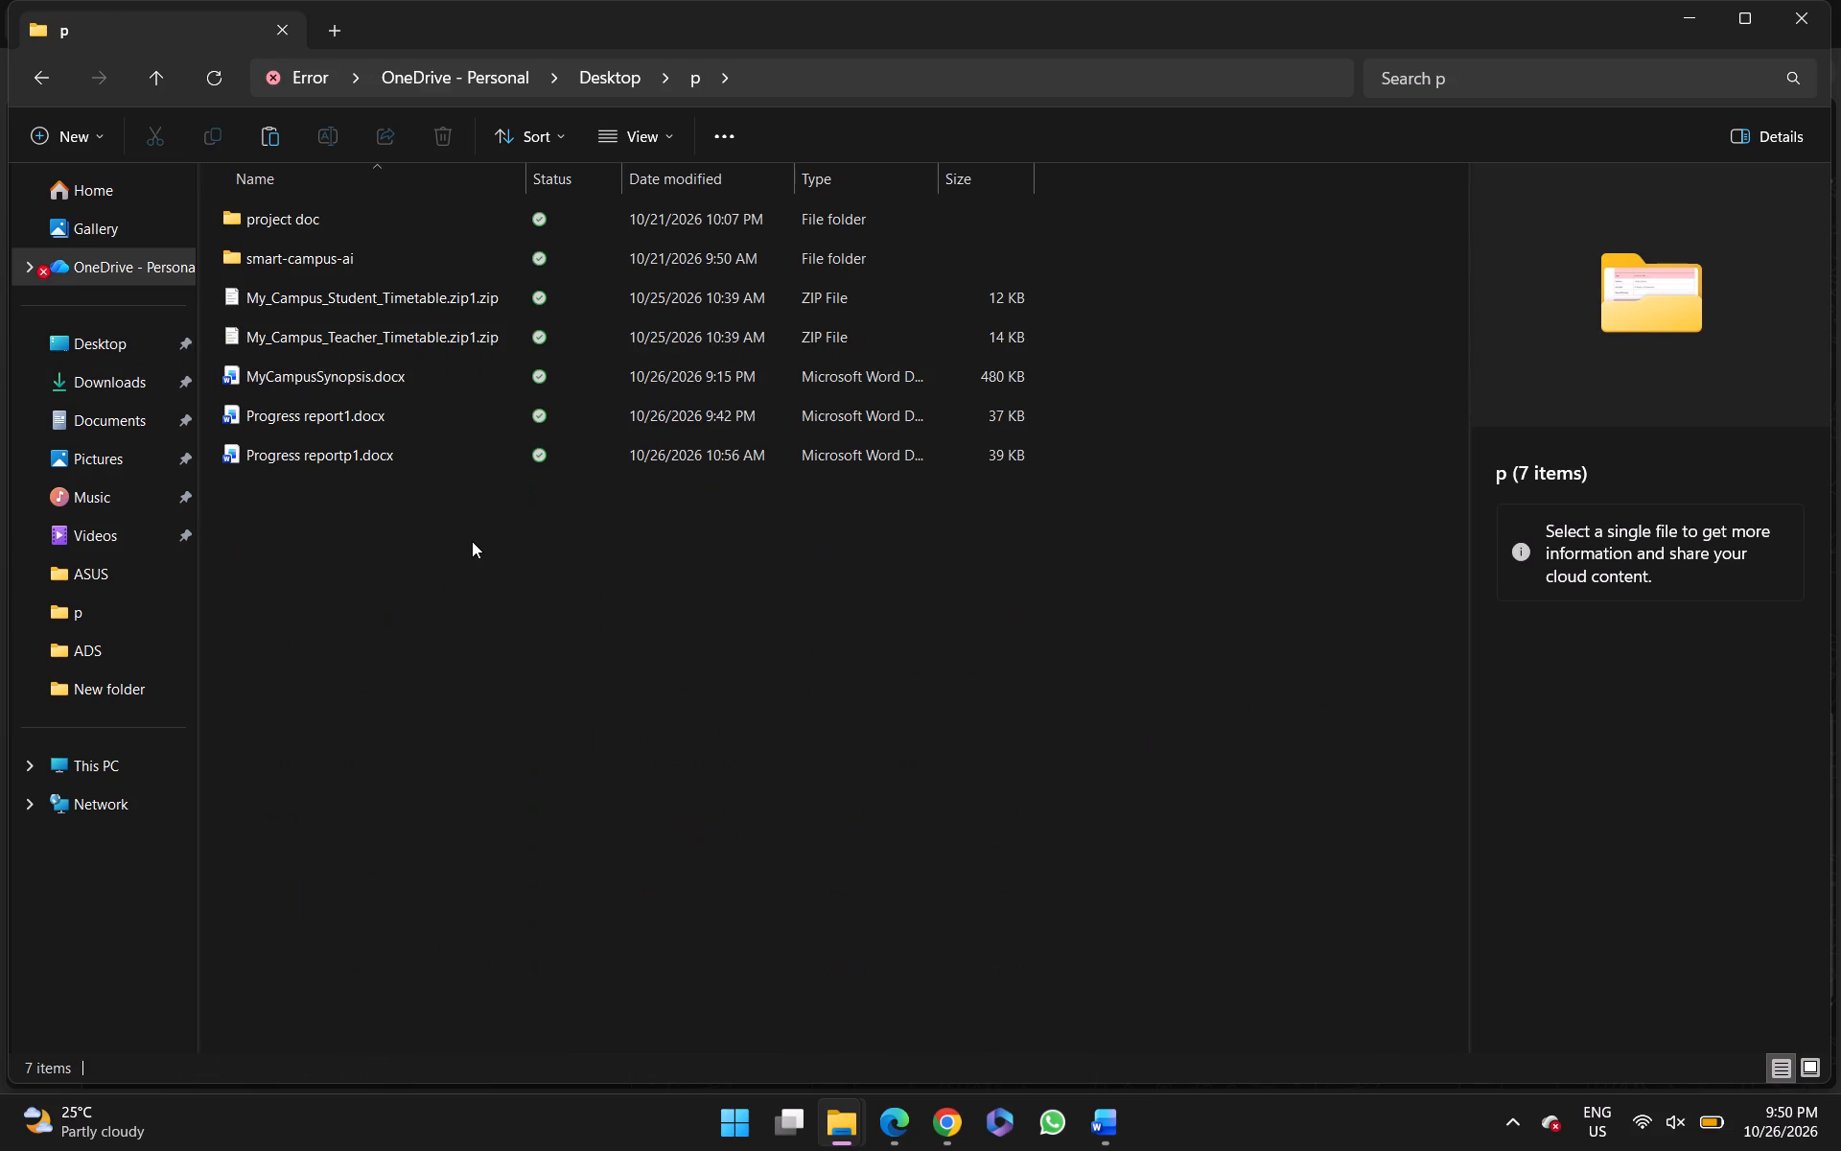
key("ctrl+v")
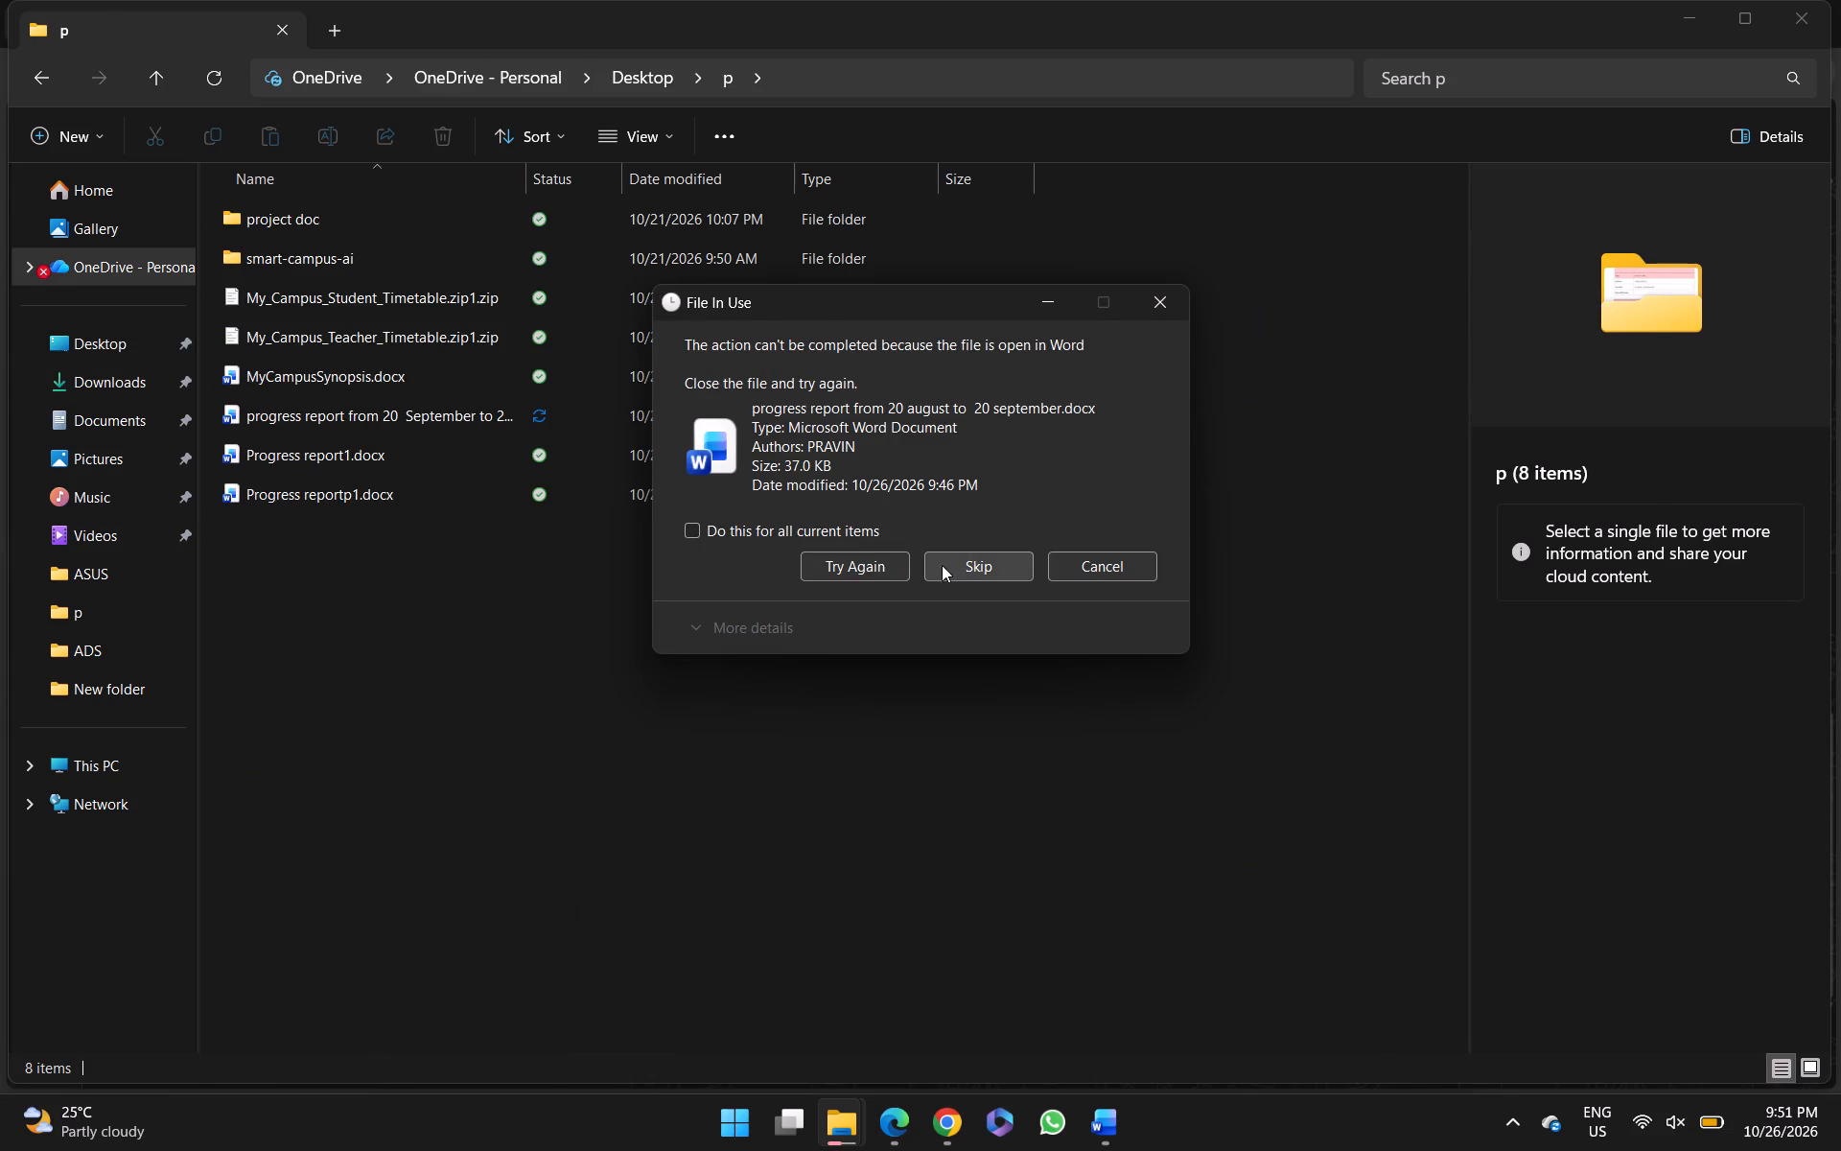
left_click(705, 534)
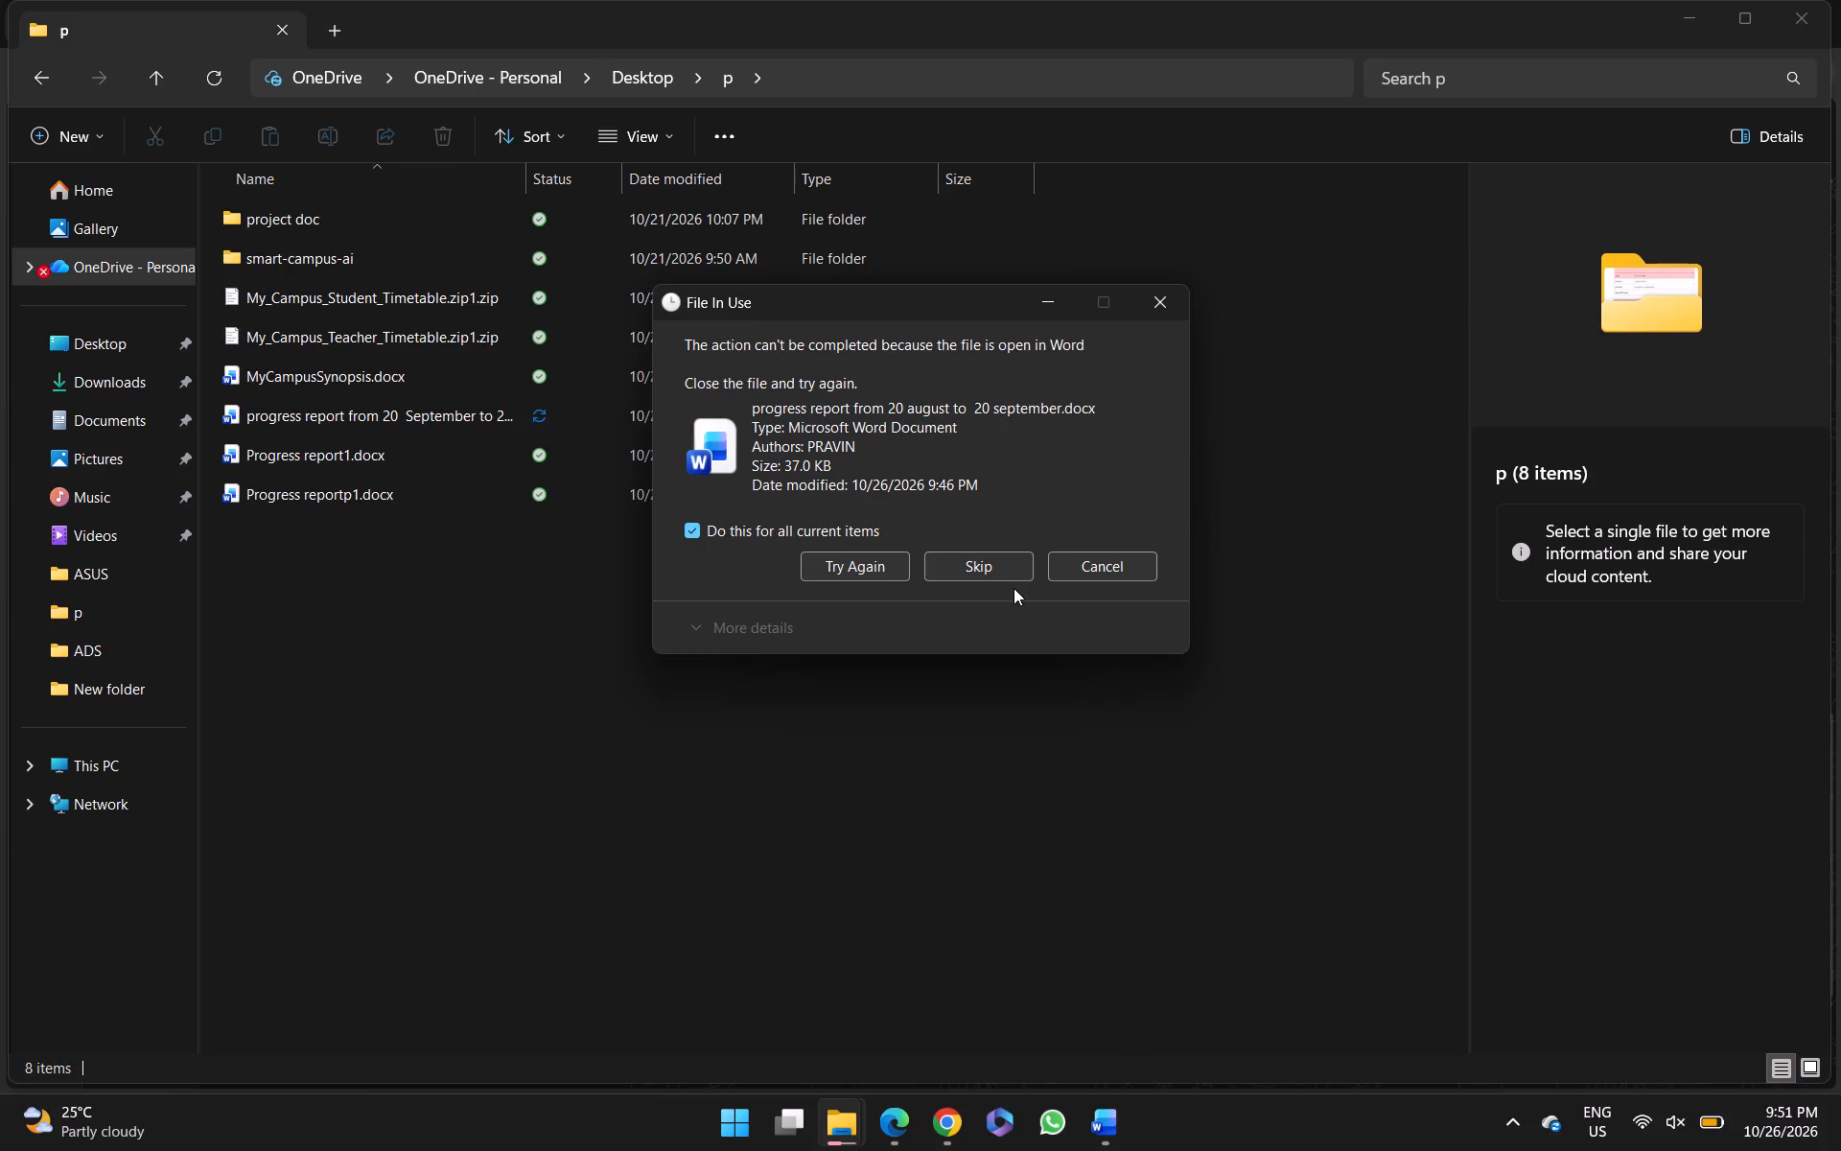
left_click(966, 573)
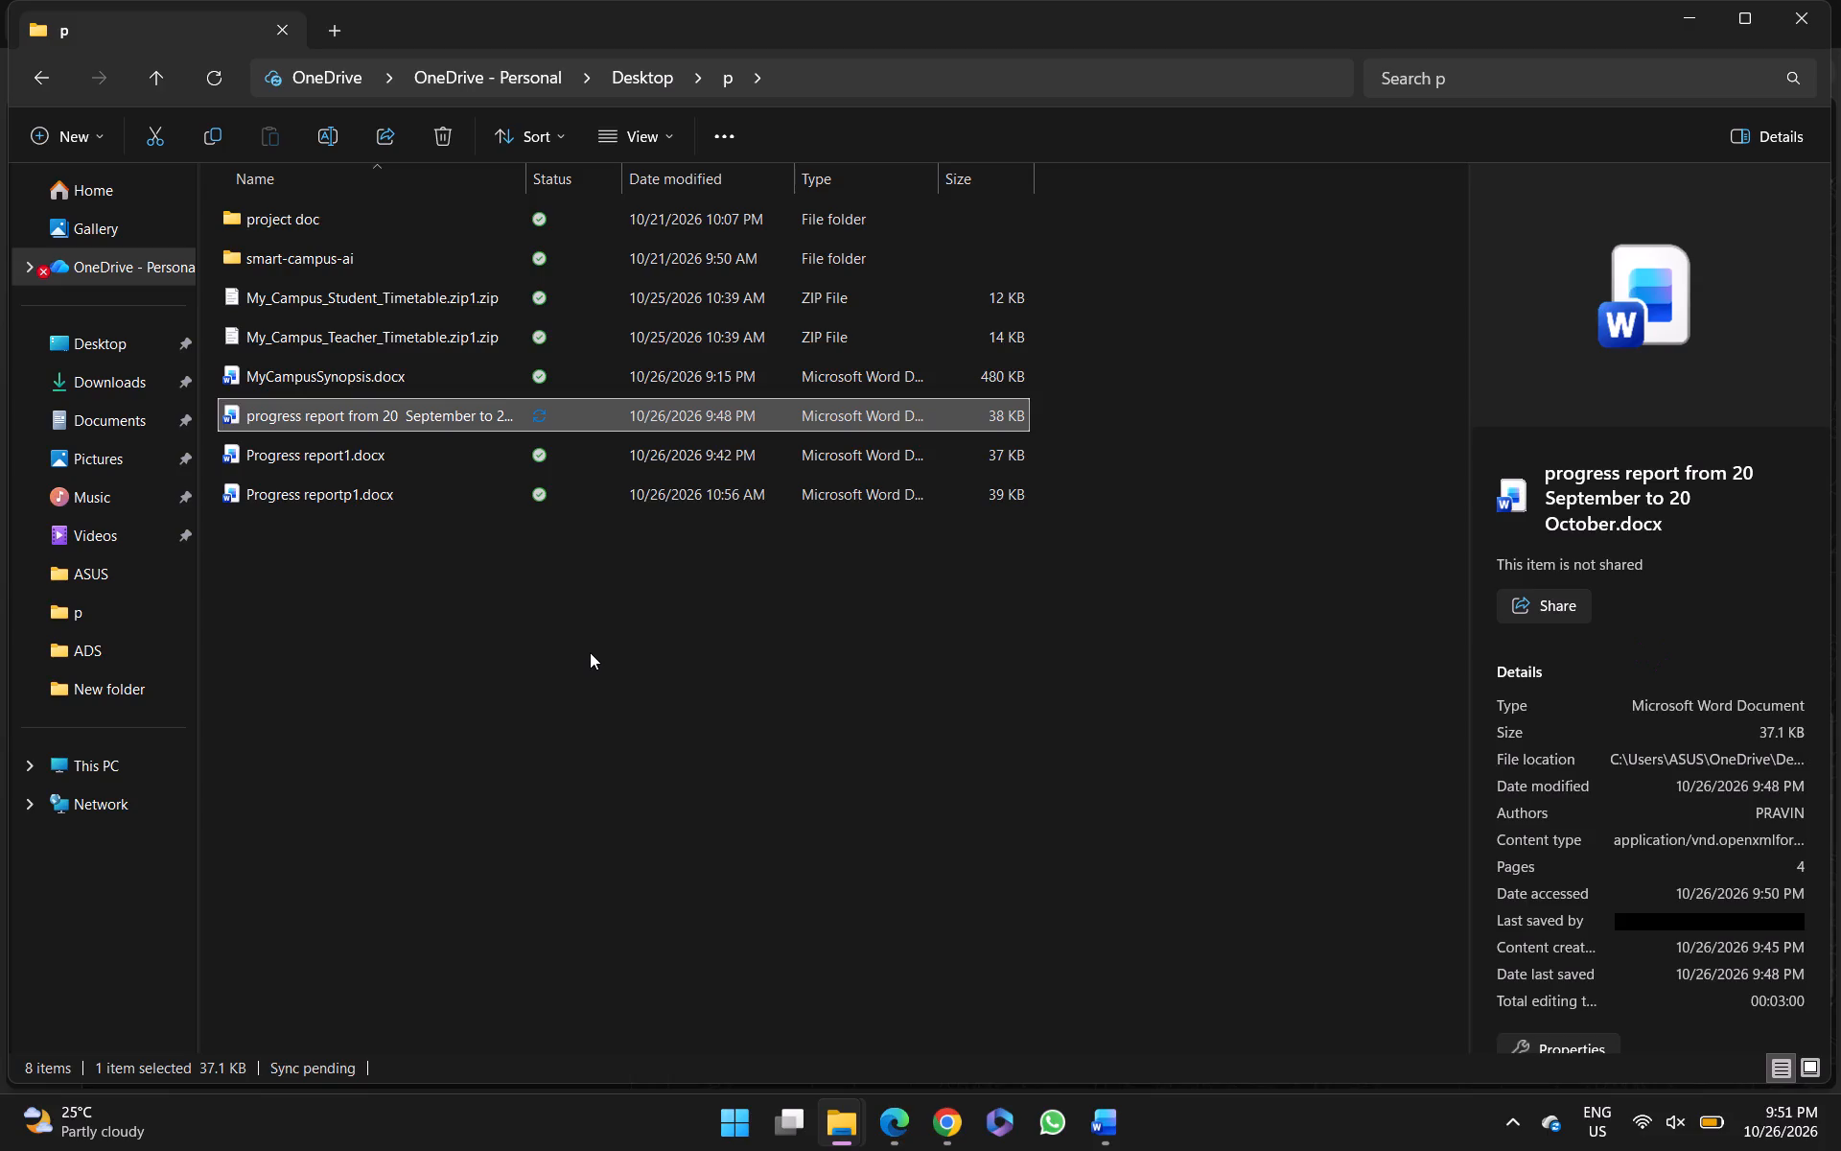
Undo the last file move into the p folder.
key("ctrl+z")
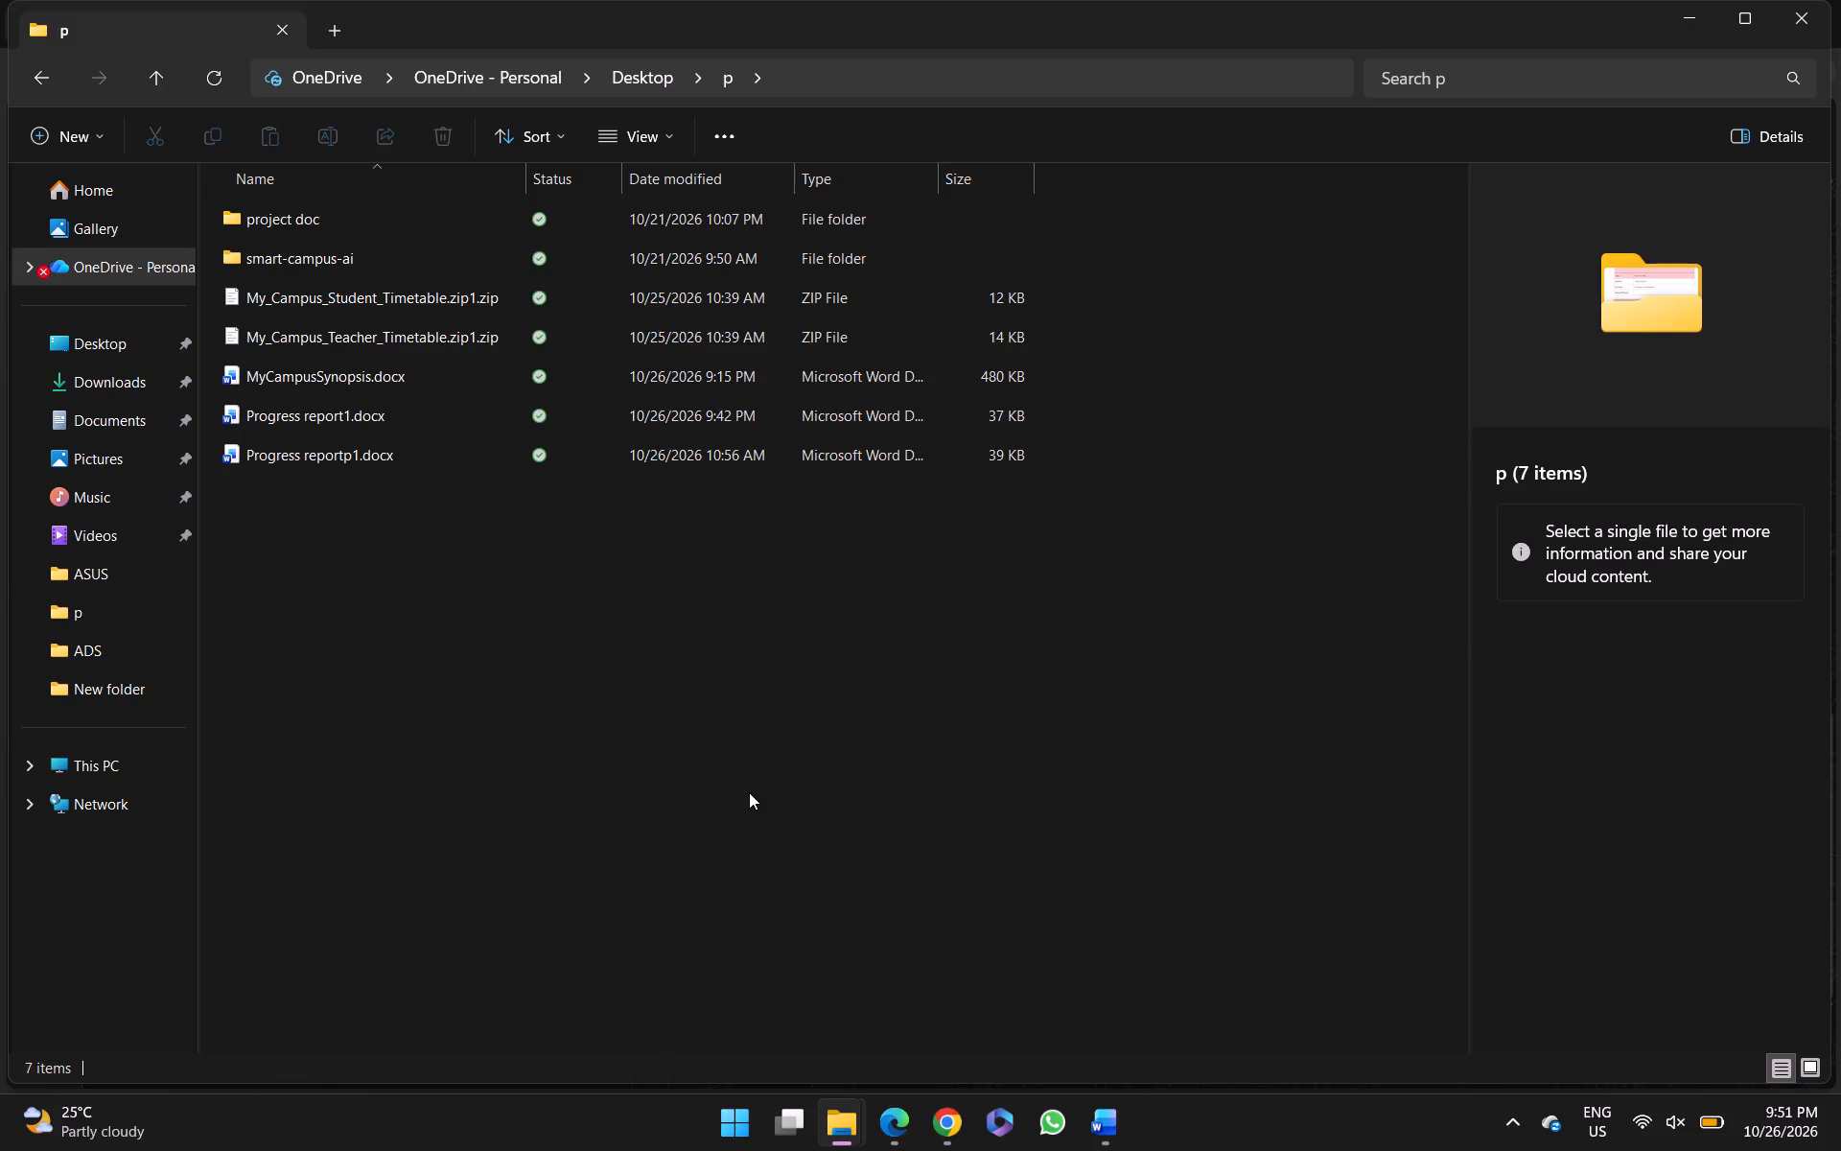
Switch to Word, save the MyCampus_Progress_Report_August_to_October document and close it.
left_click(1119, 1120)
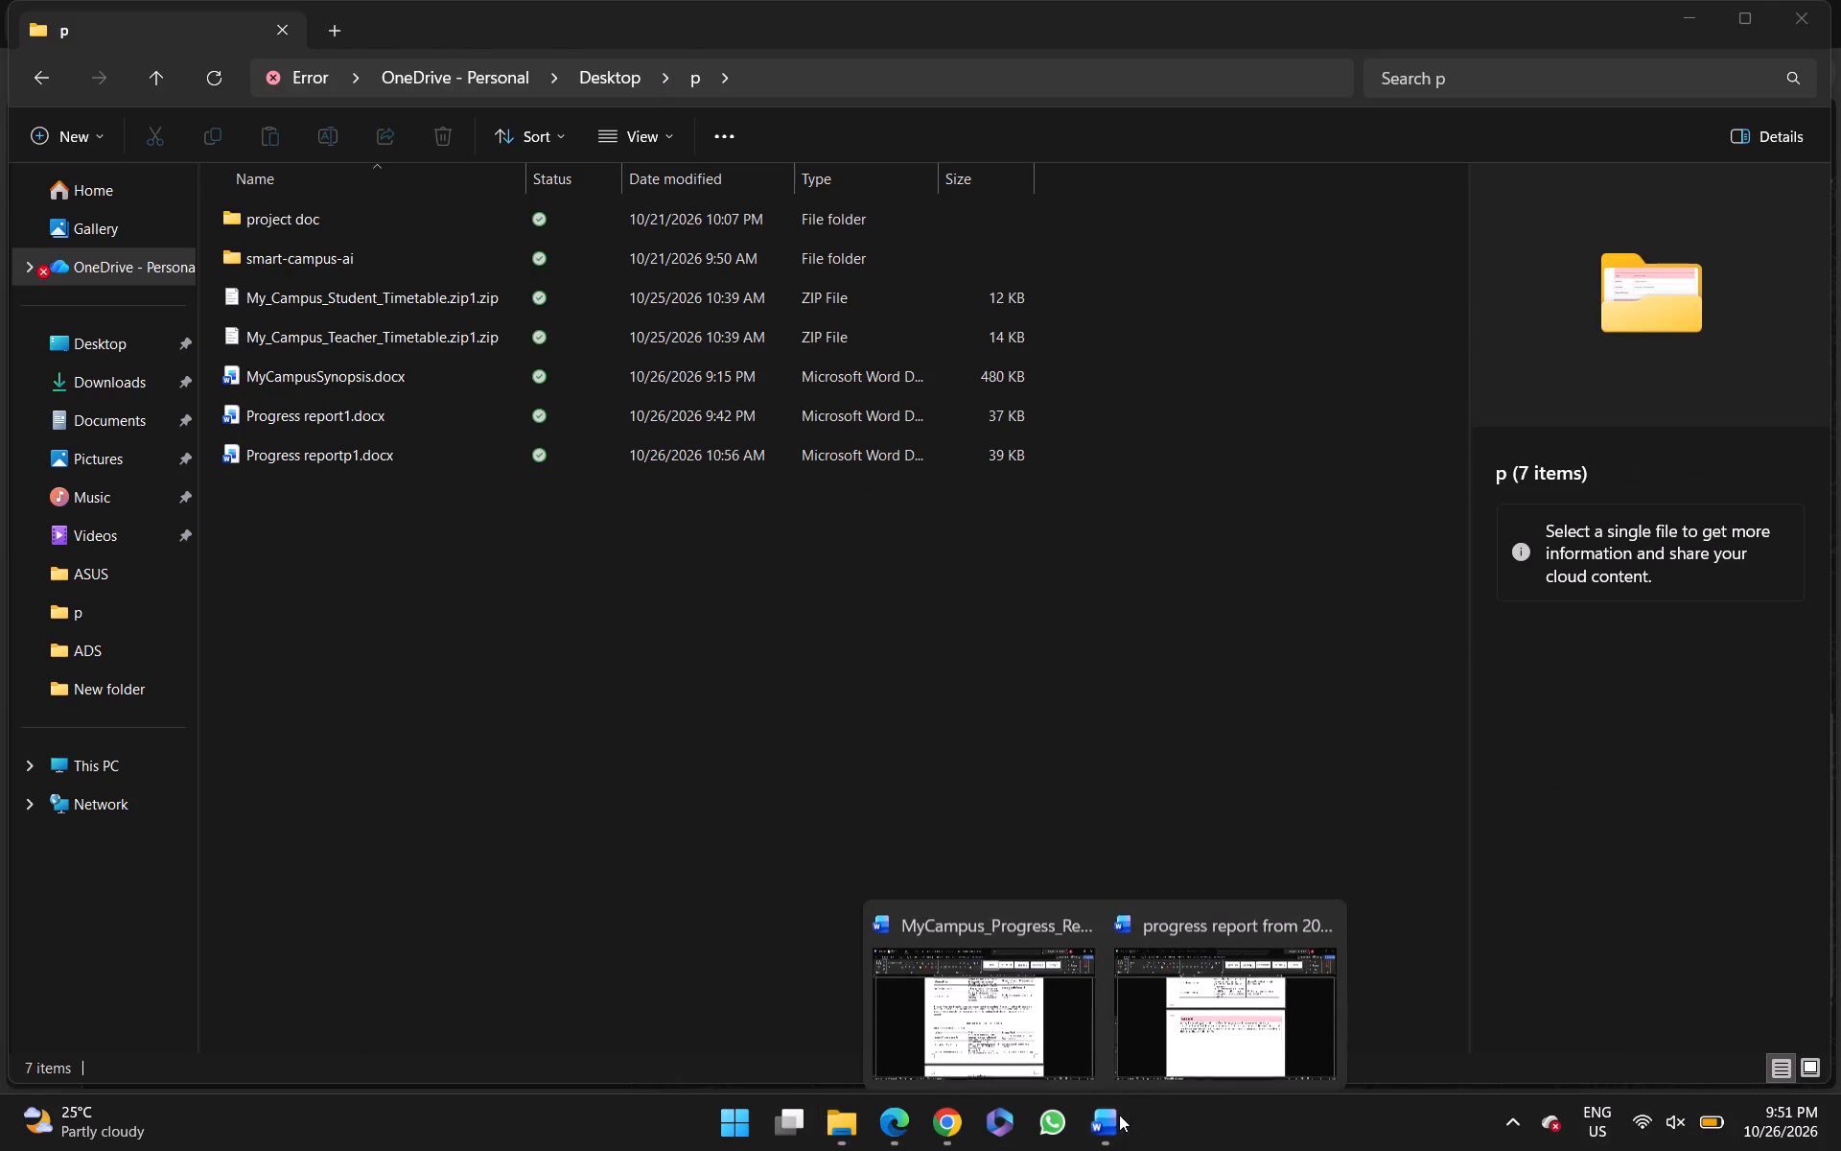
left_click(1036, 1010)
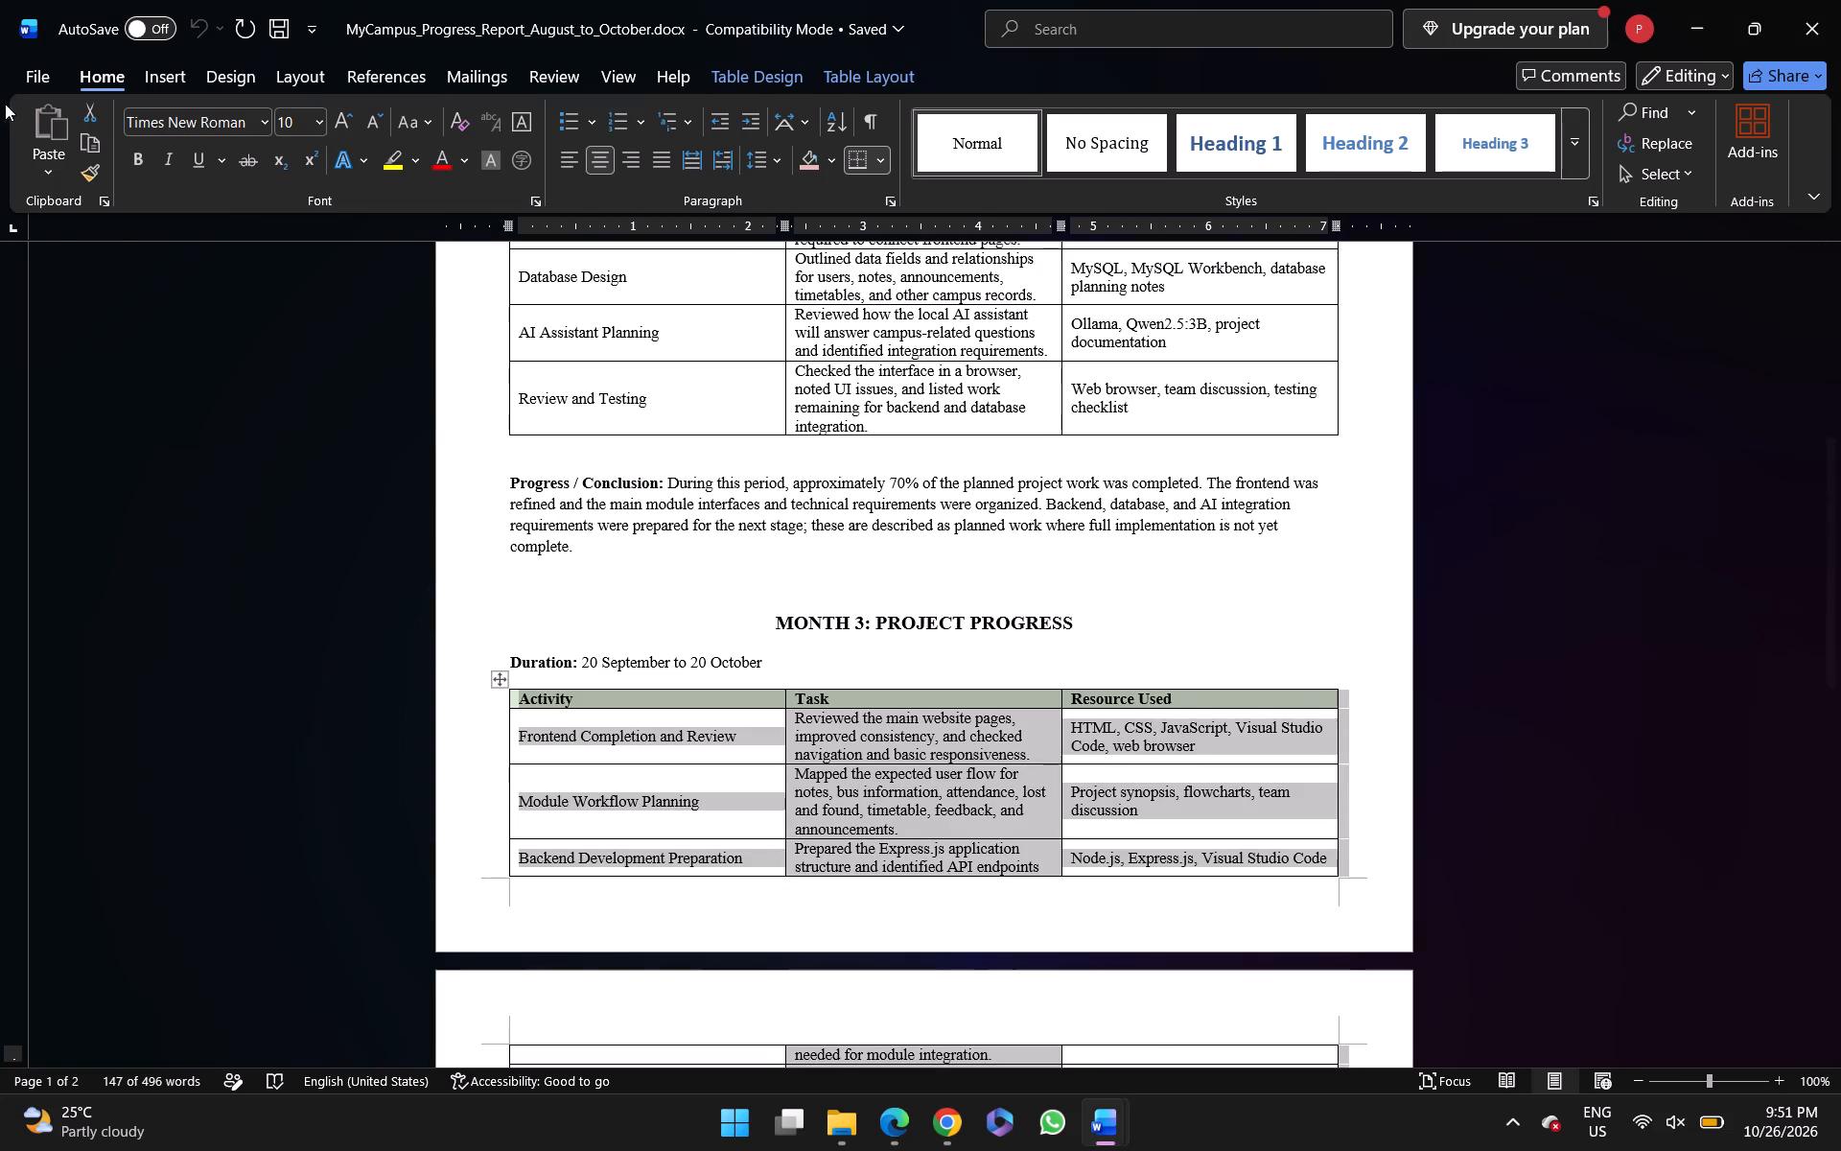
left_click(10, 83)
left_click(85, 405)
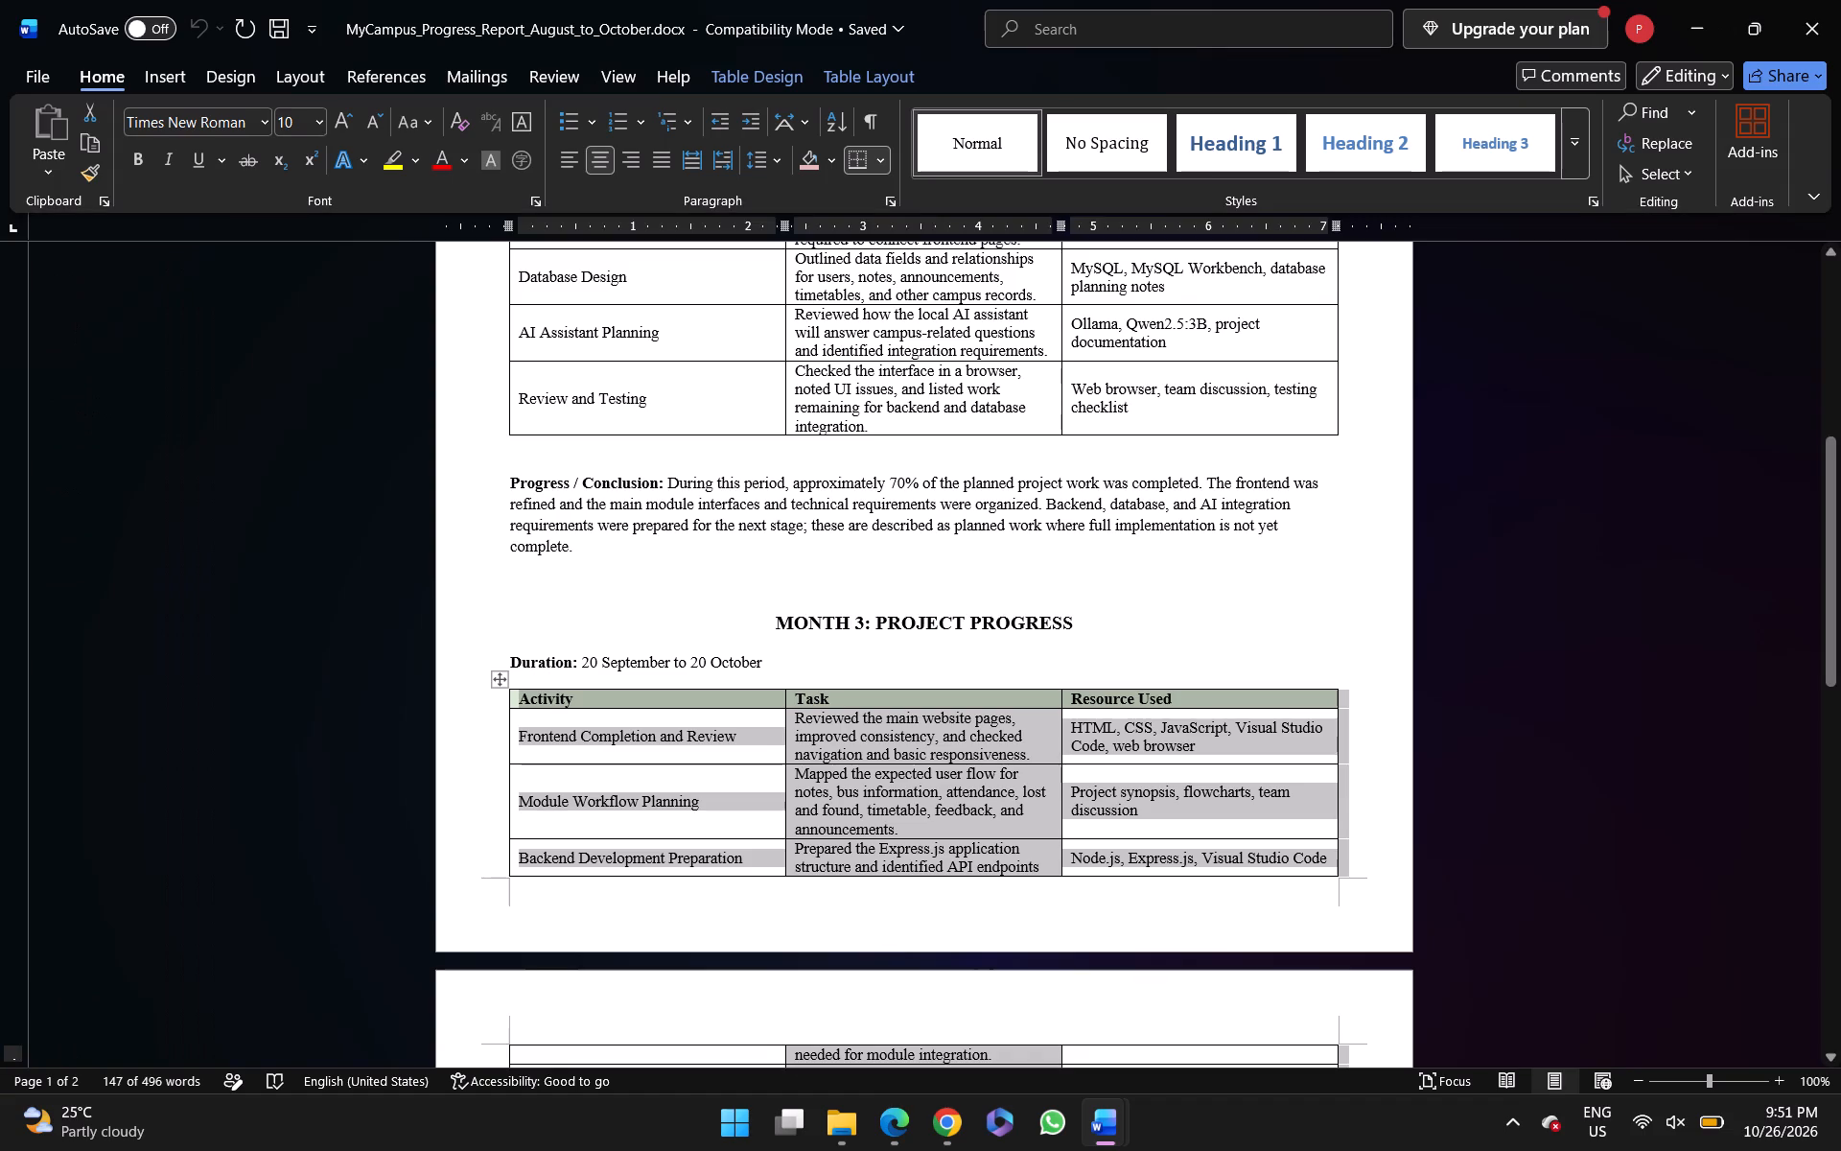
left_click(1840, 5)
Switch to the 20 August to 20 September progress report in Word, save it and close it.
left_click(1115, 1150)
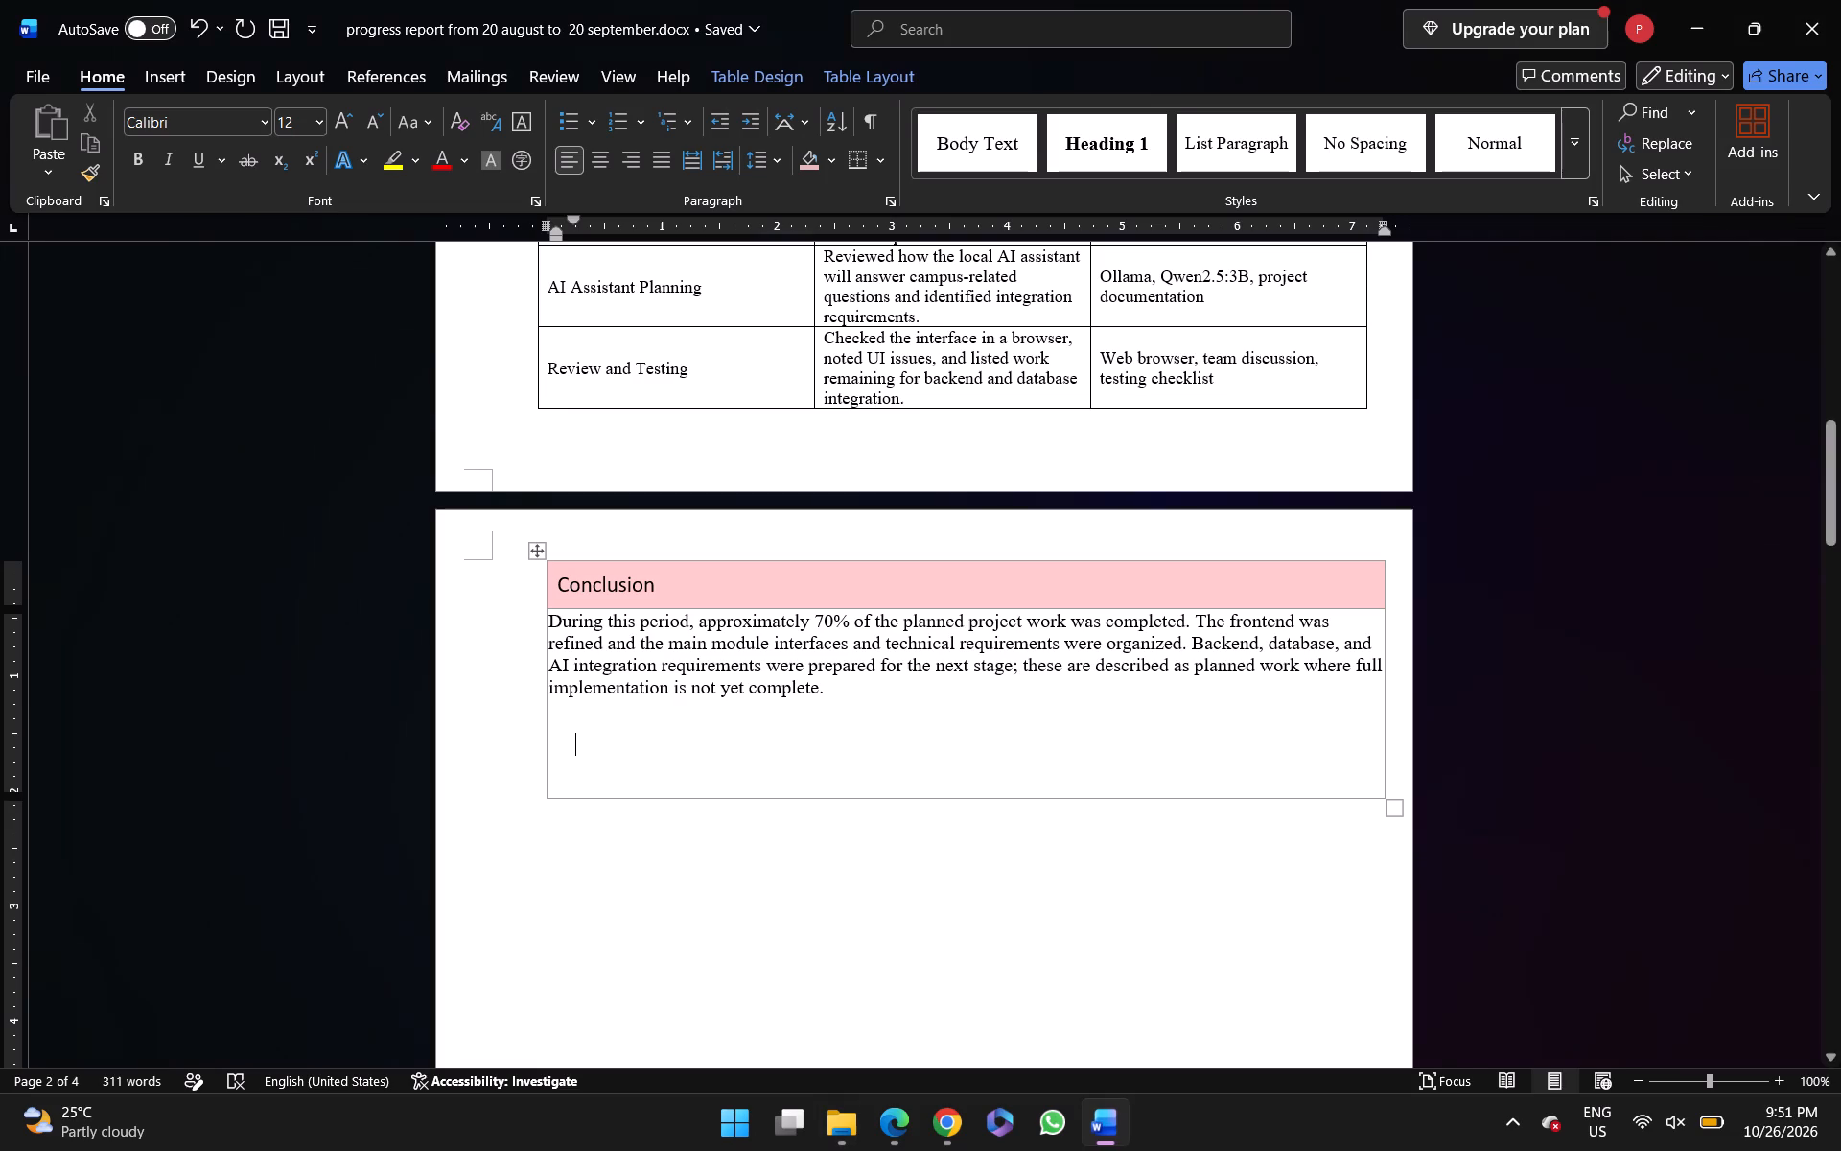
left_click(39, 82)
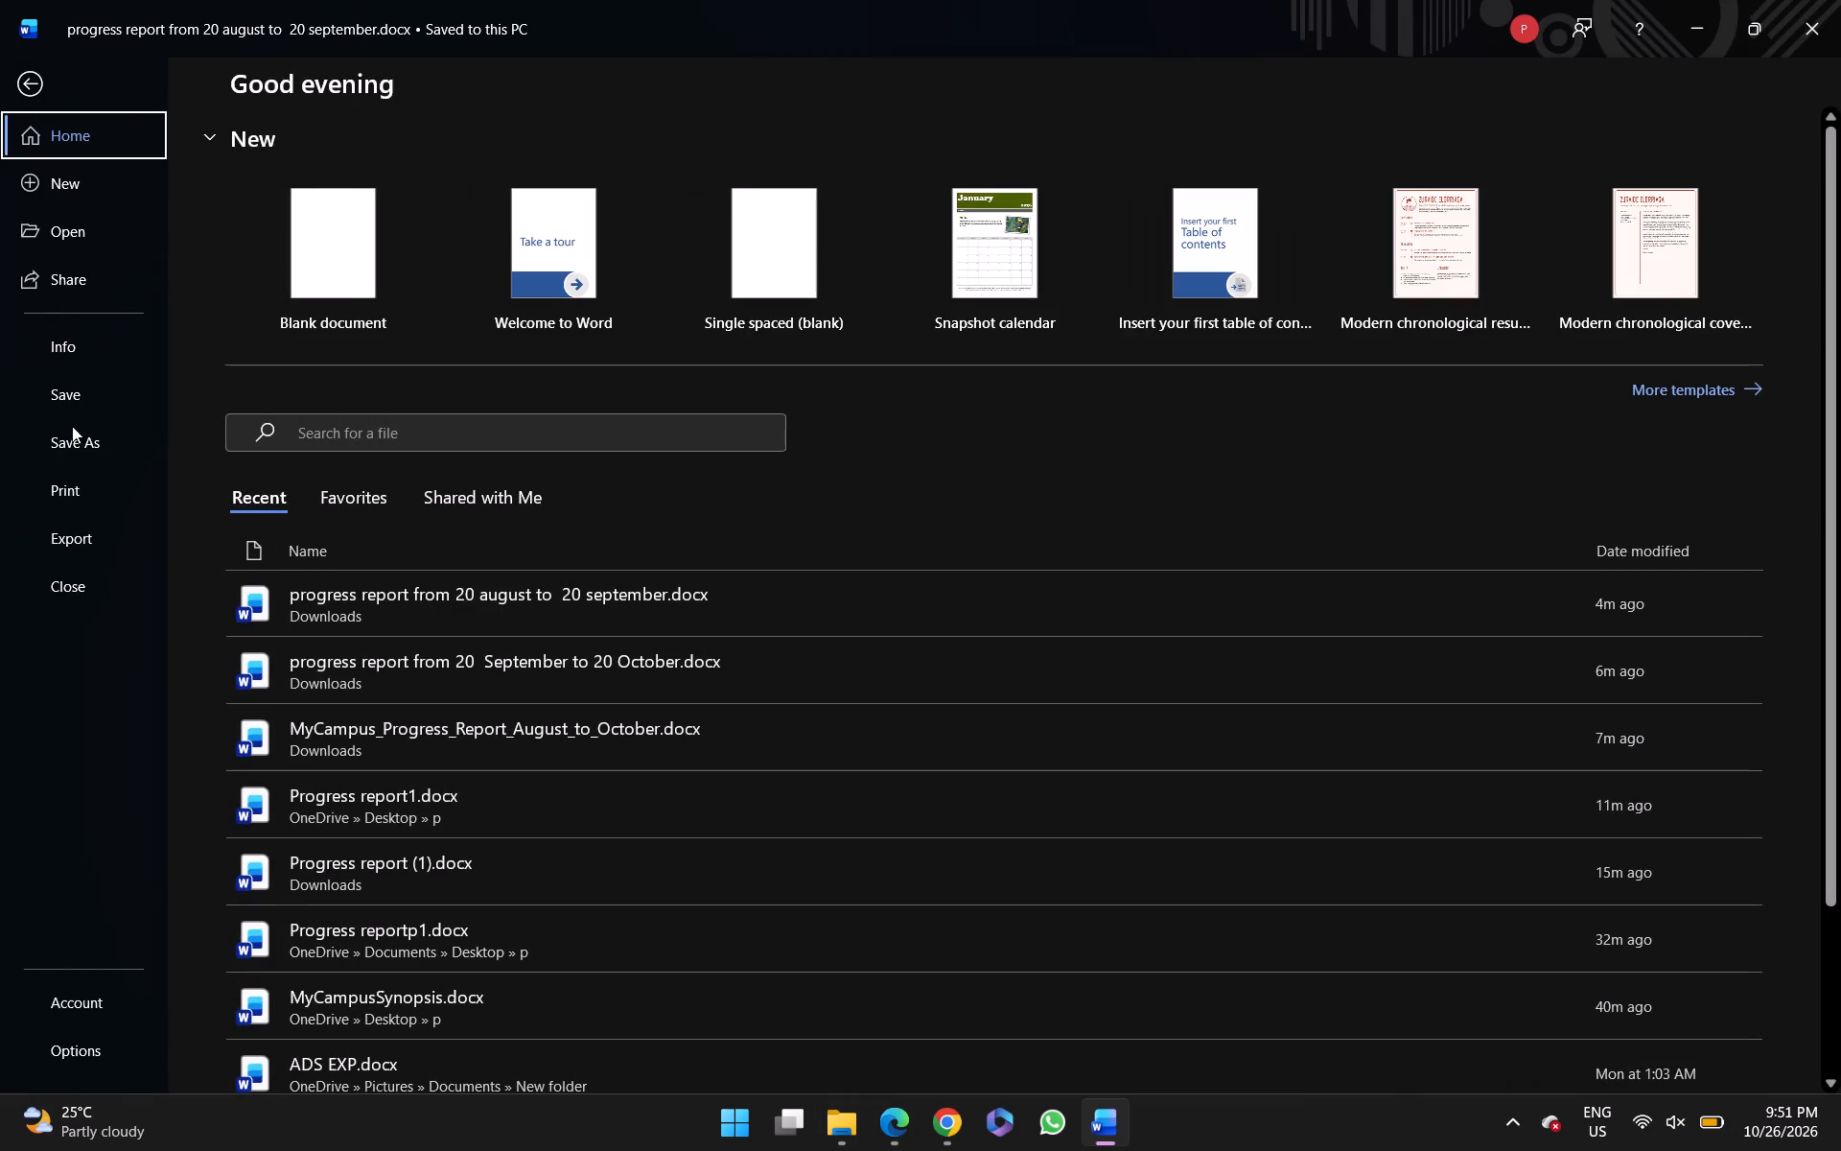
left_click(67, 392)
left_click(1809, 18)
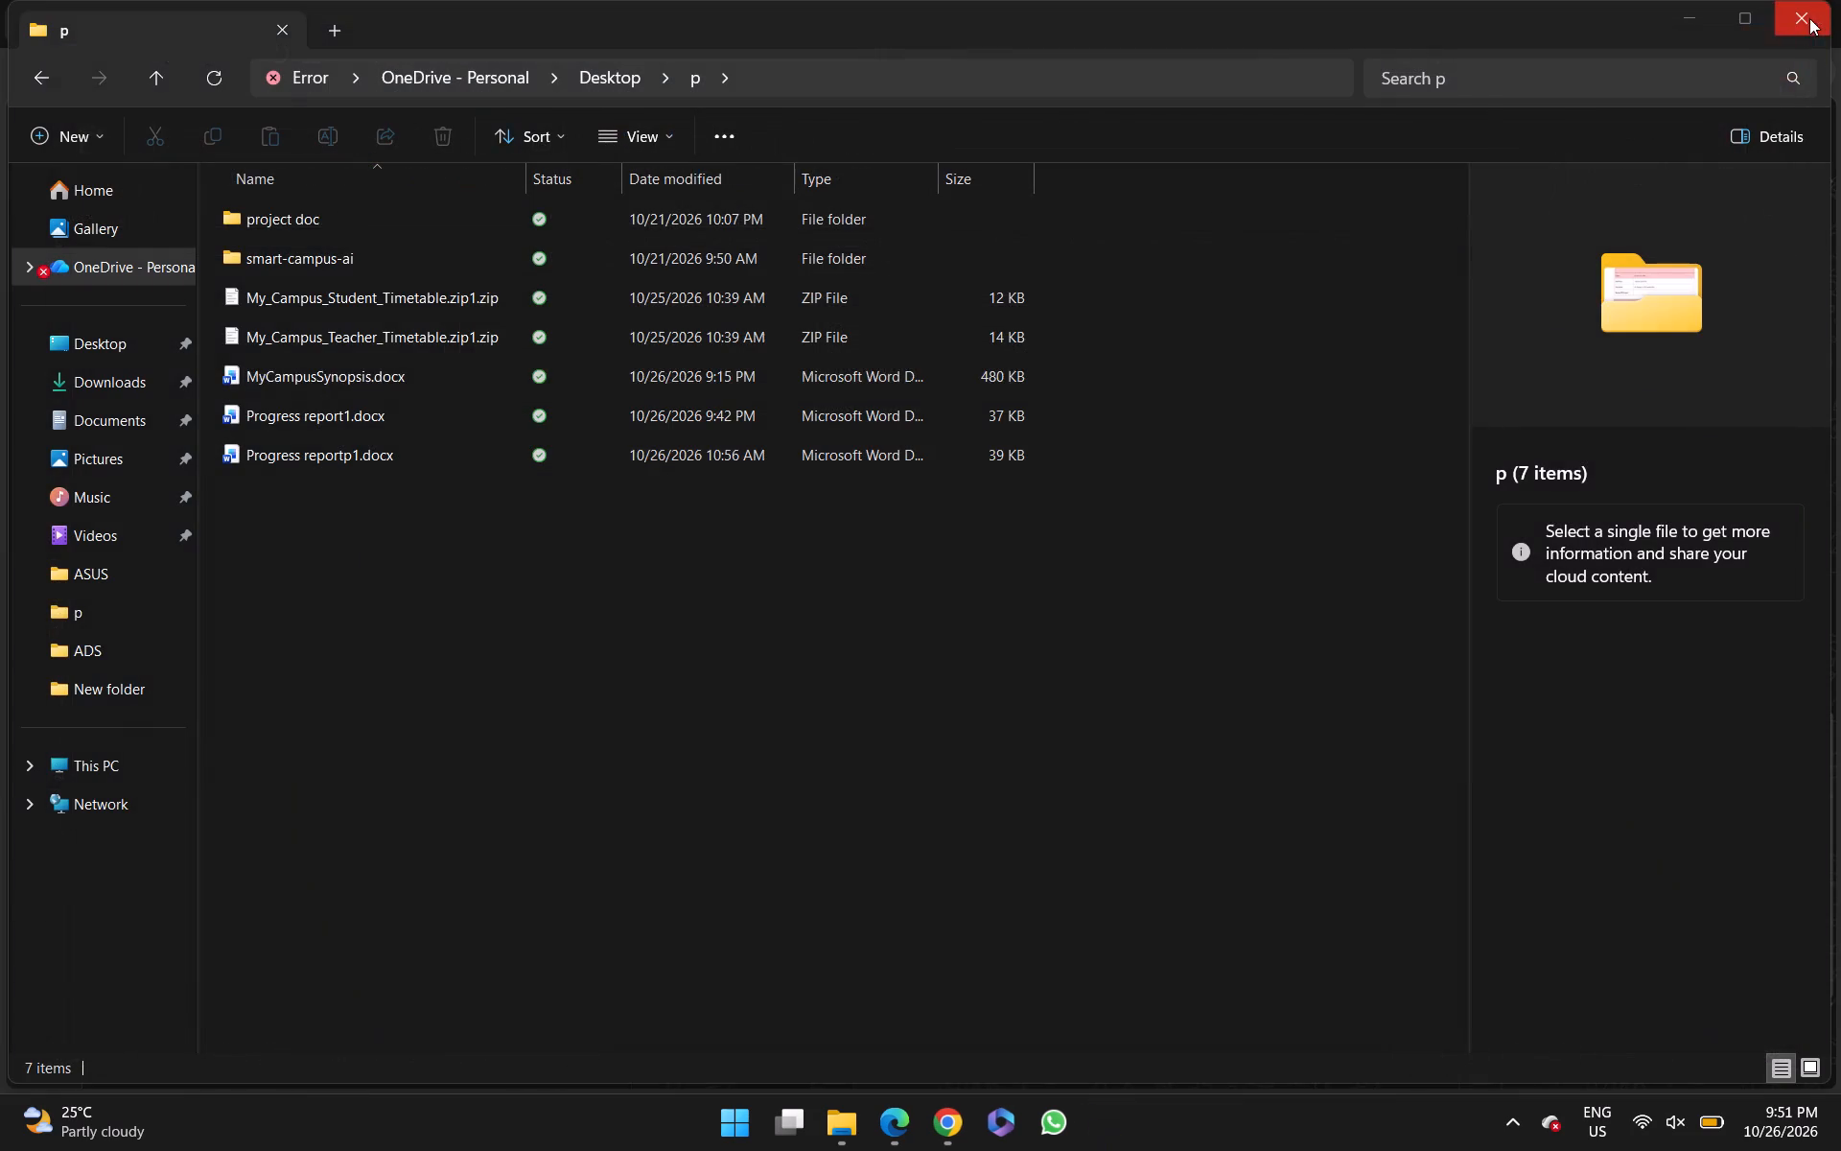
Move the 20 August–20 September and 20 September–20 October progress reports from Downloads into the Desktop's p folder.
left_click(74, 369)
left_click(658, 261)
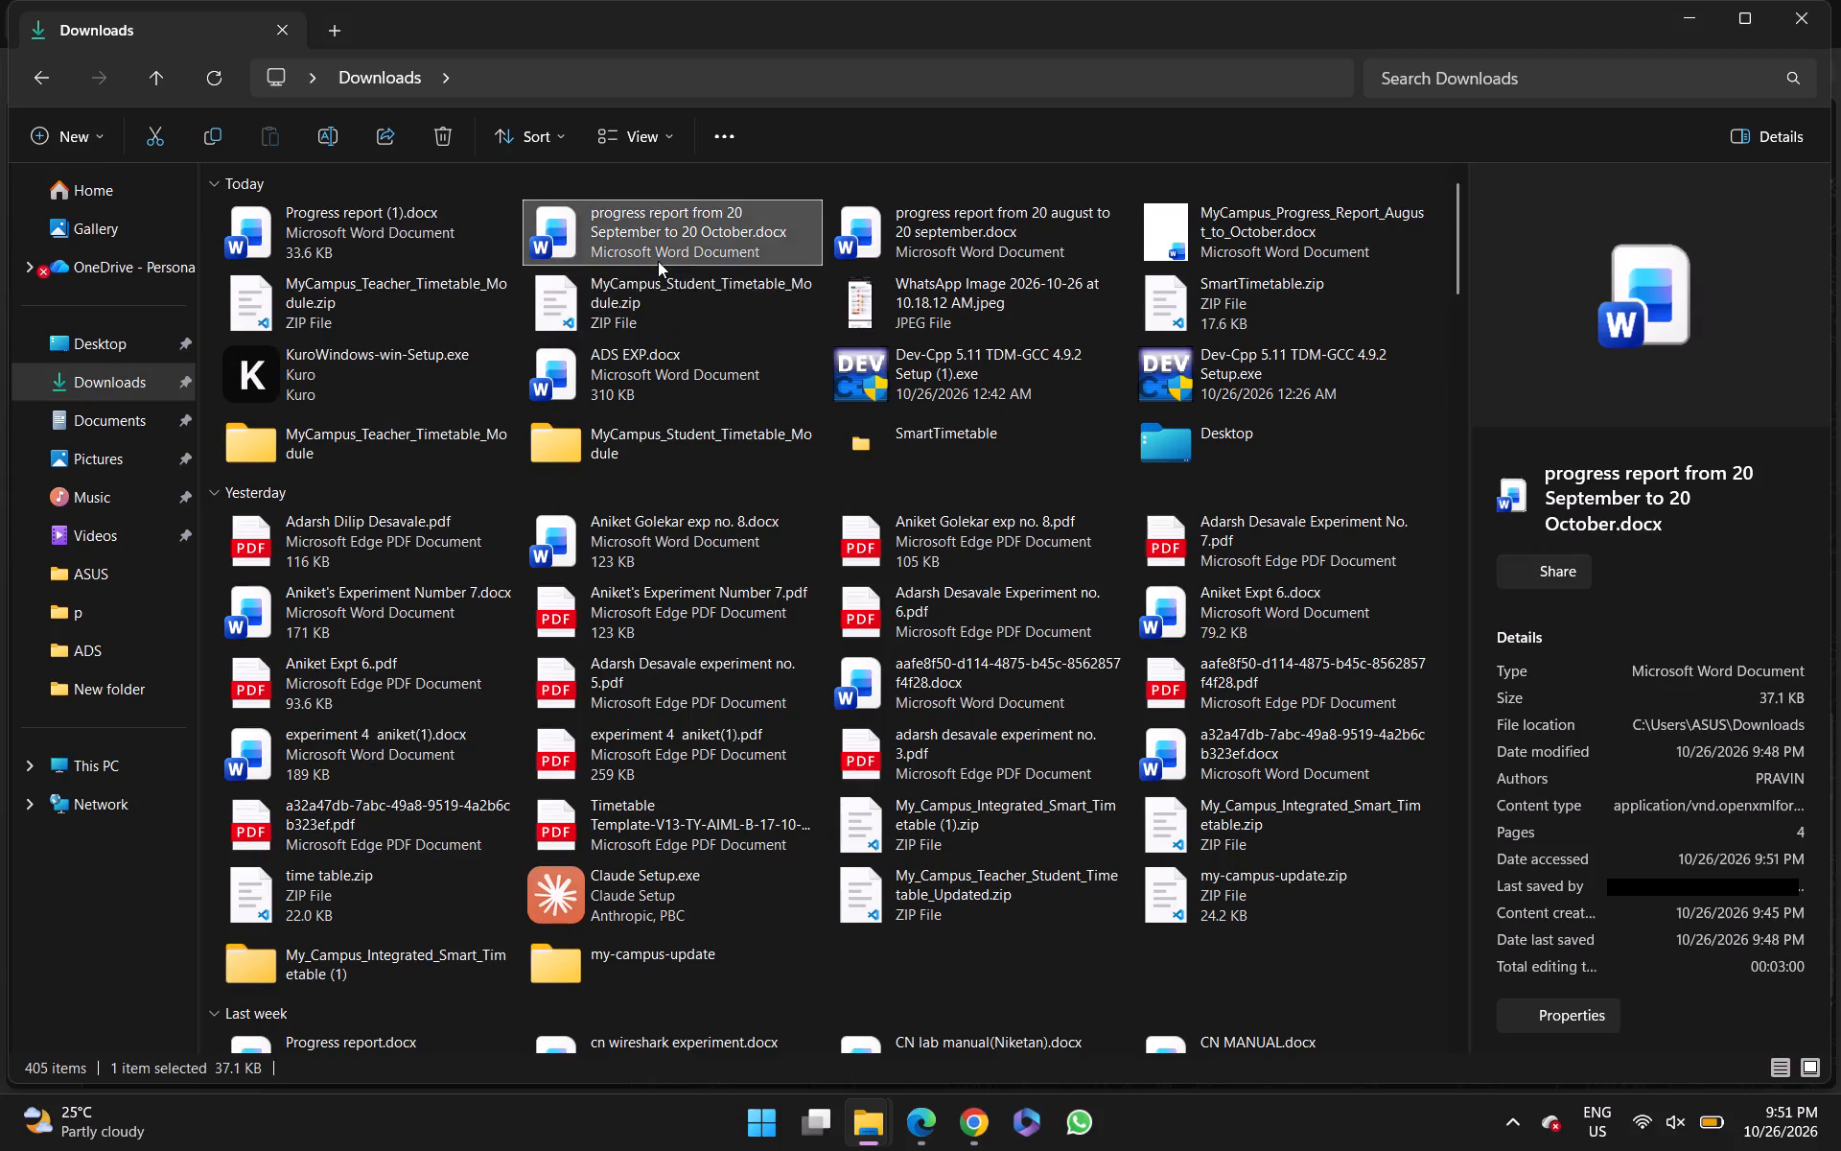
left_click(957, 243, "shift")
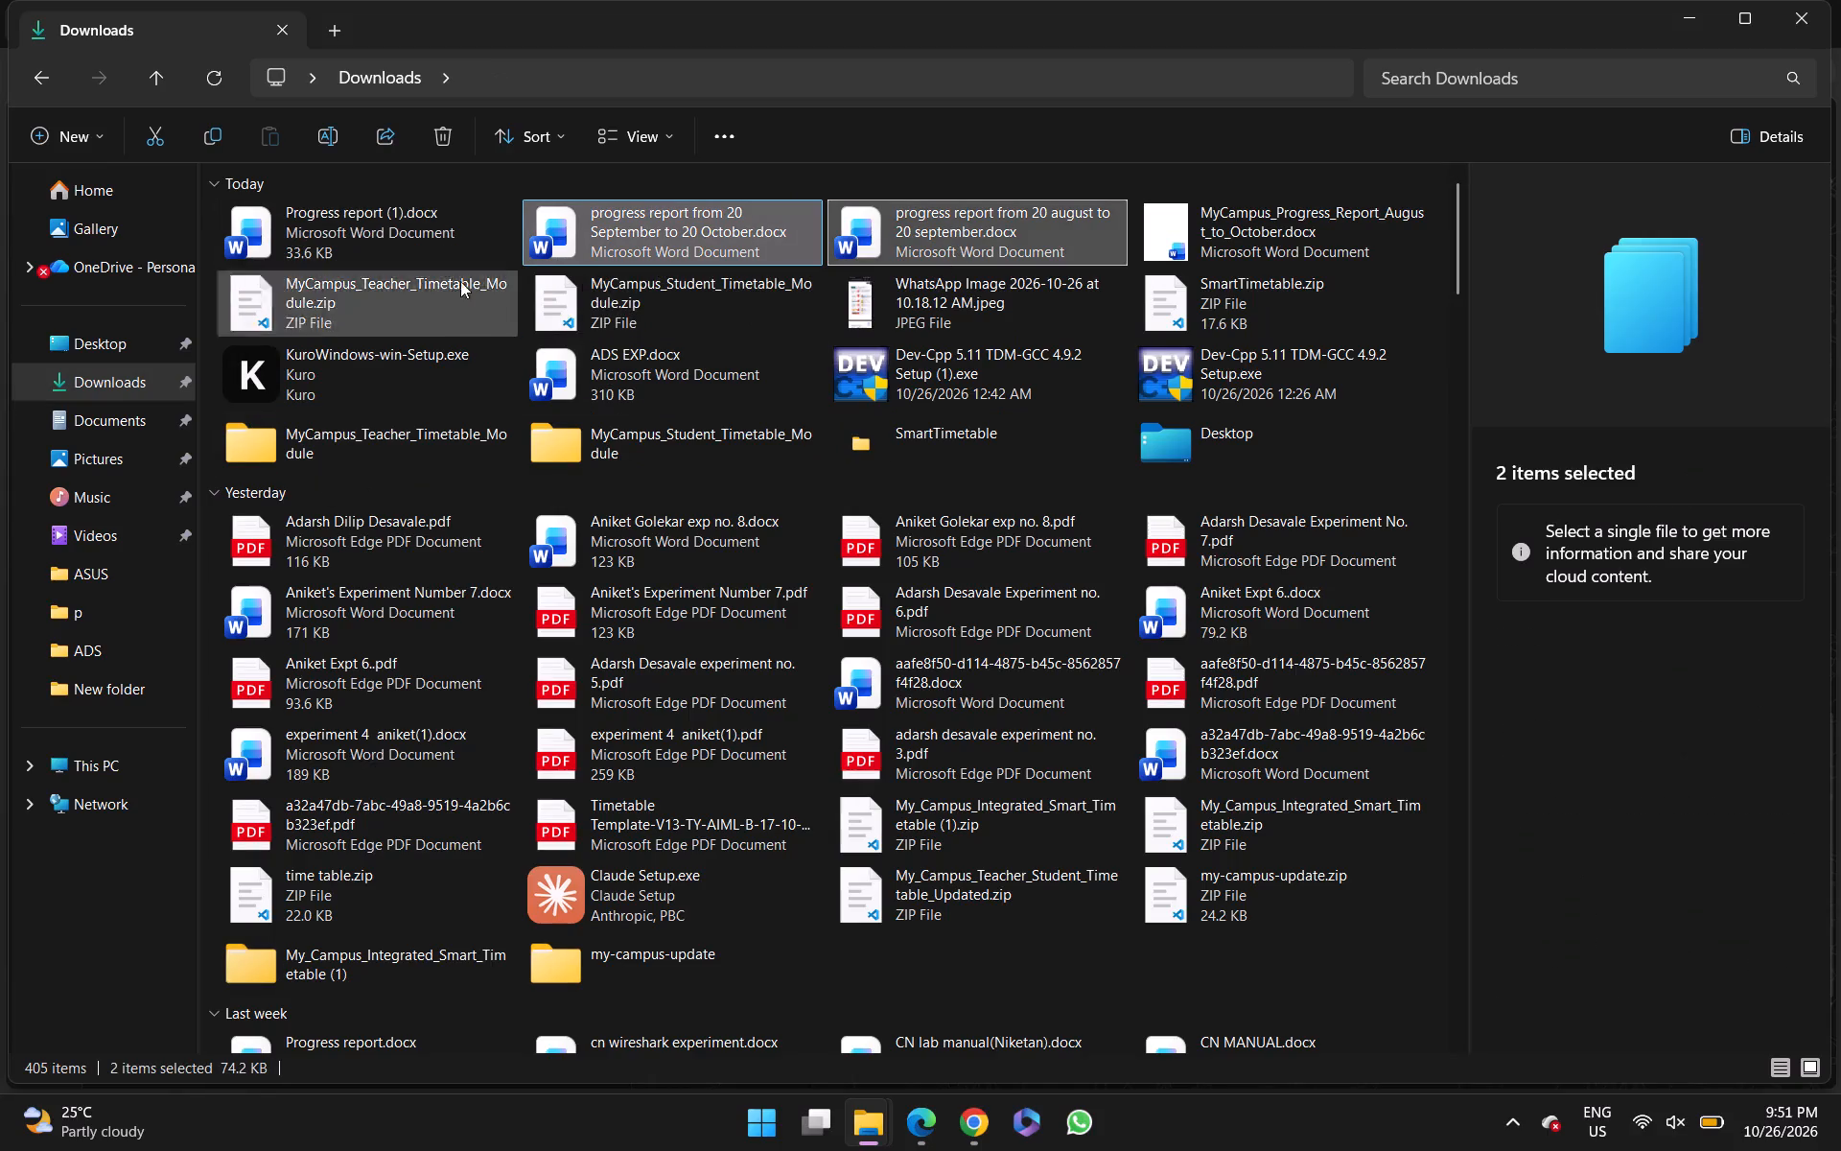
key("ctrl+x")
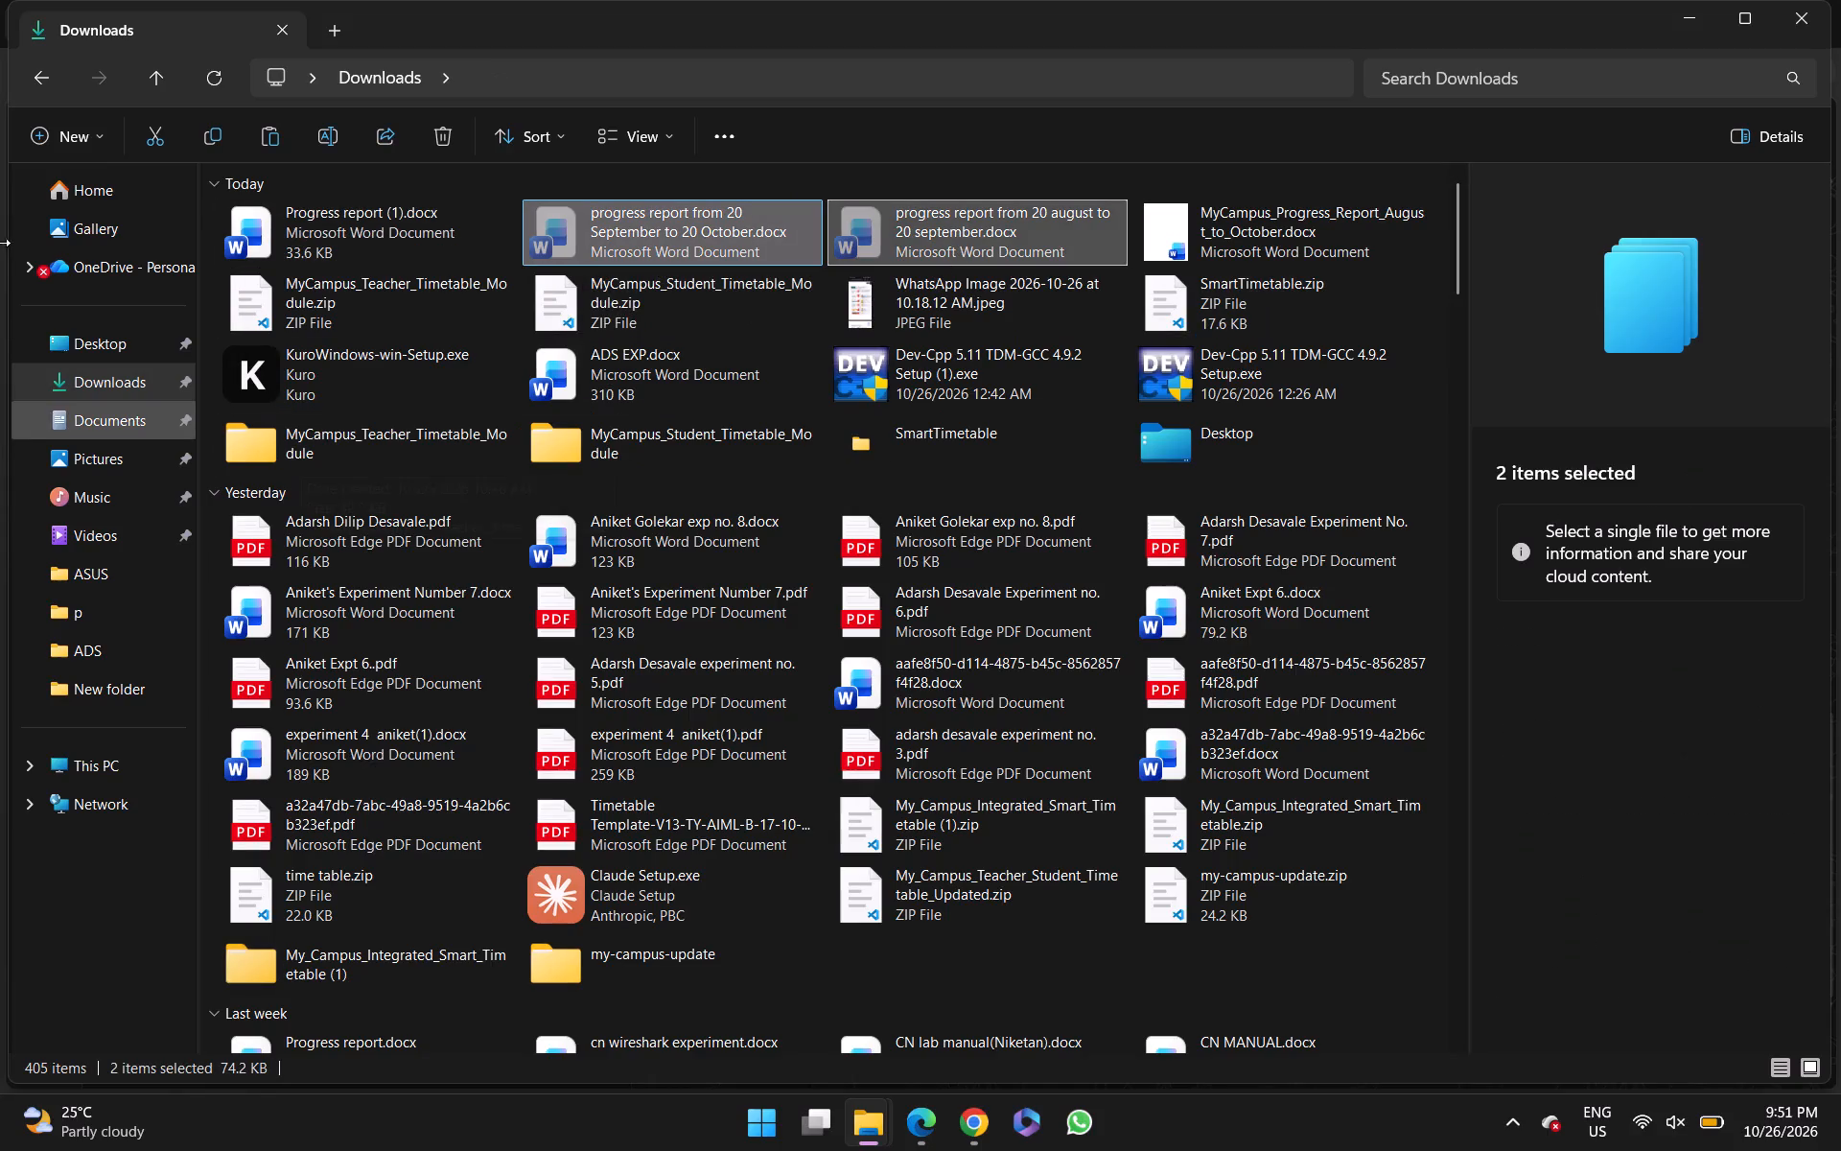
left_click(139, 333)
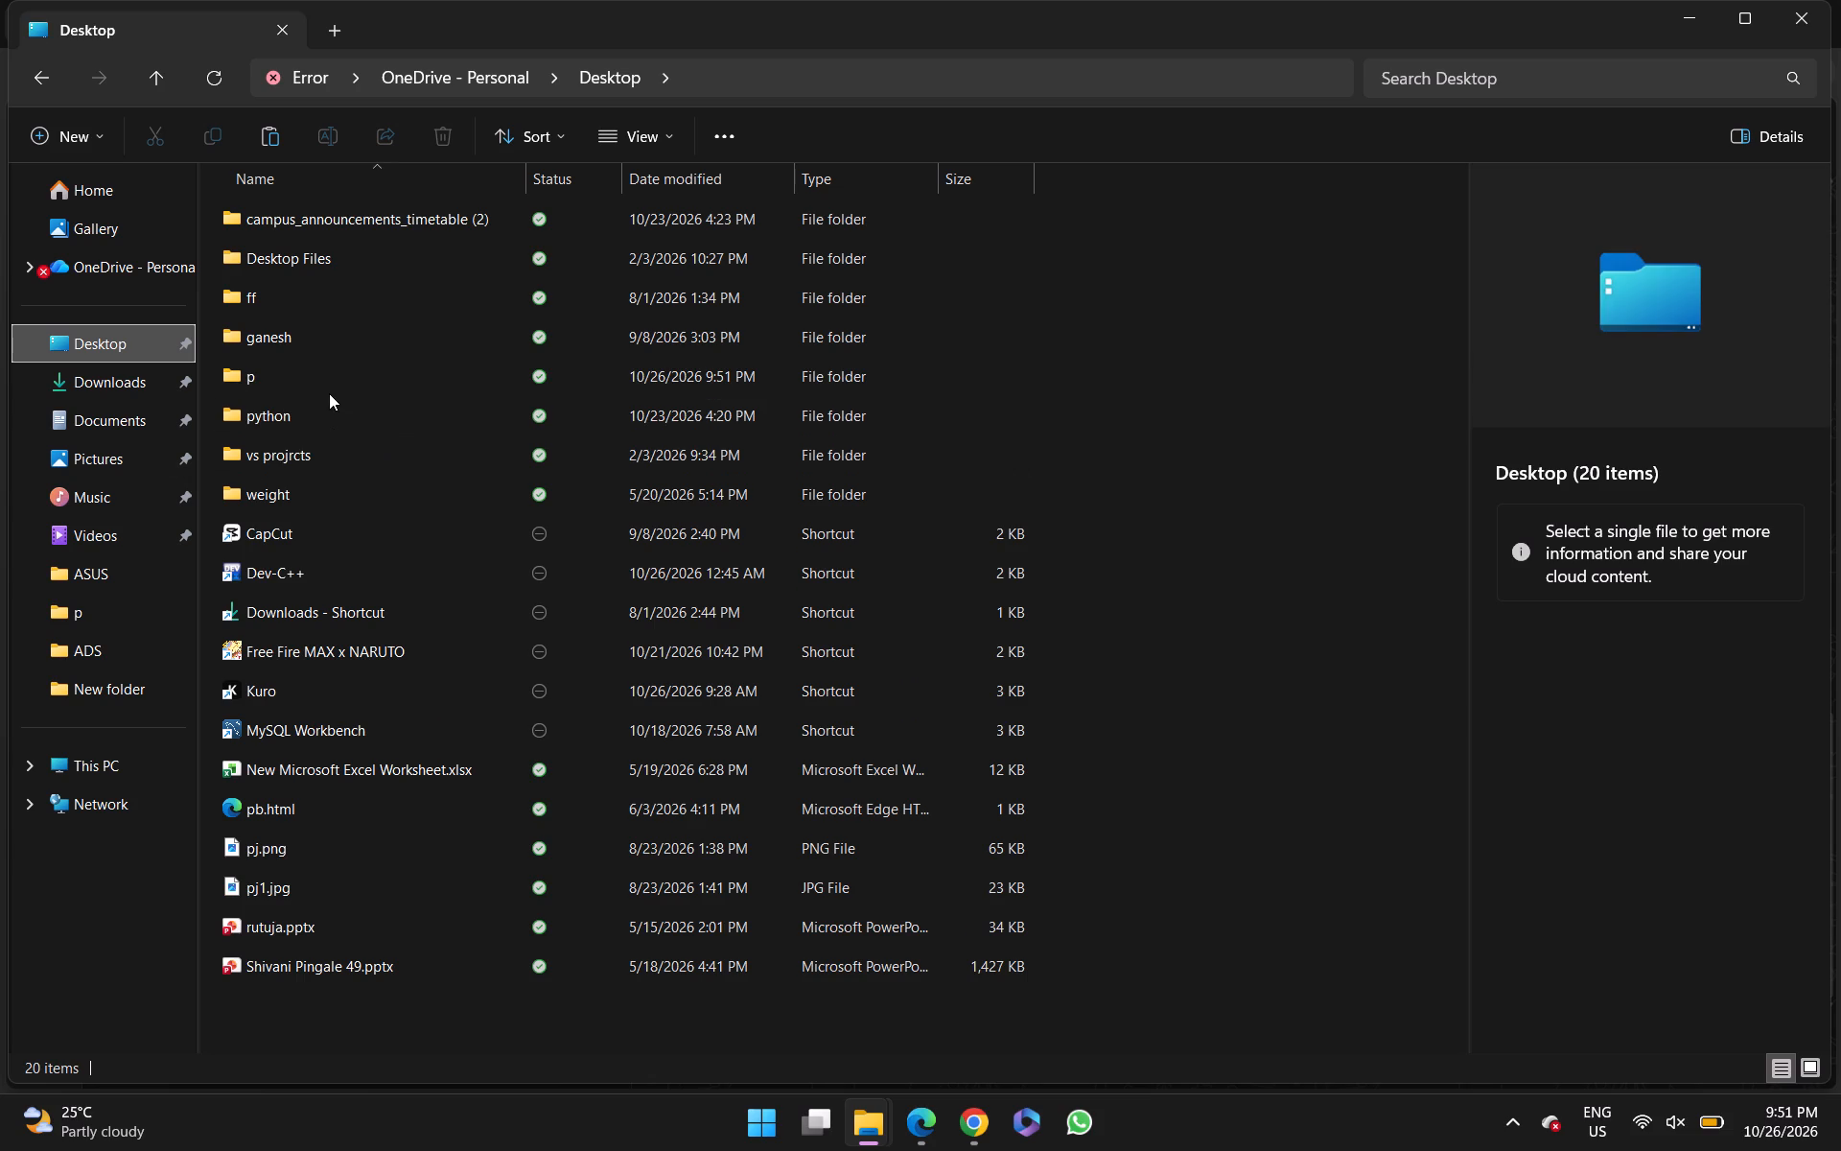
double_click(323, 387)
double_click(420, 710)
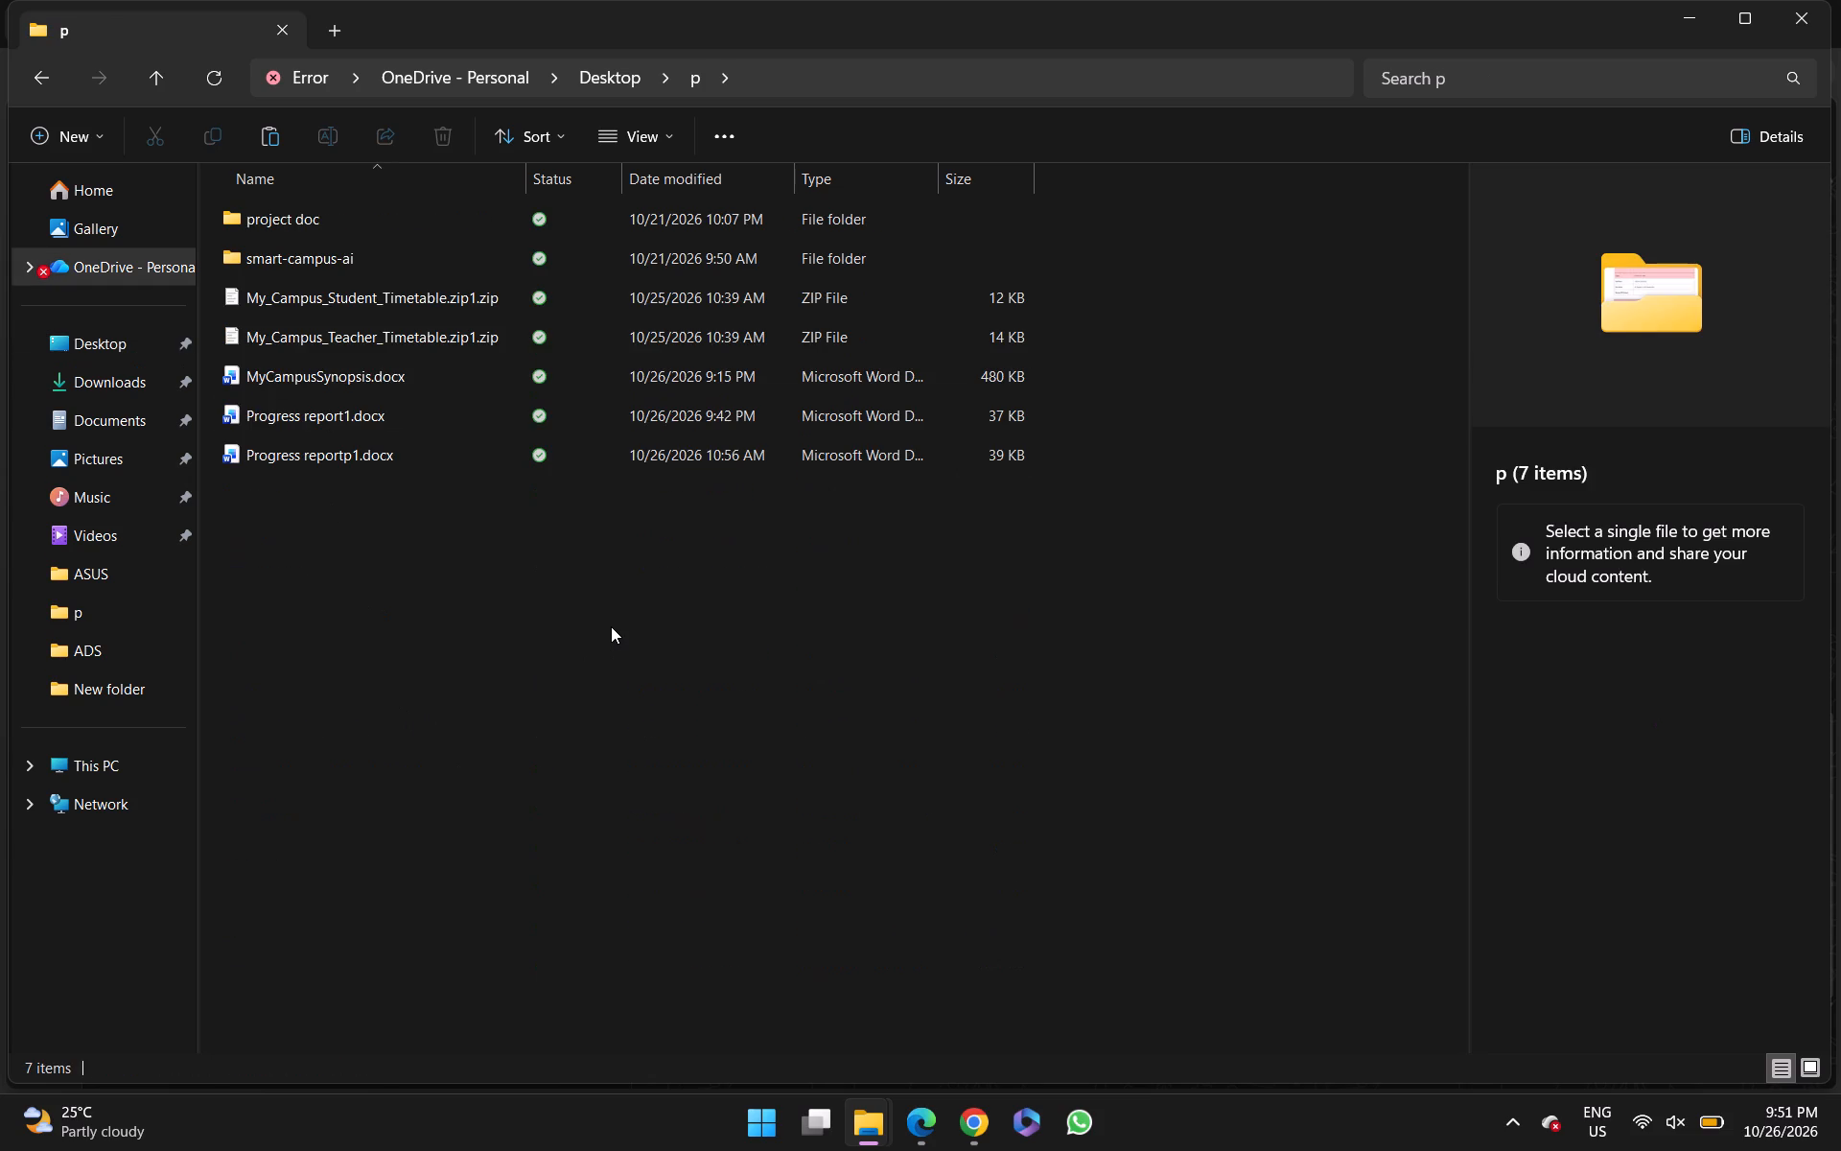
key("ctrl+v")
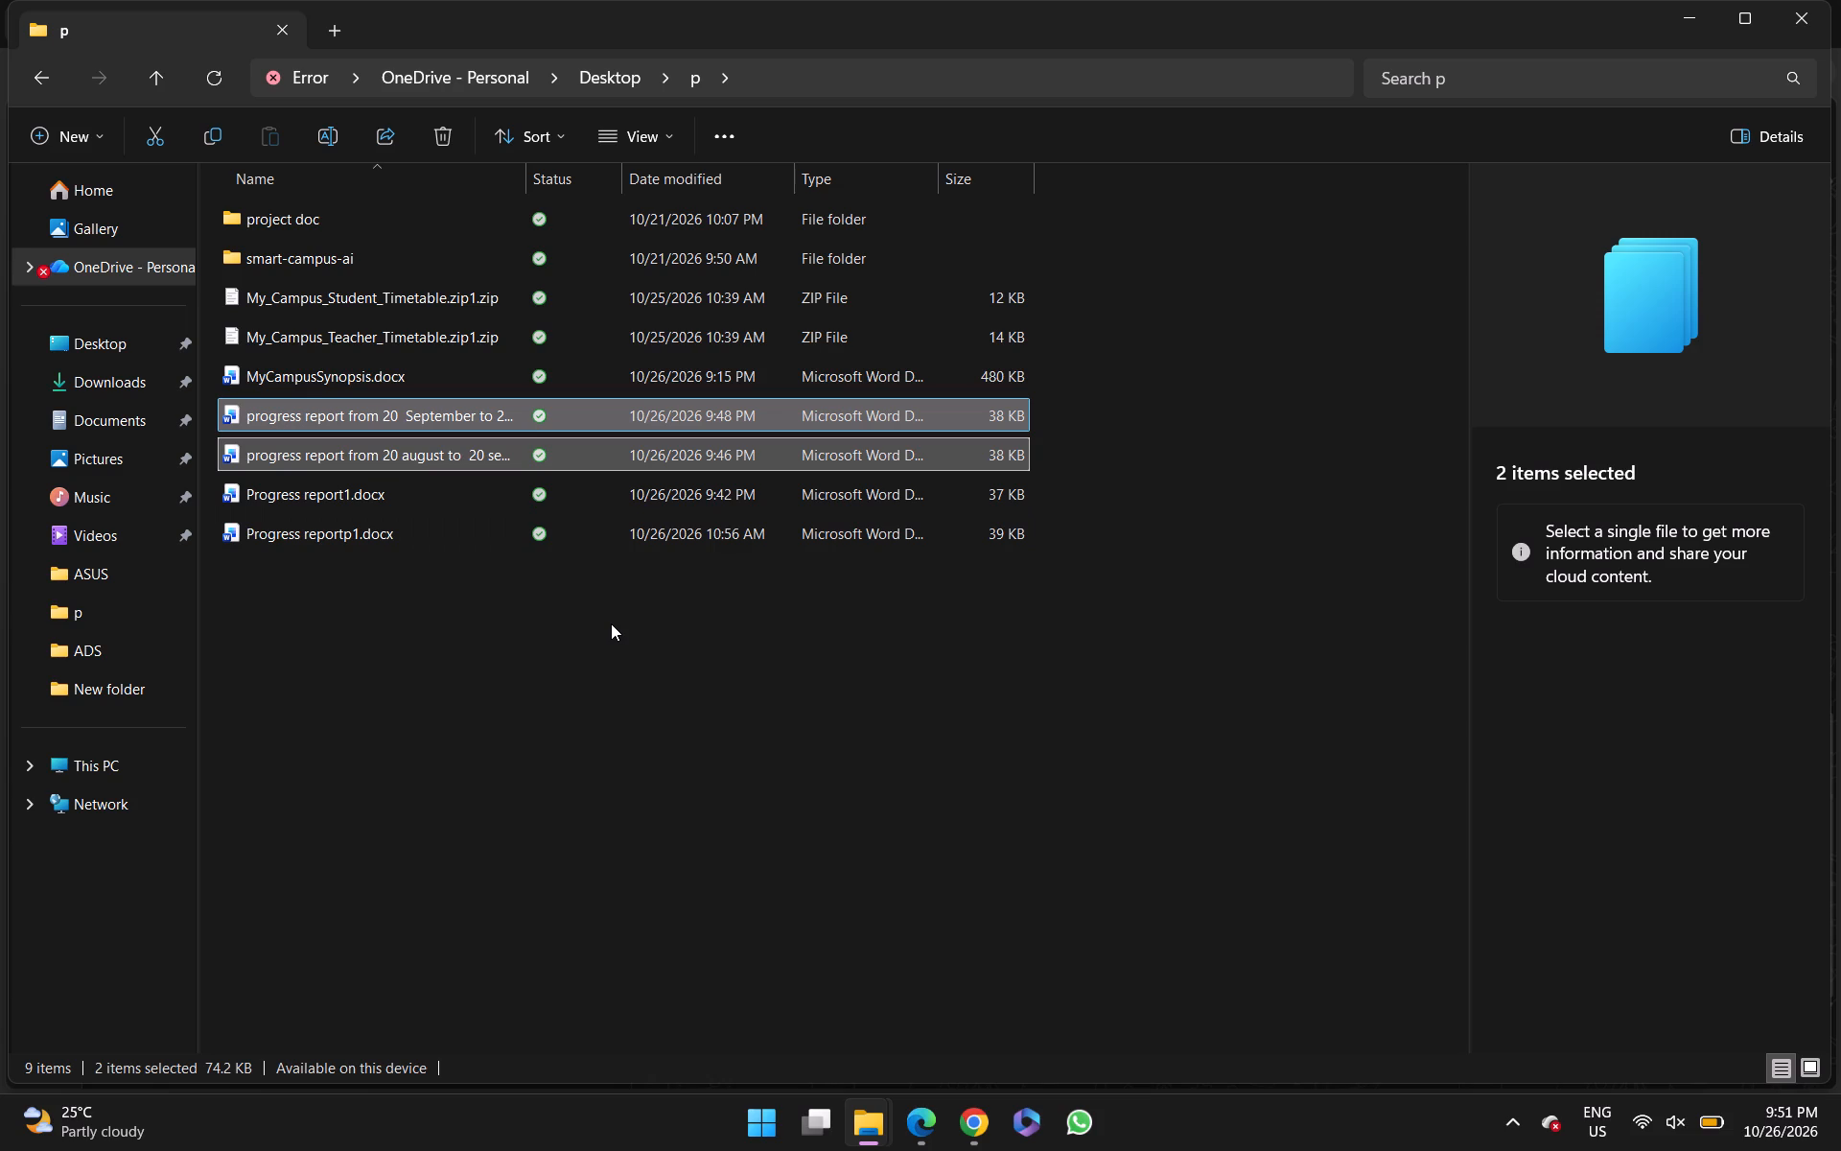
left_click(611, 623)
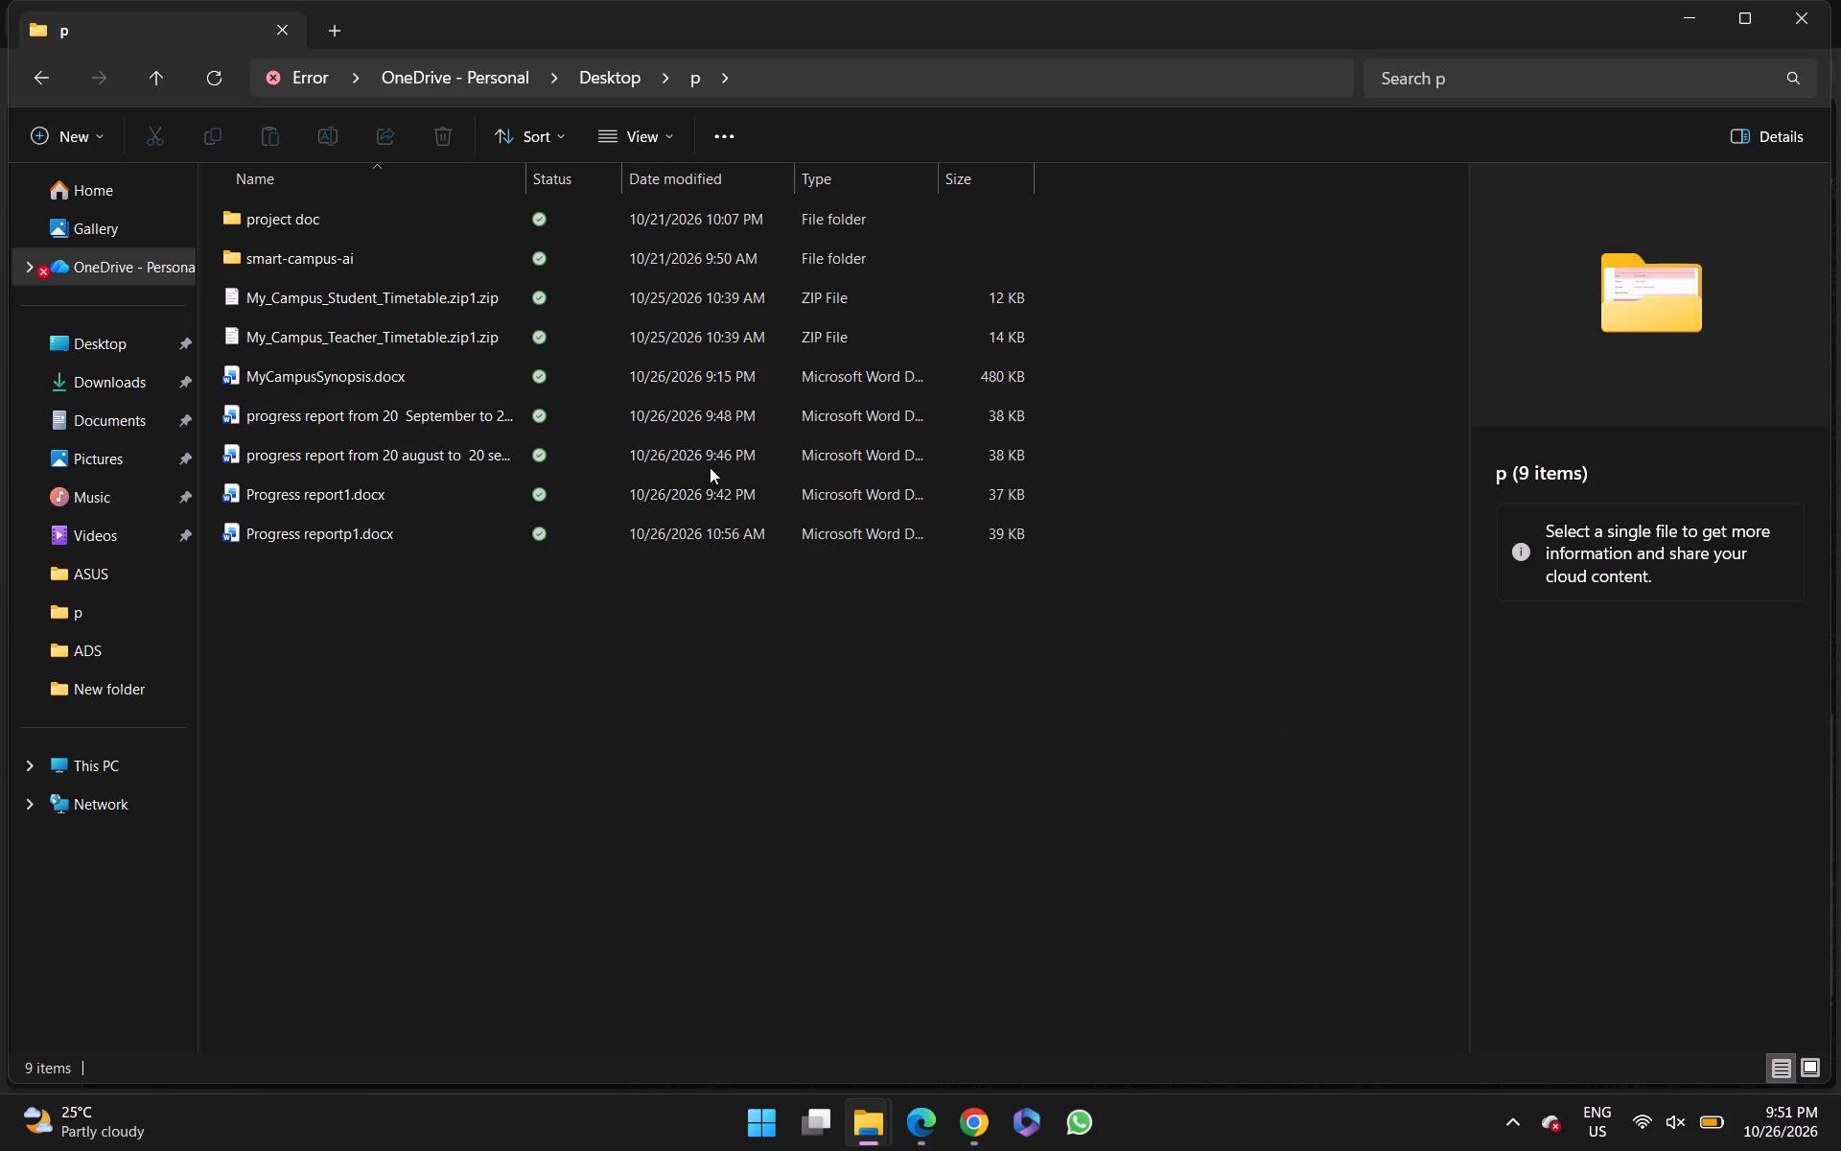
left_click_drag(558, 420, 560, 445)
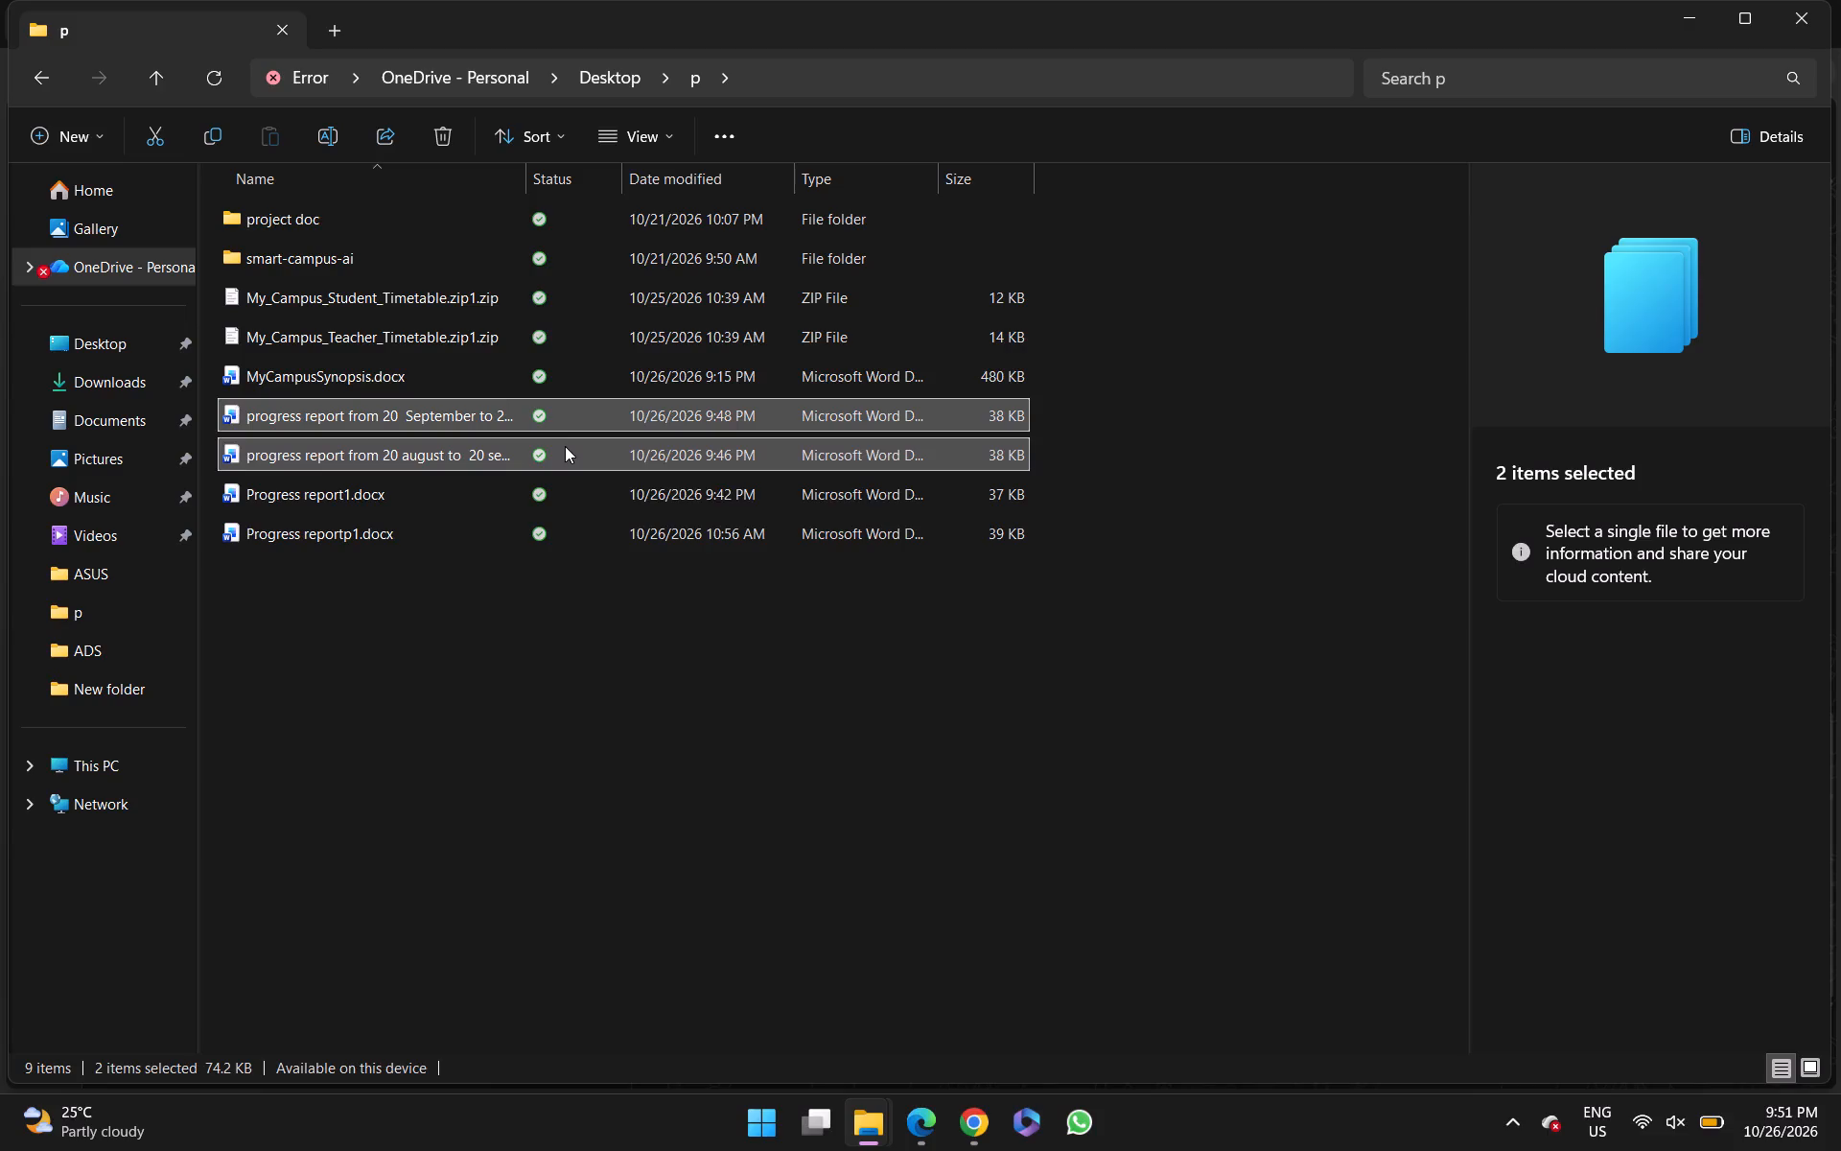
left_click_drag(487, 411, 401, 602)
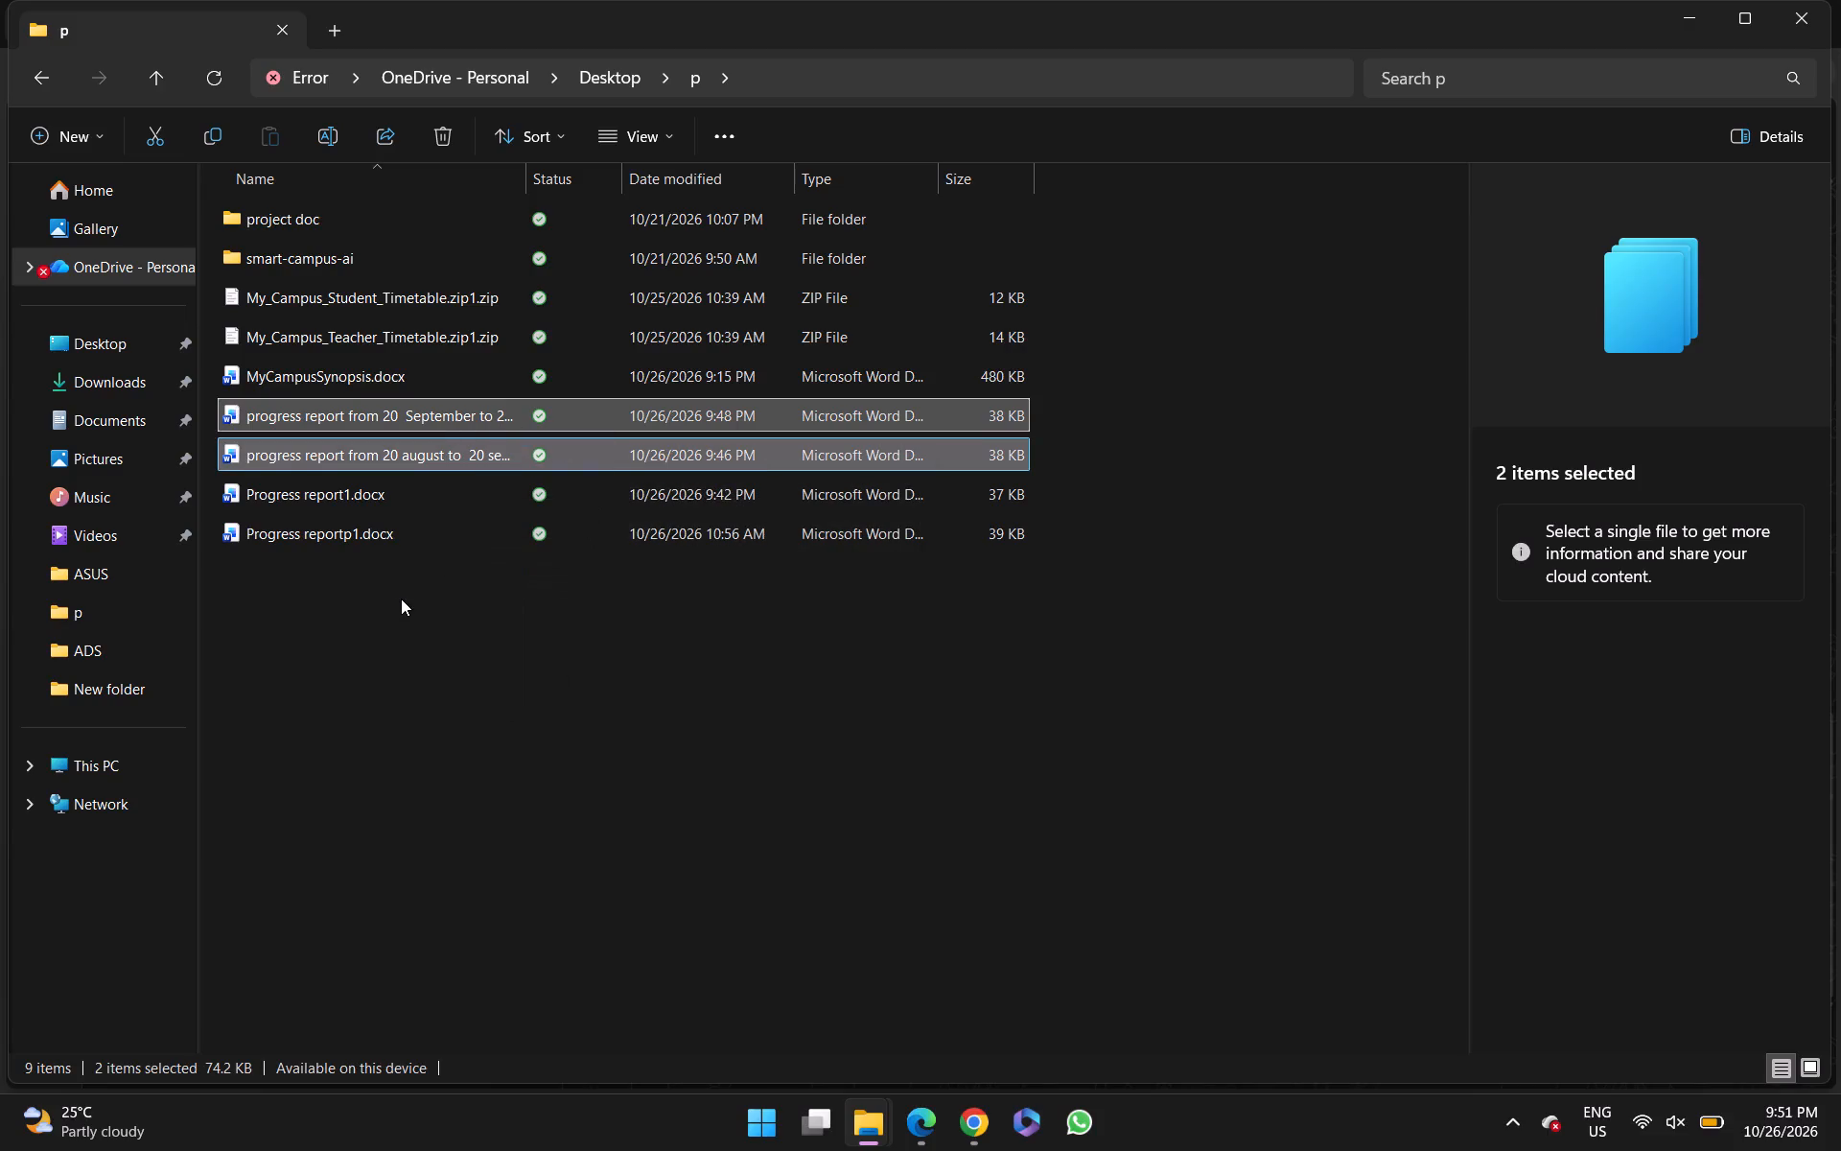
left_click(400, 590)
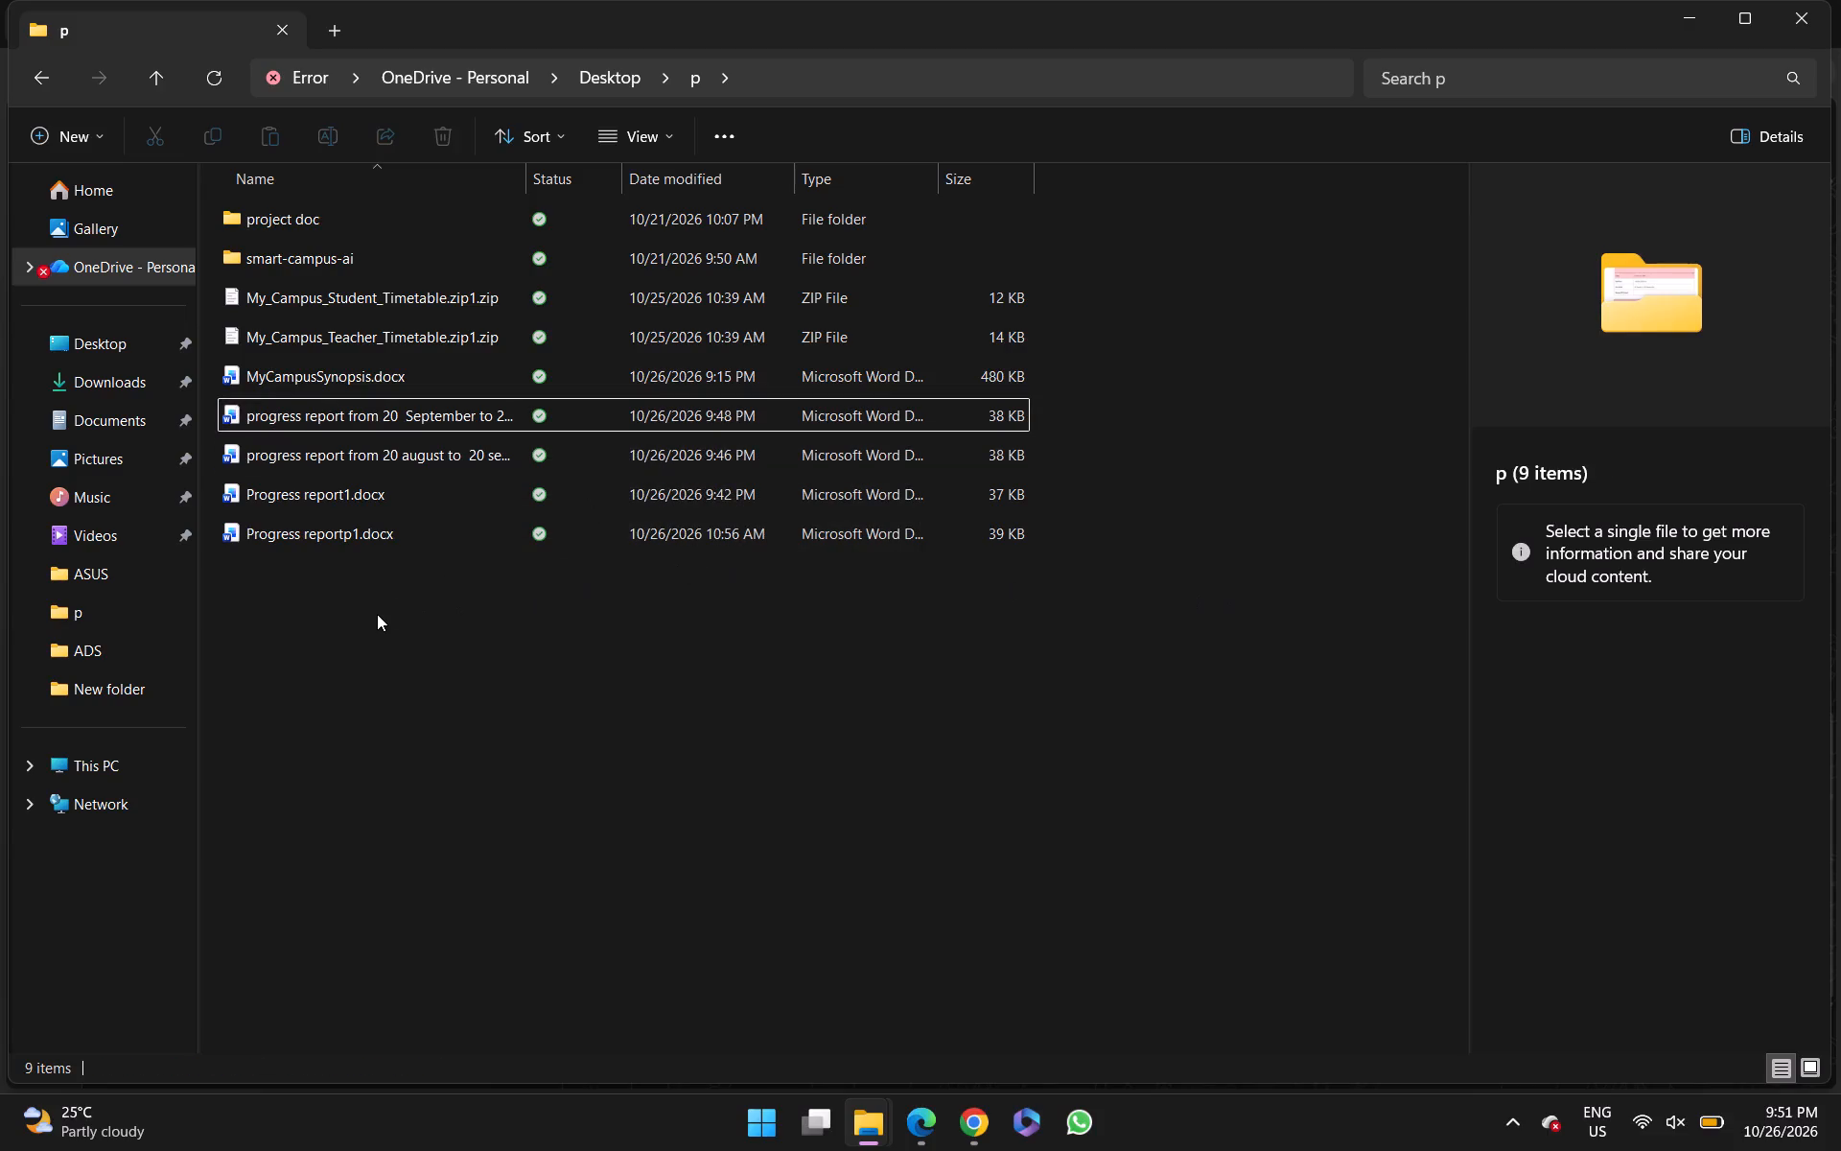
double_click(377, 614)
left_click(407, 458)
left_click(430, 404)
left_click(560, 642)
Select the 20 September–20 October and 20 August–20 September progress reports in the p folder.
left_click(452, 425, "shift")
left_click(447, 442, "shift")
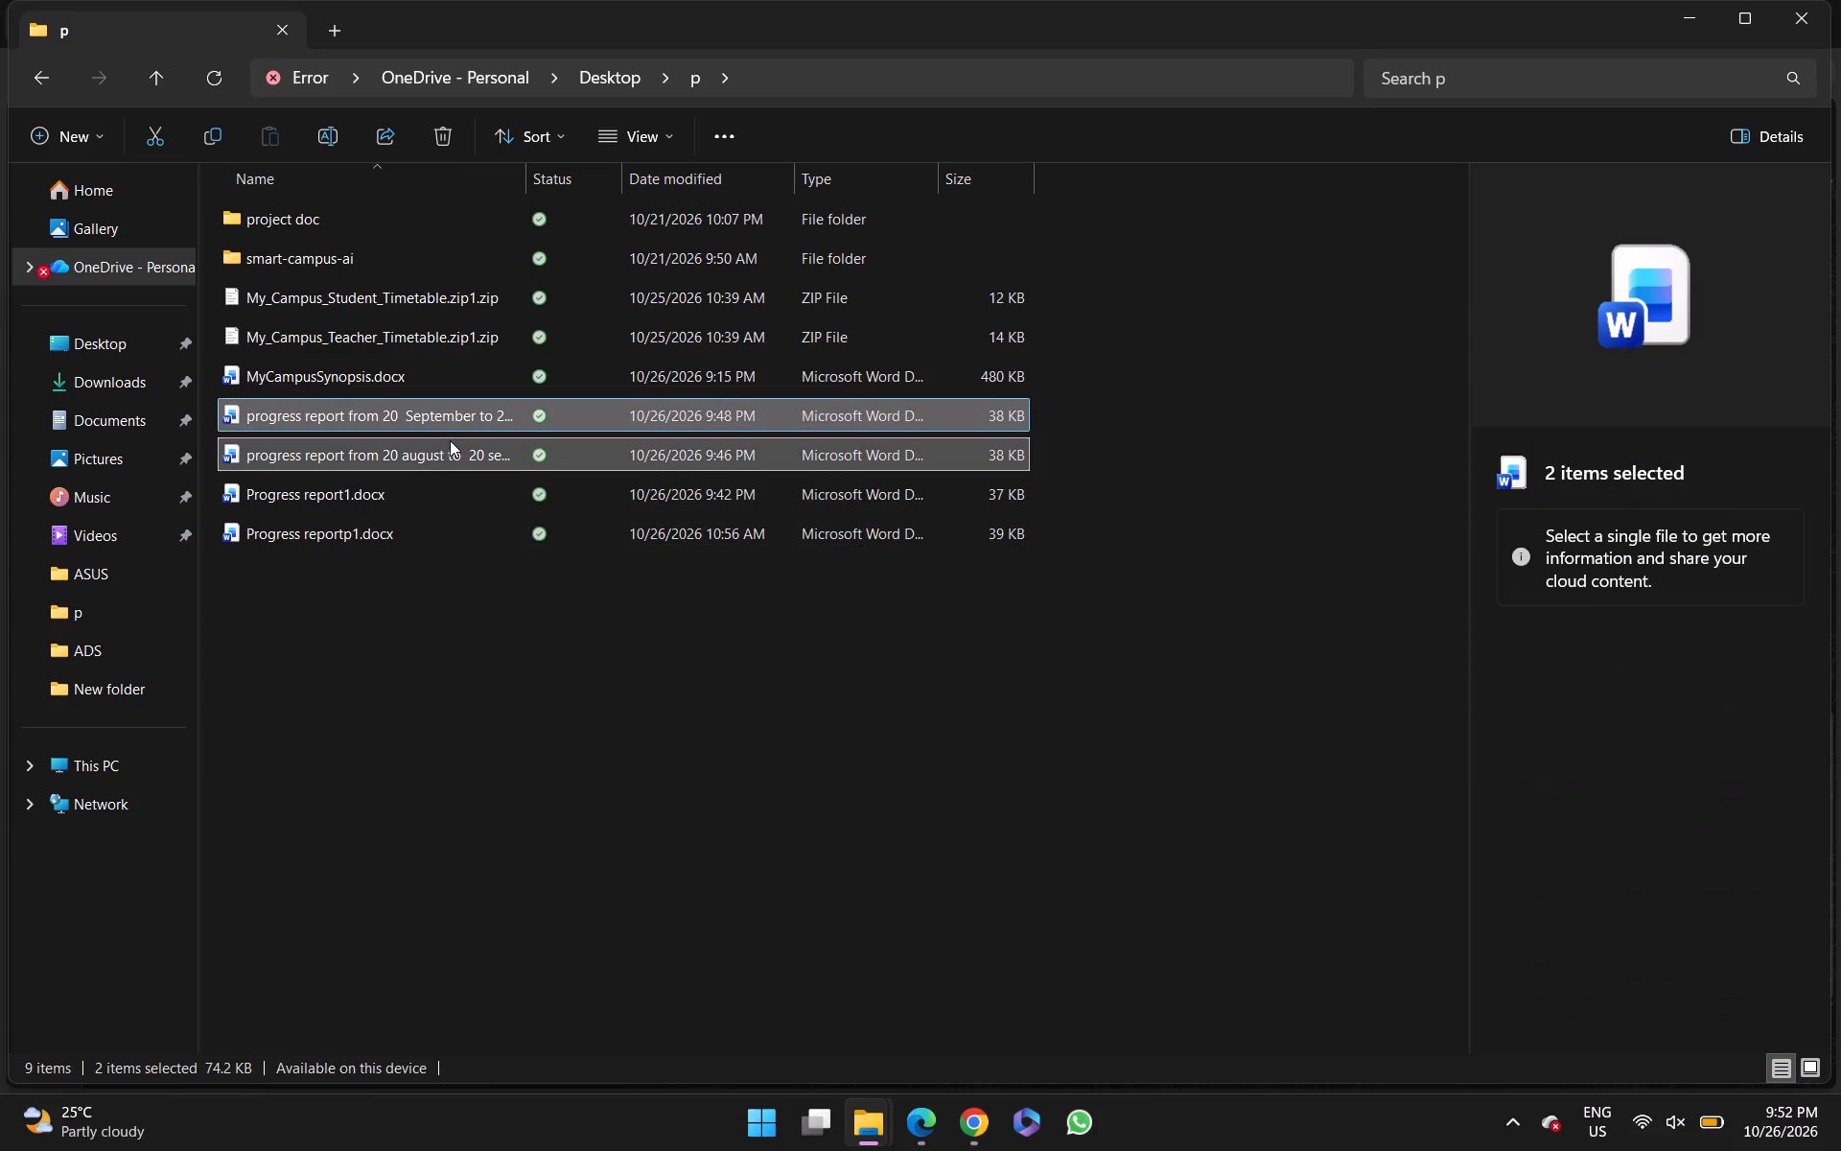
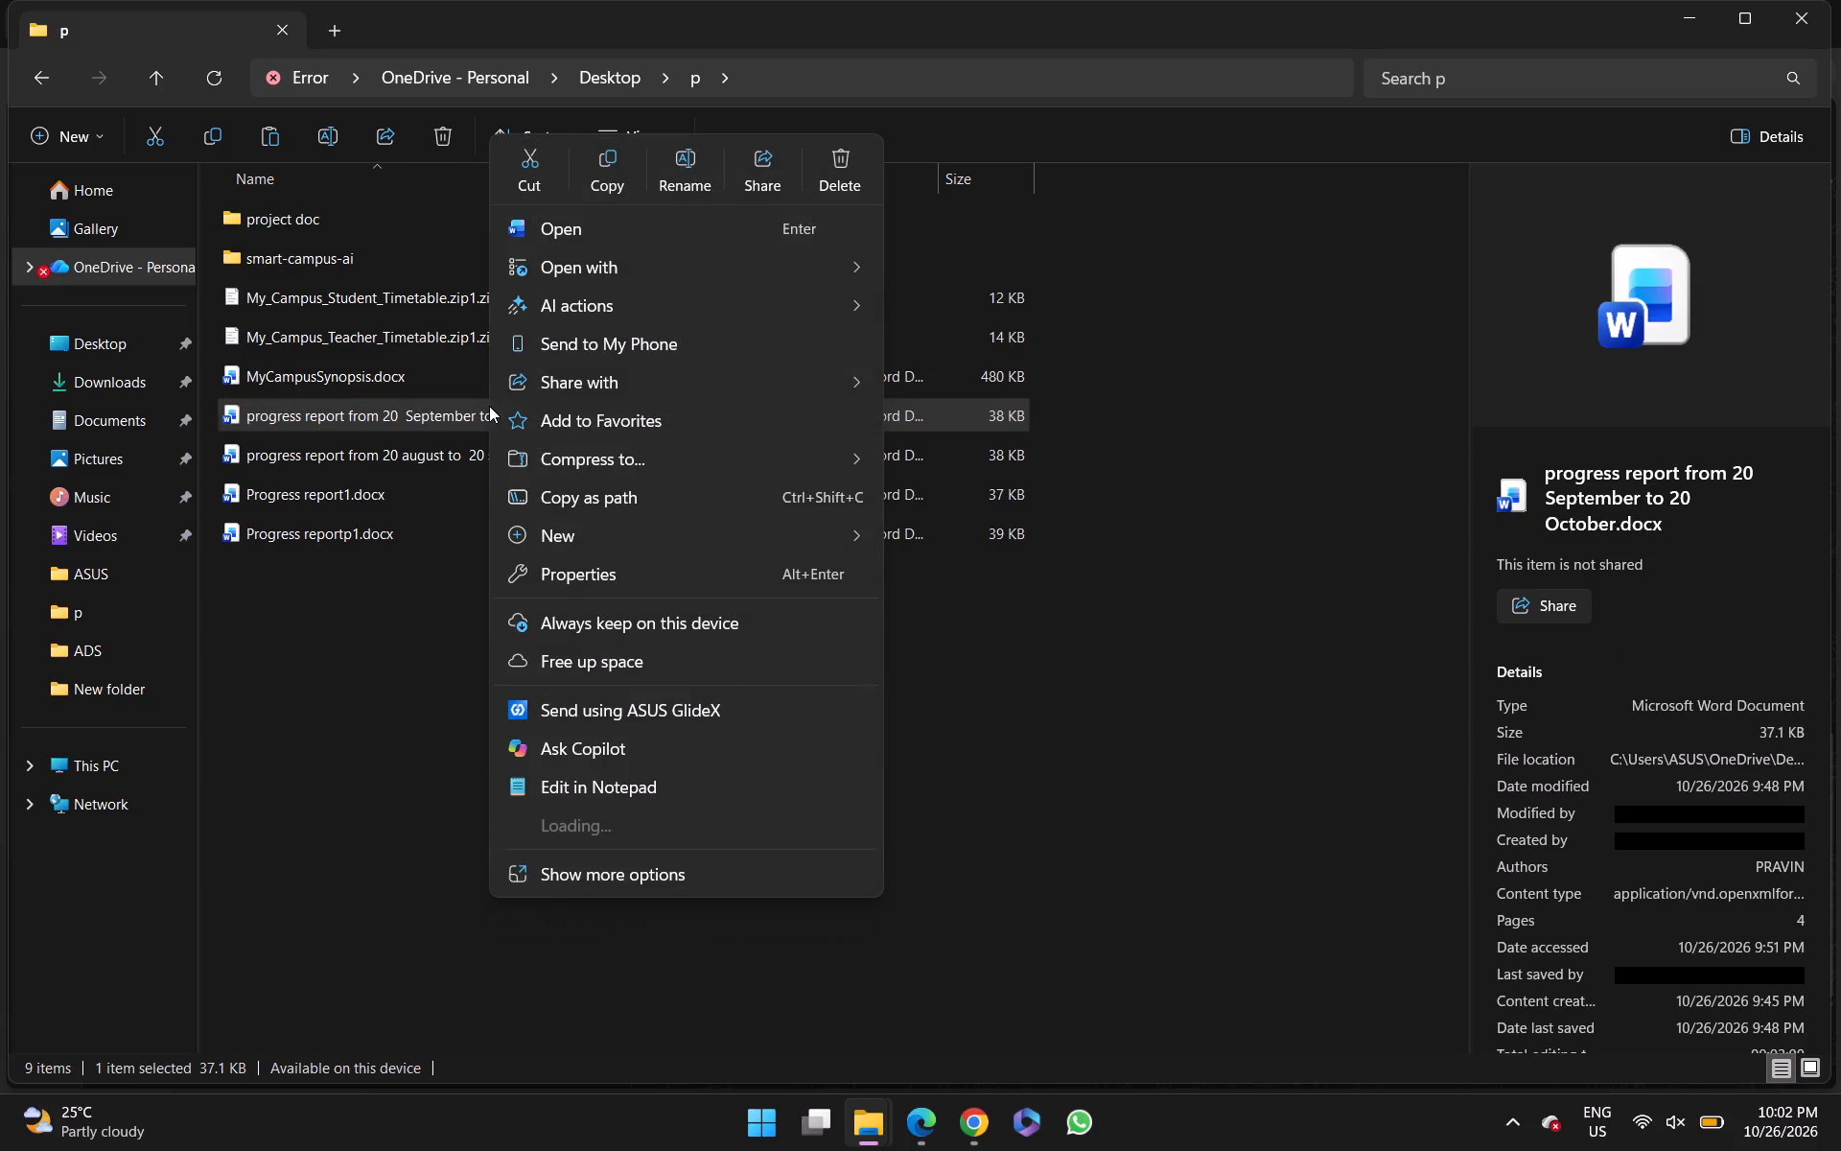
Open the 20 September to 20 October progress report from the p folder in Word.
left_click(673, 265)
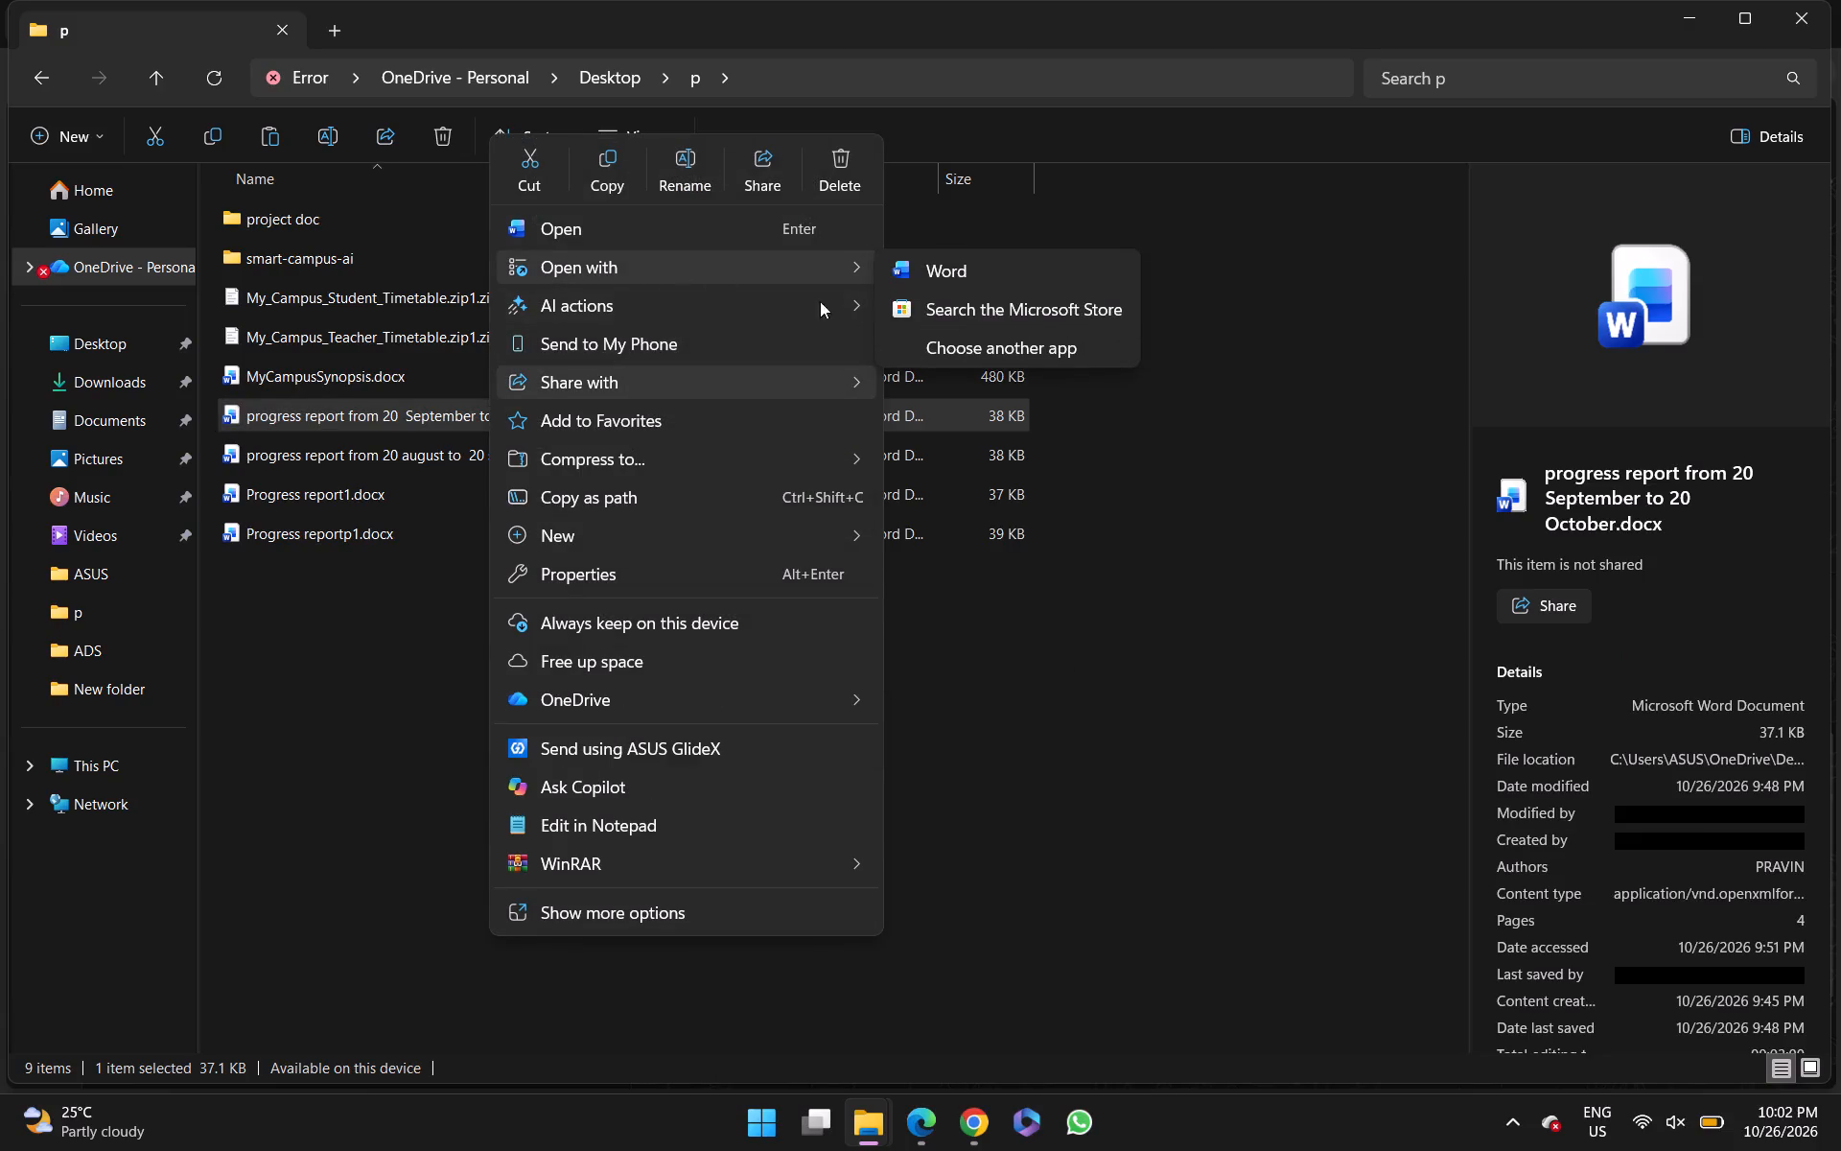
left_click(947, 277)
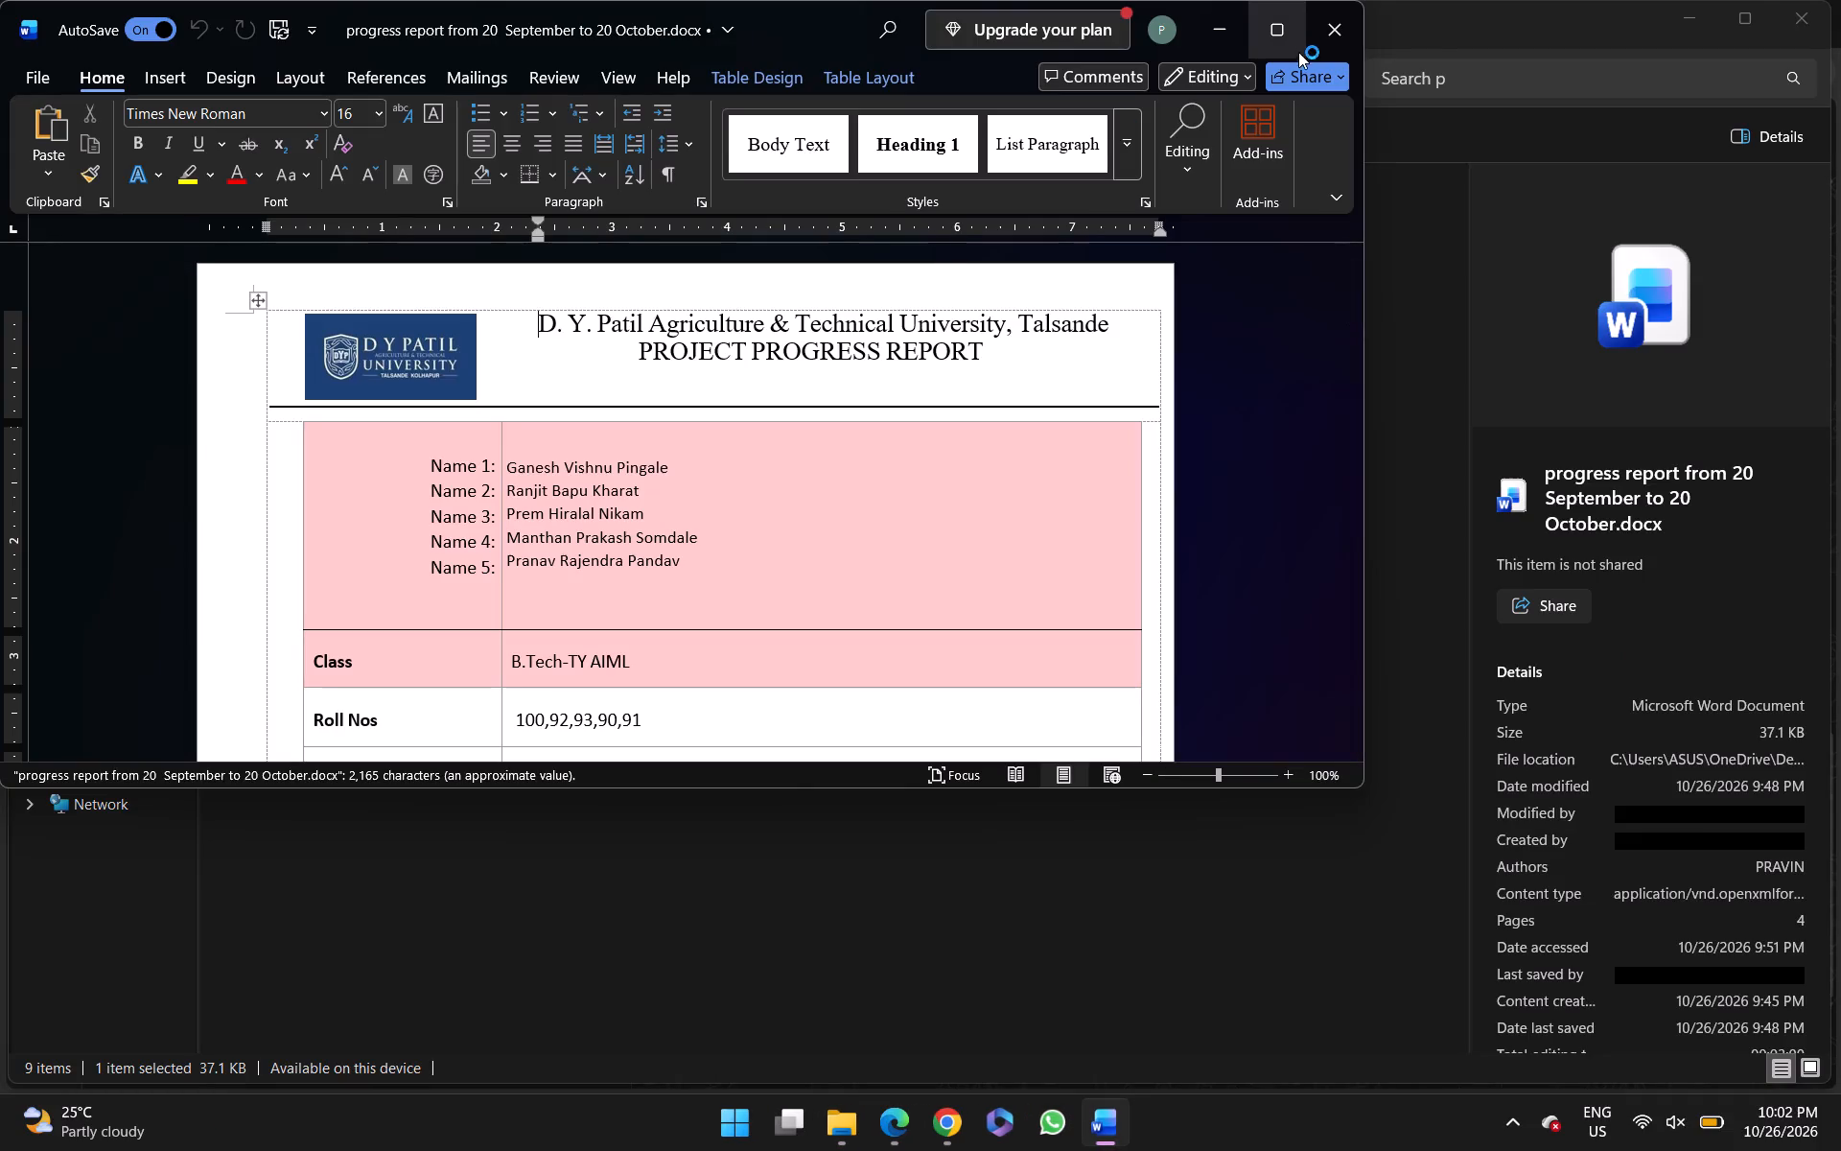
left_click(1293, 42)
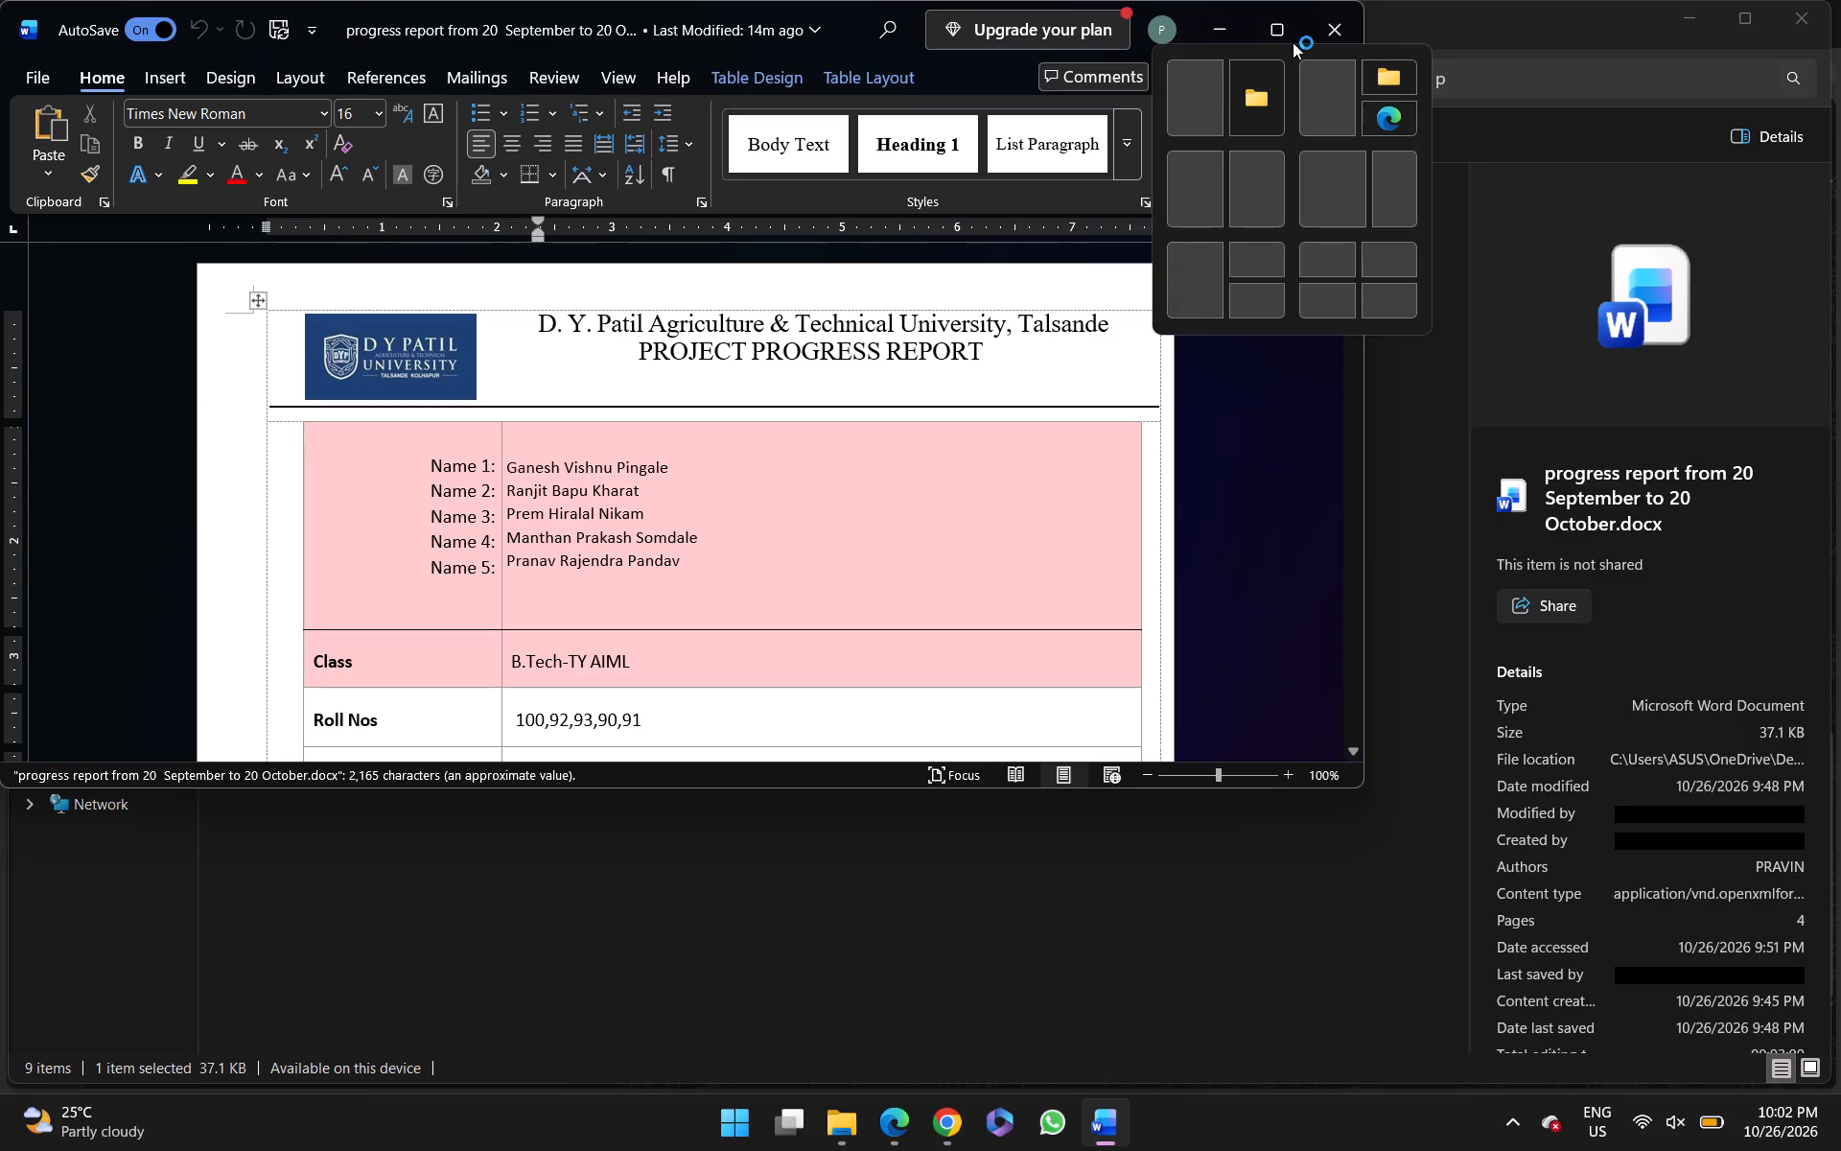
Set the five student names in the report's first table to font size 12 and save the document.
scroll(902, 625, "down", 2)
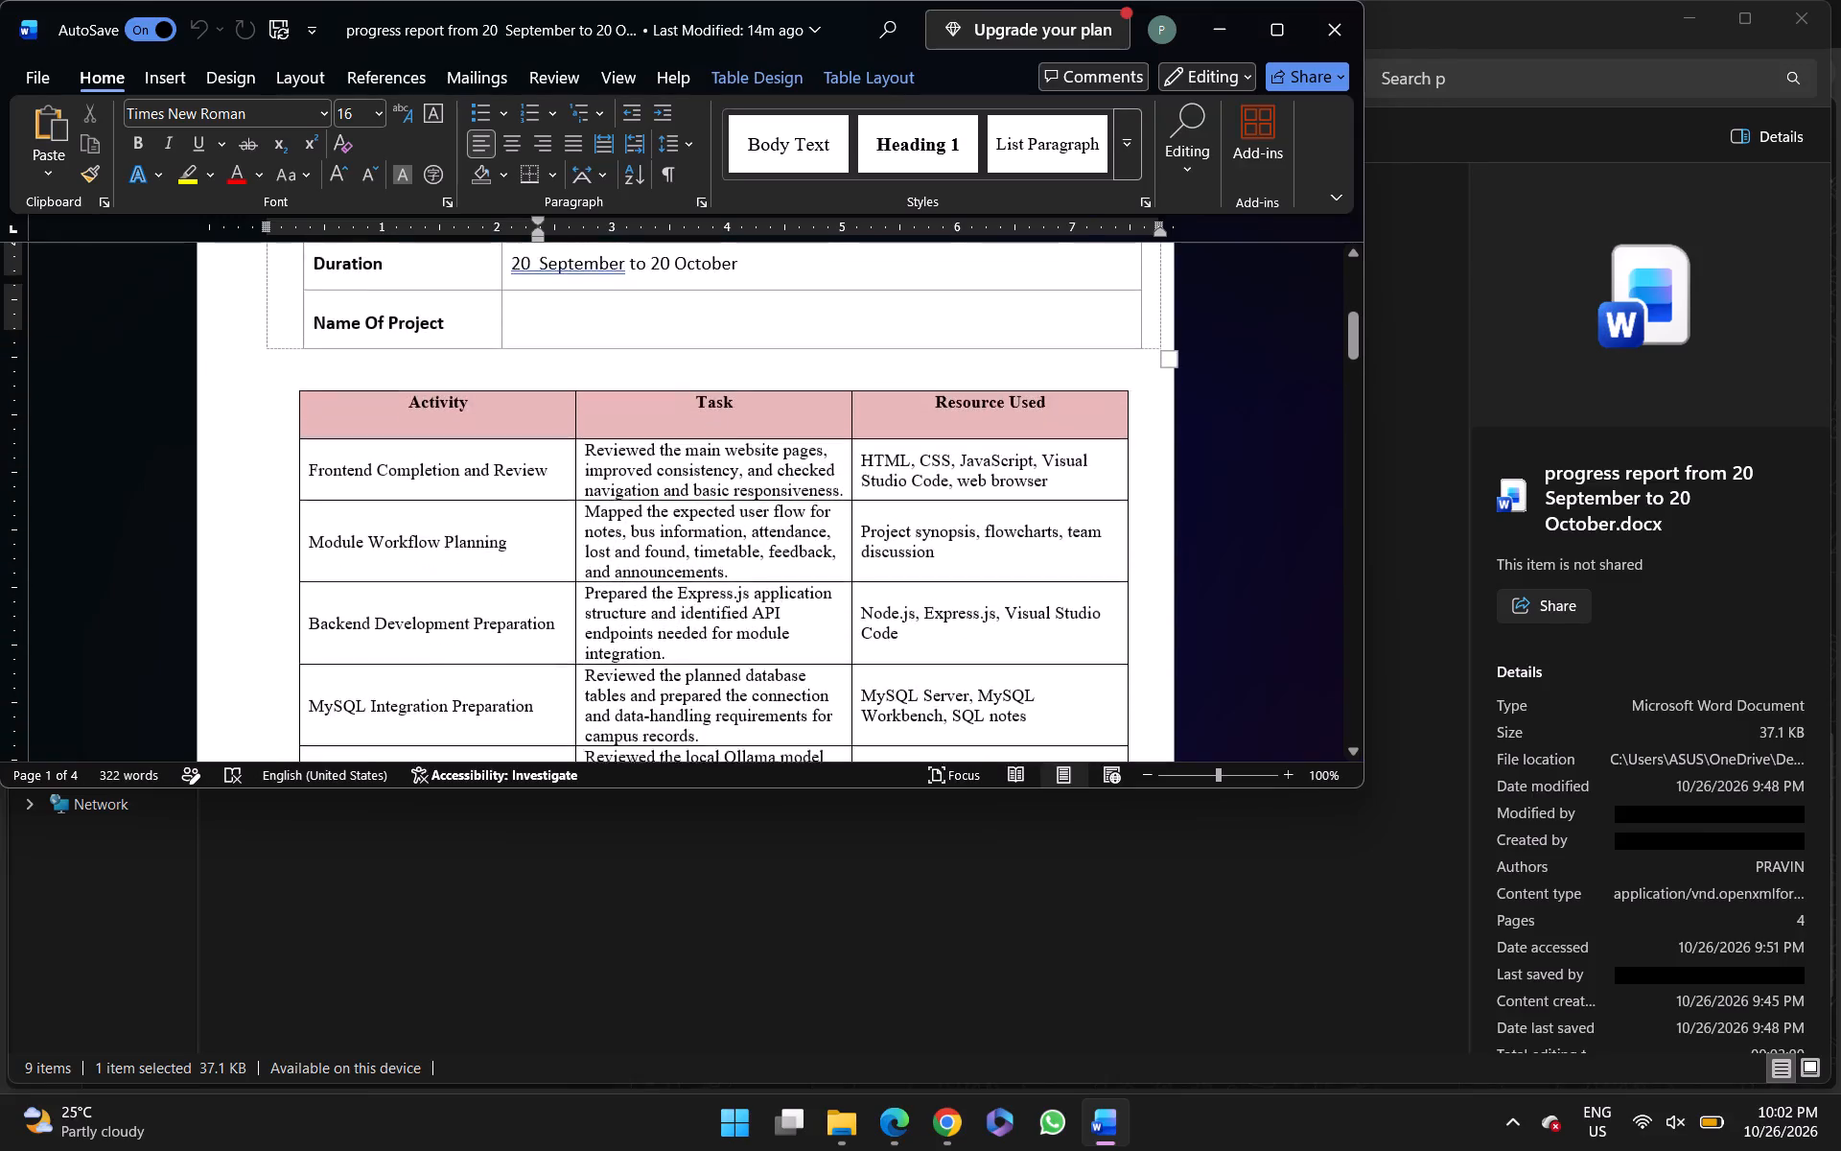
scroll(902, 625, "down", 2)
scroll(902, 625, "up", 1)
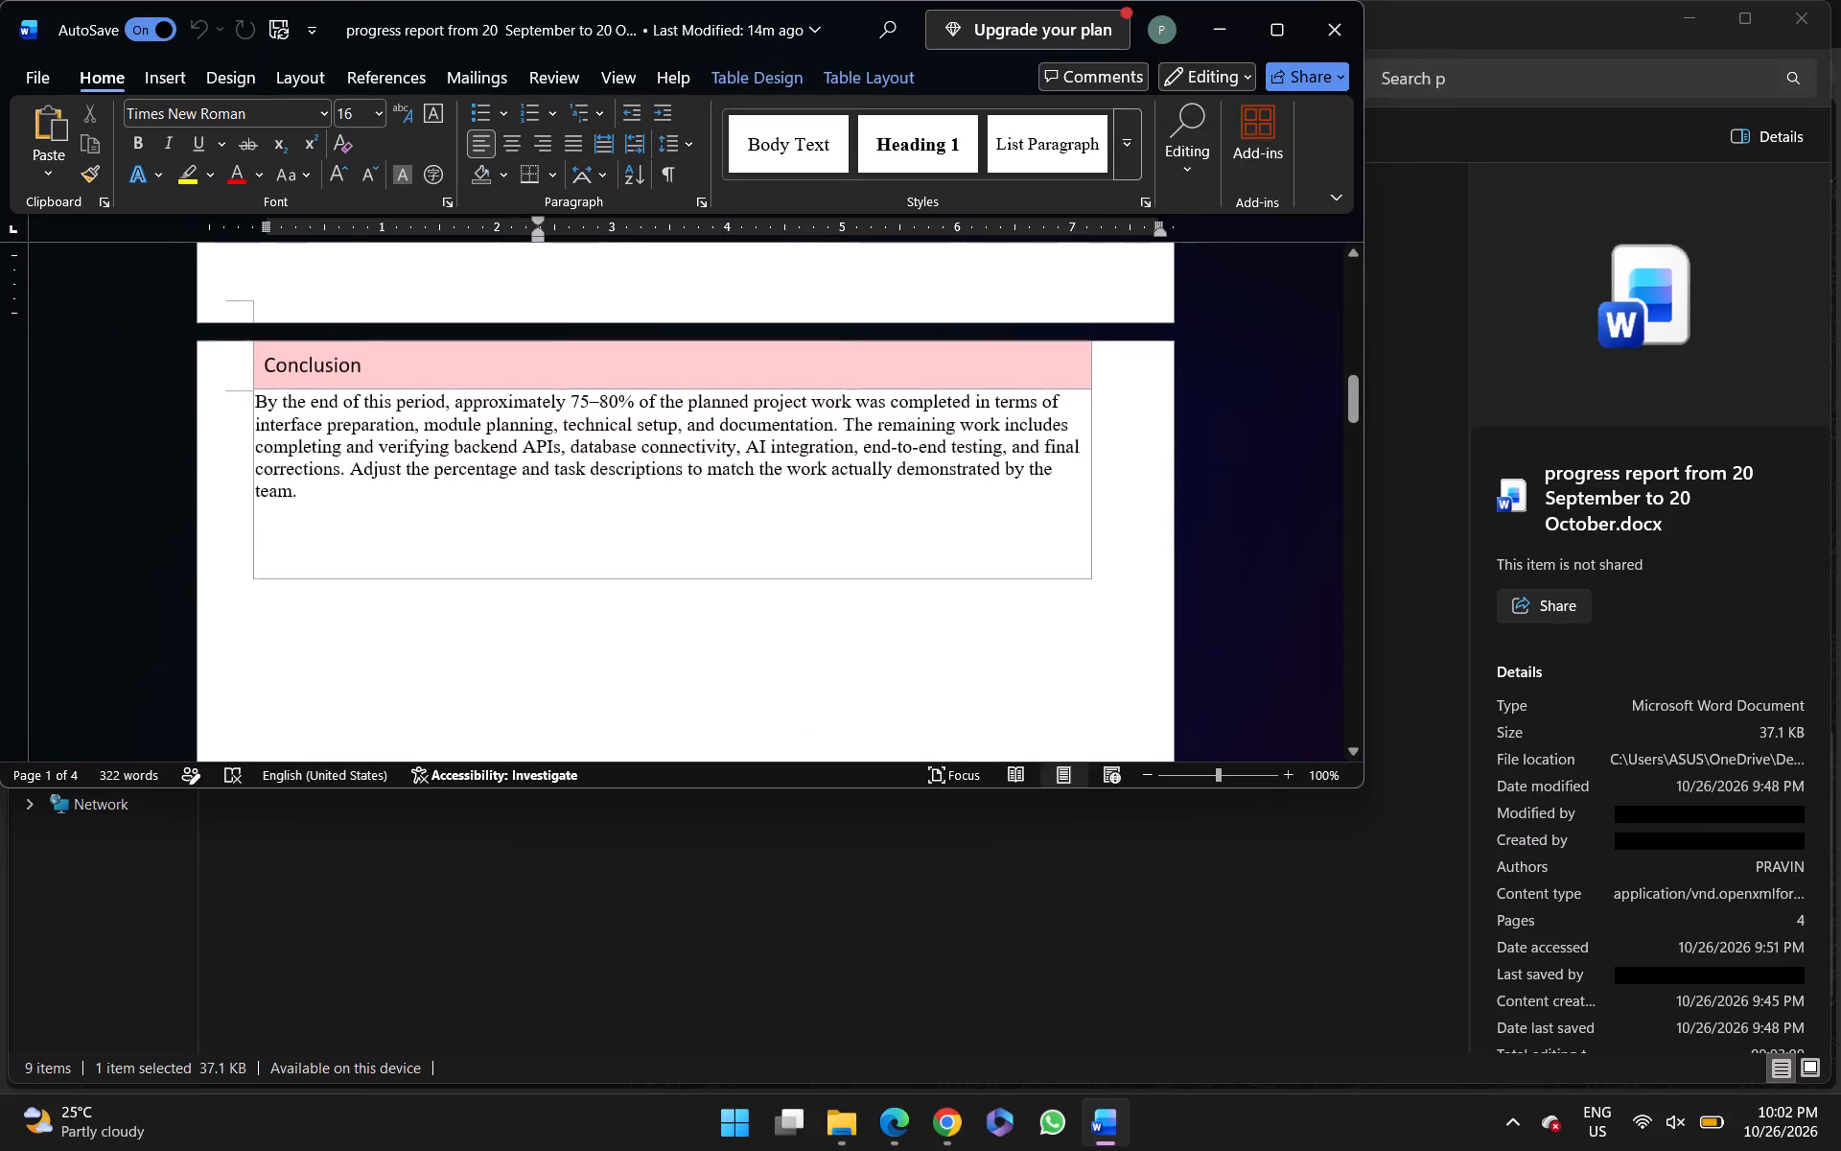
scroll(902, 625, "up", 4)
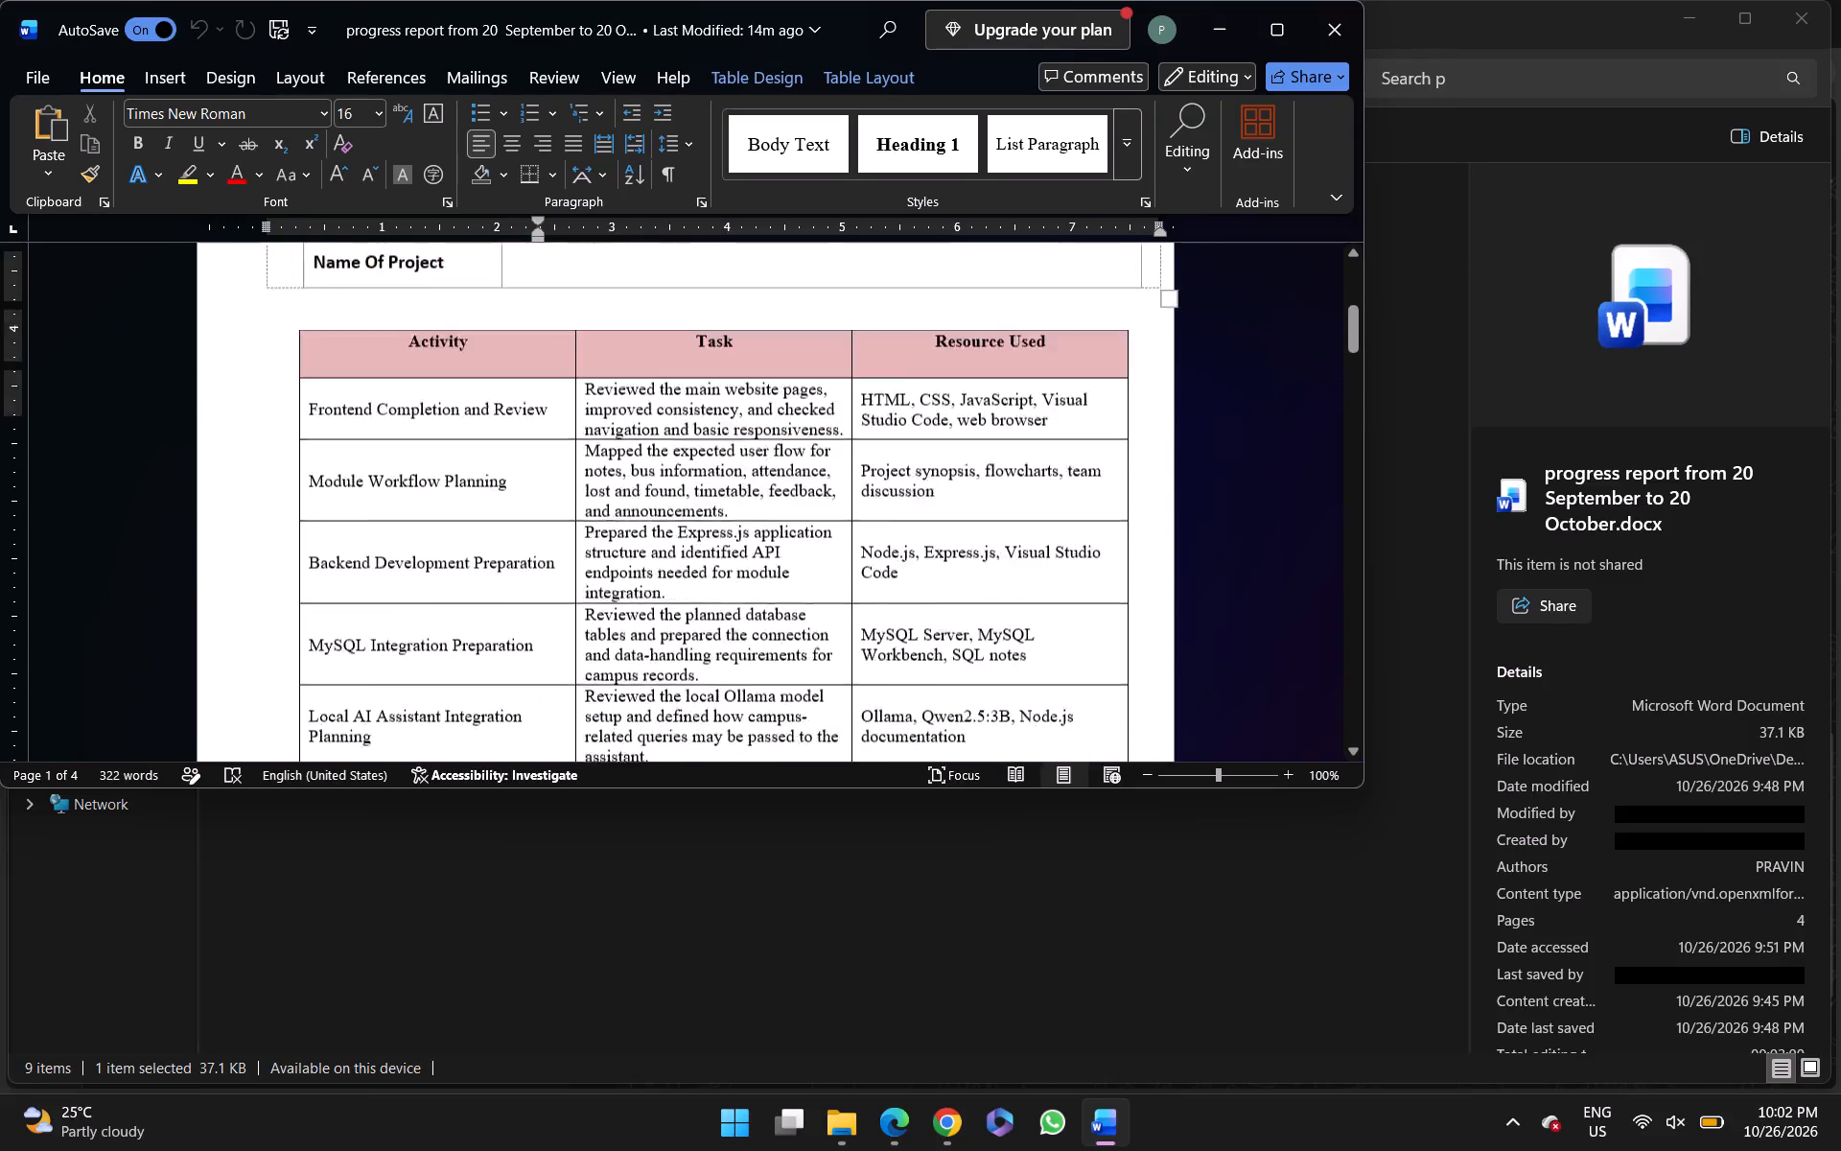
scroll(902, 625, "up", 1)
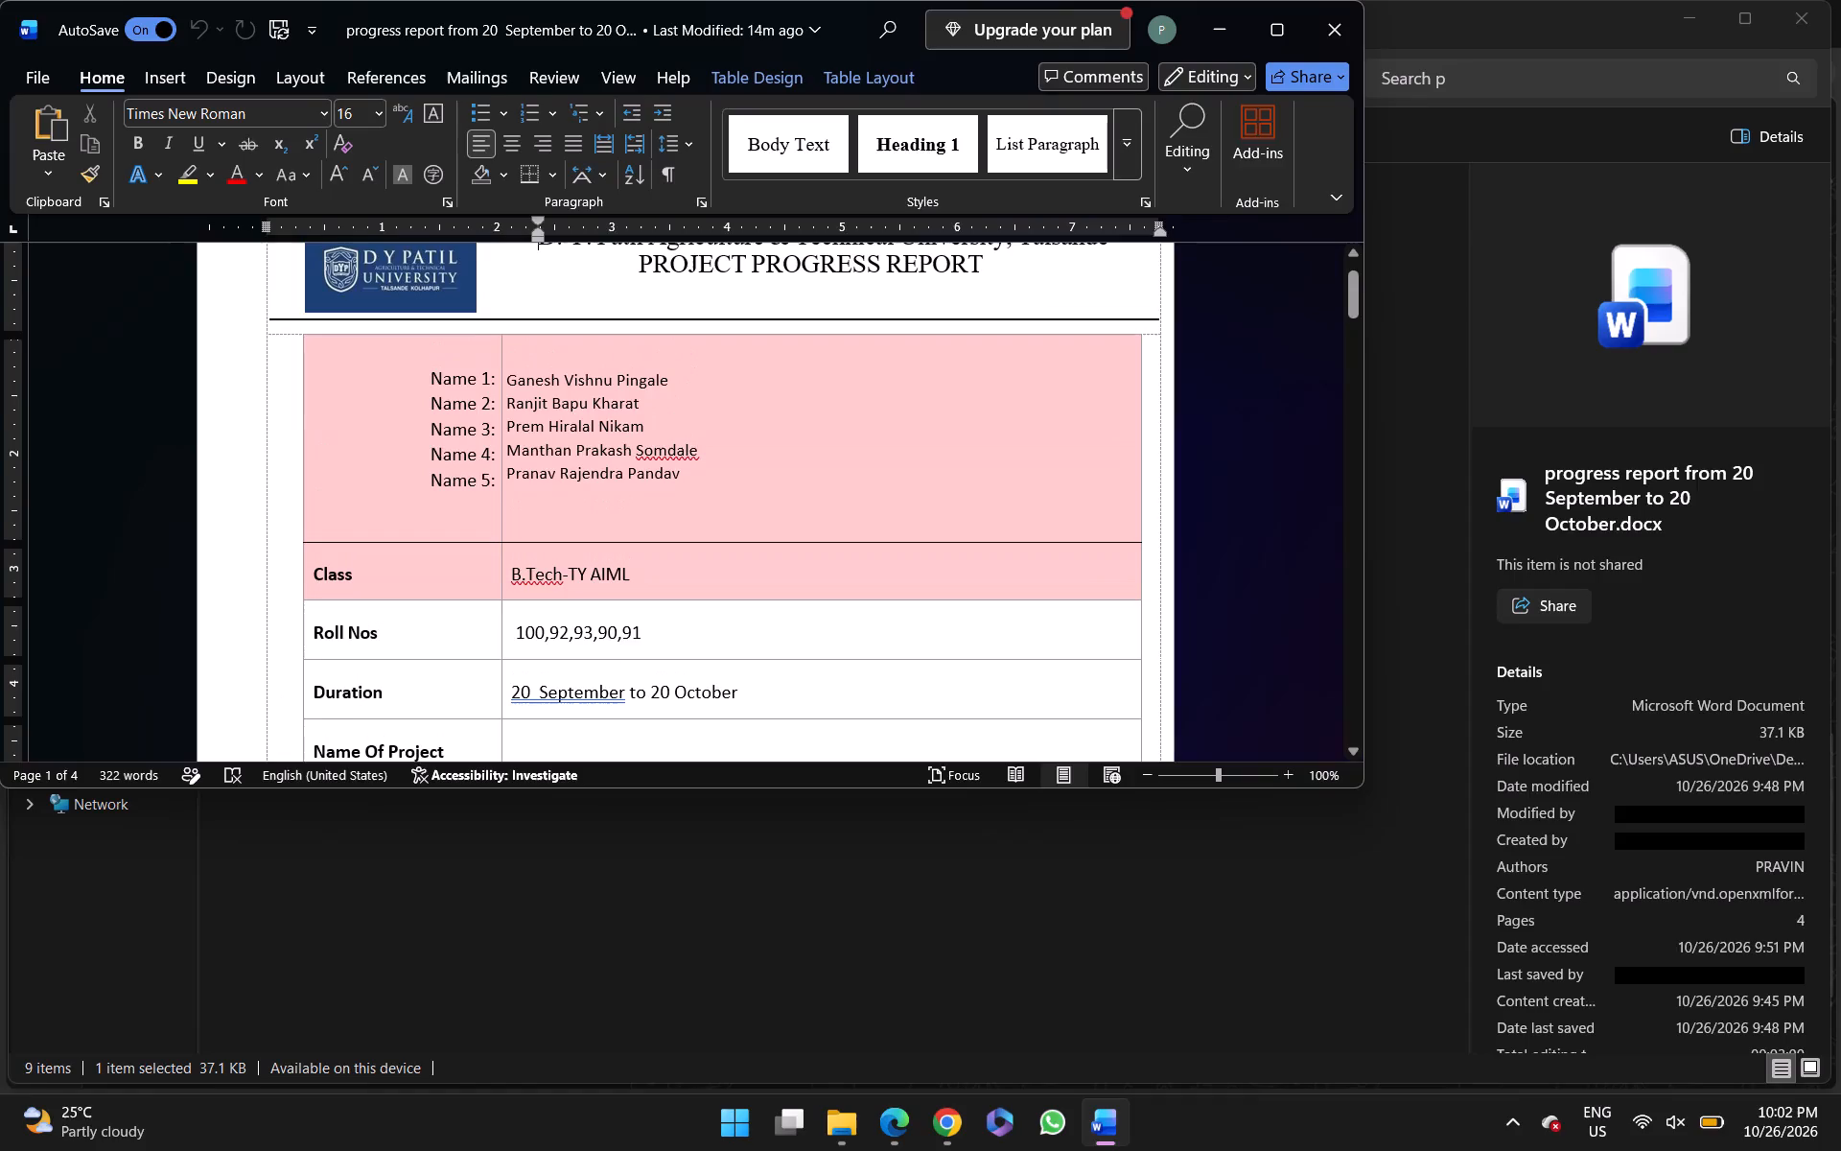
scroll(902, 625, "up", 1)
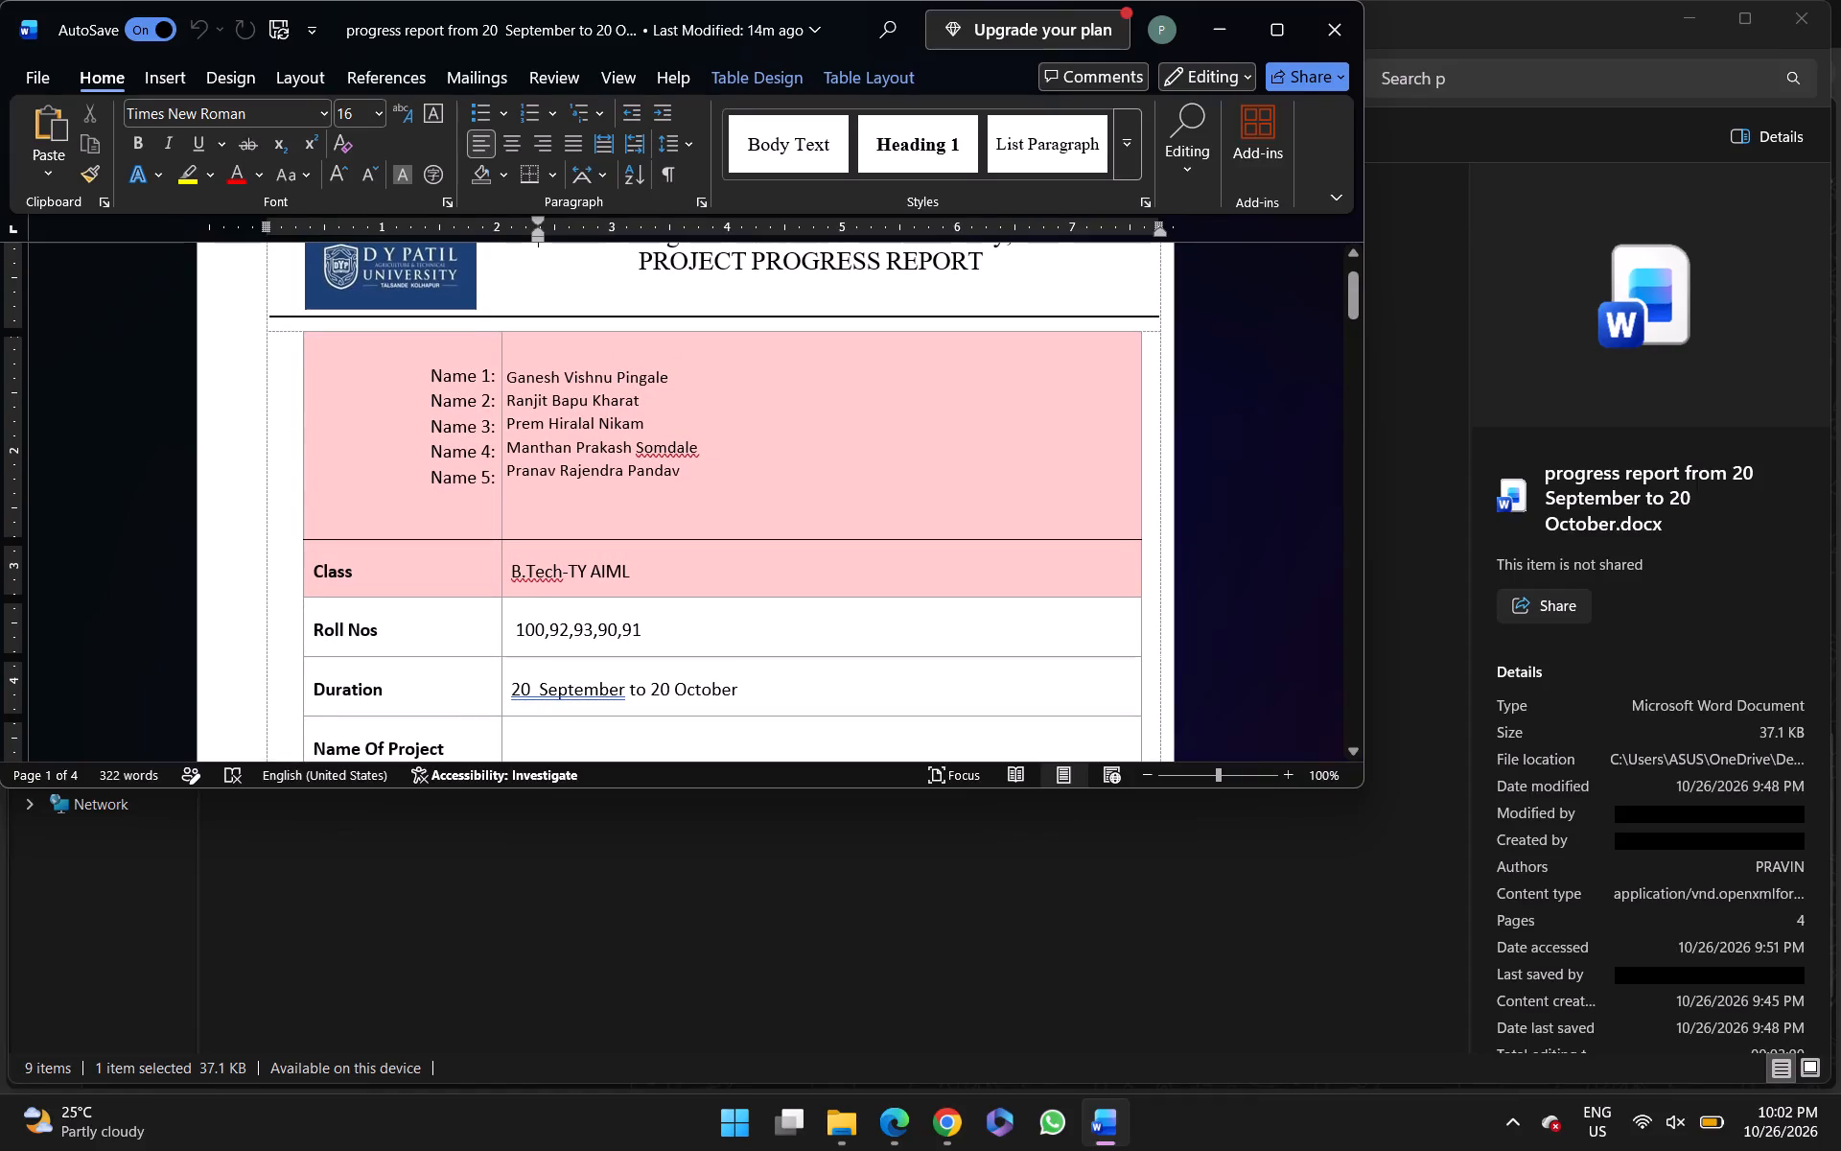
left_click(508, 469)
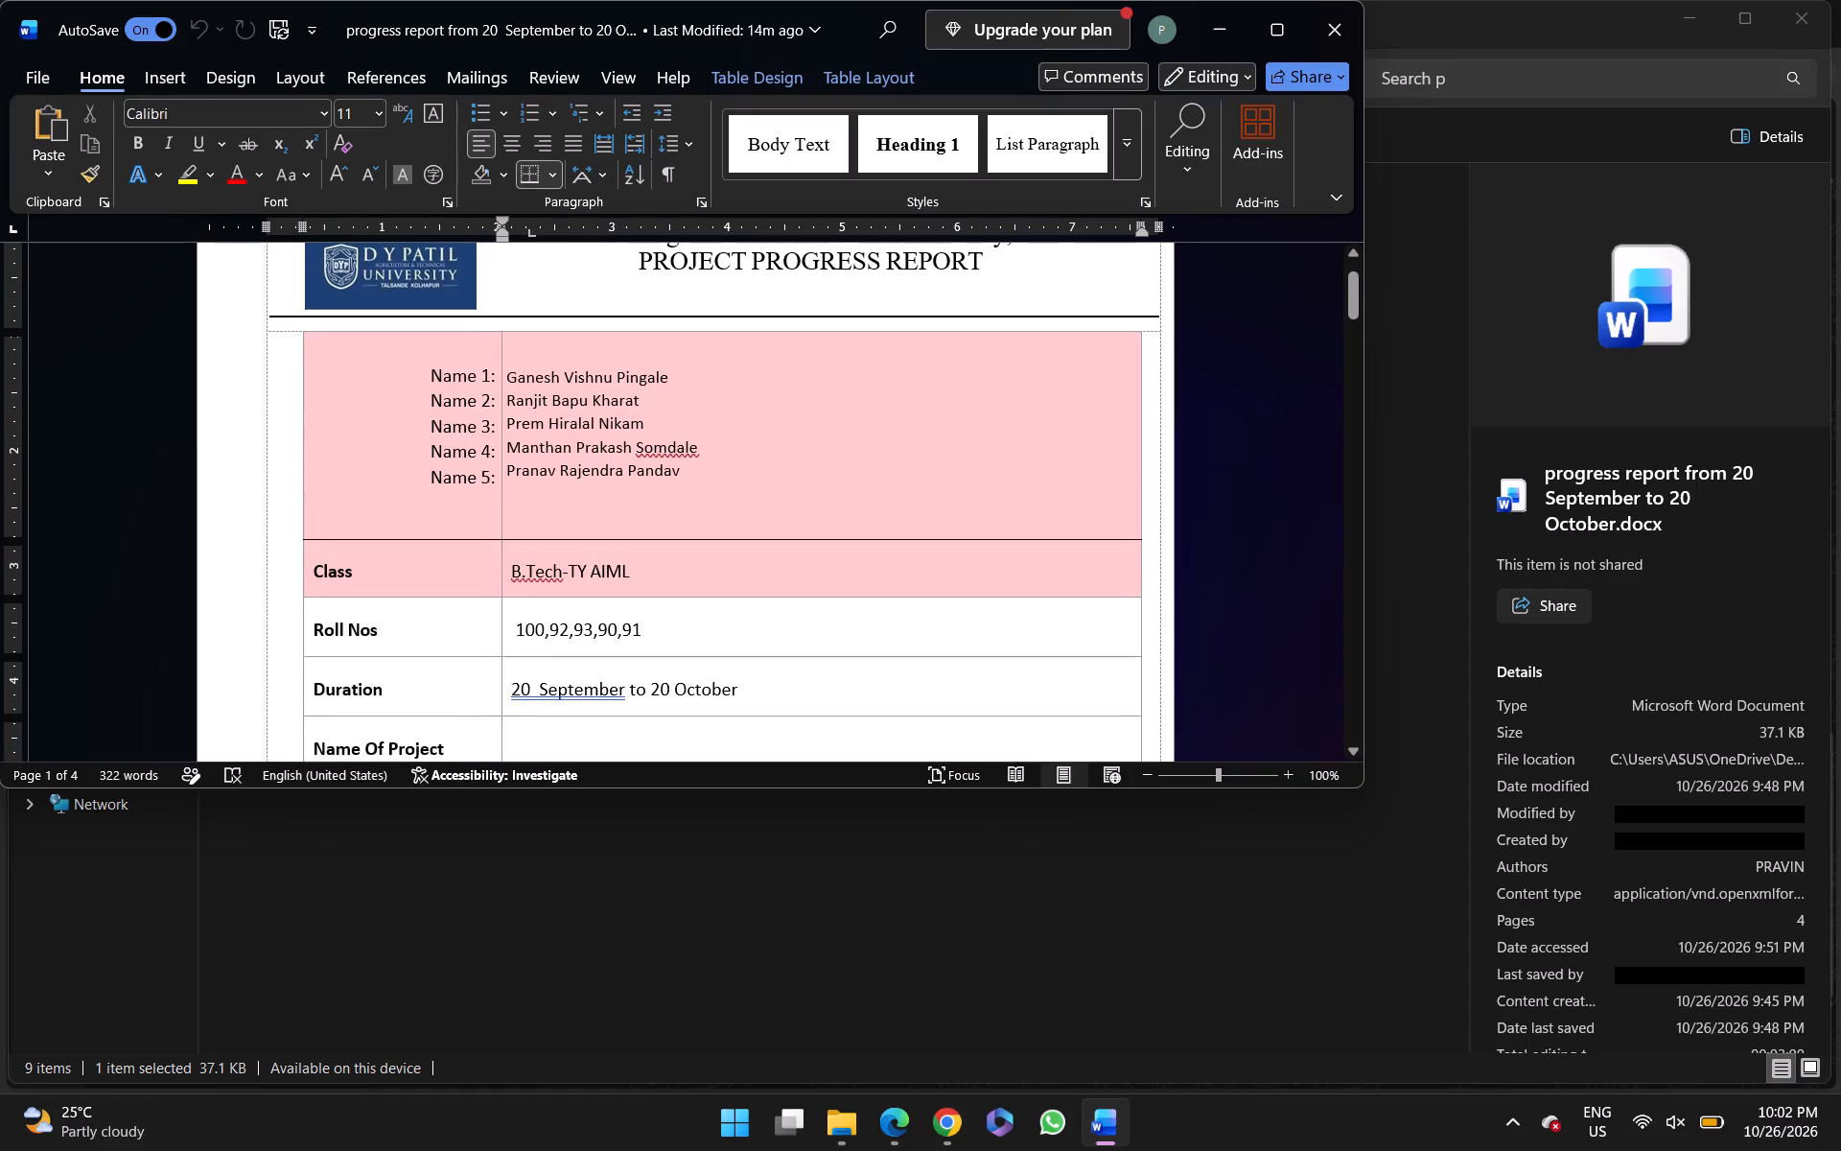
left_click(504, 367)
left_click_drag(504, 367, 656, 477)
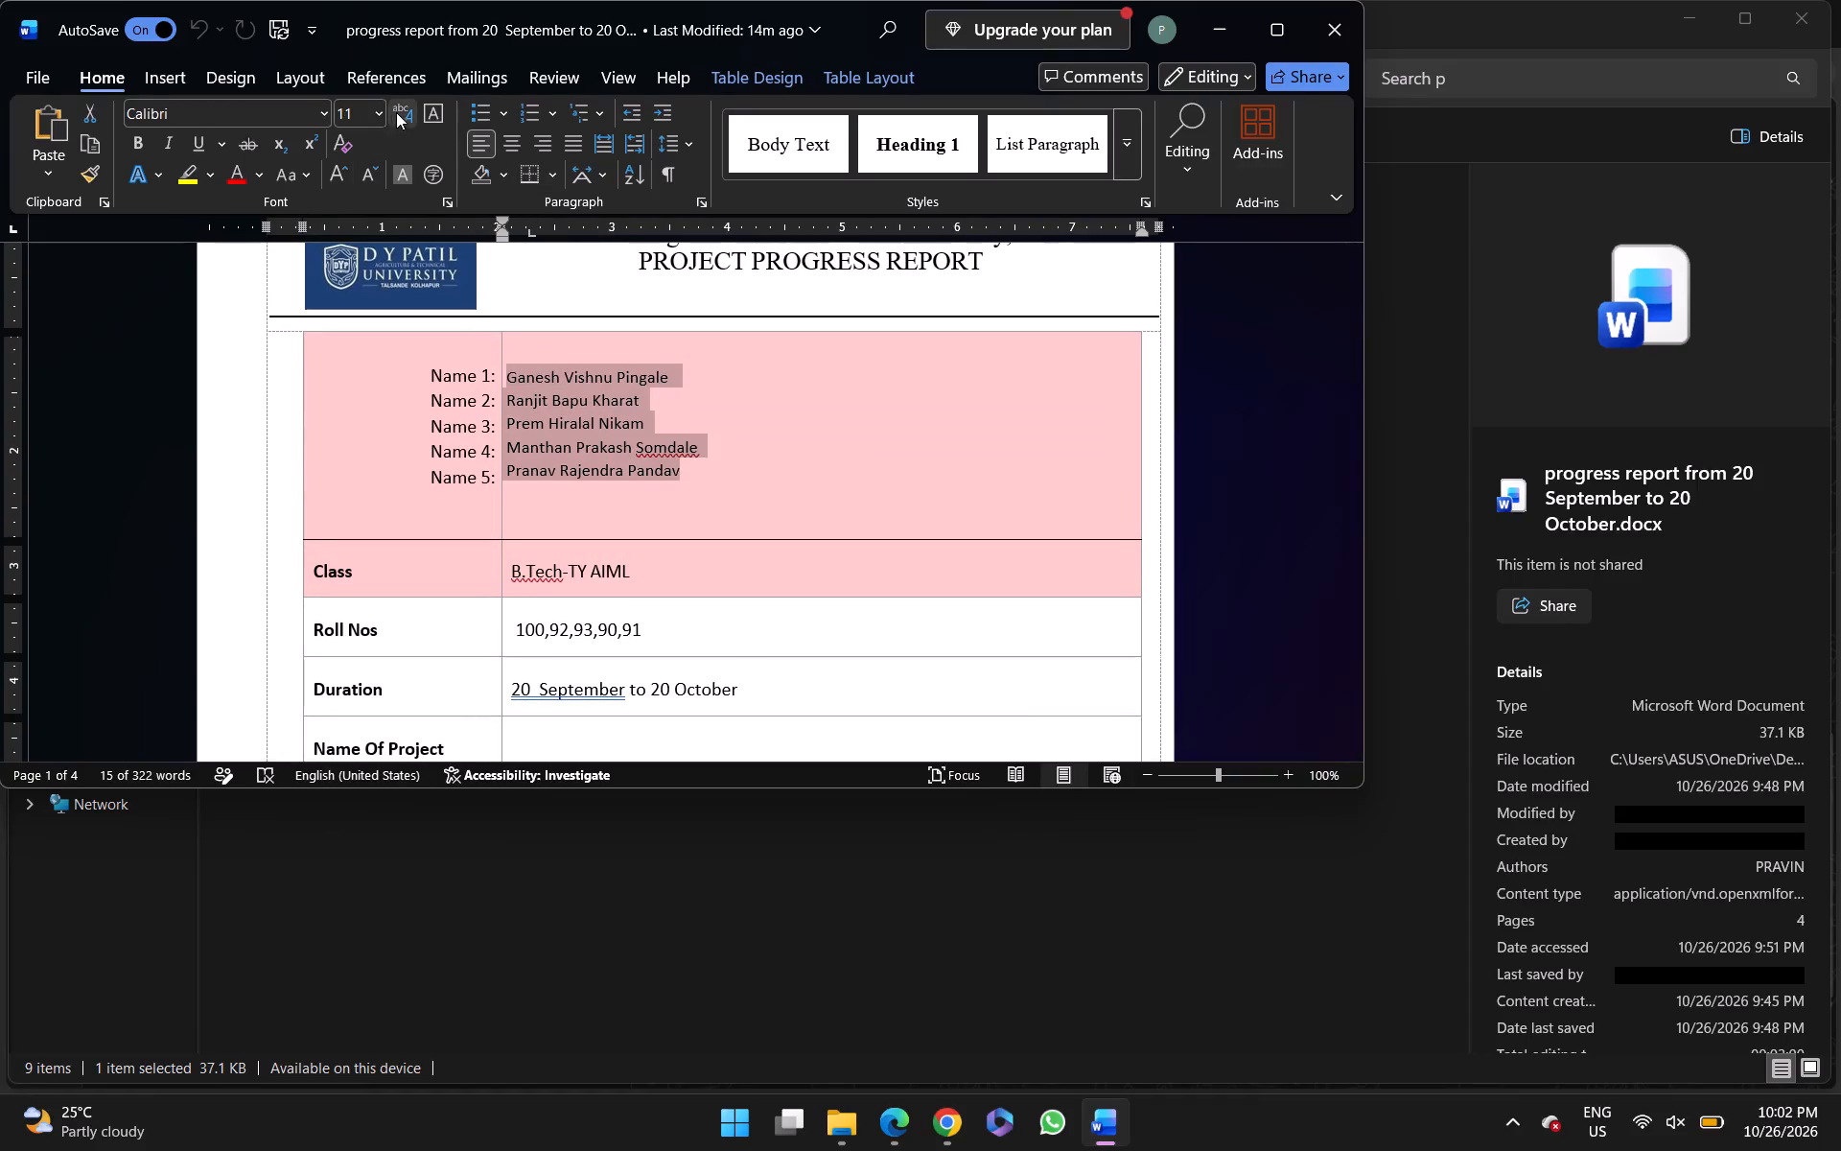
left_click(379, 117)
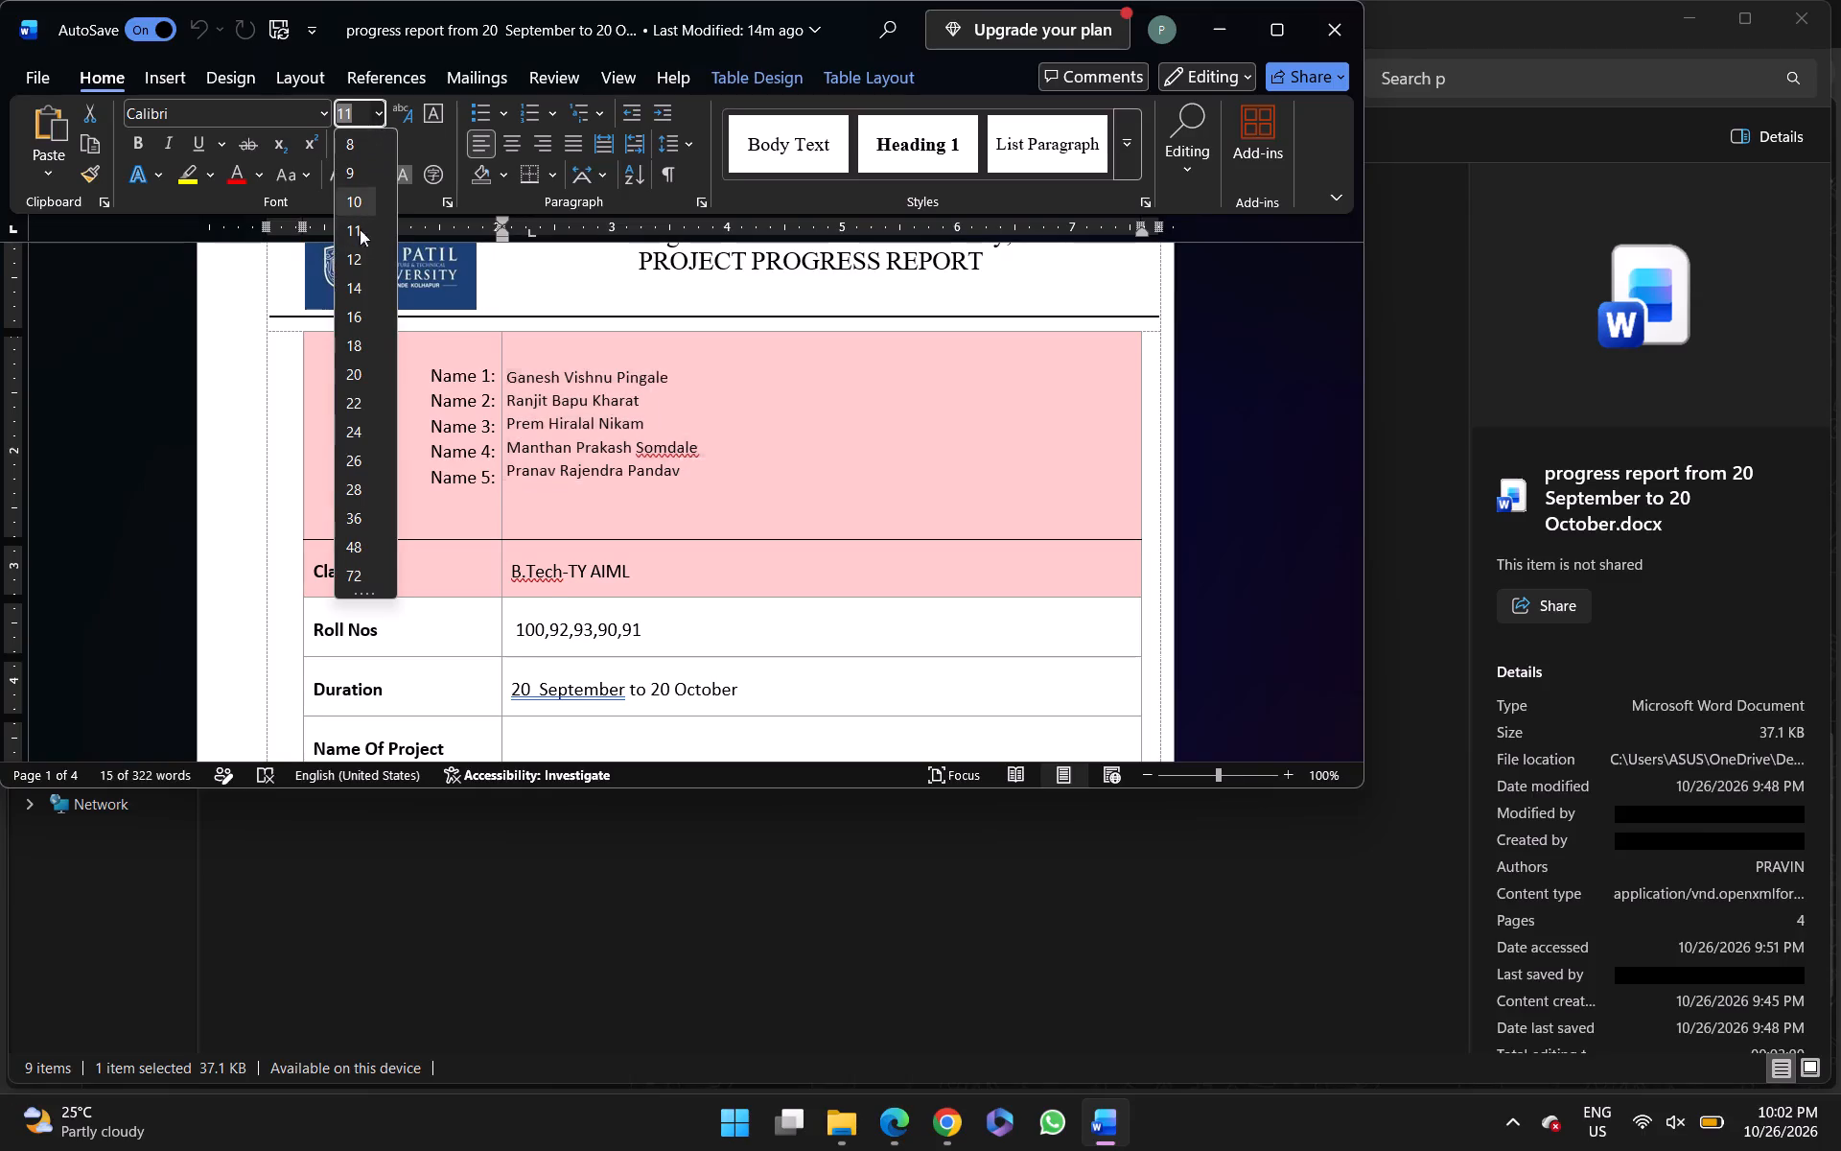
left_click(360, 251)
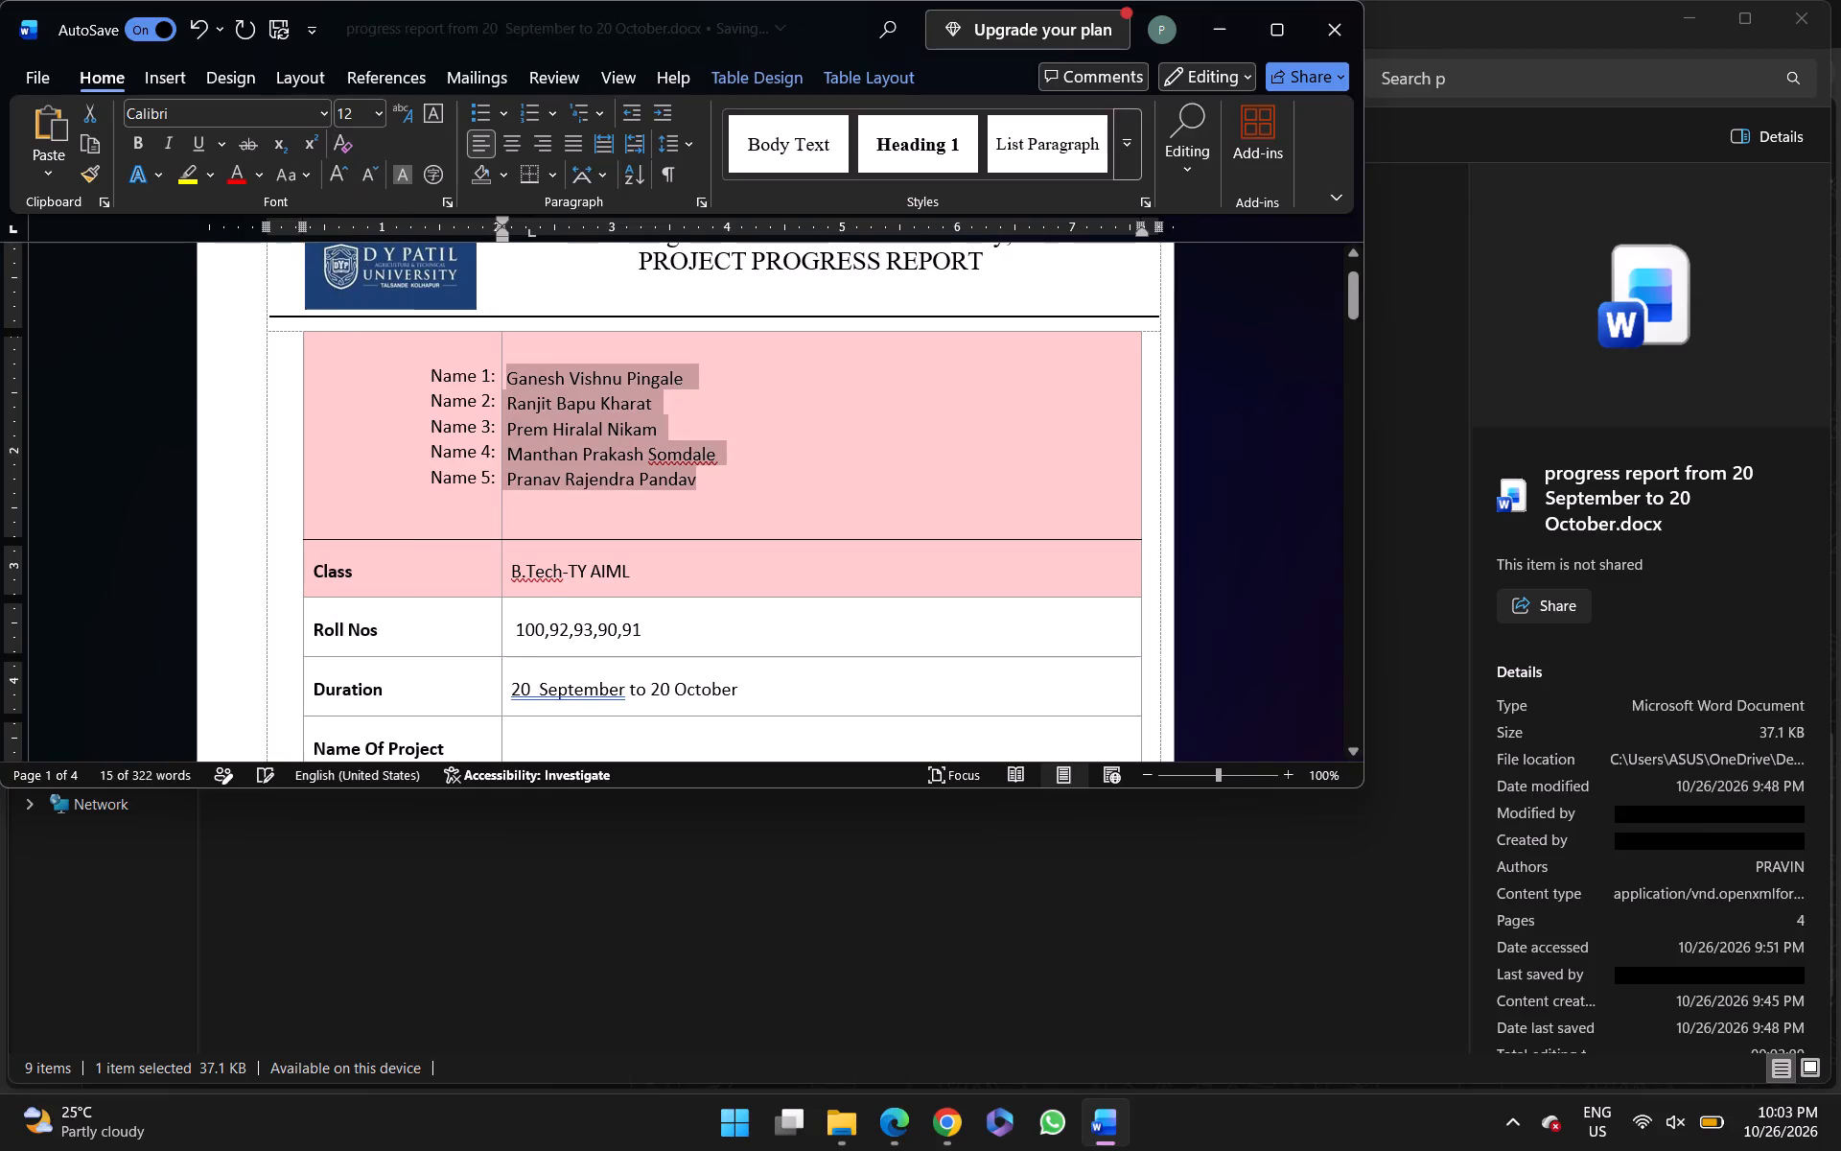
left_click(270, 340)
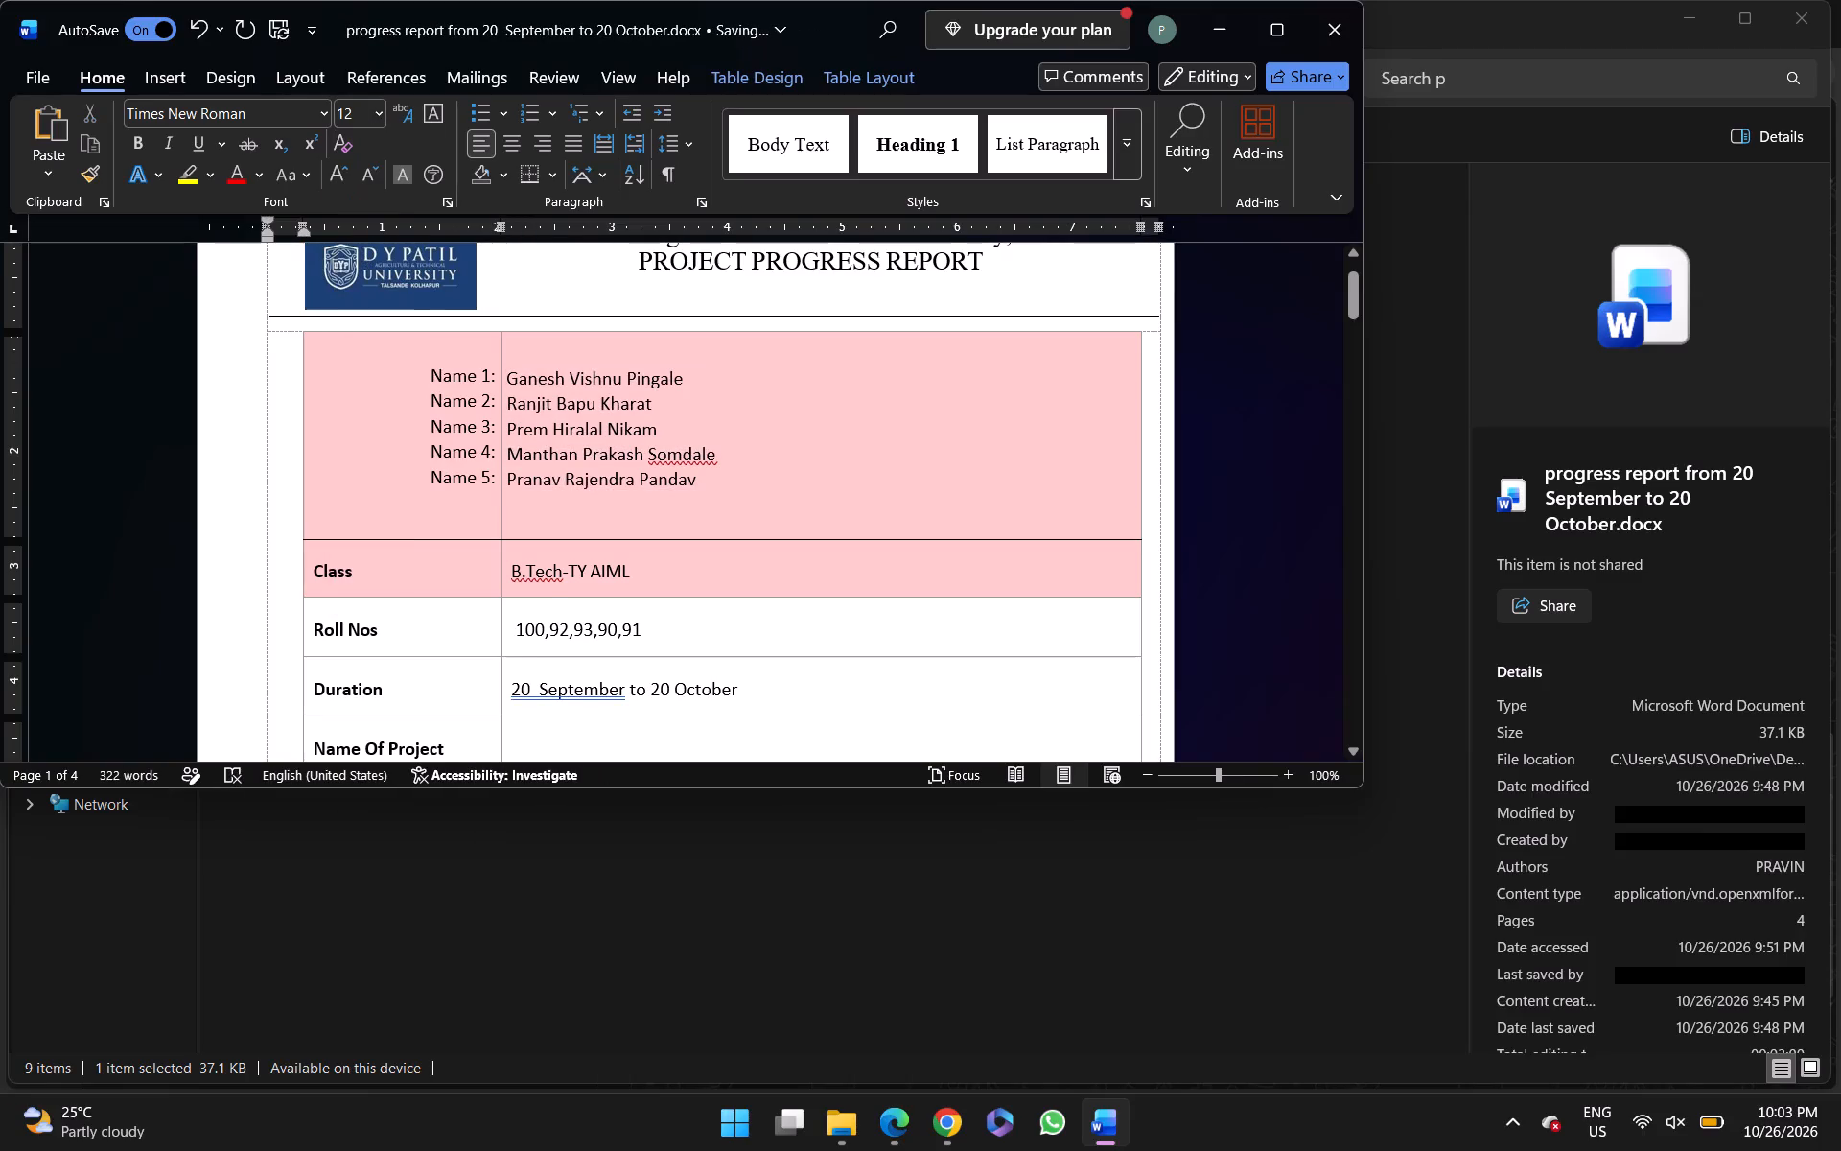
key("ctrl+s")
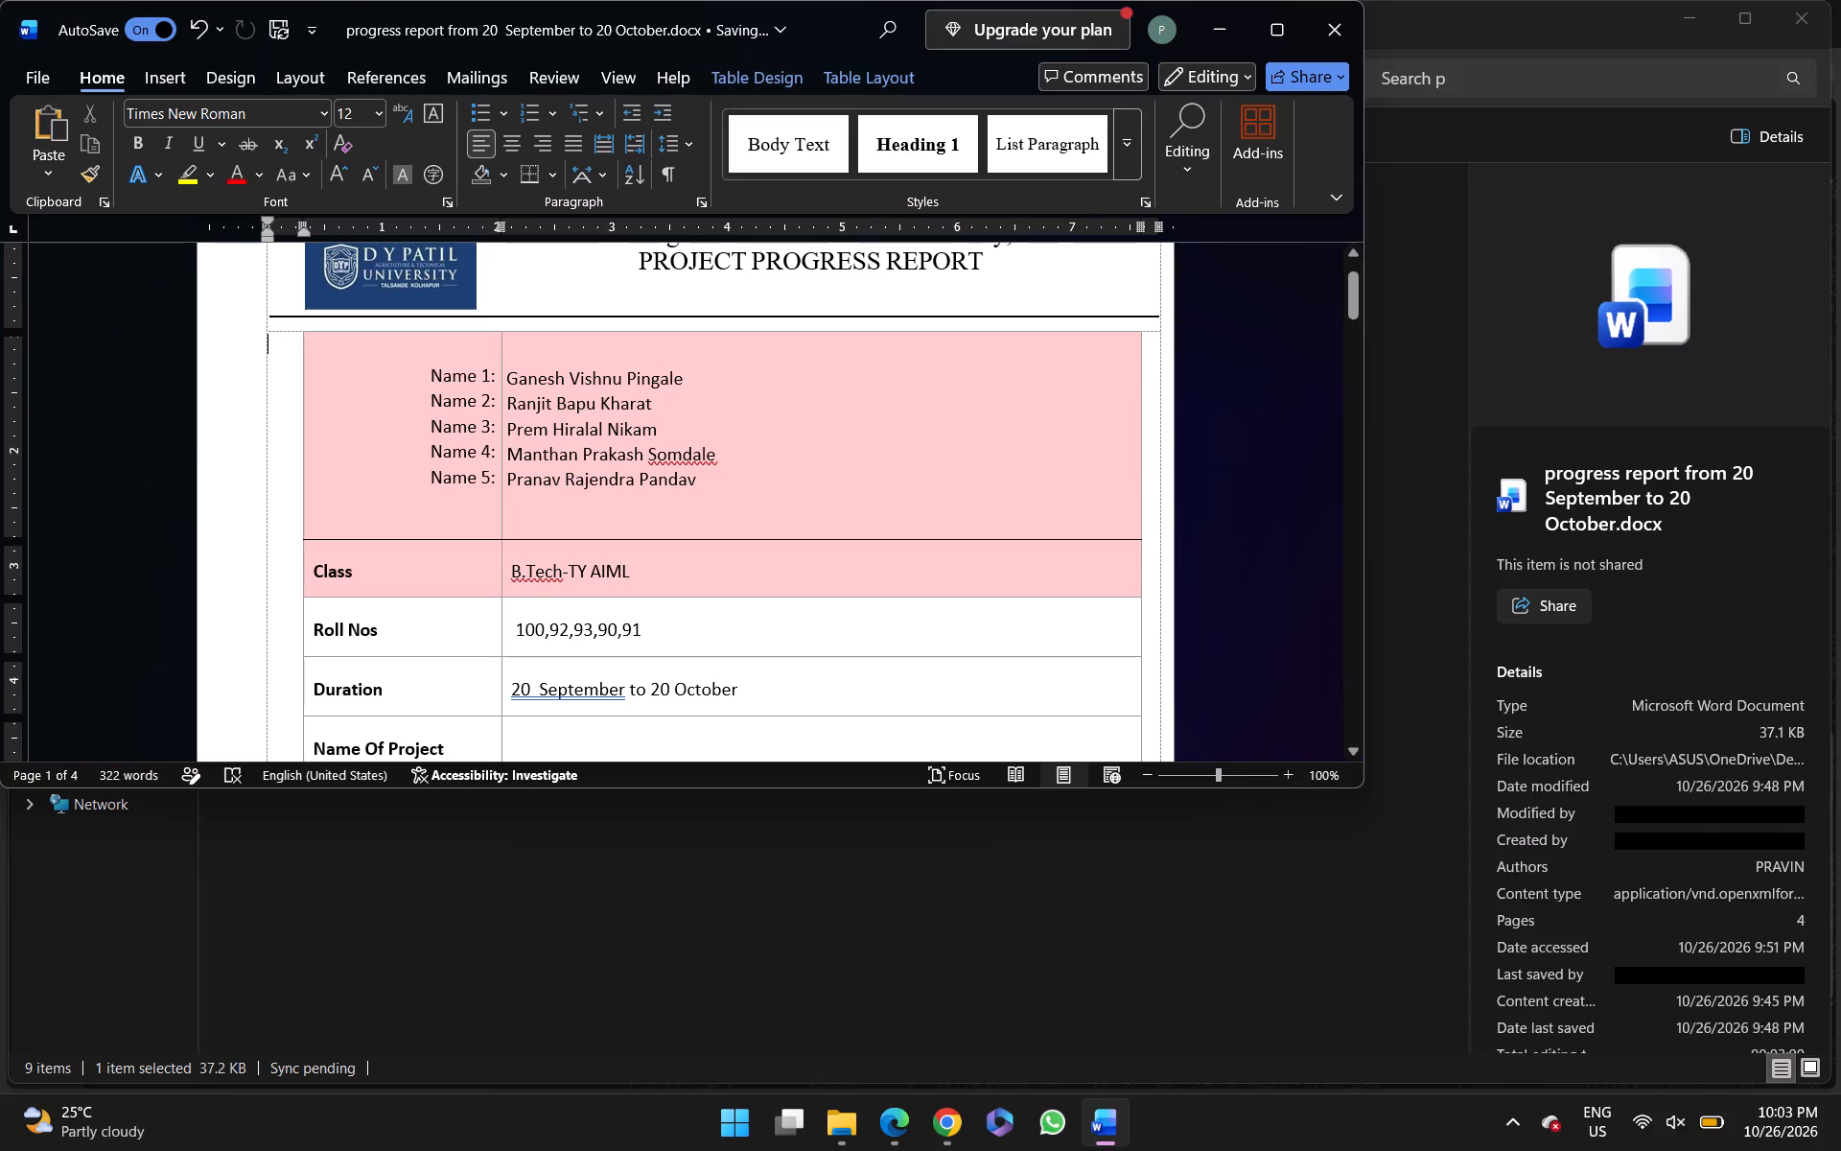
Review the rest of the report, from the activity table and Conclusion to the Work Contribution section.
scroll(649, 595, "down", 4)
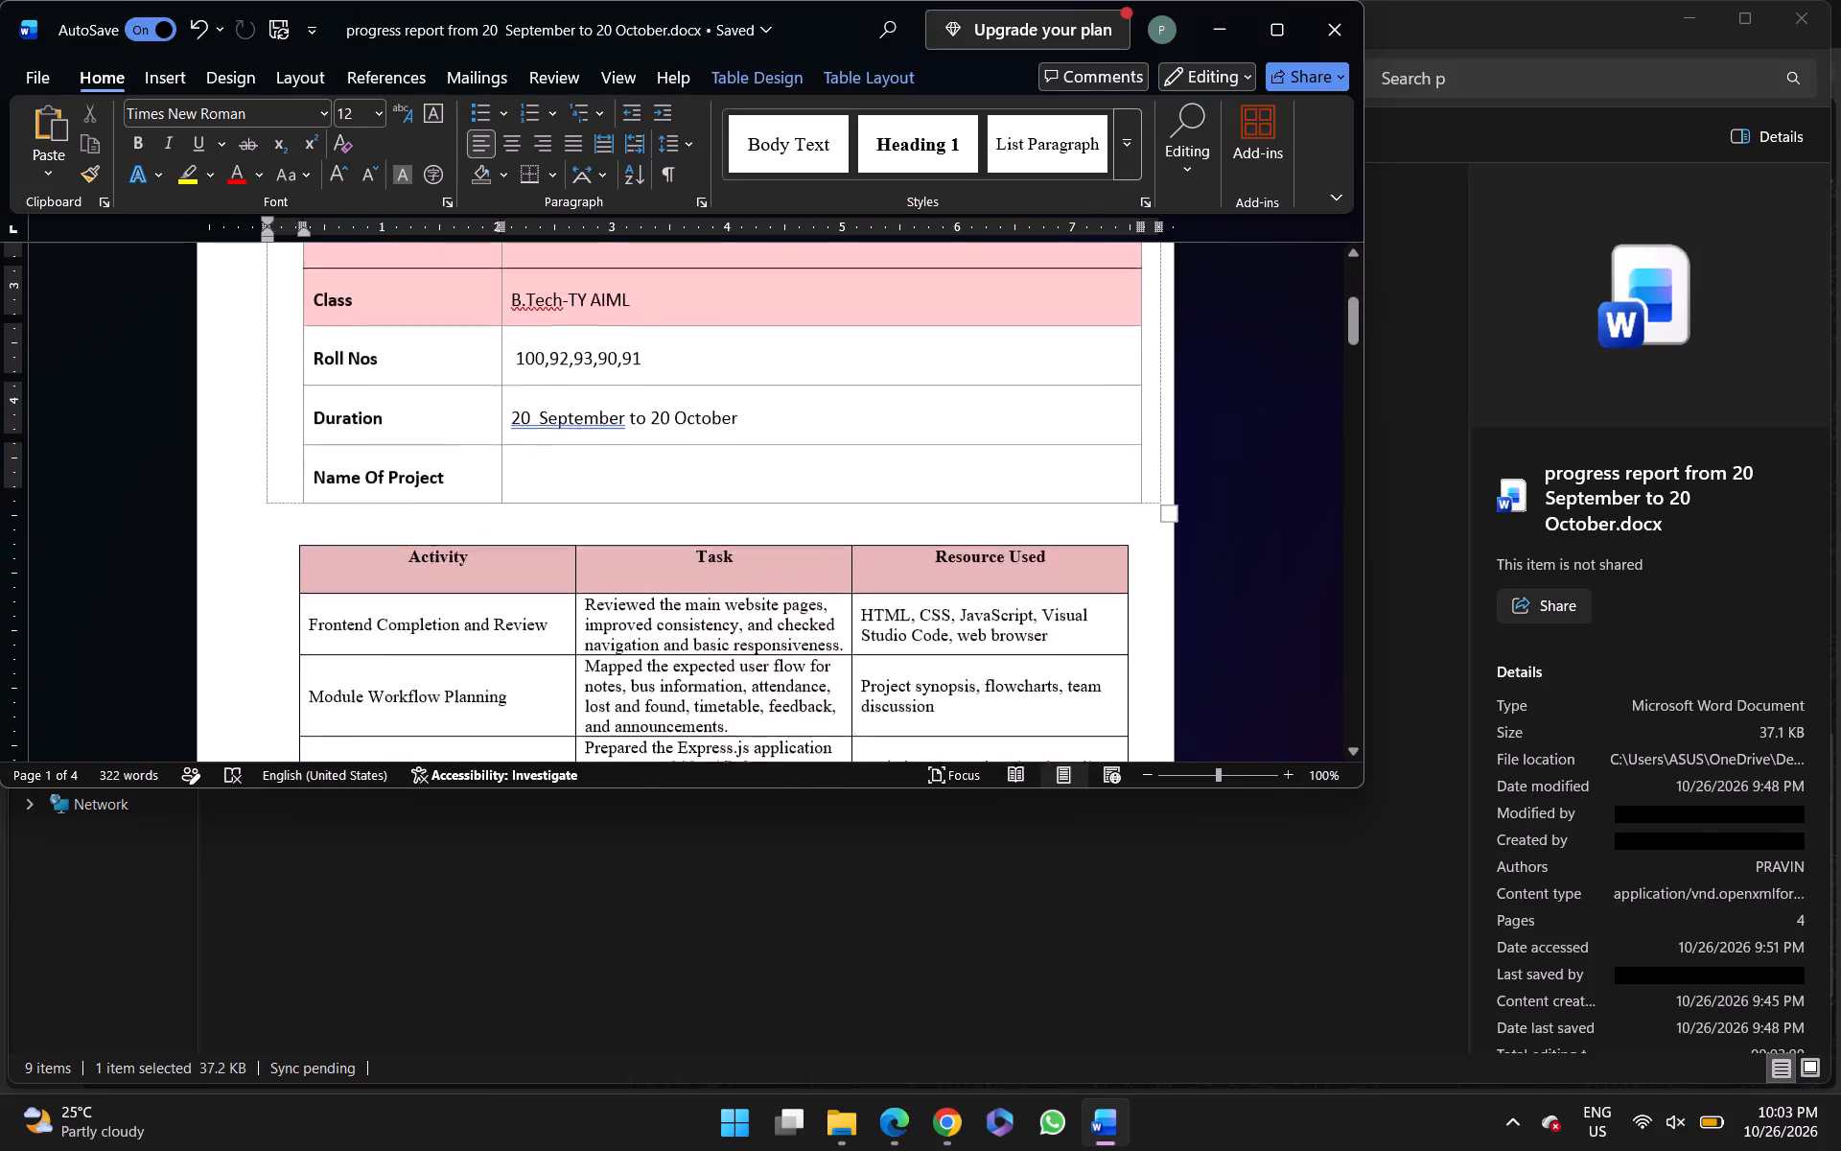
scroll(649, 595, "down", 4)
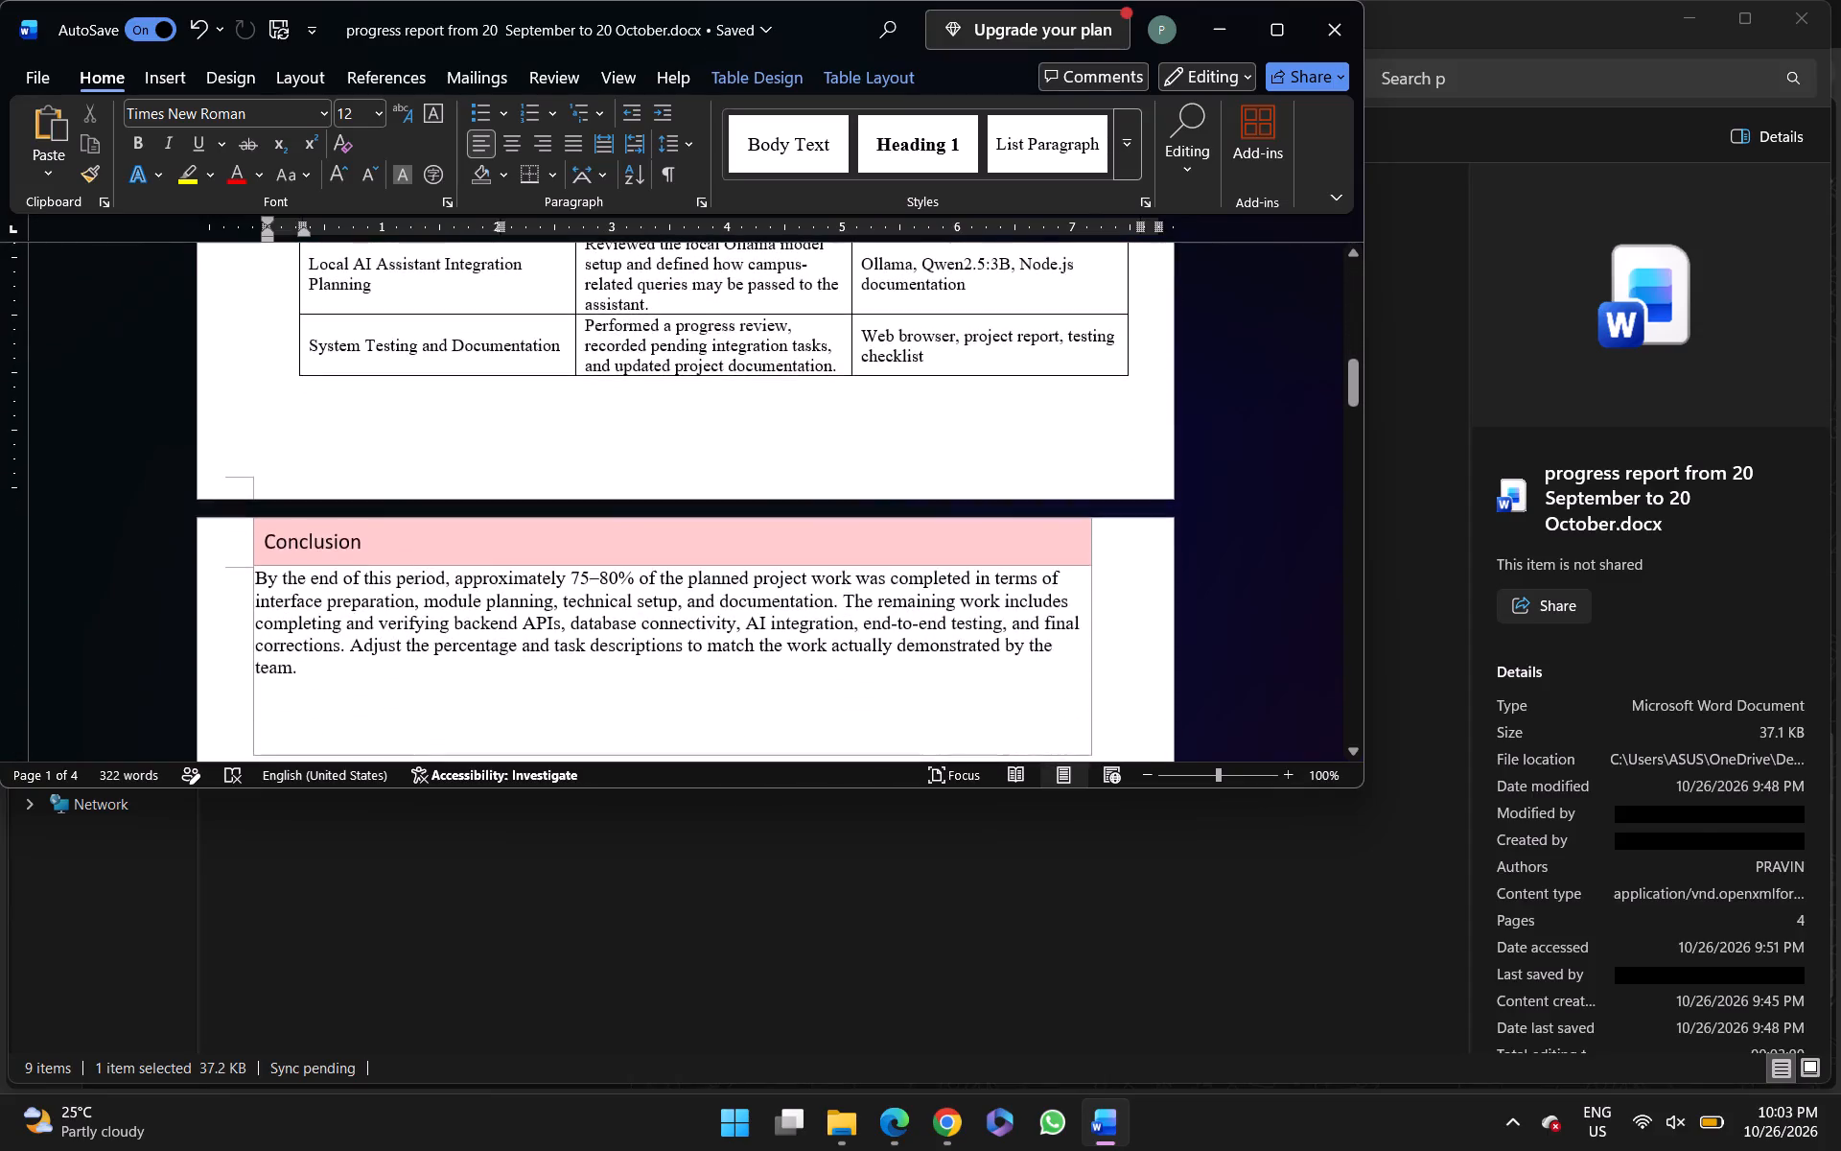
scroll(649, 595, "down", 4)
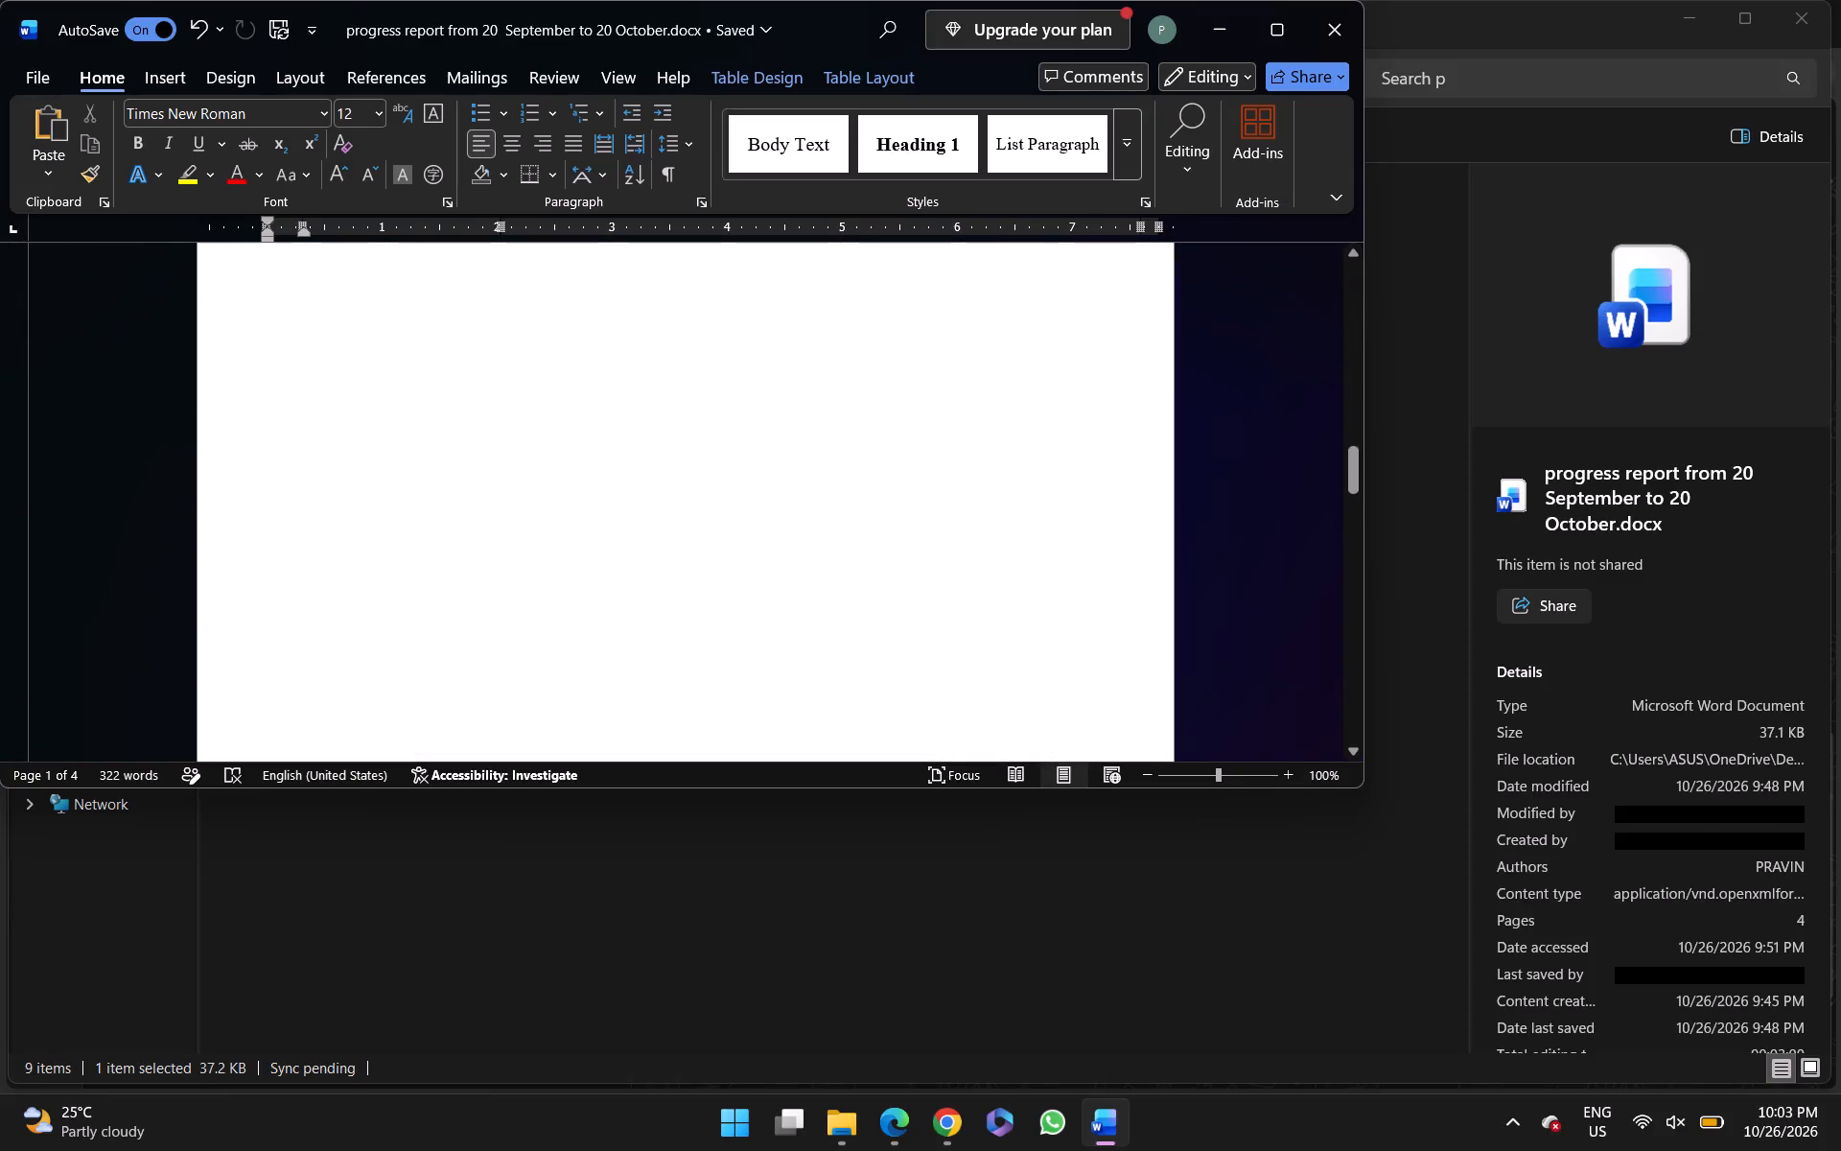
scroll(649, 595, "down", 2)
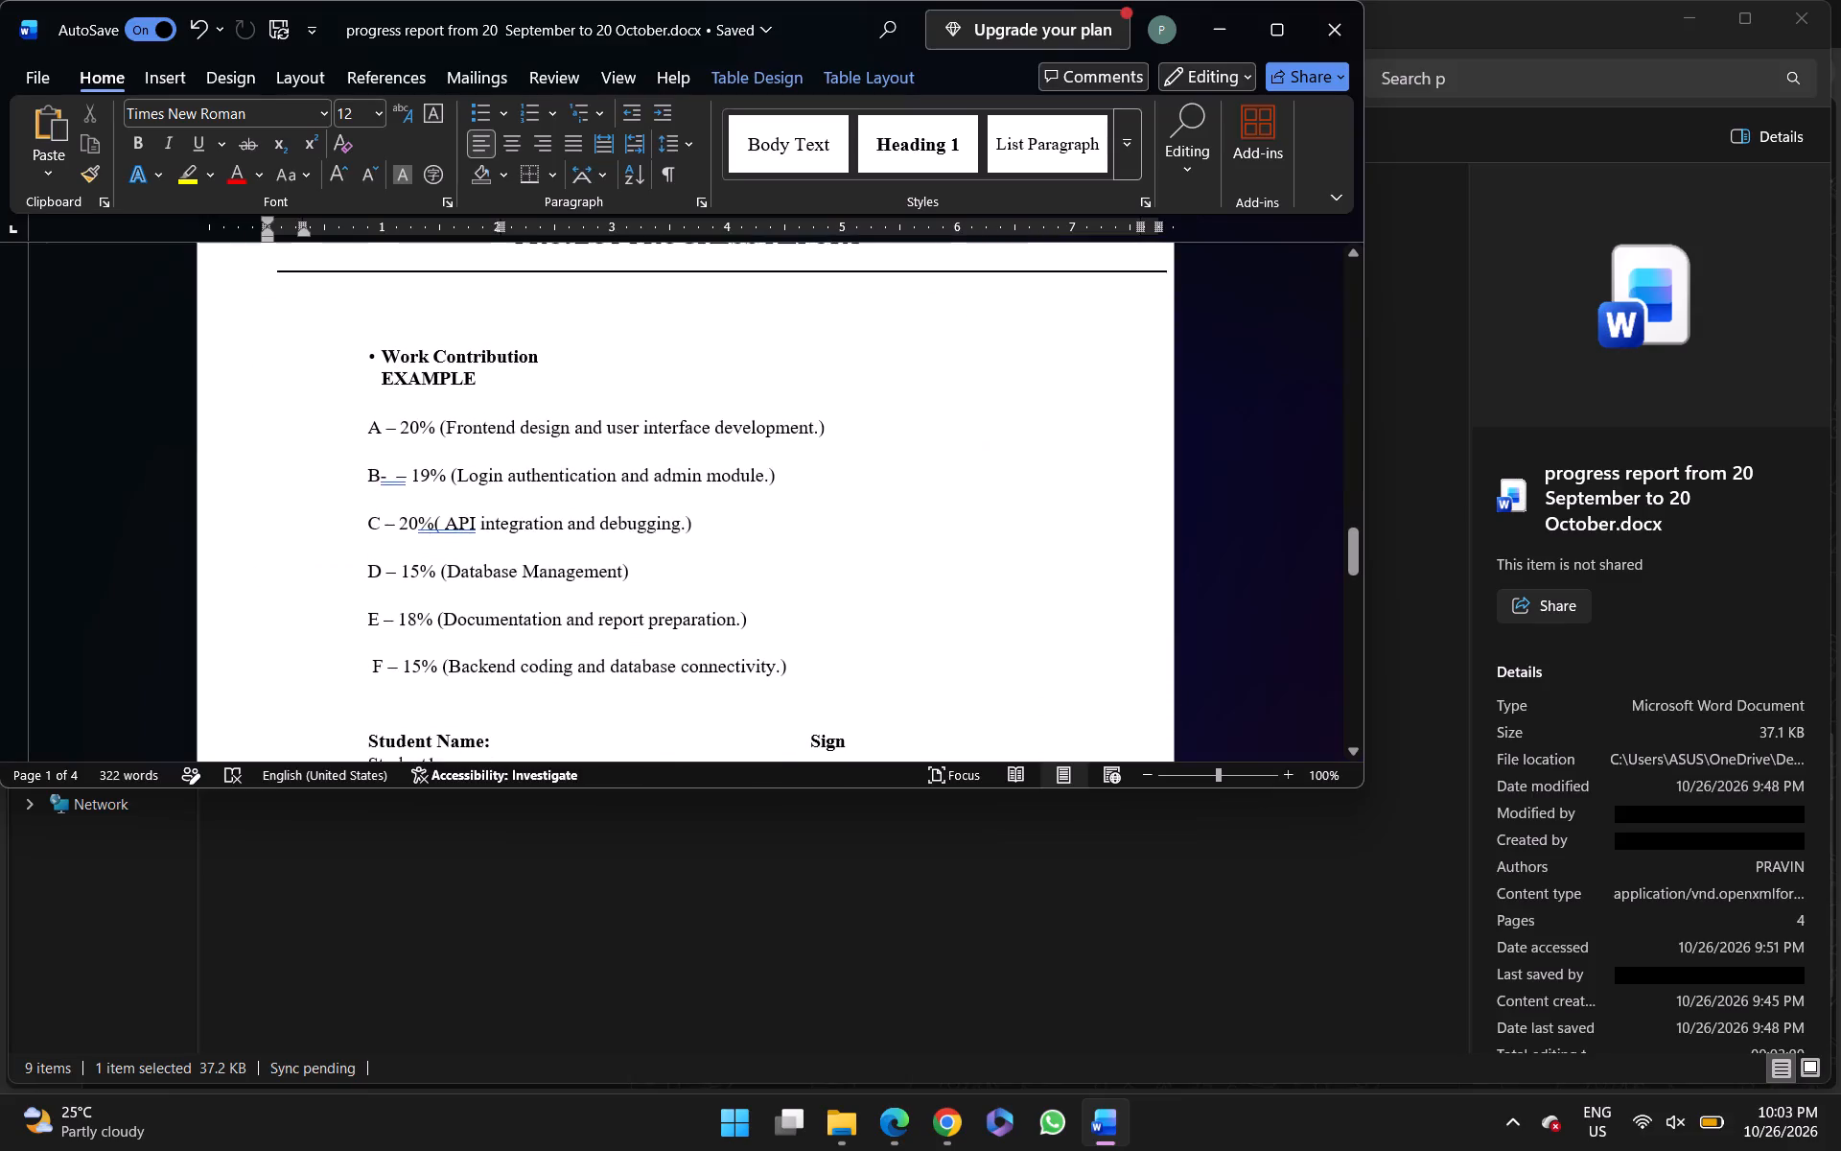
scroll(649, 595, "down", 1)
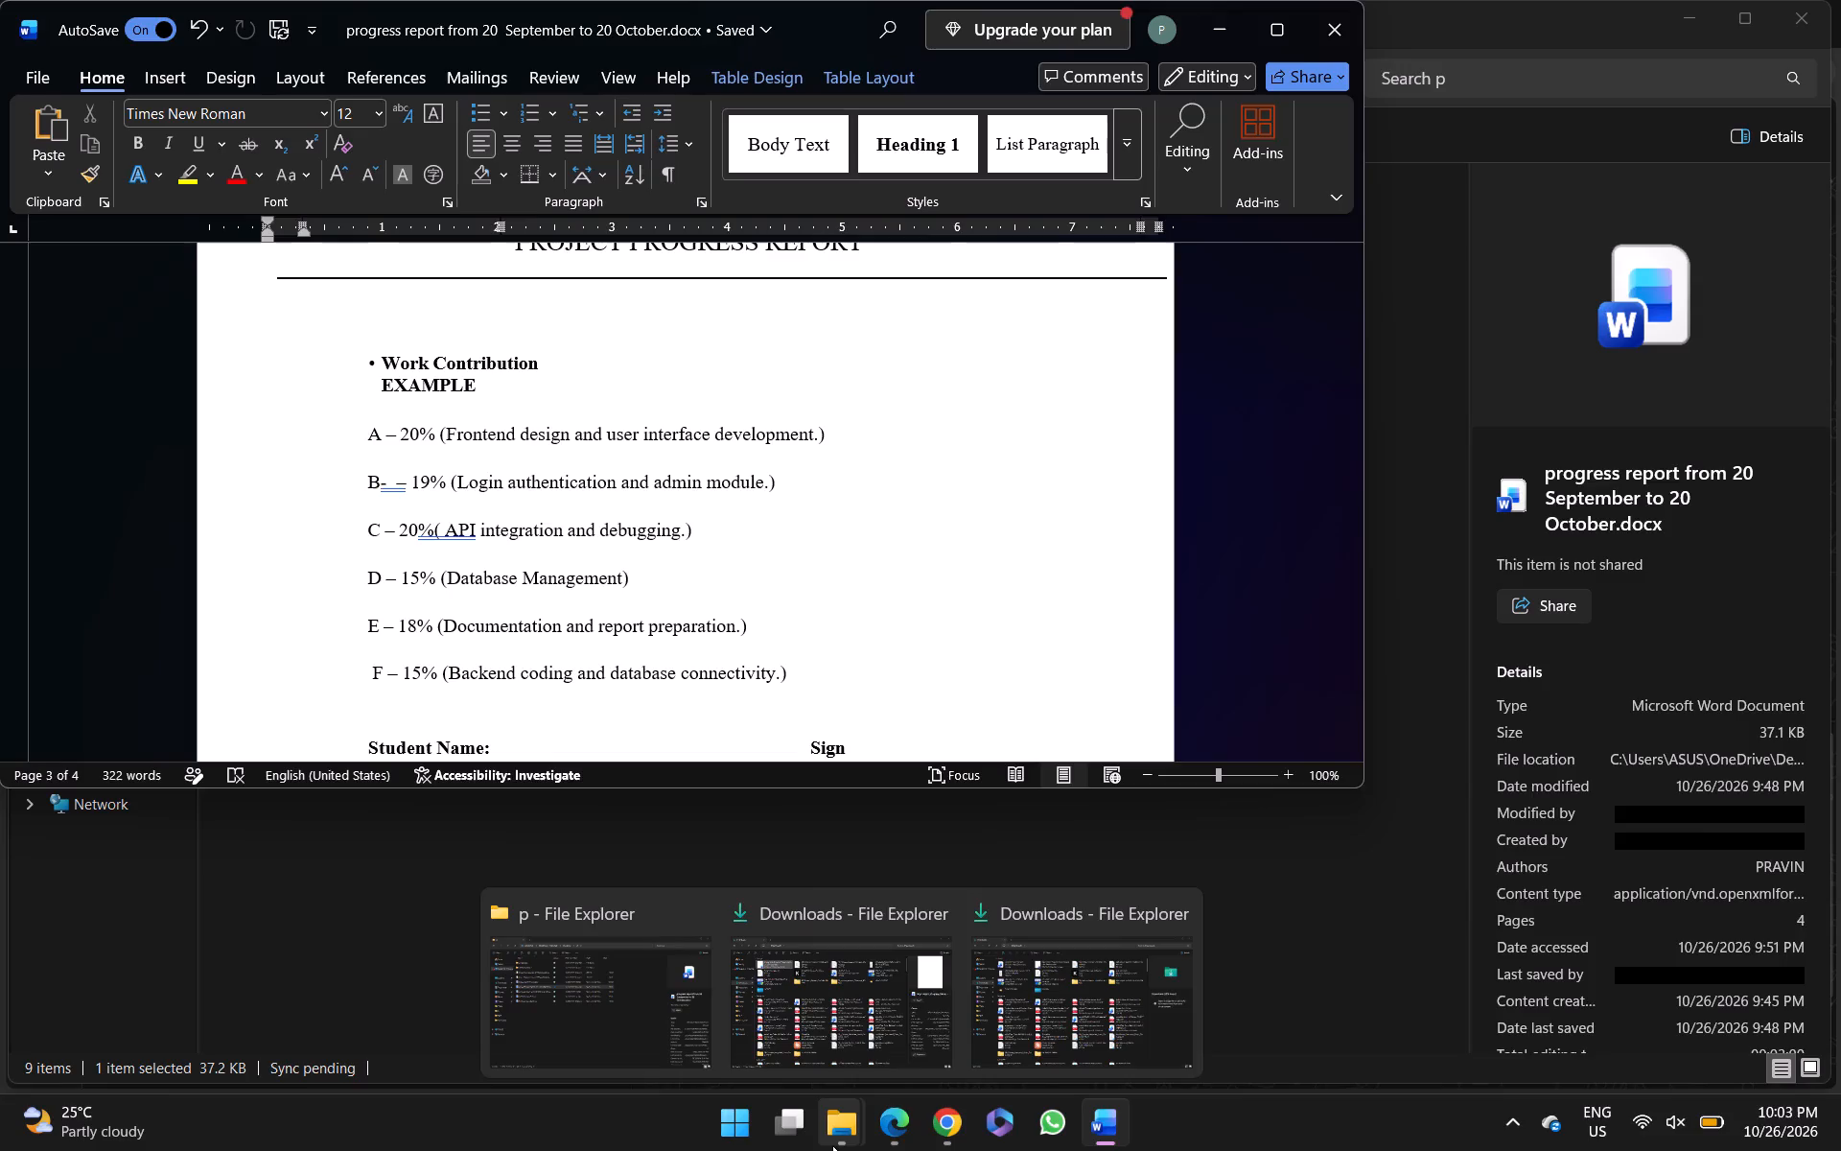
Switch to the p folder in File Explorer and open MyCampusSynopsis.docx in a maximized Word window.
left_click(577, 1028)
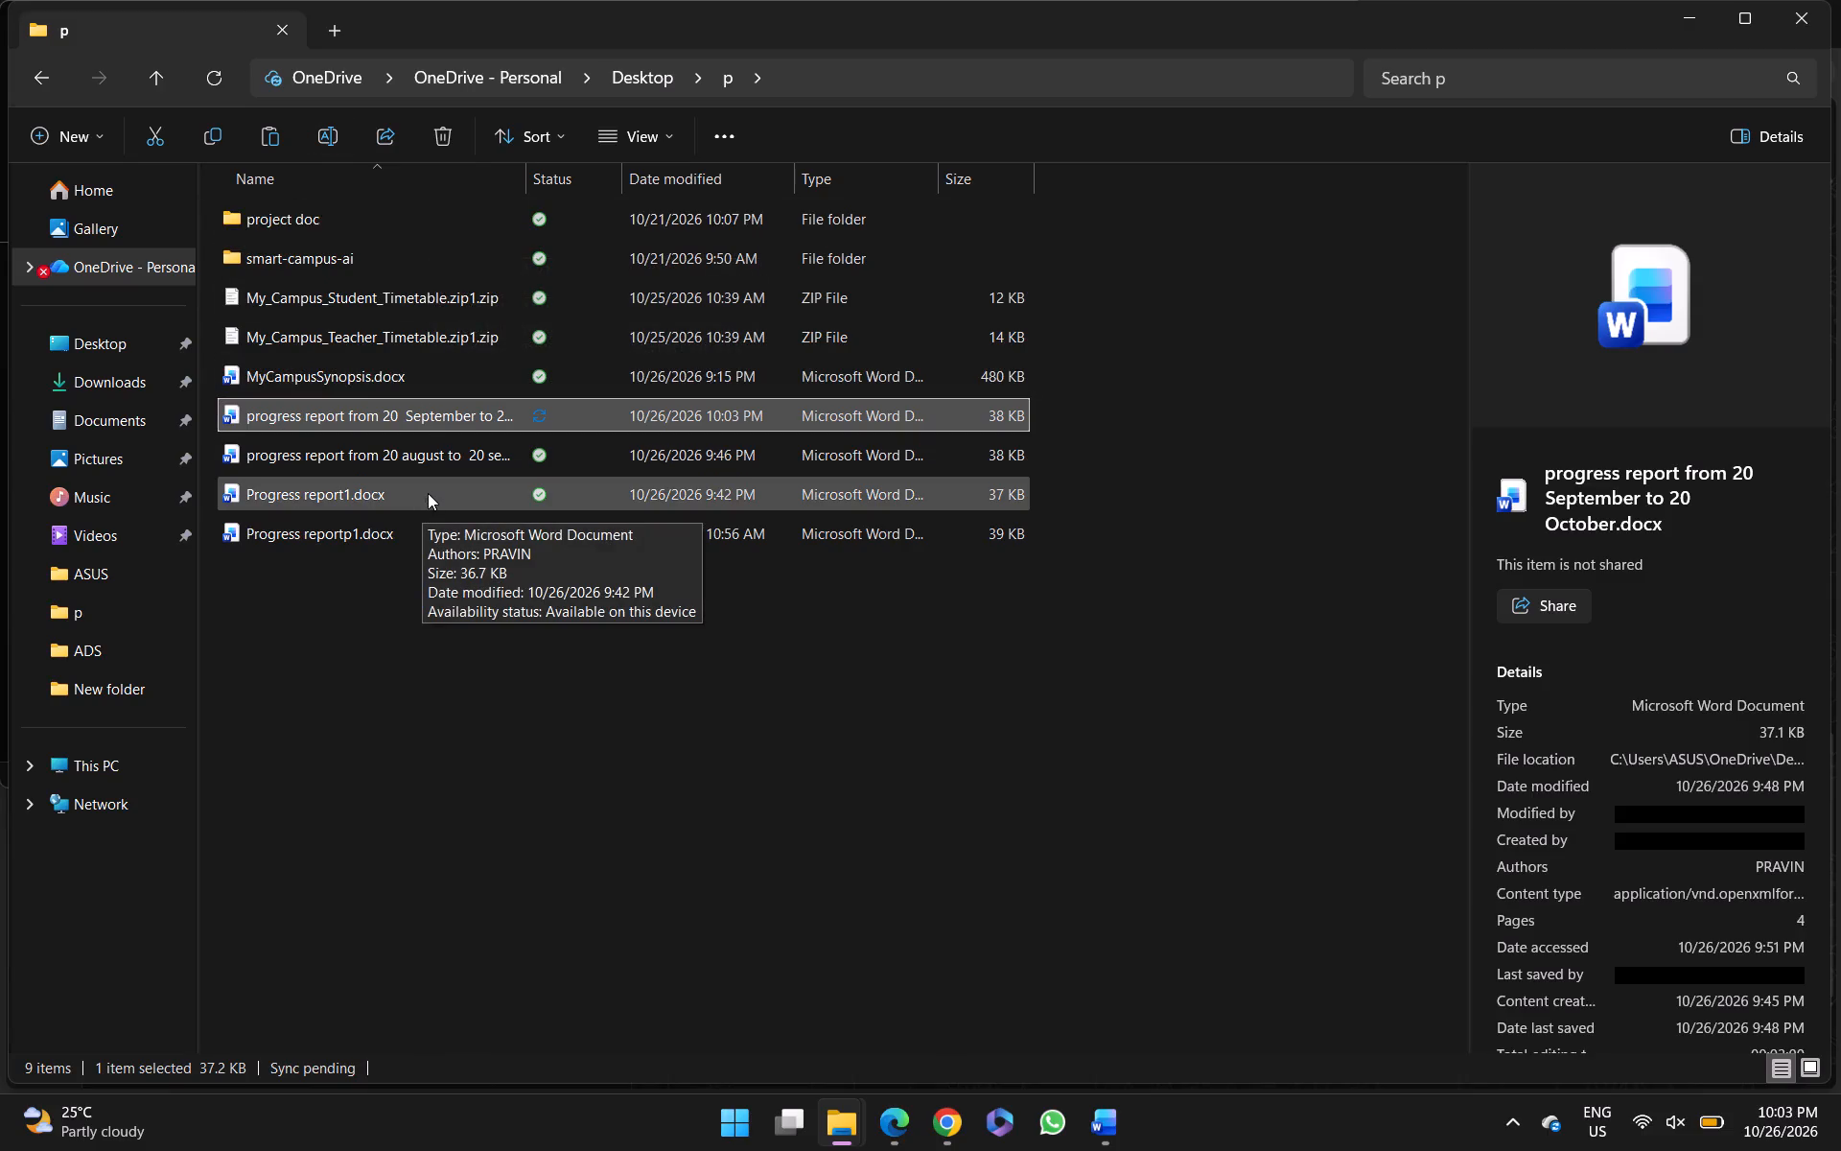
left_click(447, 379)
right_click(447, 379)
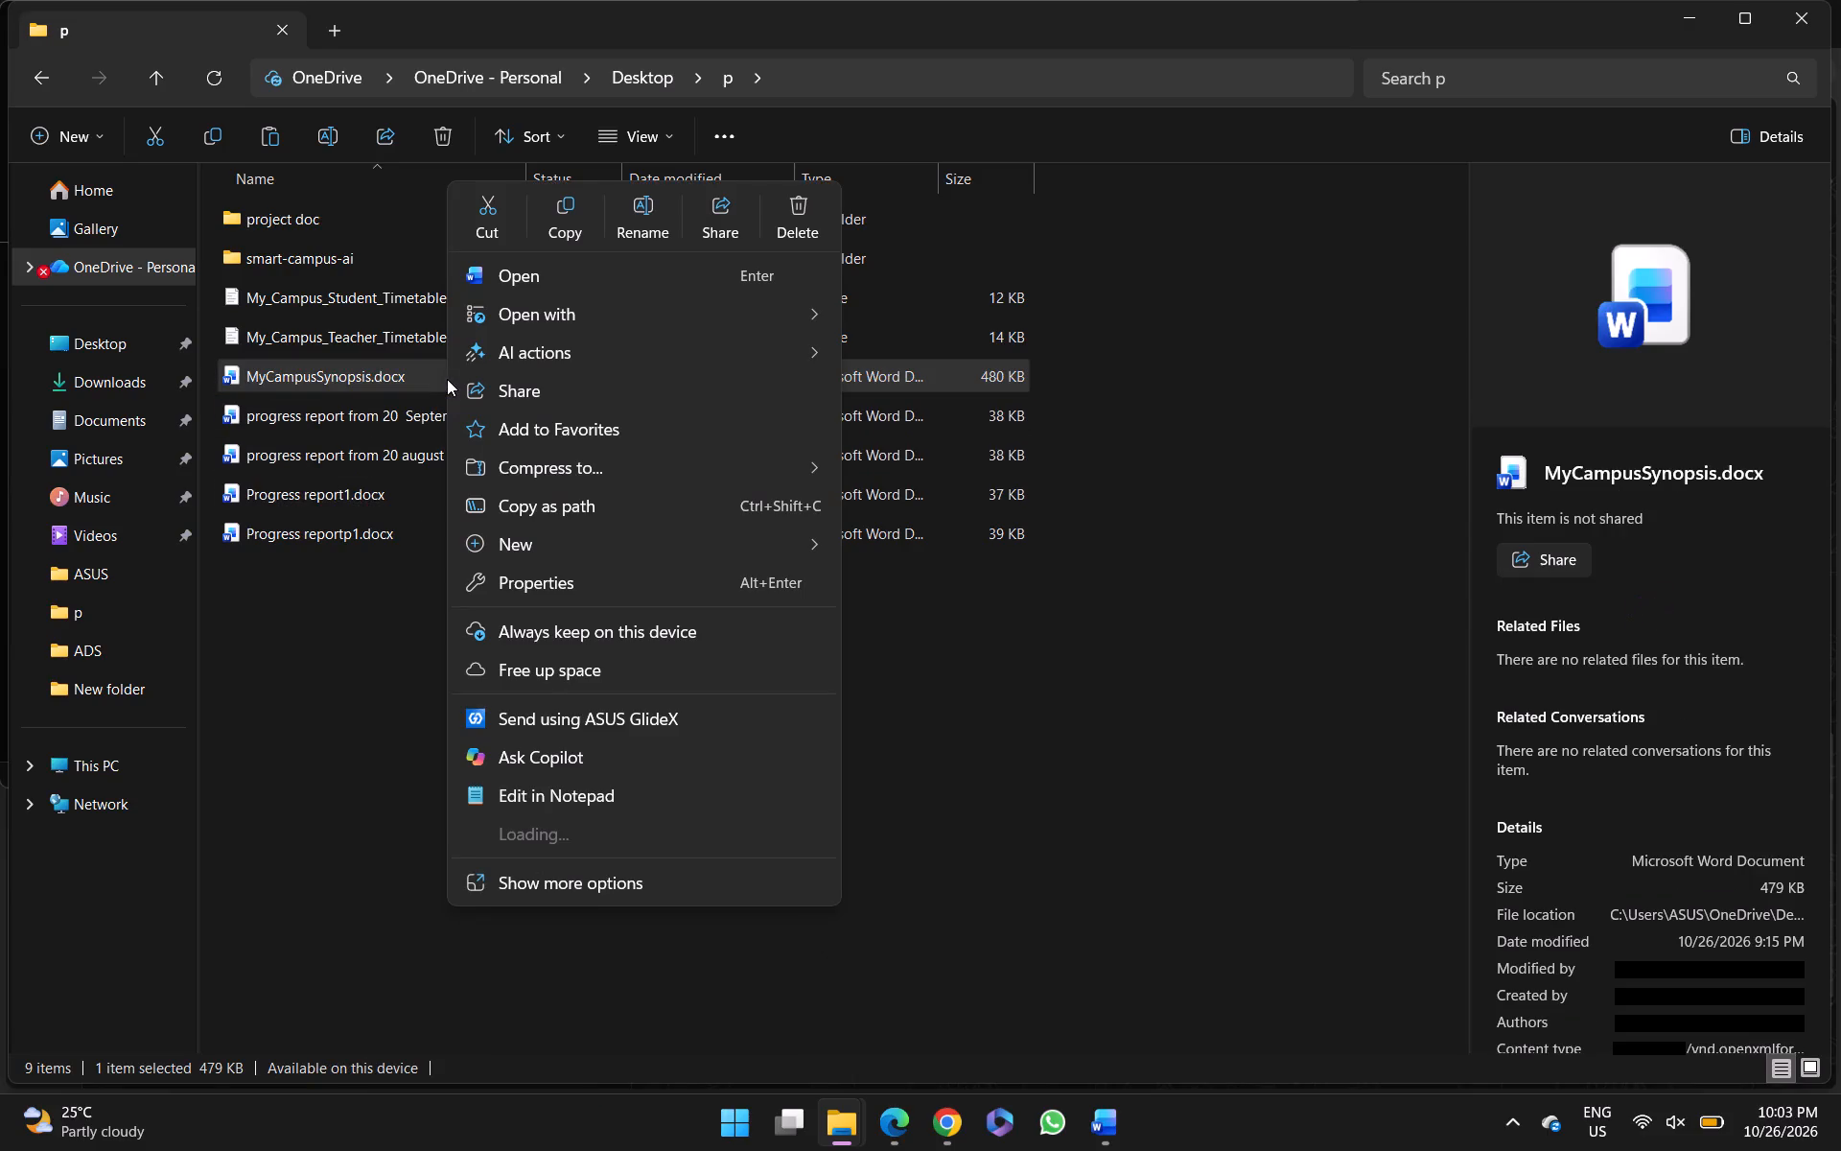
left_click(623, 304)
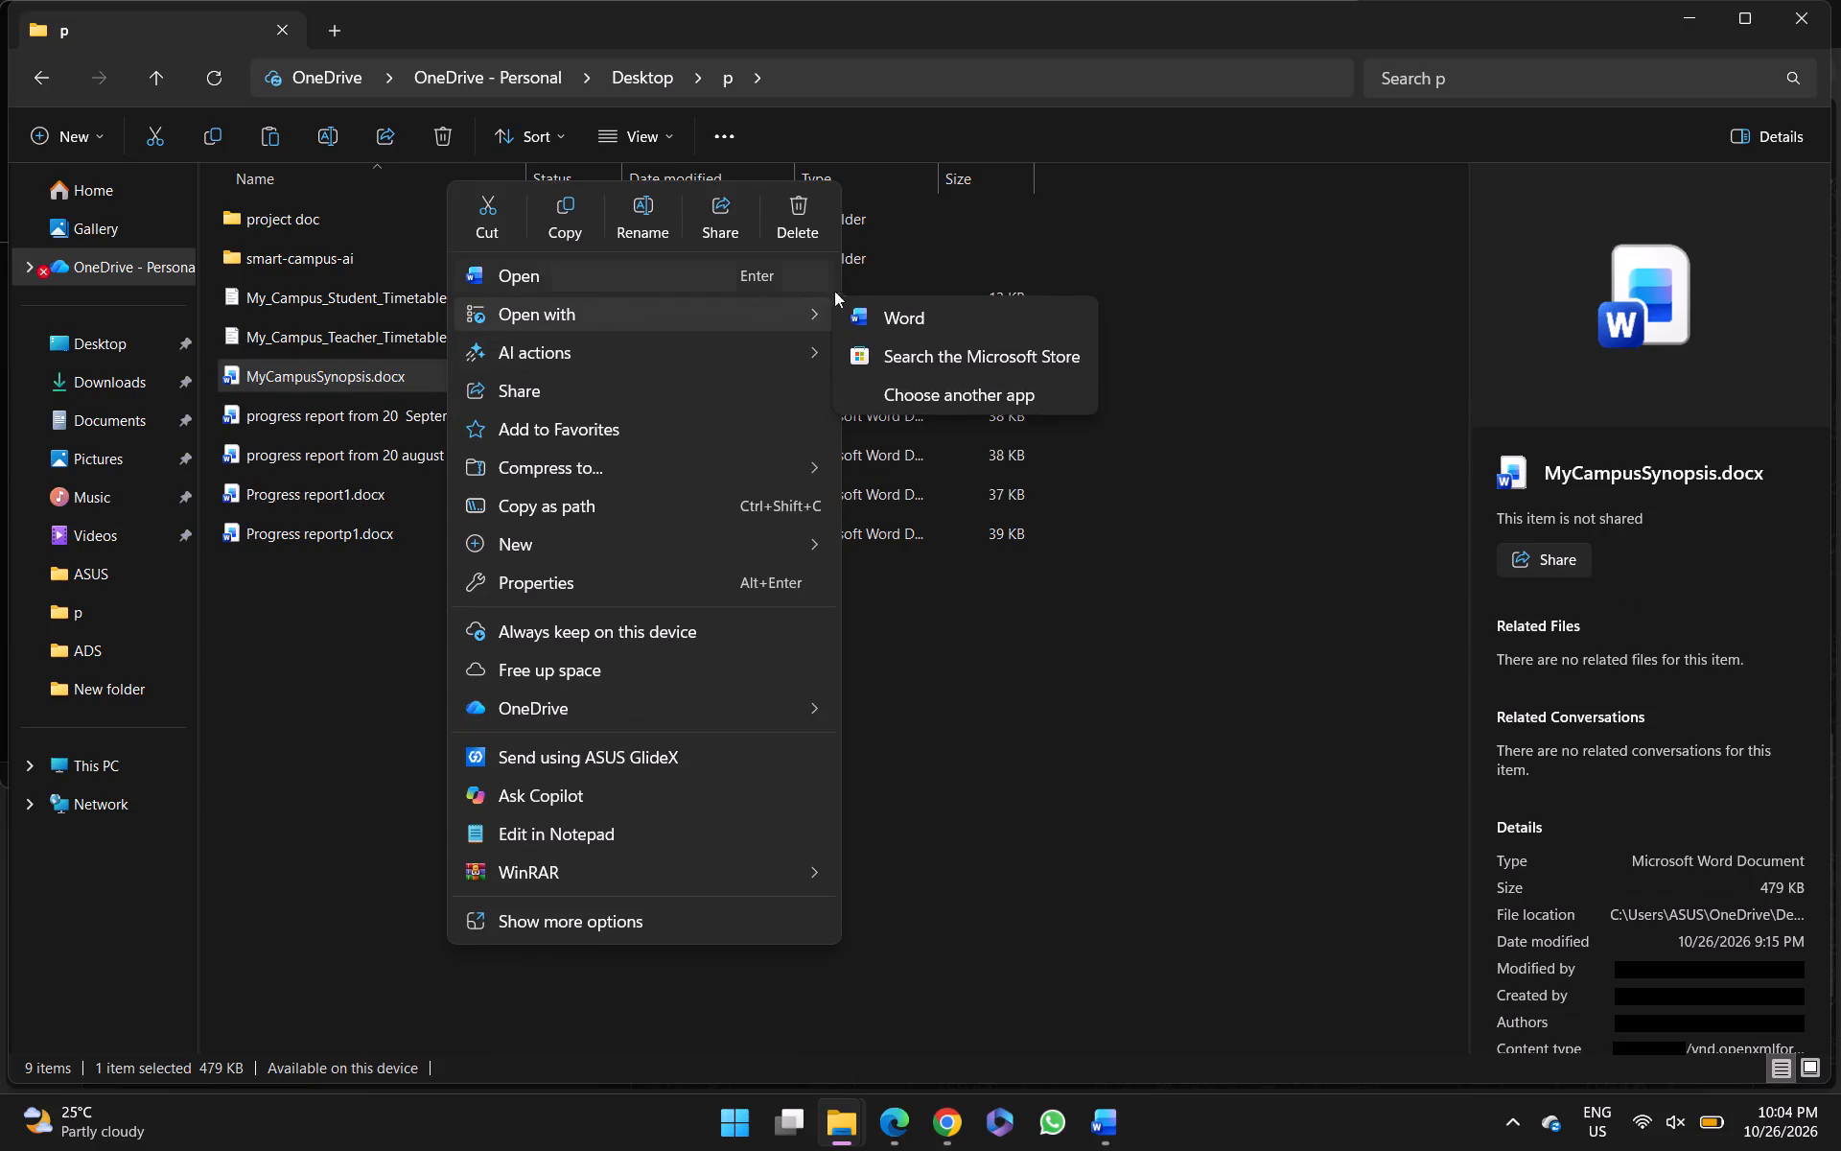
left_click(876, 312)
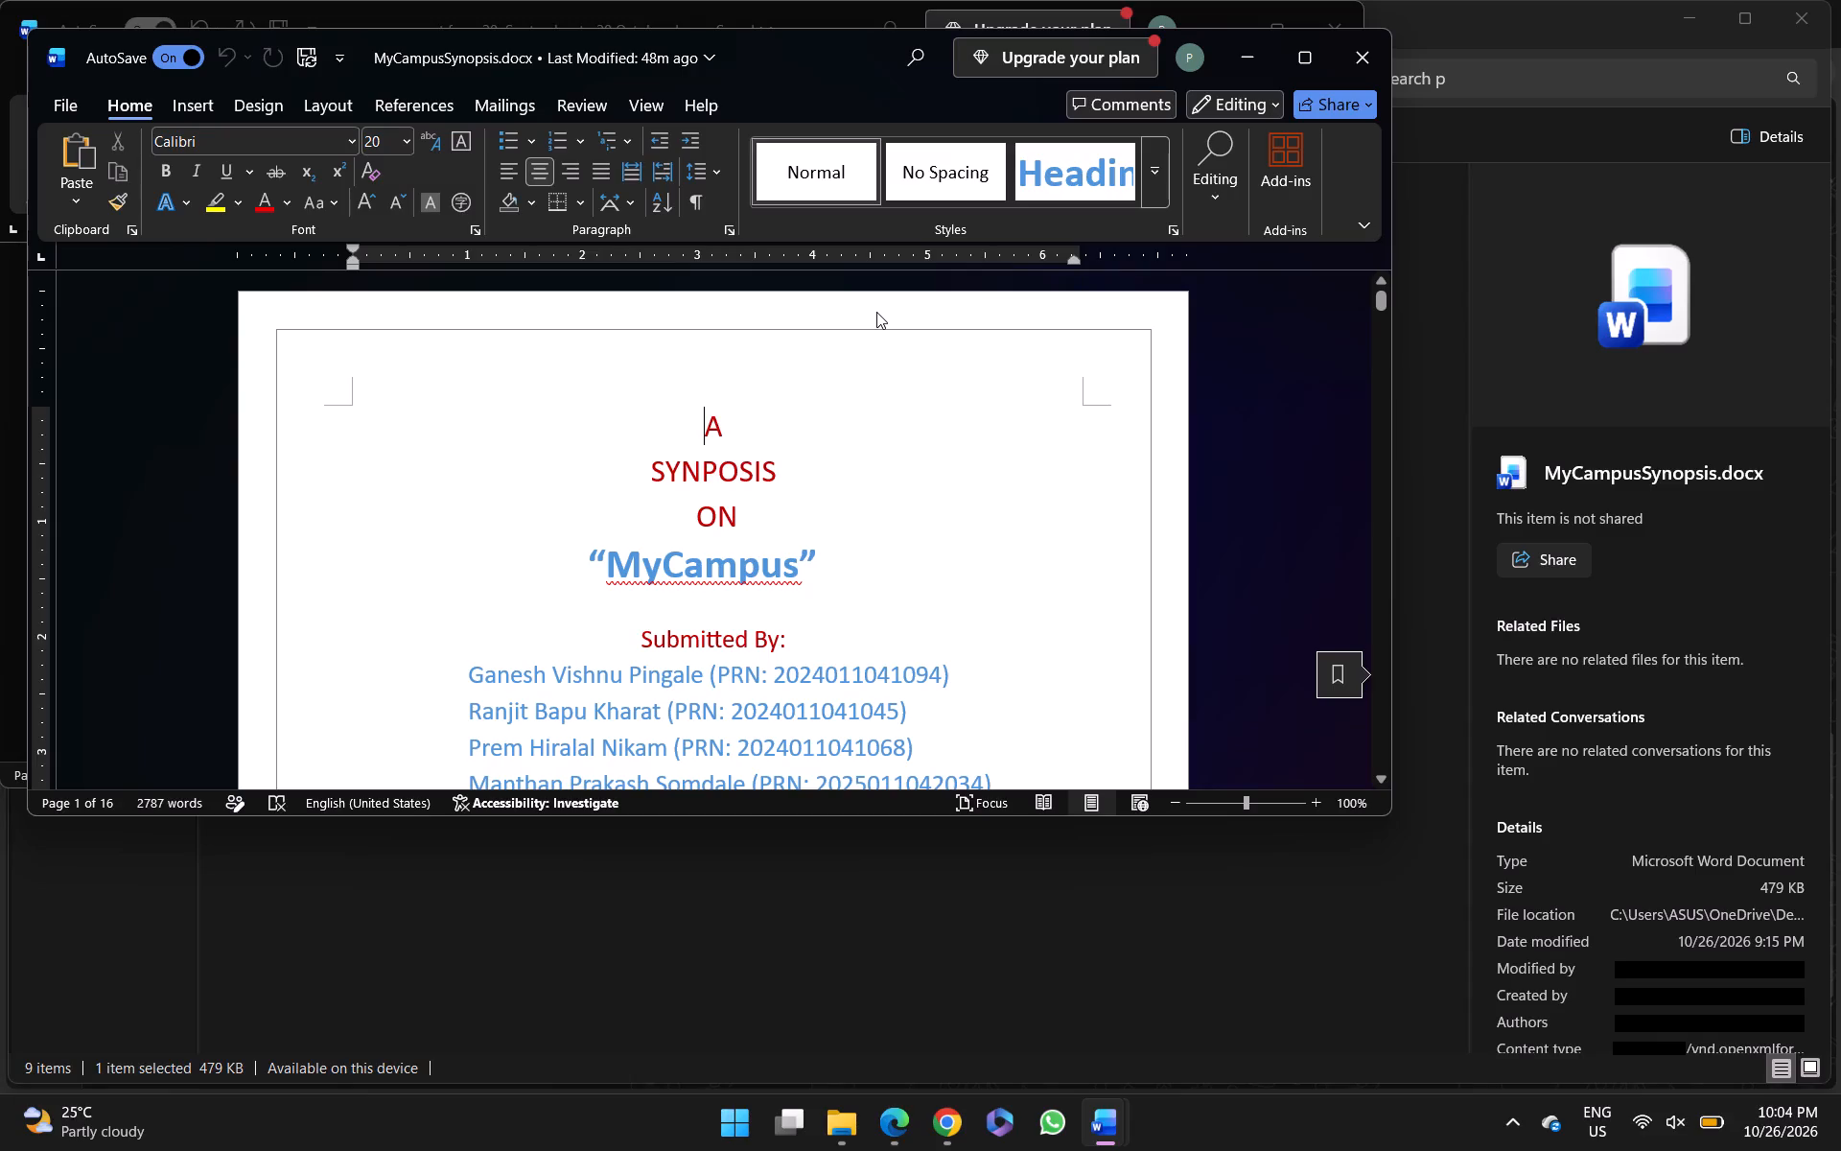
left_click(1307, 51)
Look through the synopsis from the cover page and index to the end of the Introduction.
scroll(1262, 682, "down", 3)
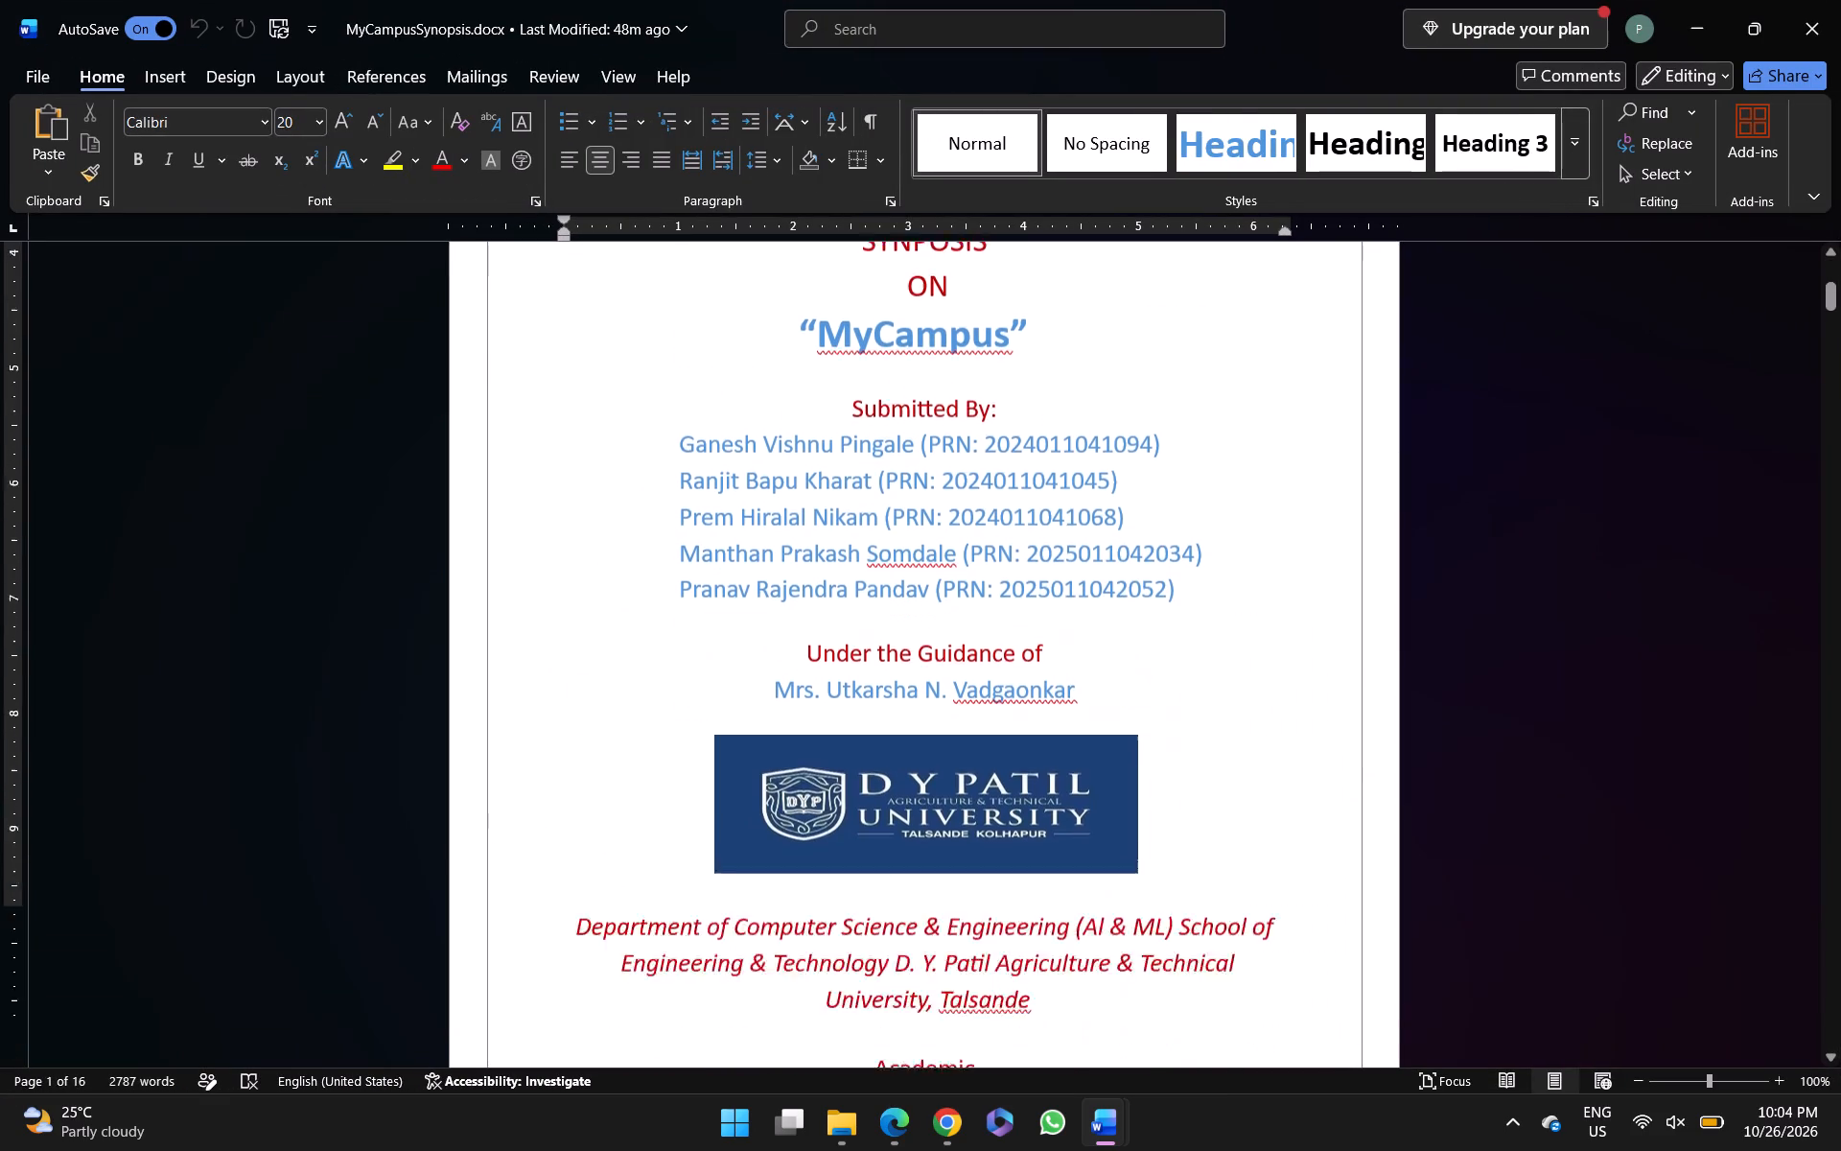
scroll(1262, 682, "down", 6)
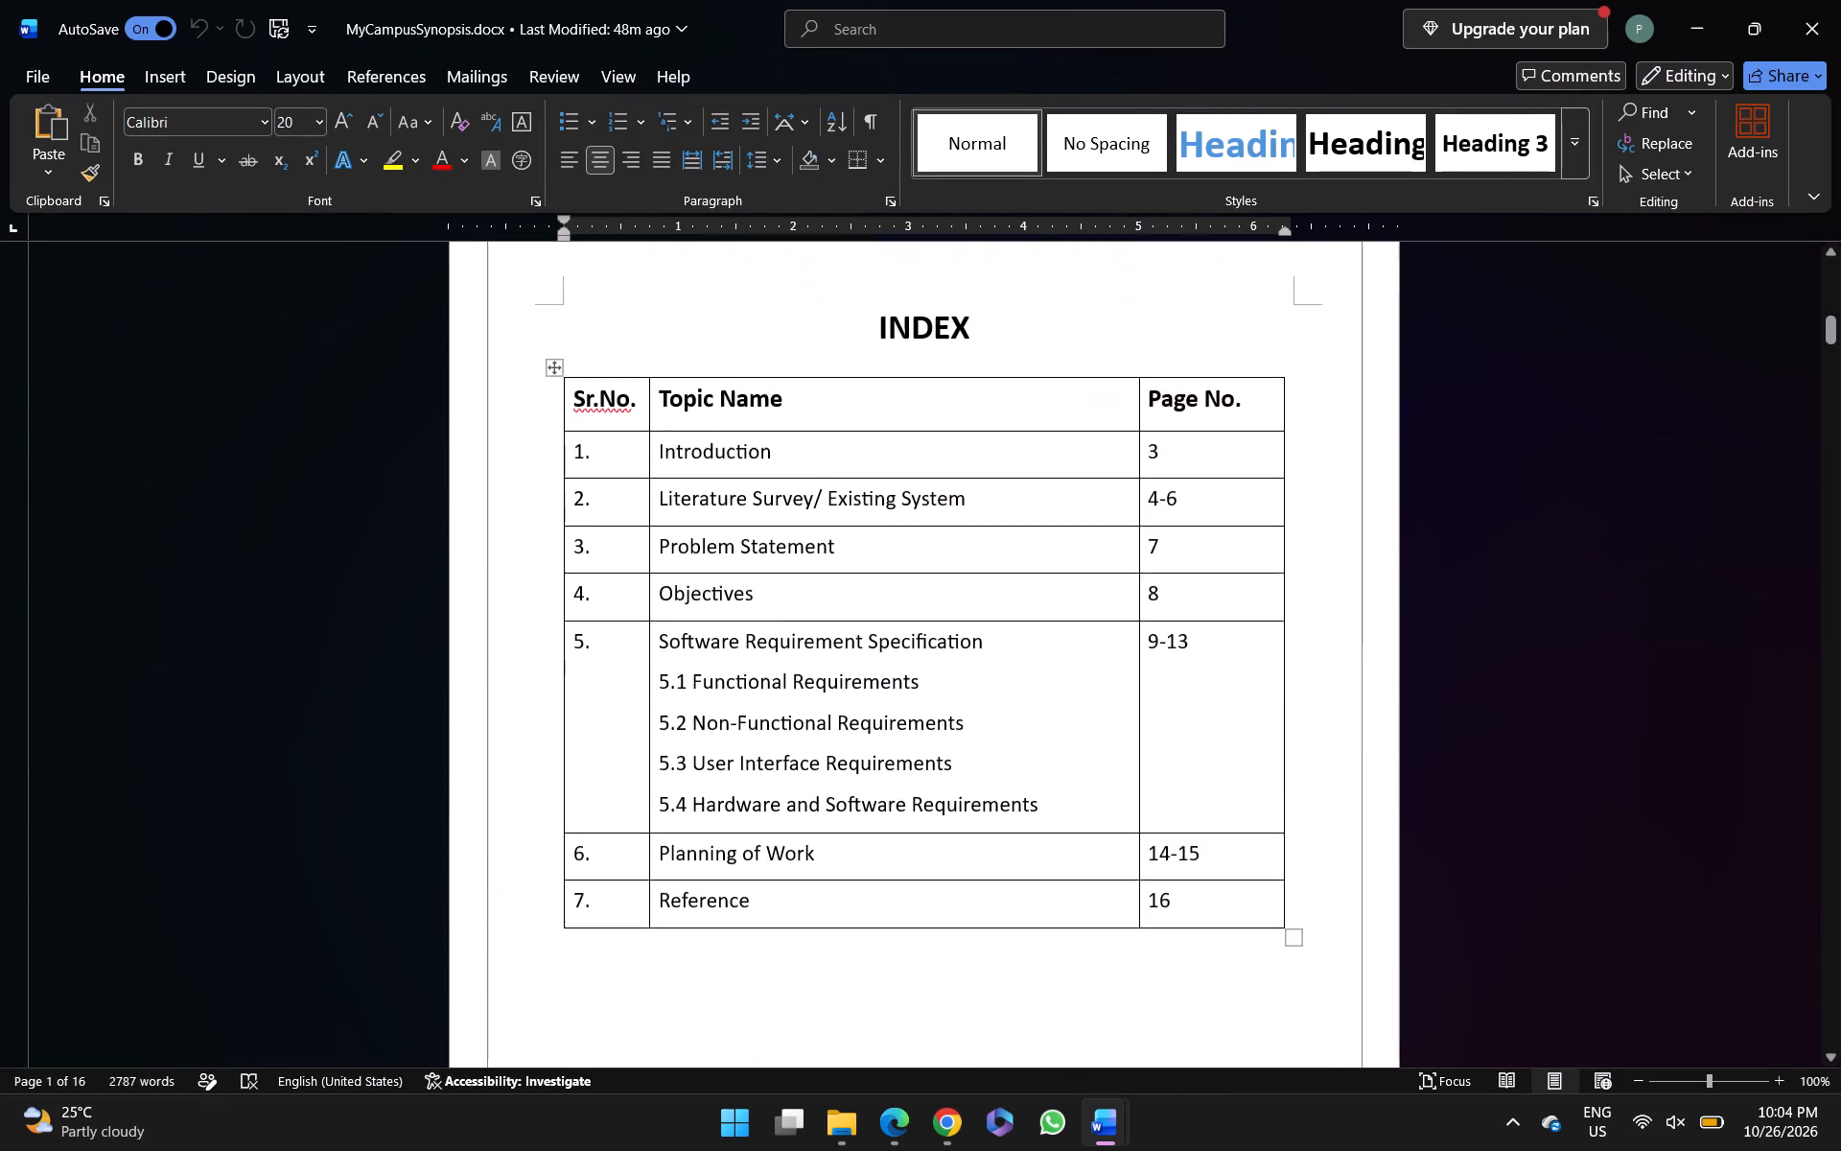
scroll(1262, 682, "down", 6)
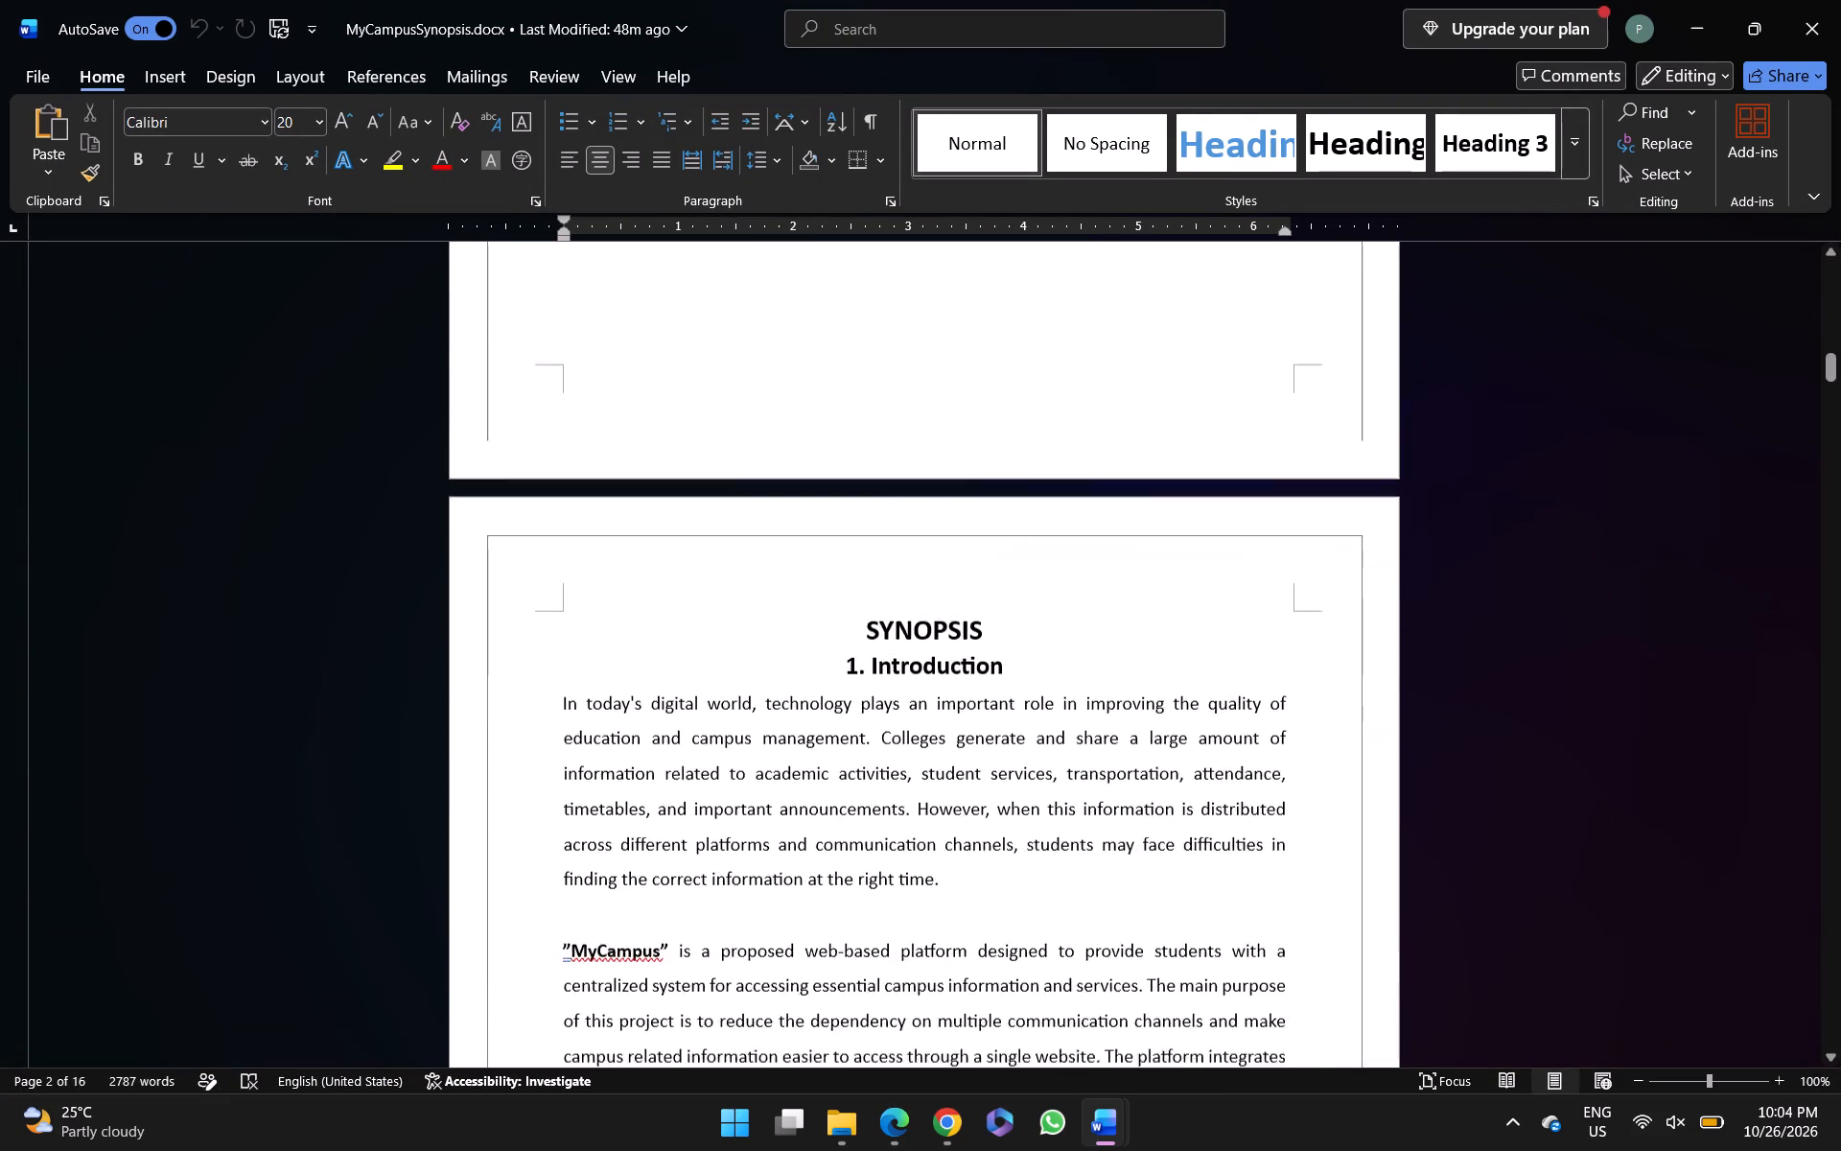
scroll(1262, 682, "down", 2)
Place the text cursor in the blank space after the Introduction, just before the Literature Survey / Existing System heading.
right_click(1262, 682)
left_click(969, 742)
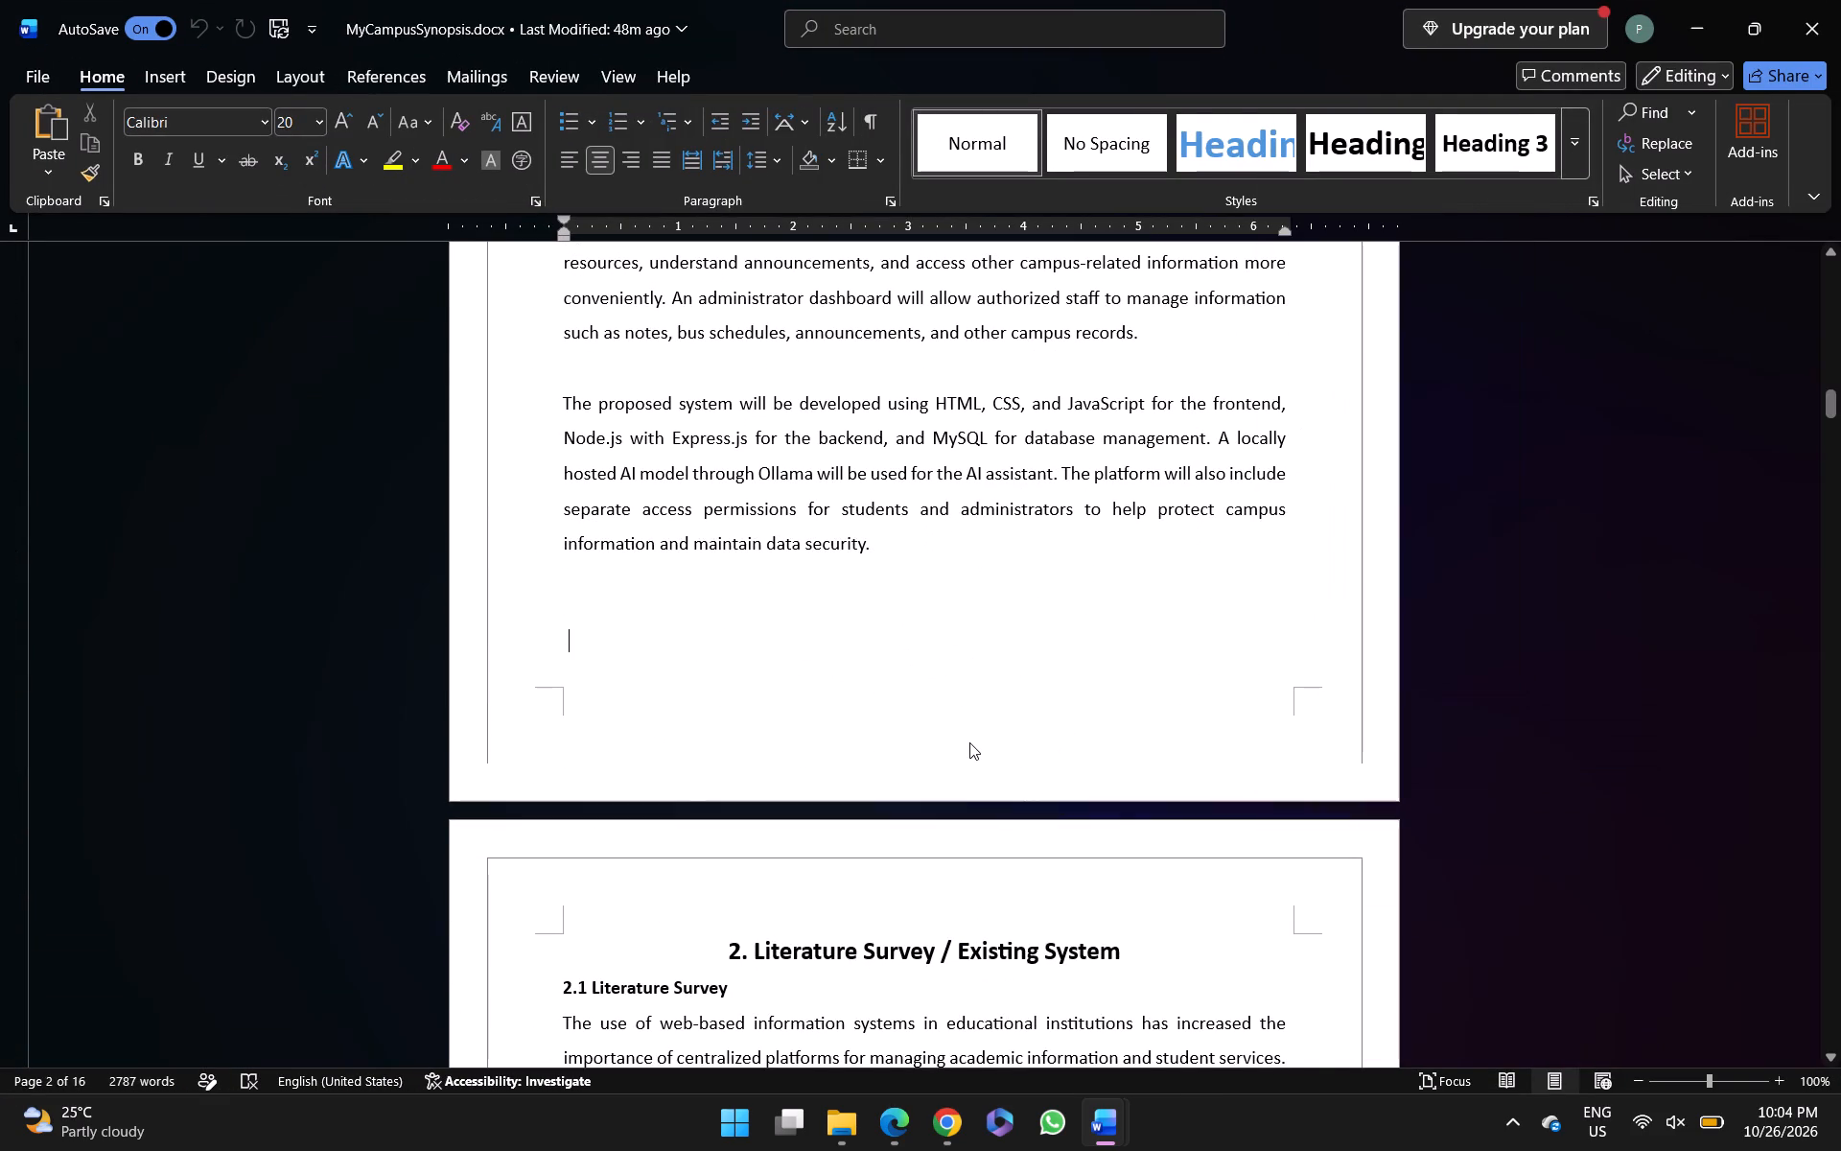
left_click(969, 742)
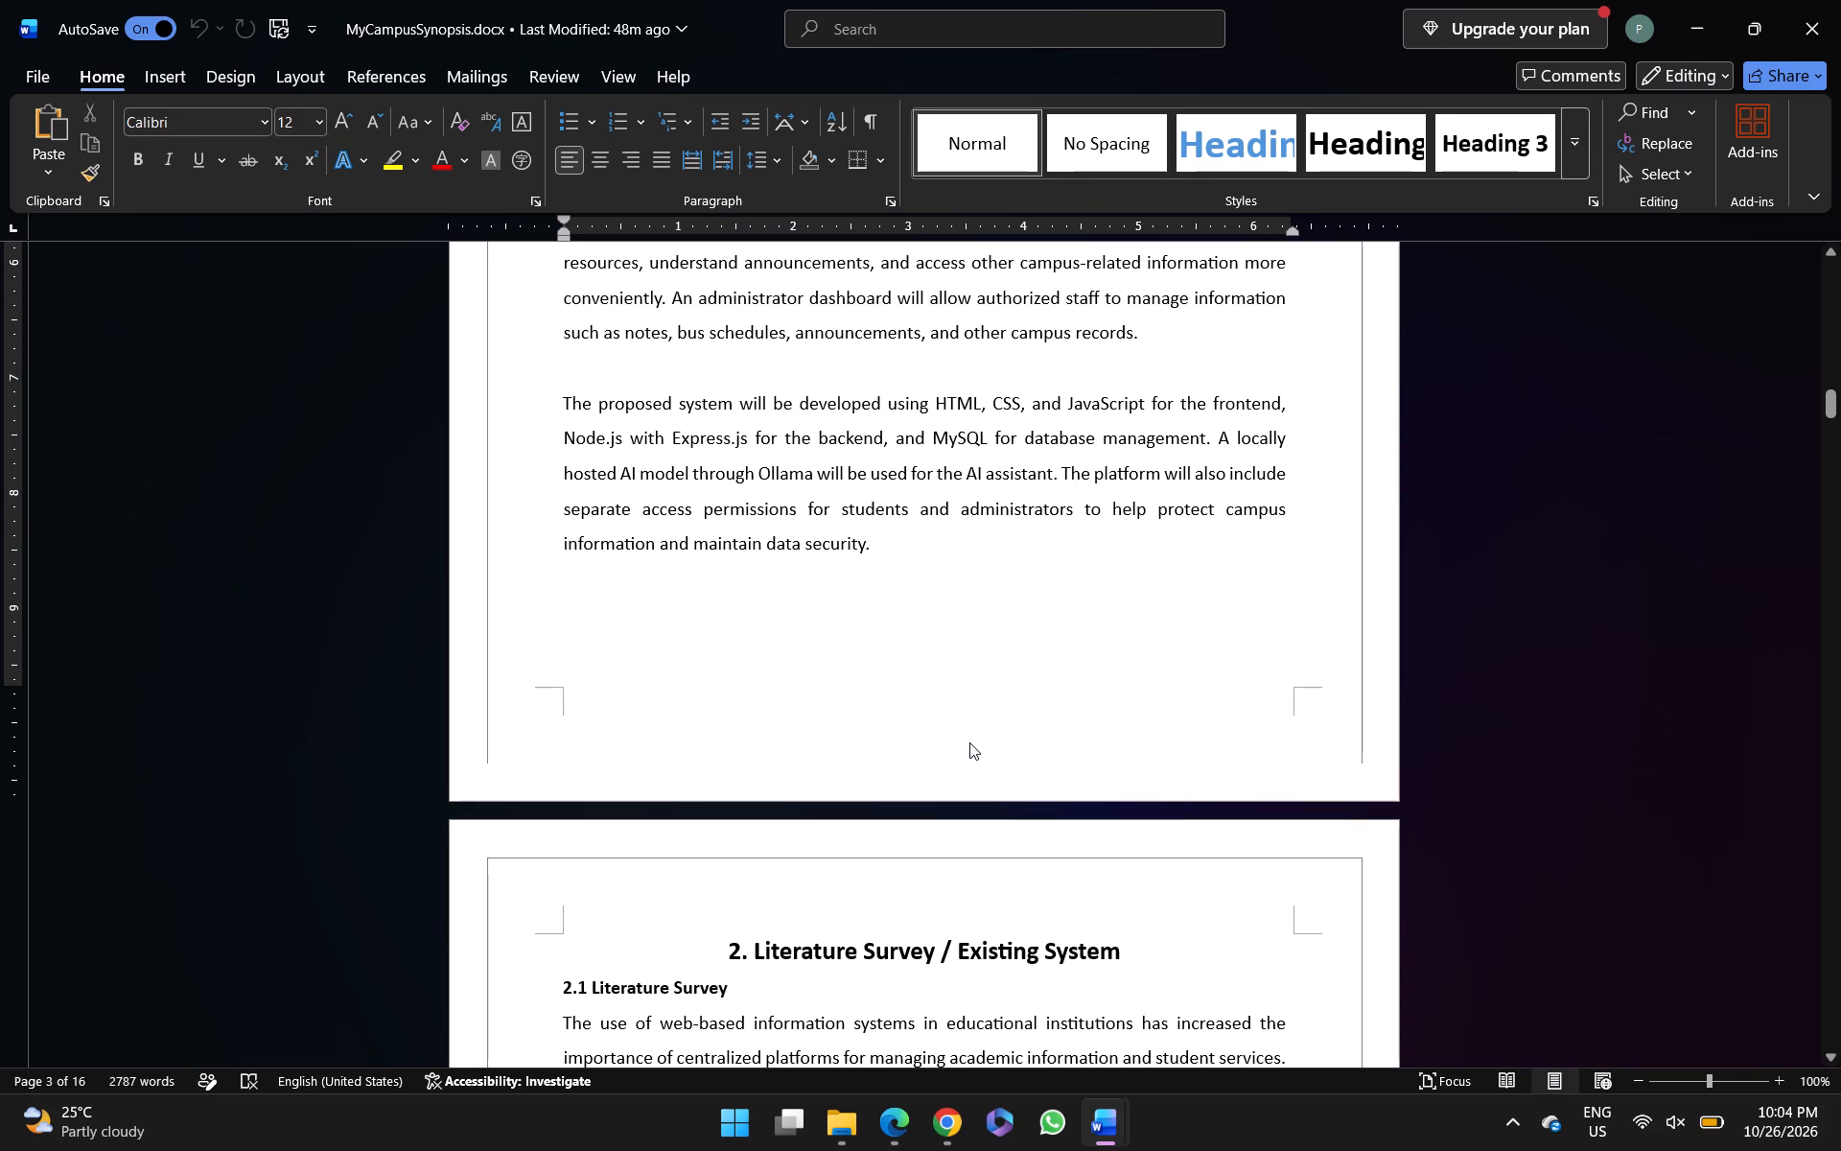
key("Down")
key("Up")
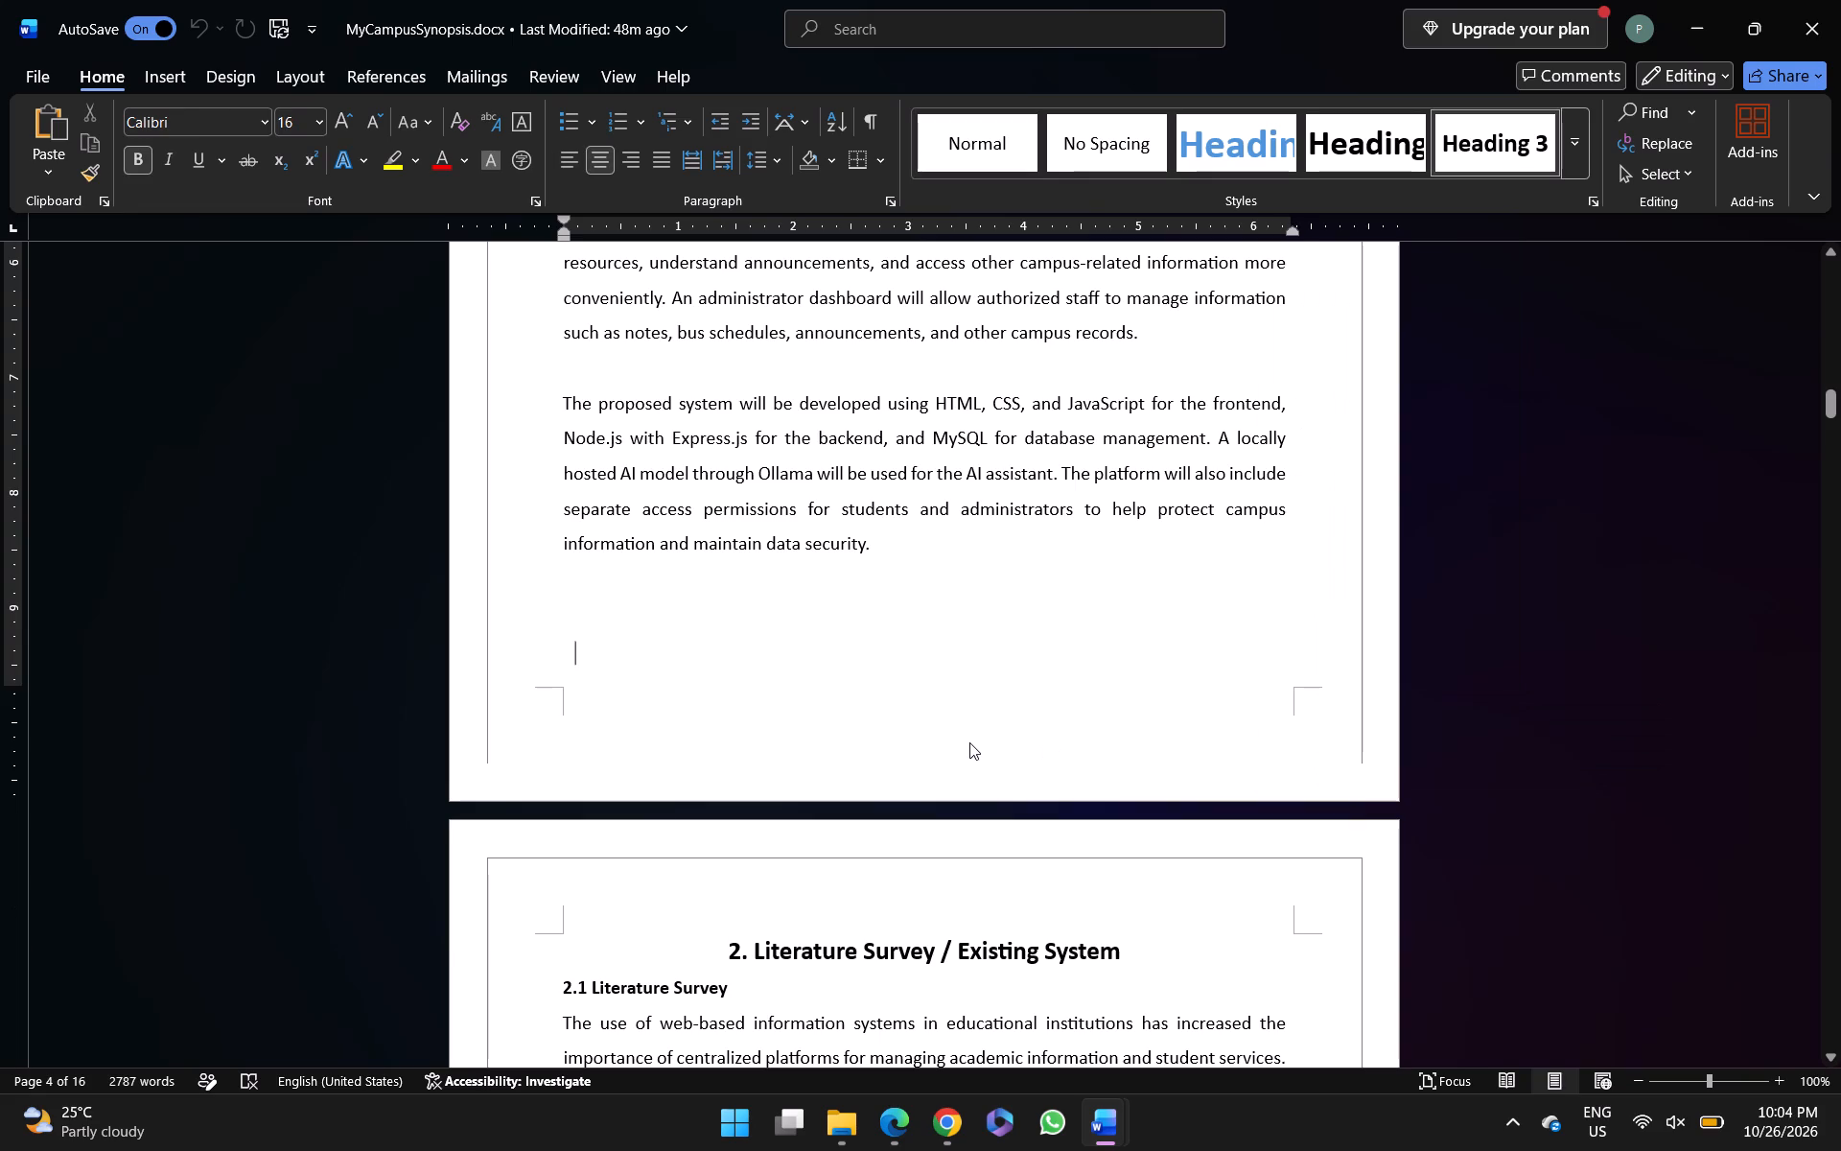
key("Right")
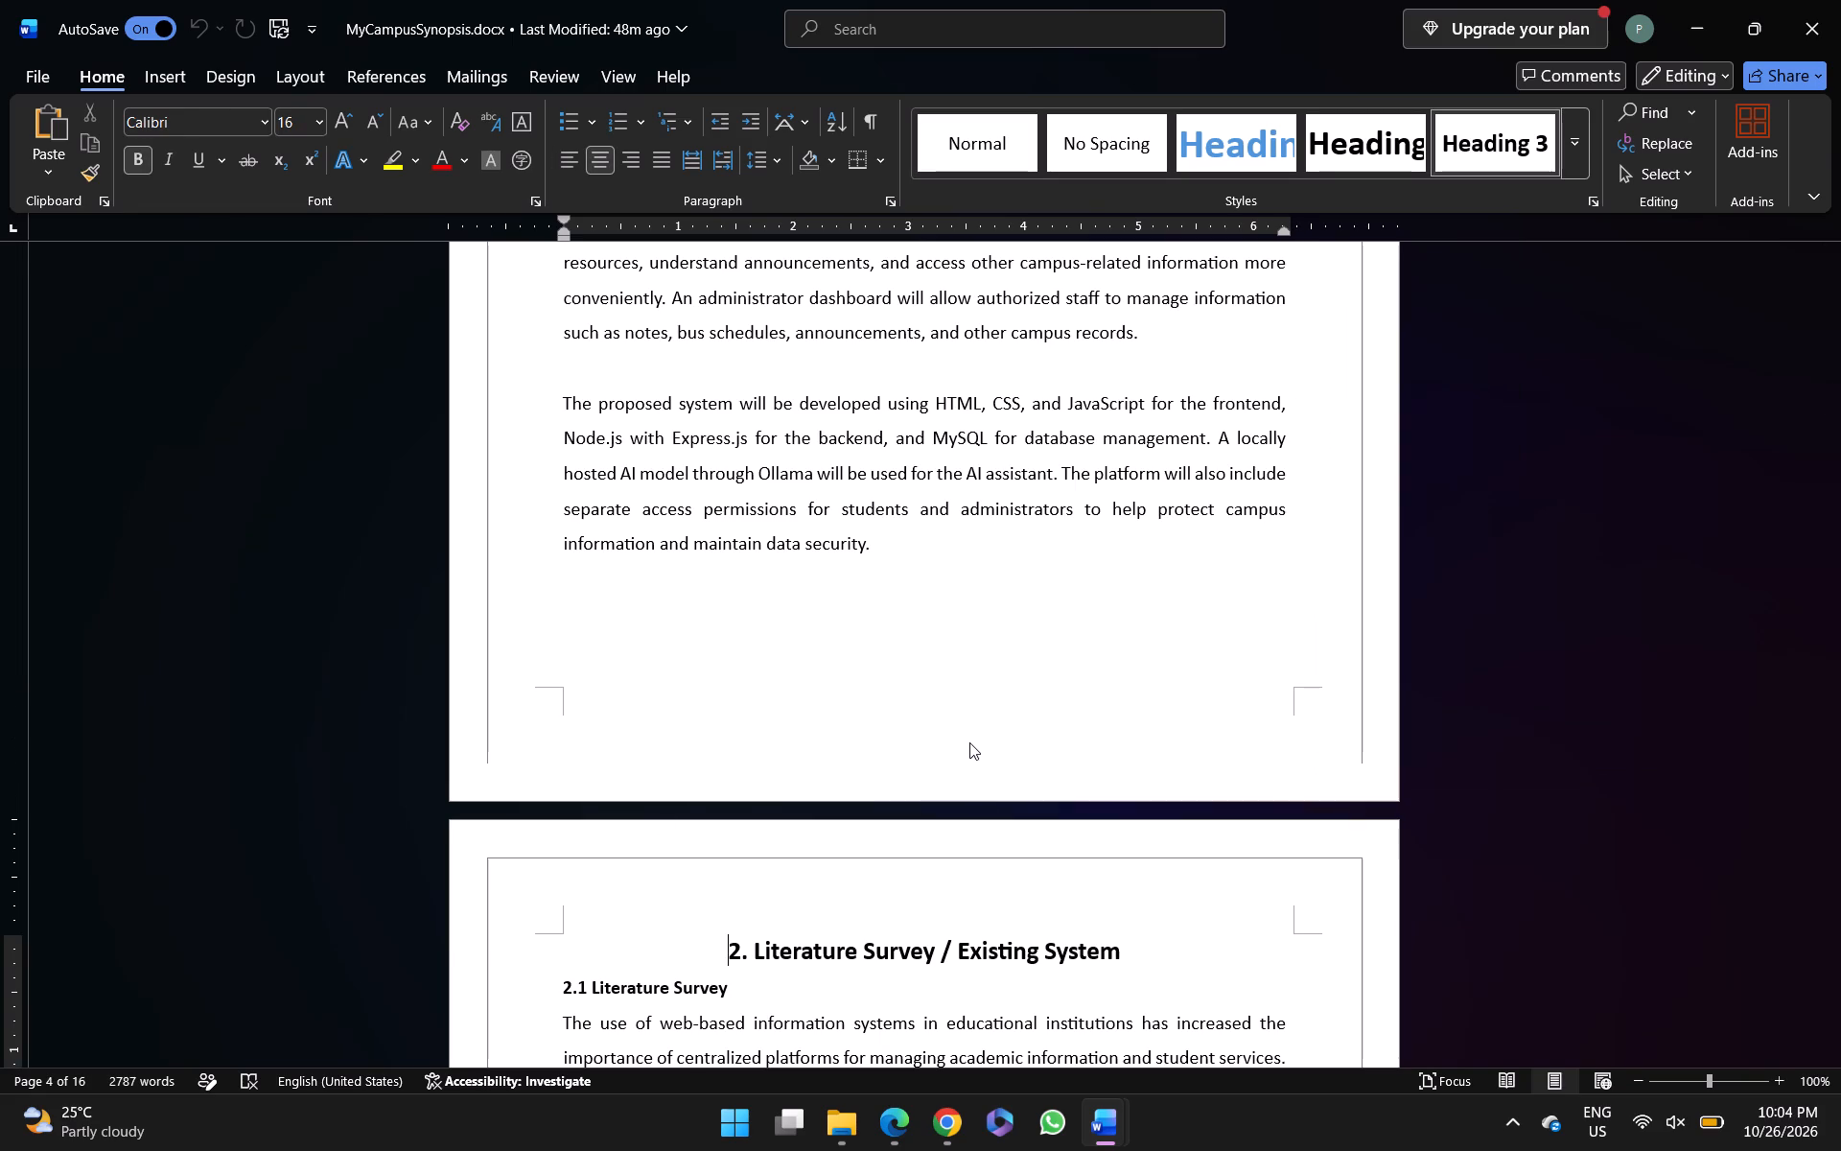
key("Left")
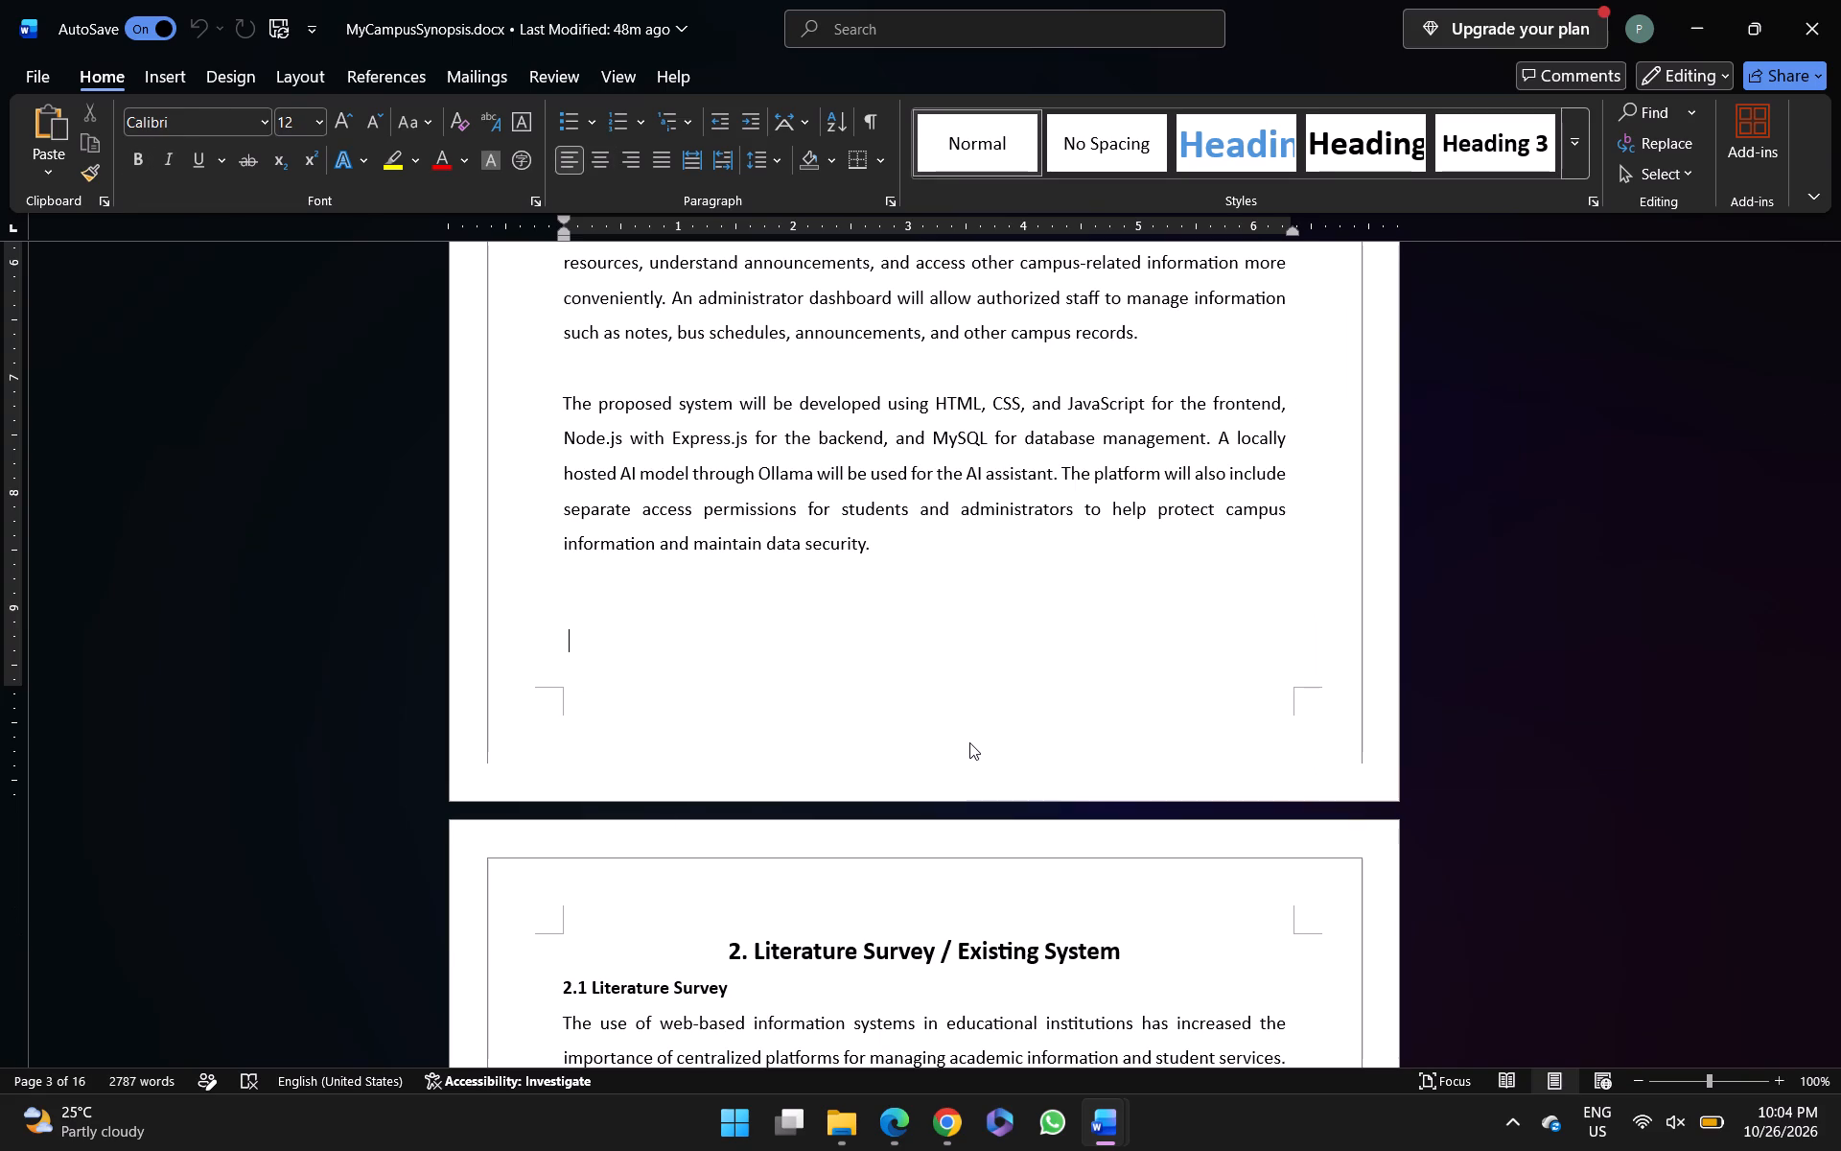